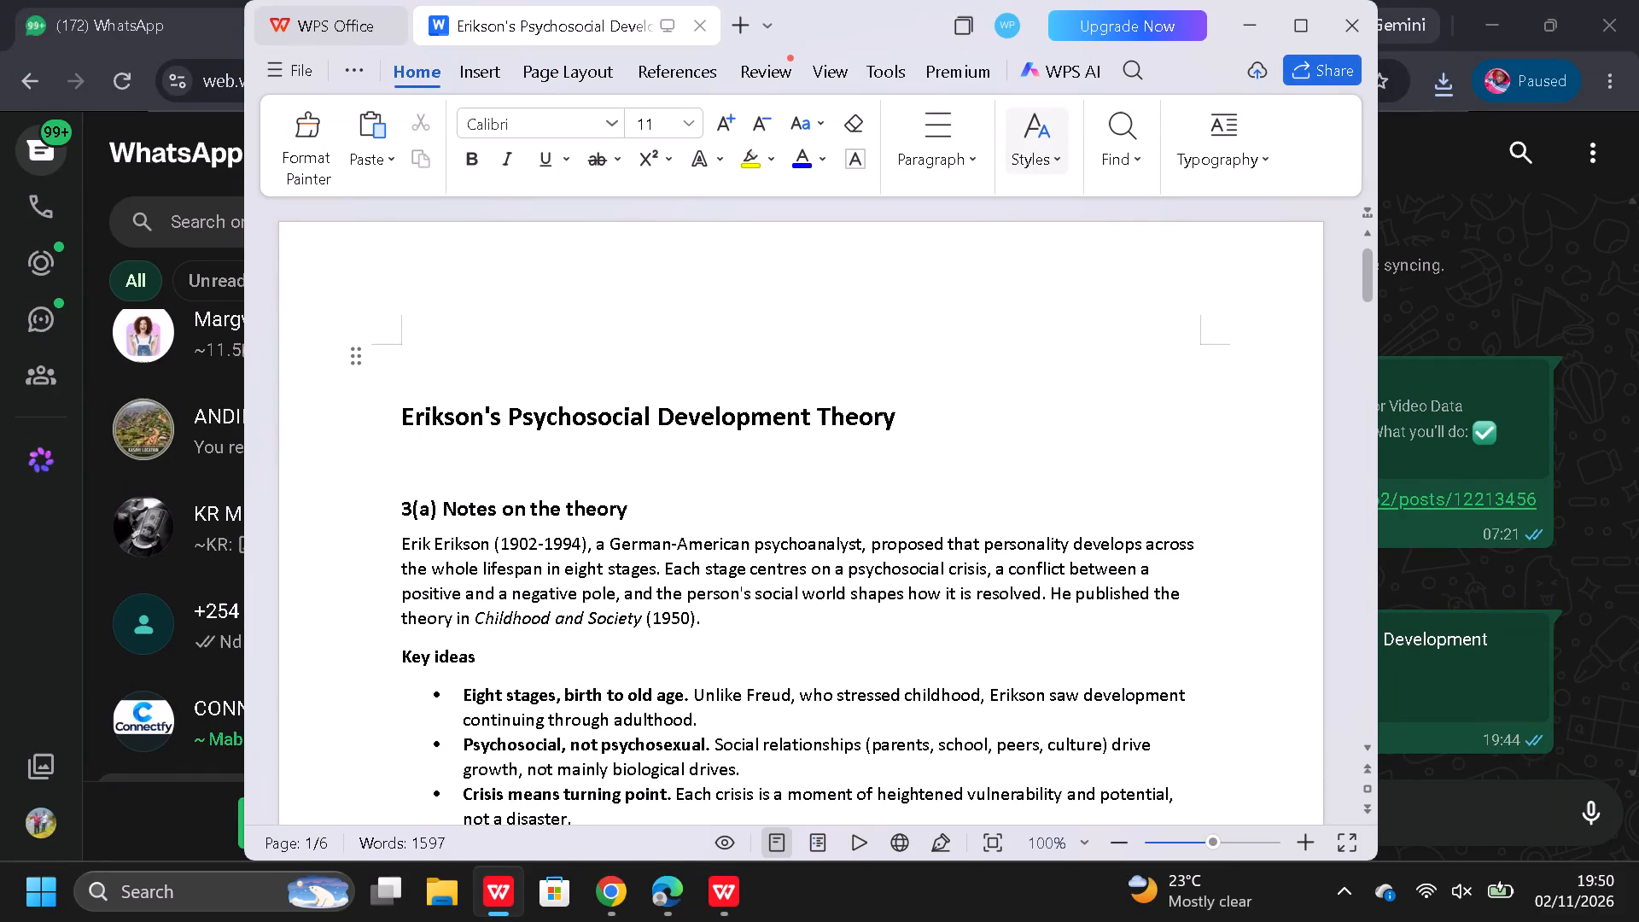
# Insert a blank page at the start of the document, before the "Erikson's Psychosocial Development Theory" title.
pyautogui.click(464, 71)
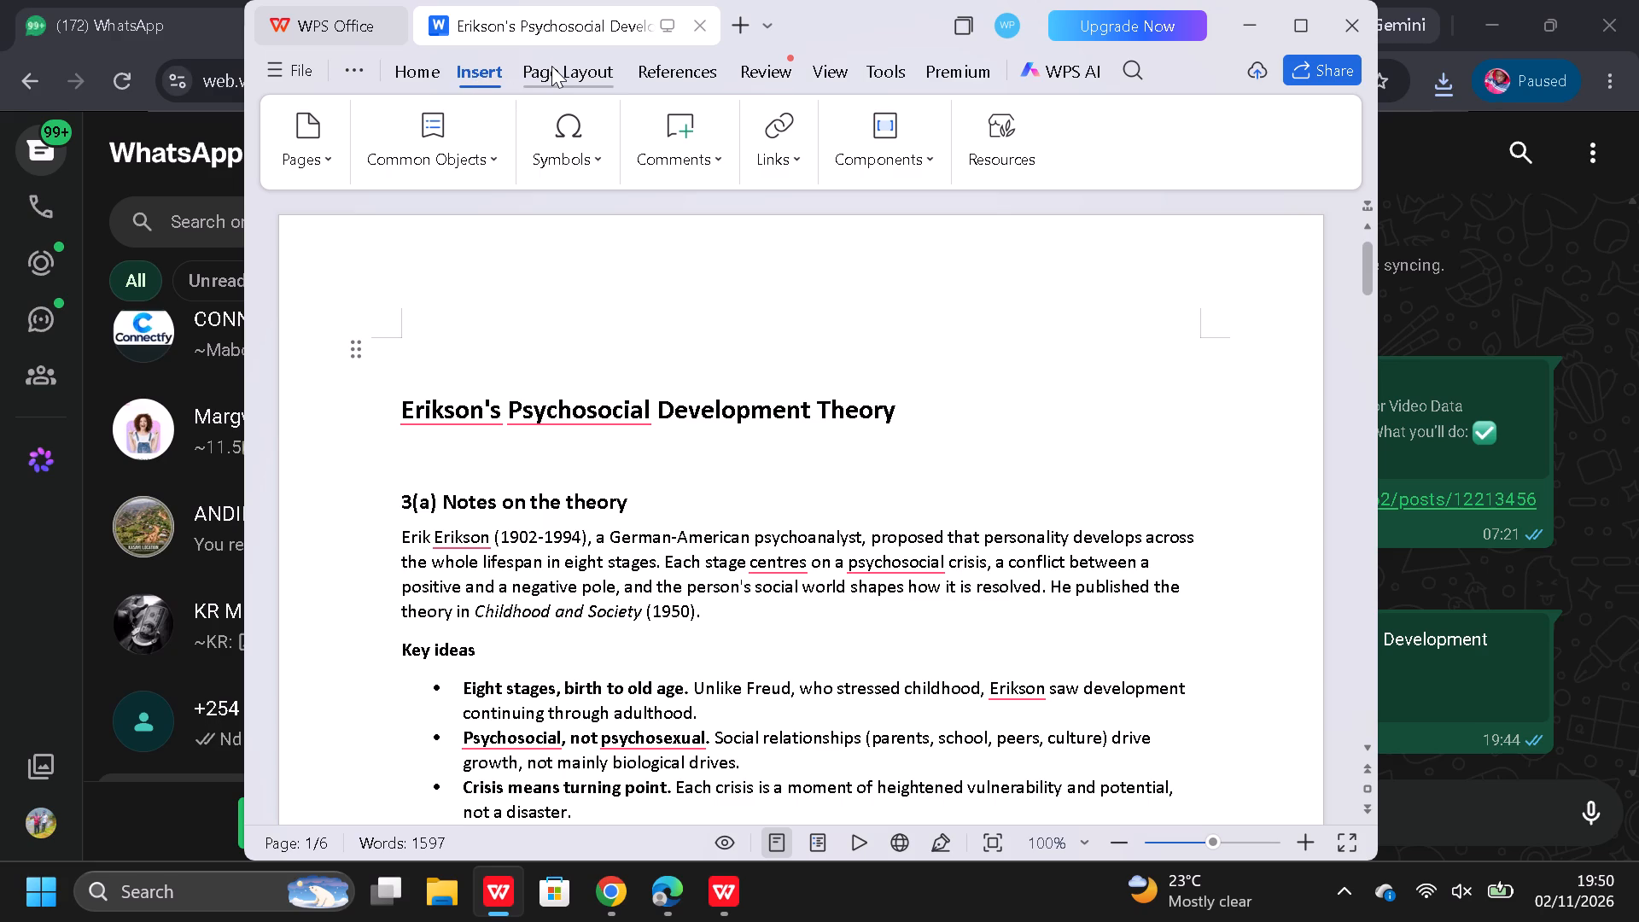
pyautogui.click(319, 123)
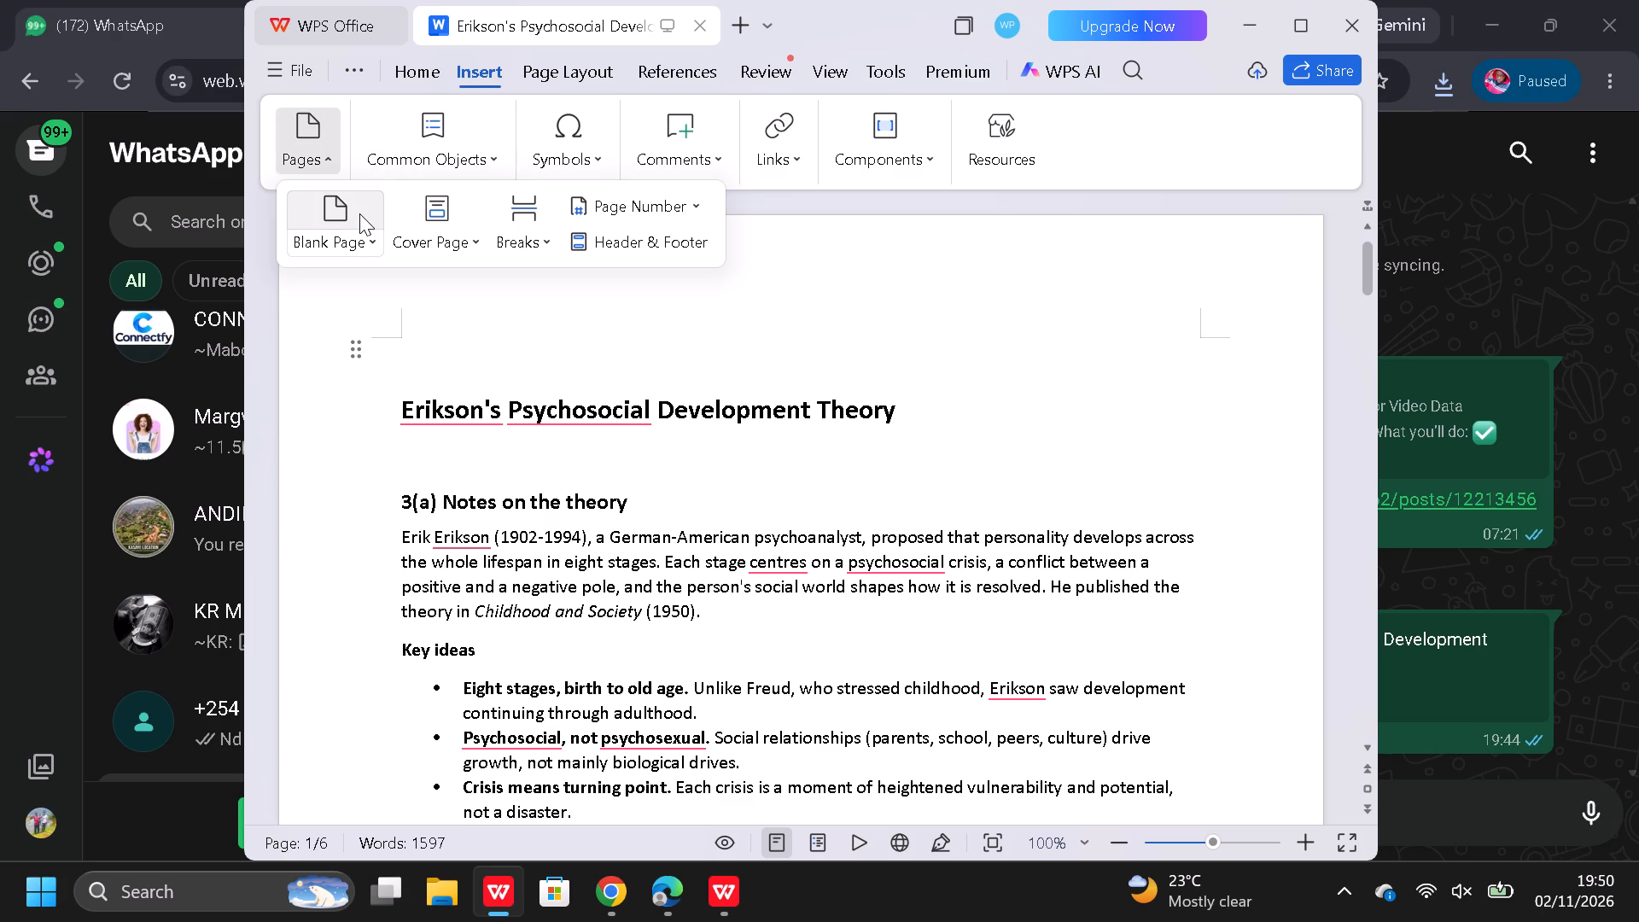
pyautogui.click(359, 213)
pyautogui.scroll(-1, 452, 300)
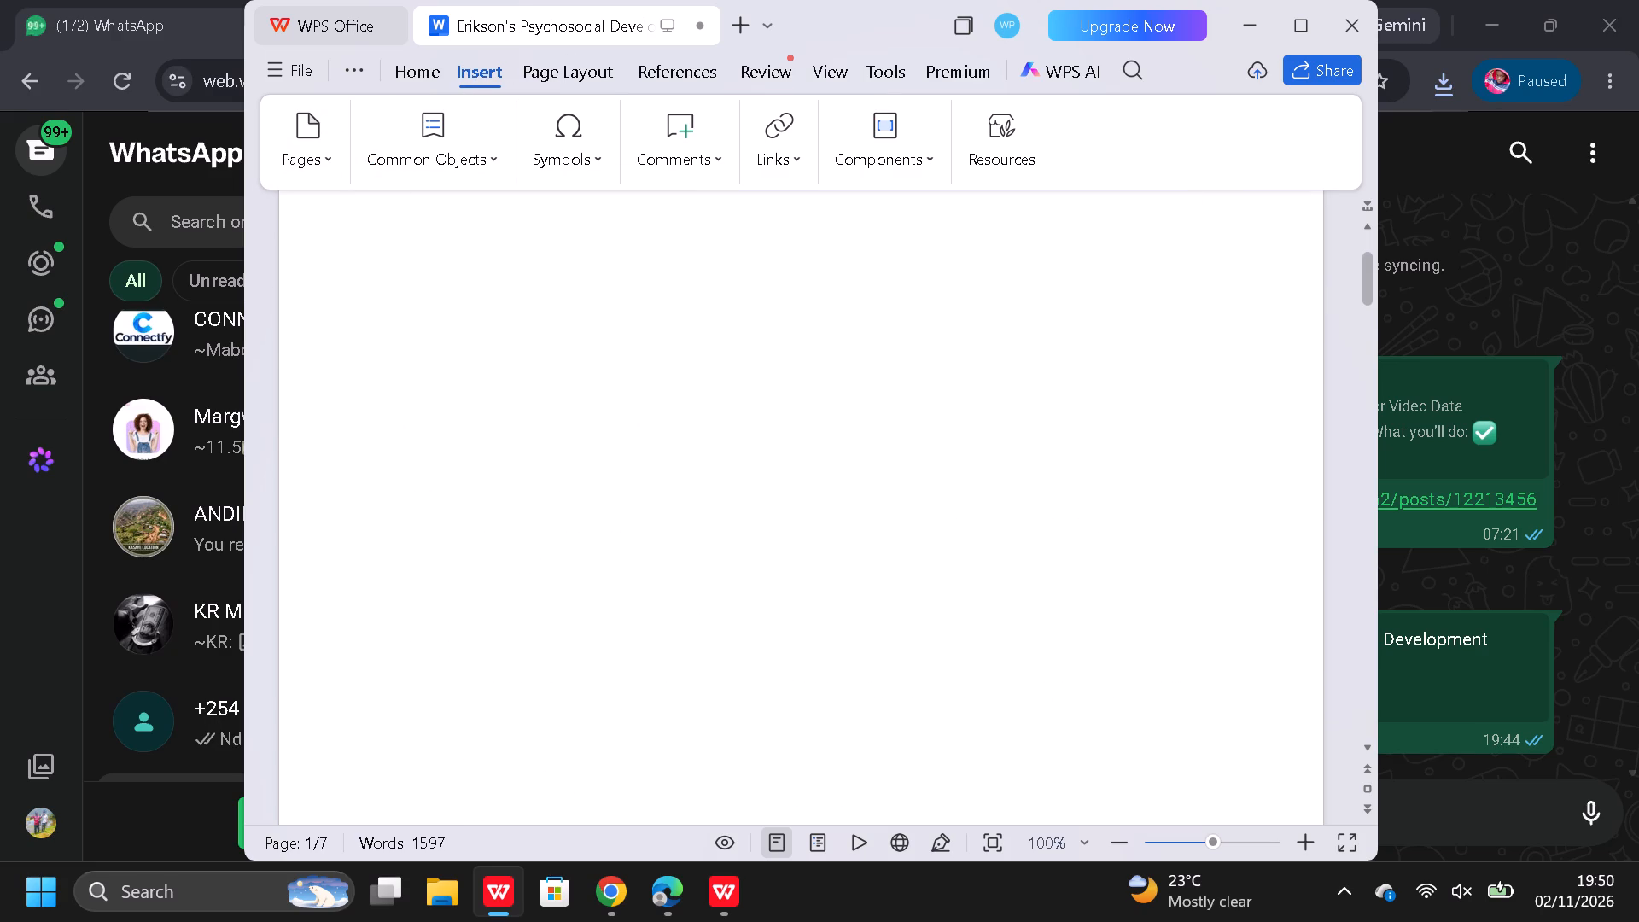
pyautogui.scroll(-2, 452, 300)
pyautogui.scroll(5, 452, 300)
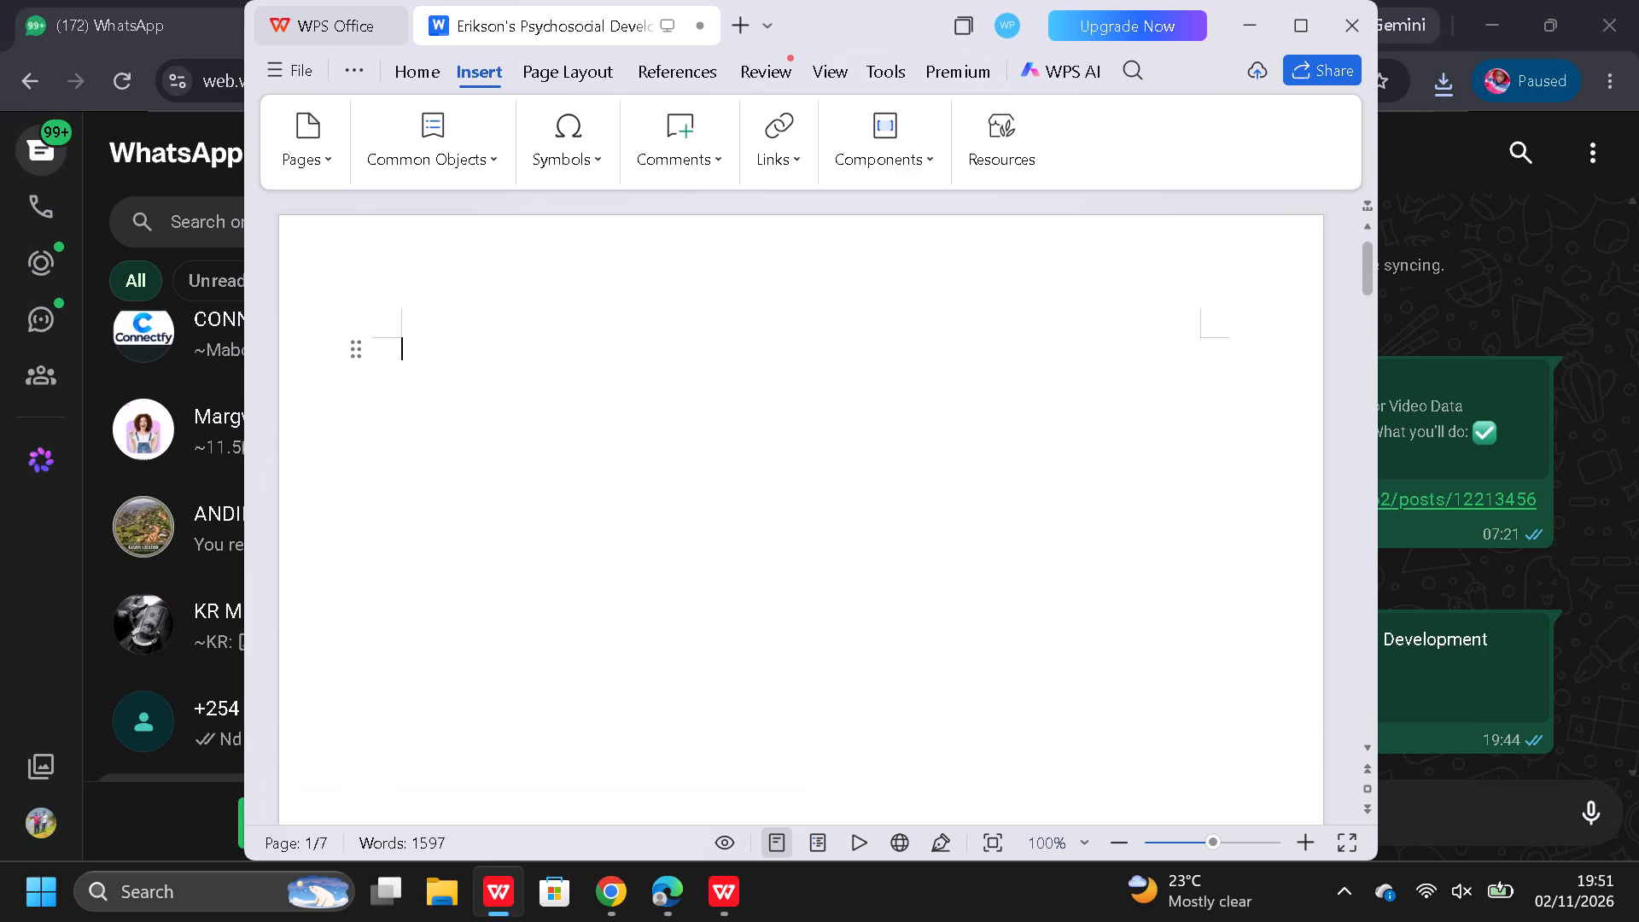
pyautogui.scroll(-6, 452, 300)
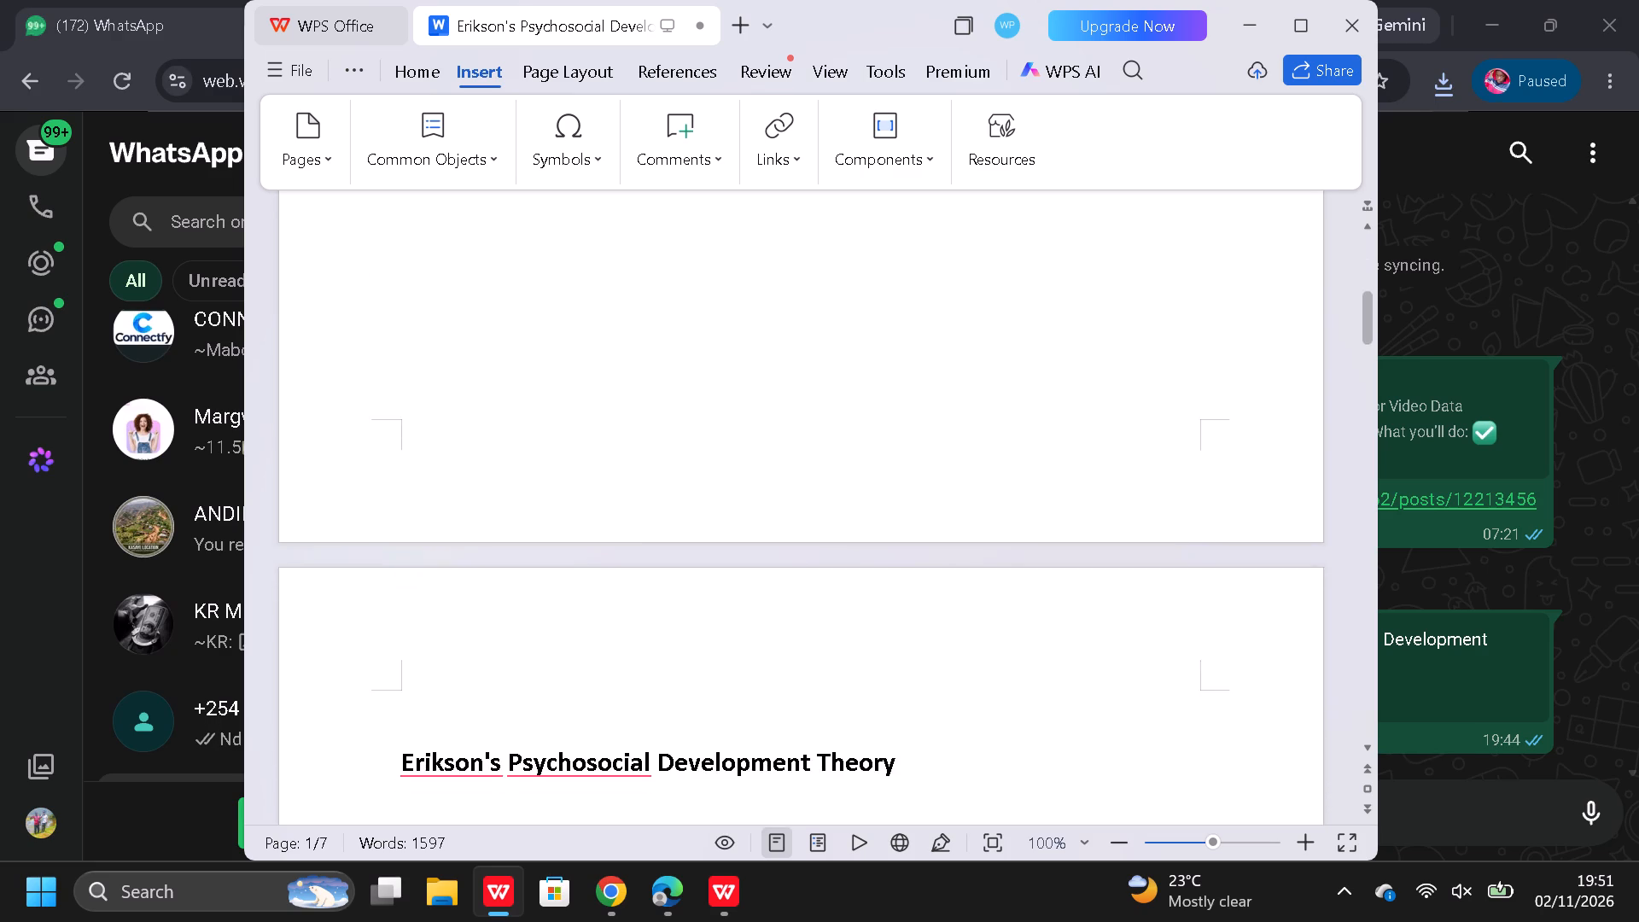
pyautogui.scroll(2, 452, 300)
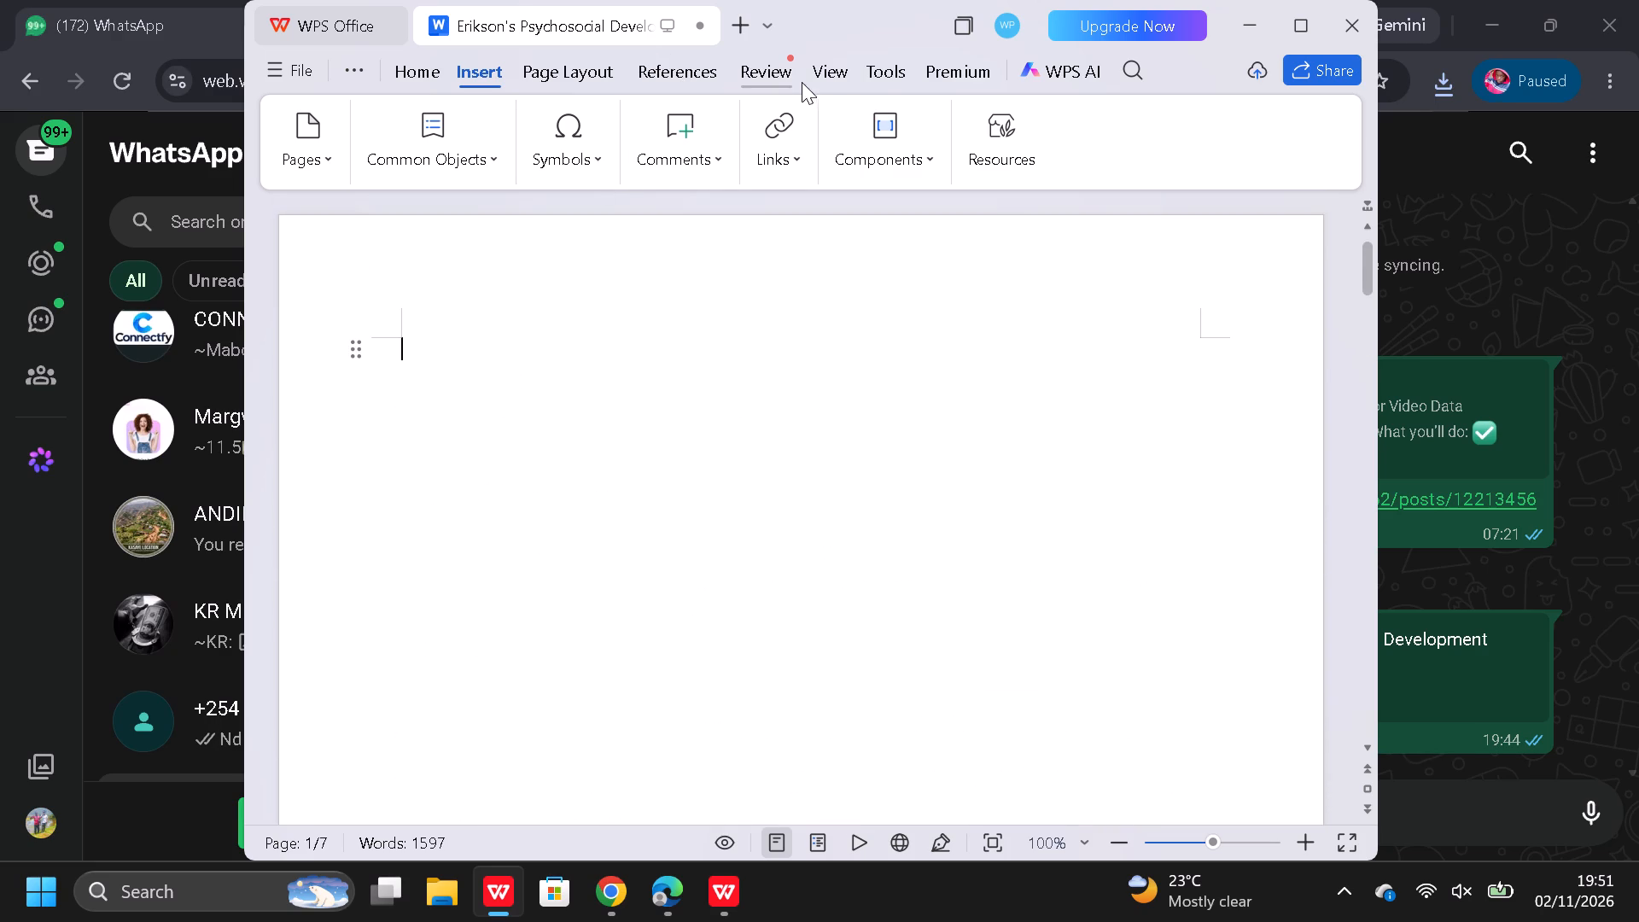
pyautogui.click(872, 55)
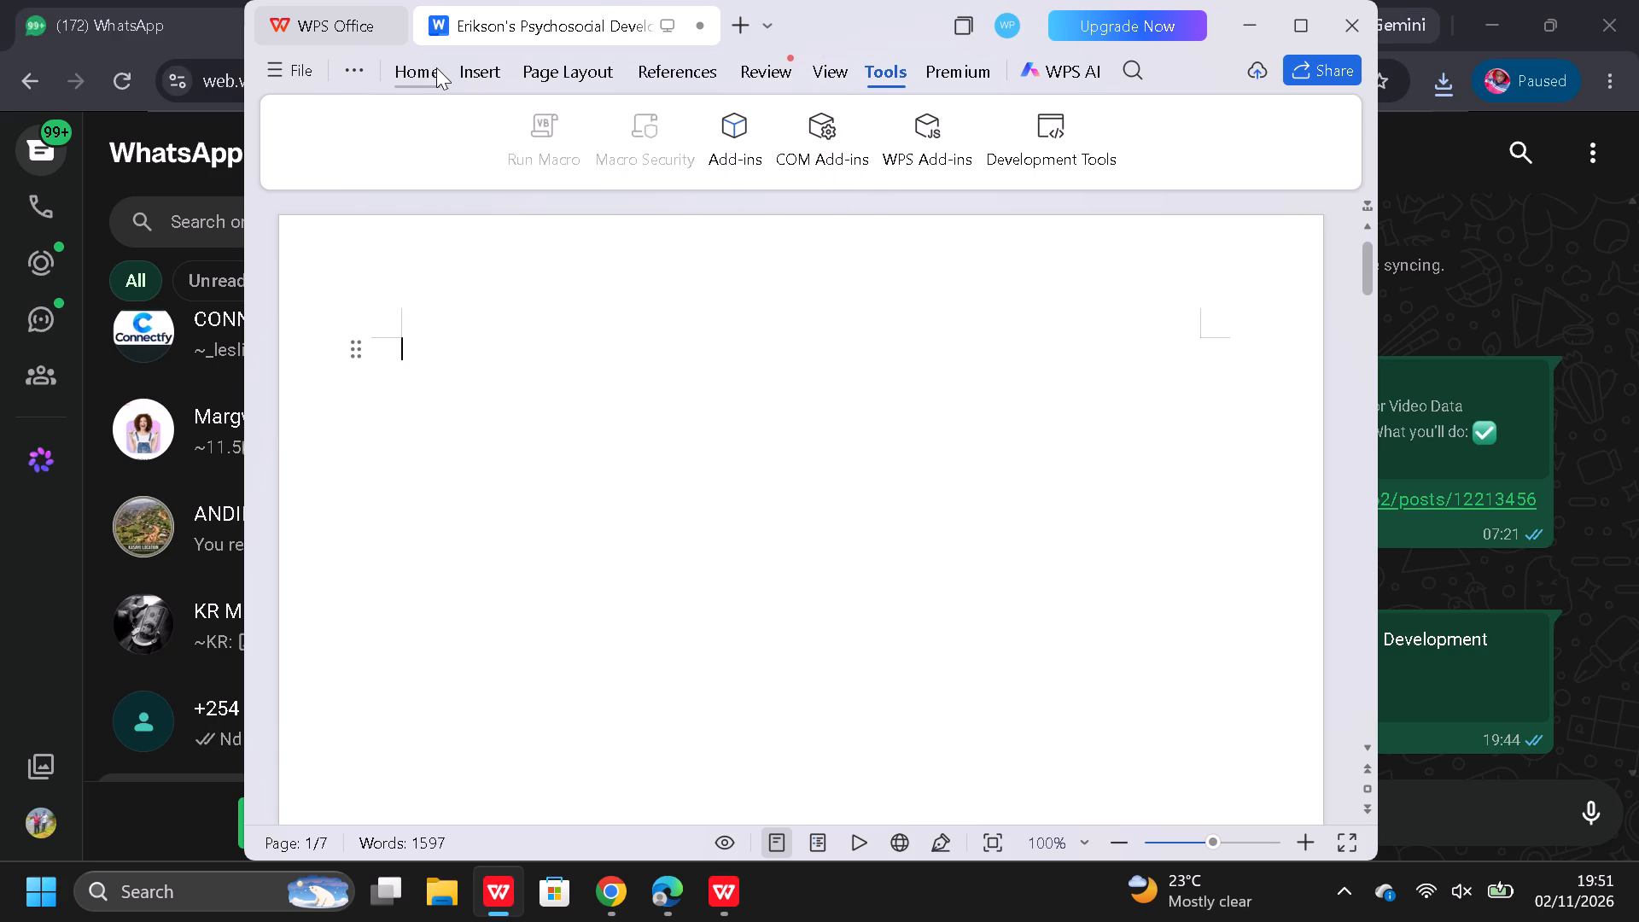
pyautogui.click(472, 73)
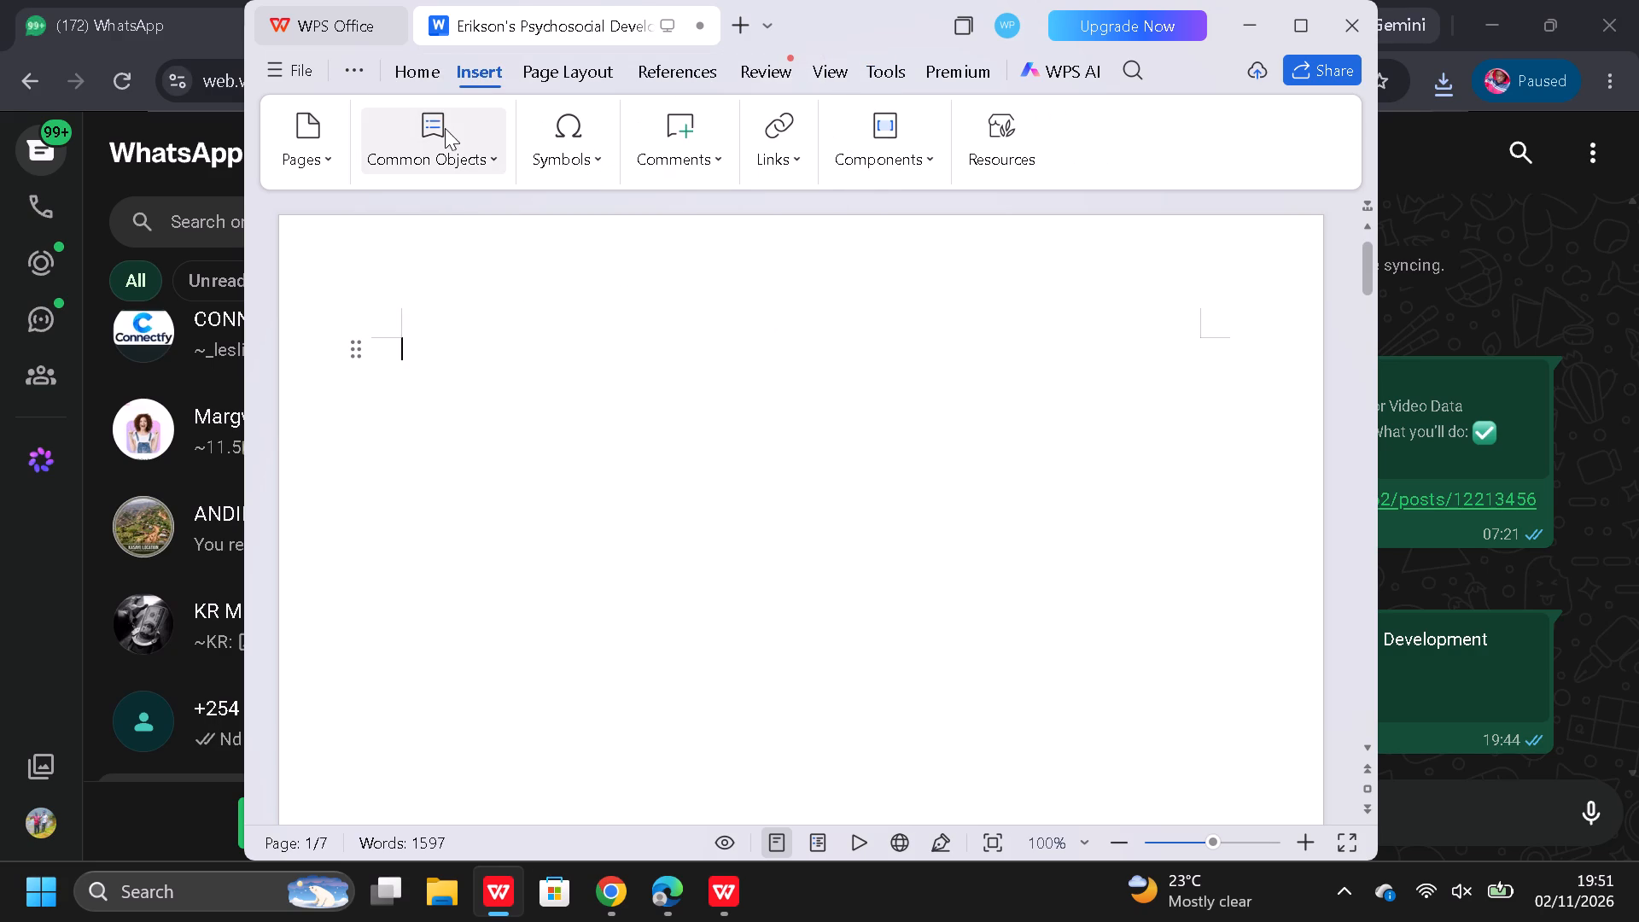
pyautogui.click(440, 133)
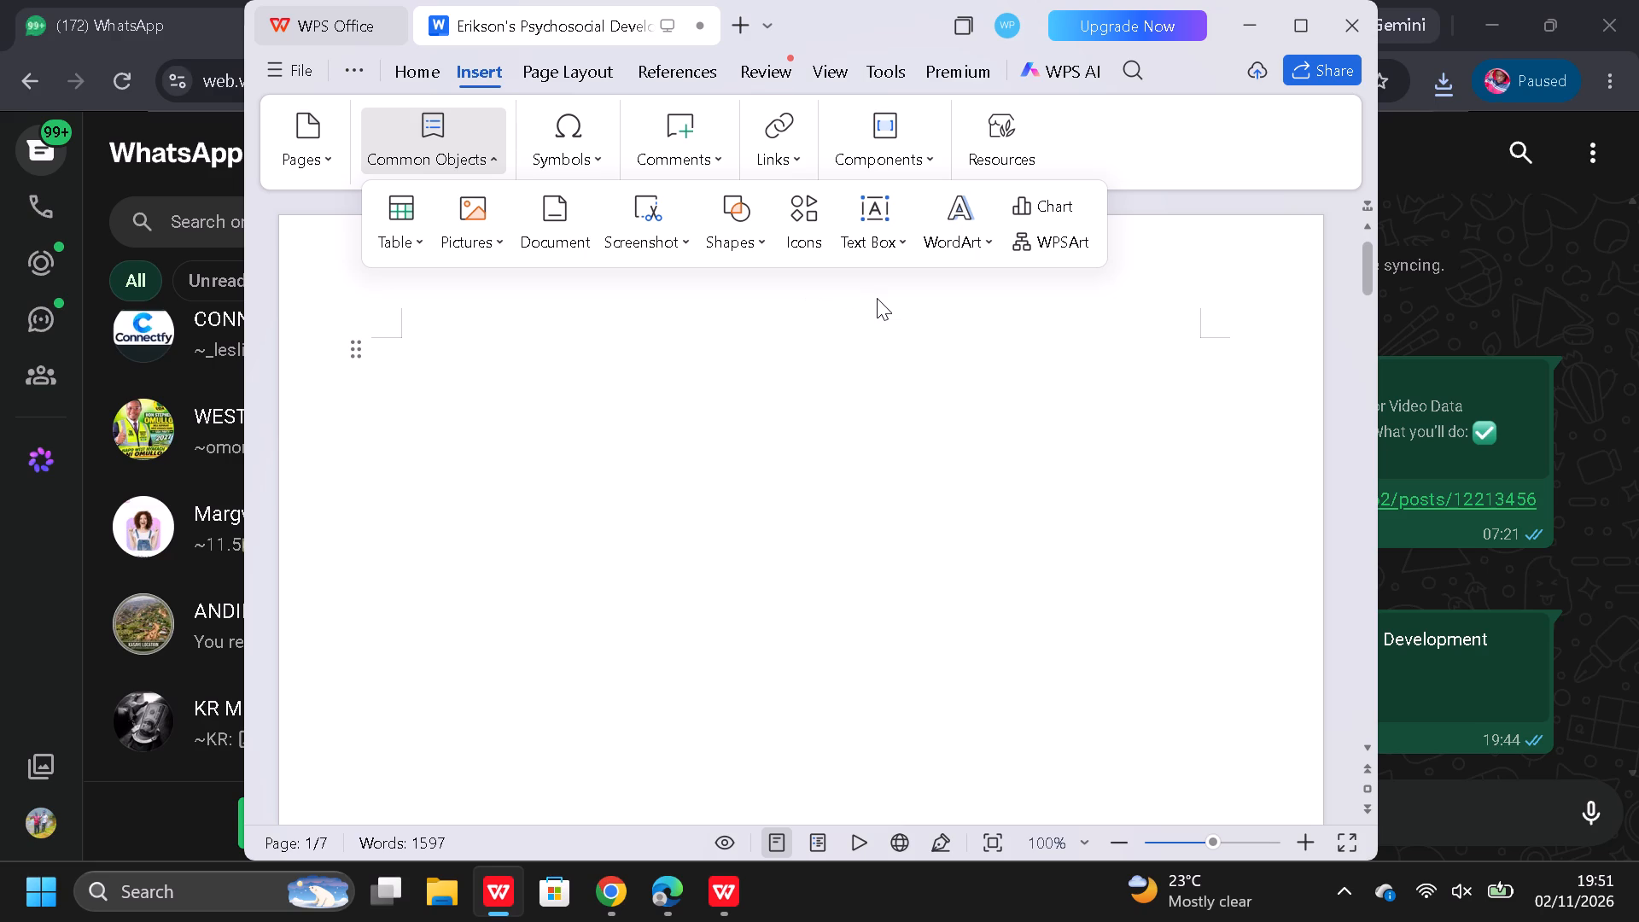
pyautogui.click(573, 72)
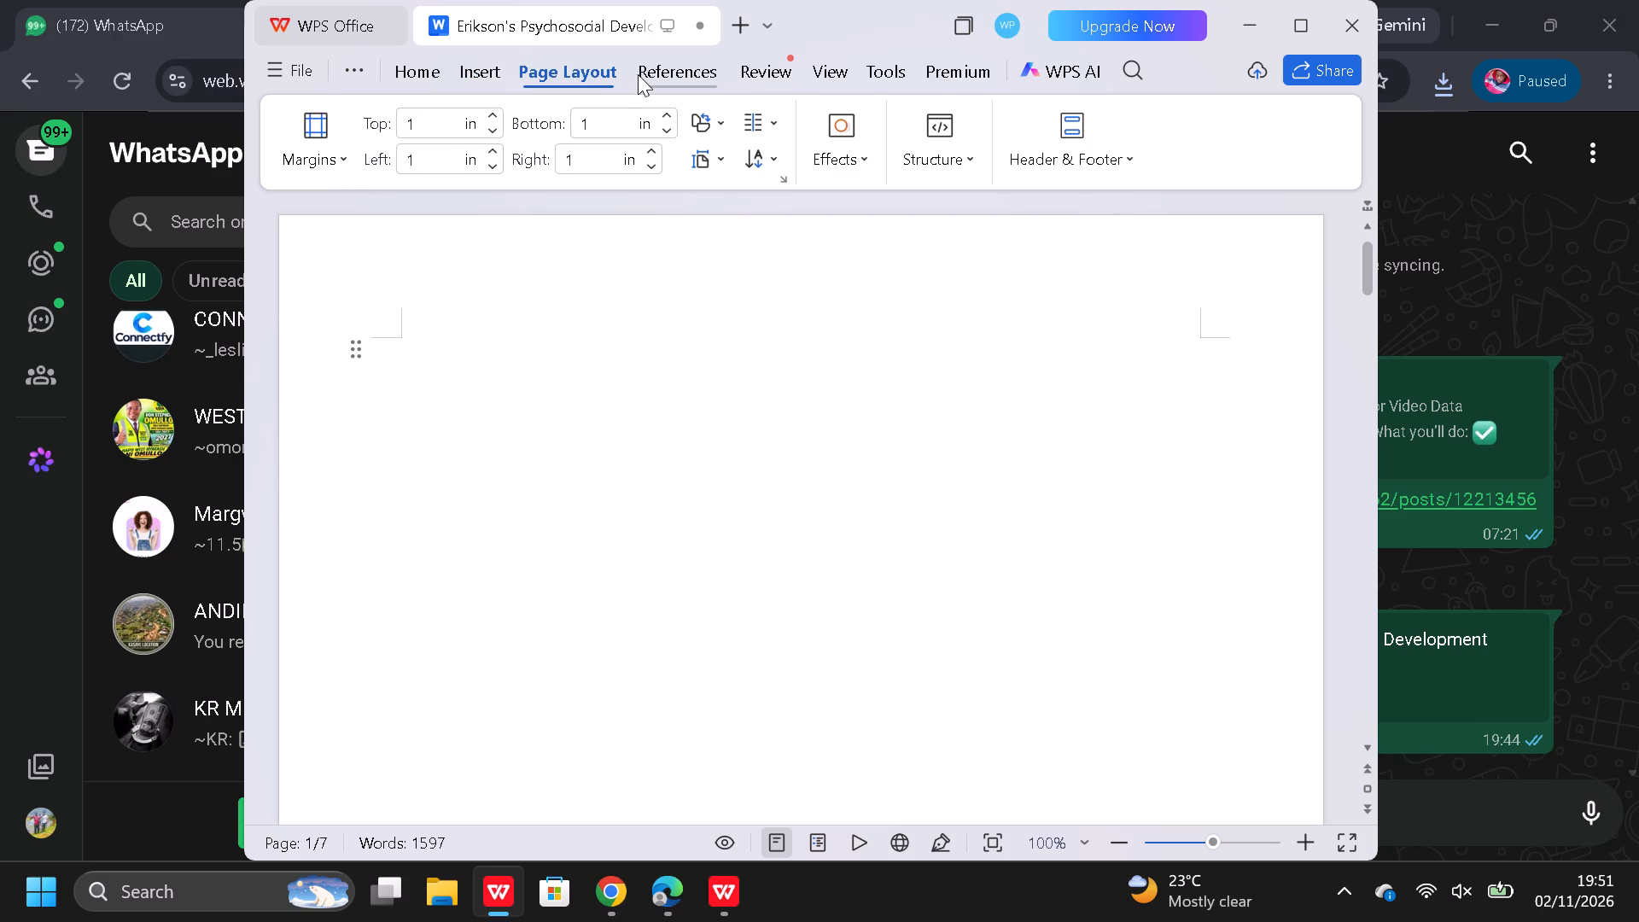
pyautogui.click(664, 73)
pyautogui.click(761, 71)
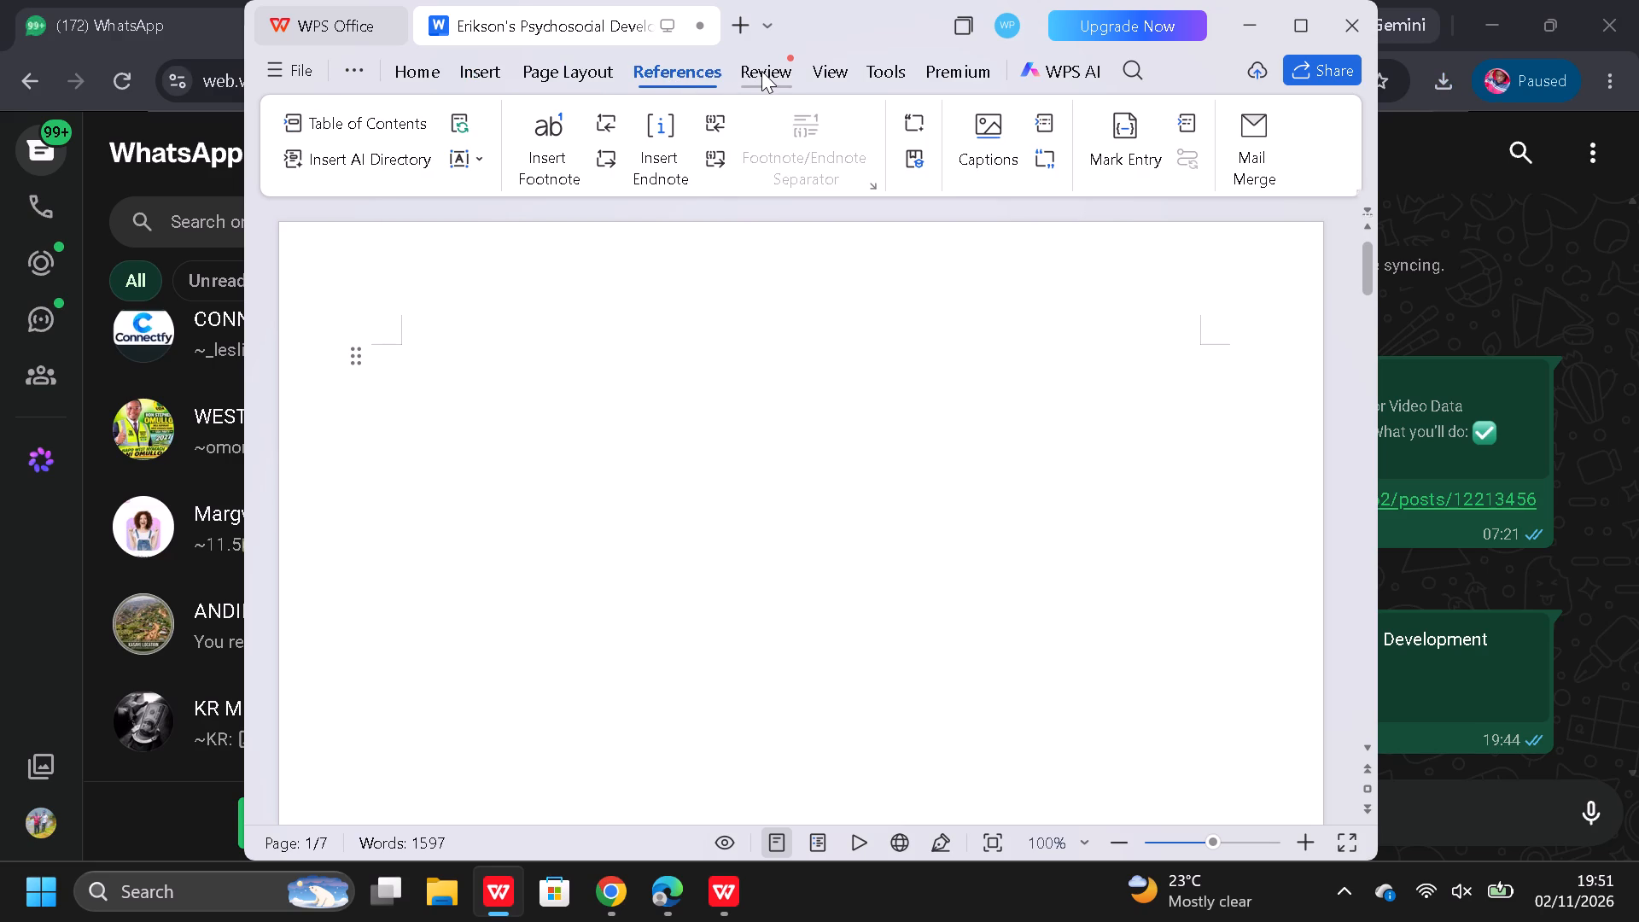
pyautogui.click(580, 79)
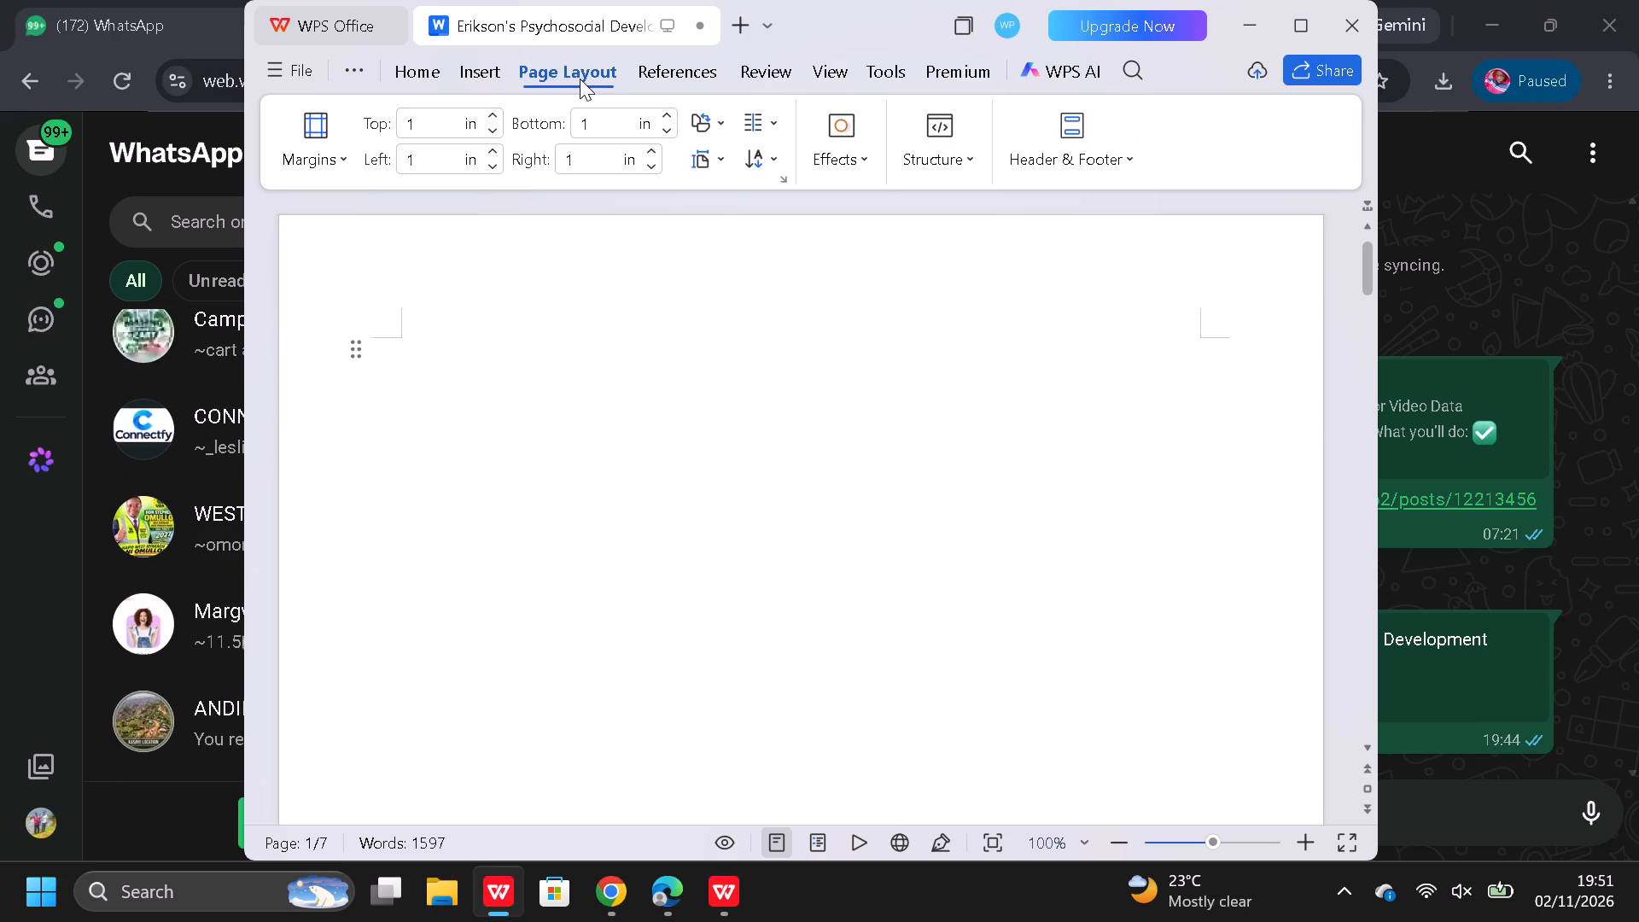
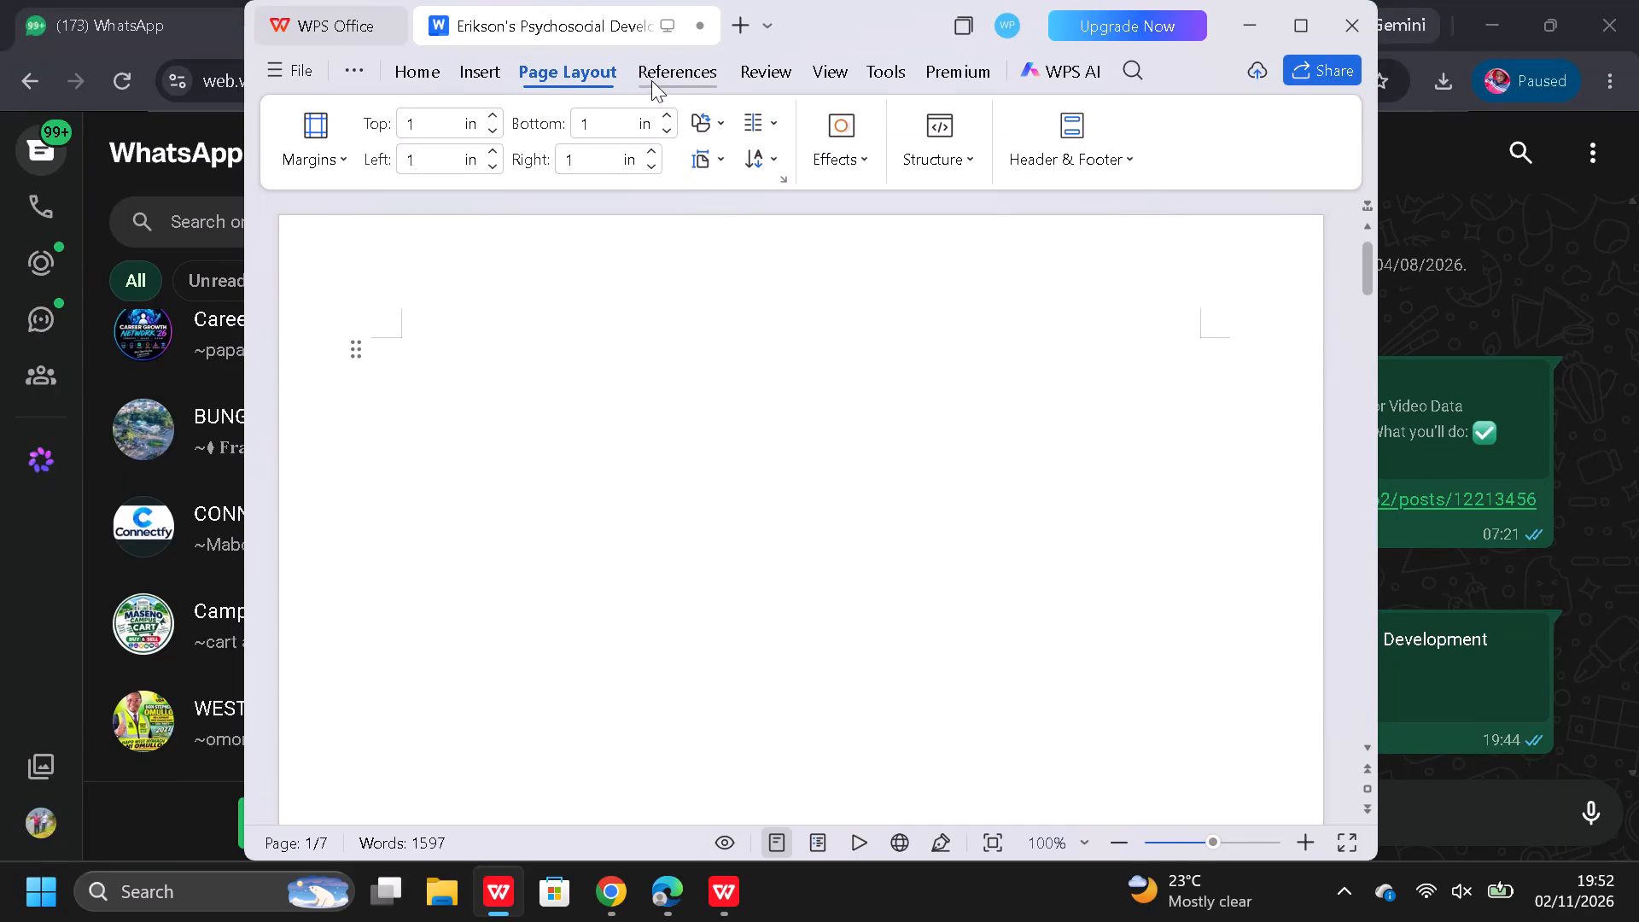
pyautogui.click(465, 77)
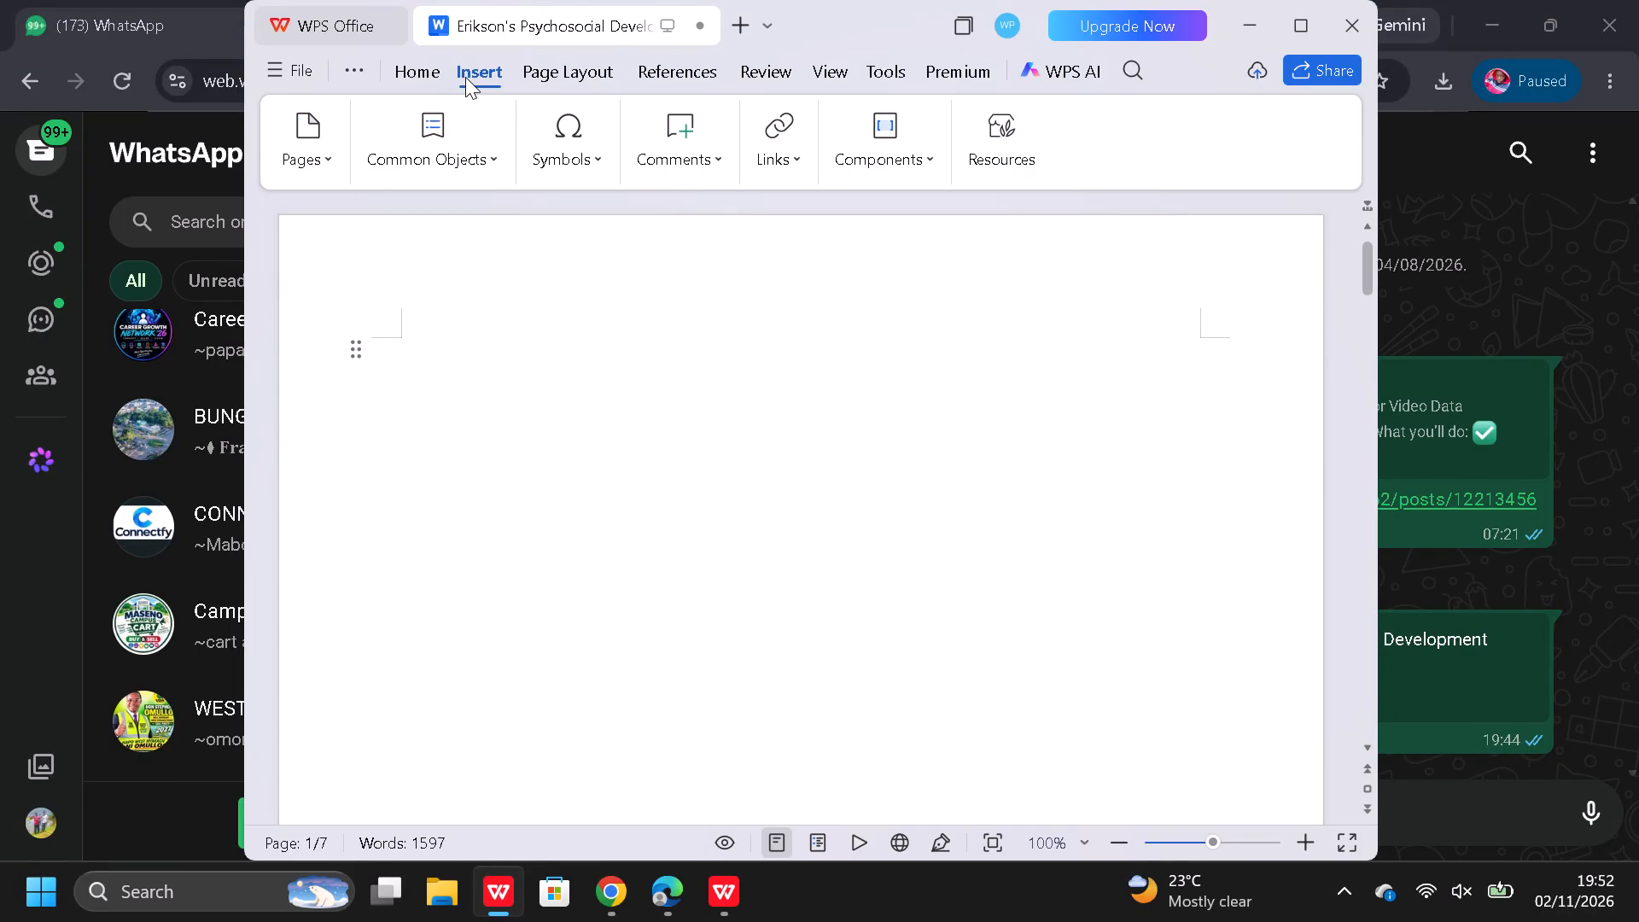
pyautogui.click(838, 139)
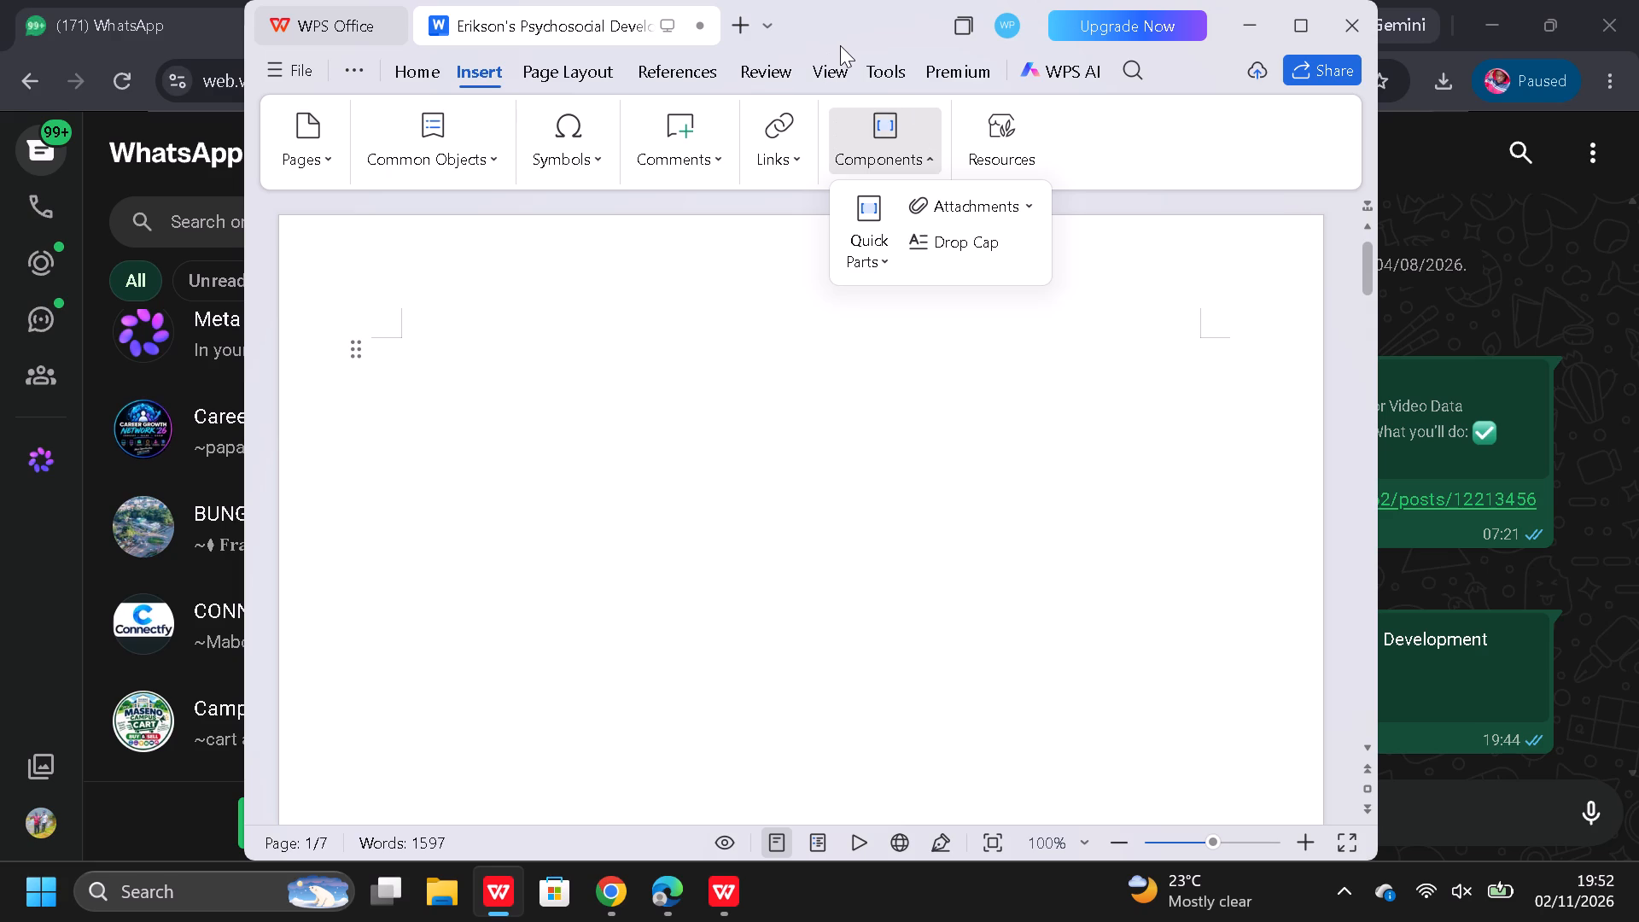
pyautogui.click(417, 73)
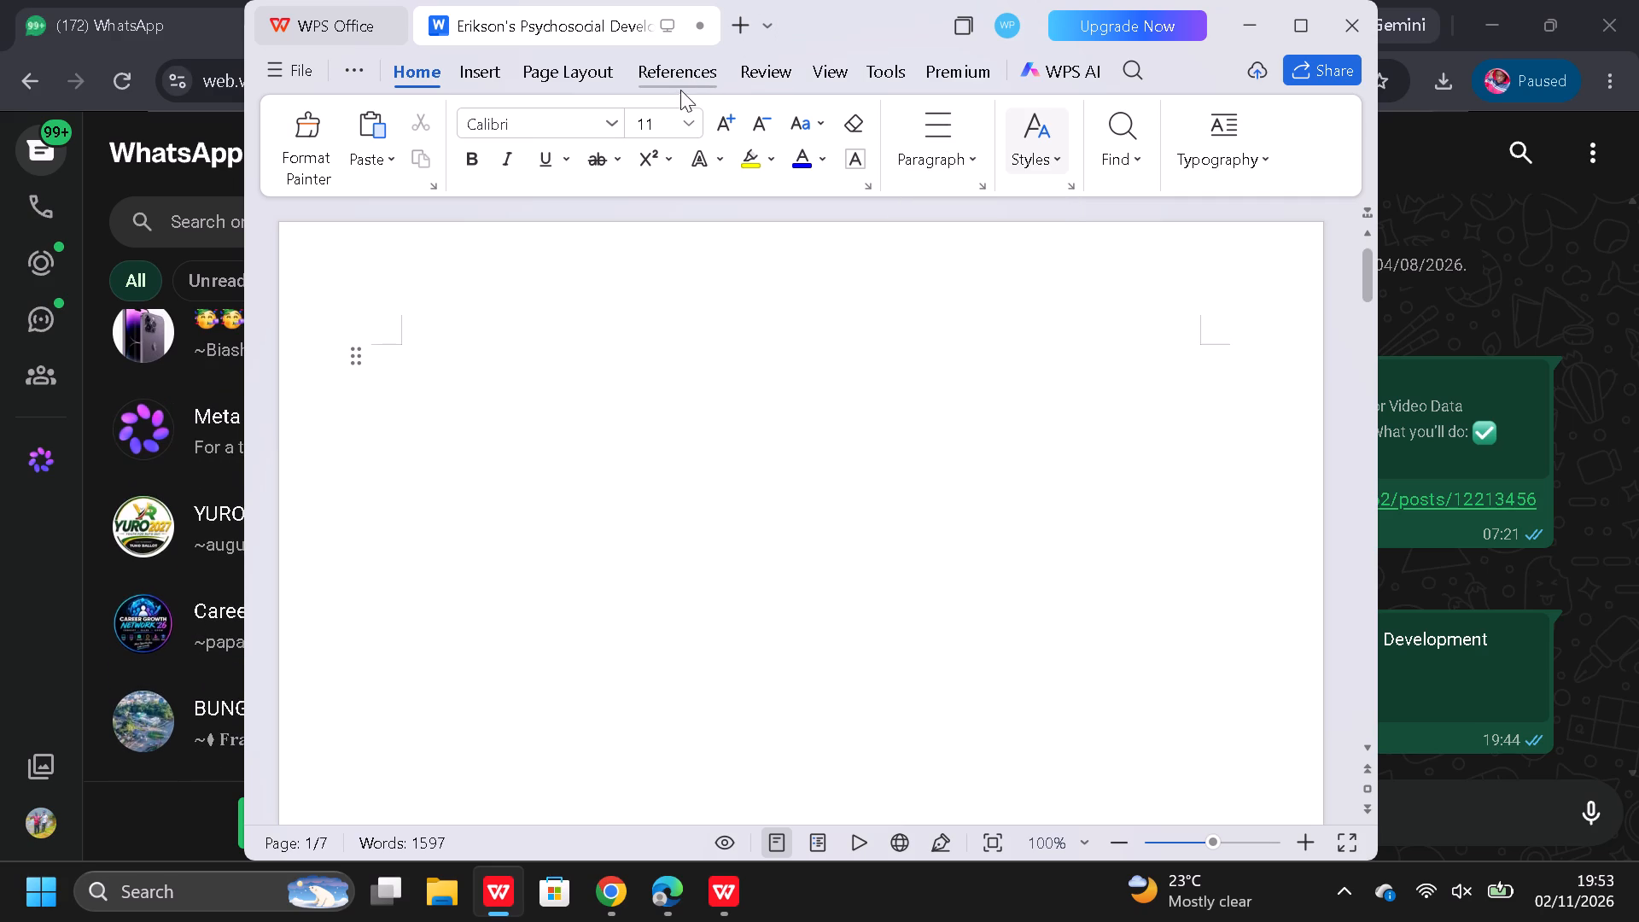
# Insert a table with one row and one column at the top of the blank first page.
pyautogui.click(490, 68)
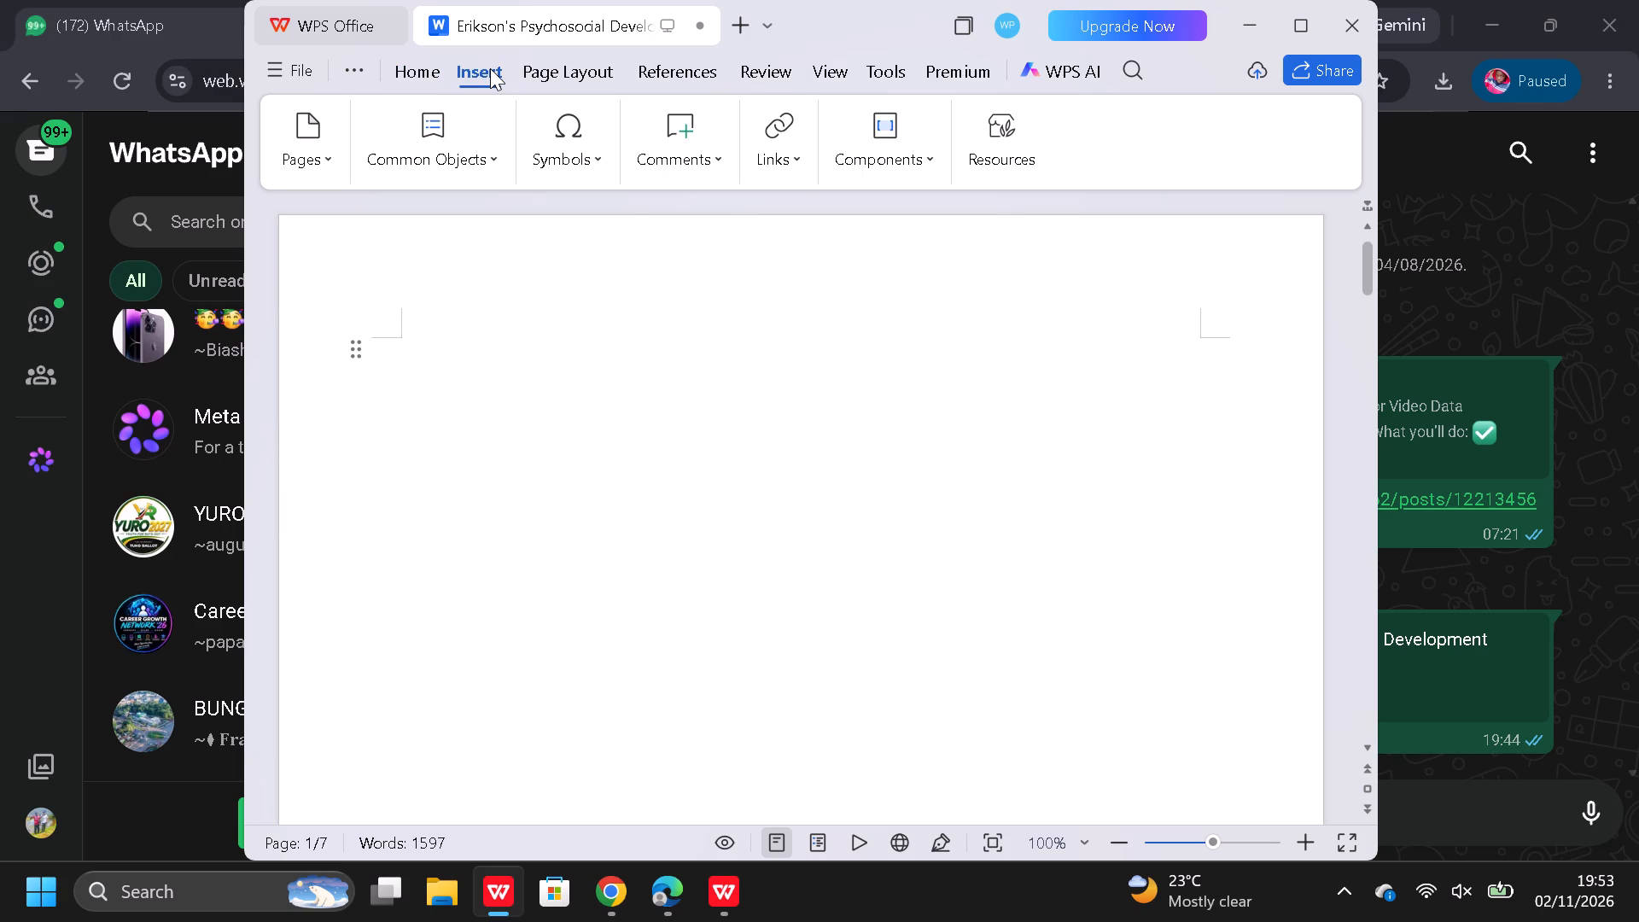
pyautogui.hscroll(-1, 568, 137)
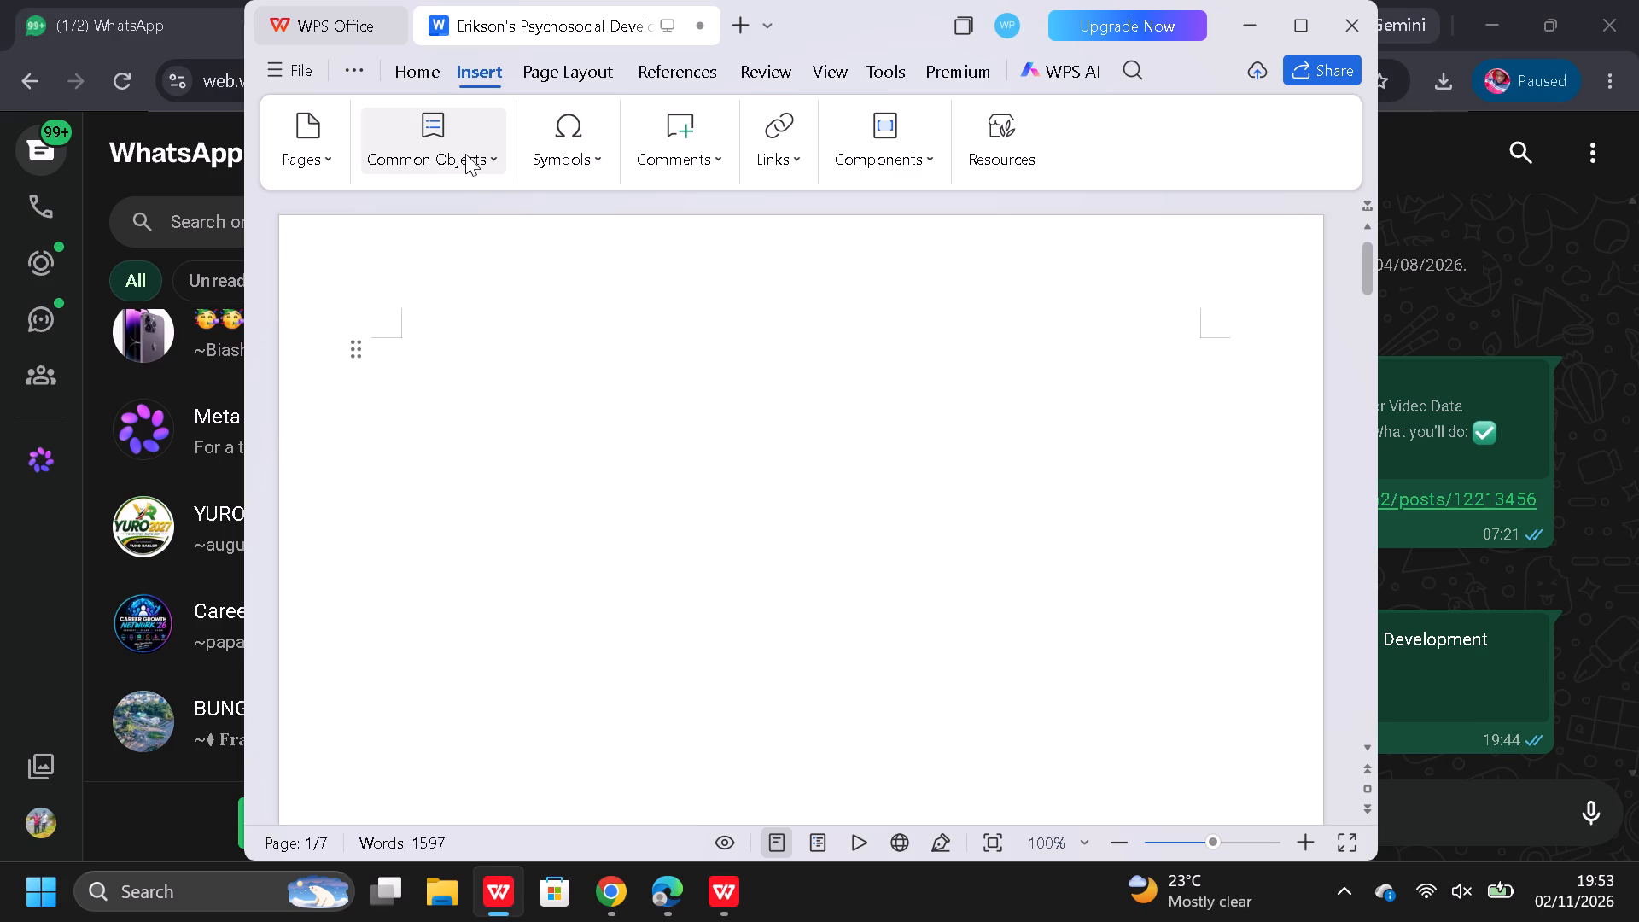
pyautogui.hscroll(-1, 465, 154)
pyautogui.click(465, 154)
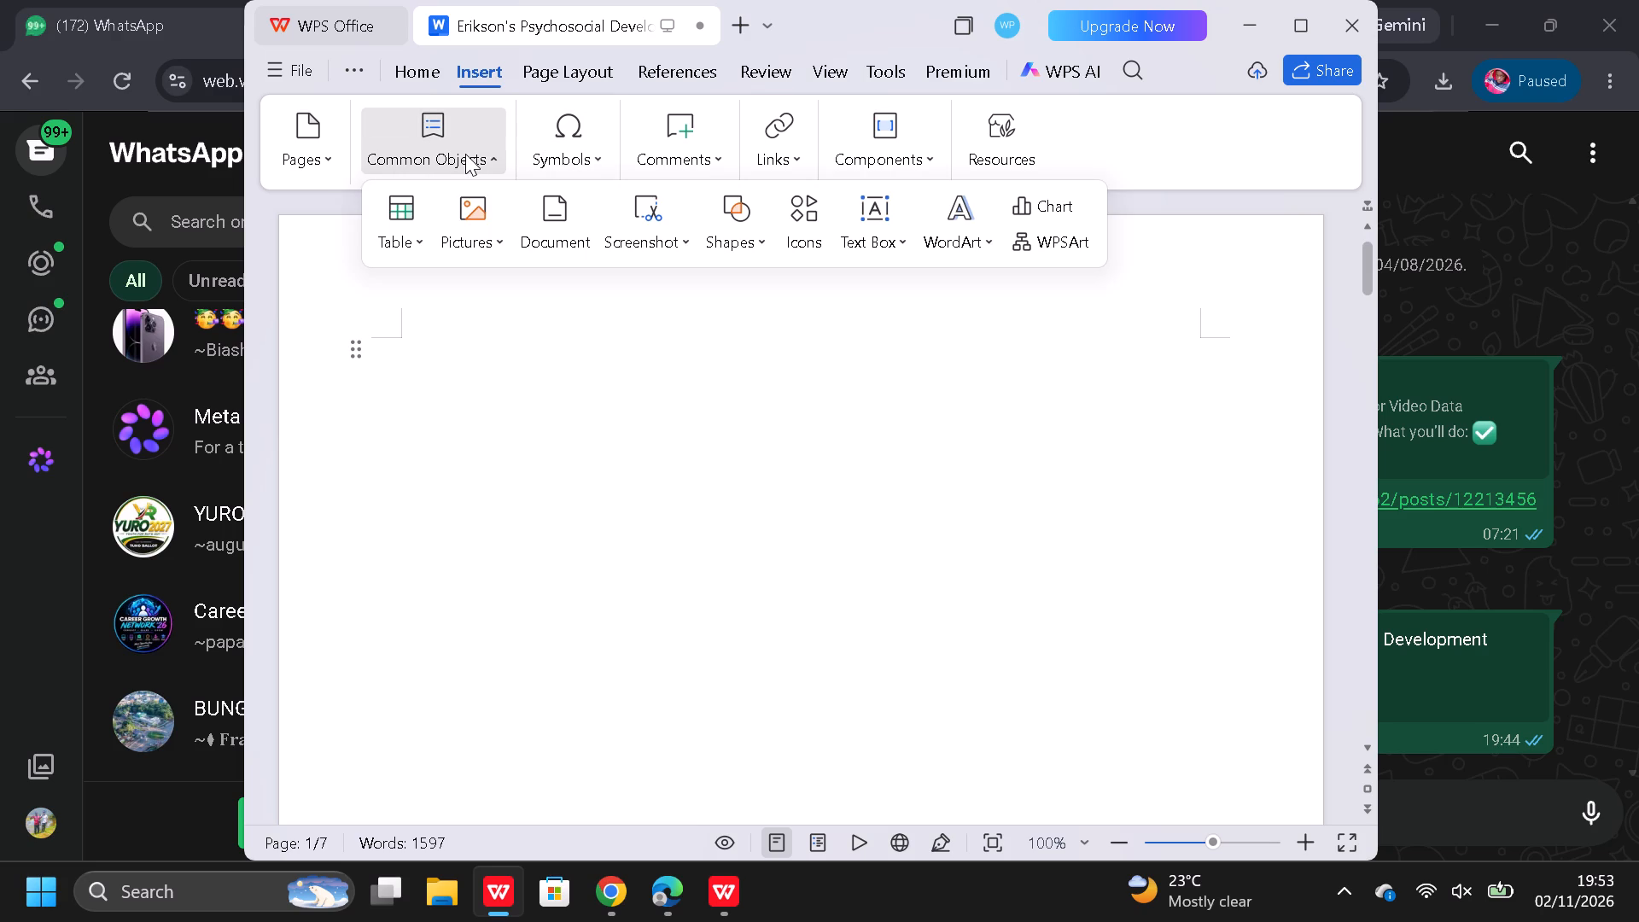
pyautogui.hscroll(-1, 460, 161)
pyautogui.click(405, 212)
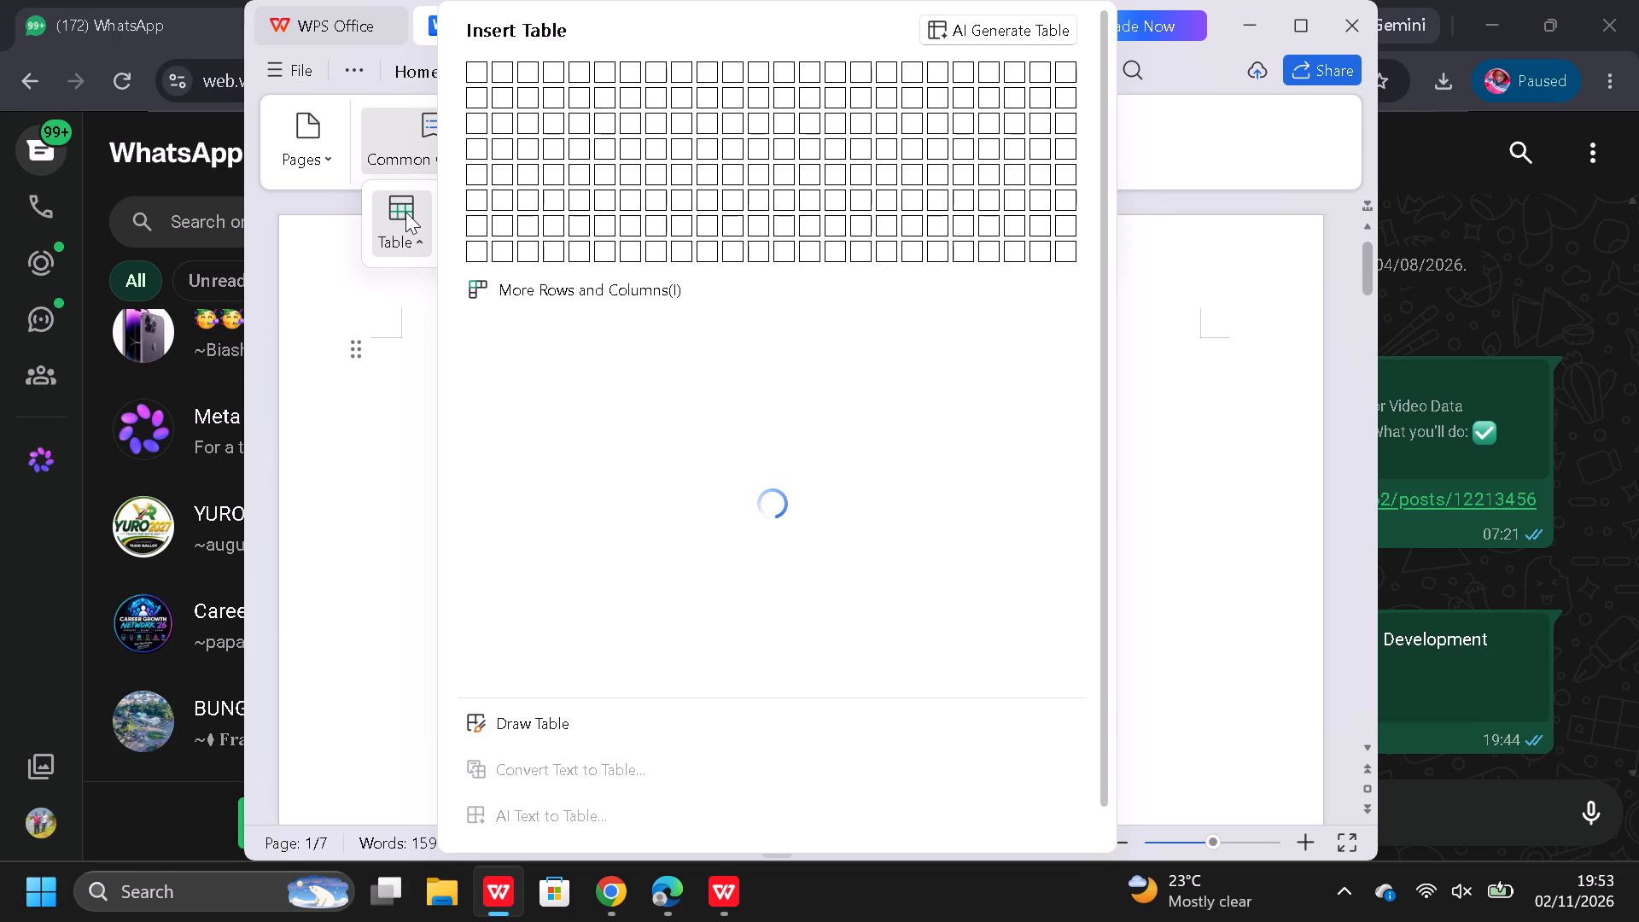
pyautogui.scroll(1, 405, 212)
pyautogui.hscroll(1, 436, 235)
pyautogui.scroll(-1, 592, 295)
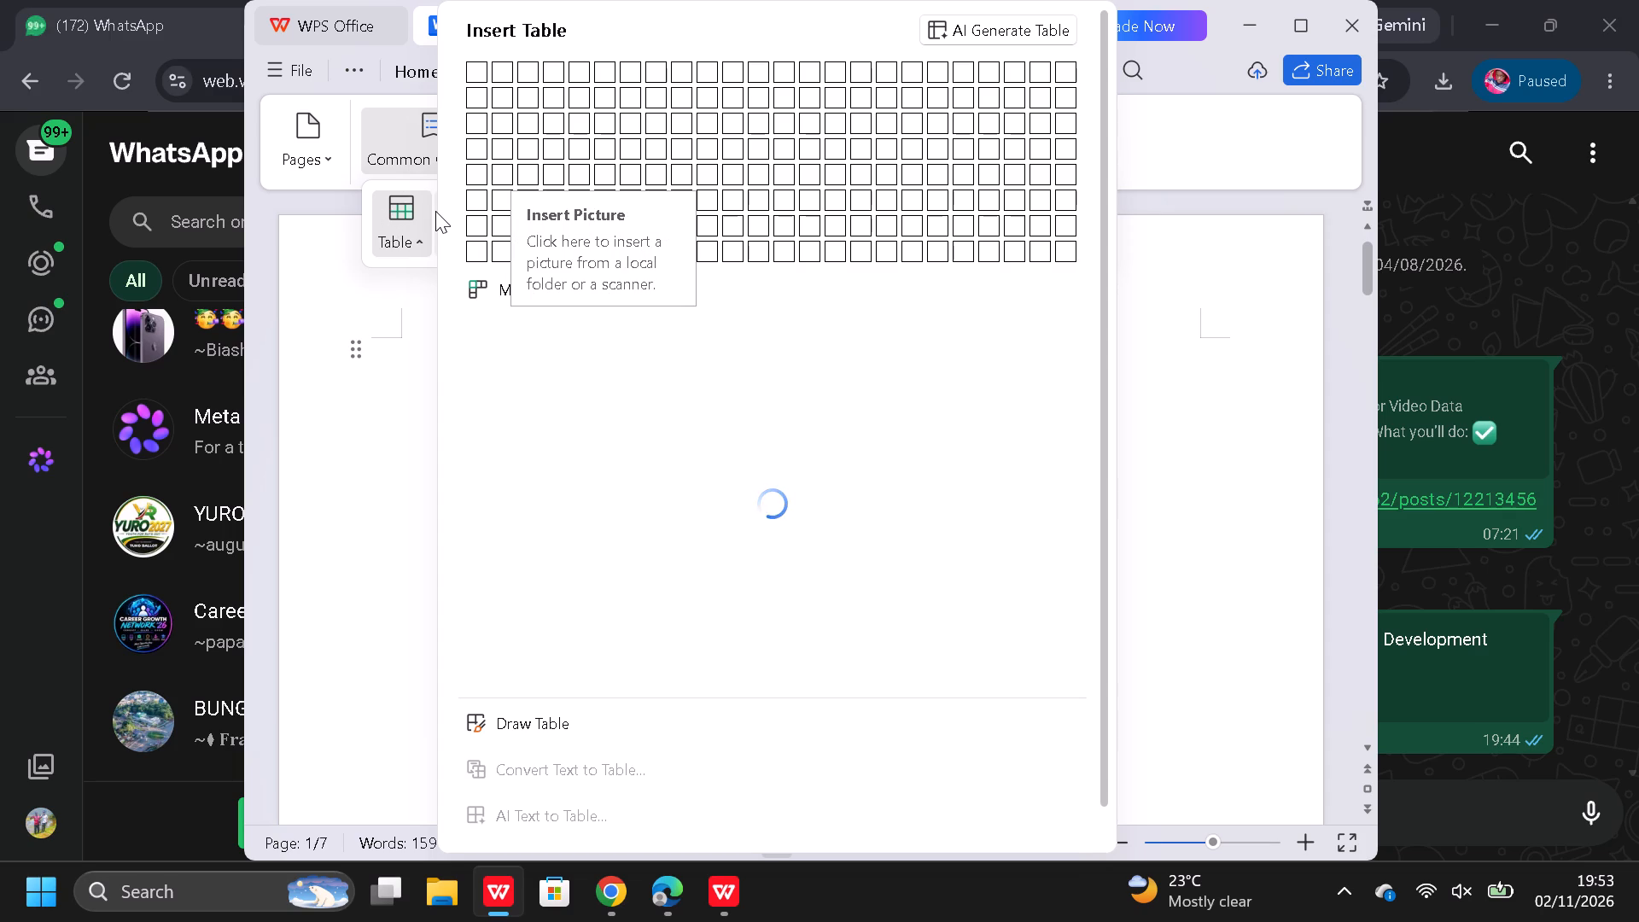
pyautogui.click(474, 61)
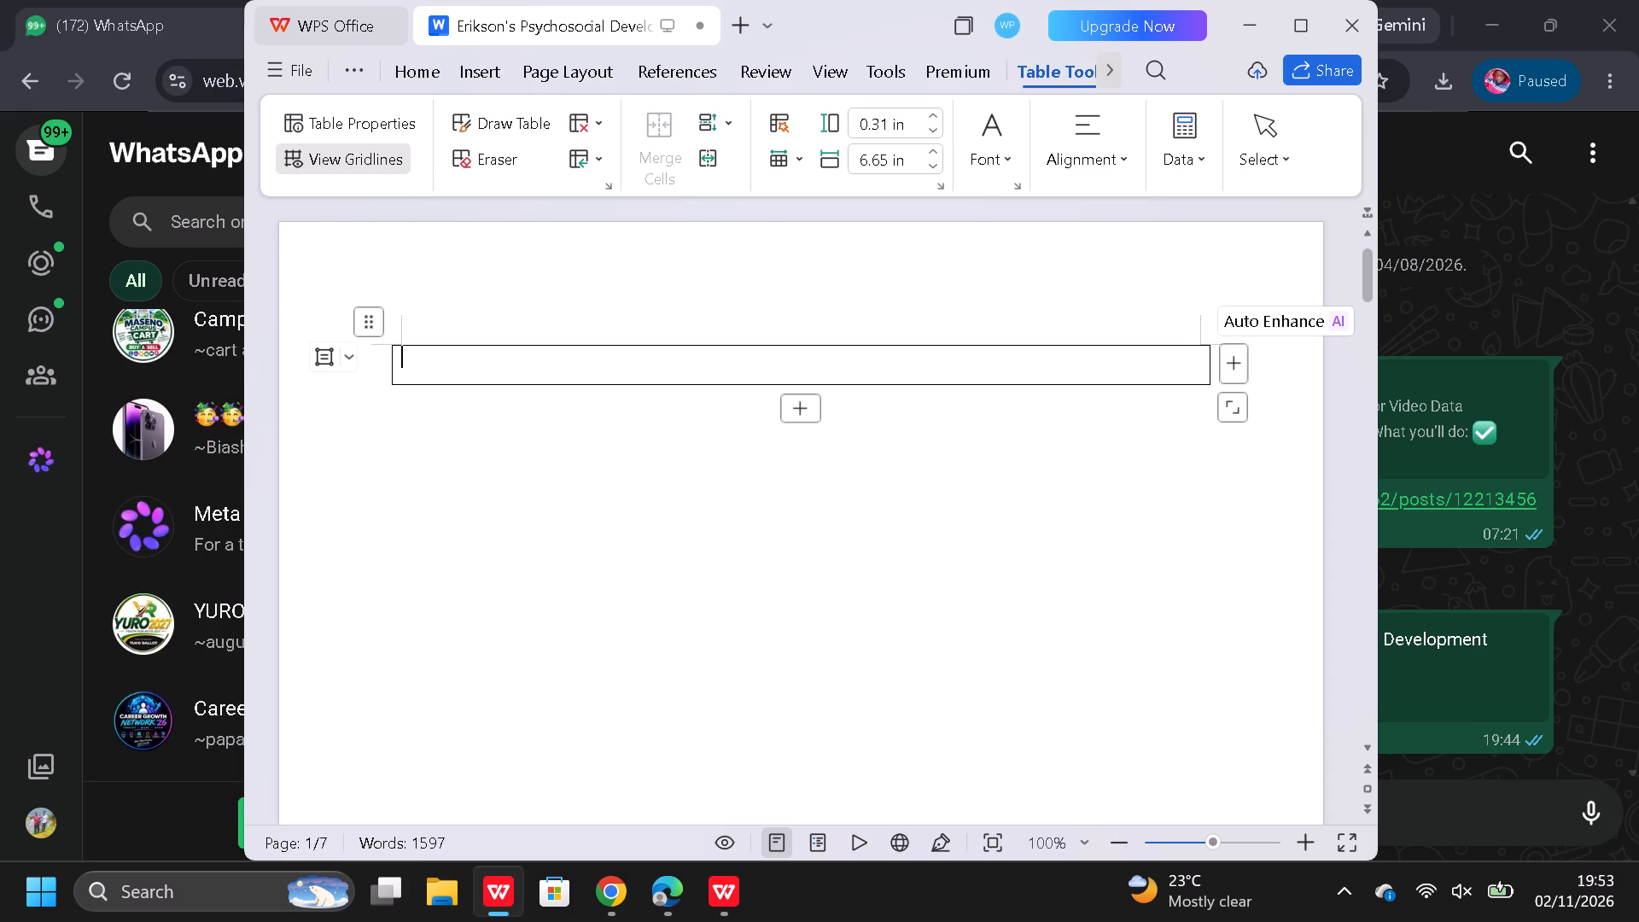
pyautogui.press('BackSpace')
pyautogui.press('BackSpace')
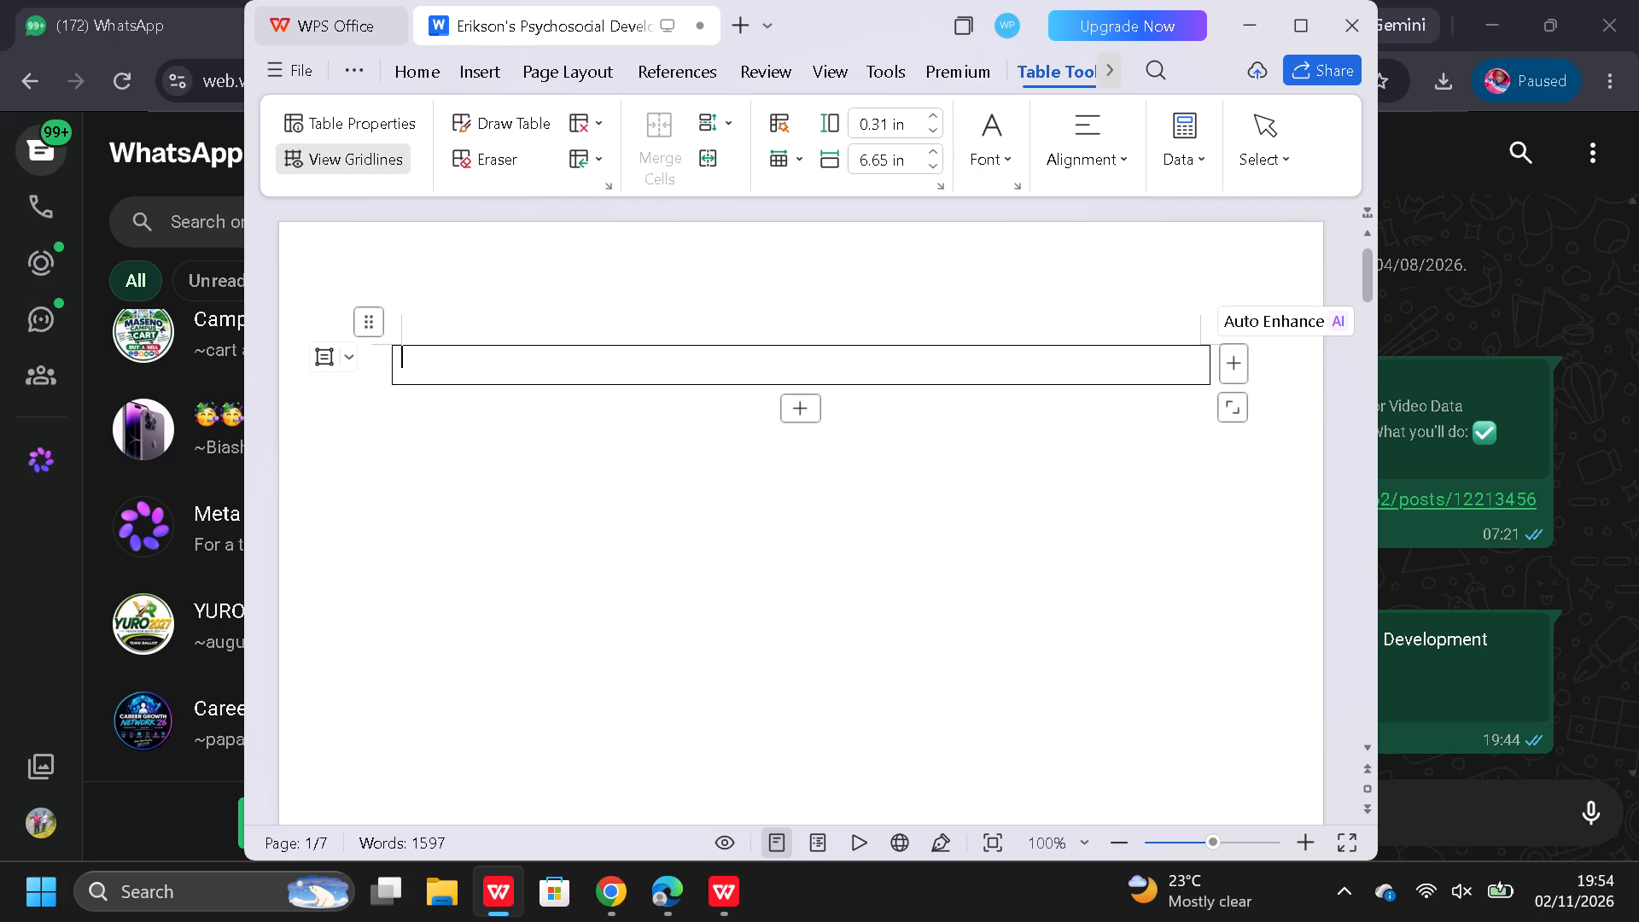
# Add a second column to the one-cell table on the first page.
pyautogui.click(1231, 381)
# Enter the headings NAME in the table's first cell and ADMISSION NUMBER in its second cell.
pyautogui.press('n')
pyautogui.press('a')
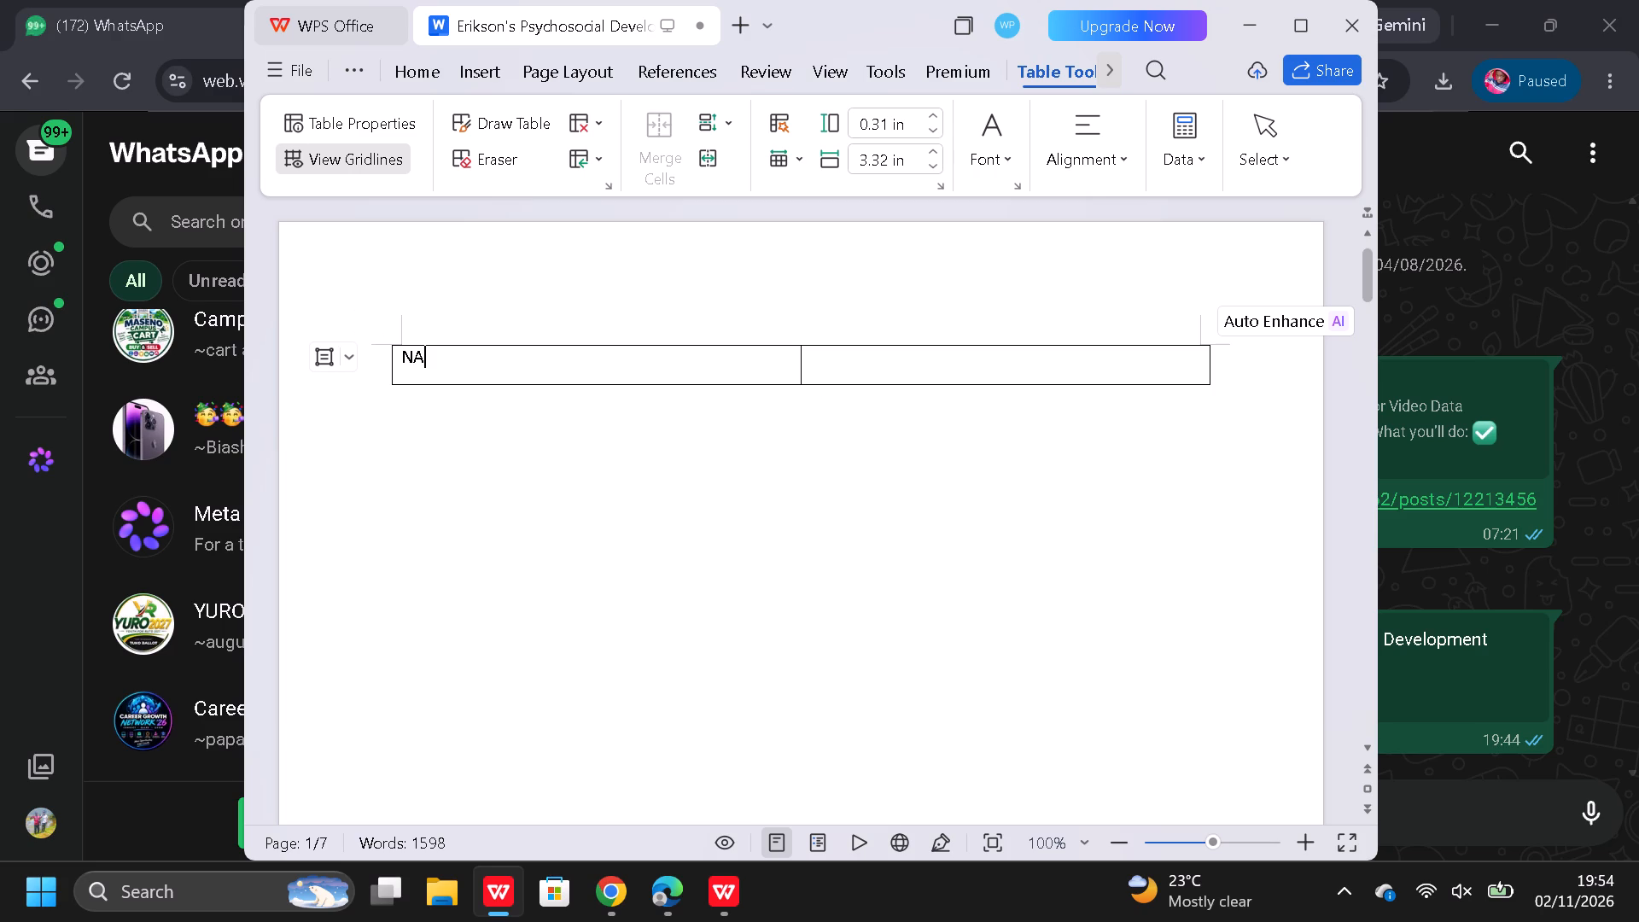
pyautogui.write('ME')
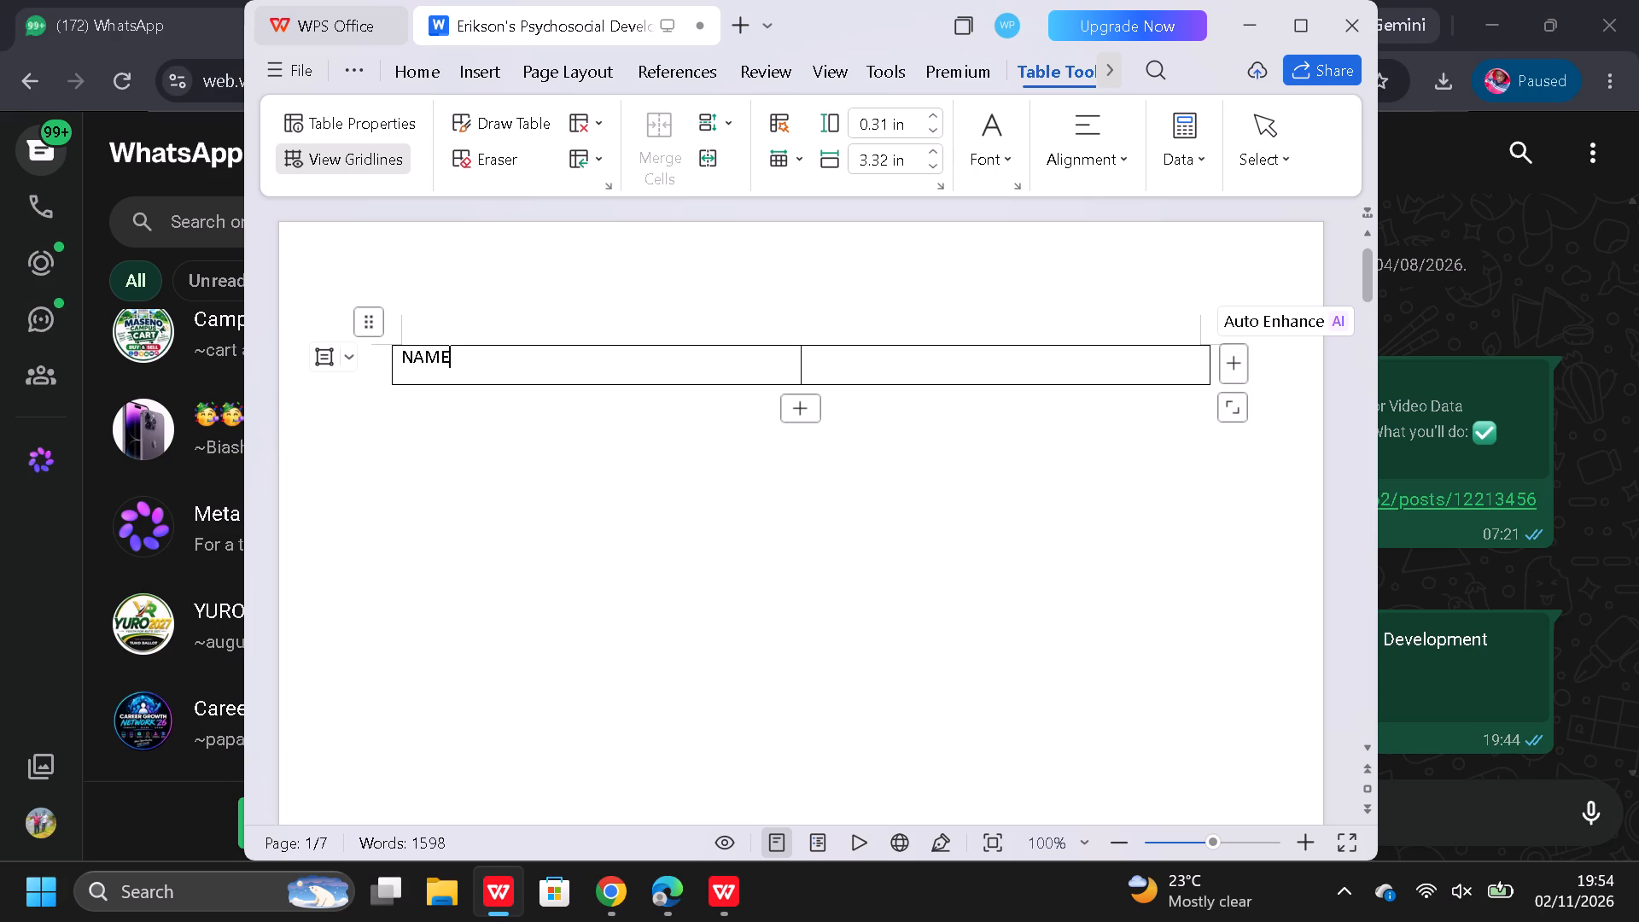
pyautogui.click(930, 358)
pyautogui.press('a')
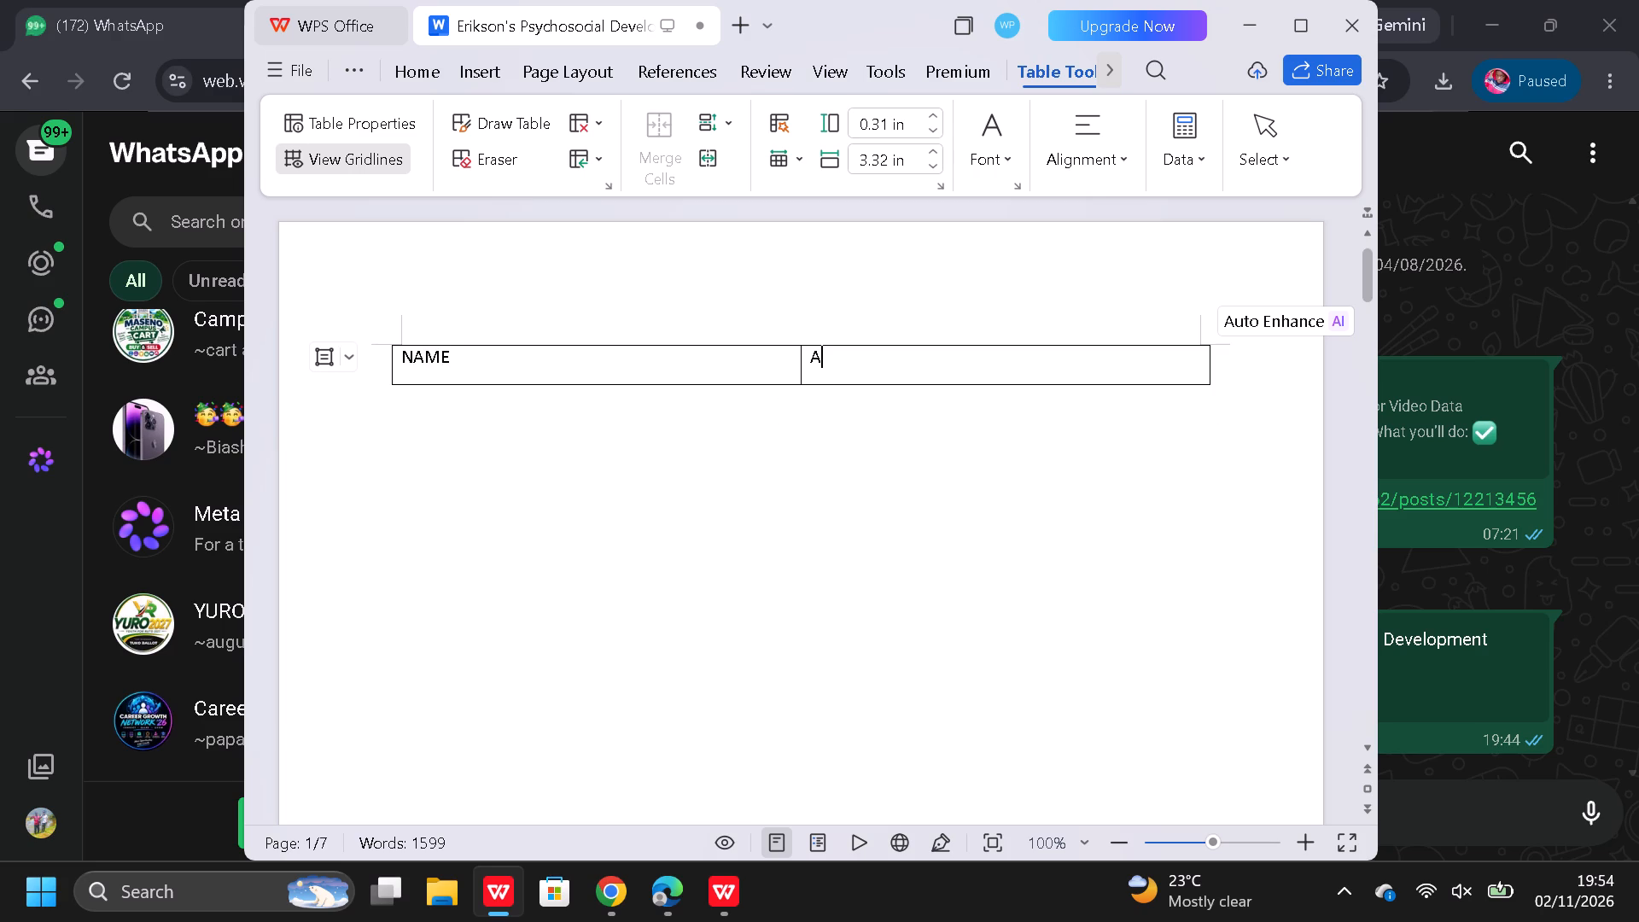
pyautogui.write('DMISSION NUM')
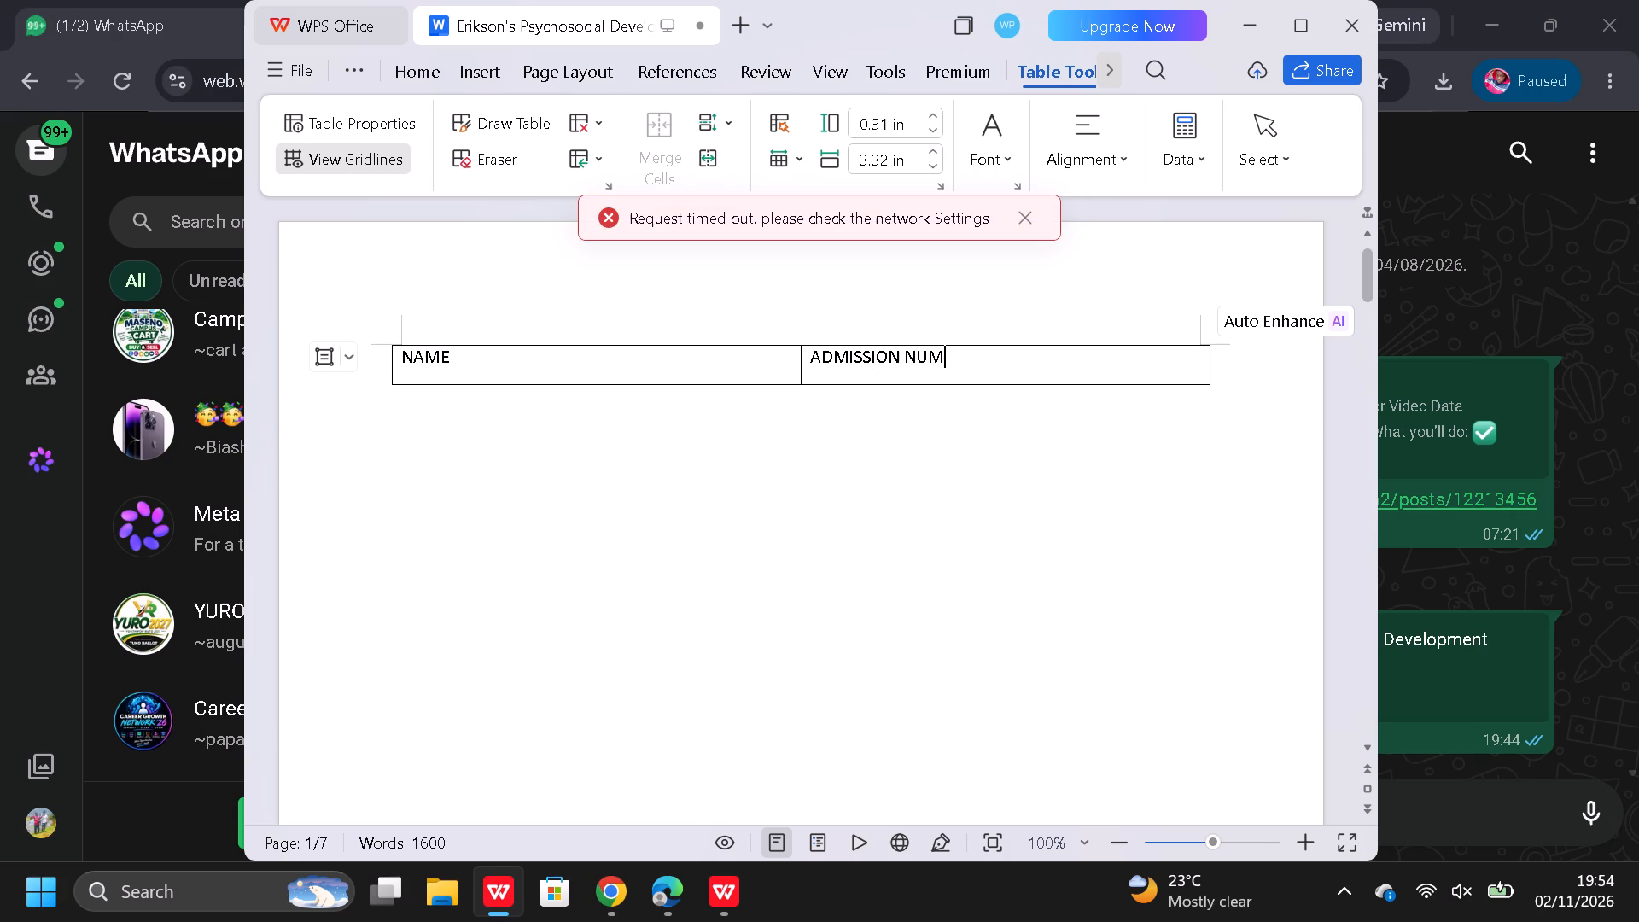
pyautogui.press('b')
pyautogui.write('ER')
# Insert a table with 10 columns and 3 rows directly below the NAME and ADMISSION NUMBER row.
pyautogui.click(424, 454)
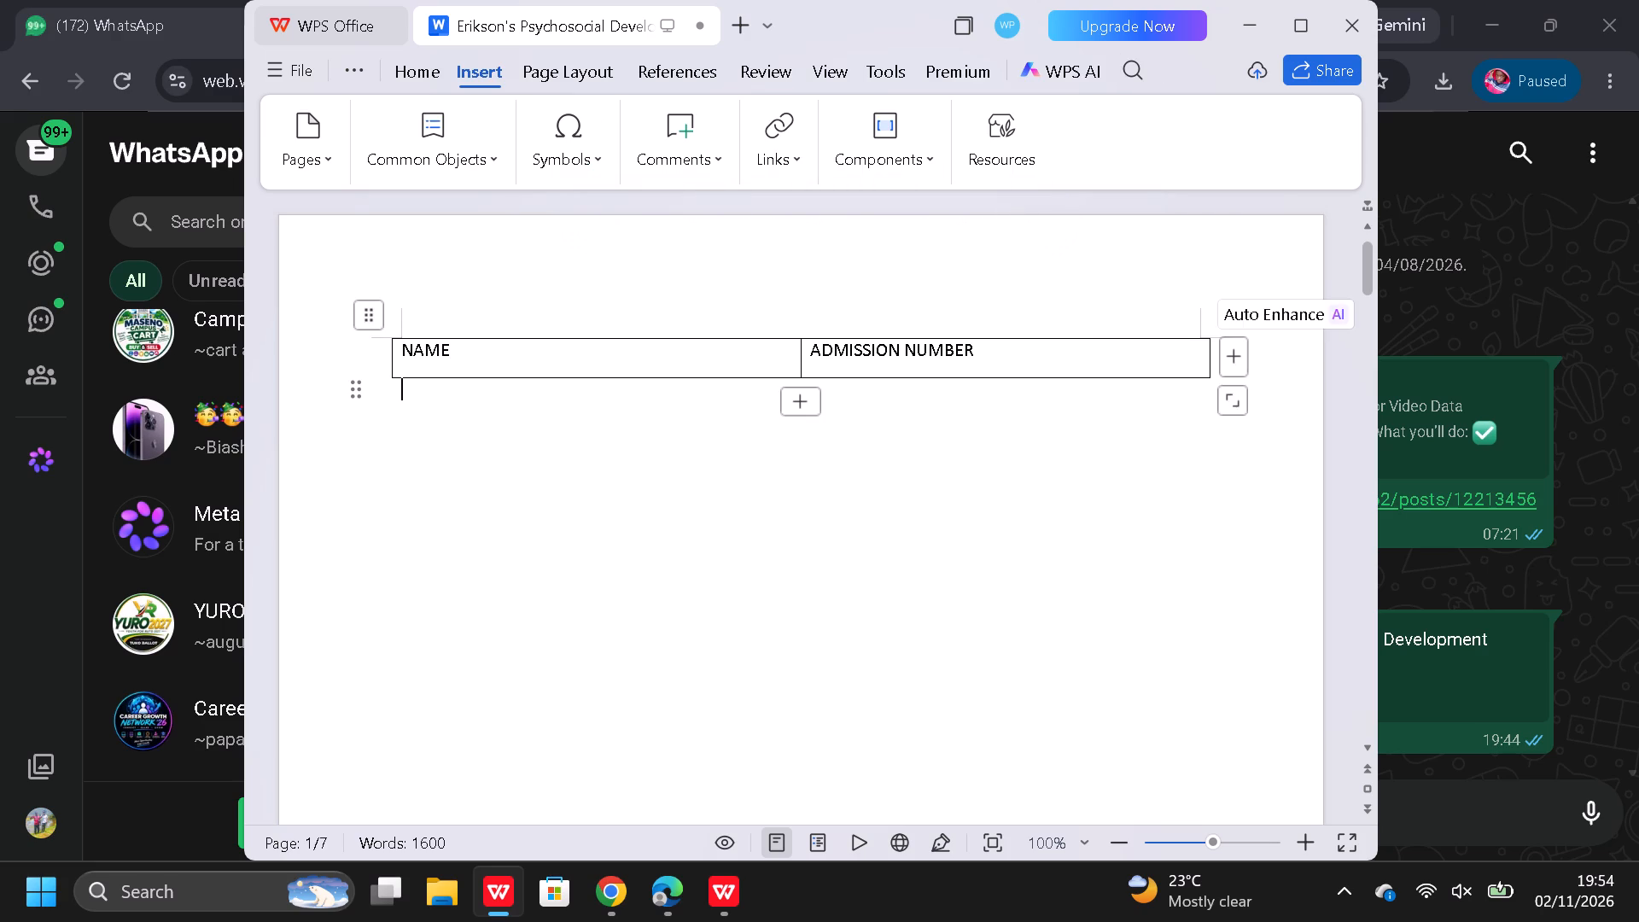
pyautogui.click(448, 133)
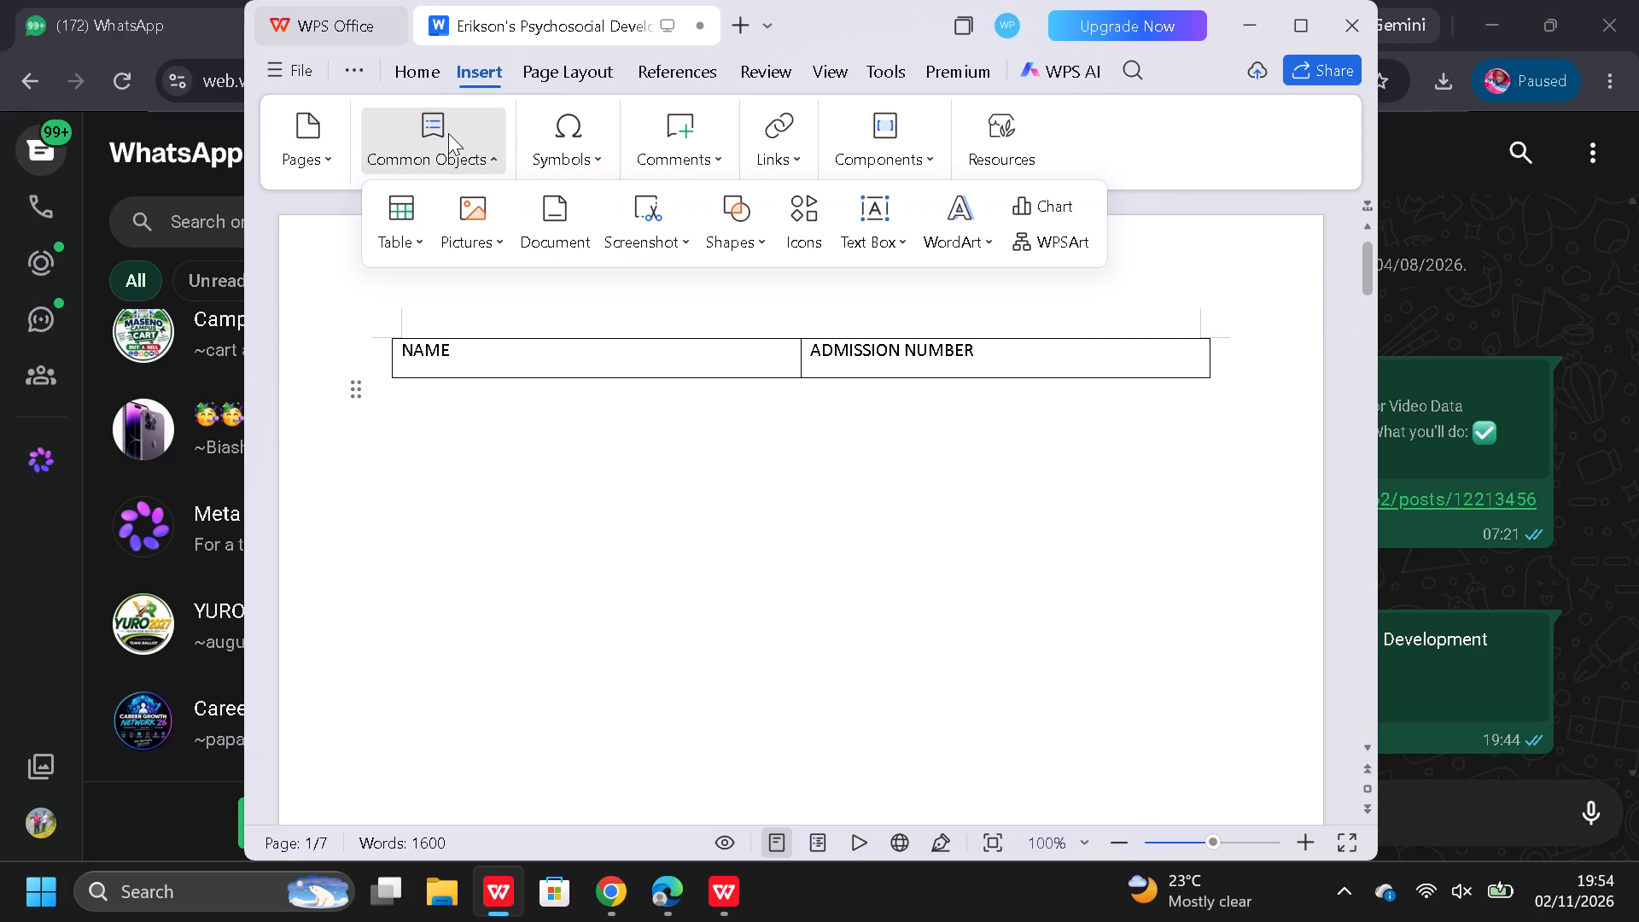
pyautogui.click(394, 241)
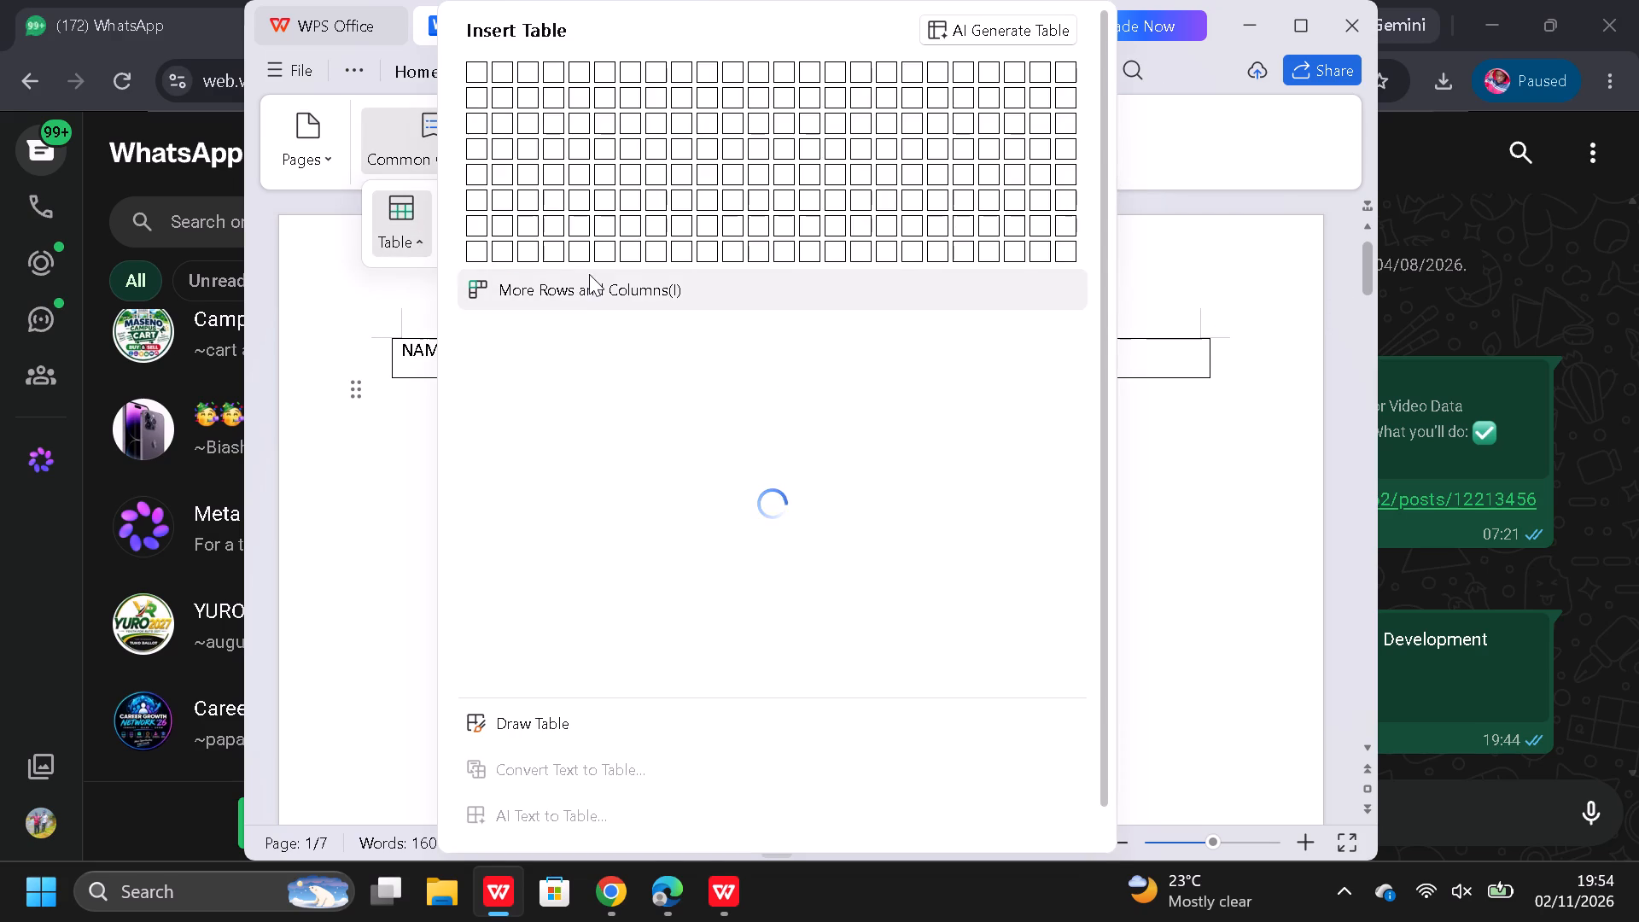
pyautogui.click(529, 294)
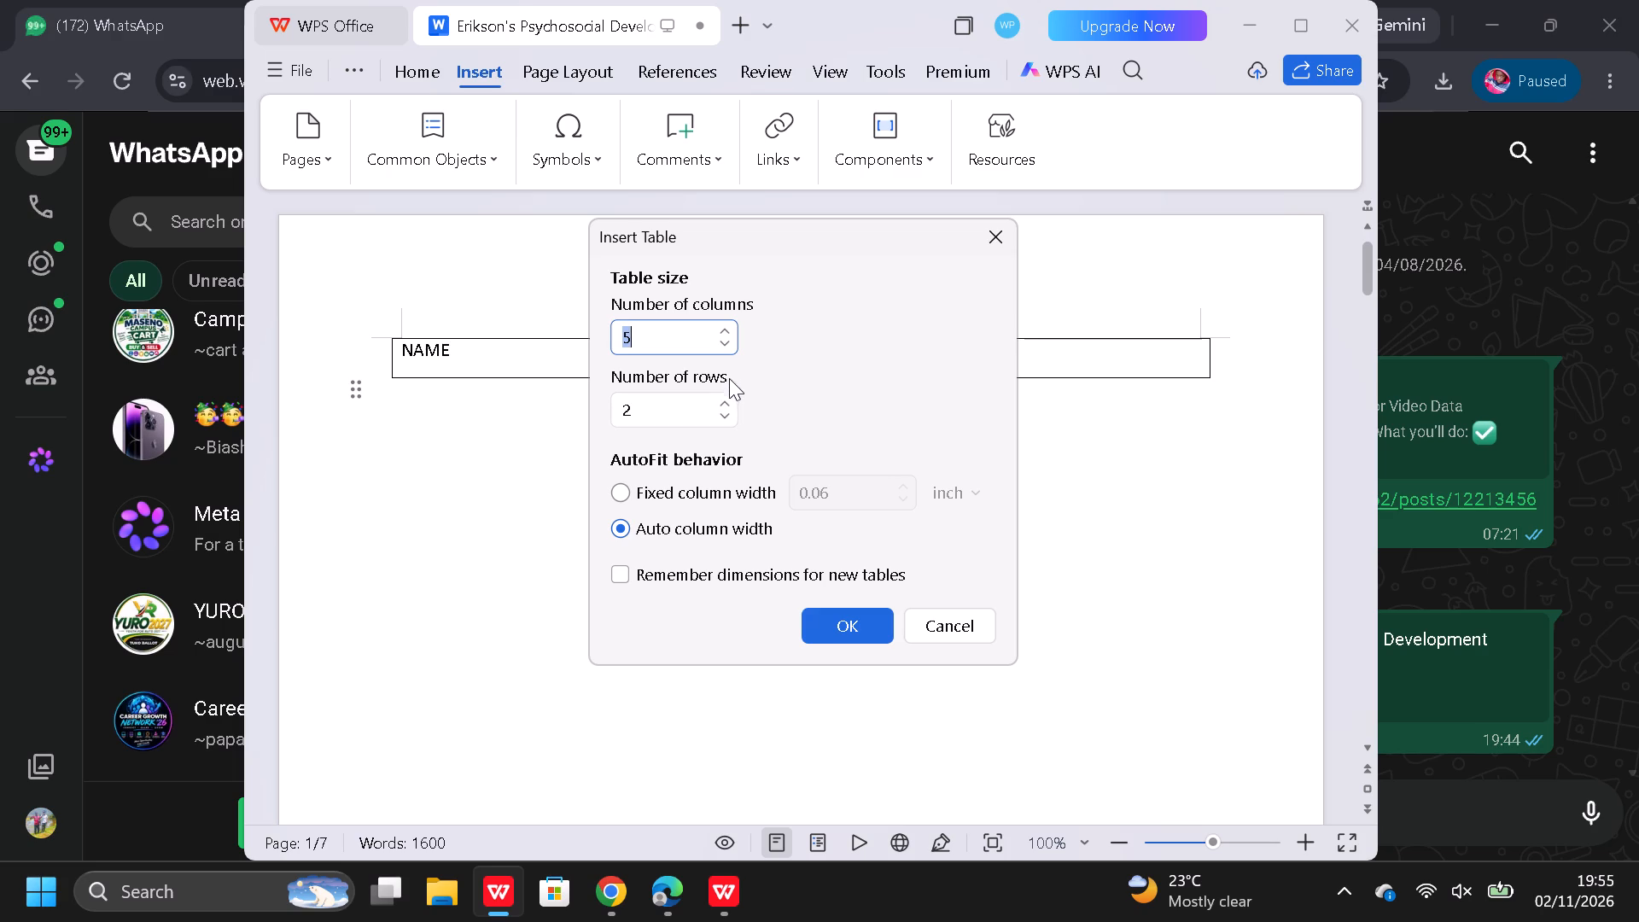
pyautogui.click(724, 414)
pyautogui.click(724, 414)
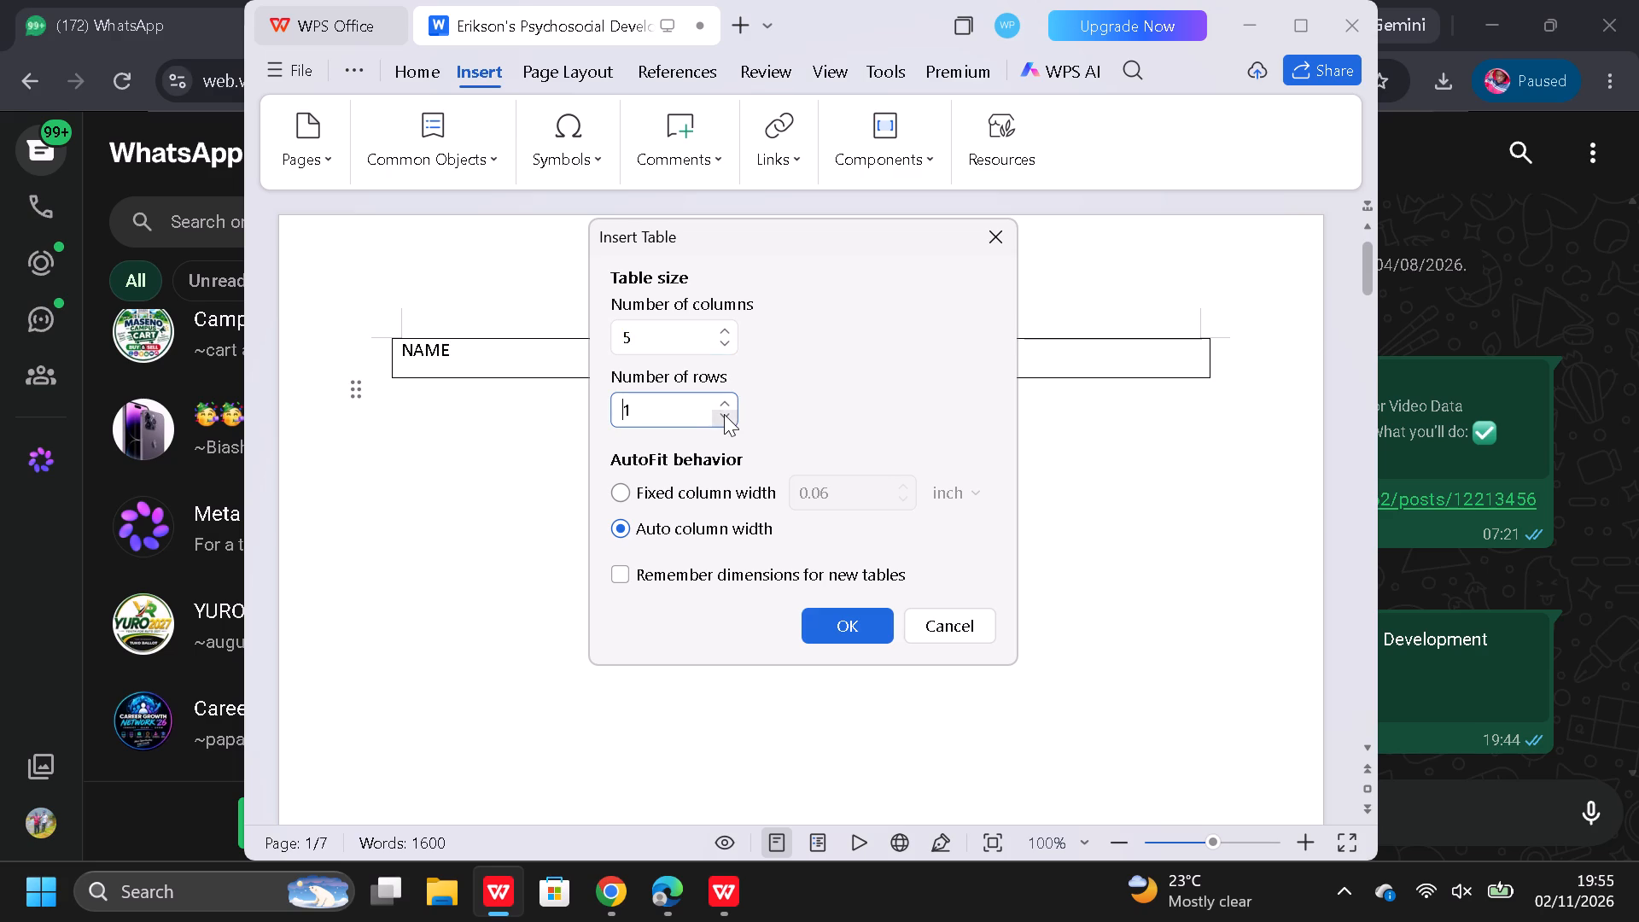
pyautogui.doubleClick(726, 405)
pyautogui.click(722, 342)
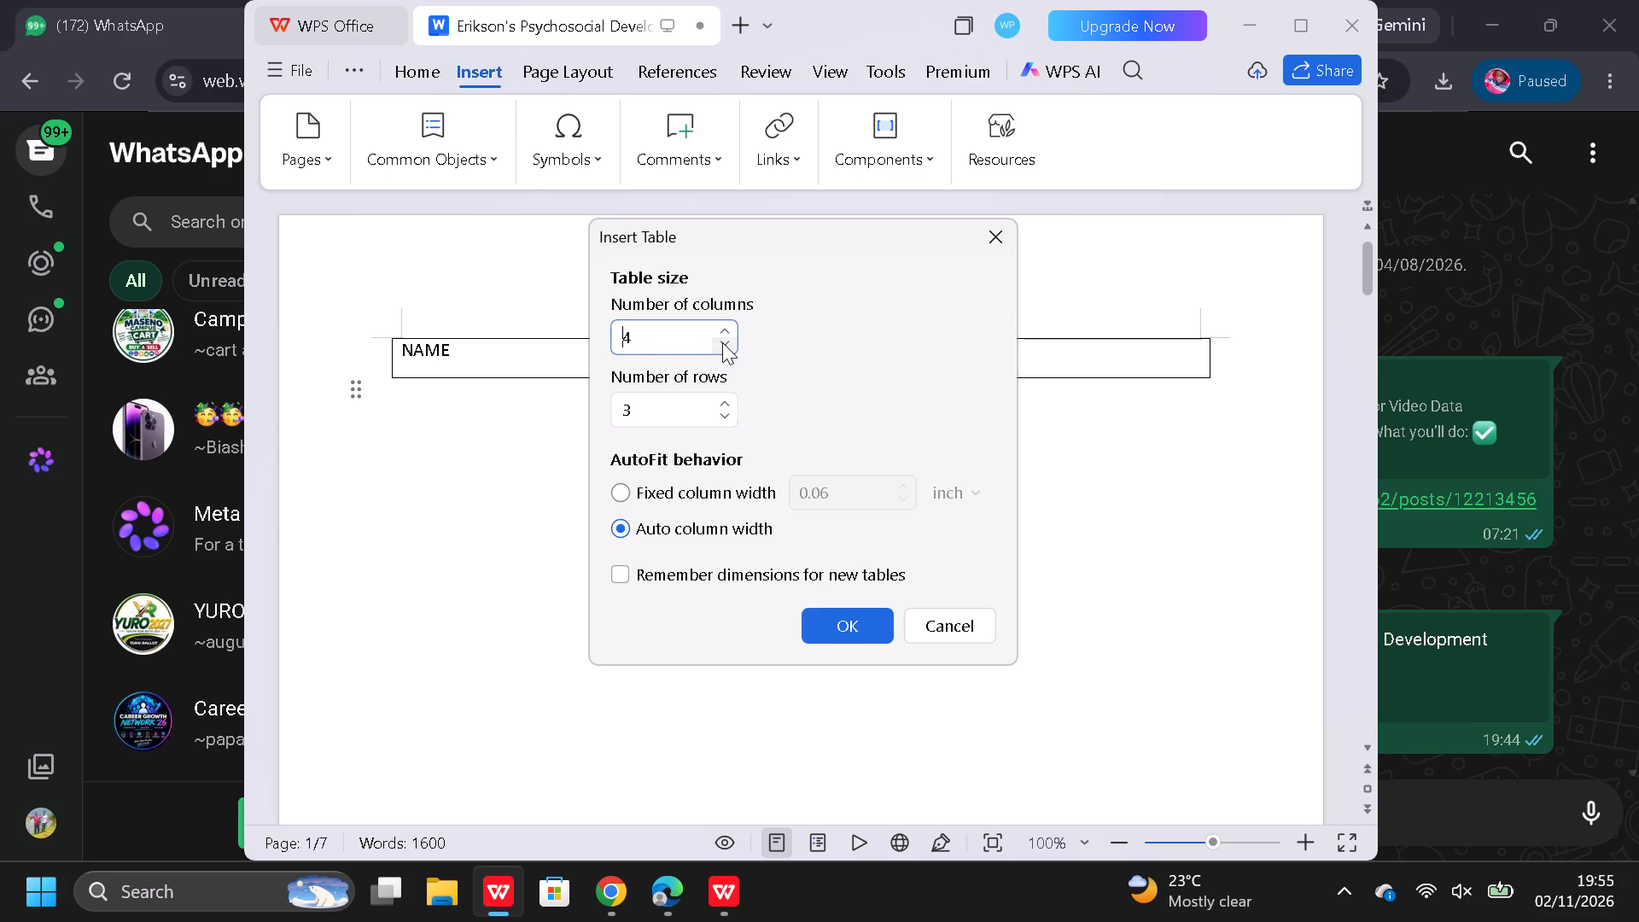
pyautogui.click(722, 342)
pyautogui.tripleClick(722, 329)
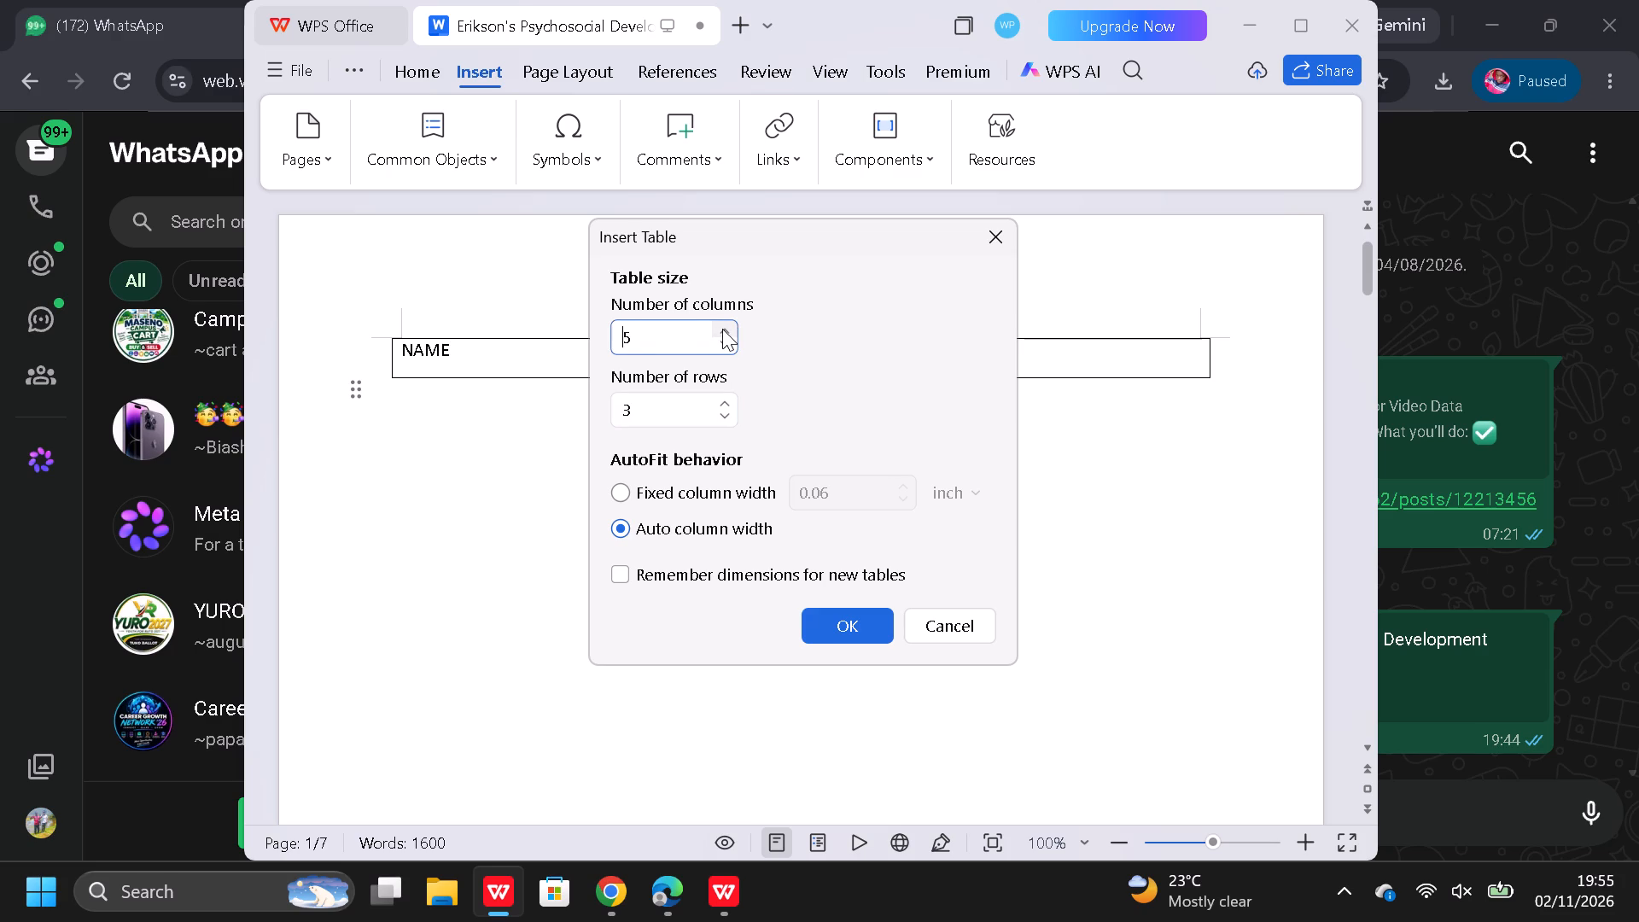
pyautogui.tripleClick(722, 329)
pyautogui.click(722, 329)
pyautogui.click(861, 610)
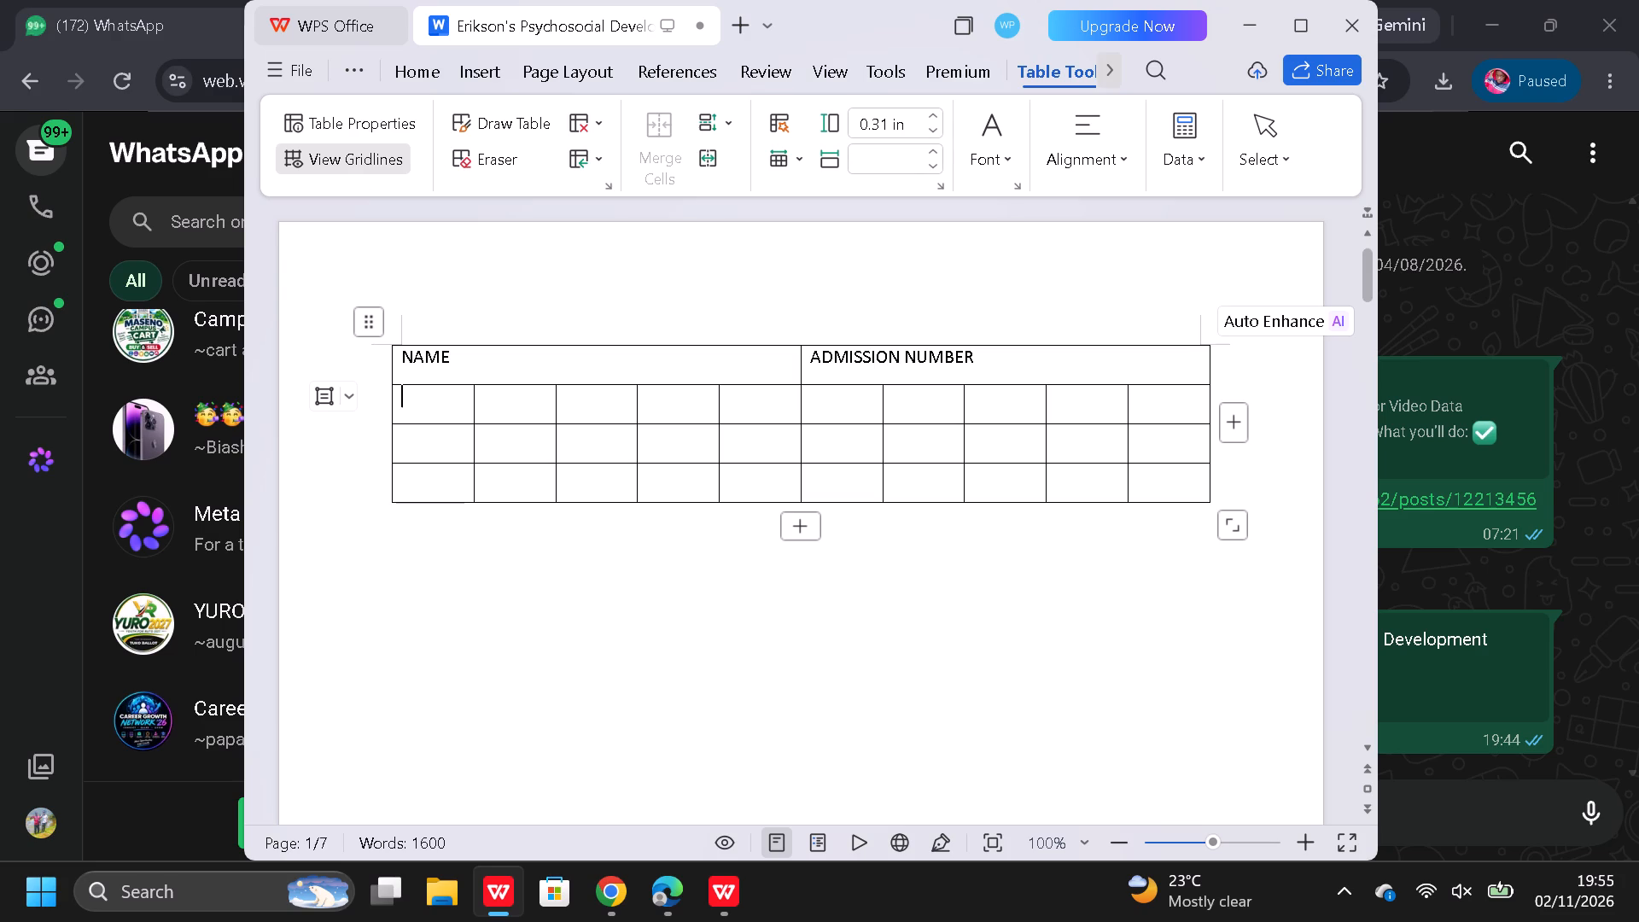
# Open the column size settings in the table properties for the whole table.
pyautogui.doubleClick(1236, 524)
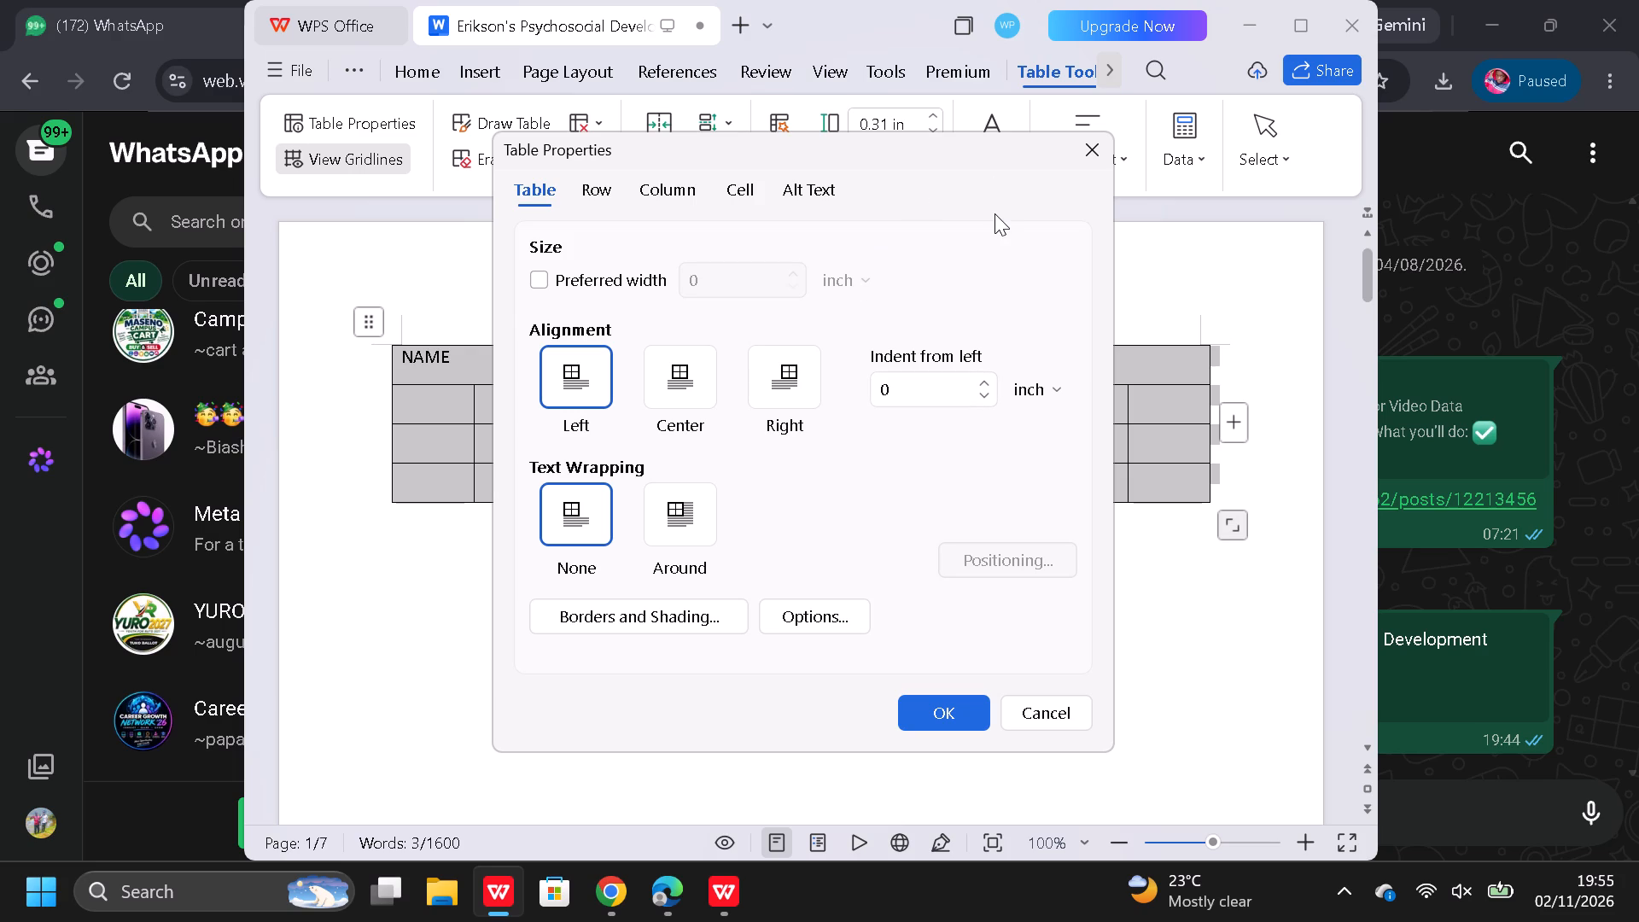
pyautogui.click(669, 180)
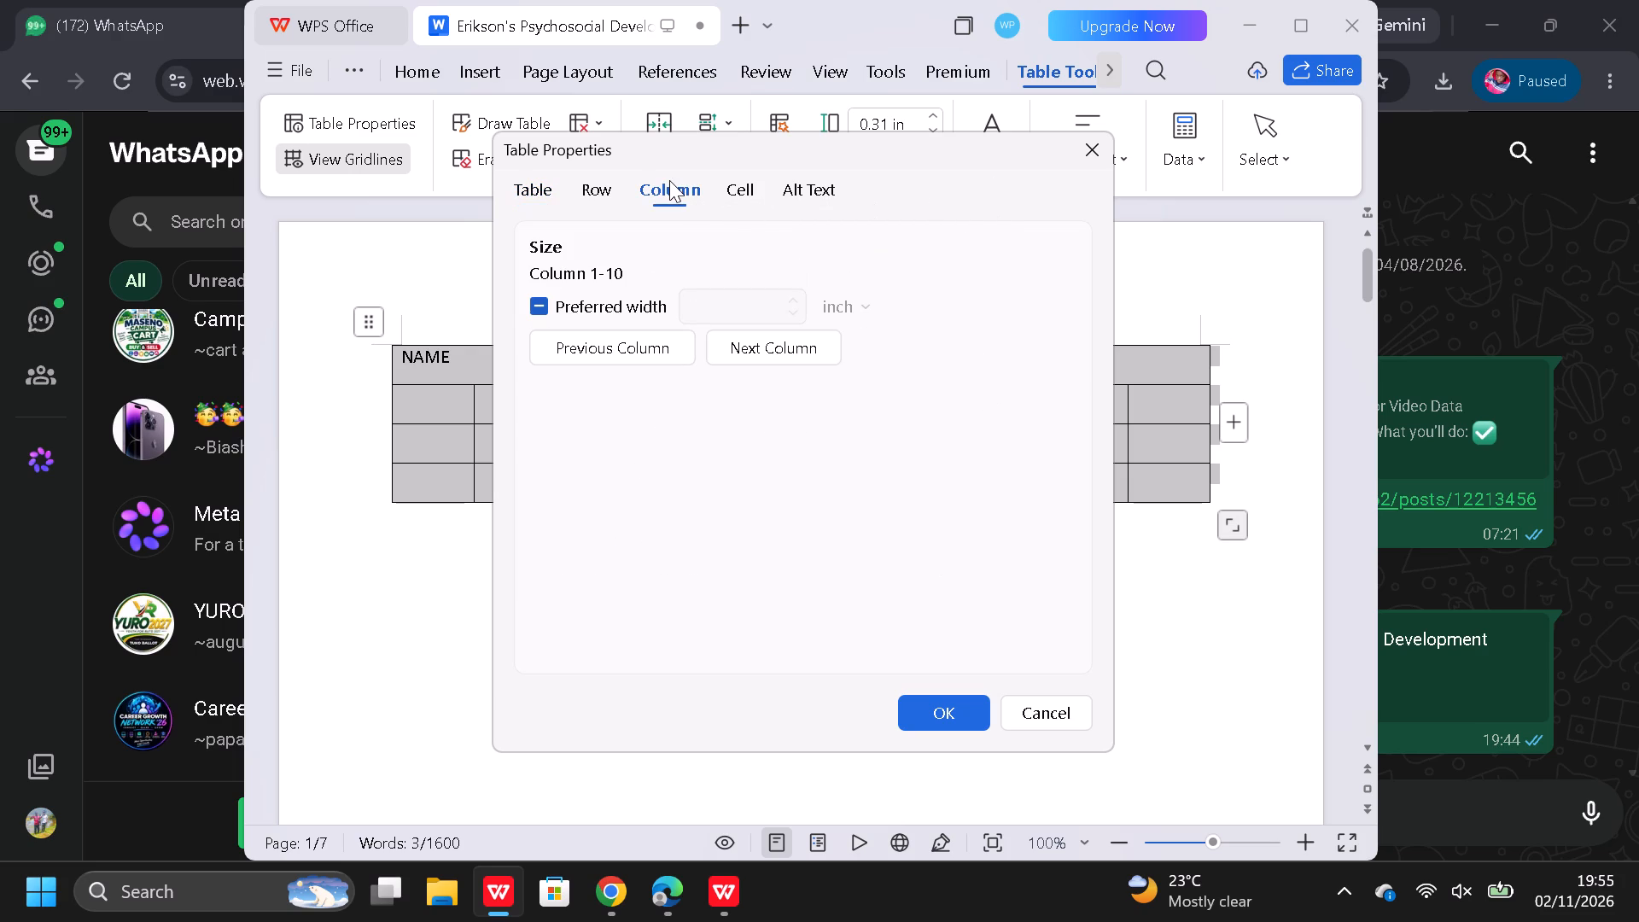
# Dismiss the table properties without setting a column width and close the Erikson's Psychosocial Development Theory document.
pyautogui.click(1098, 155)
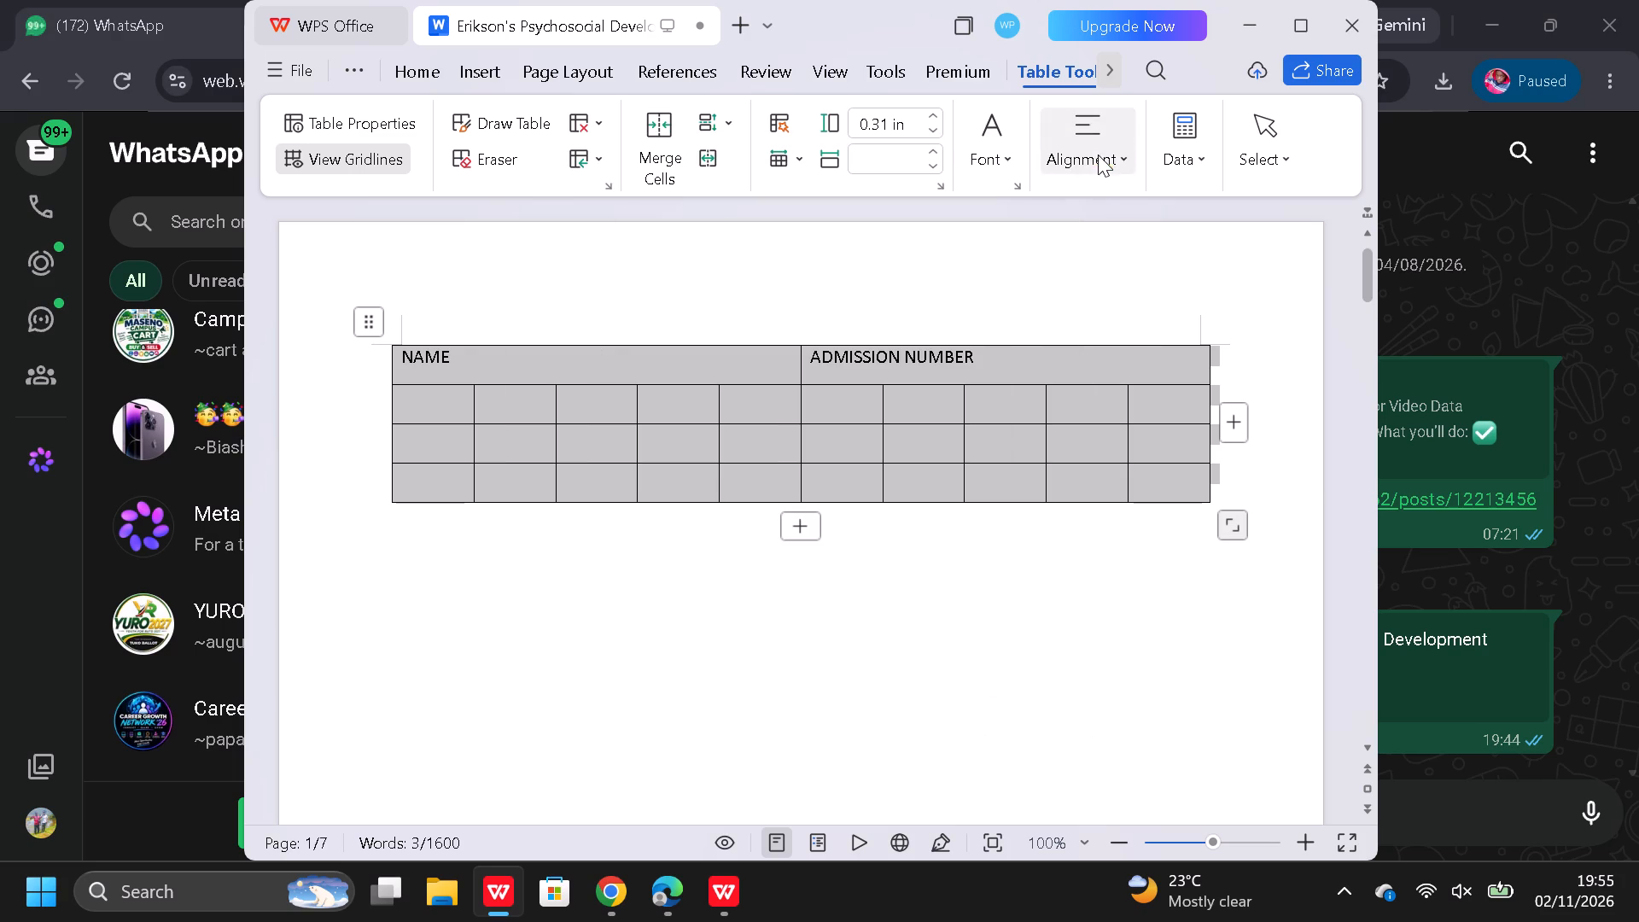
pyautogui.click(1379, 27)
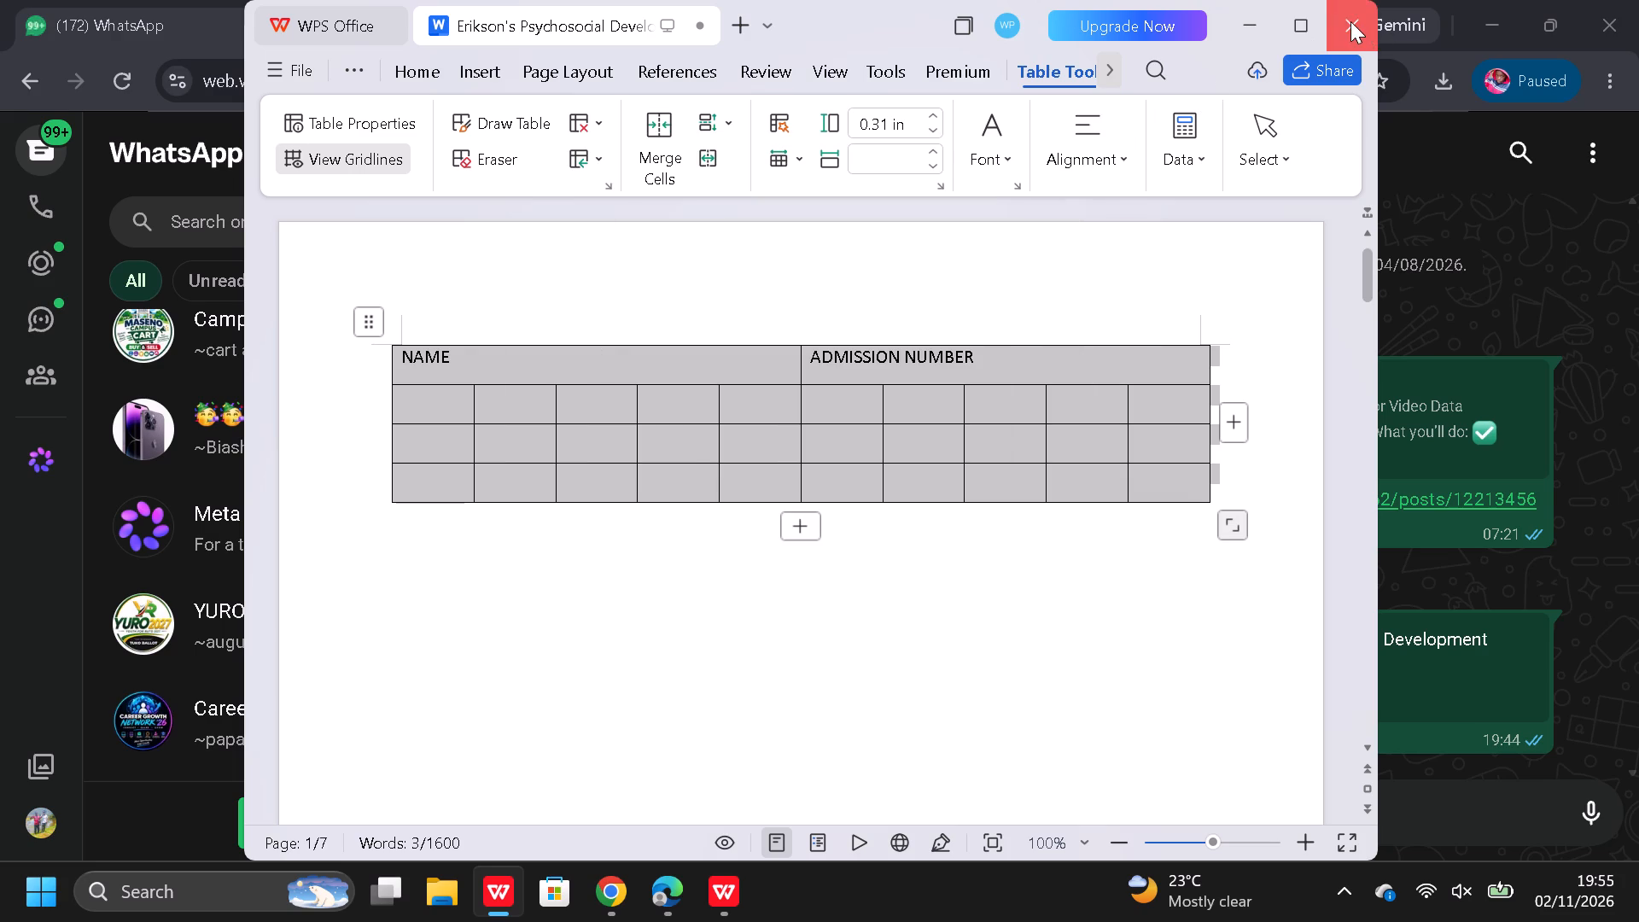
pyautogui.click(1350, 21)
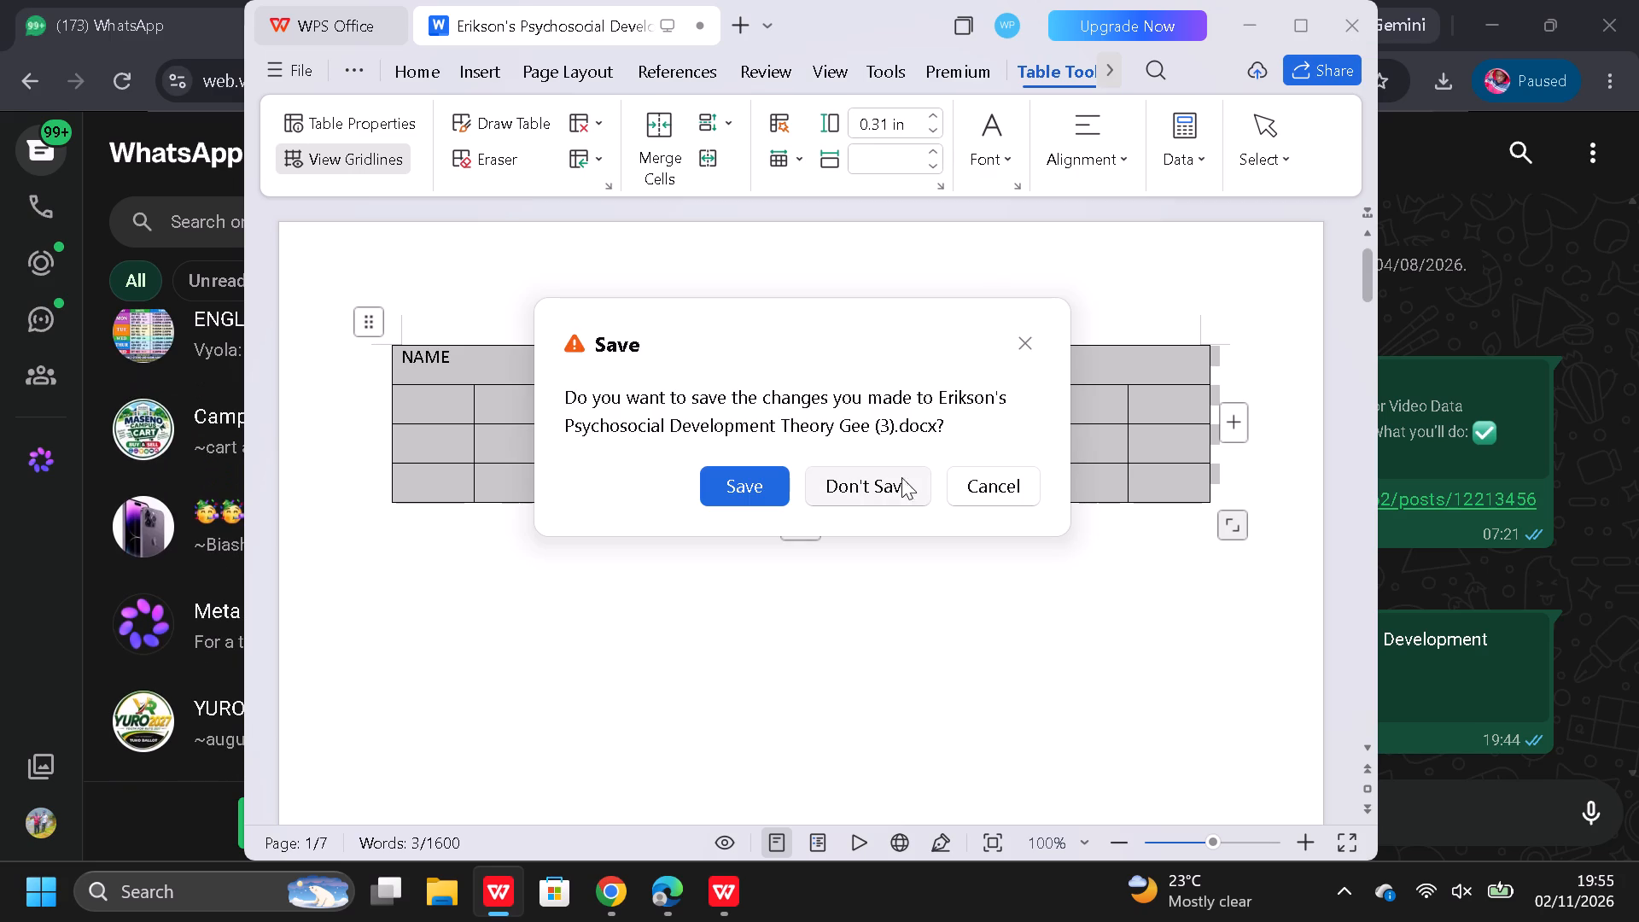
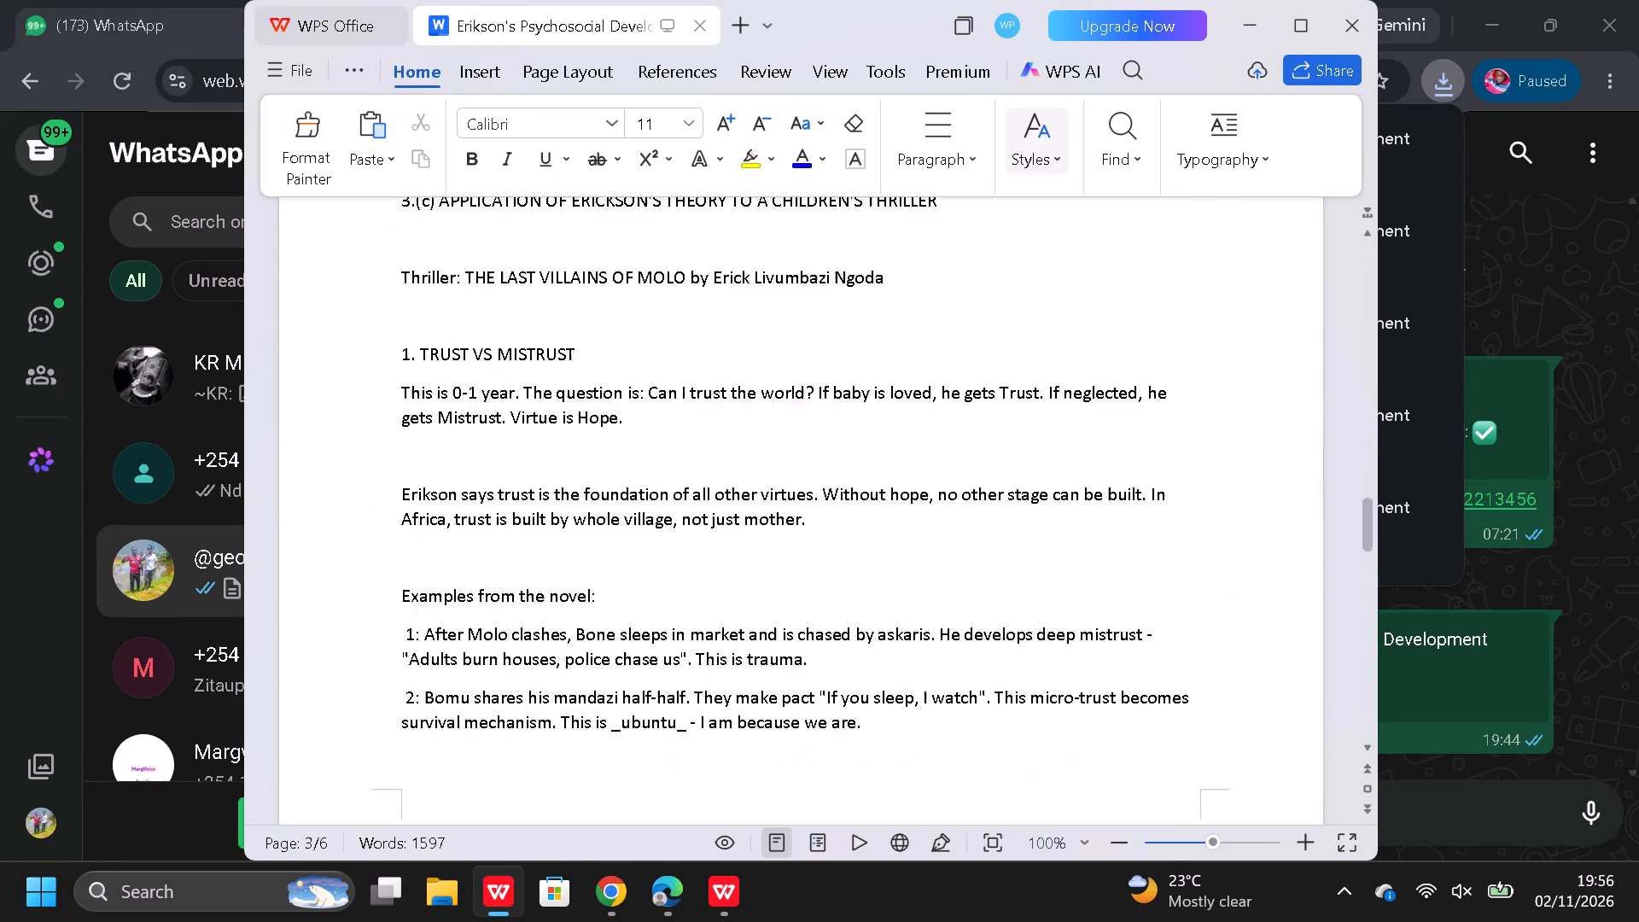
# Review the document's pages through to the end of the text and return to the title on the first page.
pyautogui.scroll(-11, 809, 569)
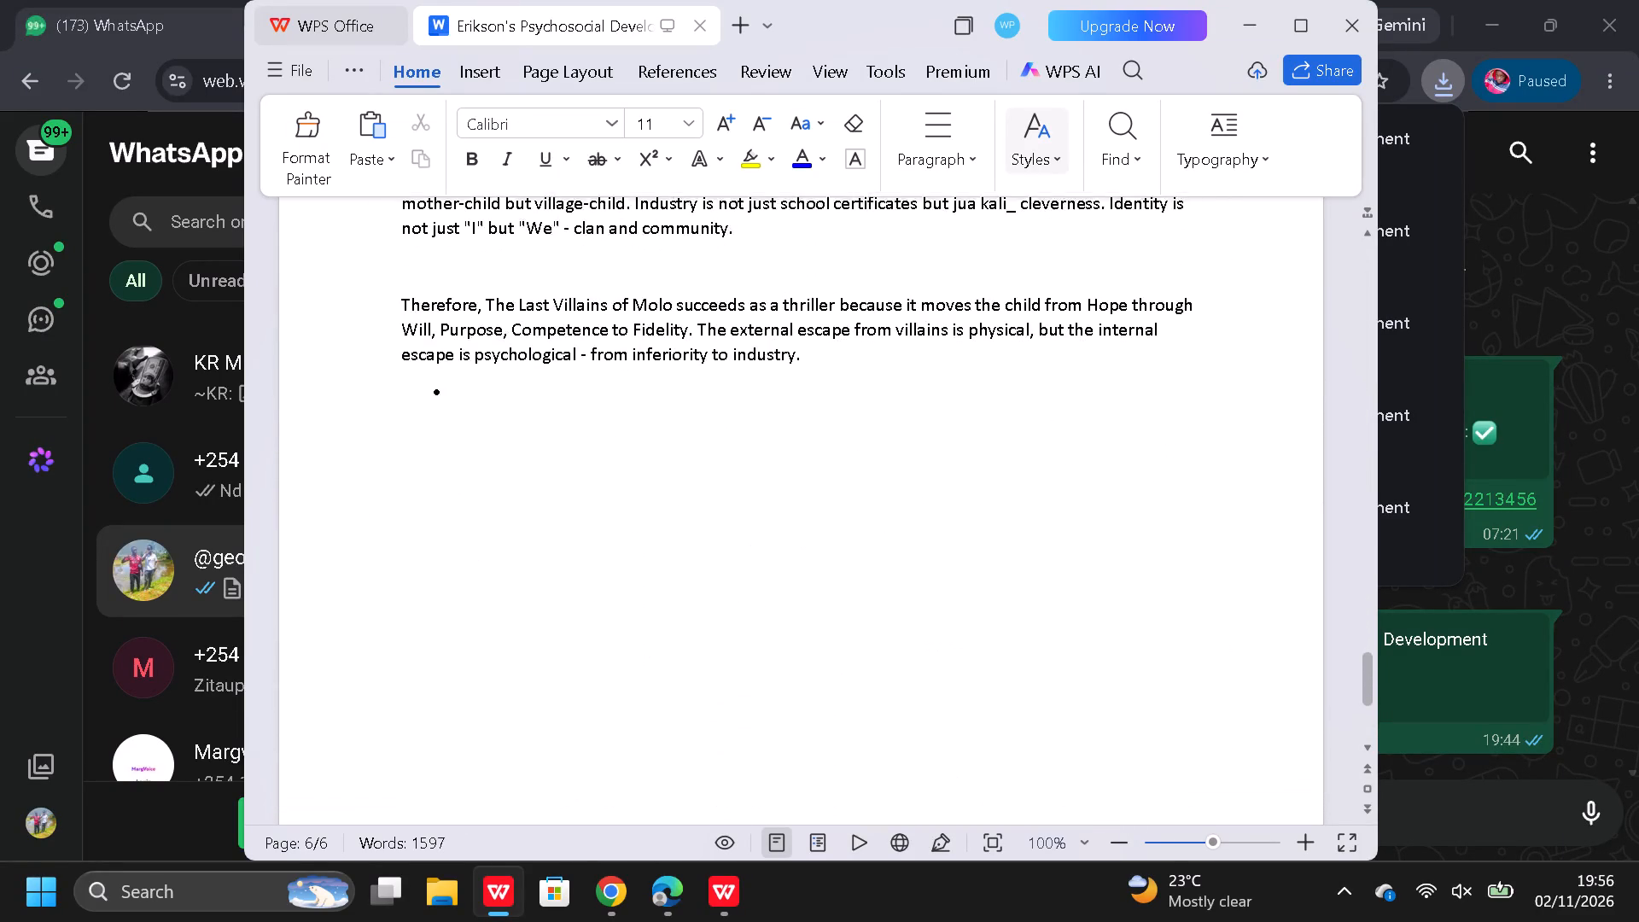
pyautogui.scroll(-4, 809, 569)
pyautogui.scroll(13, 809, 569)
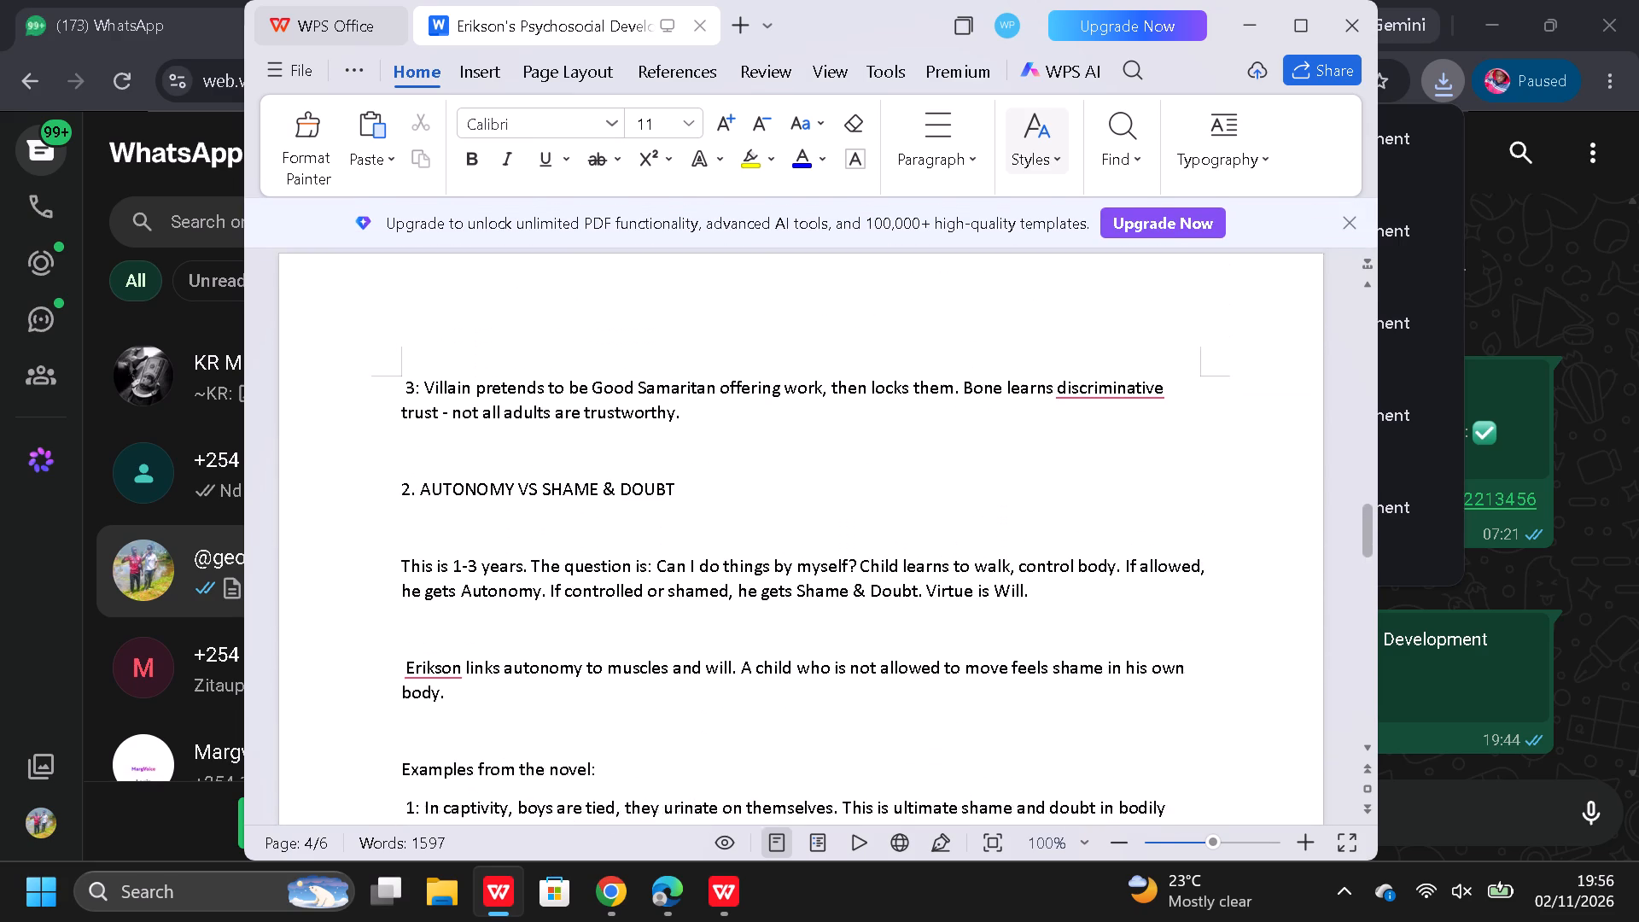
pyautogui.scroll(16, 809, 569)
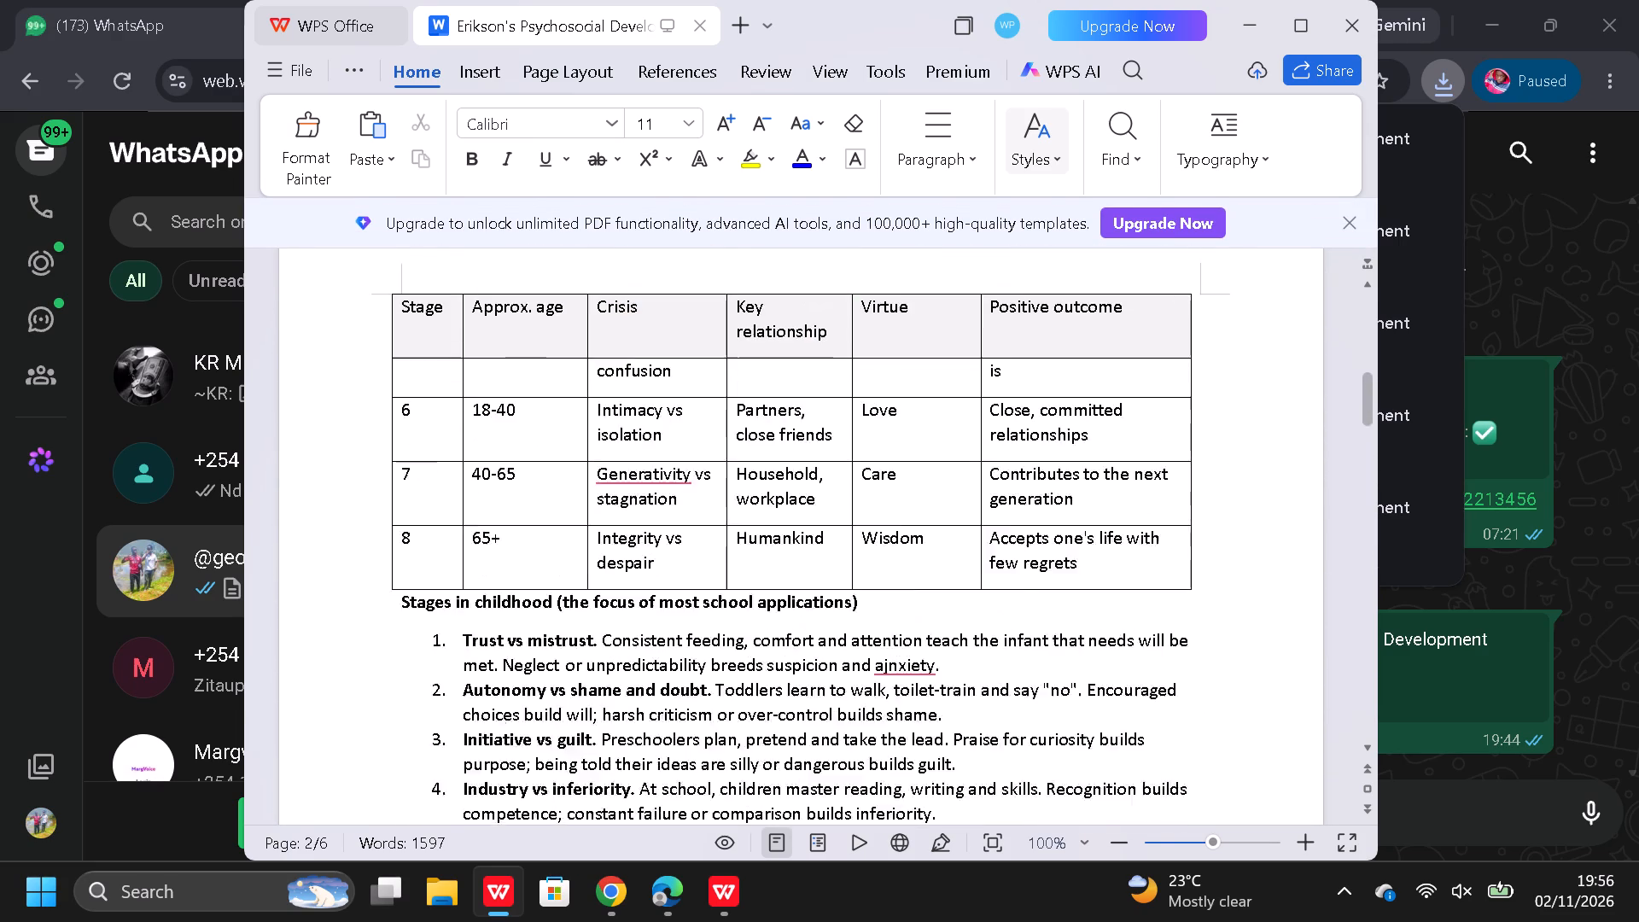
pyautogui.scroll(9, 809, 569)
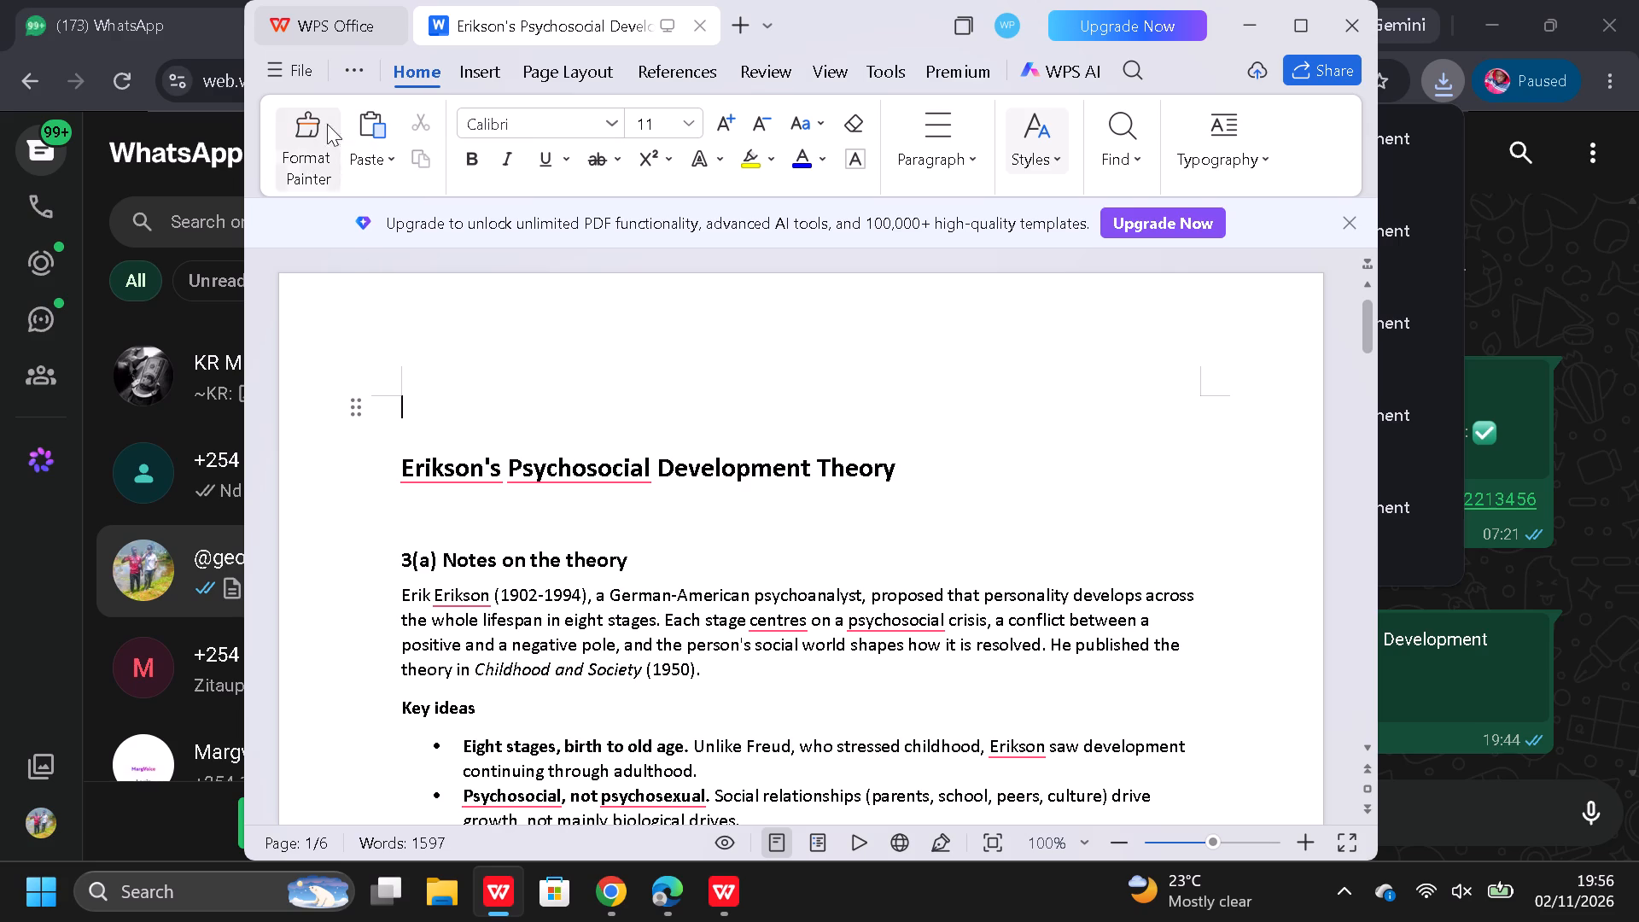
# Start inserting content on the blank line above the Erikson's Psychosocial Development Theory title.
pyautogui.click(486, 68)
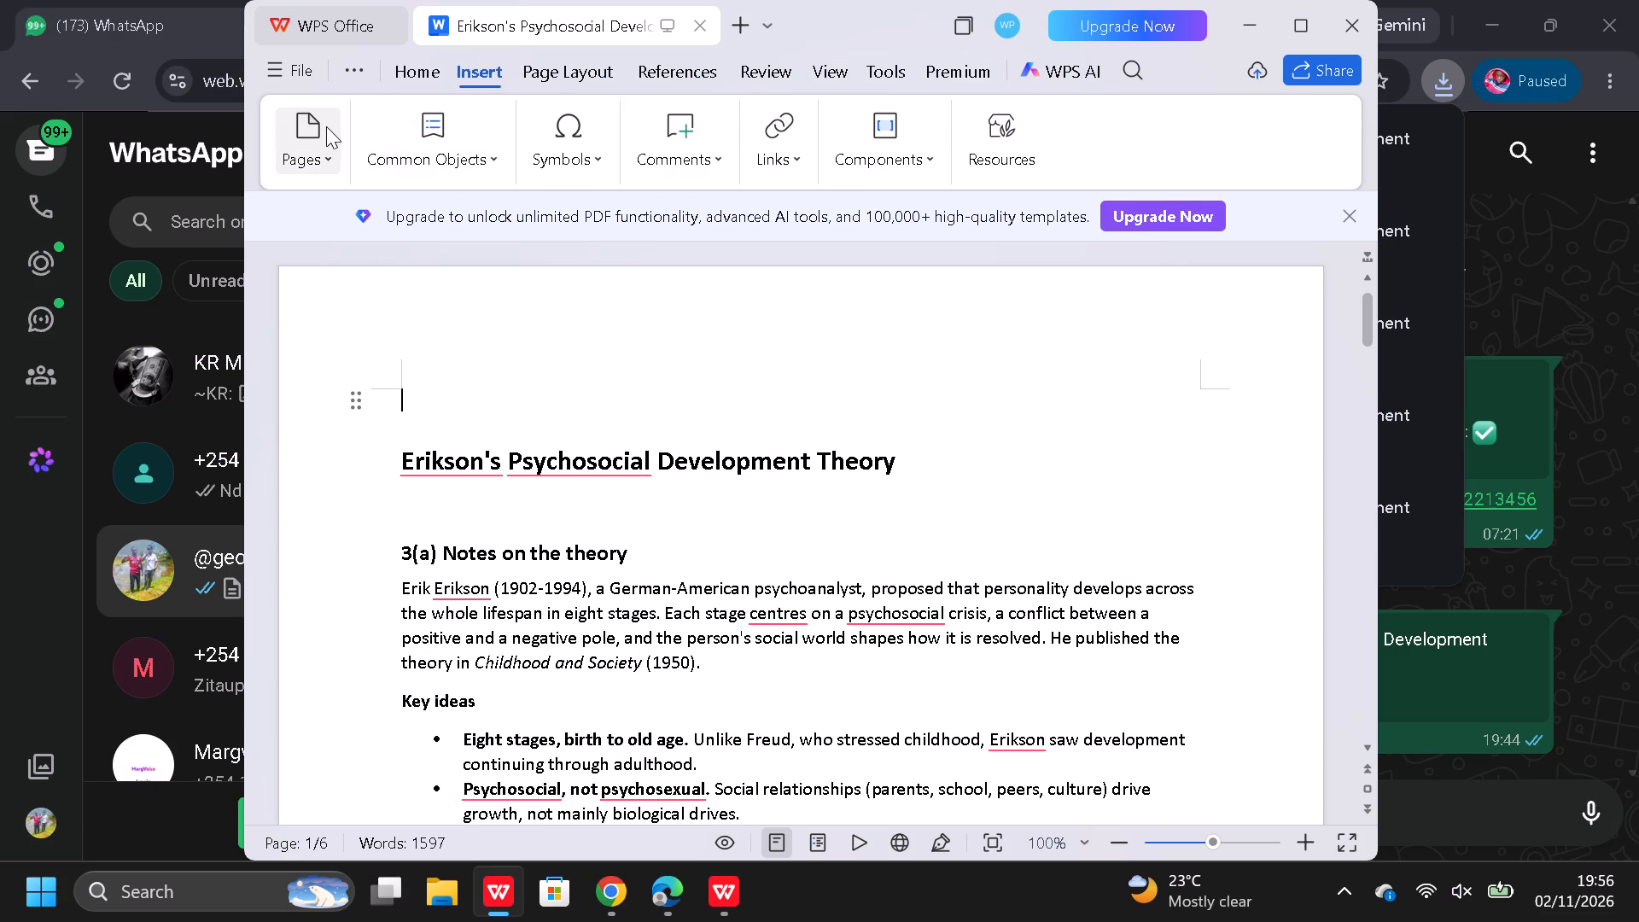
# Insert a blank page ahead of the Erikson's Psychosocial Development Theory title at the start of the document.
pyautogui.click(323, 129)
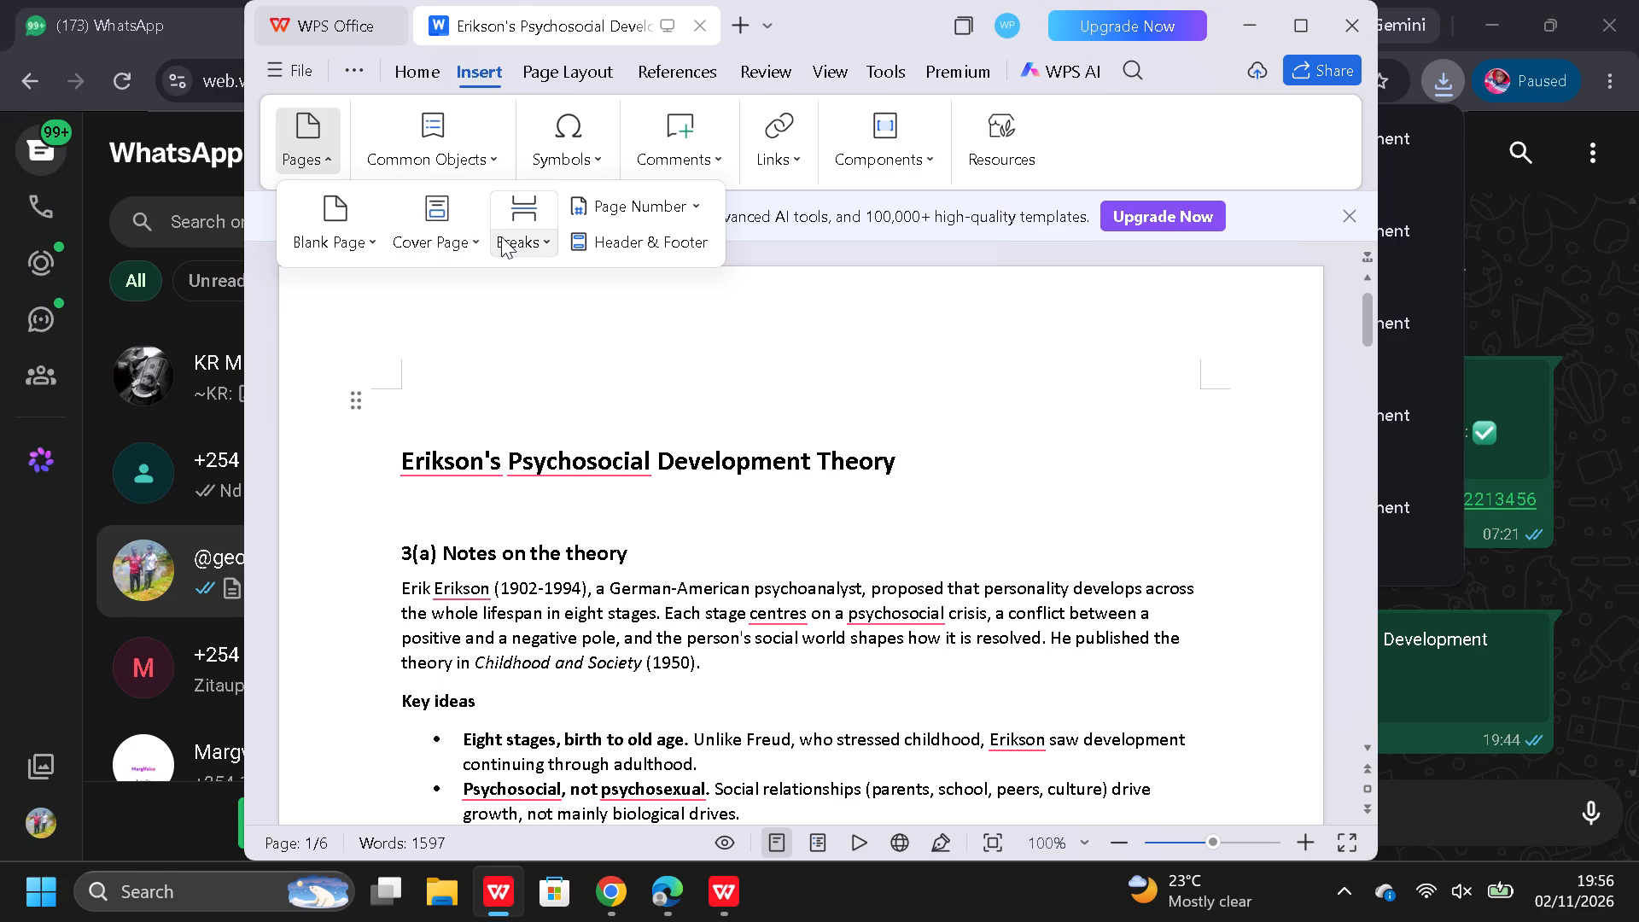
pyautogui.click(423, 207)
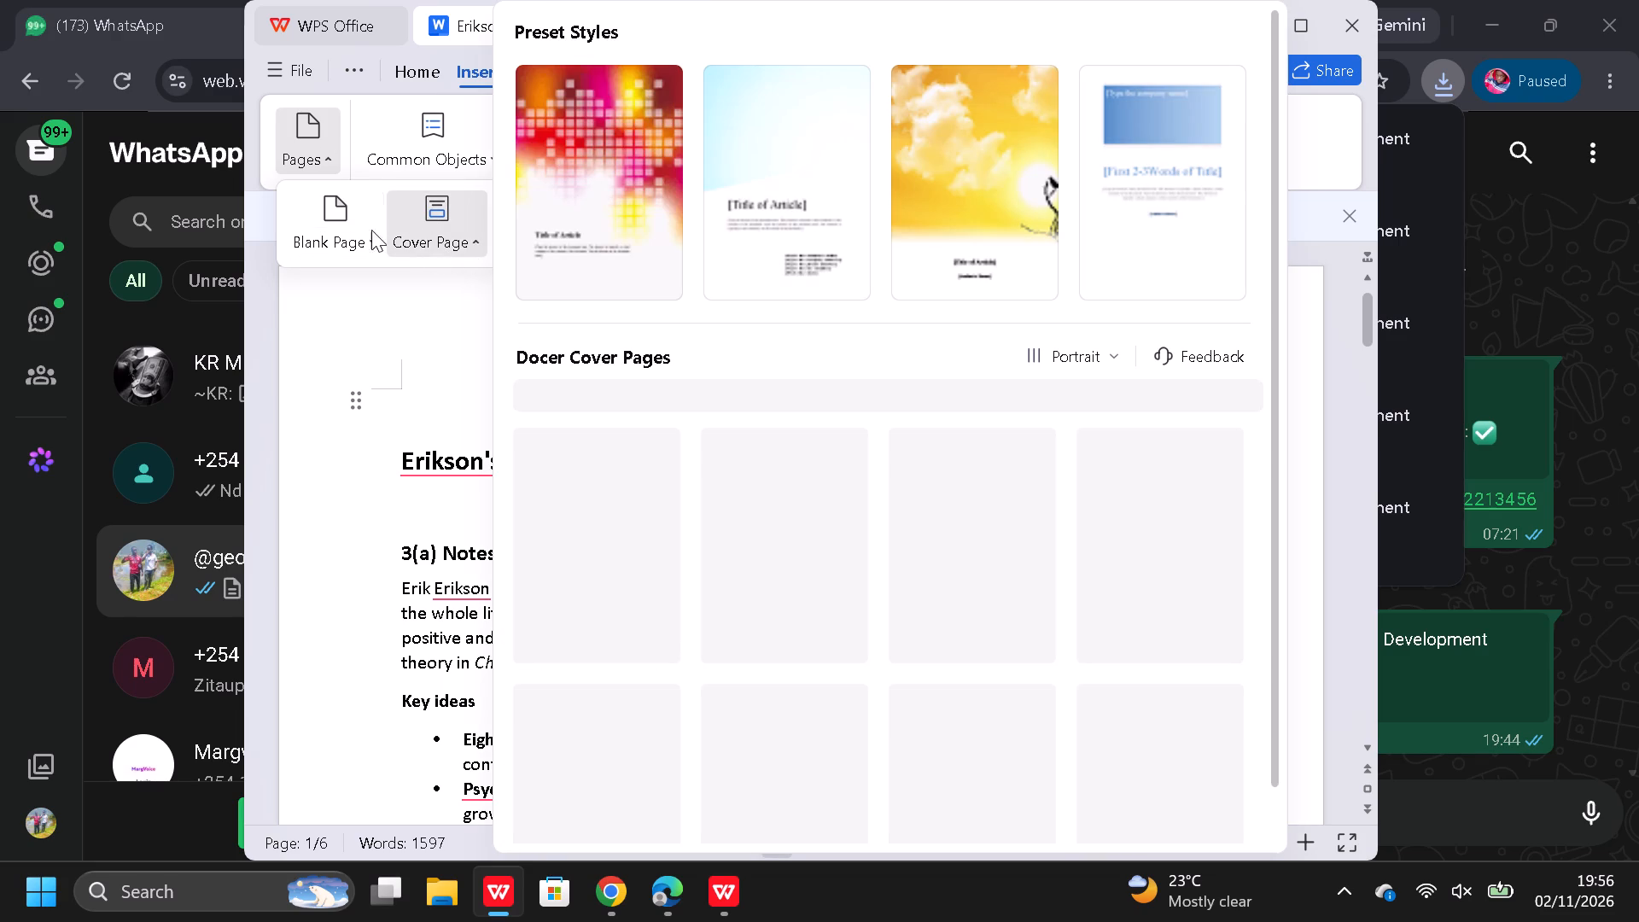
pyautogui.click(317, 219)
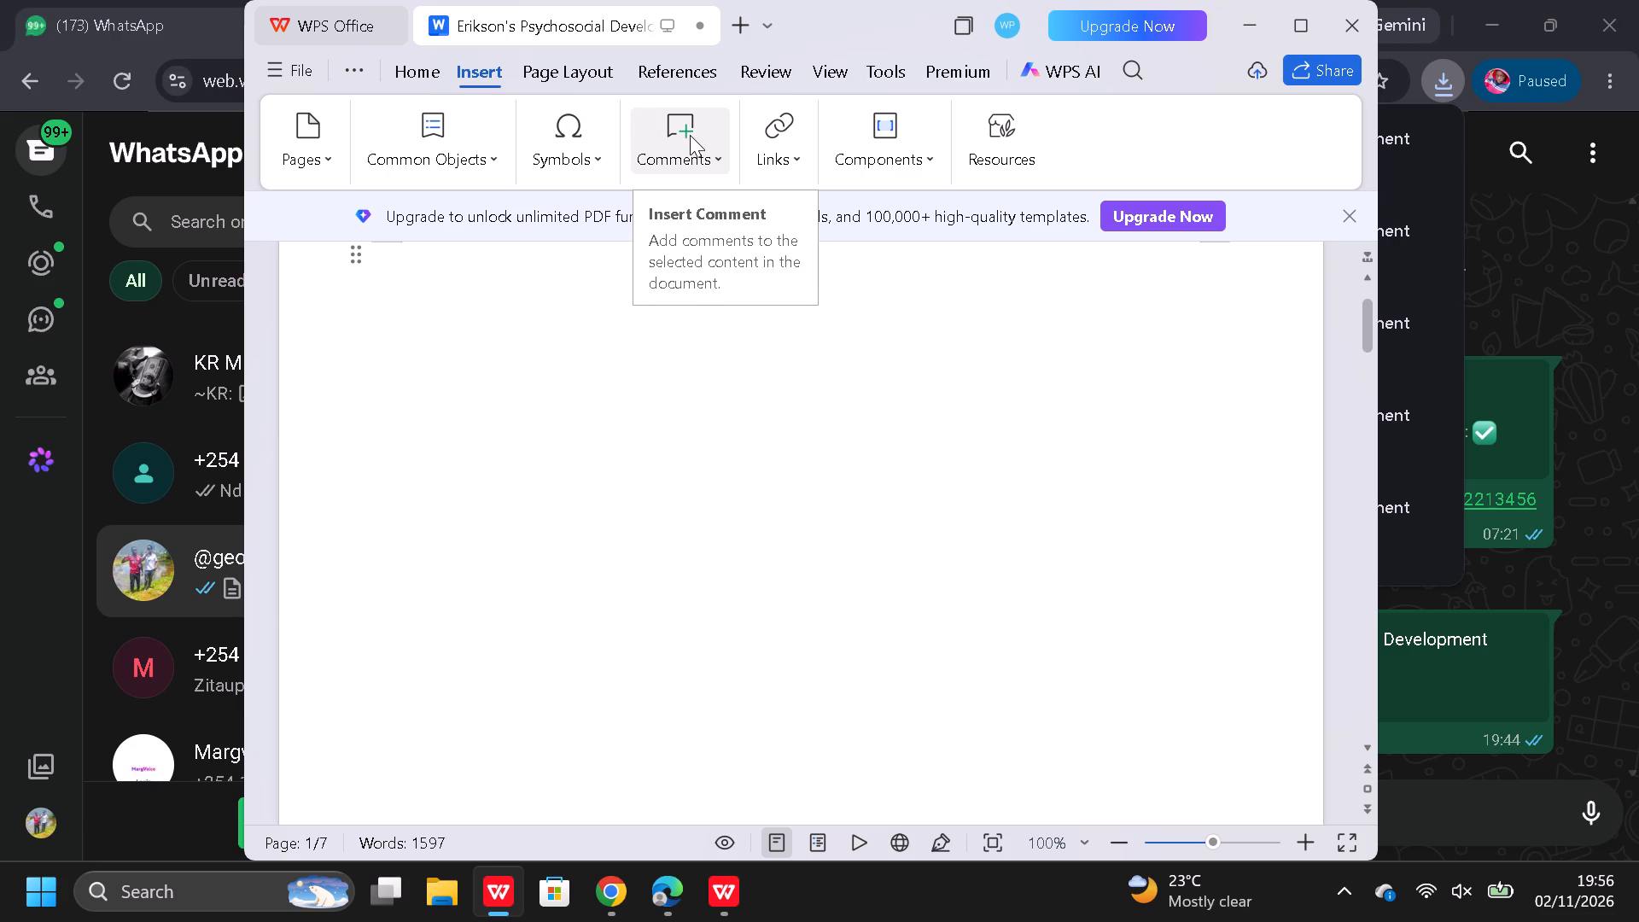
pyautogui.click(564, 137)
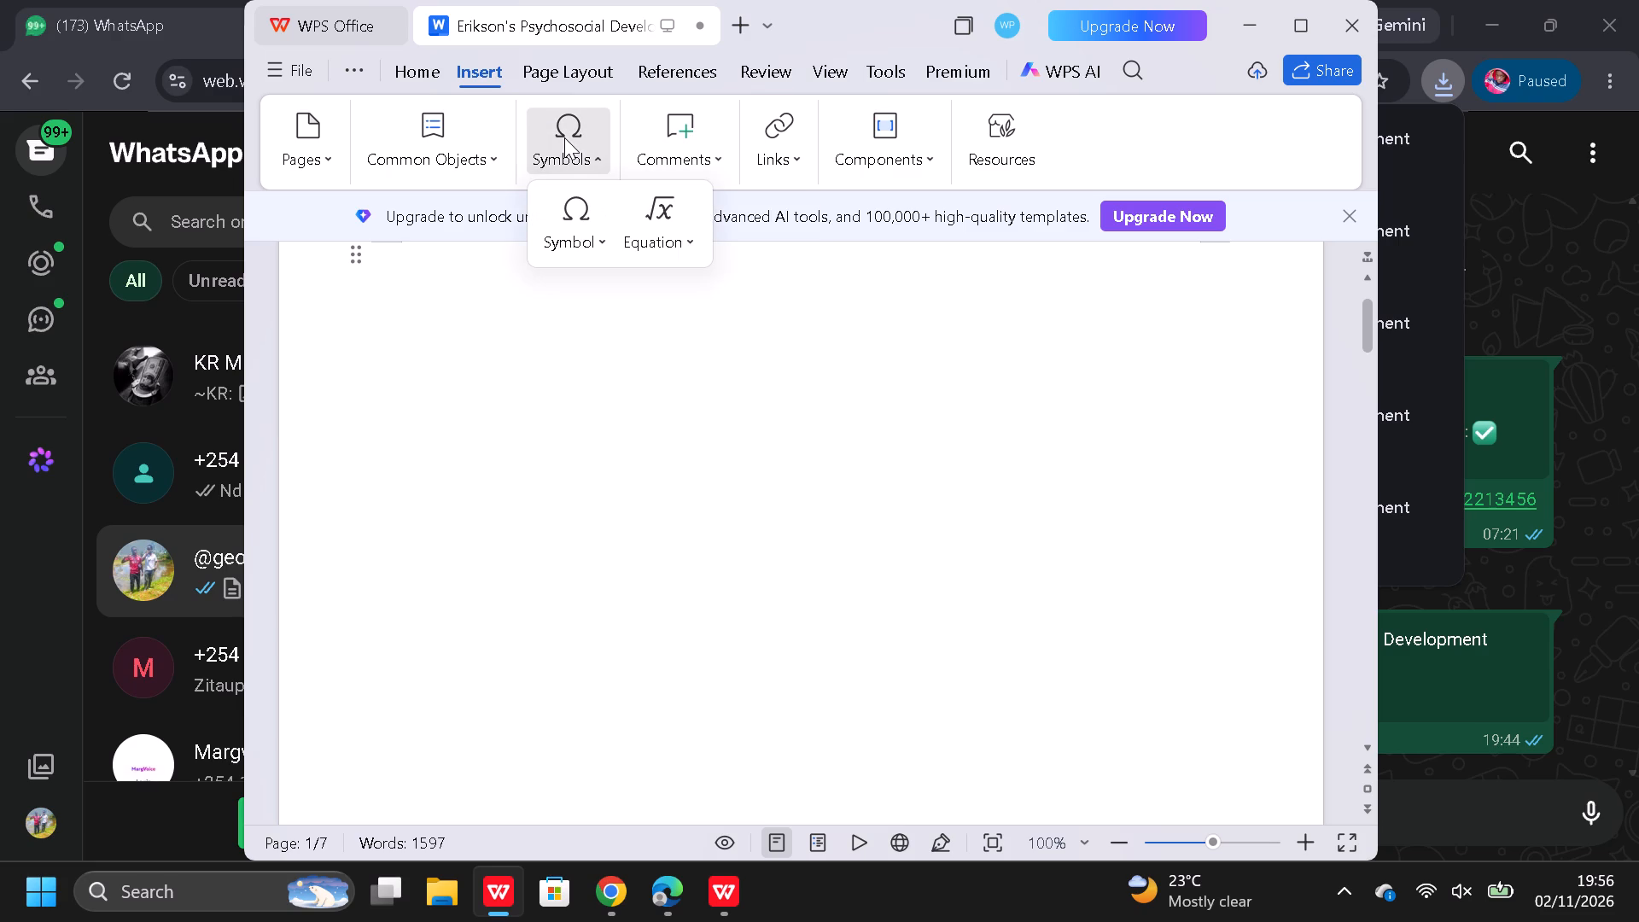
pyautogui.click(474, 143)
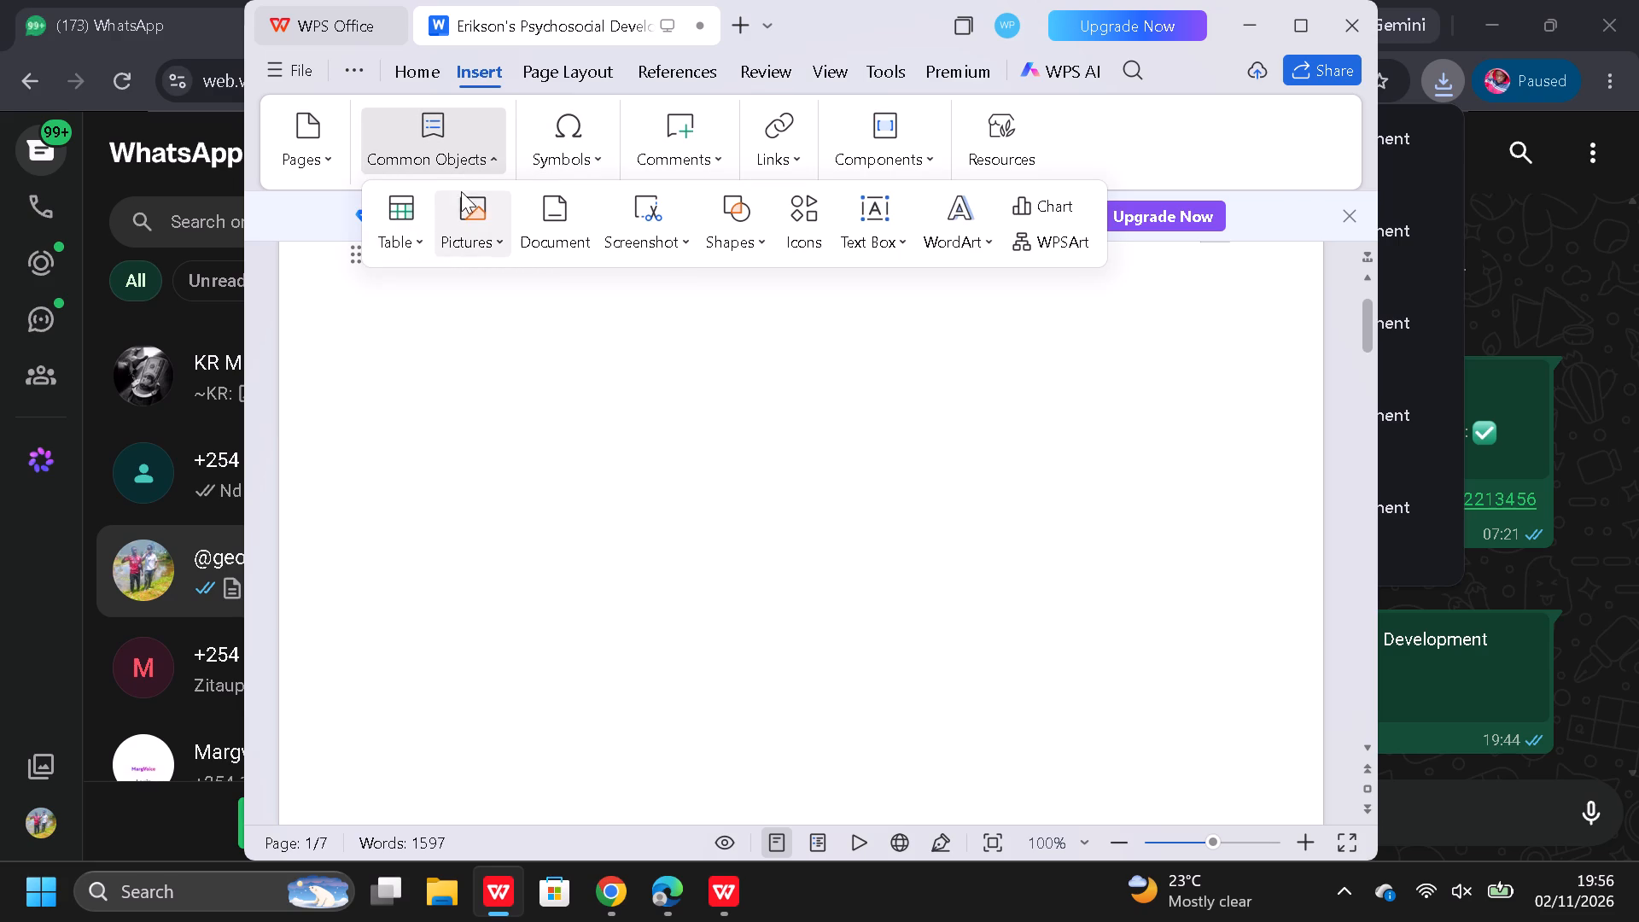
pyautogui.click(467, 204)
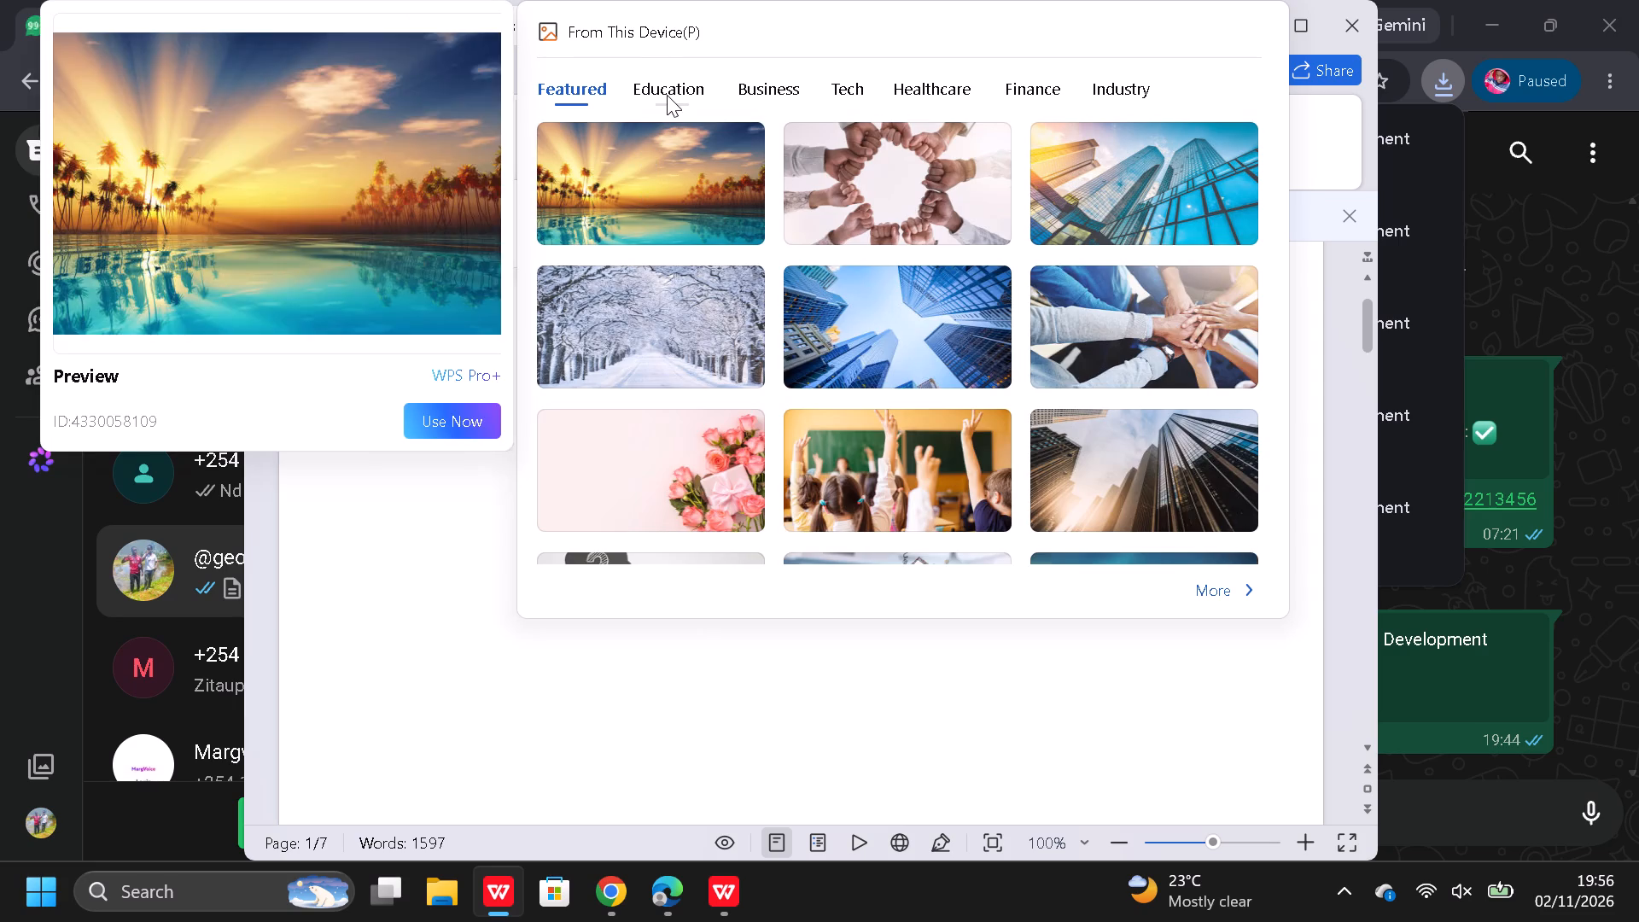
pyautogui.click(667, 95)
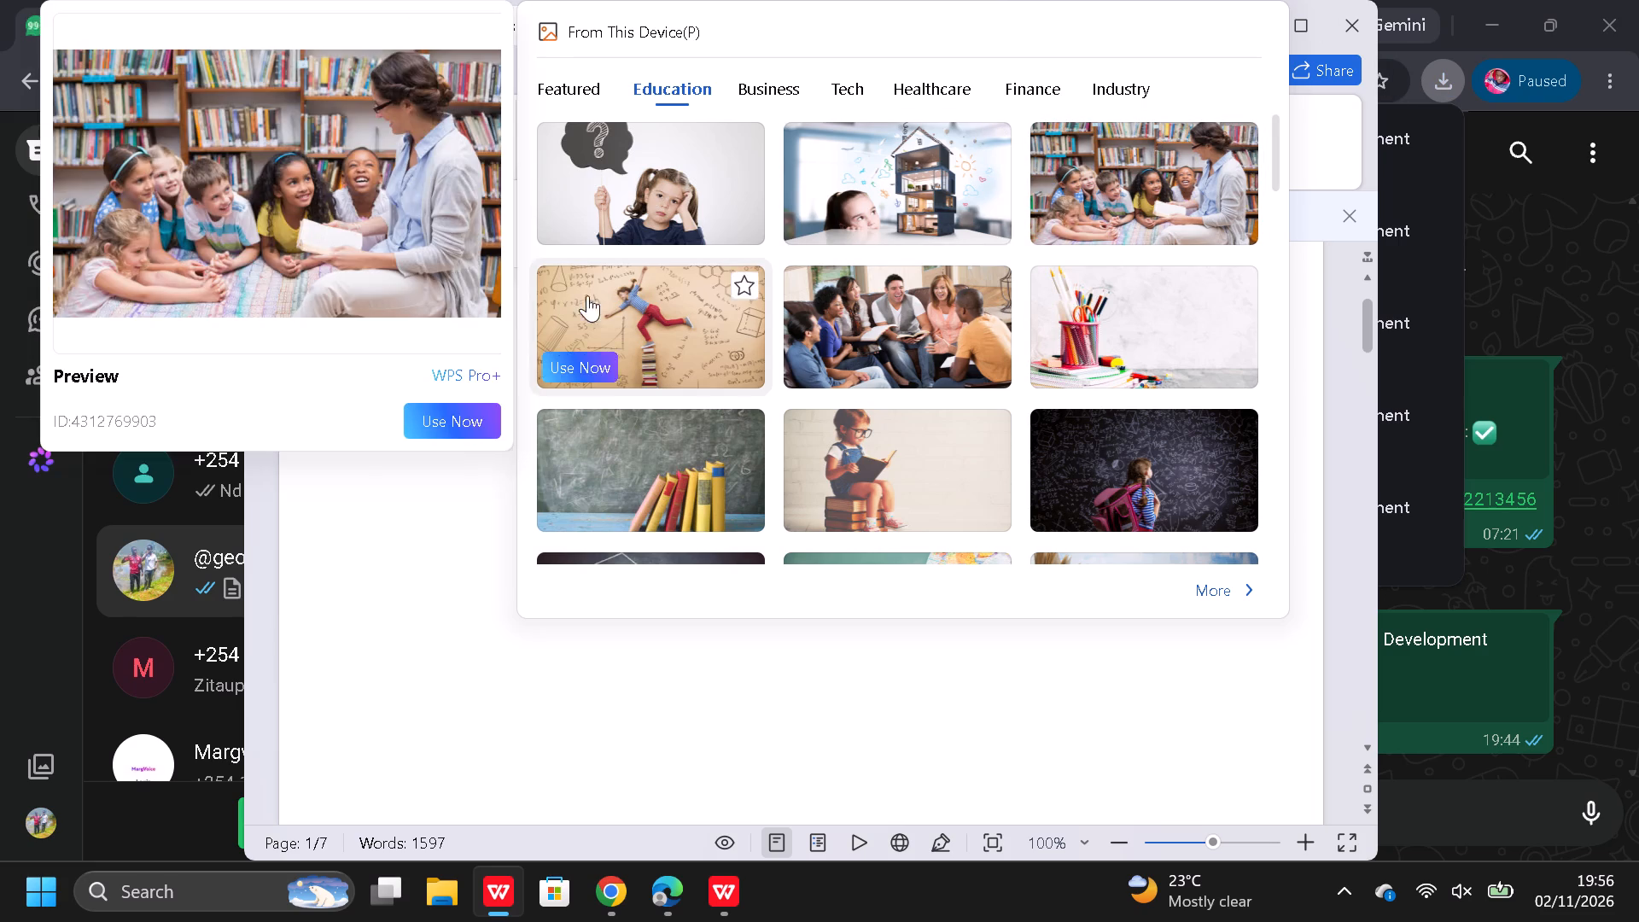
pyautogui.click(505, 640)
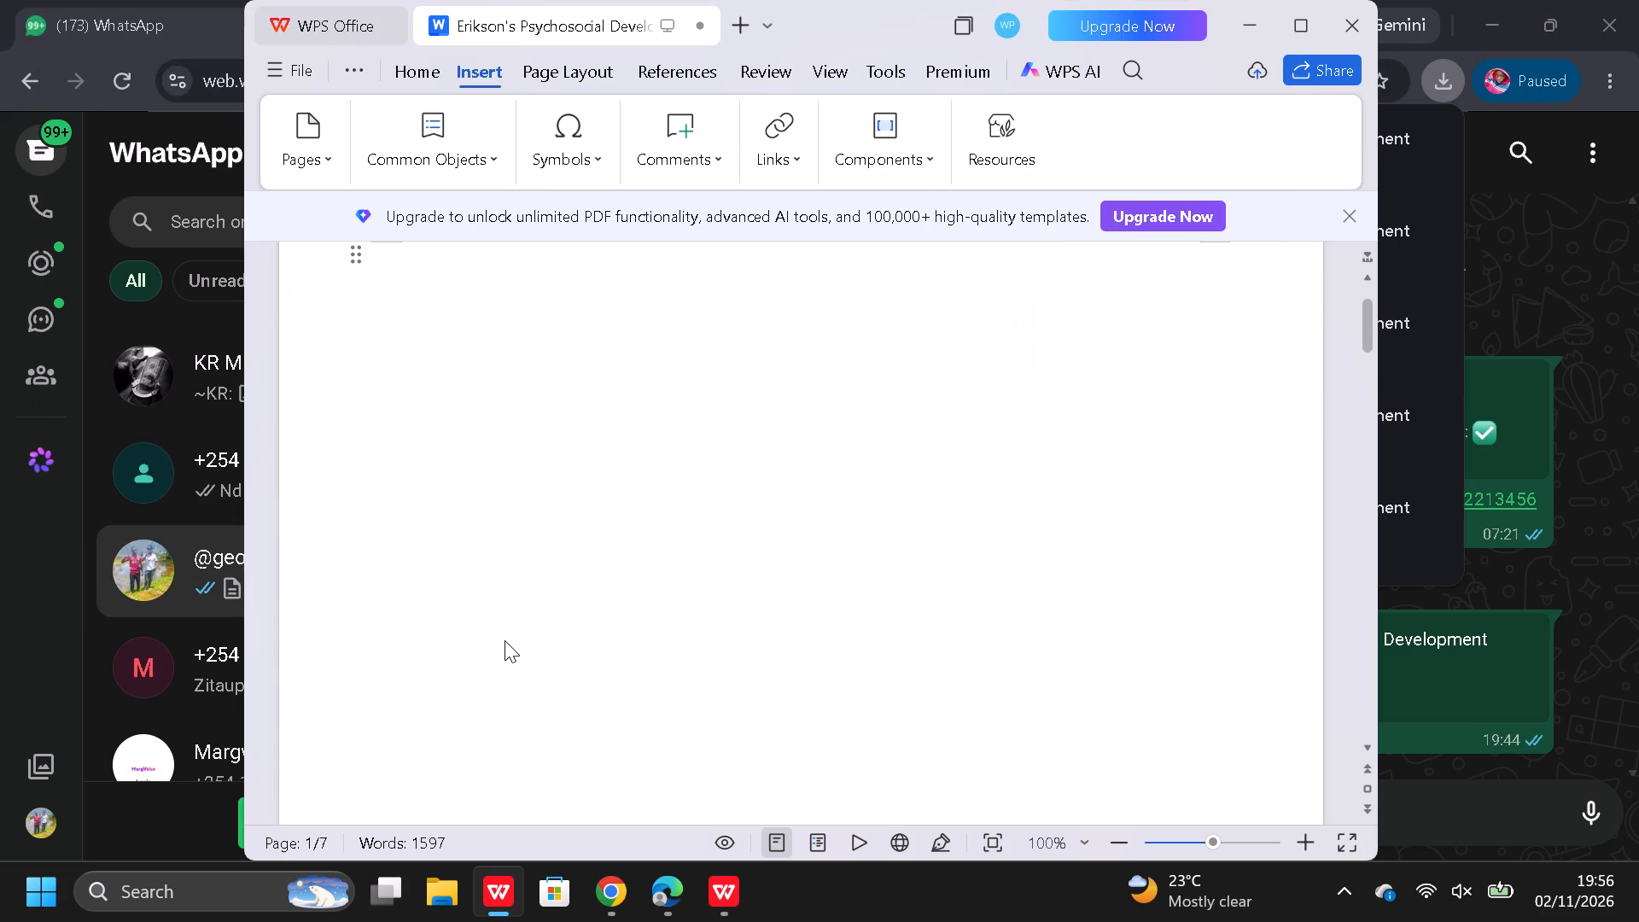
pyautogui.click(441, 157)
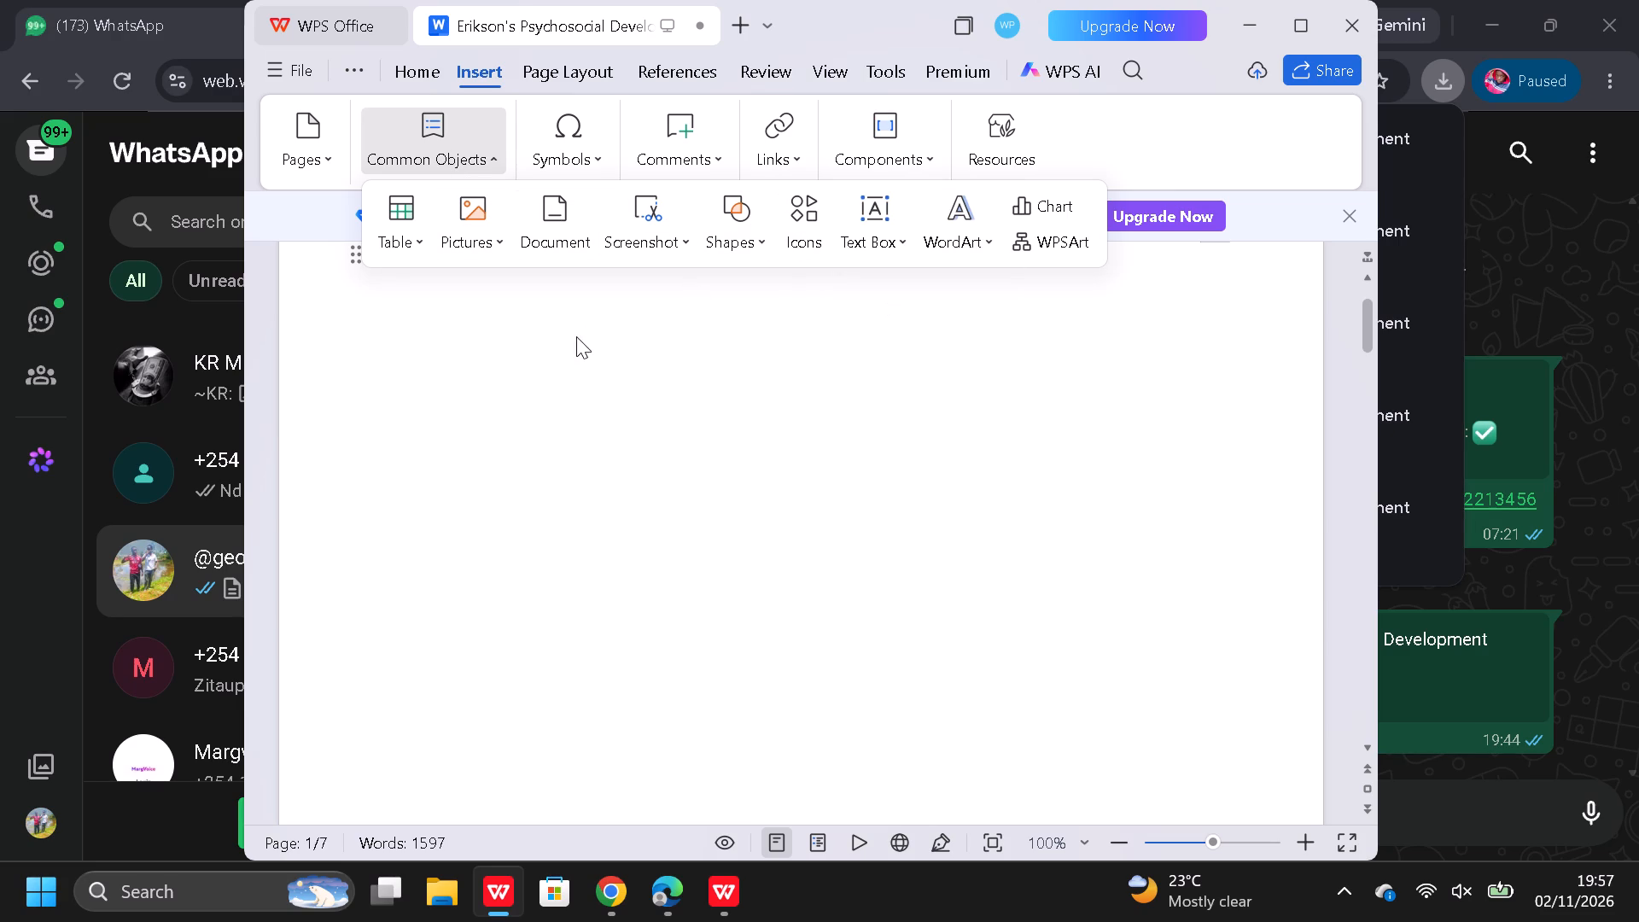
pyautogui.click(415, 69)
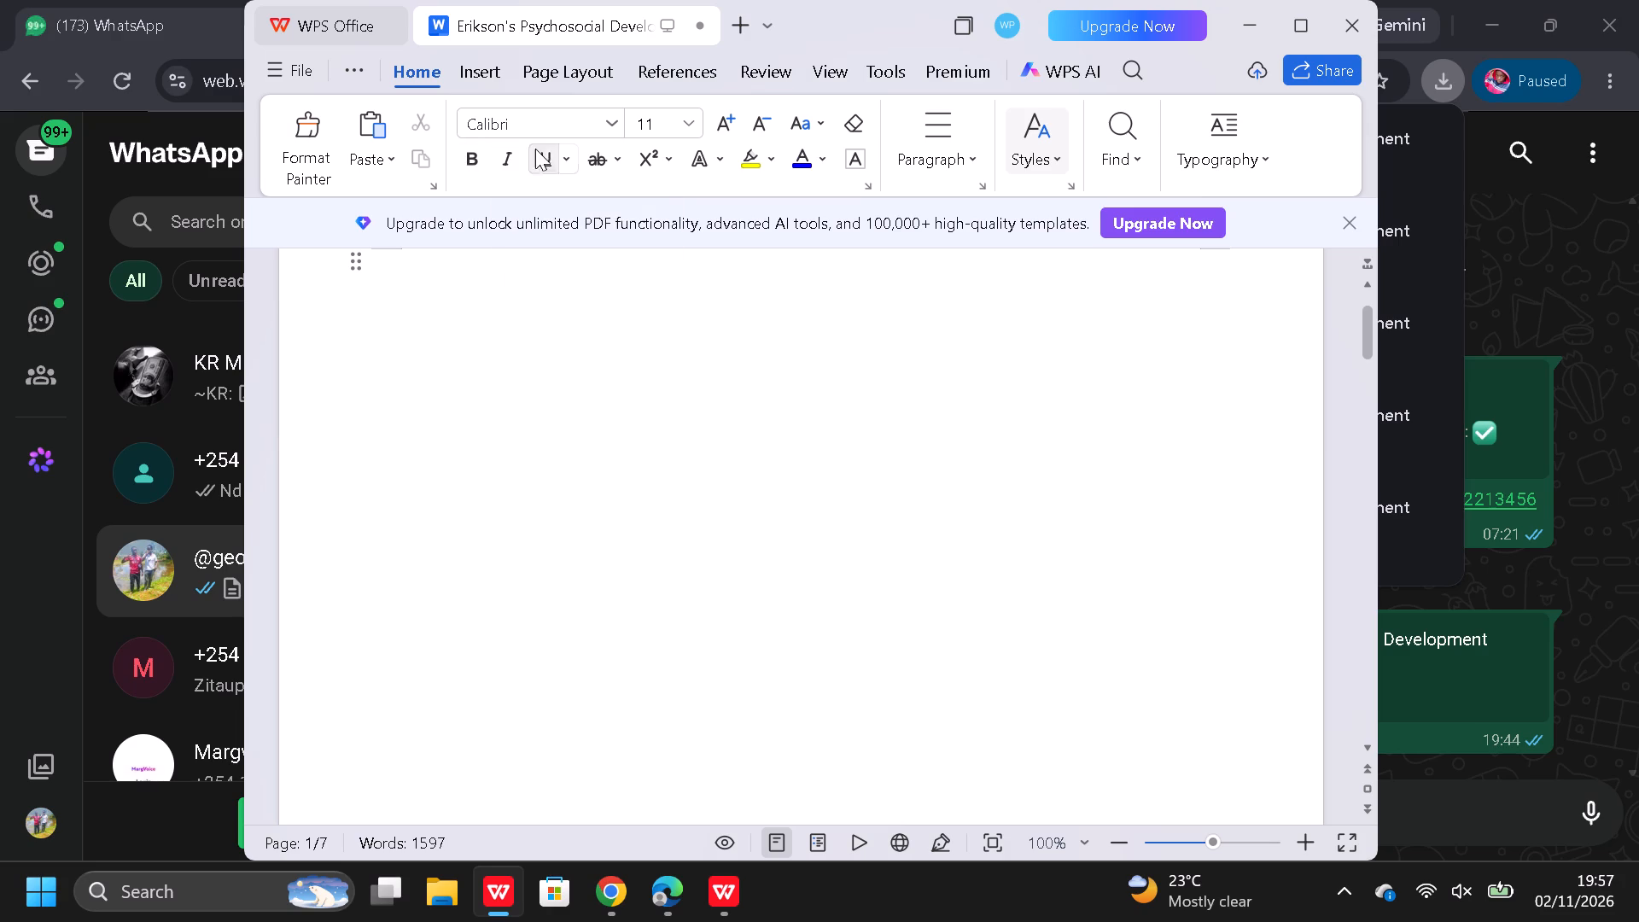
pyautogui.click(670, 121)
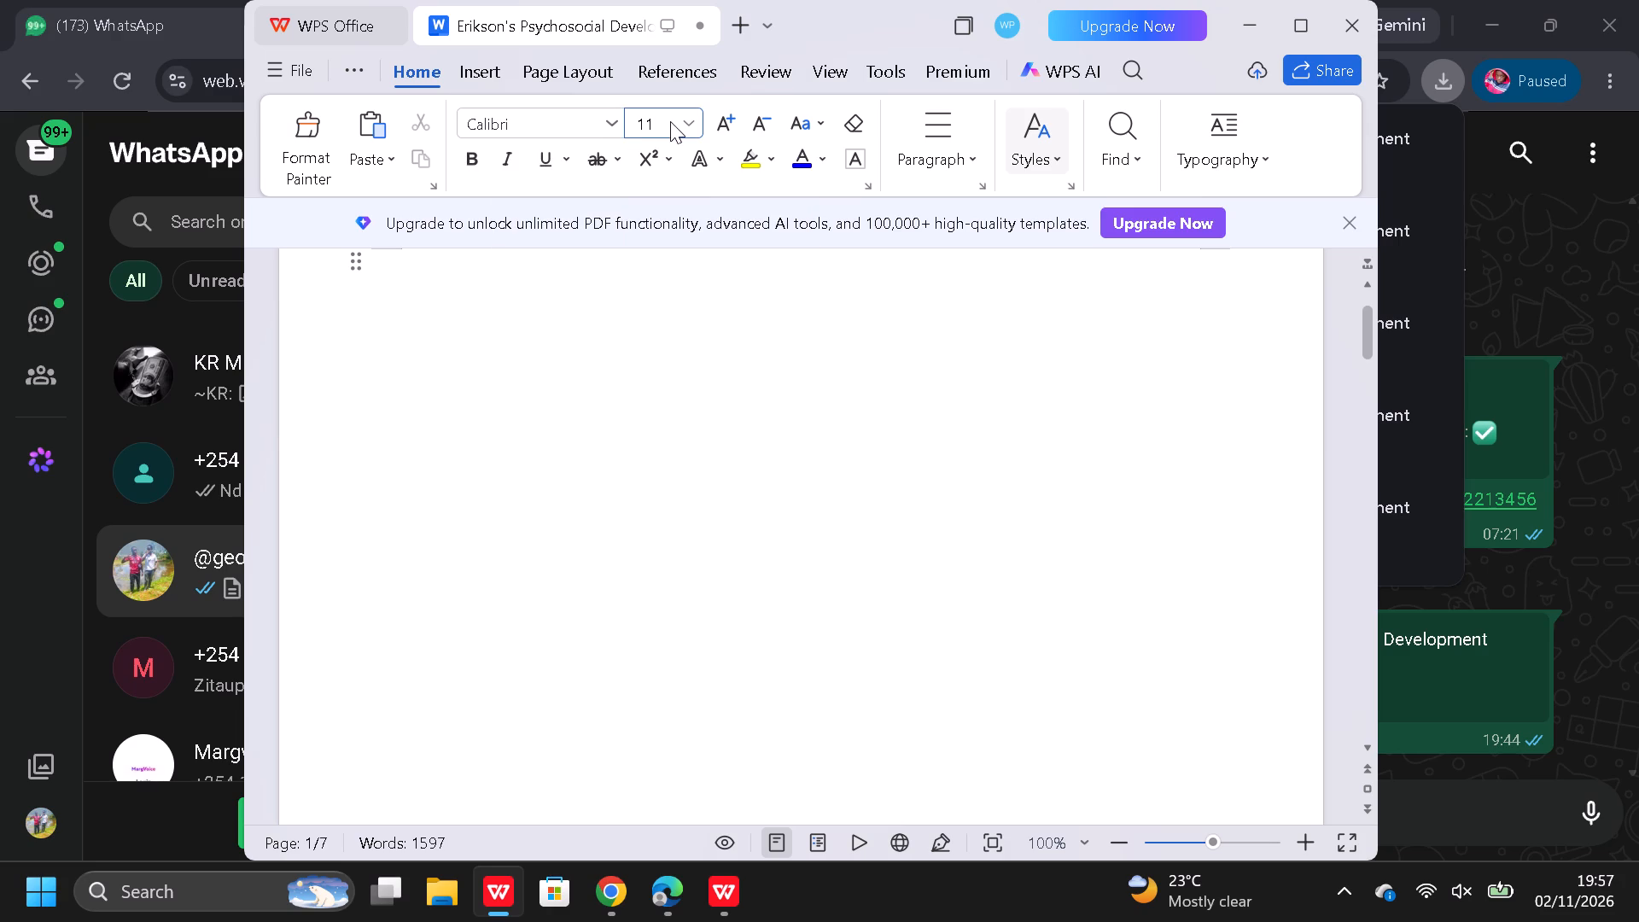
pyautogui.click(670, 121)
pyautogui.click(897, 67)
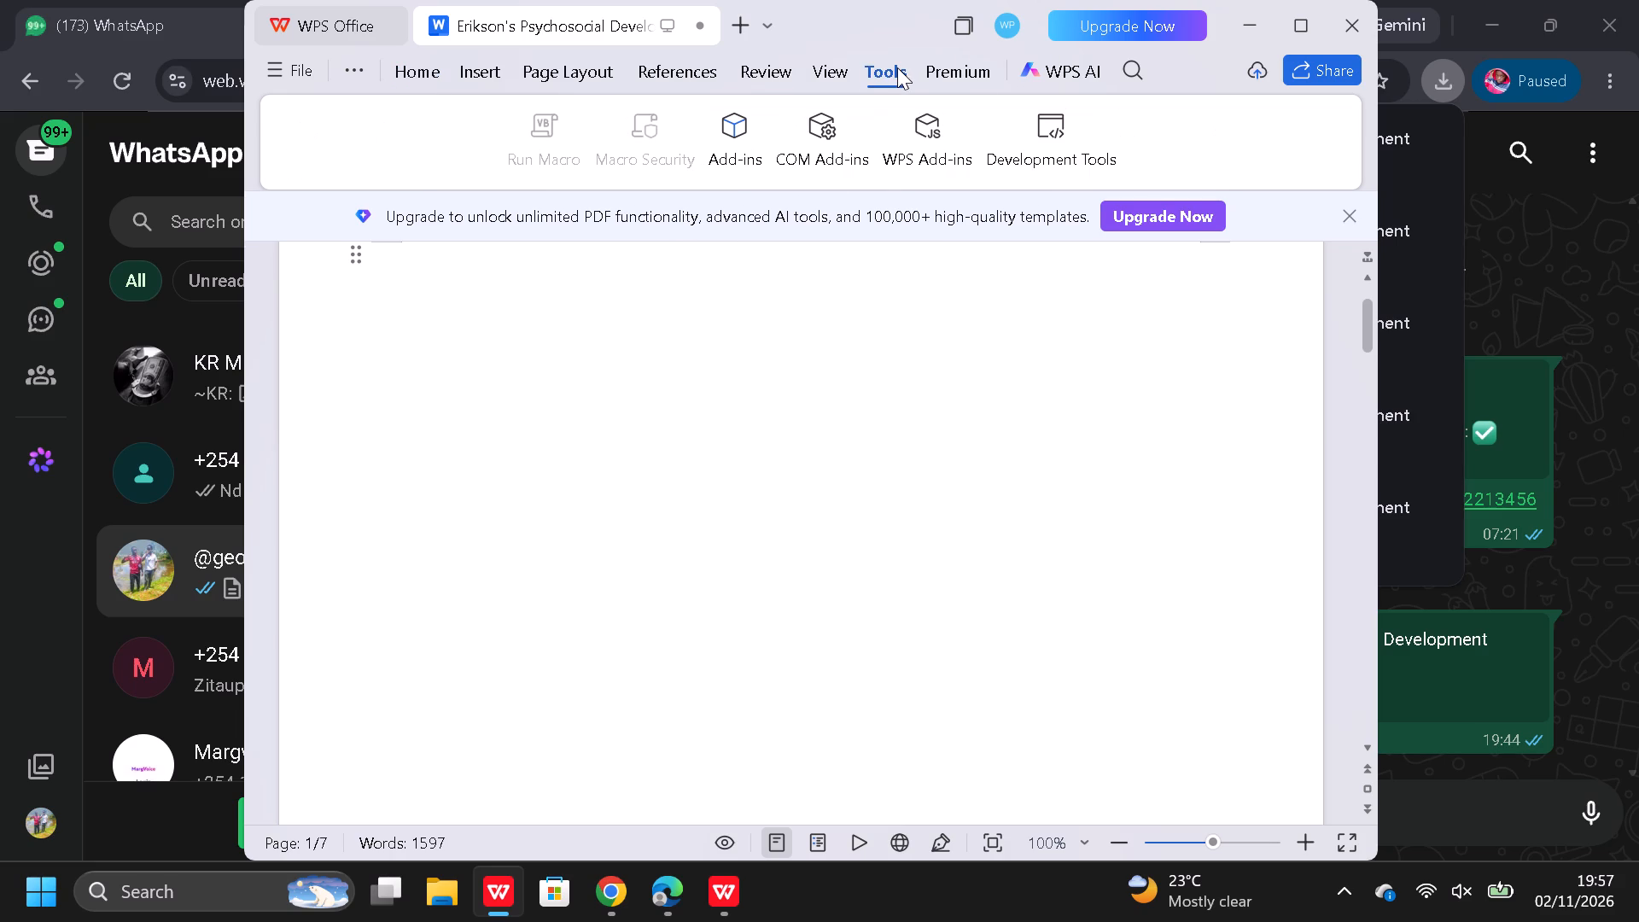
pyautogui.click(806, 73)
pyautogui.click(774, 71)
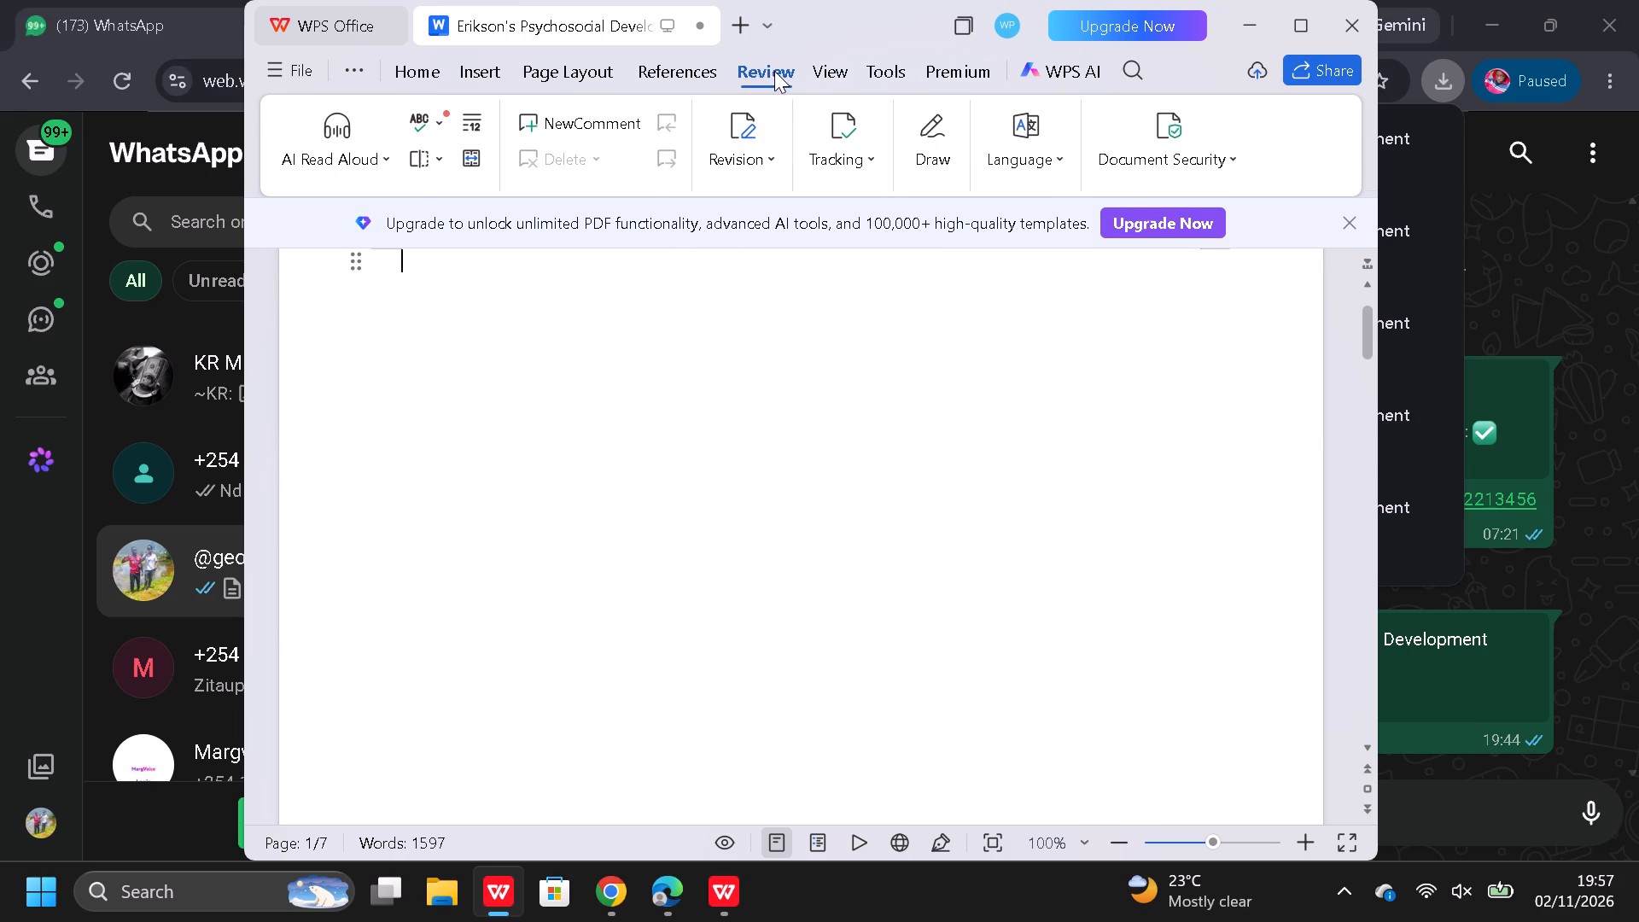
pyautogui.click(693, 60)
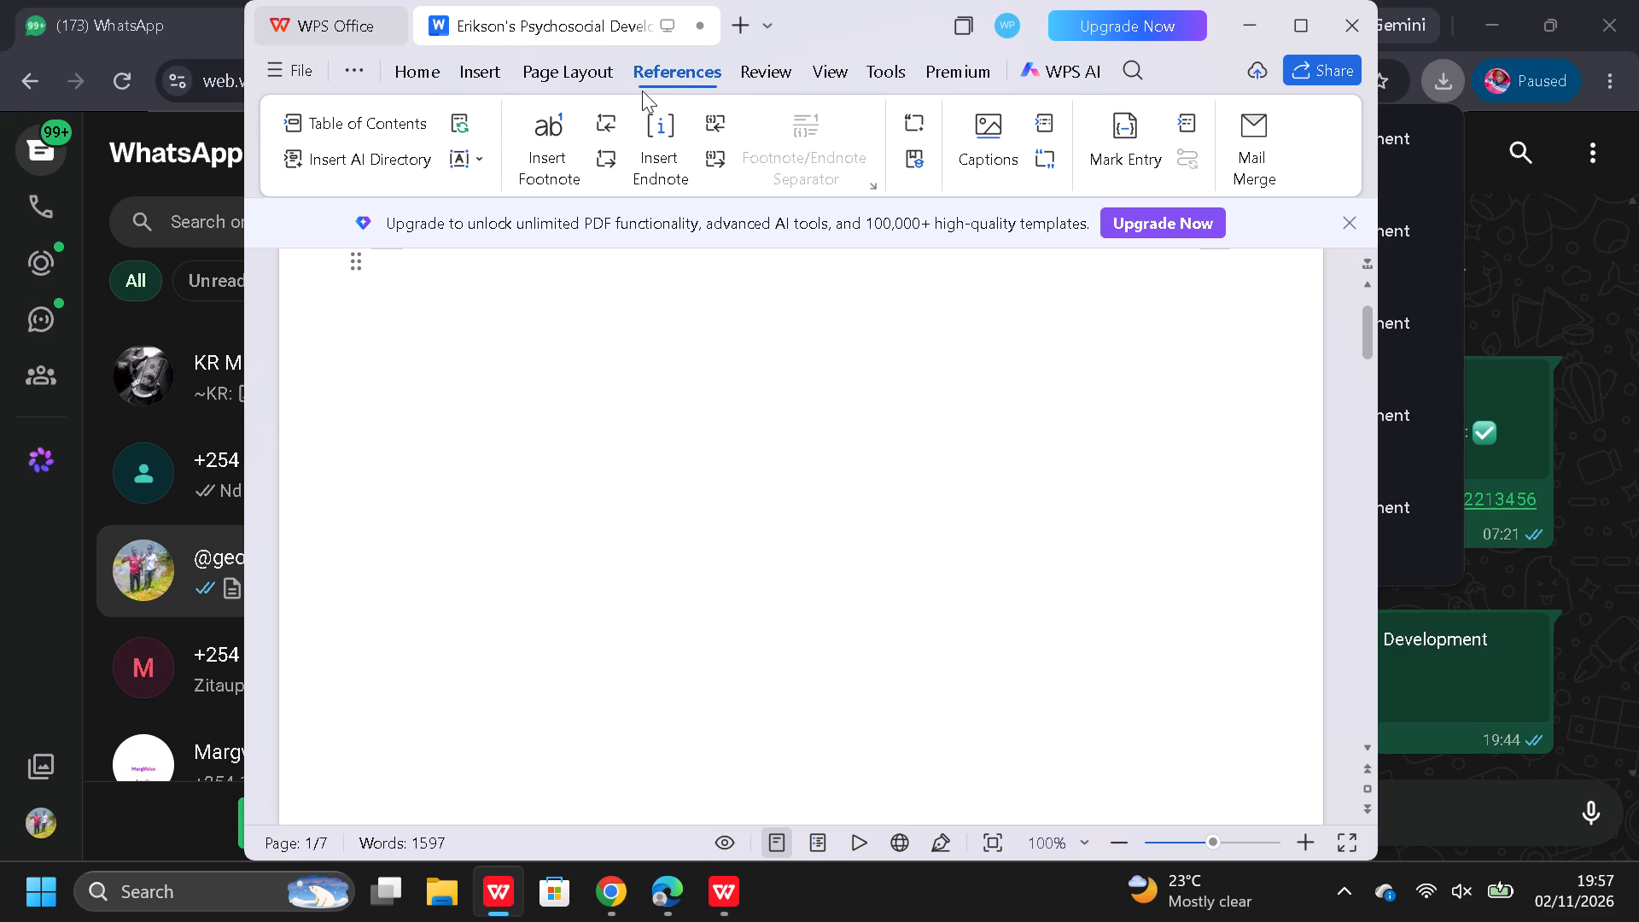
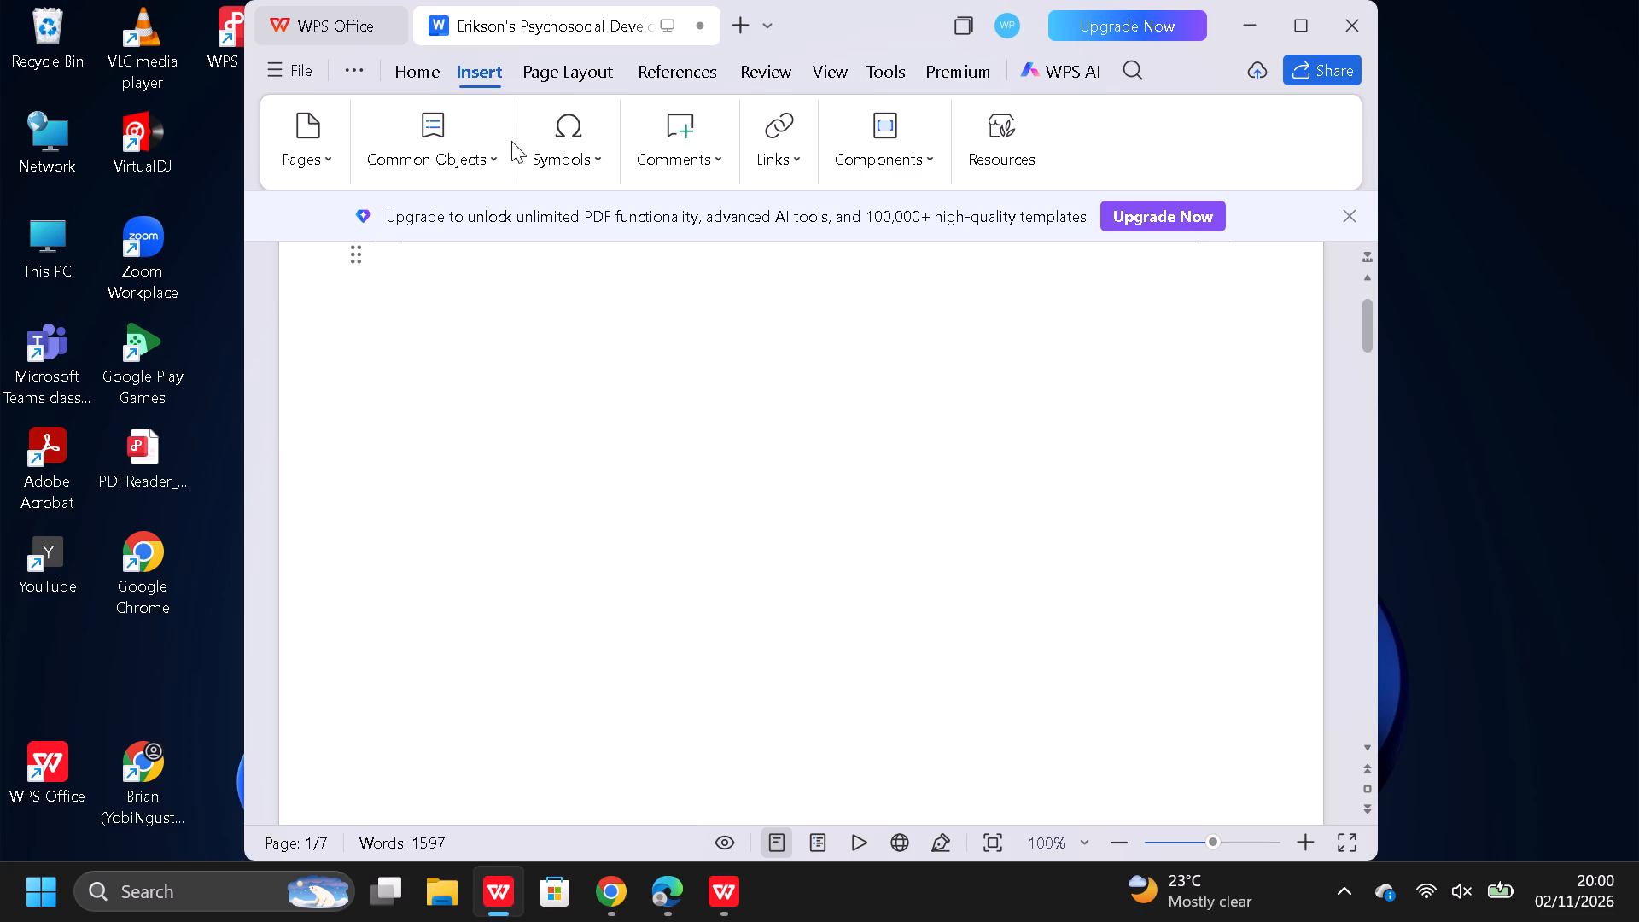
# Insert a table with 8 rows and 4 columns on the blank front page.
pyautogui.click(502, 142)
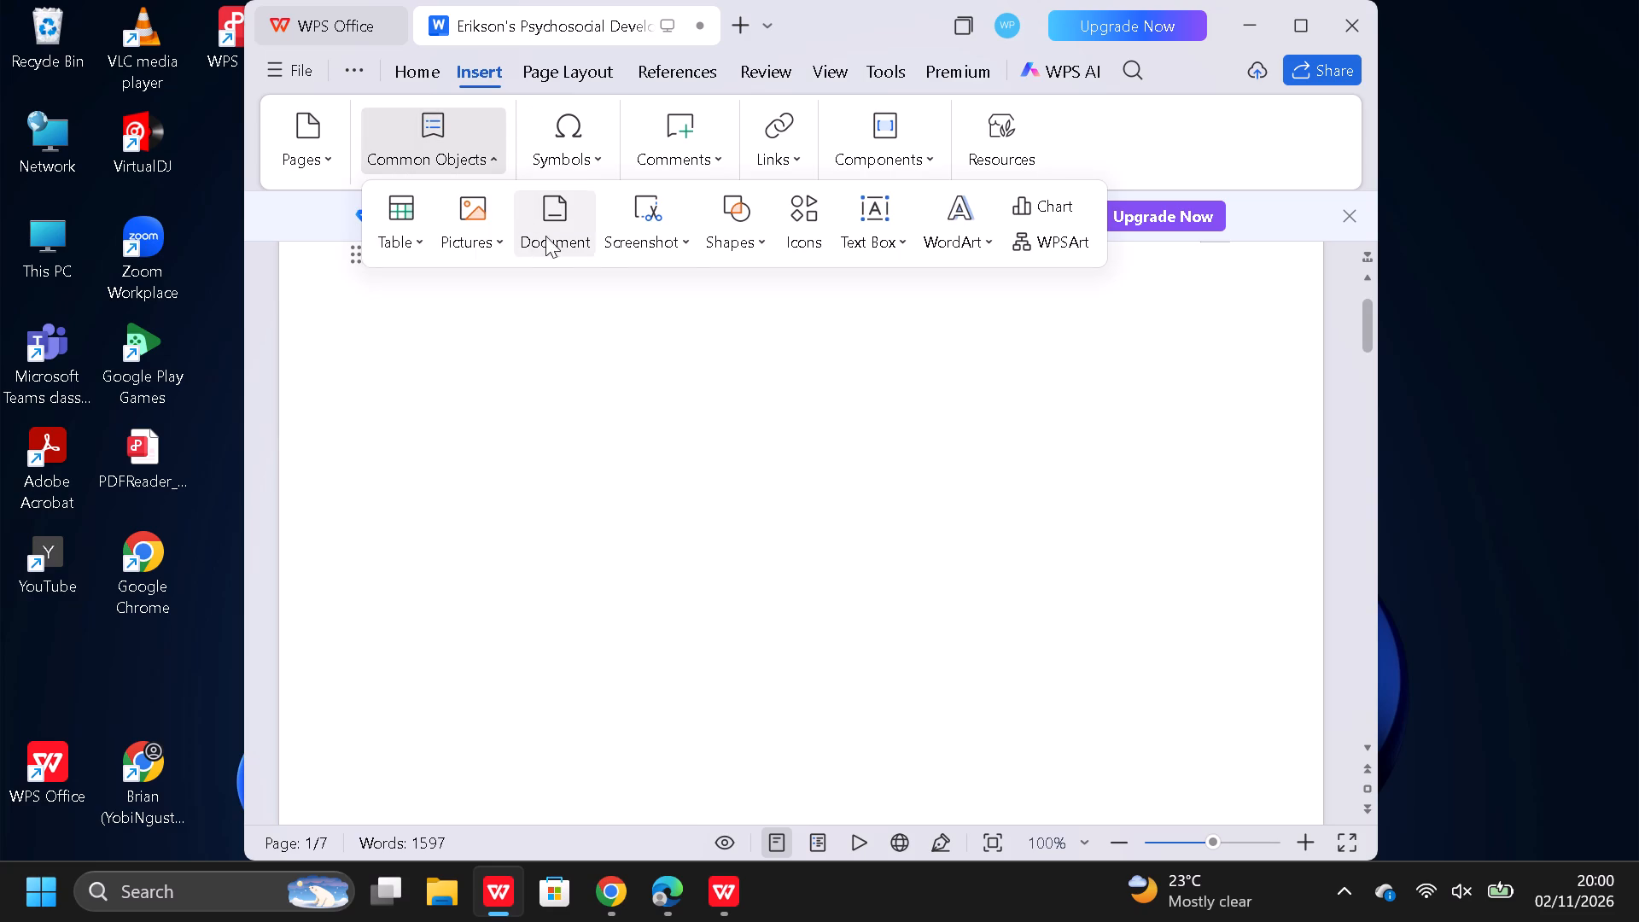
pyautogui.click(394, 212)
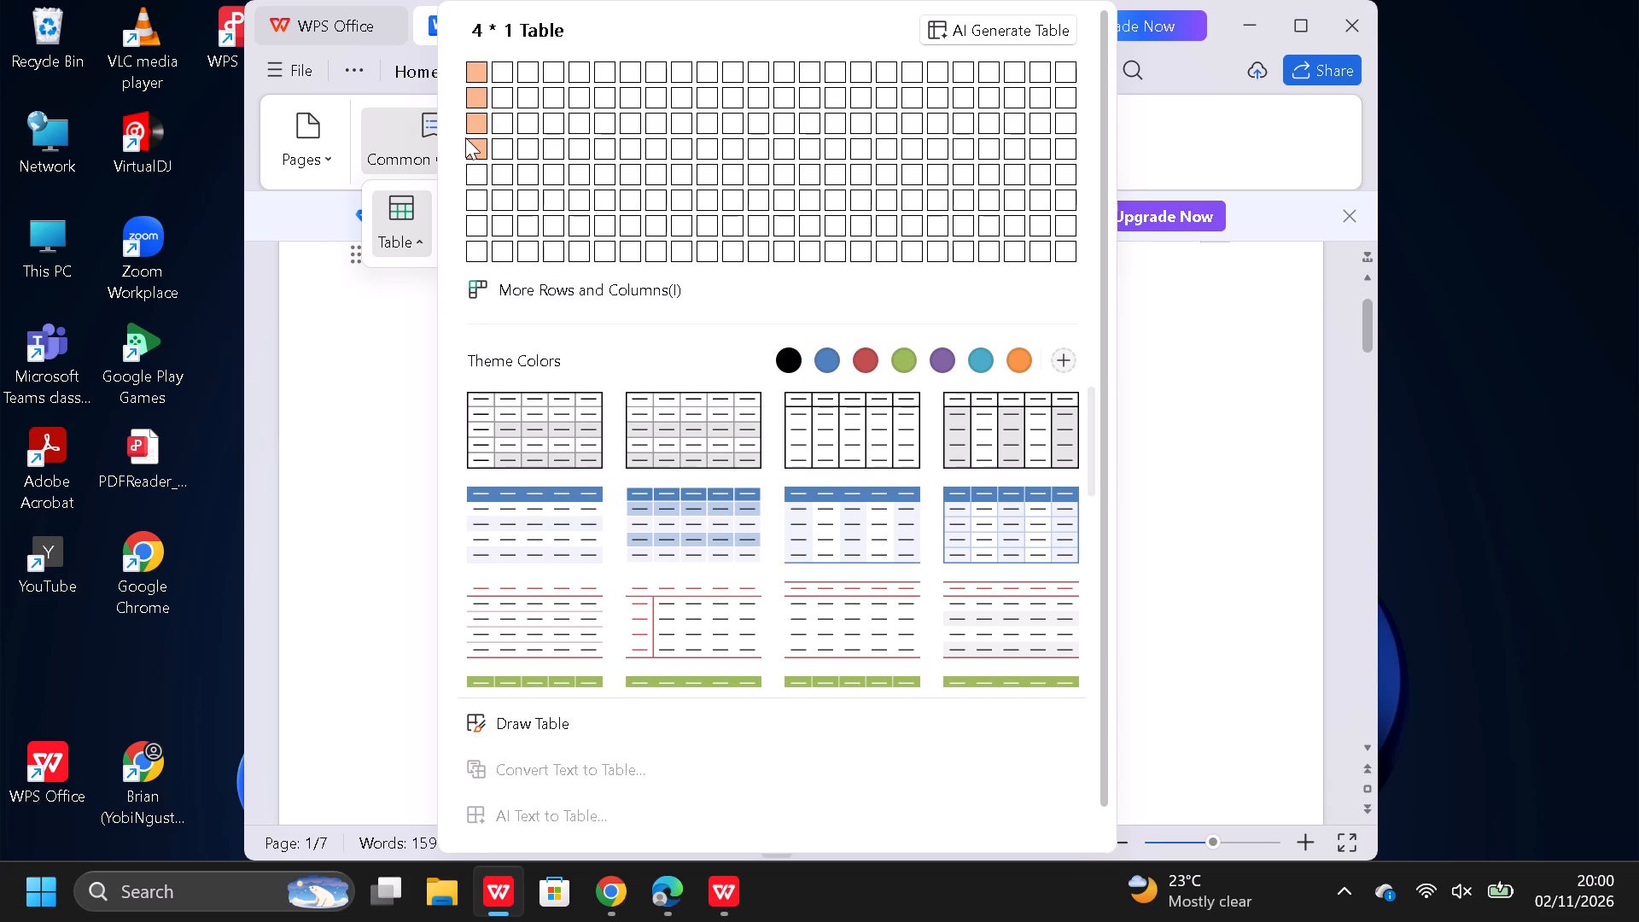
pyautogui.click(402, 195)
pyautogui.click(402, 195)
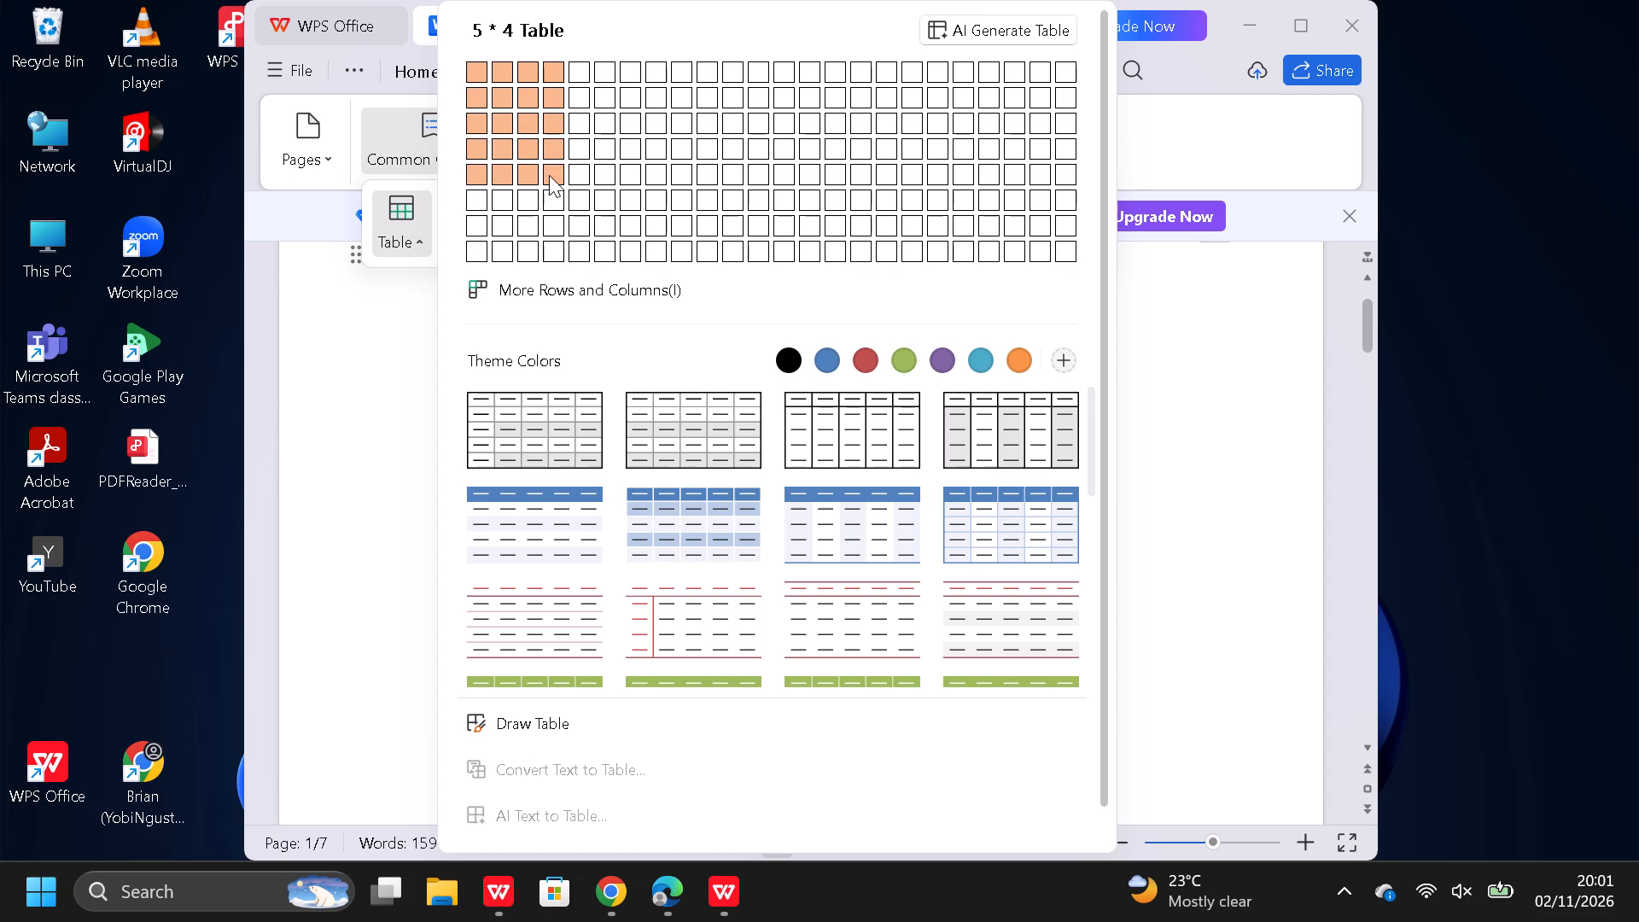
pyautogui.click(545, 251)
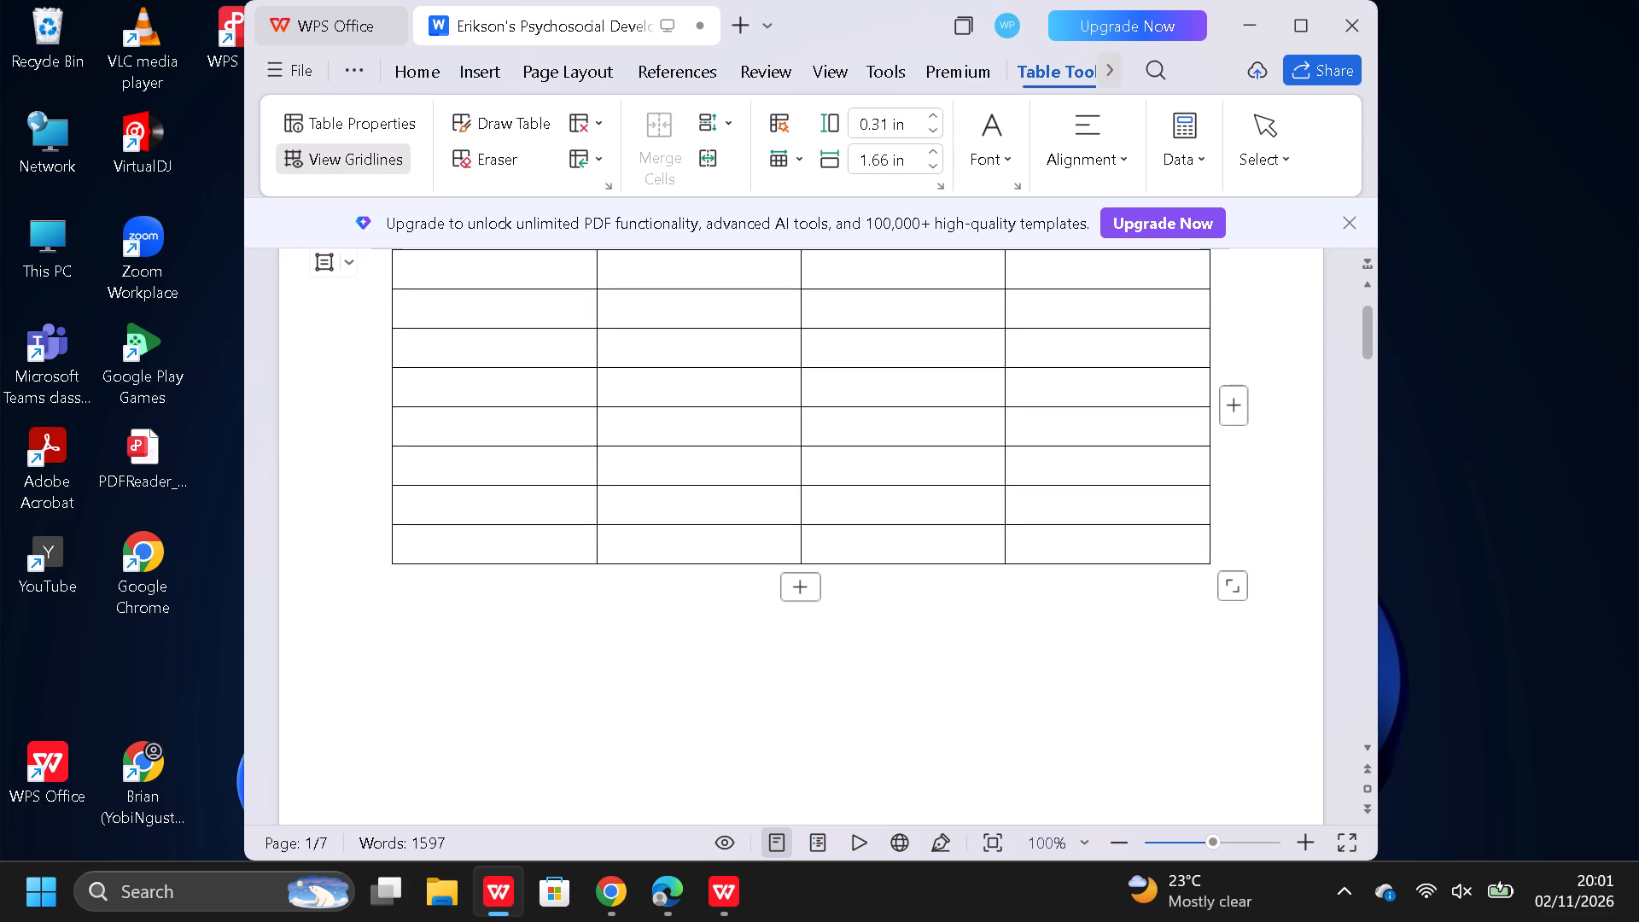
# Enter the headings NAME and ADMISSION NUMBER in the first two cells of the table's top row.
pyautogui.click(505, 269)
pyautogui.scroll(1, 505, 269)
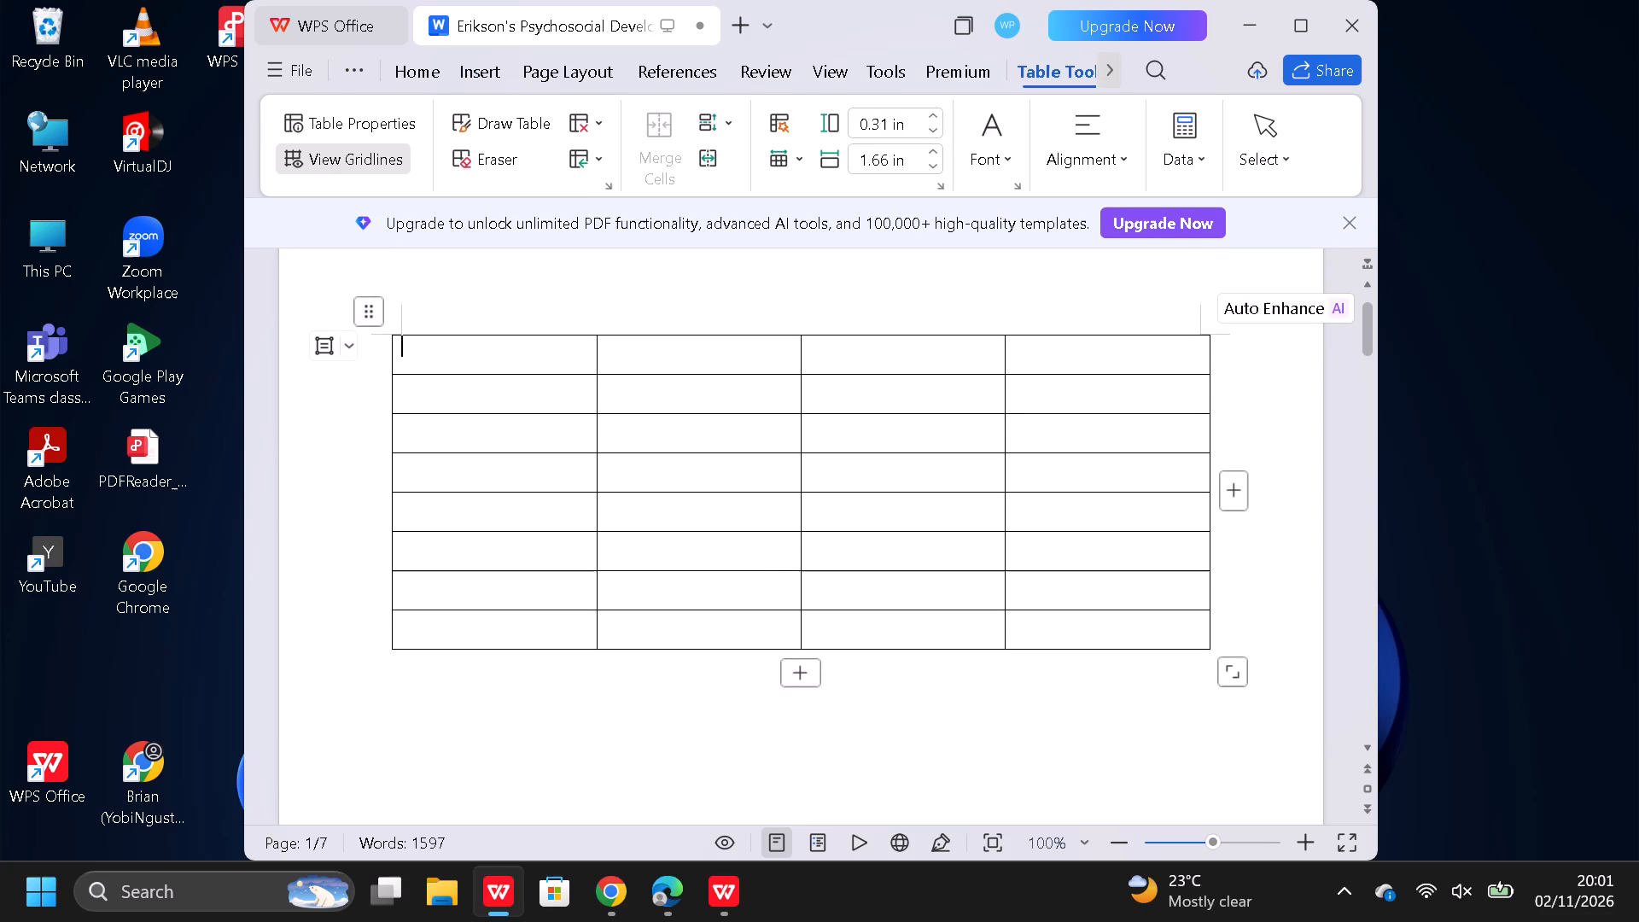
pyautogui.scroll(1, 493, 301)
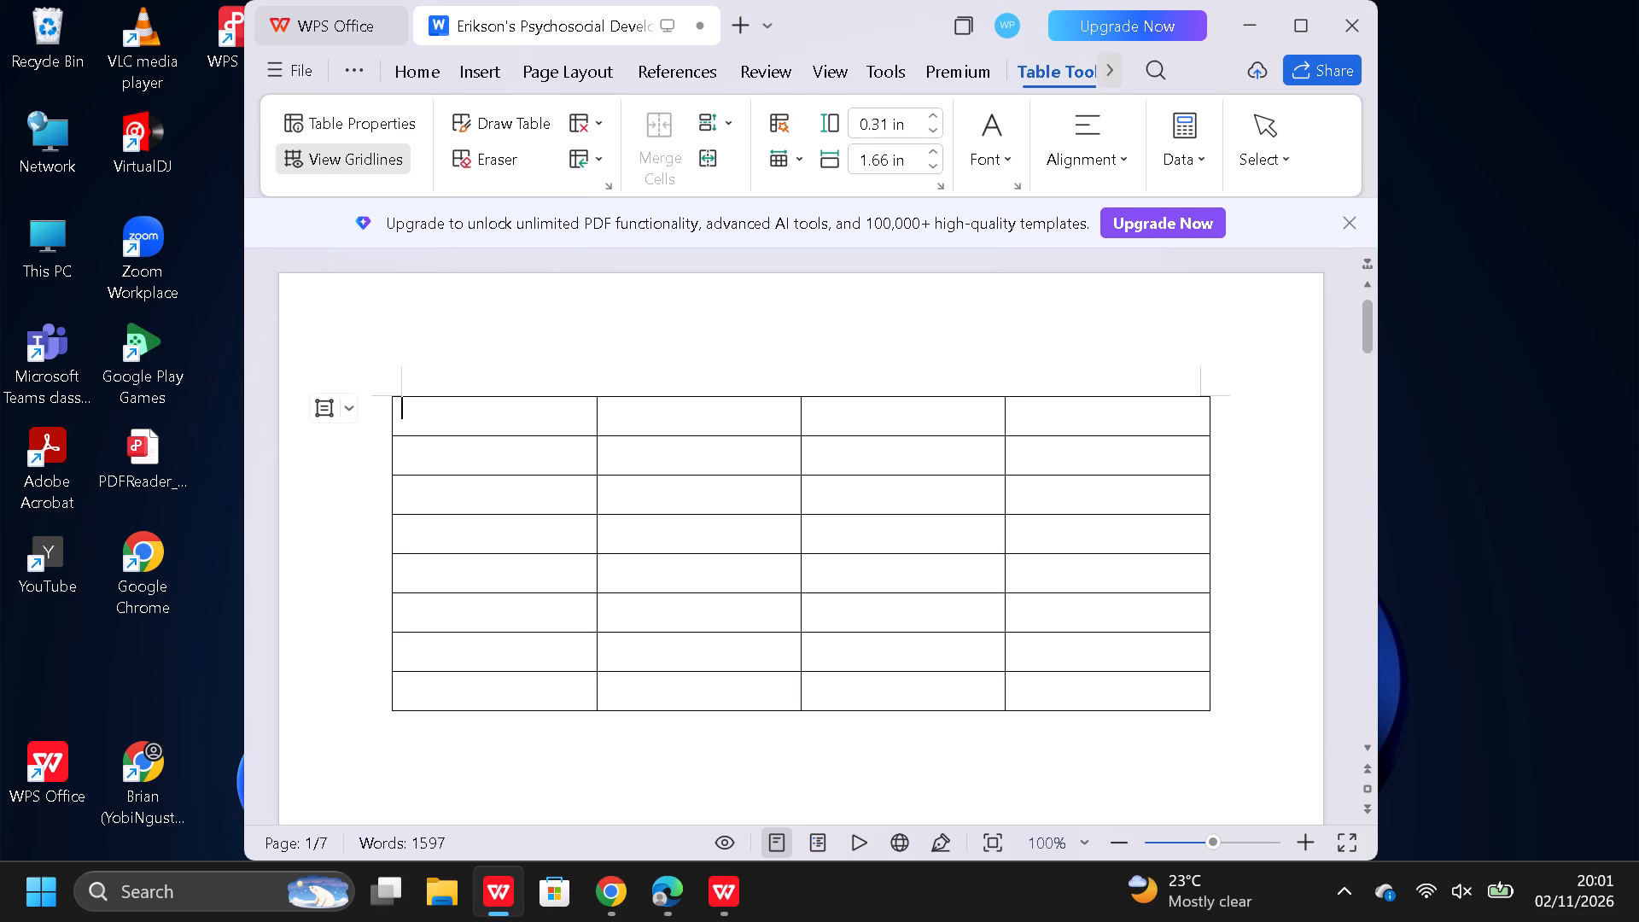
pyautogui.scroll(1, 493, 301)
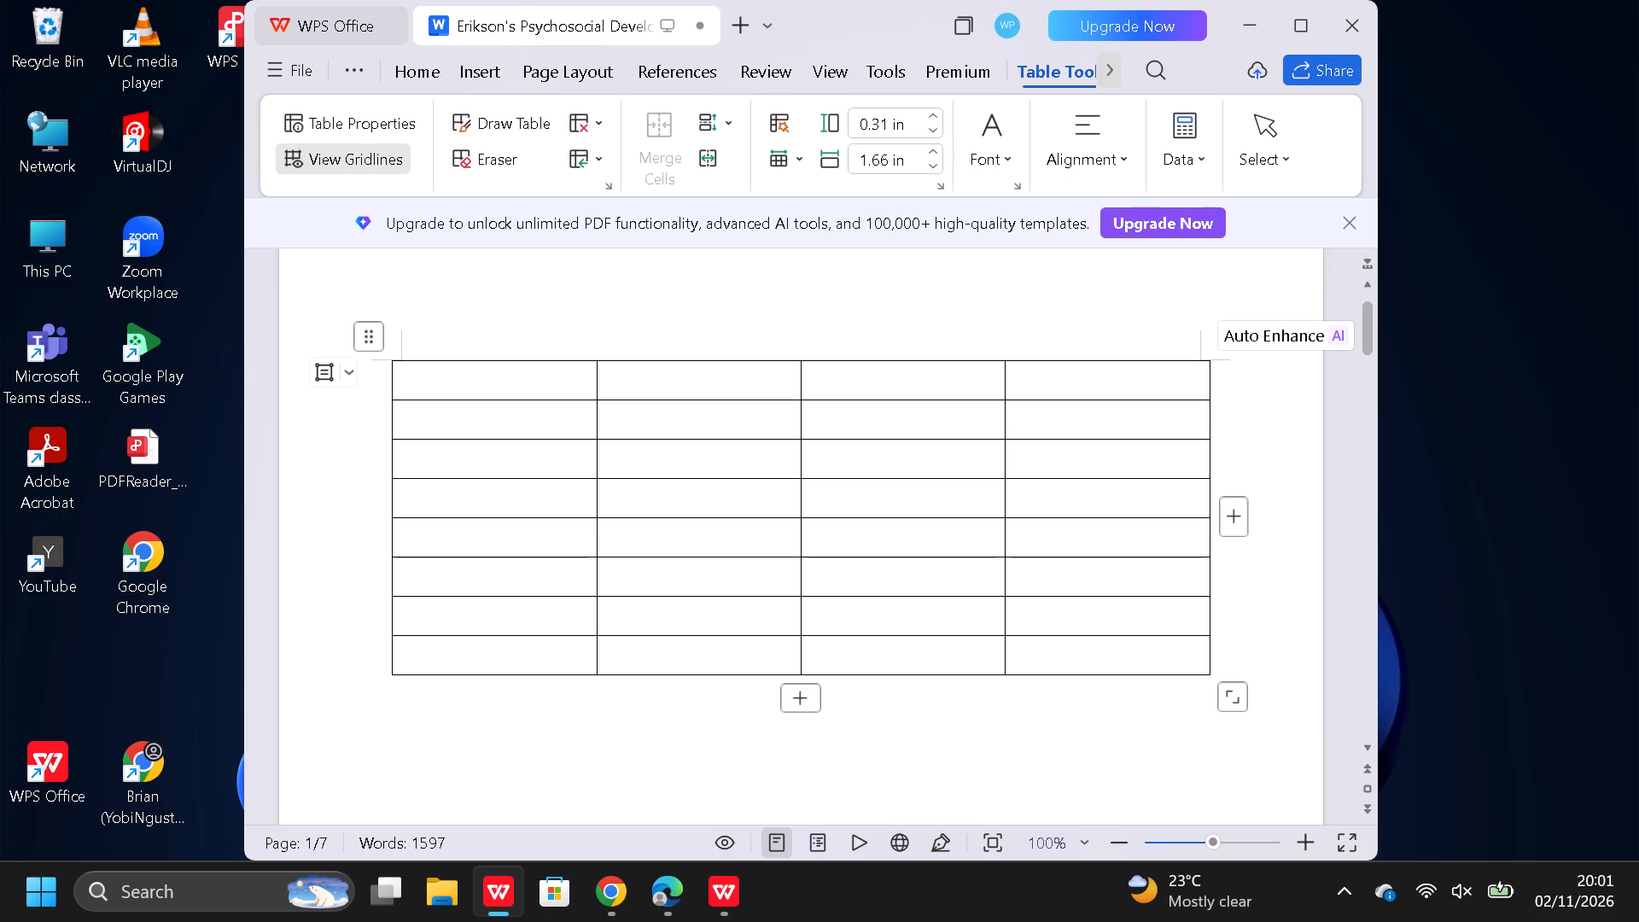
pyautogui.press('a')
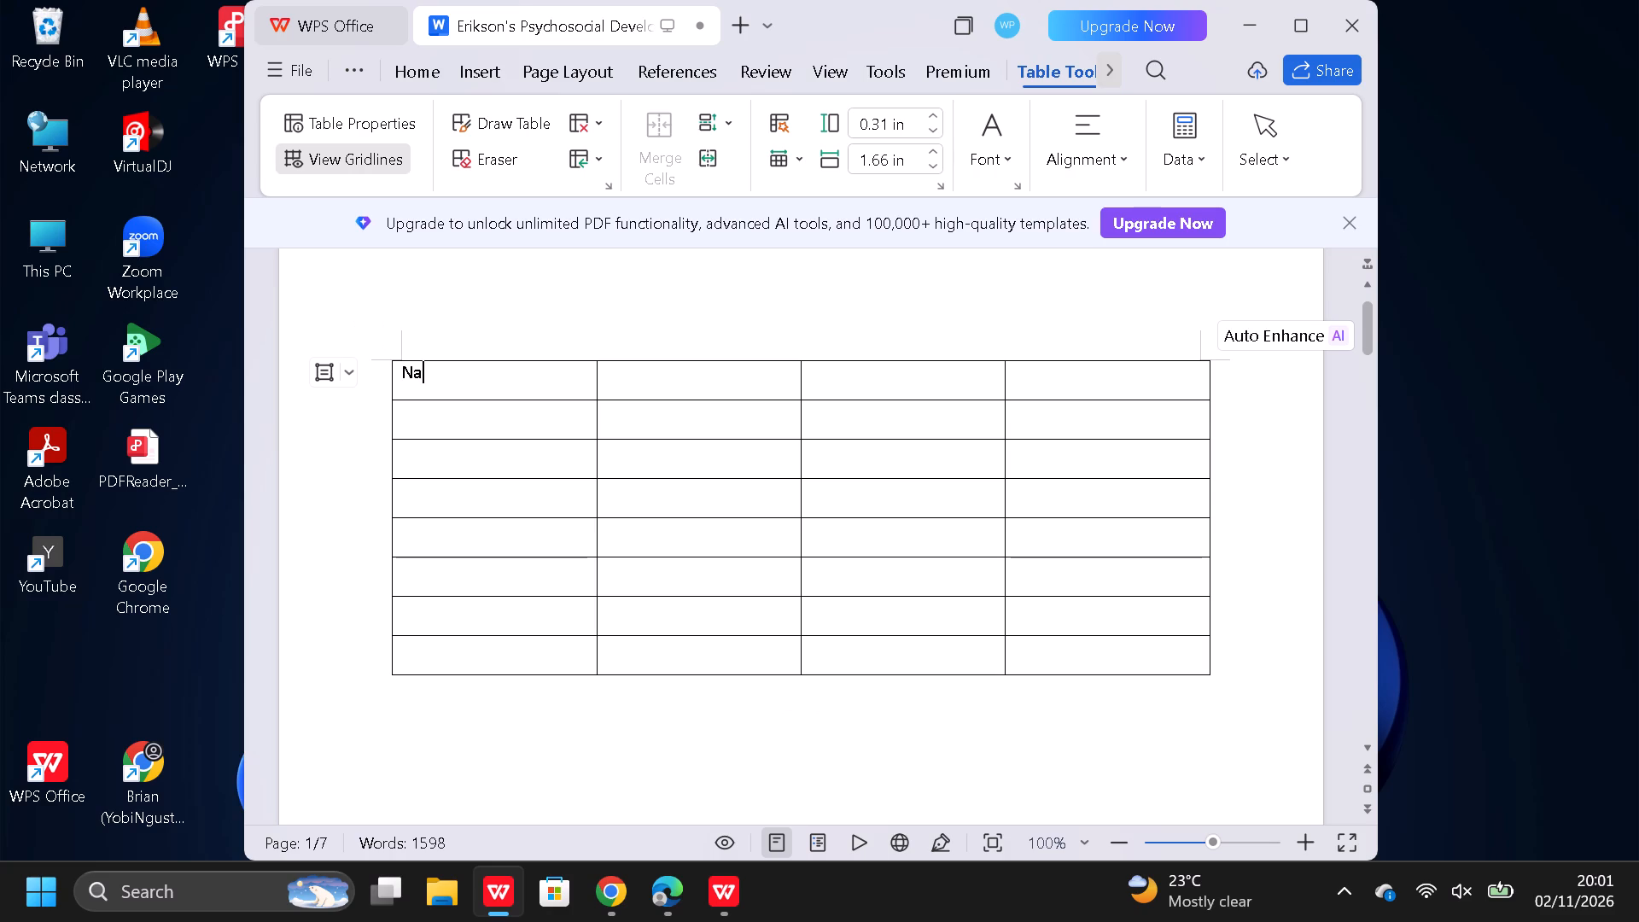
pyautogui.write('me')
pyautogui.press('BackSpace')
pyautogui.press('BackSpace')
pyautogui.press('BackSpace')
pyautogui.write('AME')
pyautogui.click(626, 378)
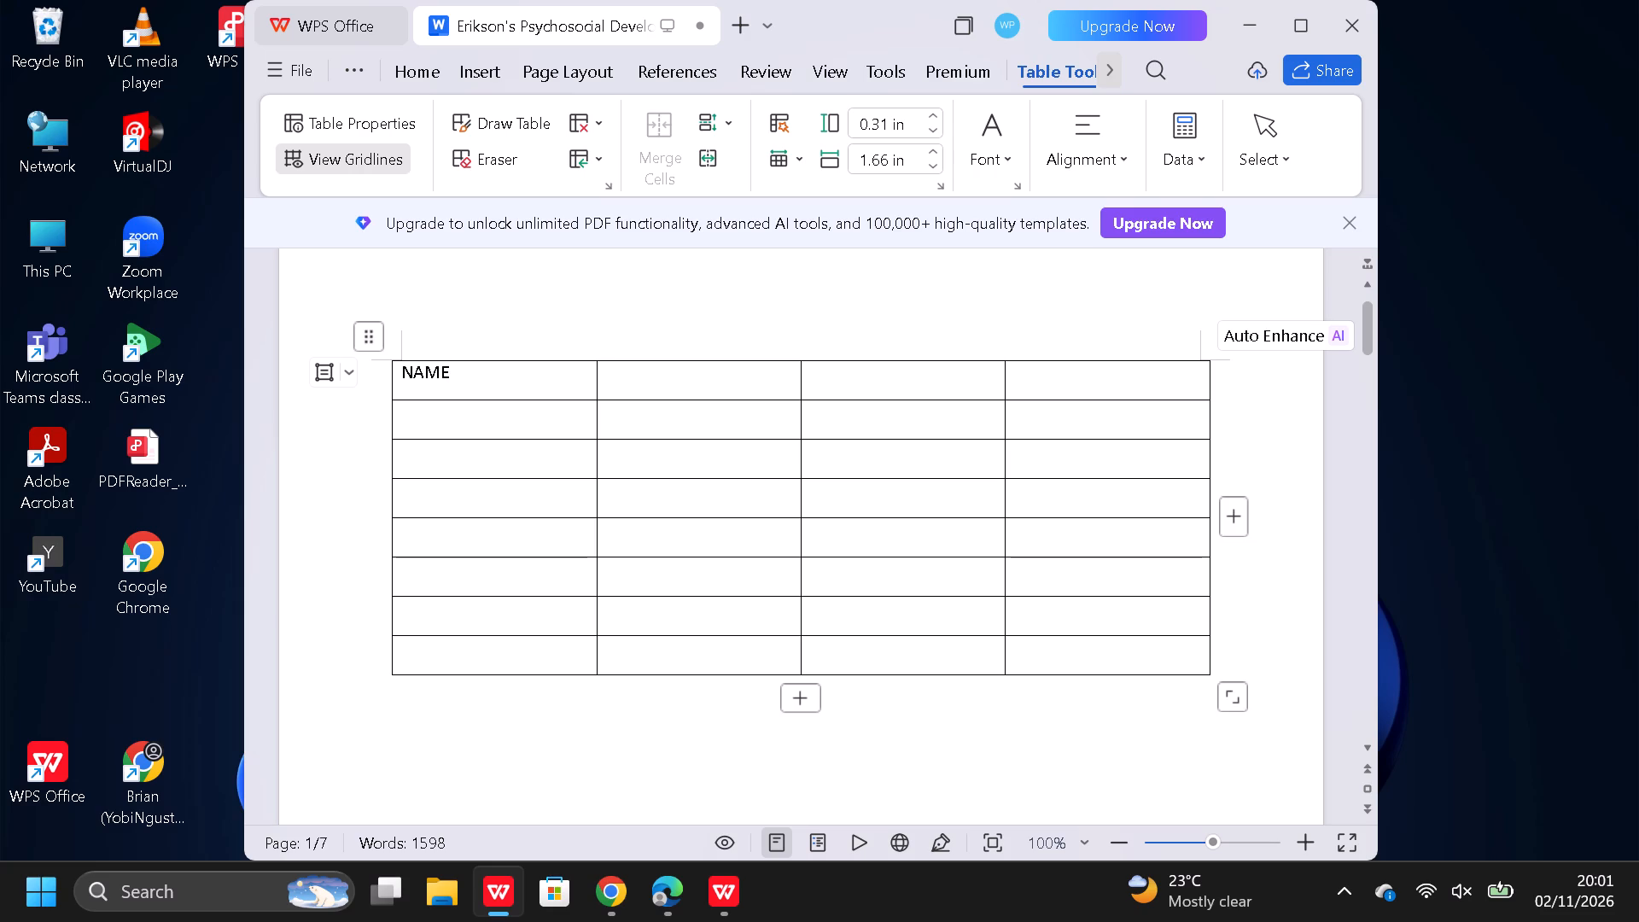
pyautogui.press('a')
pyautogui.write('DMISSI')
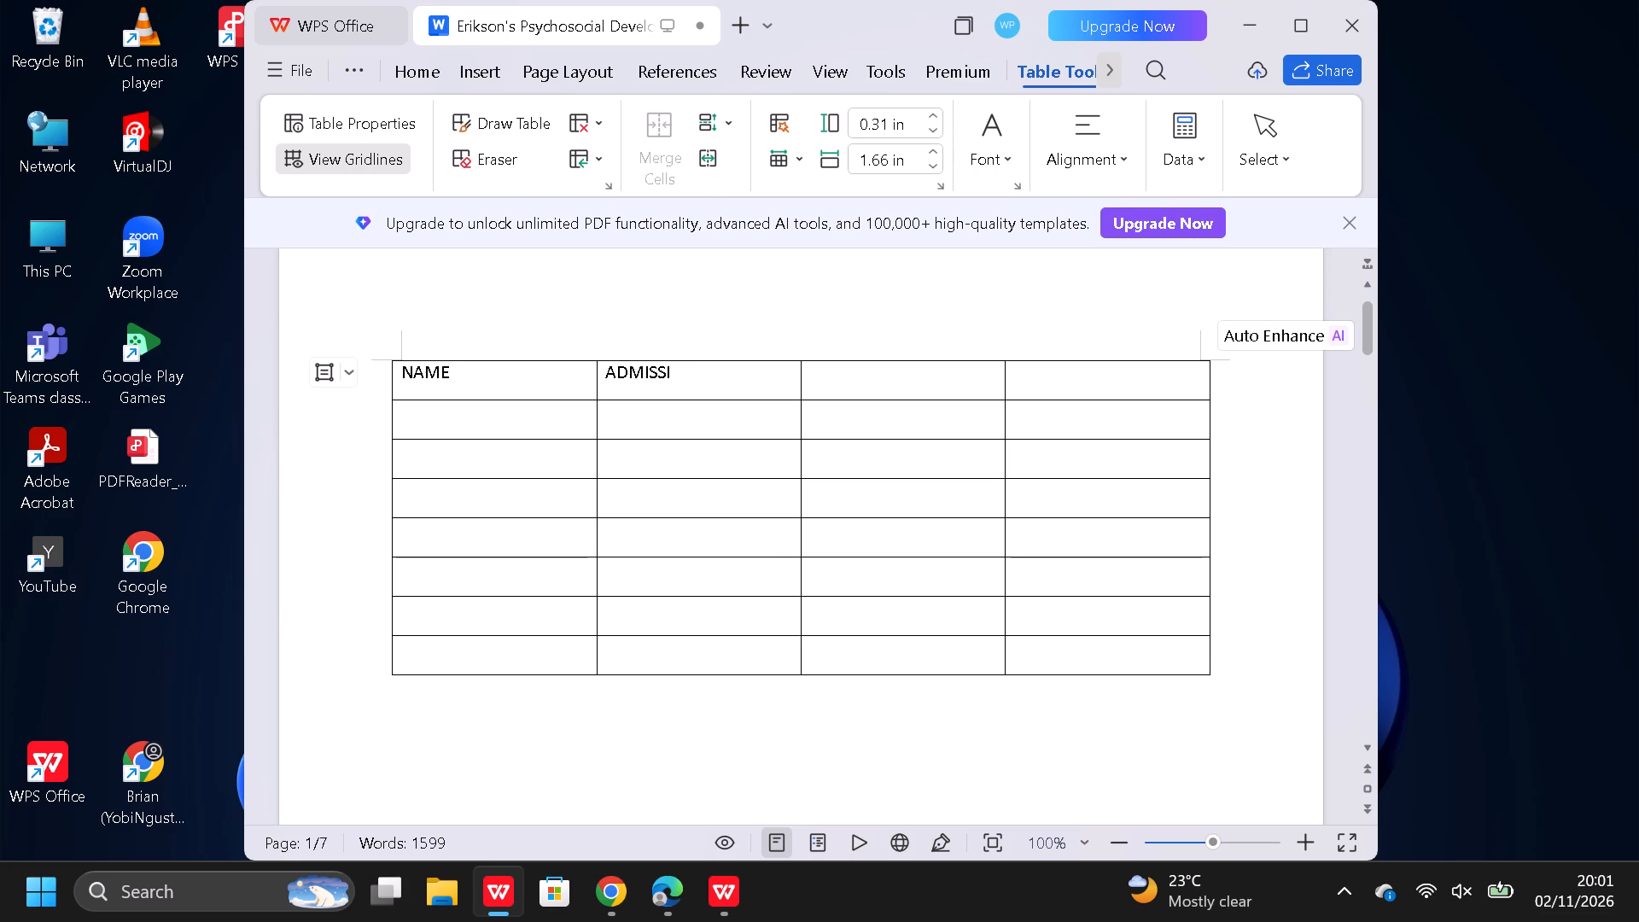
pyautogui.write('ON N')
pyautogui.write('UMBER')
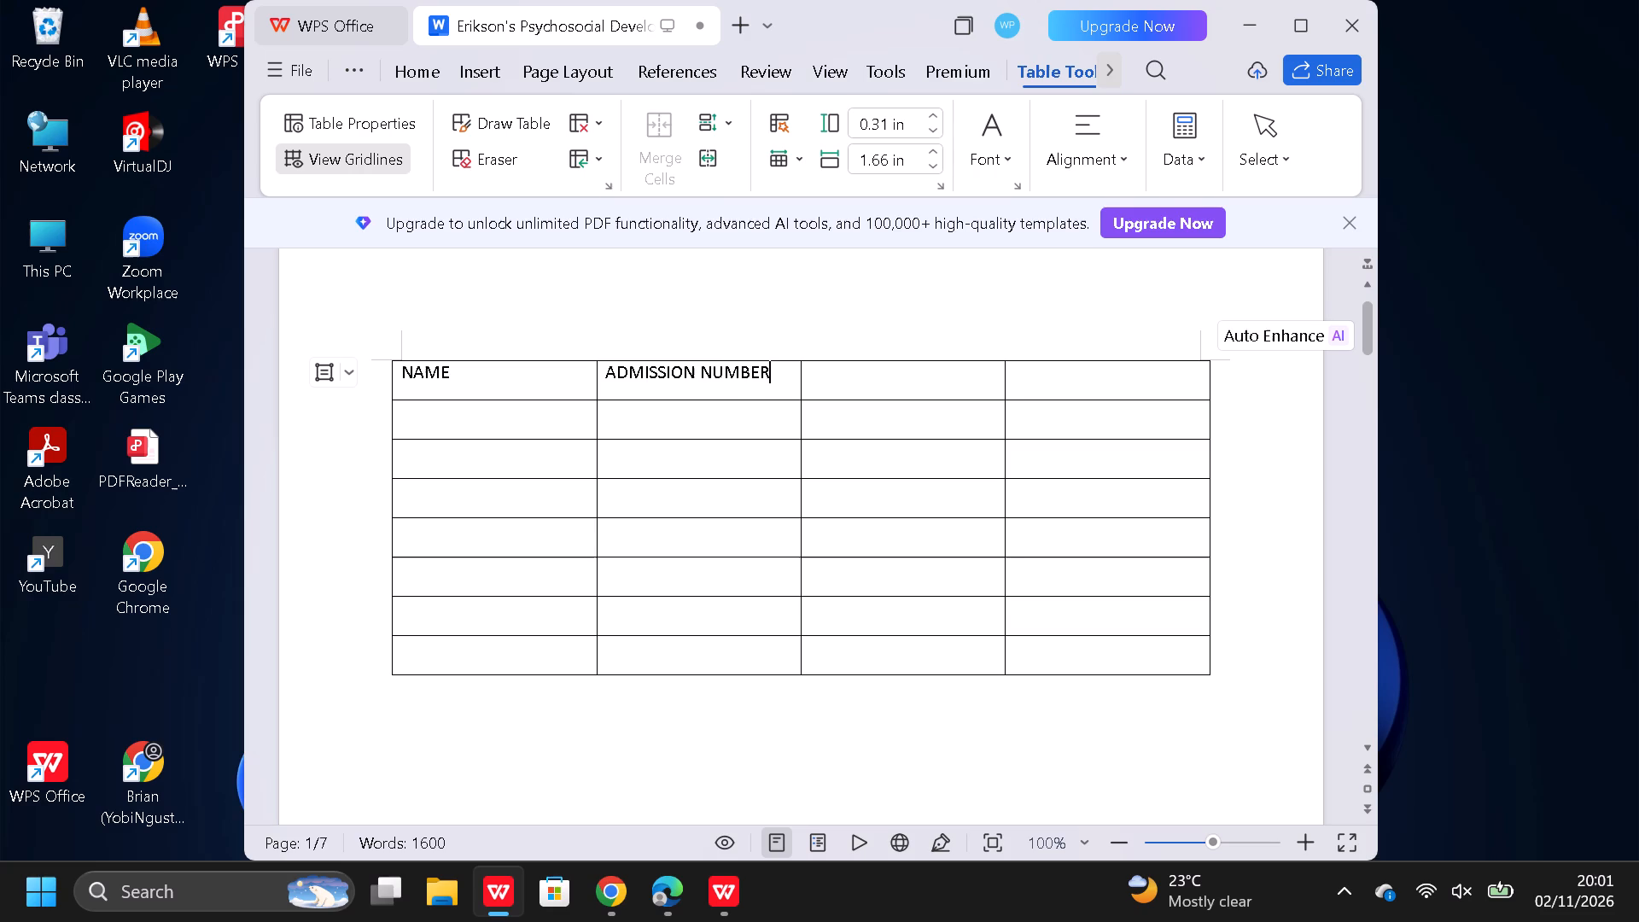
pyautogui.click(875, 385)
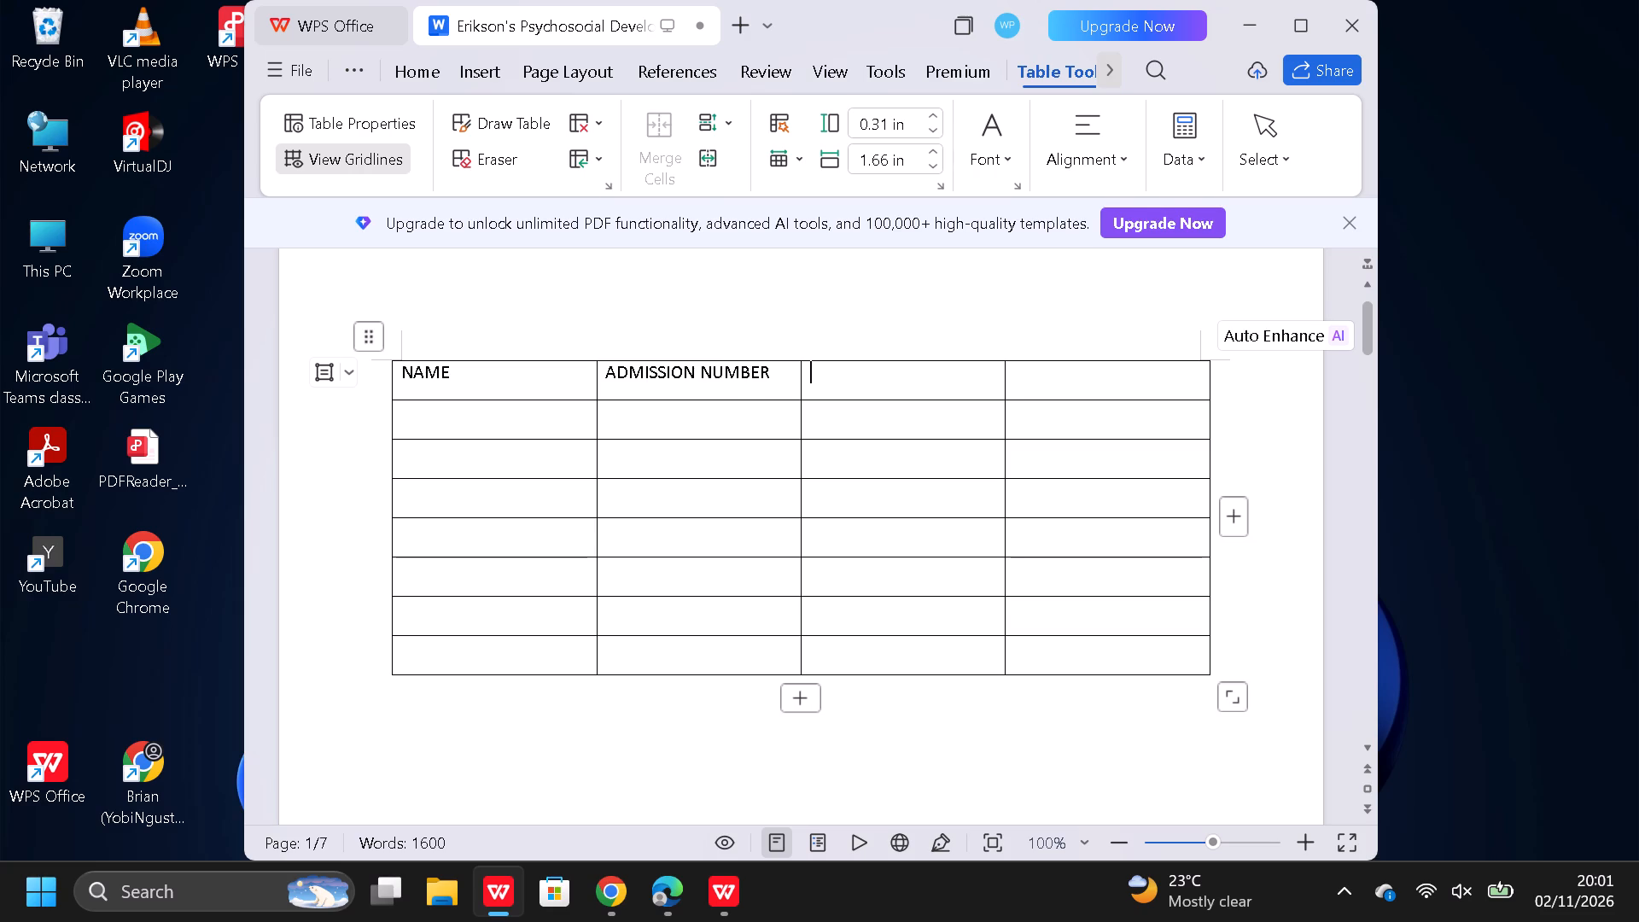
# Change the first column's heading to NUMBER.
pyautogui.click(476, 379)
pyautogui.press('BackSpace')
pyautogui.press('BackSpace')
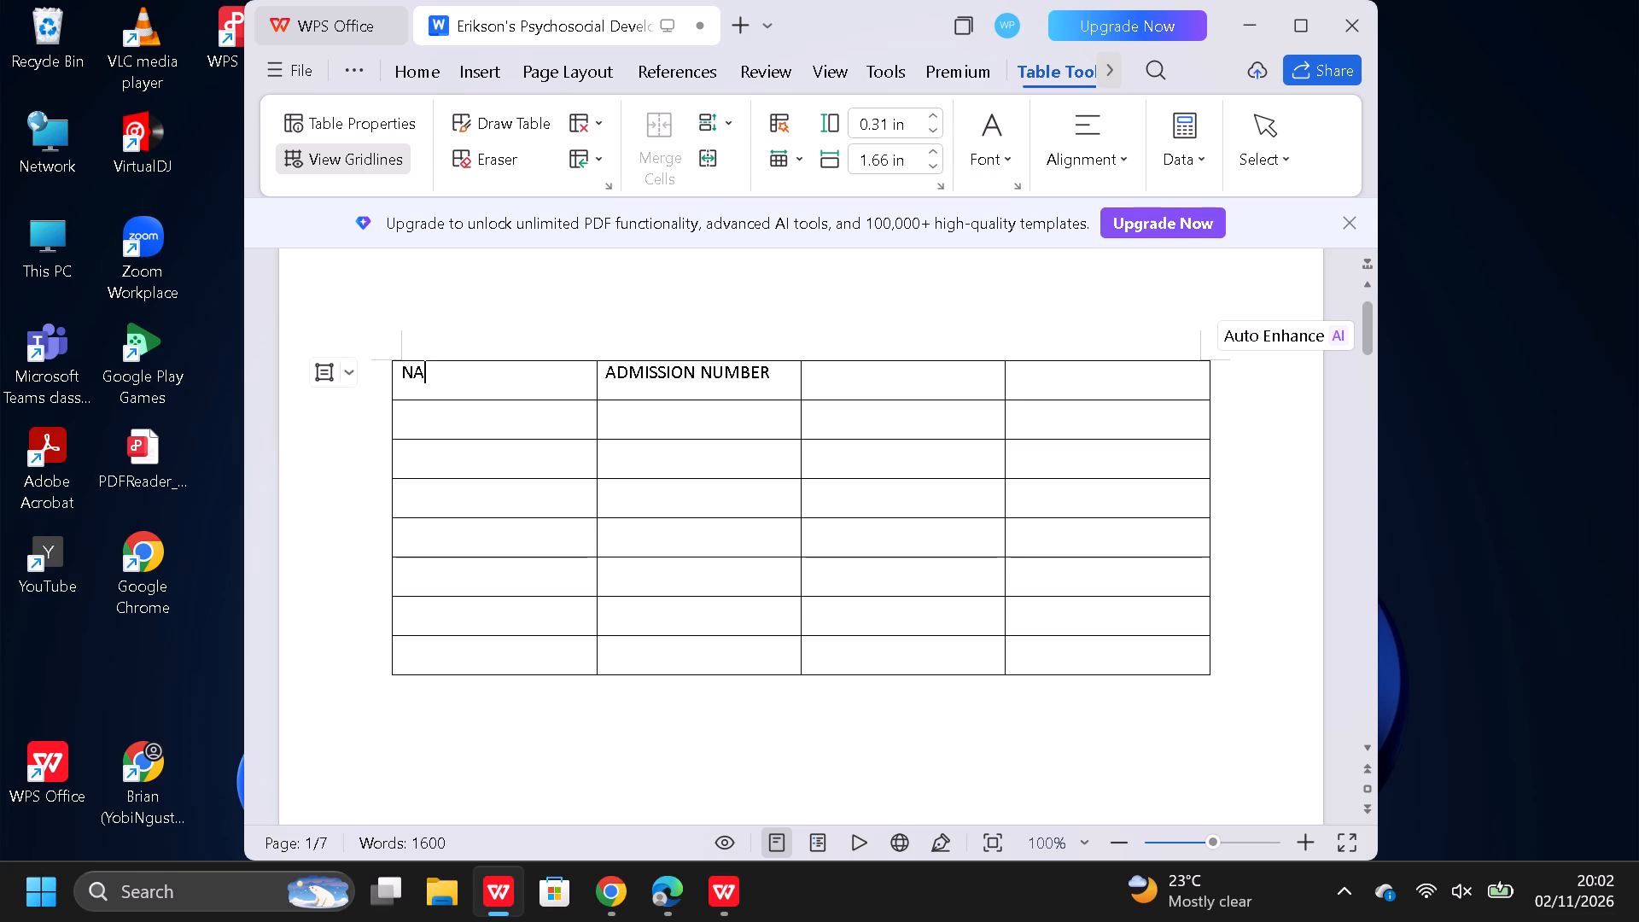
pyautogui.press('BackSpace')
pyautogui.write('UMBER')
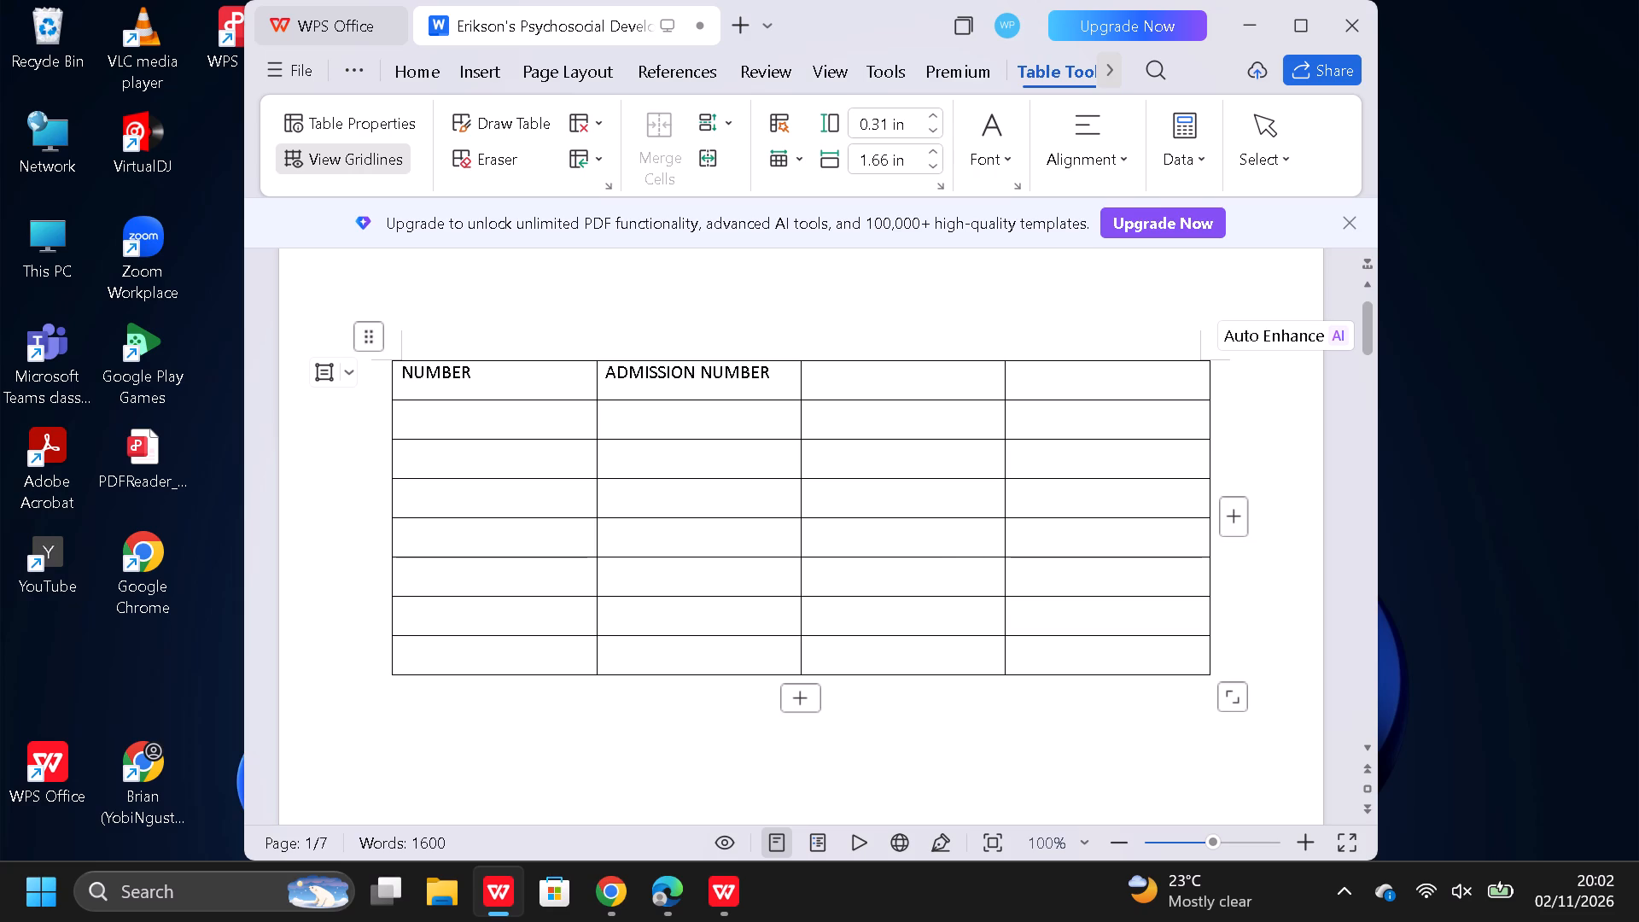
# Replace the second column's heading with NAME.
pyautogui.click(779, 368)
pyautogui.press('BackSpace')
pyautogui.press('BackSpace')
pyautogui.press('BackSpace')
pyautogui.press('BackSpace')
pyautogui.press('BackSpace')
pyautogui.press('BackSpace')
pyautogui.press('BackSpace')
pyautogui.press('BackSpace')
pyautogui.press('BackSpace')
pyautogui.press('BackSpace')
pyautogui.press('BackSpace')
pyautogui.press('BackSpace')
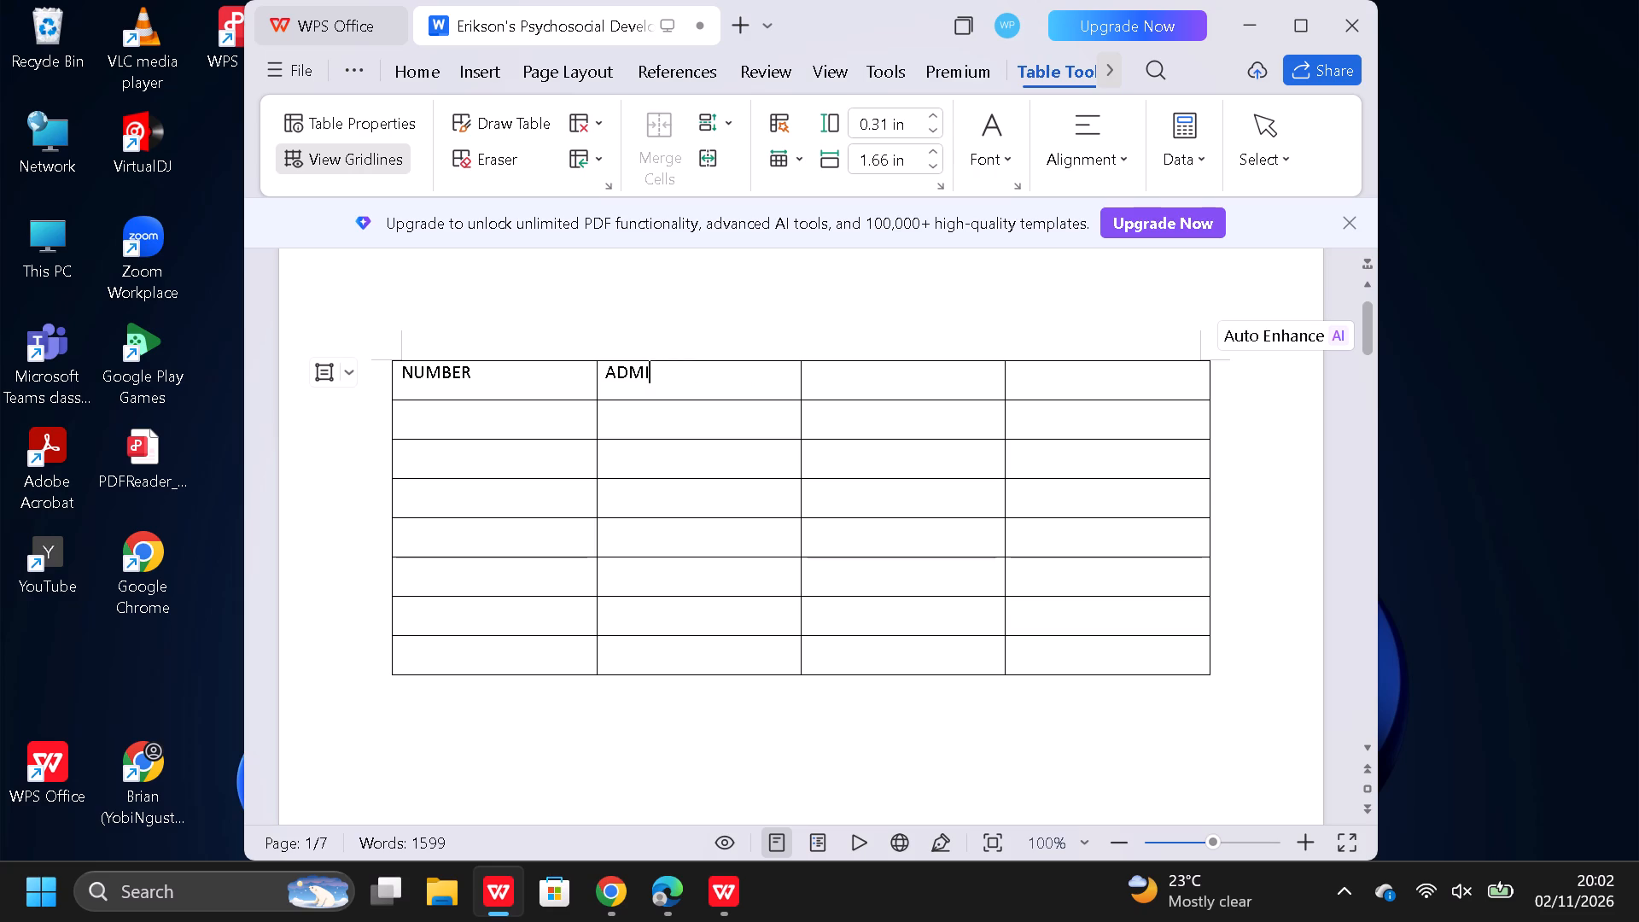
pyautogui.press('BackSpace')
pyautogui.press('BackSpace')
pyautogui.press('BackSpace')
pyautogui.press('BackSpace')
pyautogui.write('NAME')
# Enter the headings ADMISSION NUMBER and SIGNATURE in the third and fourth columns of the top row.
pyautogui.click(837, 381)
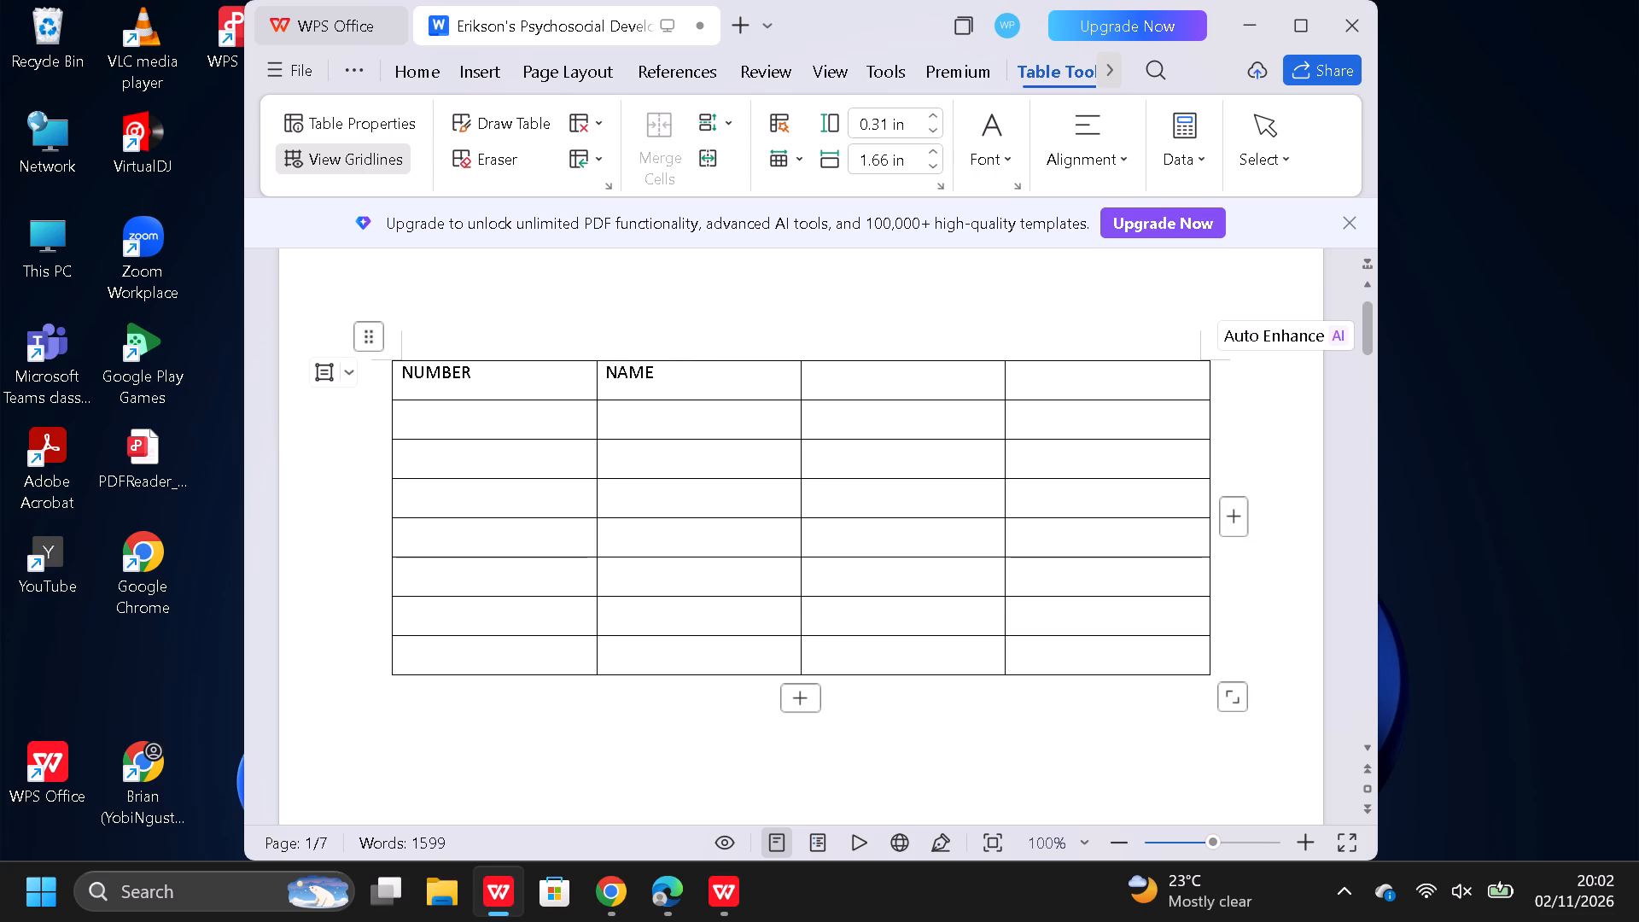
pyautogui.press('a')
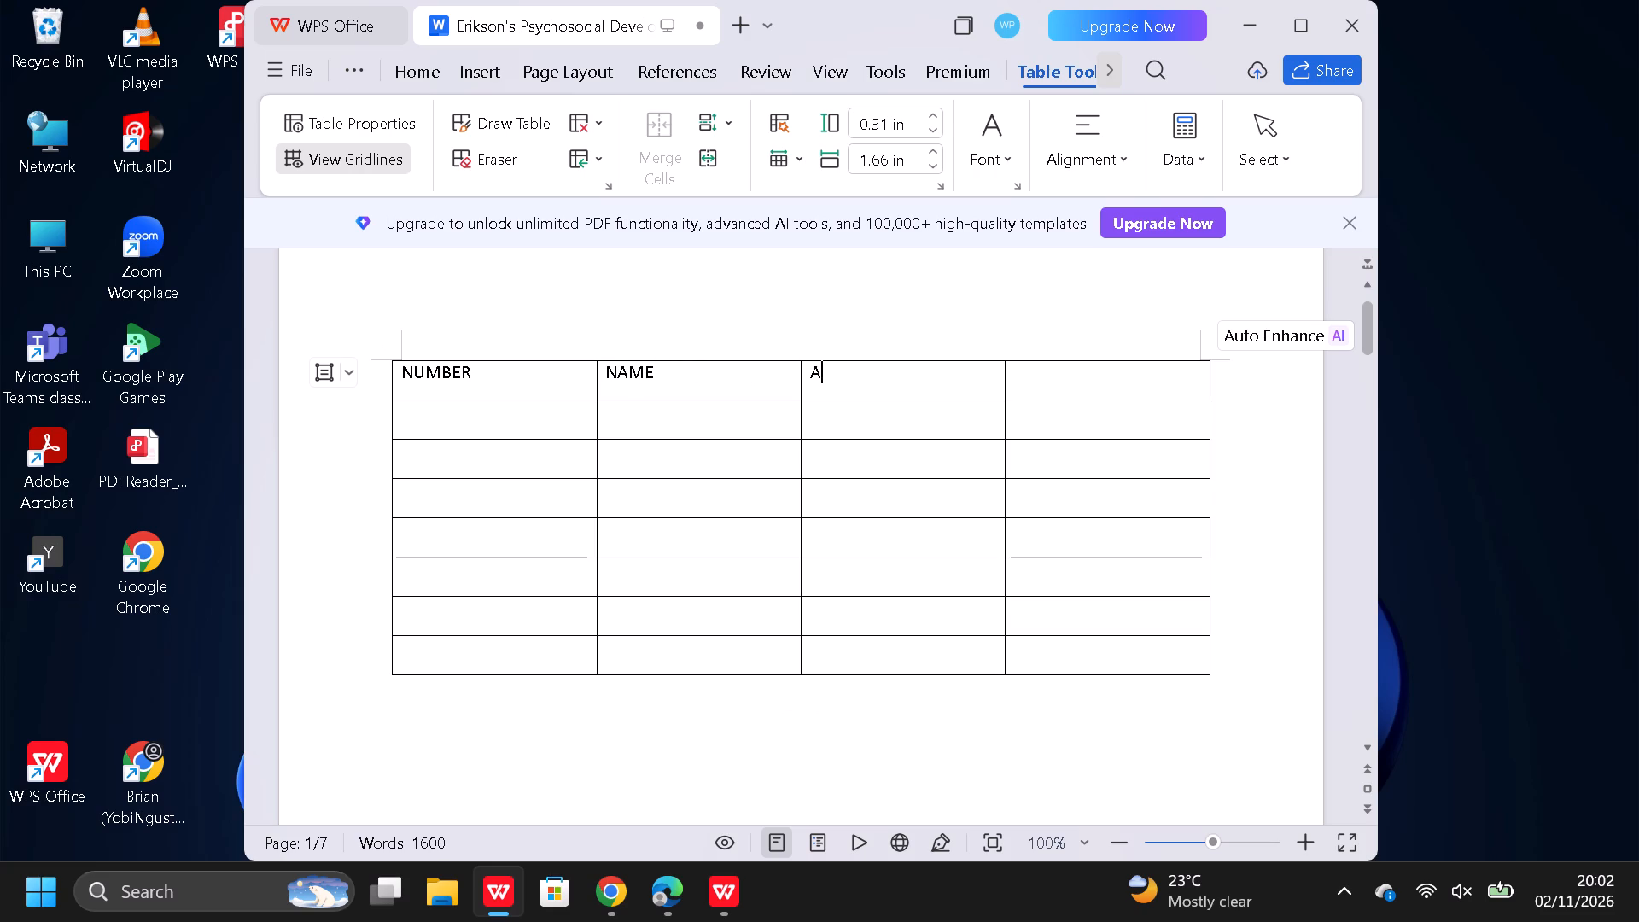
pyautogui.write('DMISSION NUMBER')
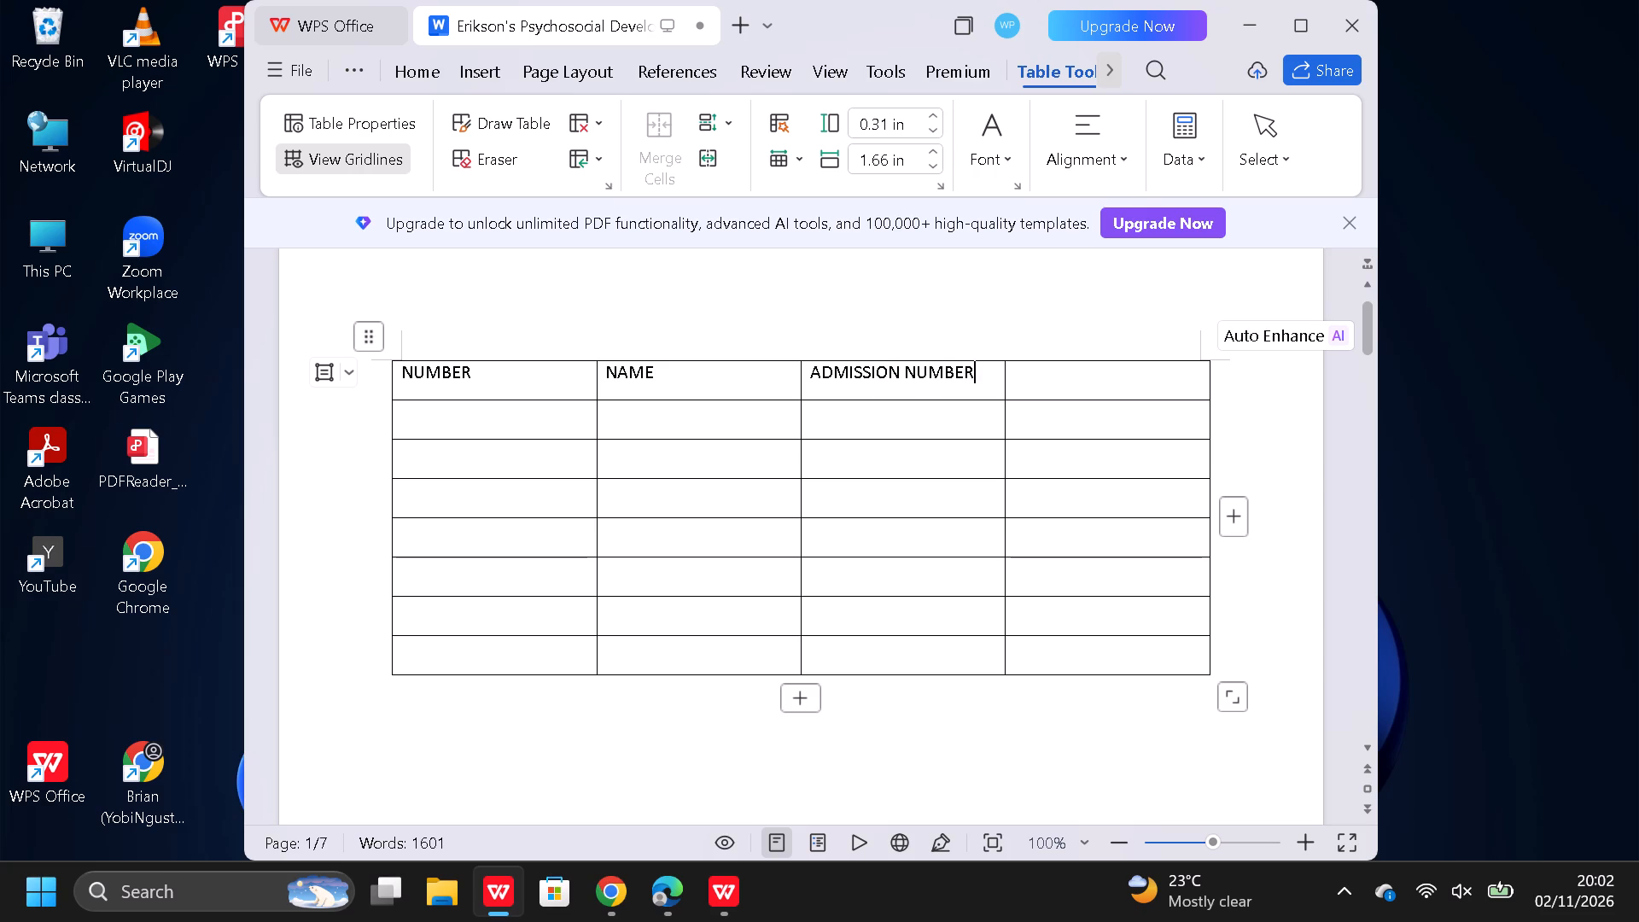
pyautogui.click(1035, 376)
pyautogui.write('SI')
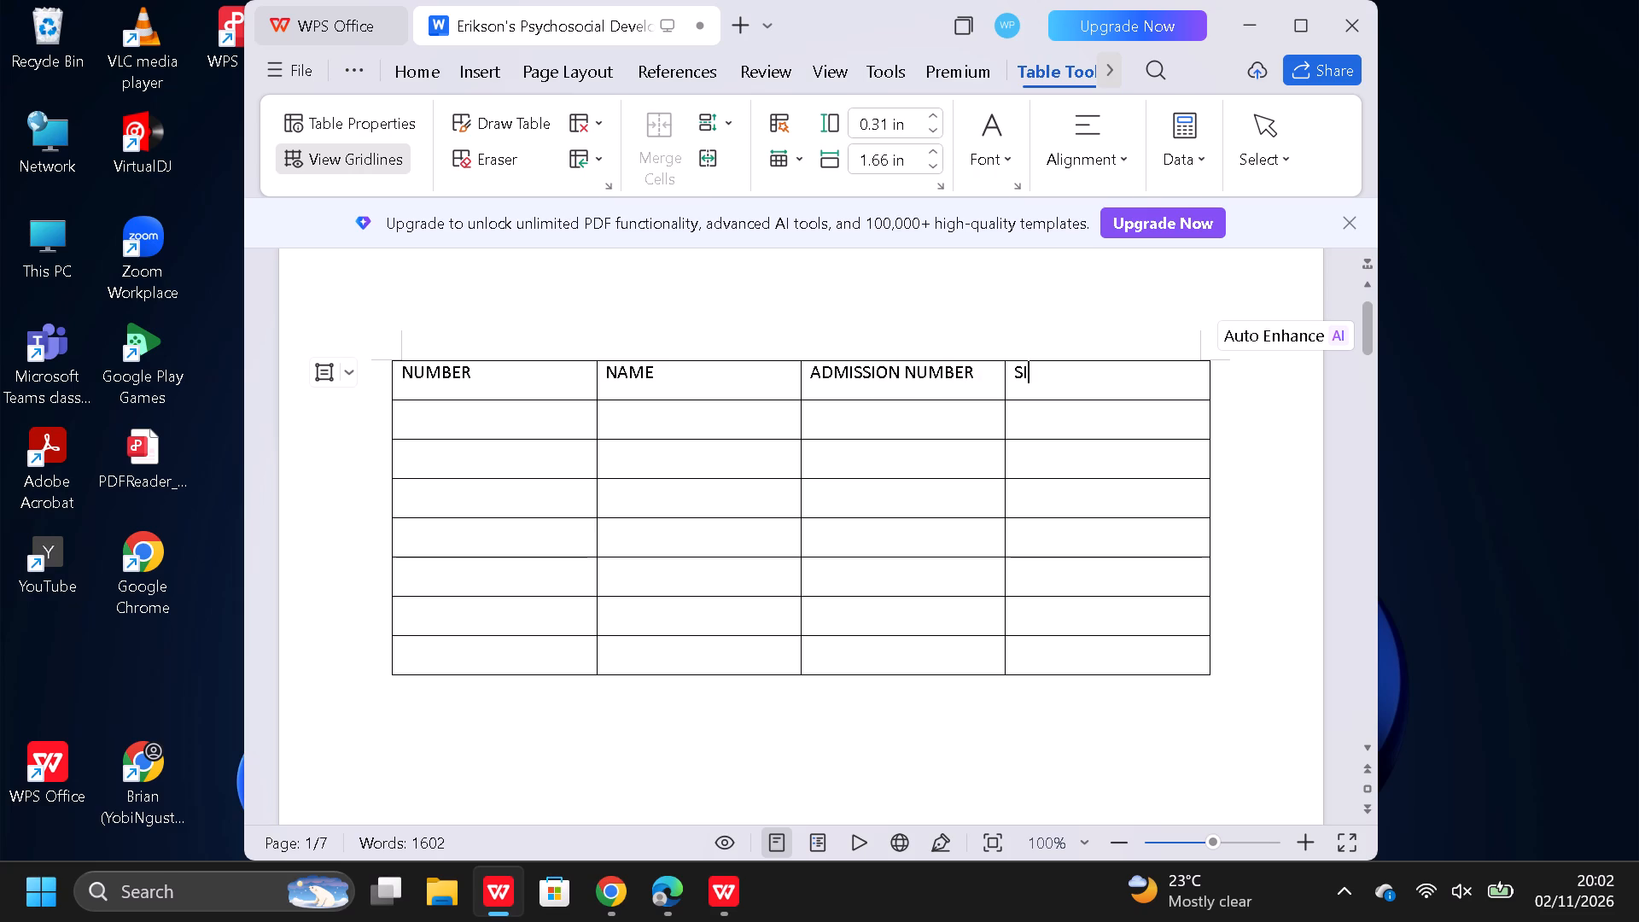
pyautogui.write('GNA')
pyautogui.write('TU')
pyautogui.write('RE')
# Enter 1. in the NUMBER column of the first row below the headings.
pyautogui.click(516, 423)
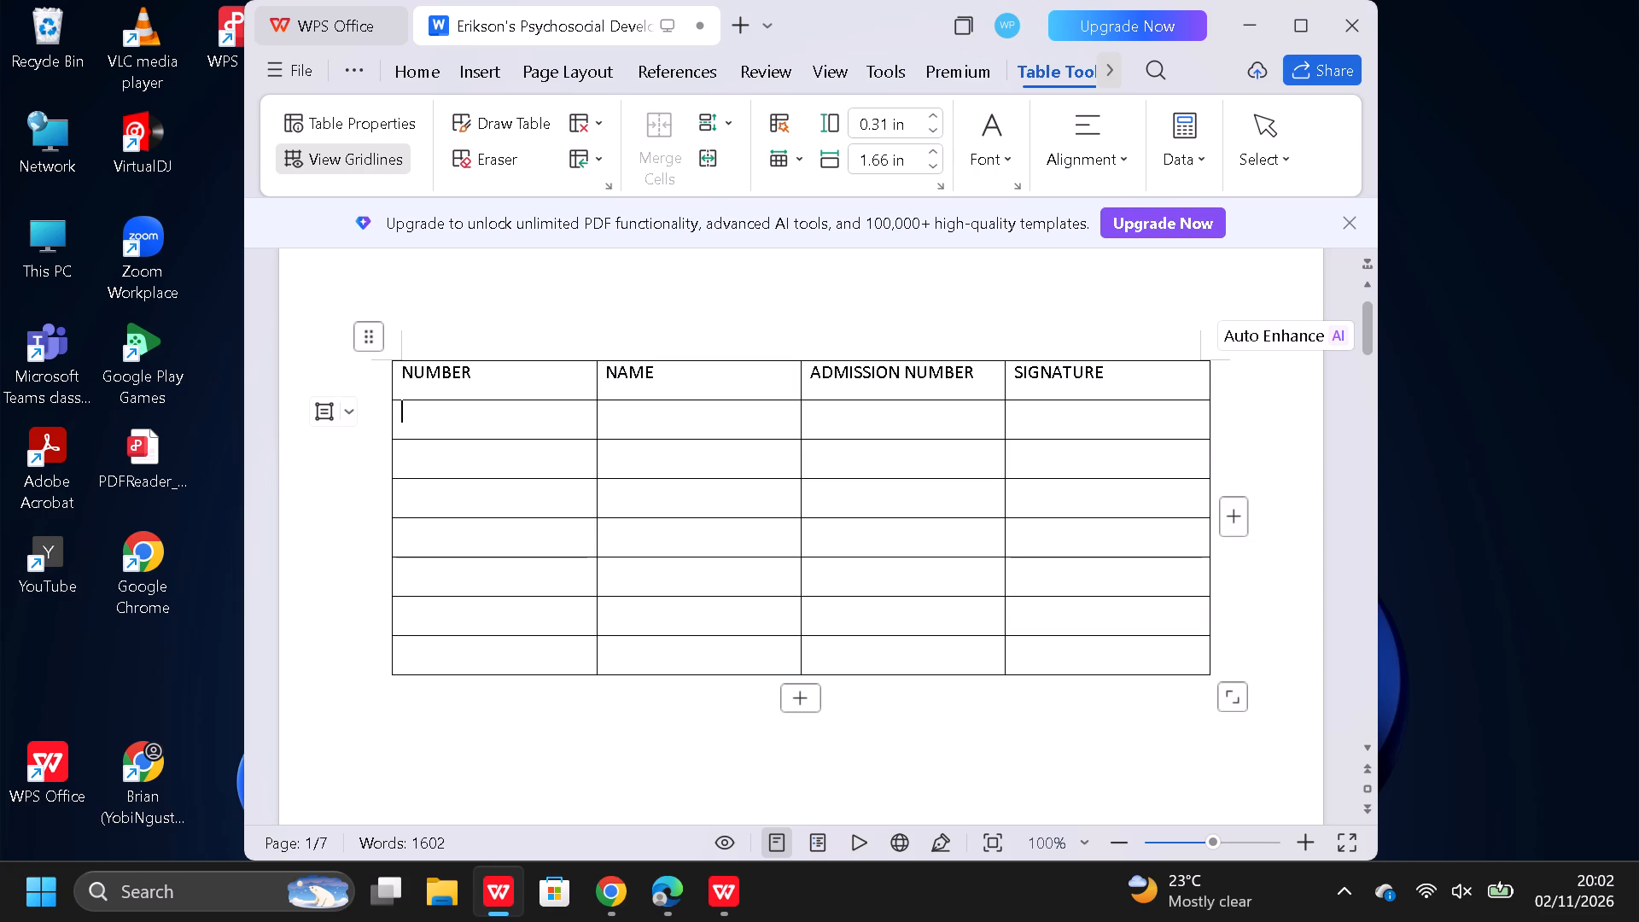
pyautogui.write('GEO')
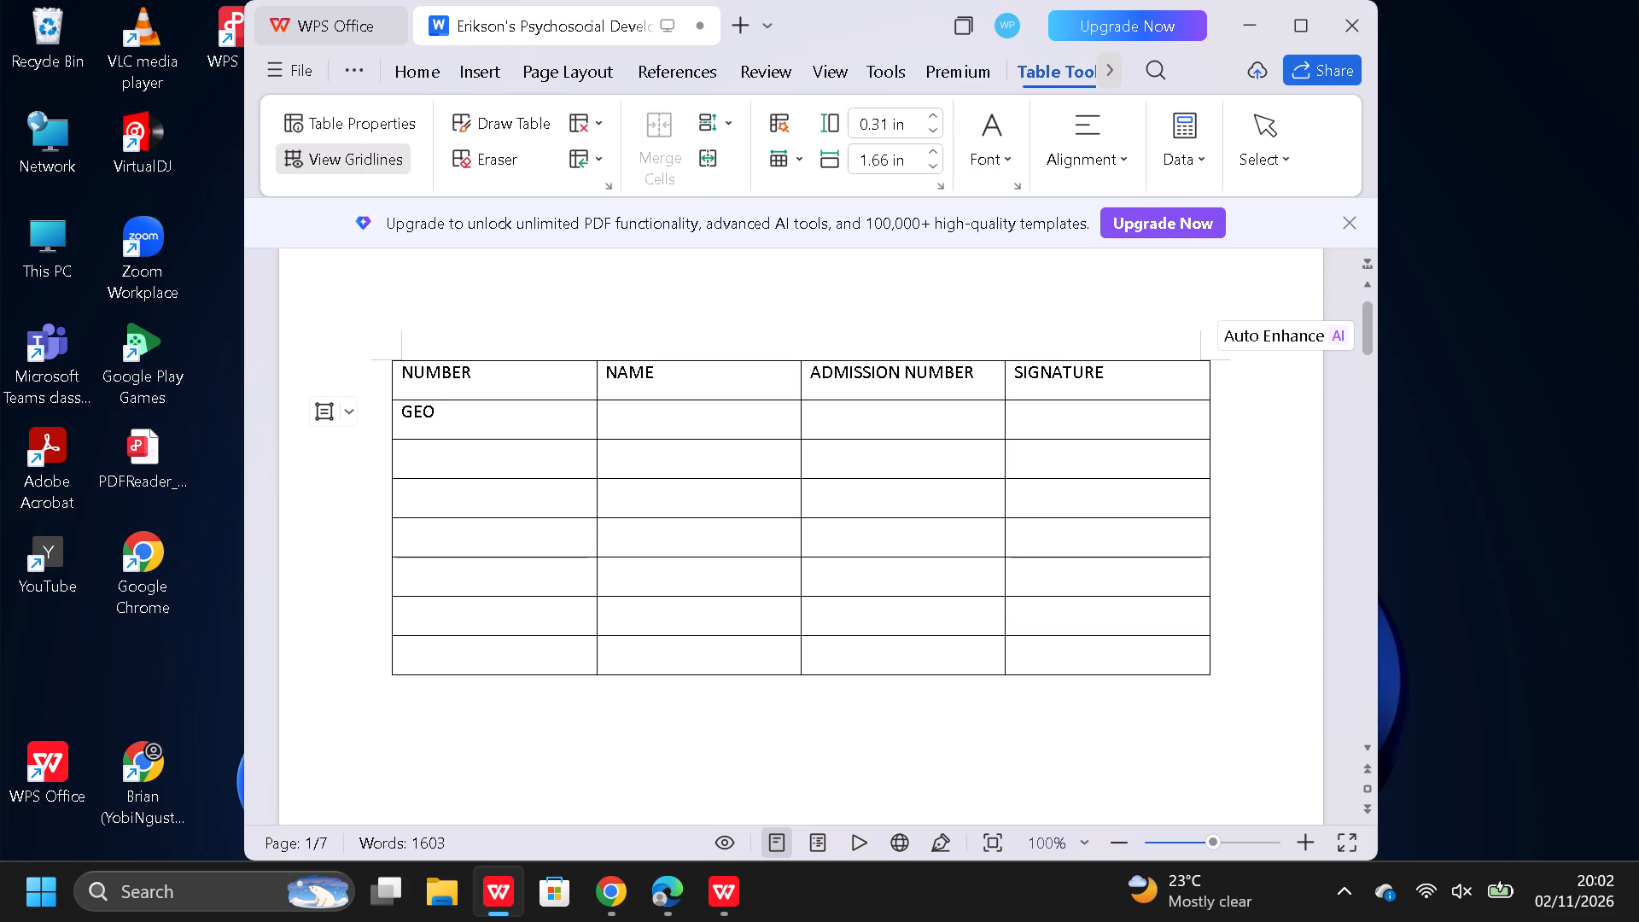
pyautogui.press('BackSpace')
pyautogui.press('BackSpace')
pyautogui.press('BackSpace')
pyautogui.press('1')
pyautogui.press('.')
# Move the border between the NUMBER and NAME columns so NUMBER is about 0.90 in wide and NAME about 2.42 in.
pyautogui.click(645, 423)
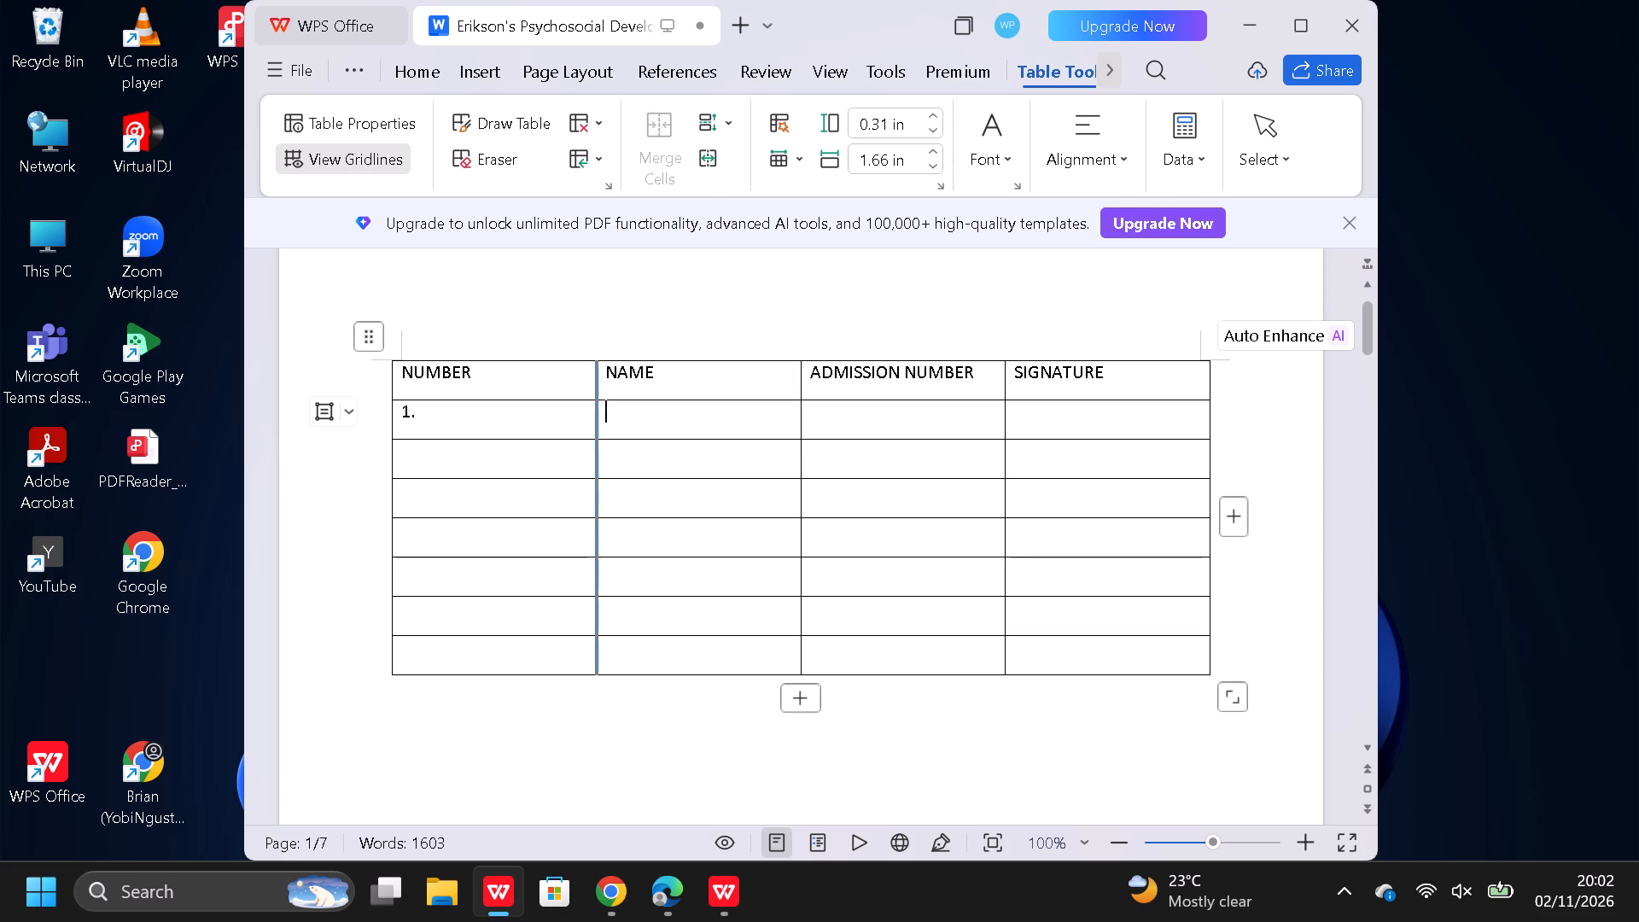
pyautogui.hscroll(-3, 594, 415)
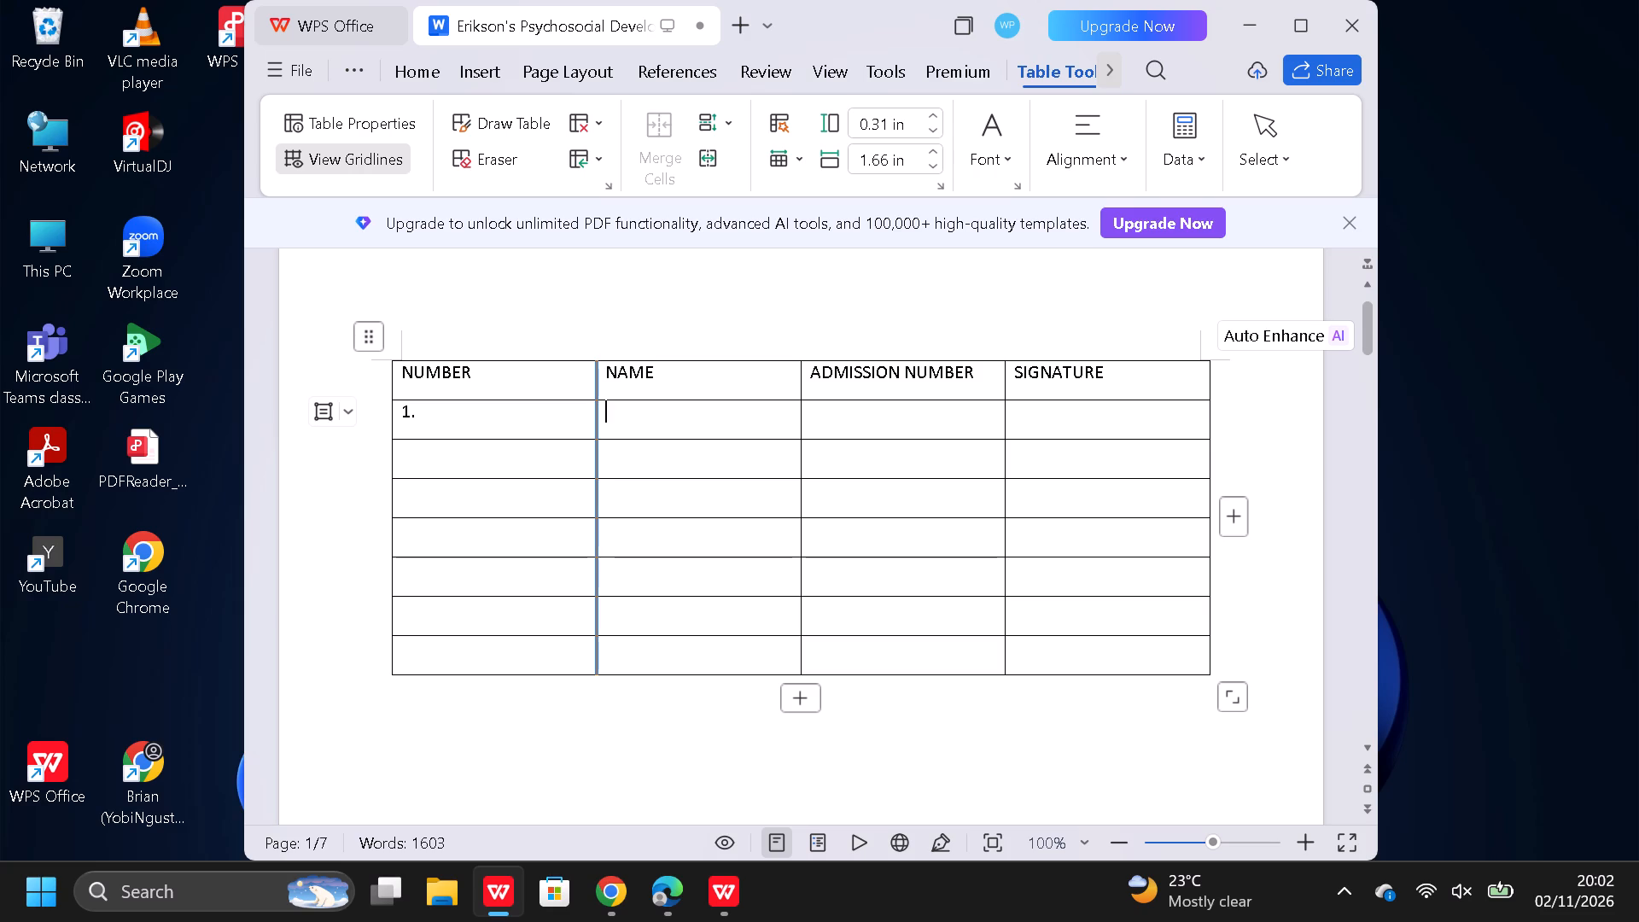
pyautogui.hscroll(-1, 594, 415)
pyautogui.moveTo(594, 415); pyautogui.dragTo(543, 423)
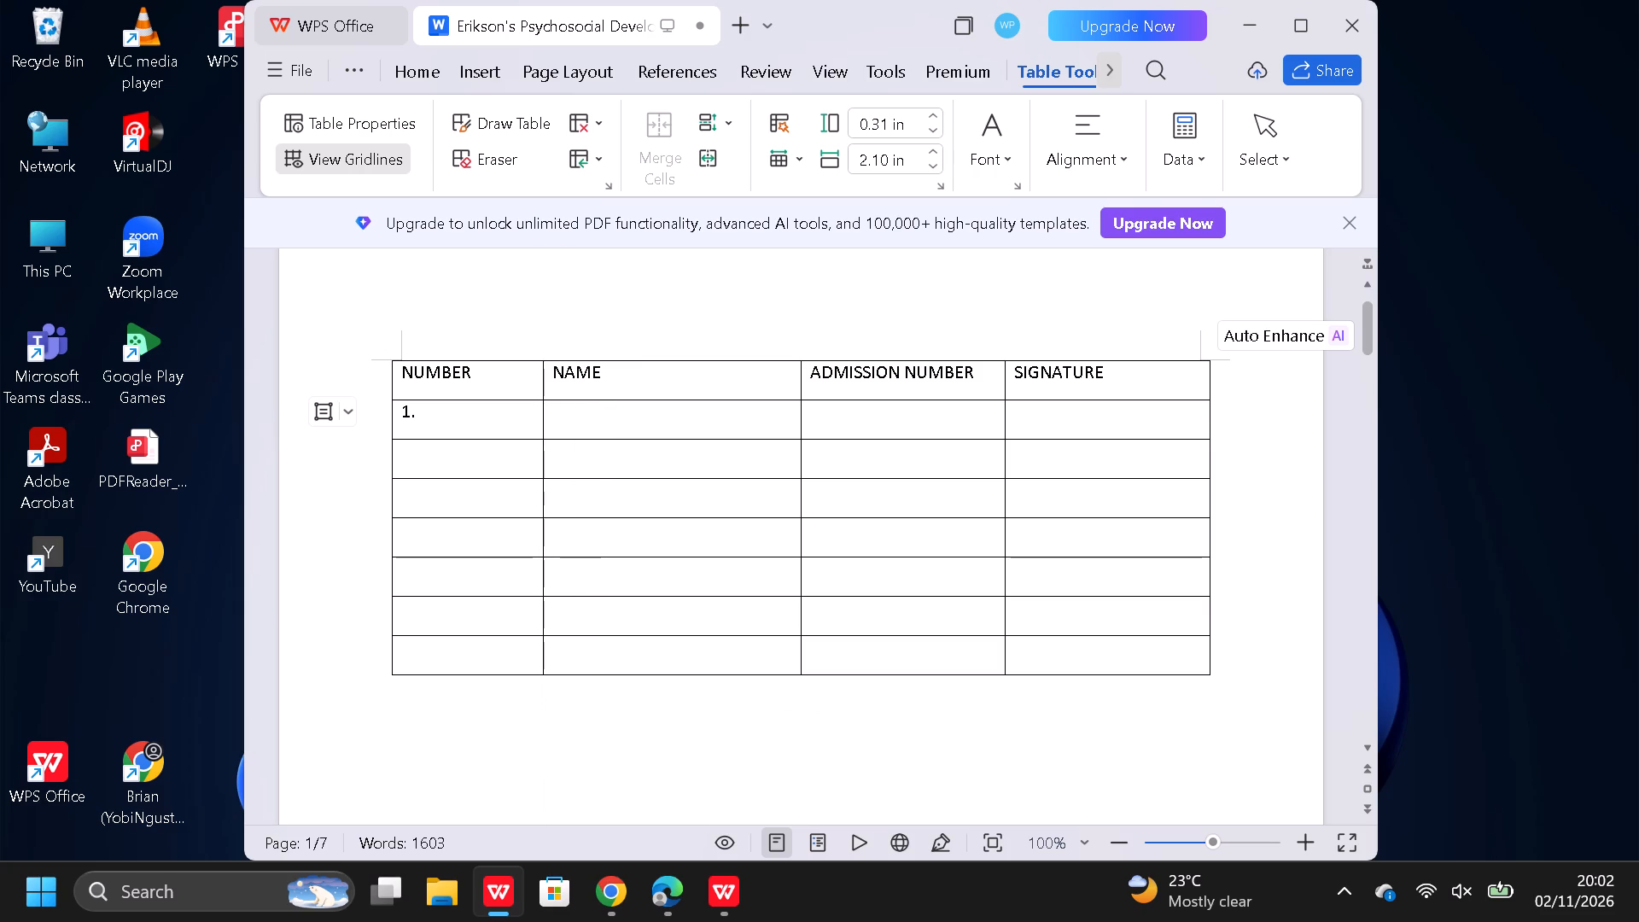
pyautogui.moveTo(543, 423); pyautogui.dragTo(503, 429)
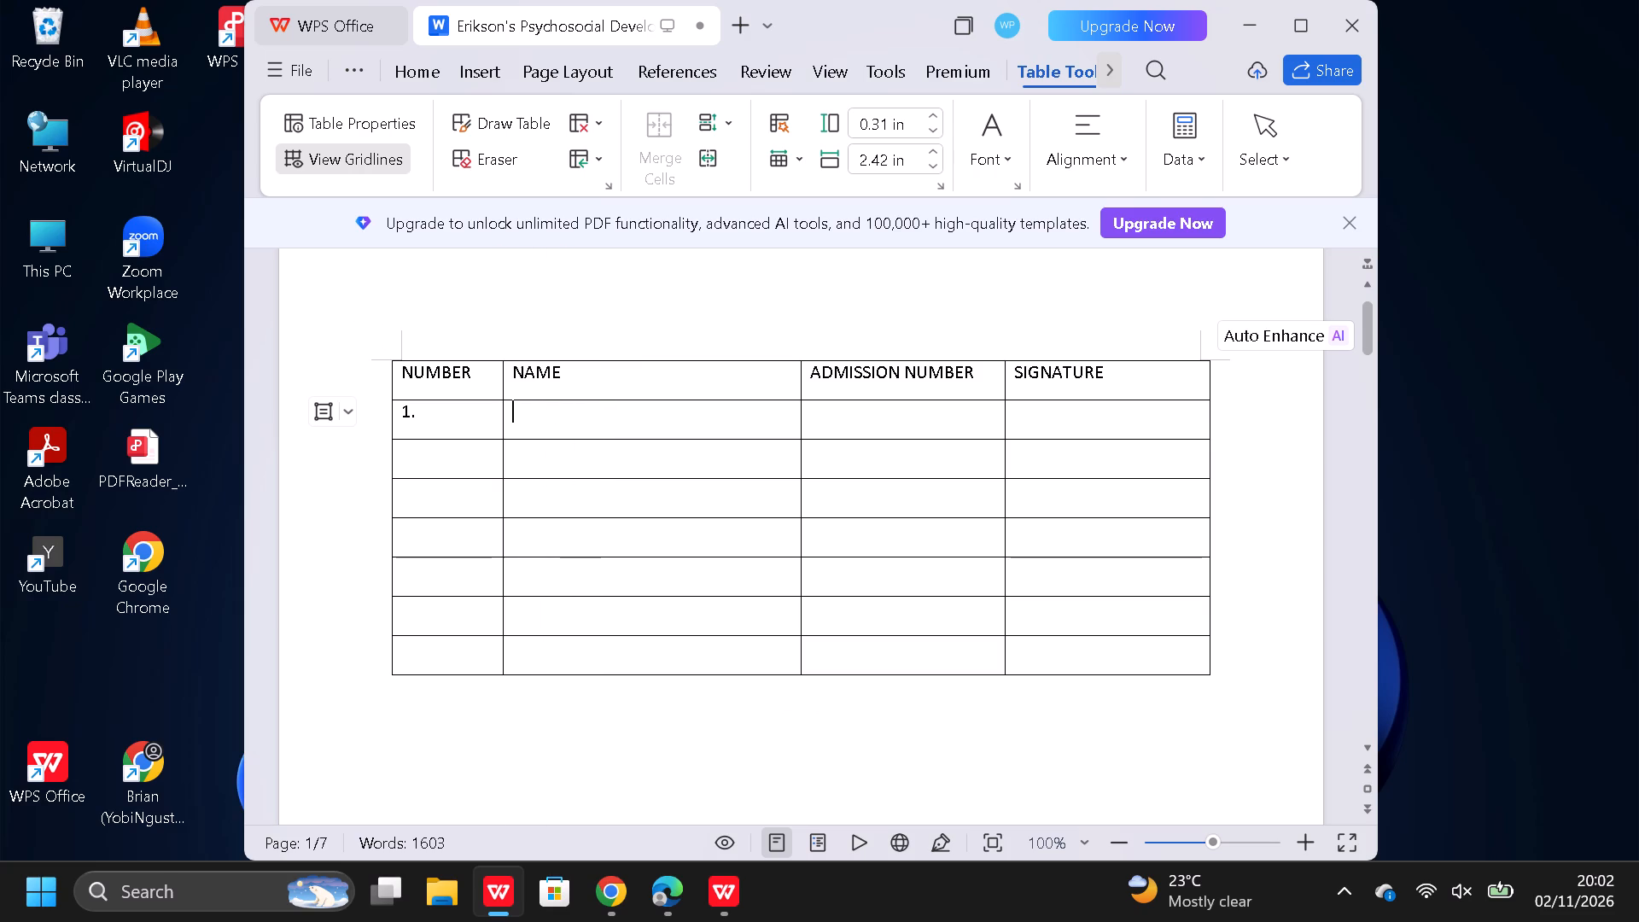
pyautogui.hscroll(-1, 503, 429)
# Enter the first person's full name in capitals in the NAME column of row 1.
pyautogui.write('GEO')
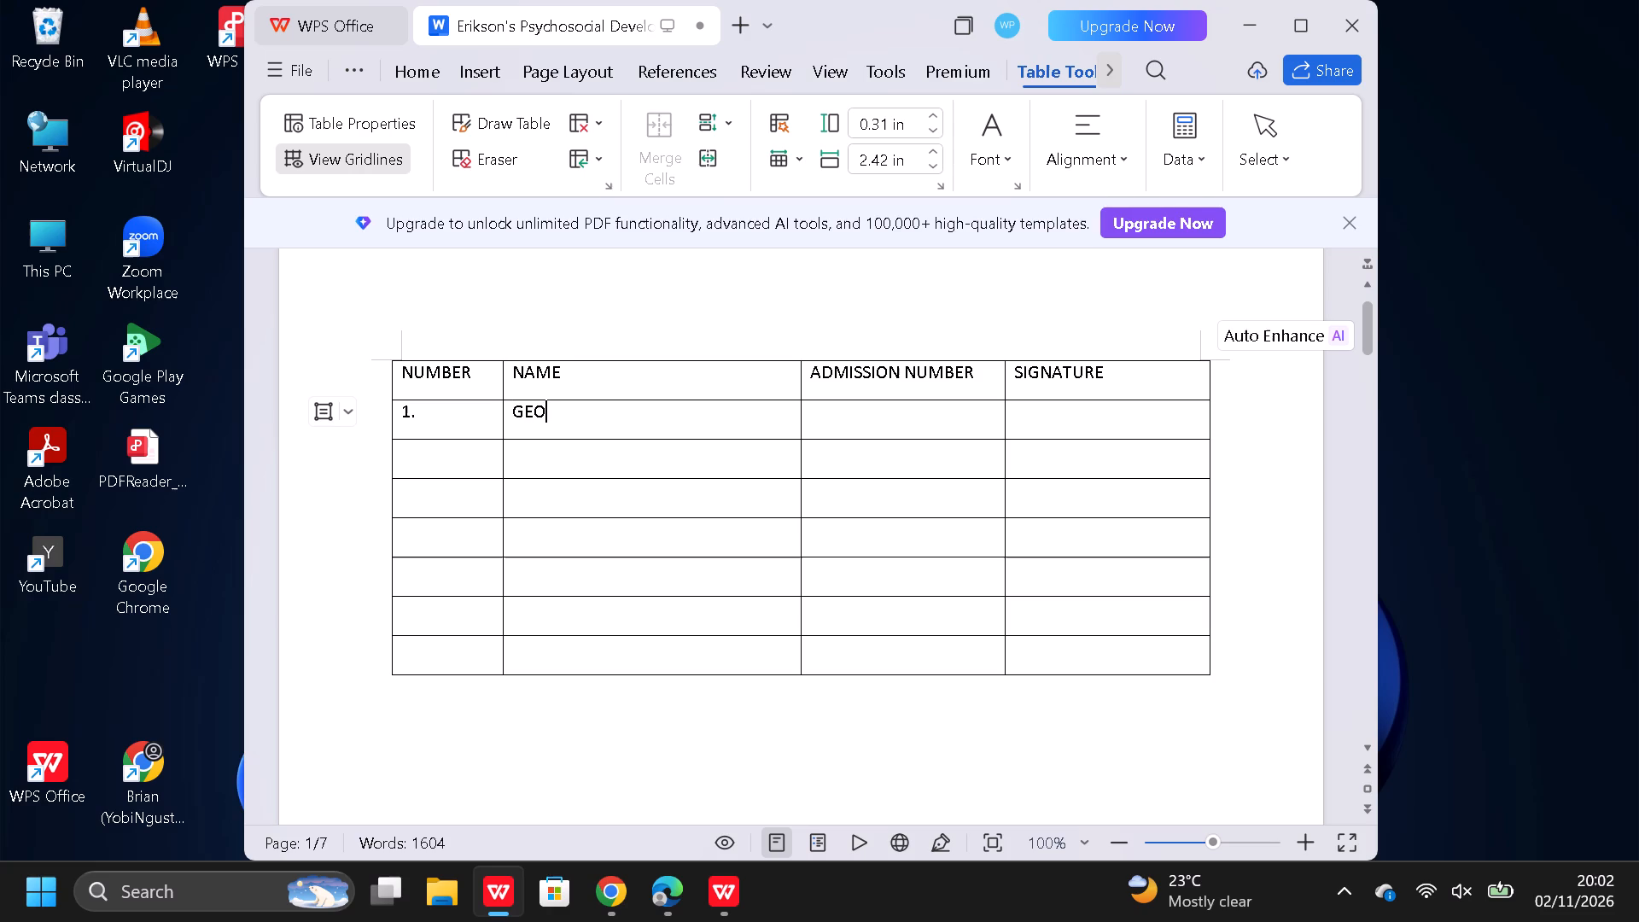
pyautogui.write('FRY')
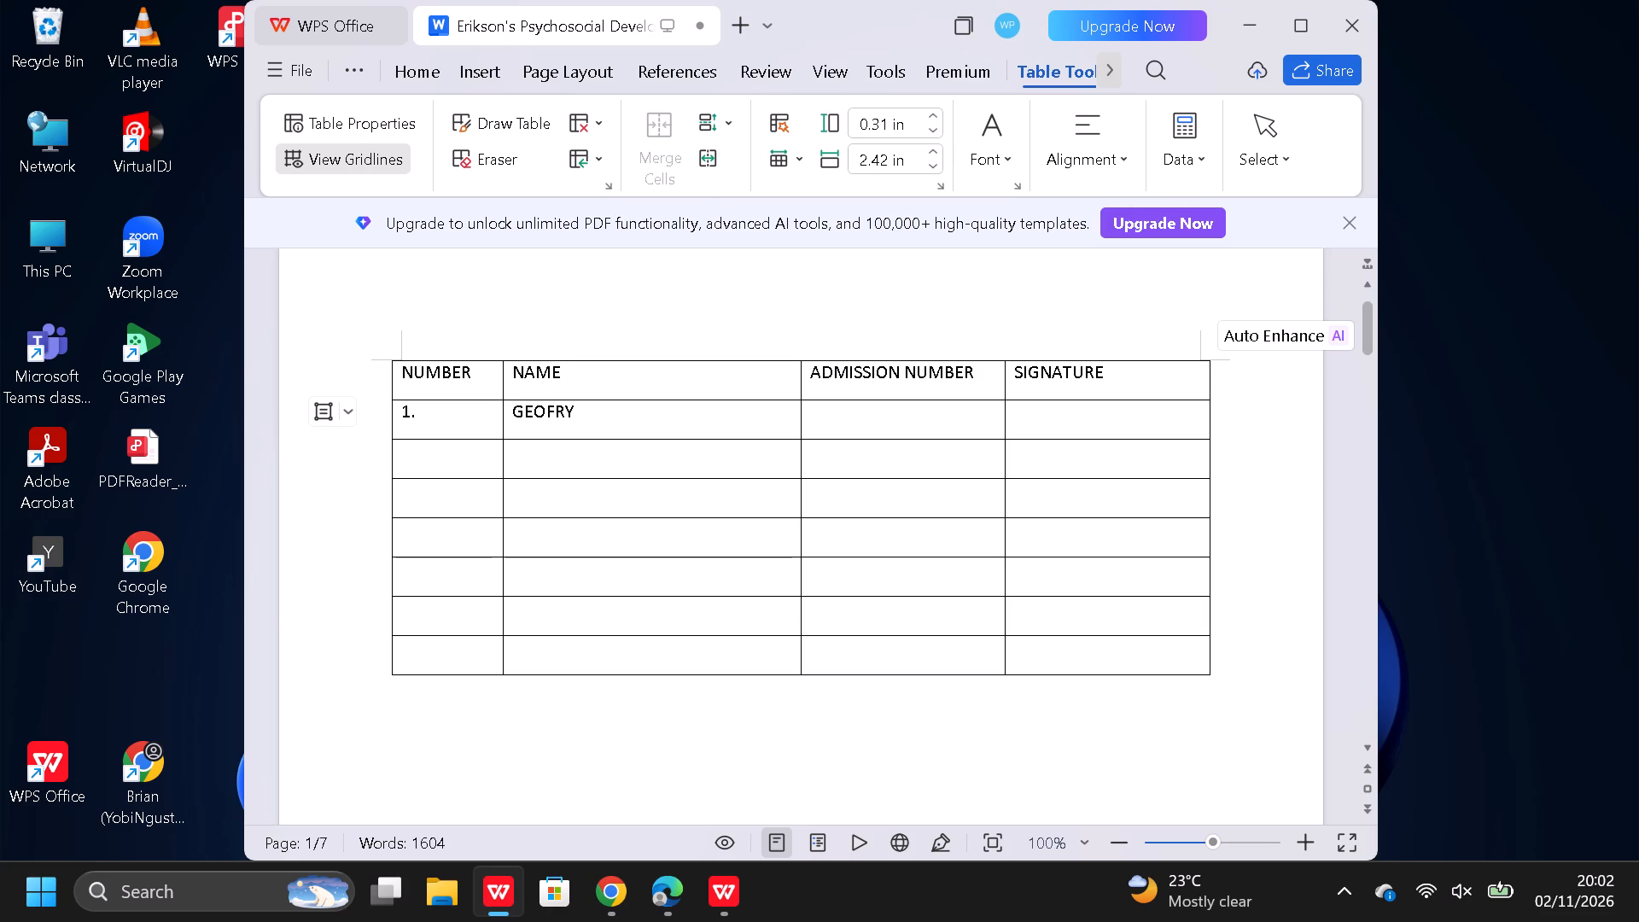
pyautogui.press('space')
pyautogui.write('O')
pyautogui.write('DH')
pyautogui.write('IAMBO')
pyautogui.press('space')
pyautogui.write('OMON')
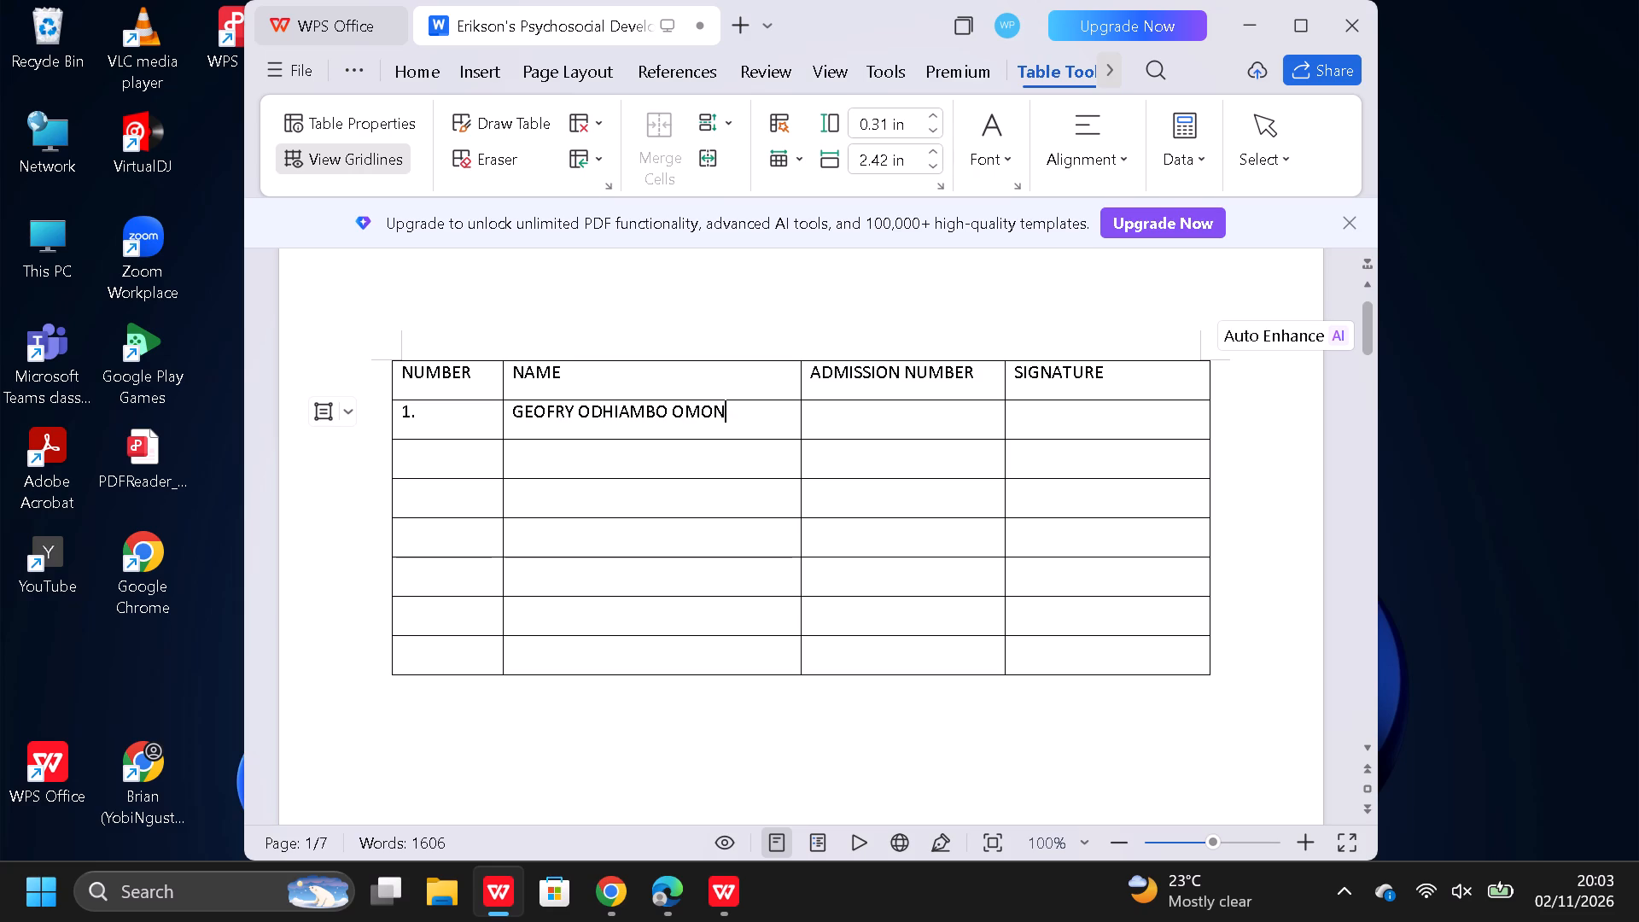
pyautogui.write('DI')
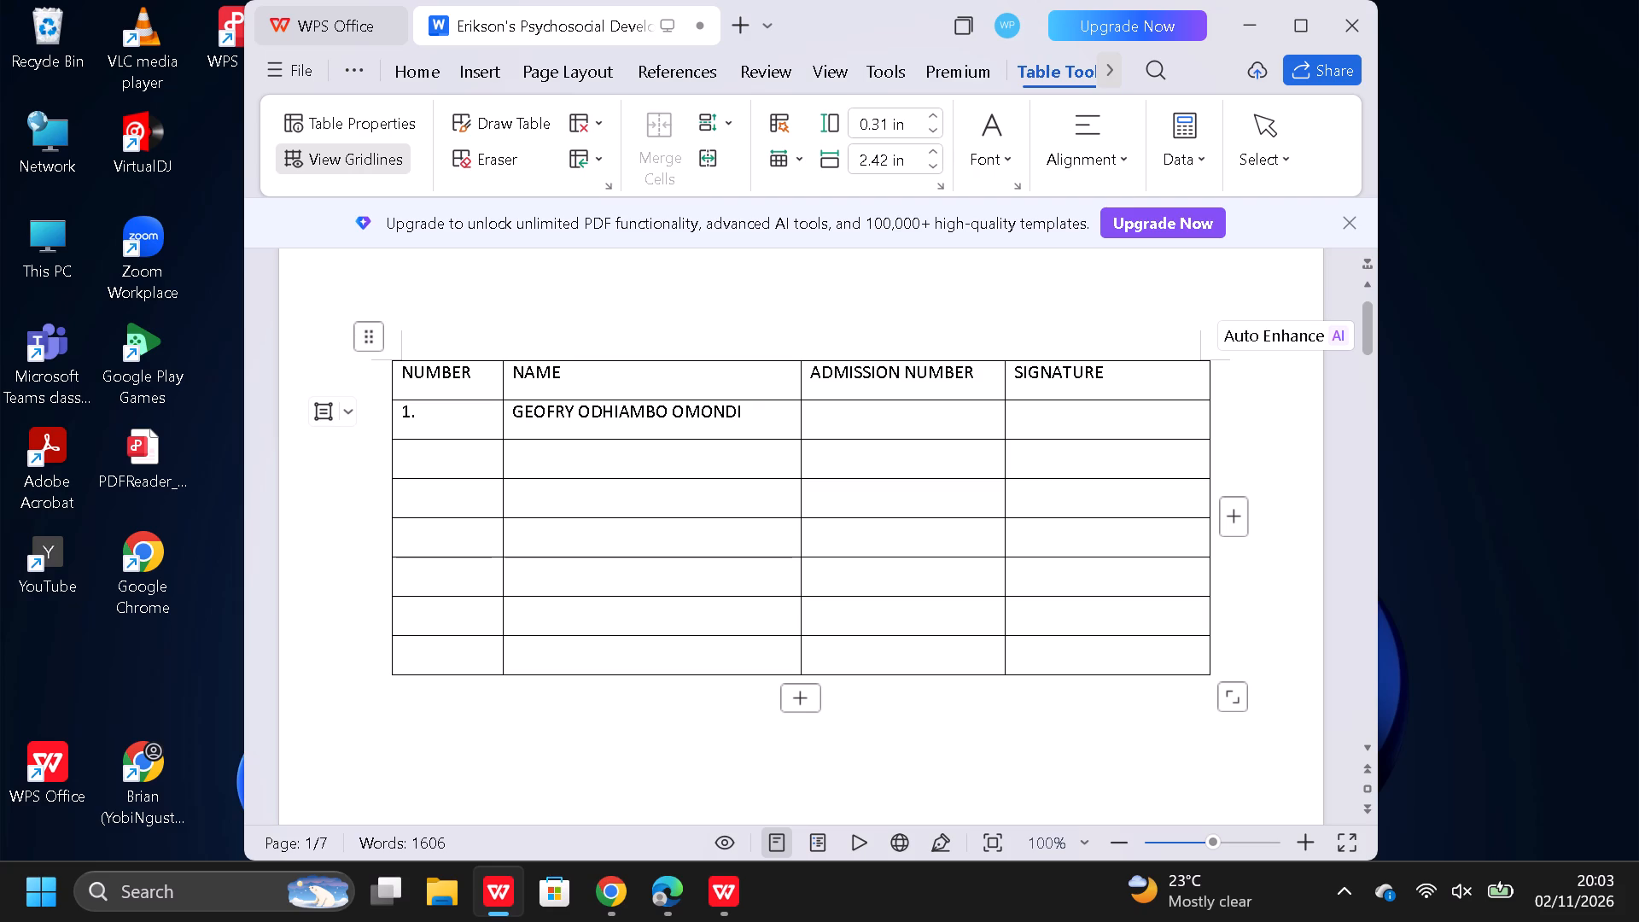
# Number the second entry row 2. and enter the second person's full name in capitals in its NAME cell.
pyautogui.click(412, 460)
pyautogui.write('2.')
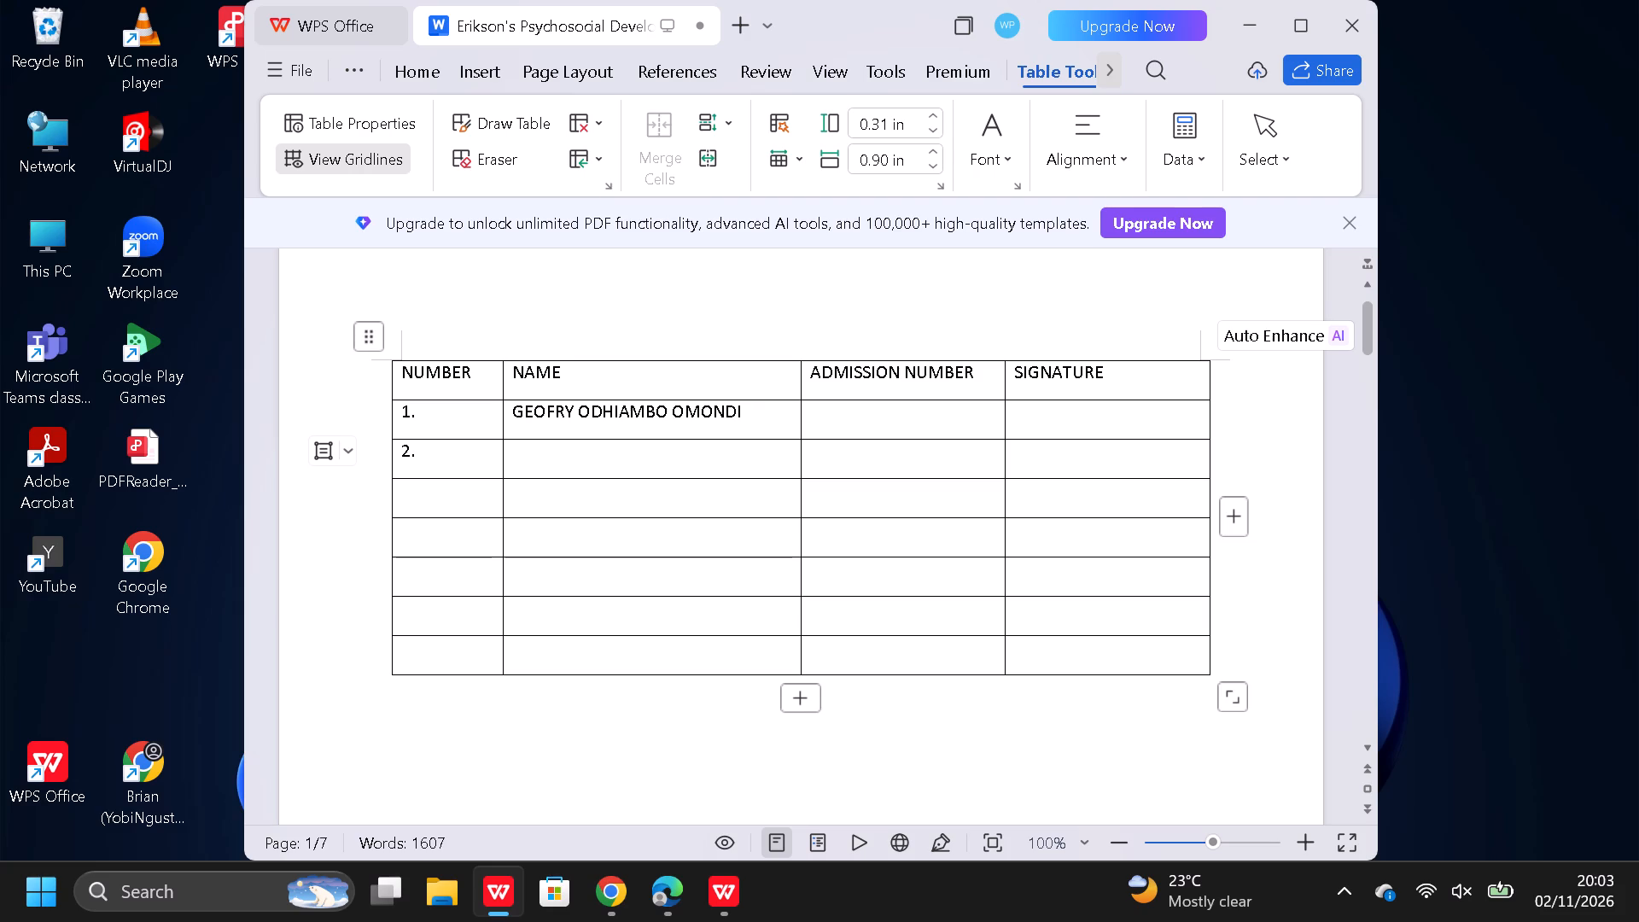
pyautogui.click(540, 458)
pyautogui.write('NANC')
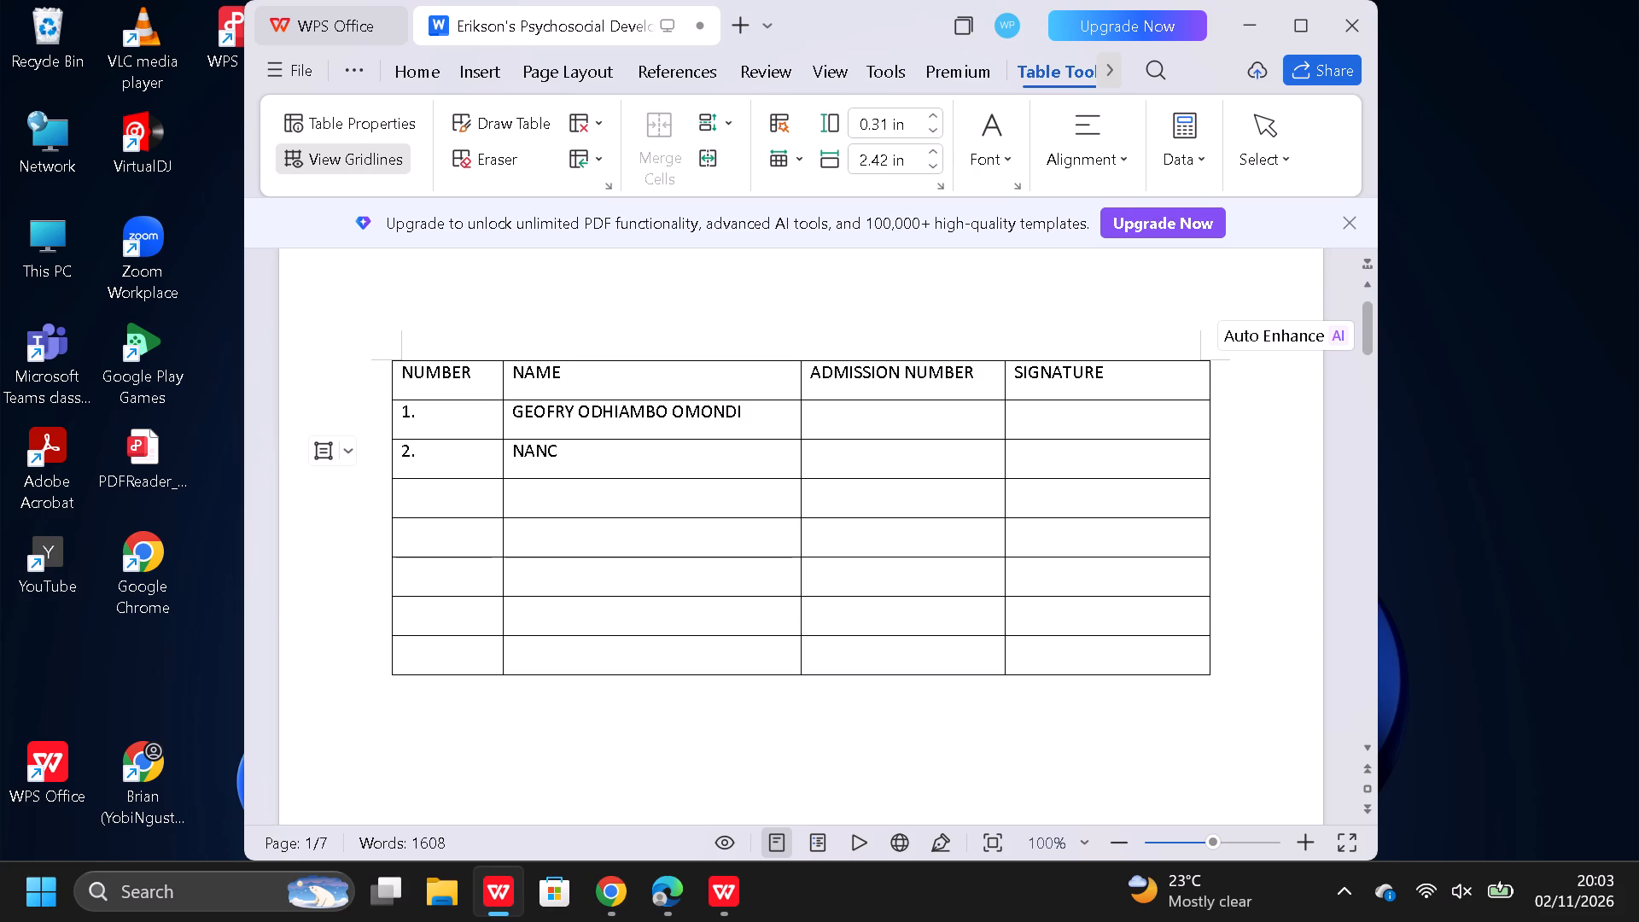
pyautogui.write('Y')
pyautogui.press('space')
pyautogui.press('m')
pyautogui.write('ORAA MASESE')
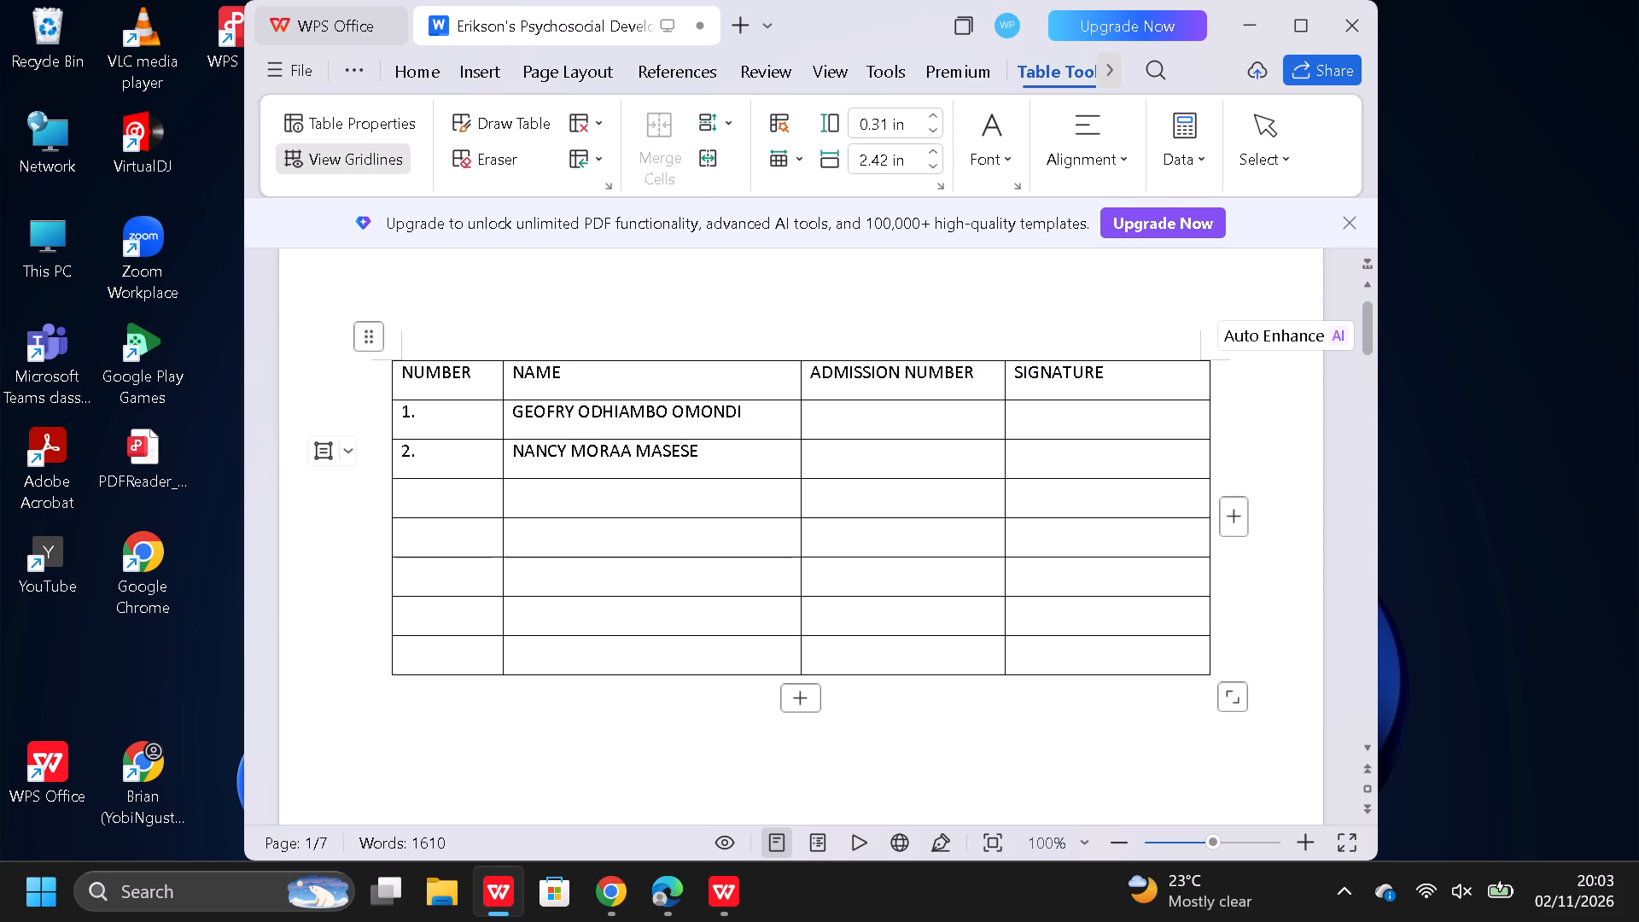
# Enter the first person's admission number in the ADMISSION NUMBER column of row 1.
pyautogui.click(834, 436)
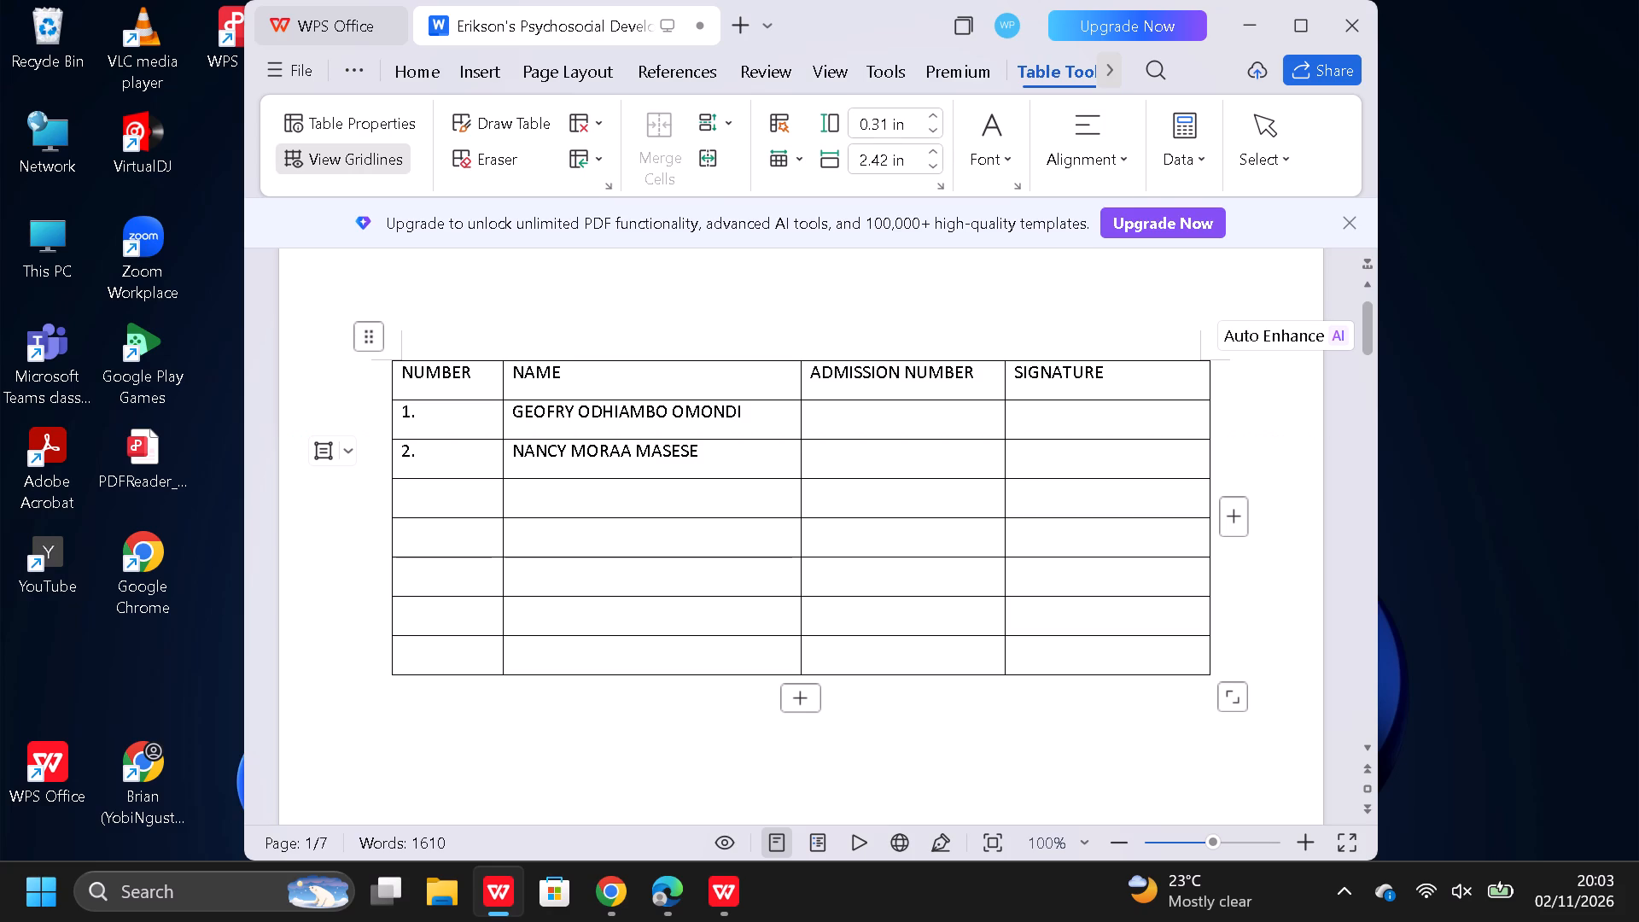
pyautogui.click(832, 427)
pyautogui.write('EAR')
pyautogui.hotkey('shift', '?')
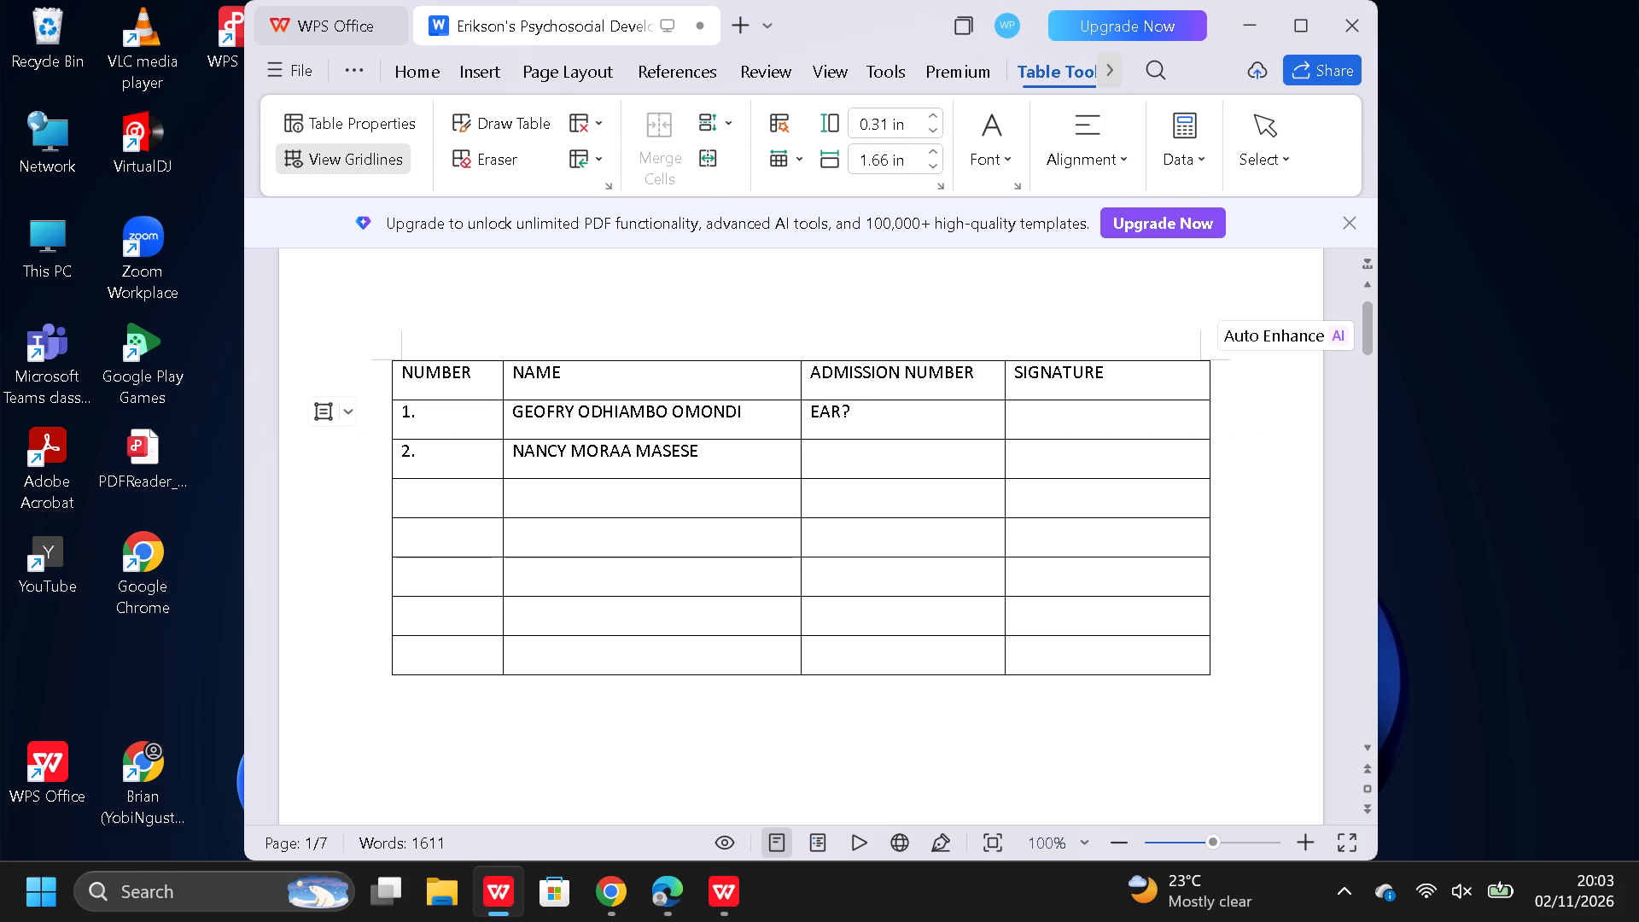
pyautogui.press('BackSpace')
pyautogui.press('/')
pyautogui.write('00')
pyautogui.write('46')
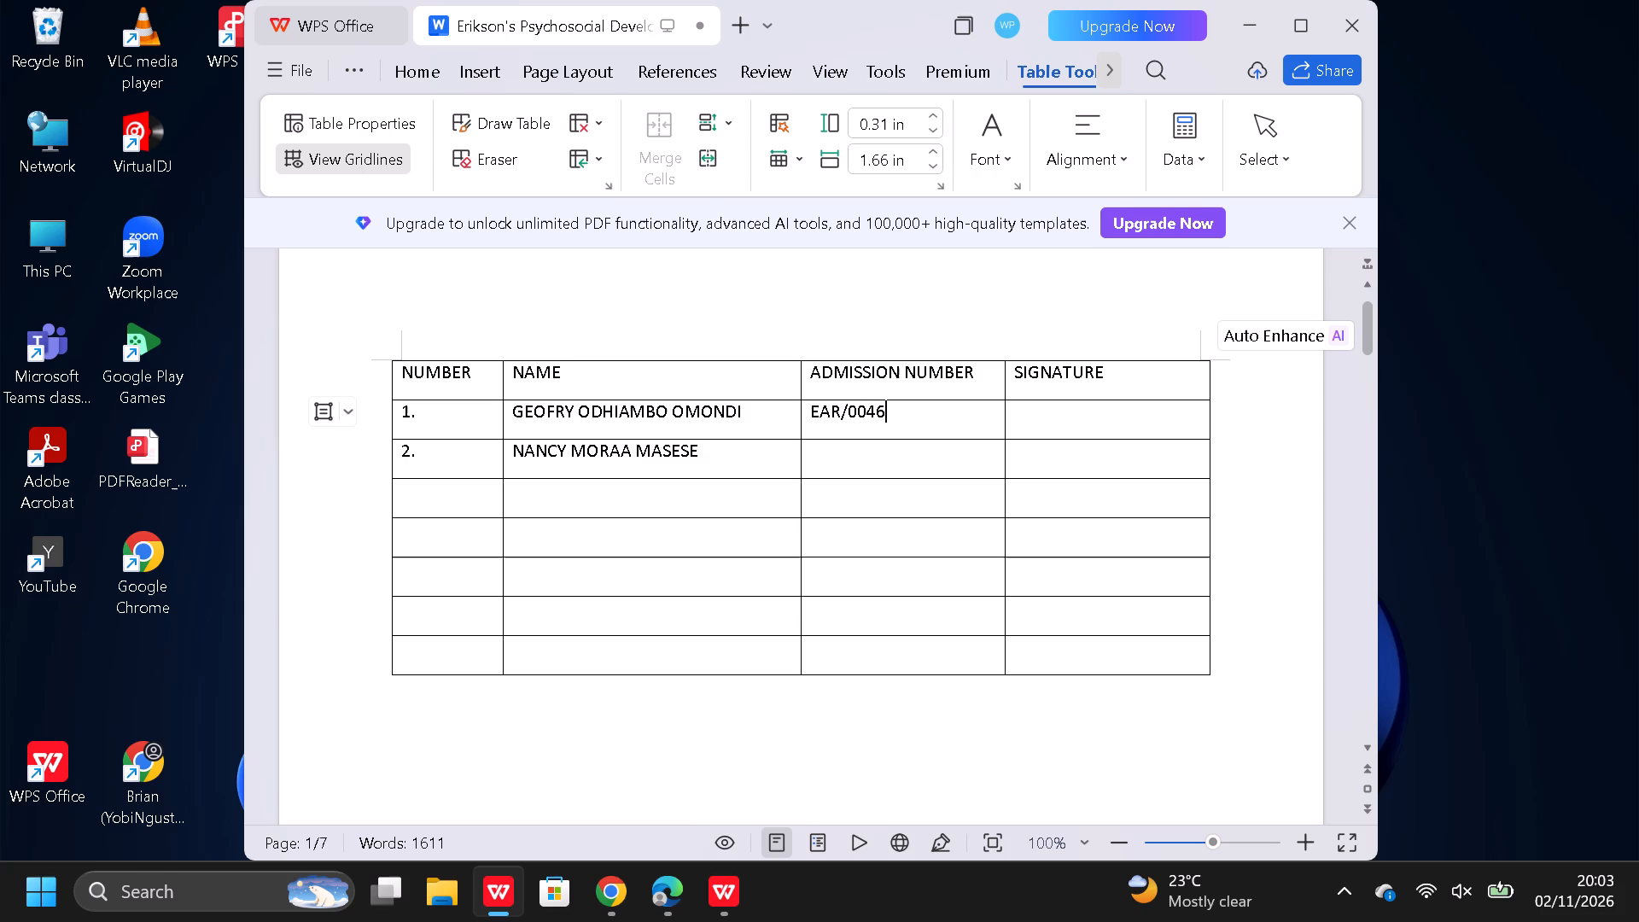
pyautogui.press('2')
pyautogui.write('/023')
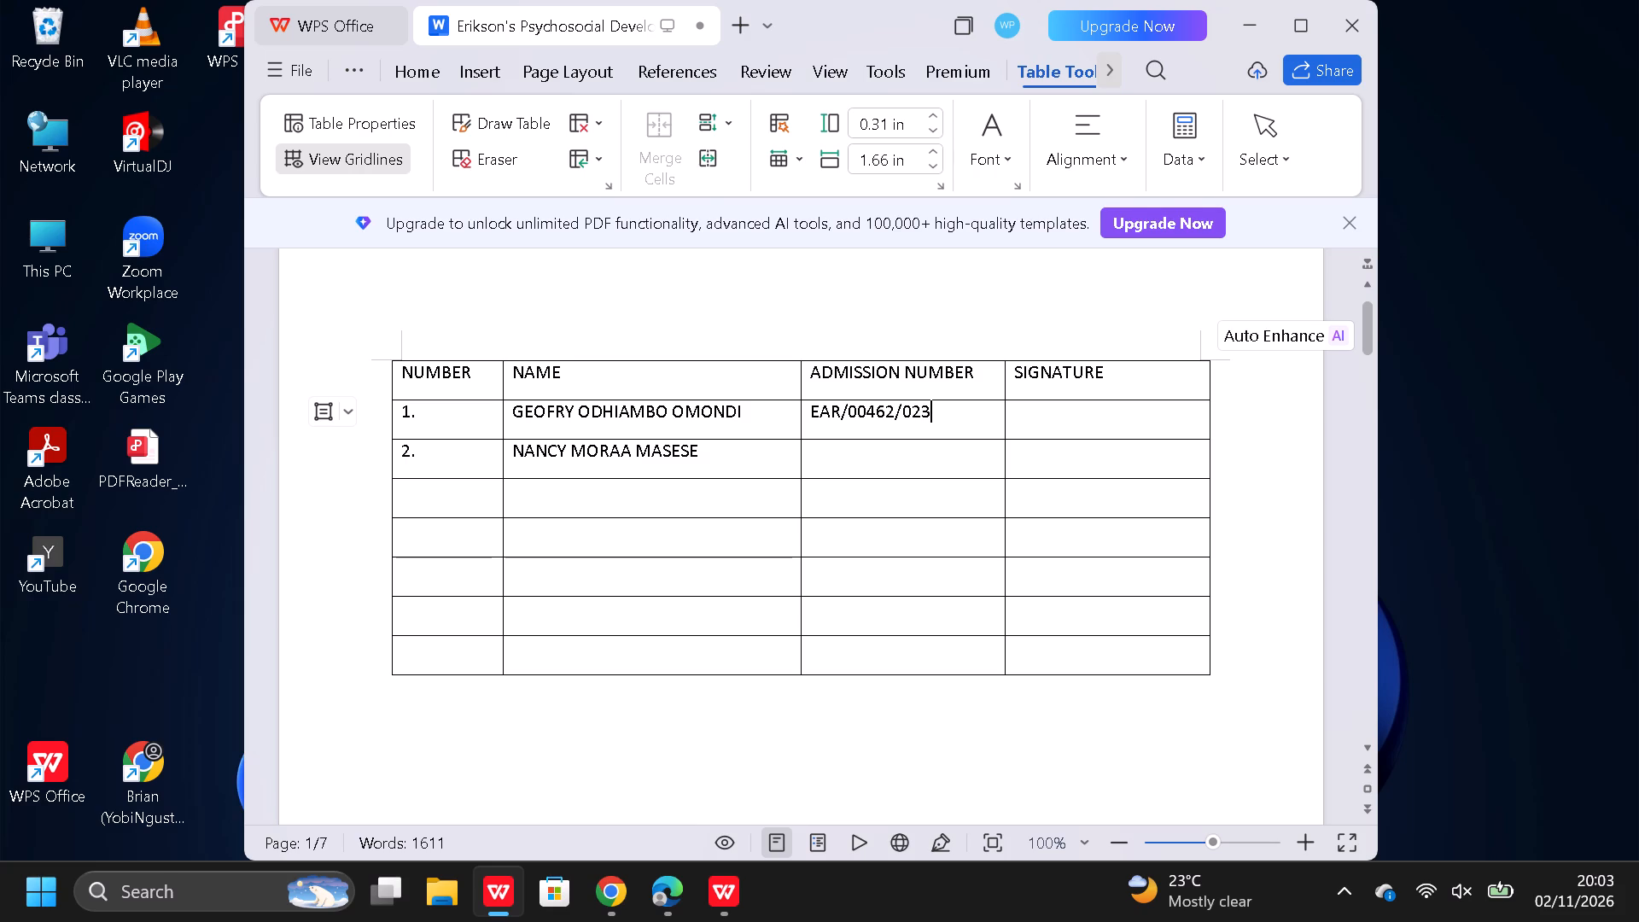
# Enter the second person's admission number in the ADMISSION NUMBER column of row 2.
pyautogui.click(822, 464)
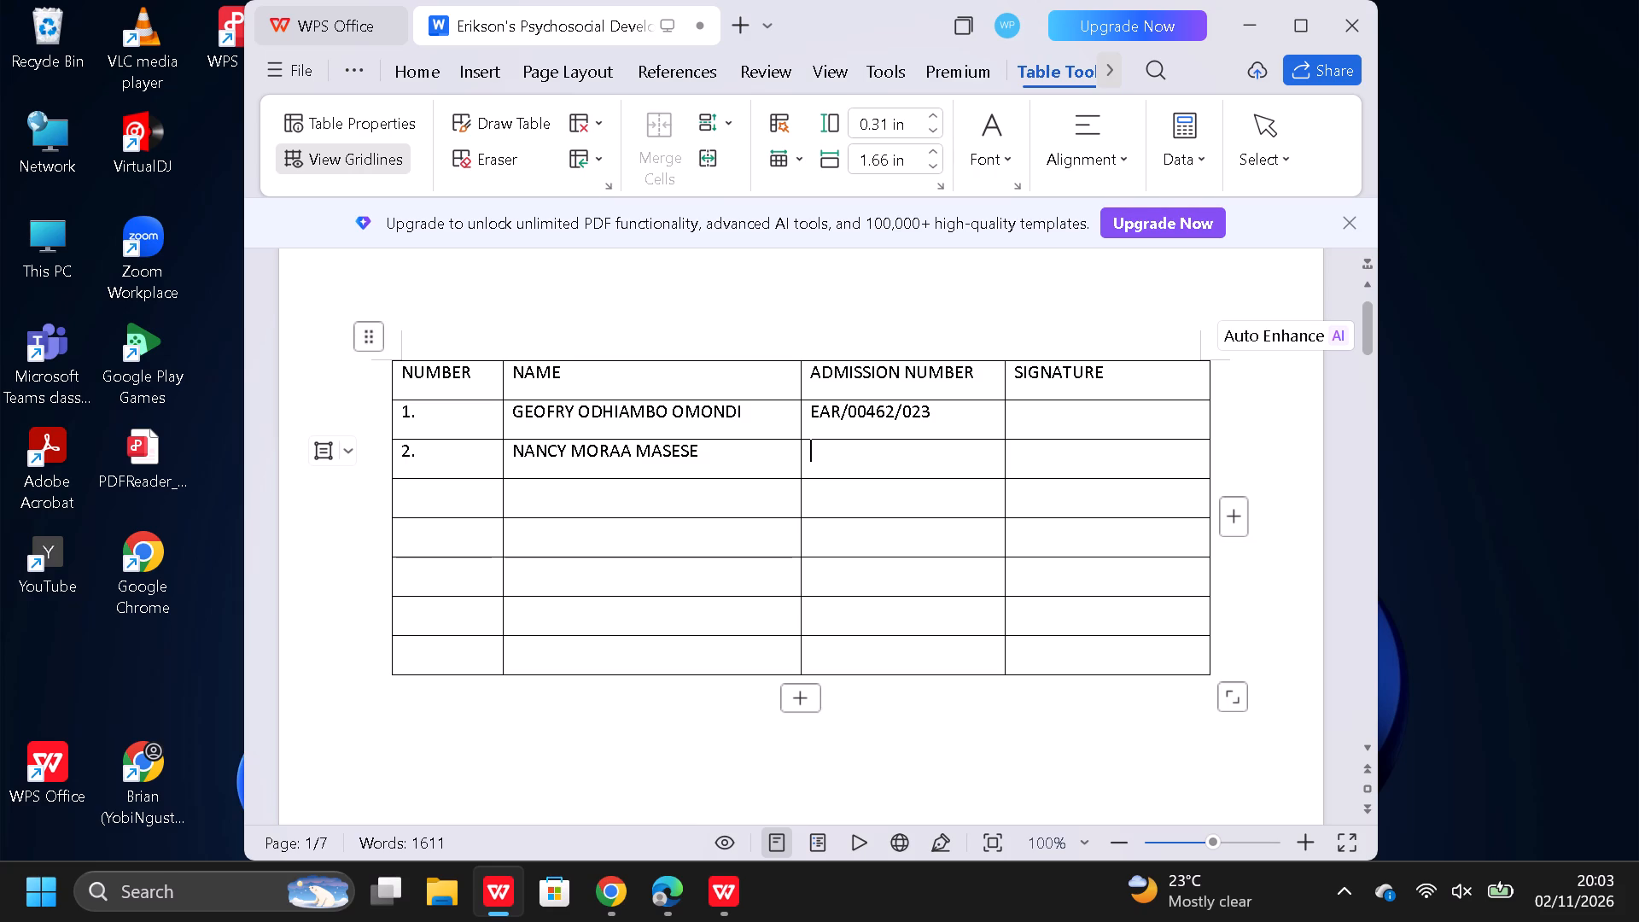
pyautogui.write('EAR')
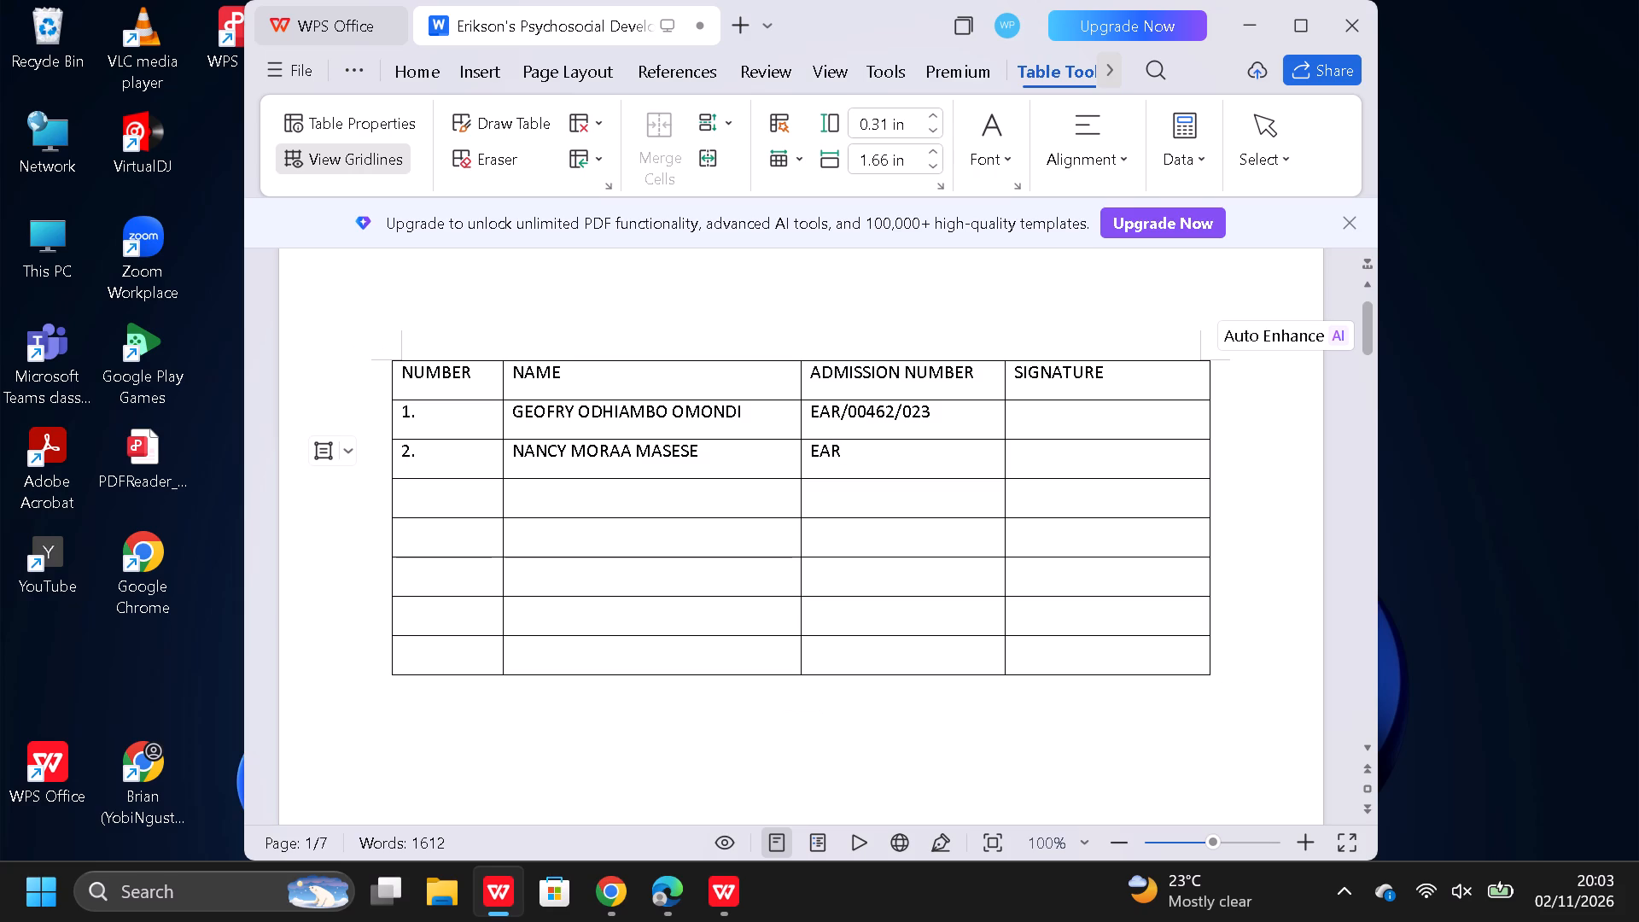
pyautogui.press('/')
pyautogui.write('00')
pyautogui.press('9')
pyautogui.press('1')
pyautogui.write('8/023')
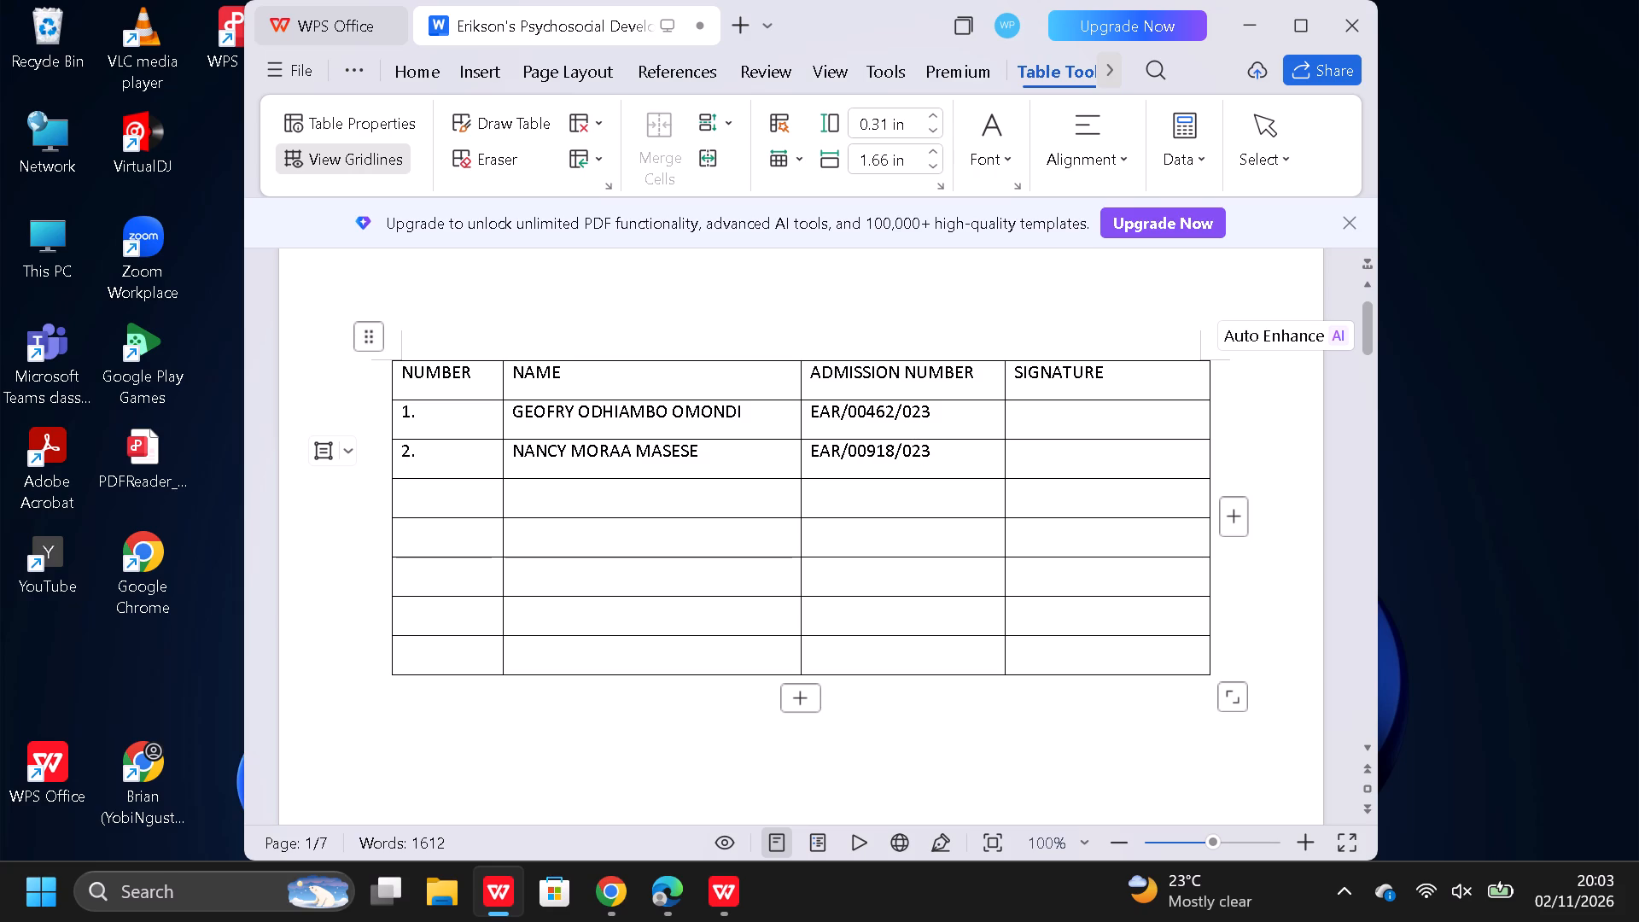
# Number the third entry row 3. and enter the third person's name in capitals in its NAME cell.
pyautogui.click(458, 506)
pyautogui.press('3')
pyautogui.click(530, 505)
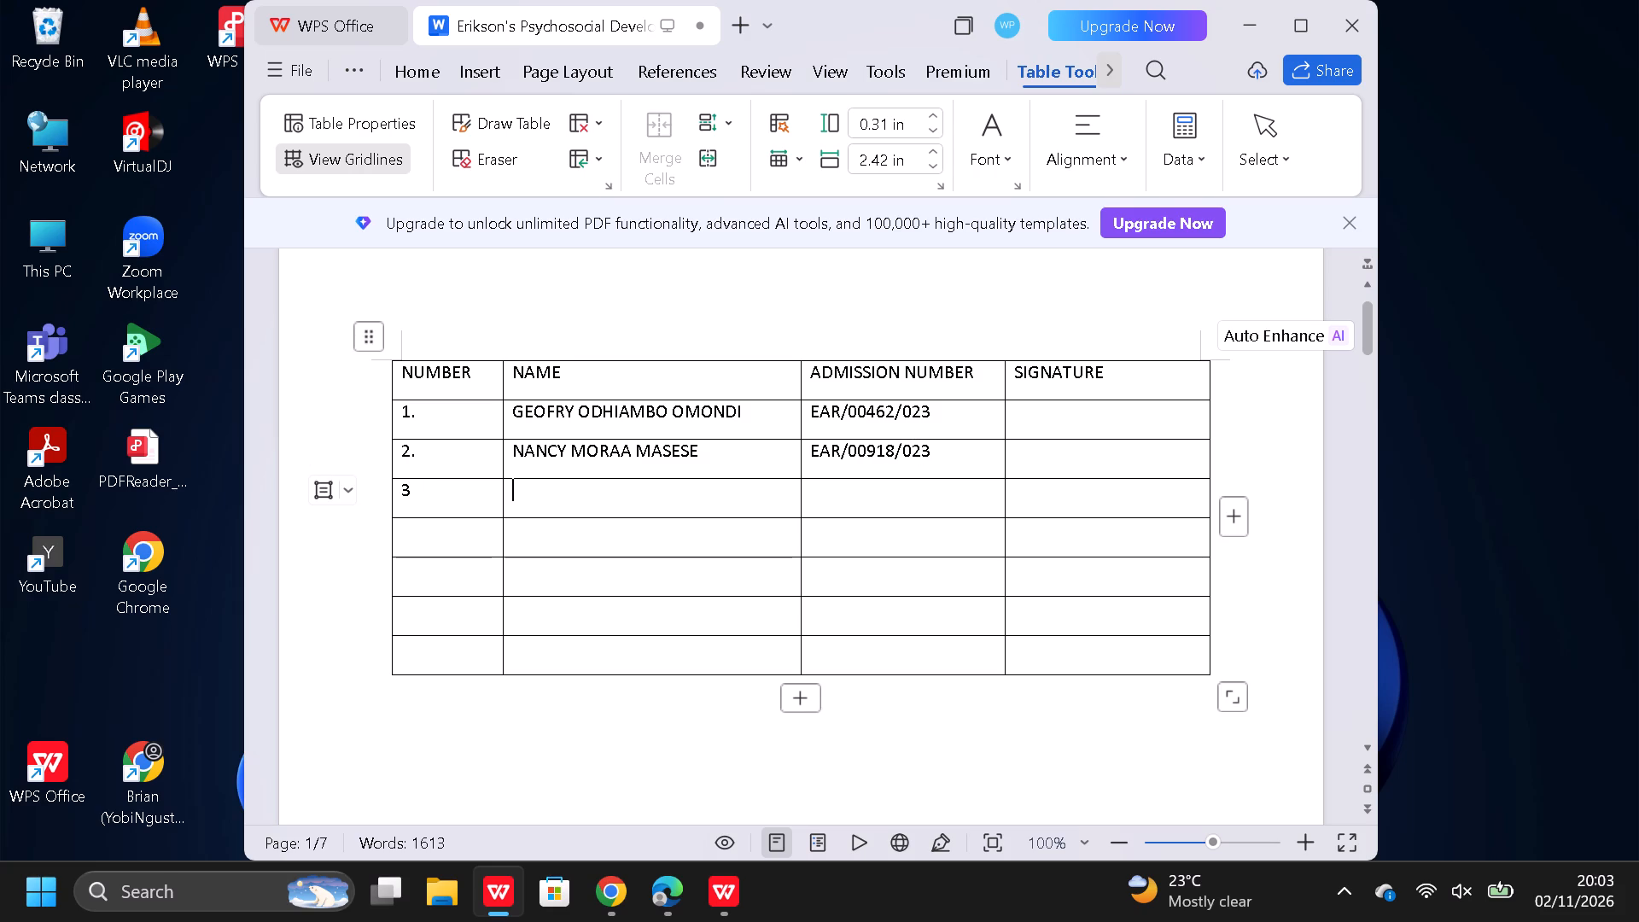
pyautogui.click(426, 493)
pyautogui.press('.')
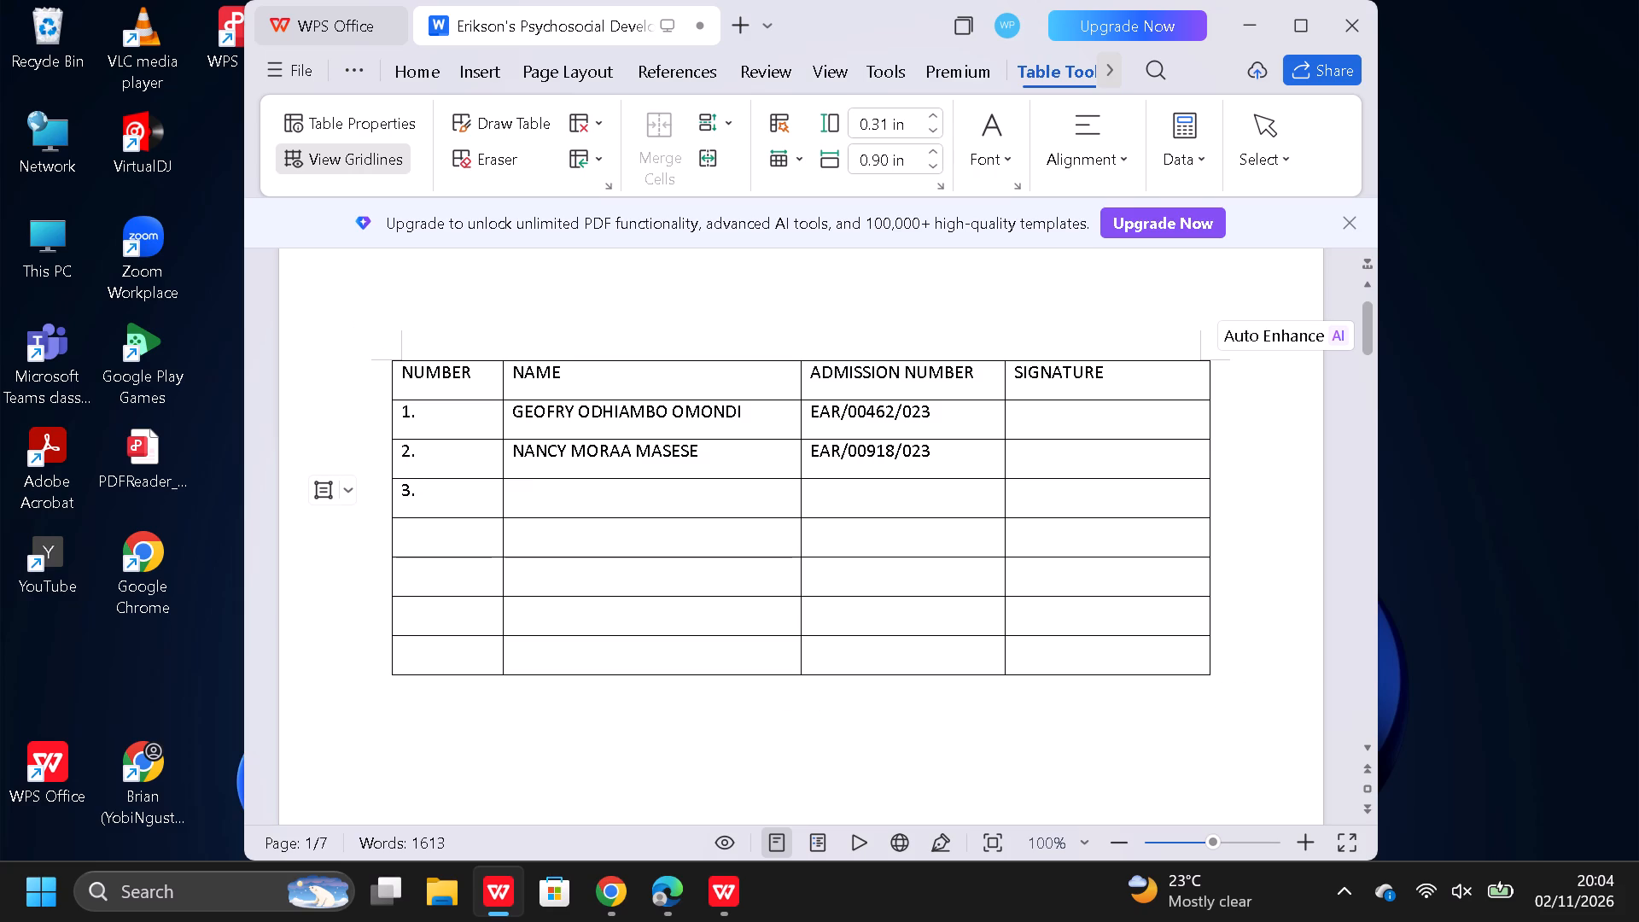
pyautogui.click(536, 492)
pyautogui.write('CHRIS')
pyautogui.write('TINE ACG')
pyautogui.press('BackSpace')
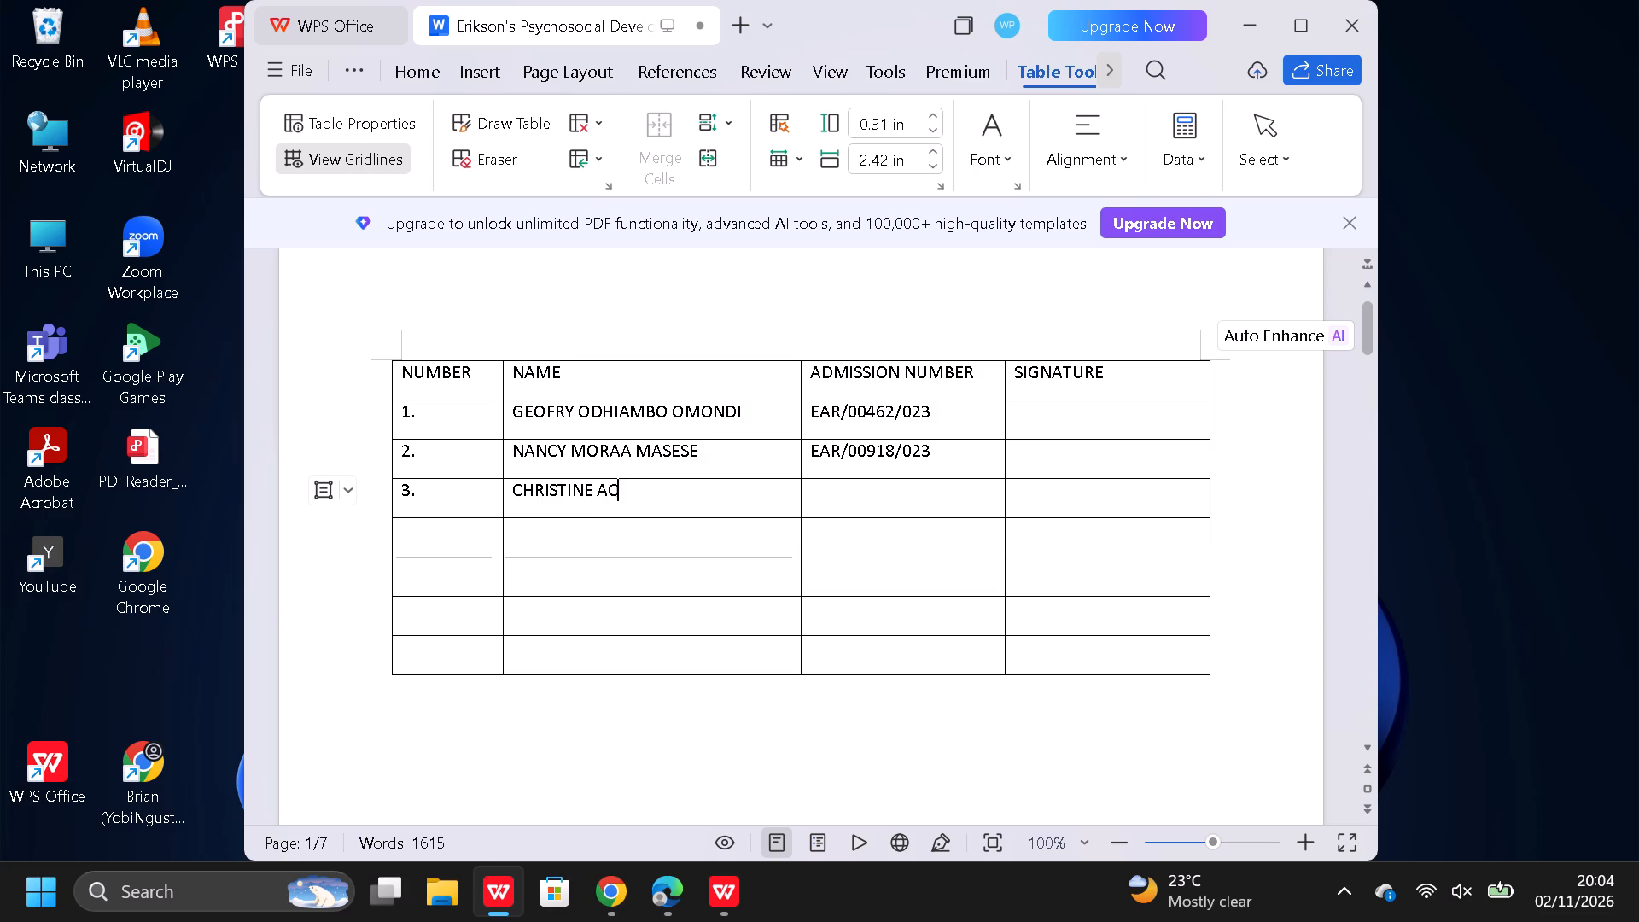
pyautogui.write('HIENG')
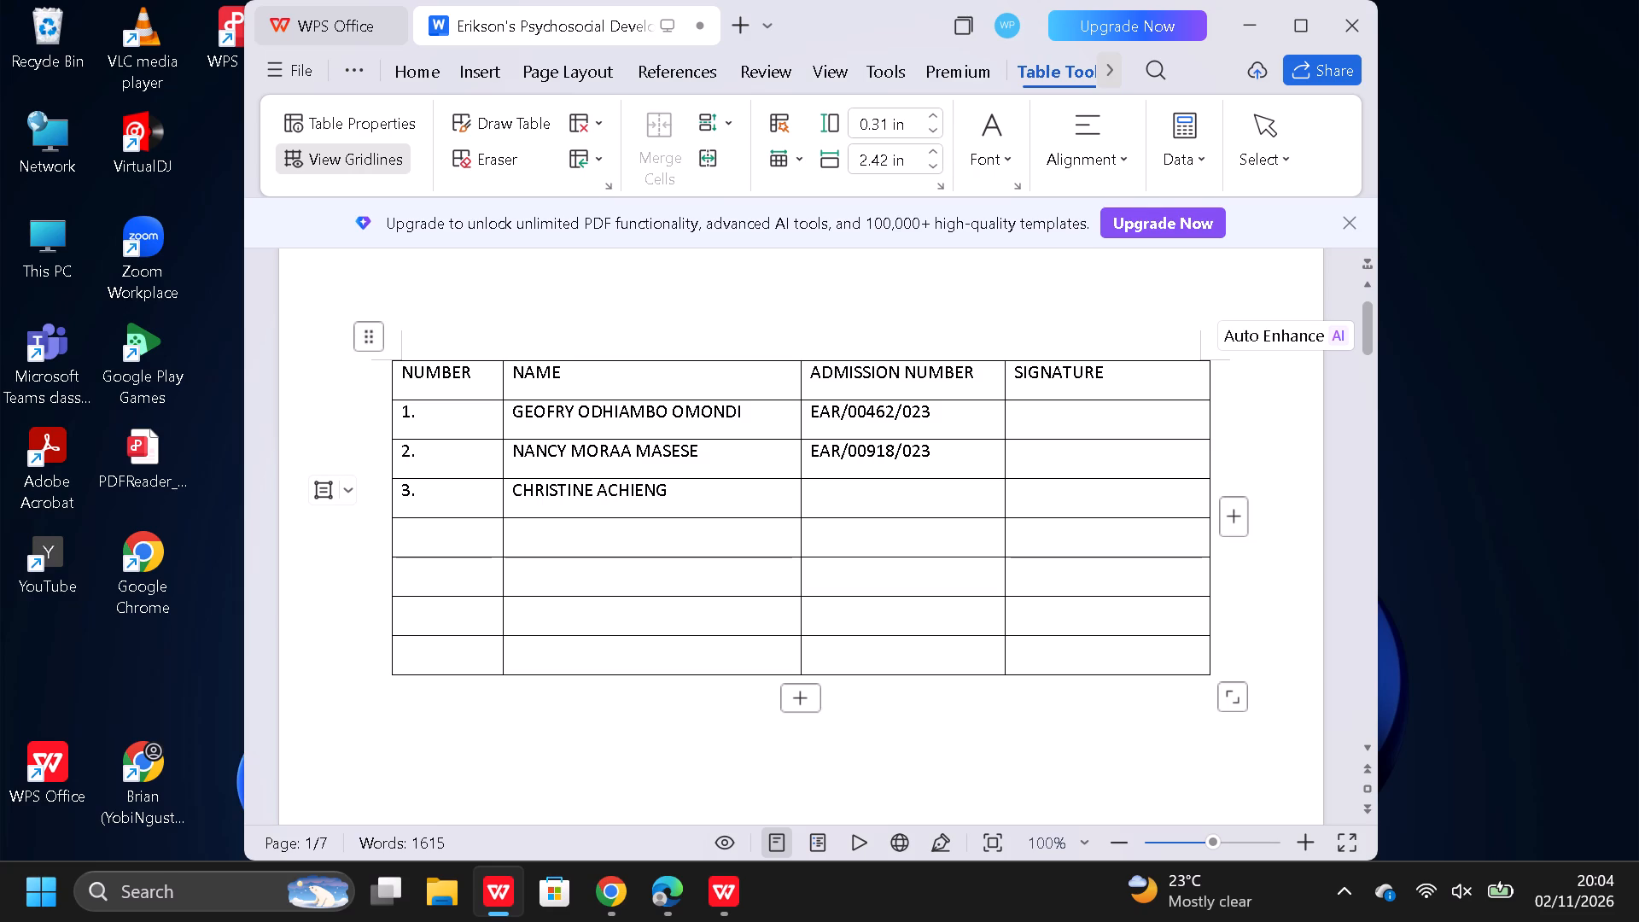
# Number the fourth entry row 4. in the NUMBER column.
pyautogui.click(406, 536)
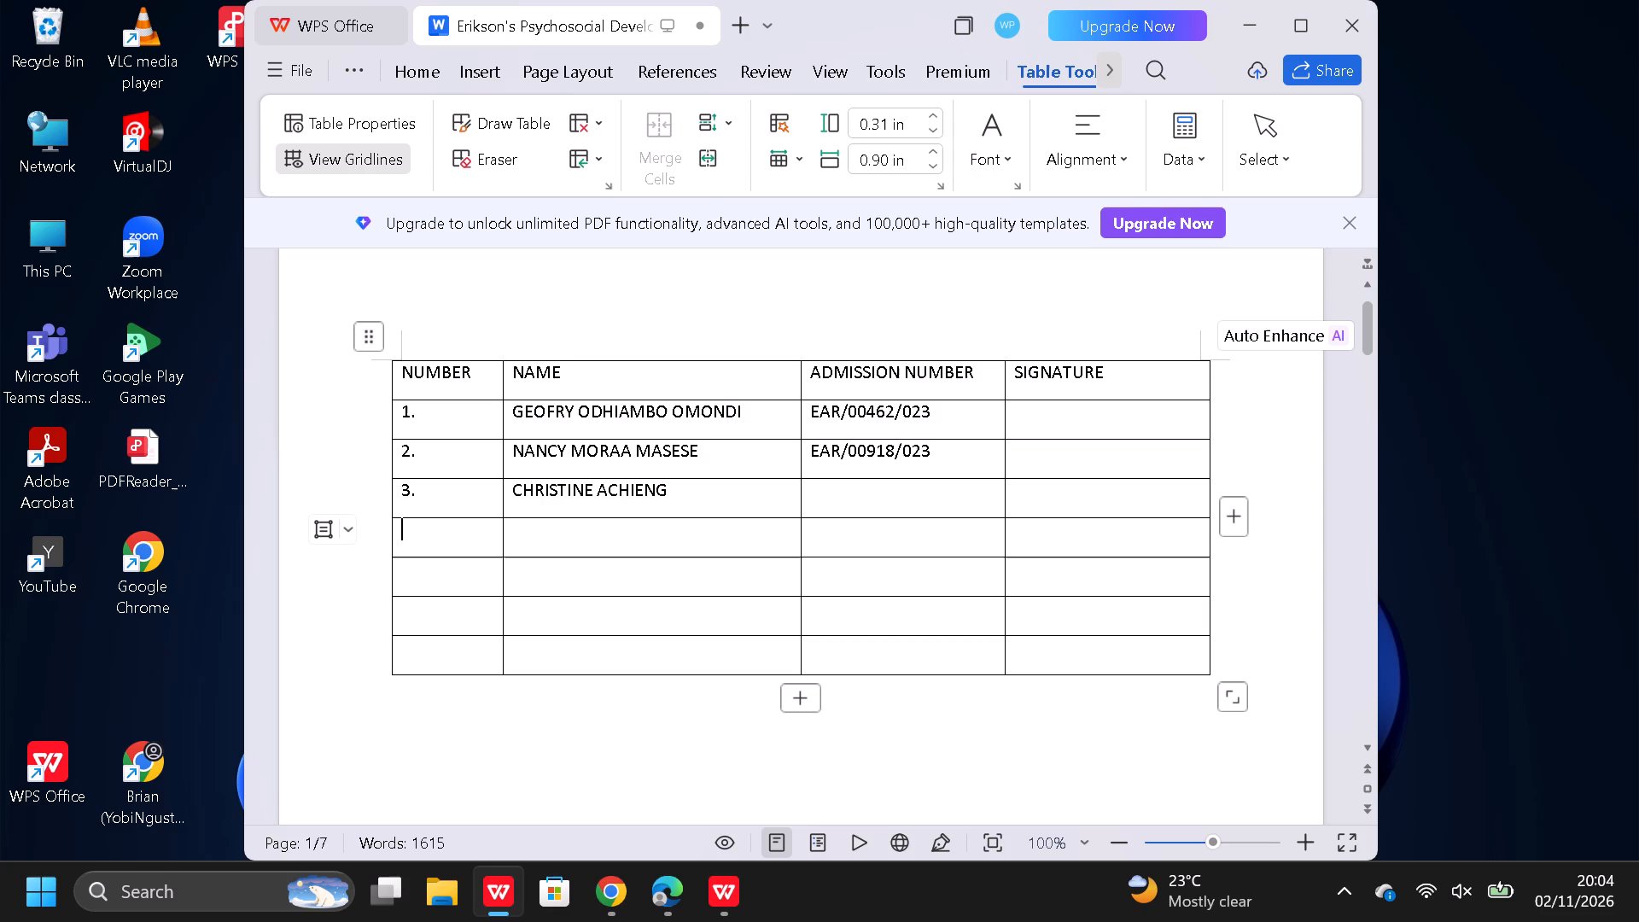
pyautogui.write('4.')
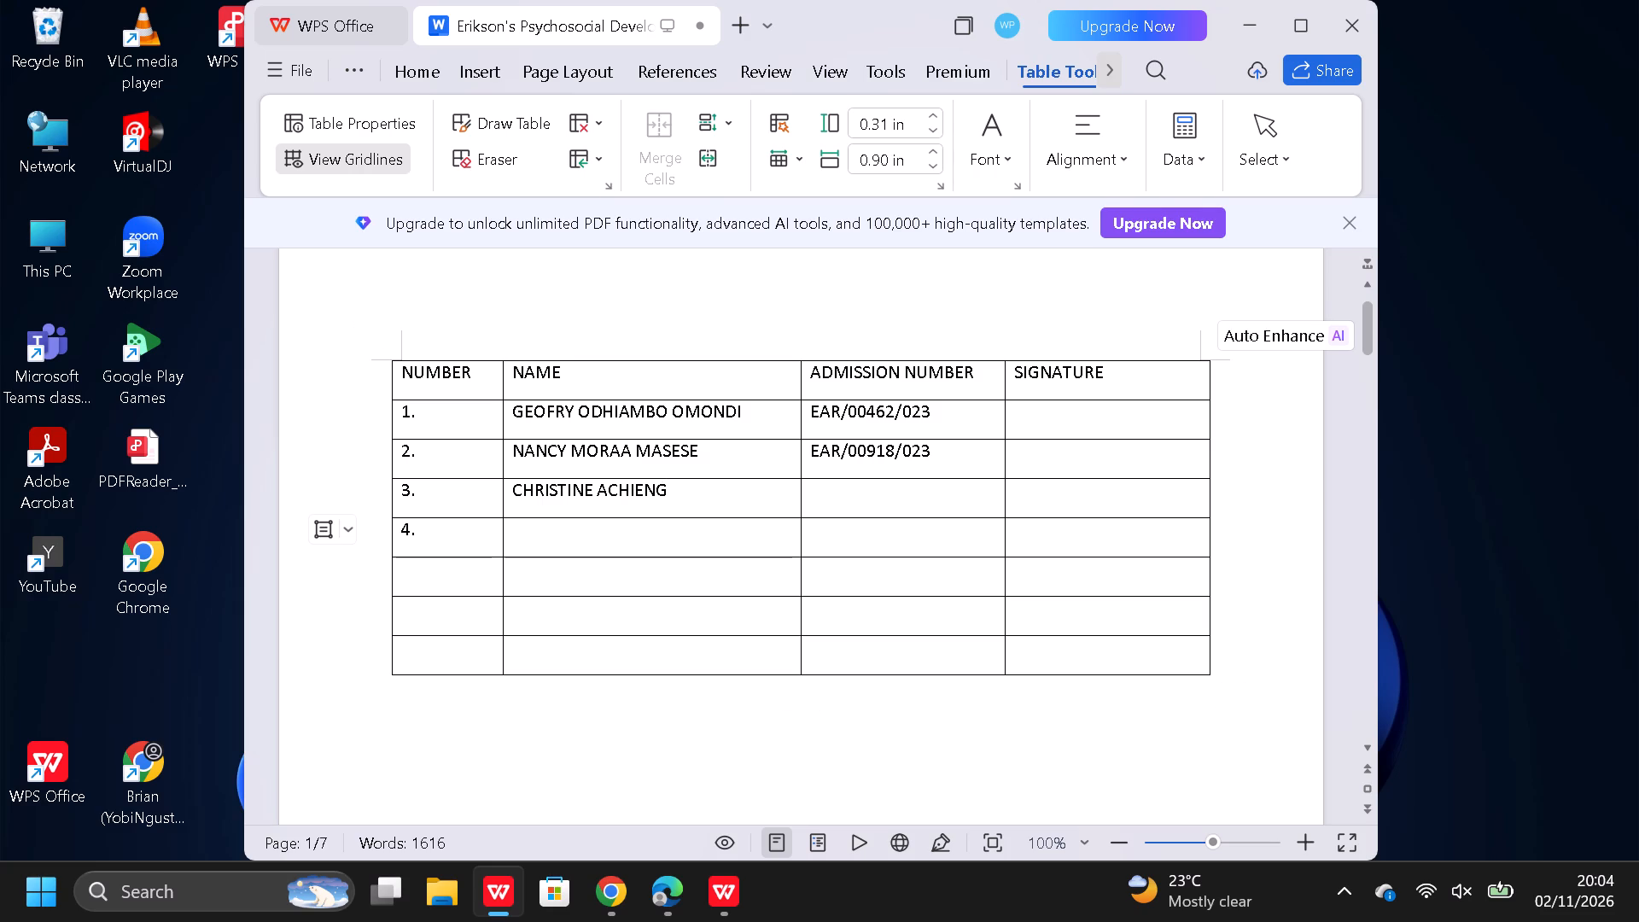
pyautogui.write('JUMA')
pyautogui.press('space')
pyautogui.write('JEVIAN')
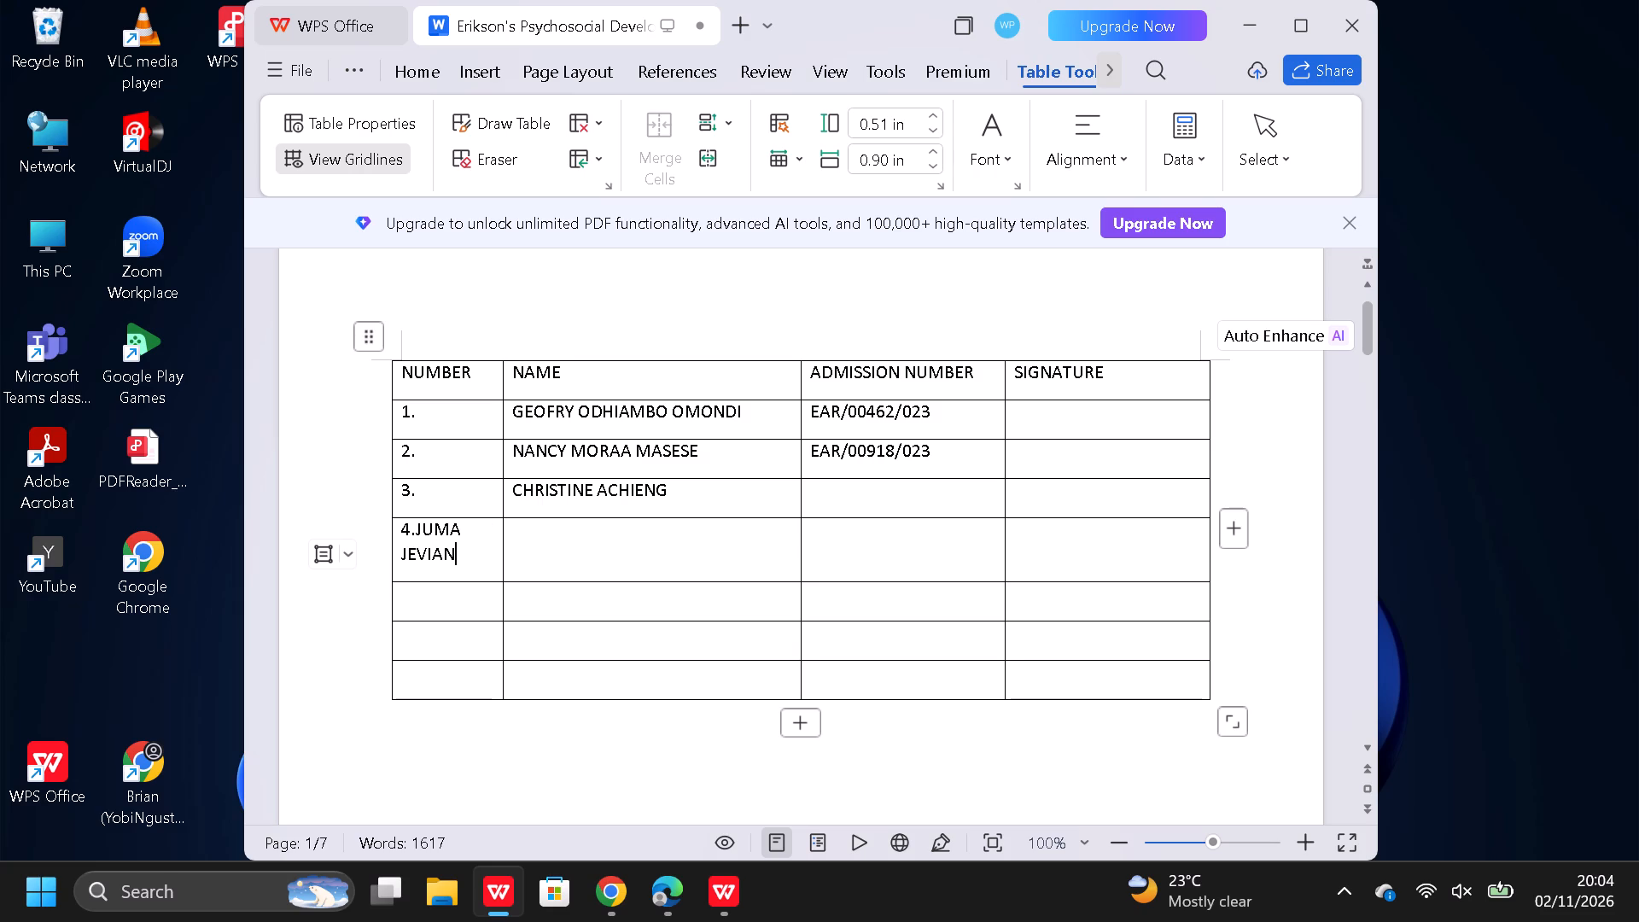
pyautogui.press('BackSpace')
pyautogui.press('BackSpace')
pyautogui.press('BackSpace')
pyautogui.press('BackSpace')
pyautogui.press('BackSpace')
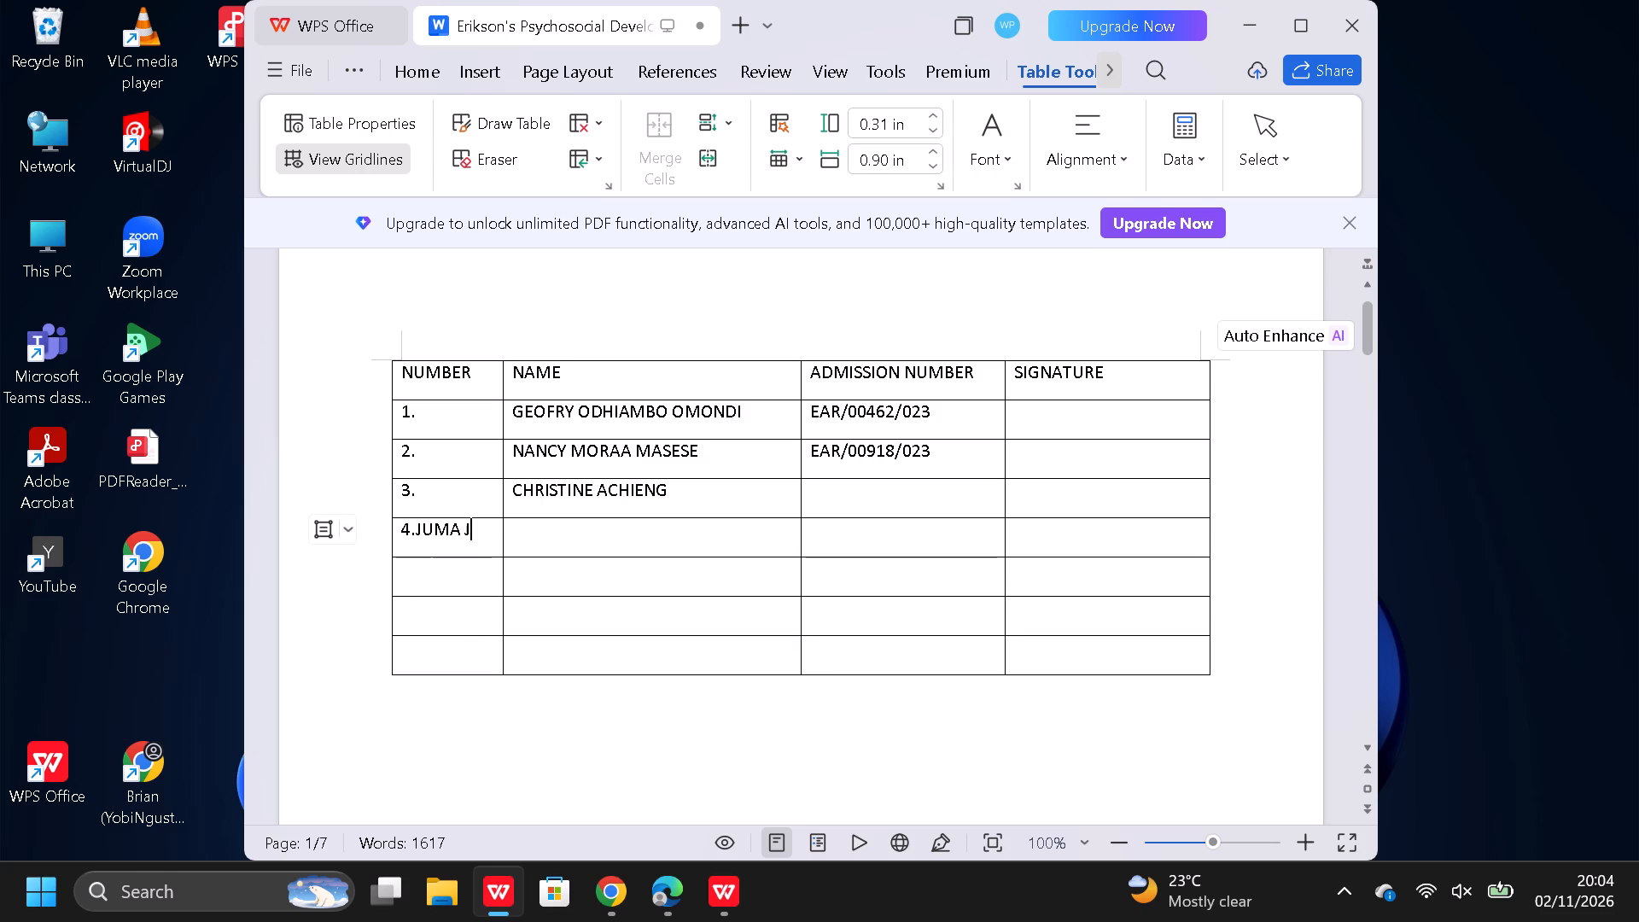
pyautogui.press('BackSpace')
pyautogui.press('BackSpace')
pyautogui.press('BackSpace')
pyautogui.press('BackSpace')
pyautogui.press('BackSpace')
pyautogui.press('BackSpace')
# Enter the fourth person's name in capitals in the NAME cell of row 4.
pyautogui.click(531, 528)
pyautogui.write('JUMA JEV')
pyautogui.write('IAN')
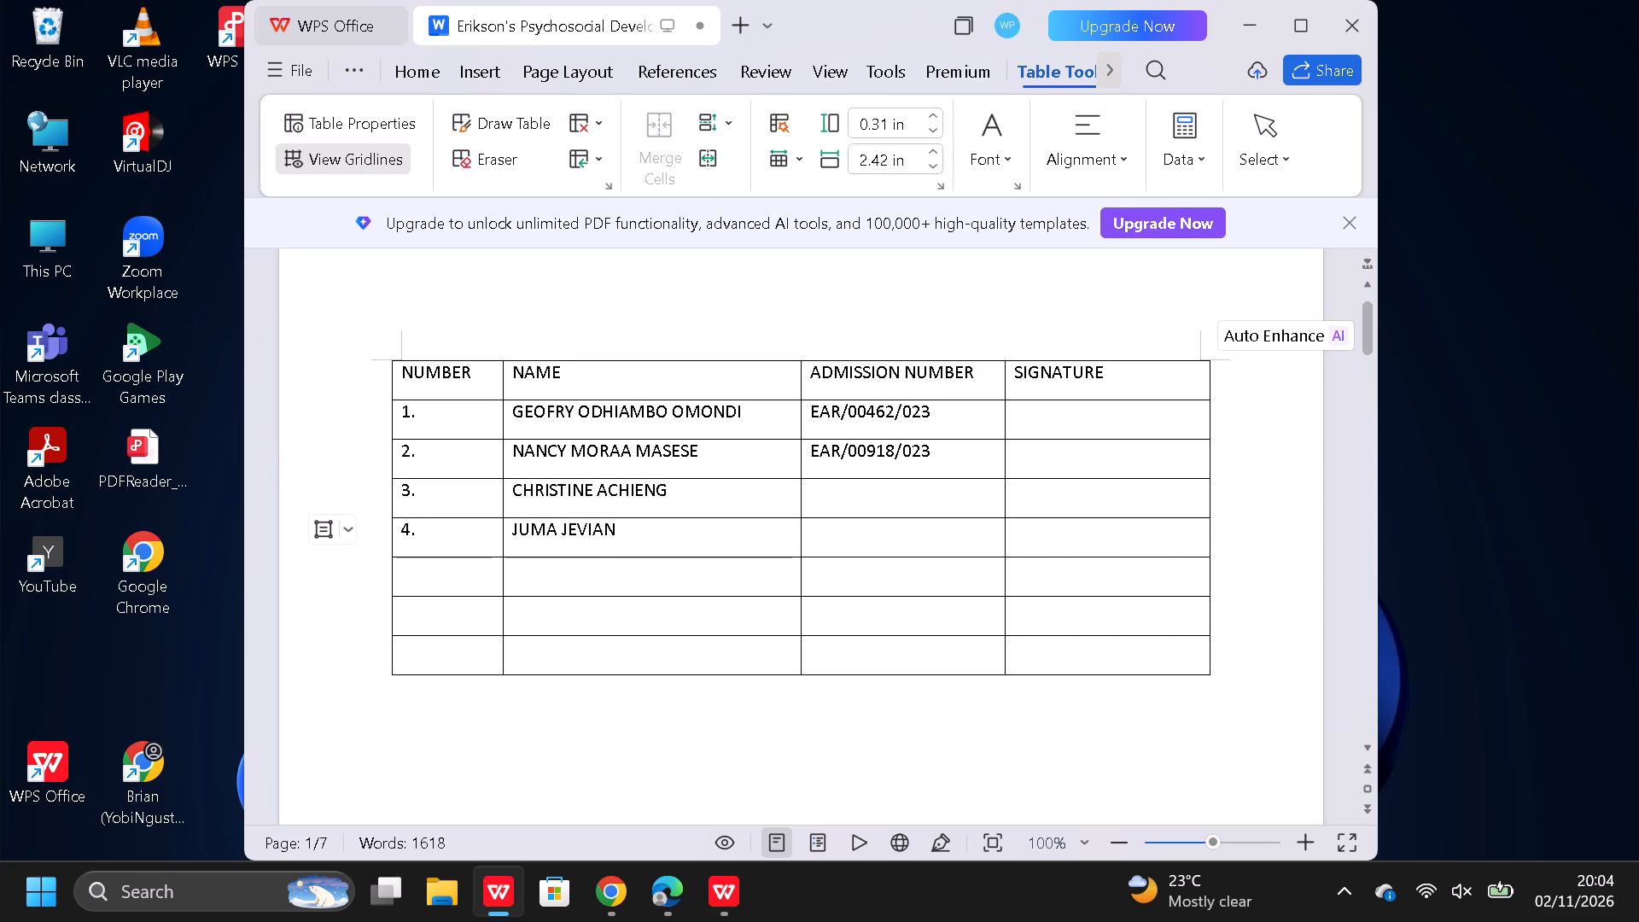
# Number the fifth entry row 5. and enter the fifth person's name in capitals in its NAME cell.
pyautogui.click(406, 586)
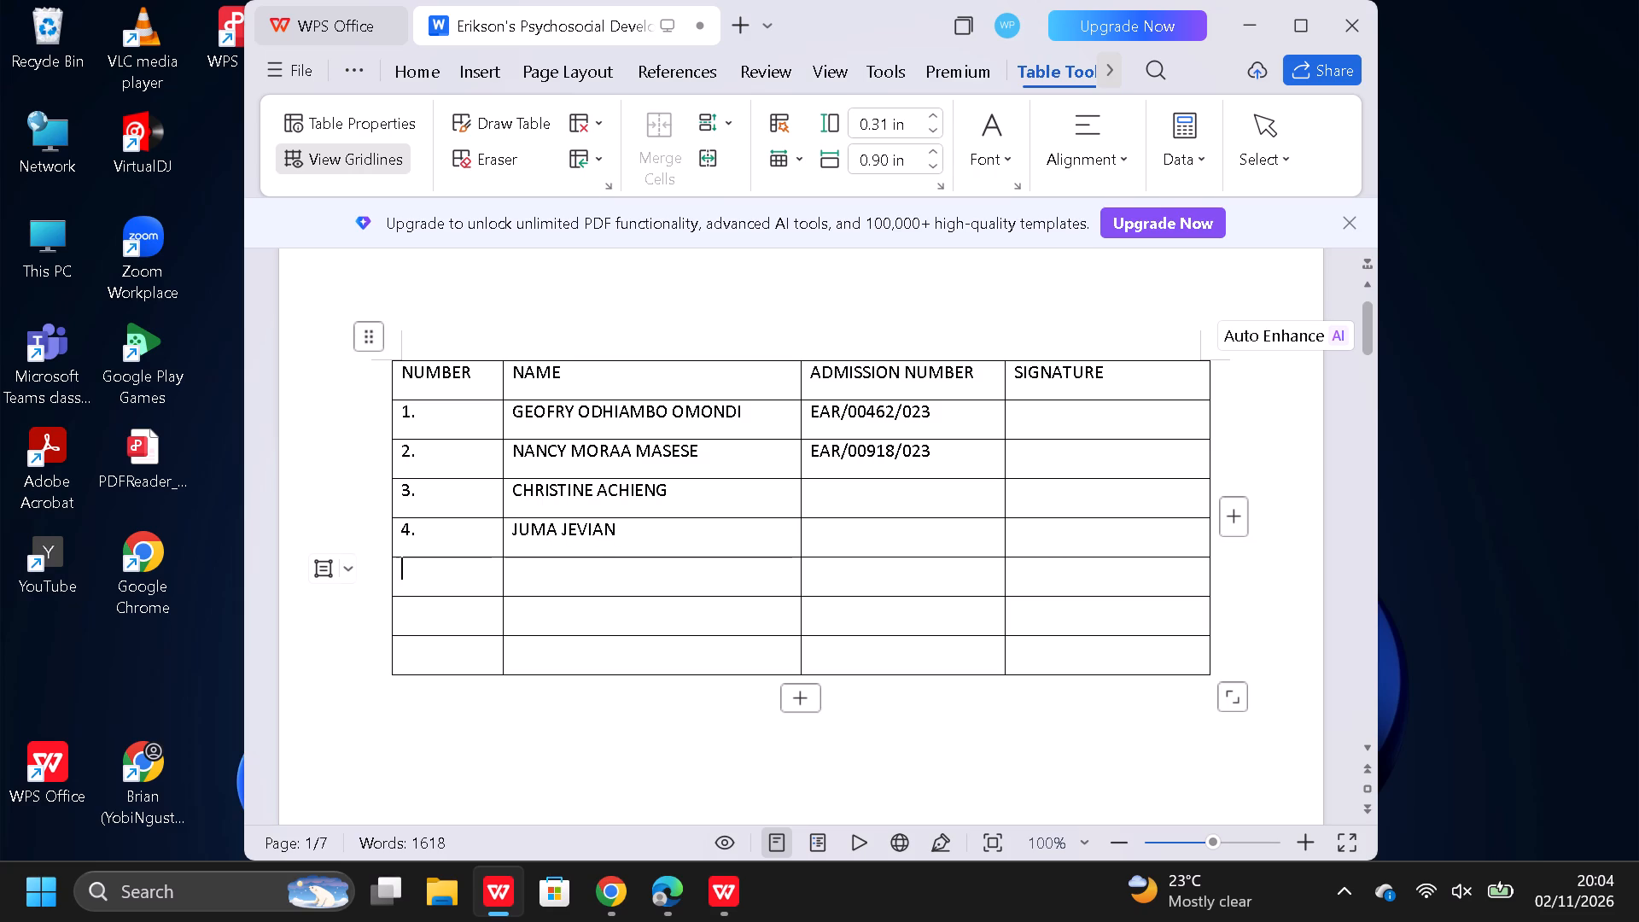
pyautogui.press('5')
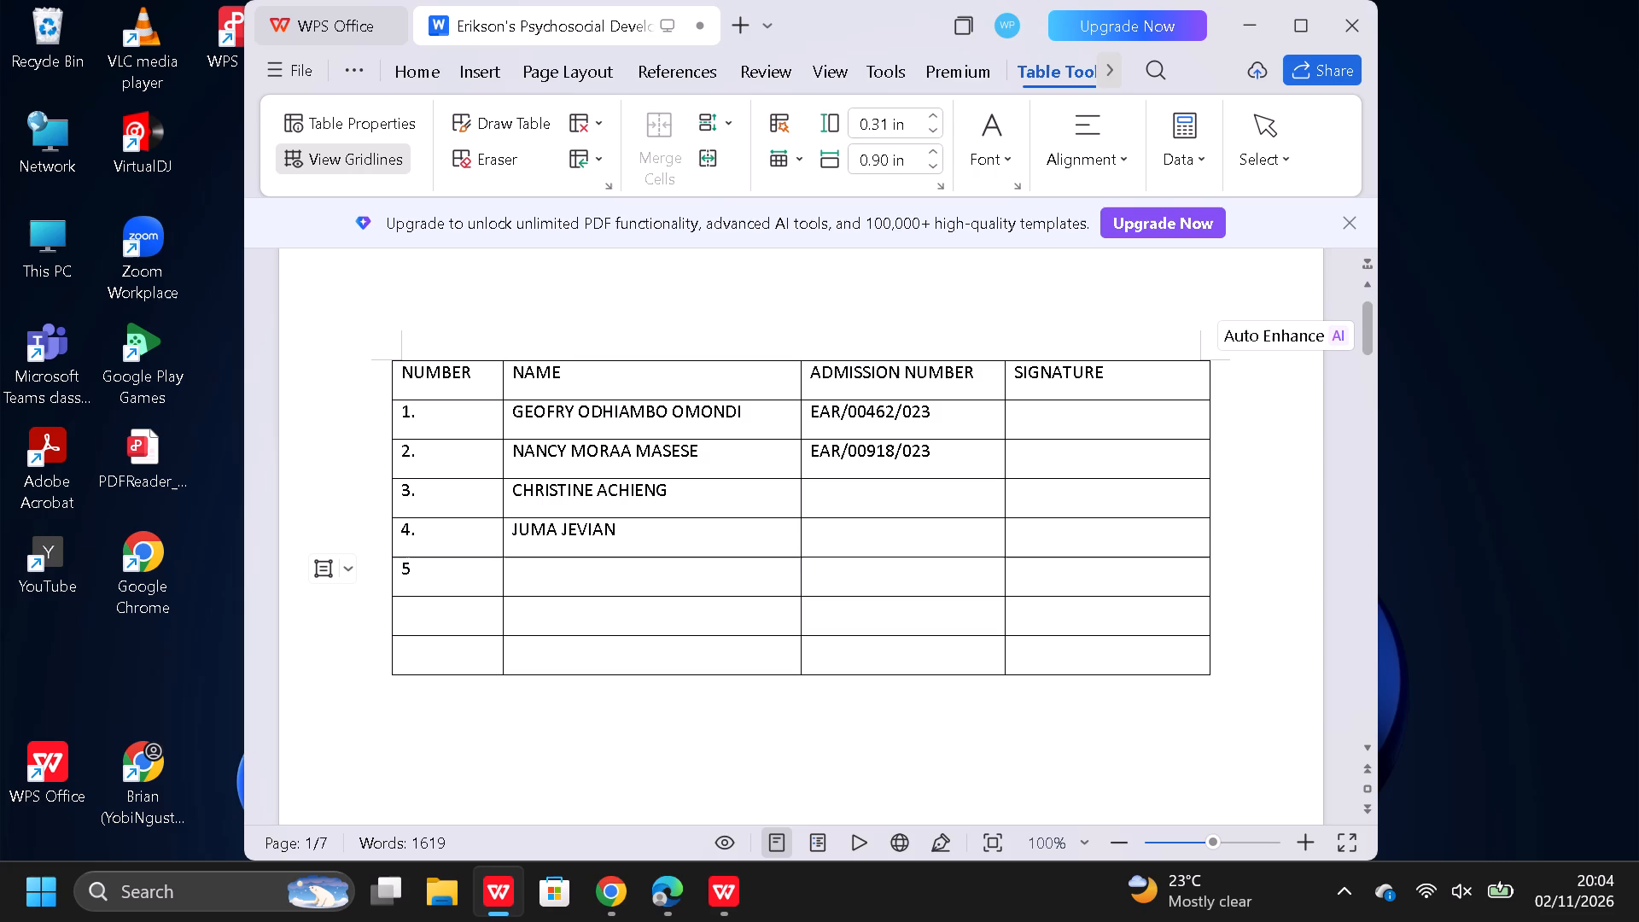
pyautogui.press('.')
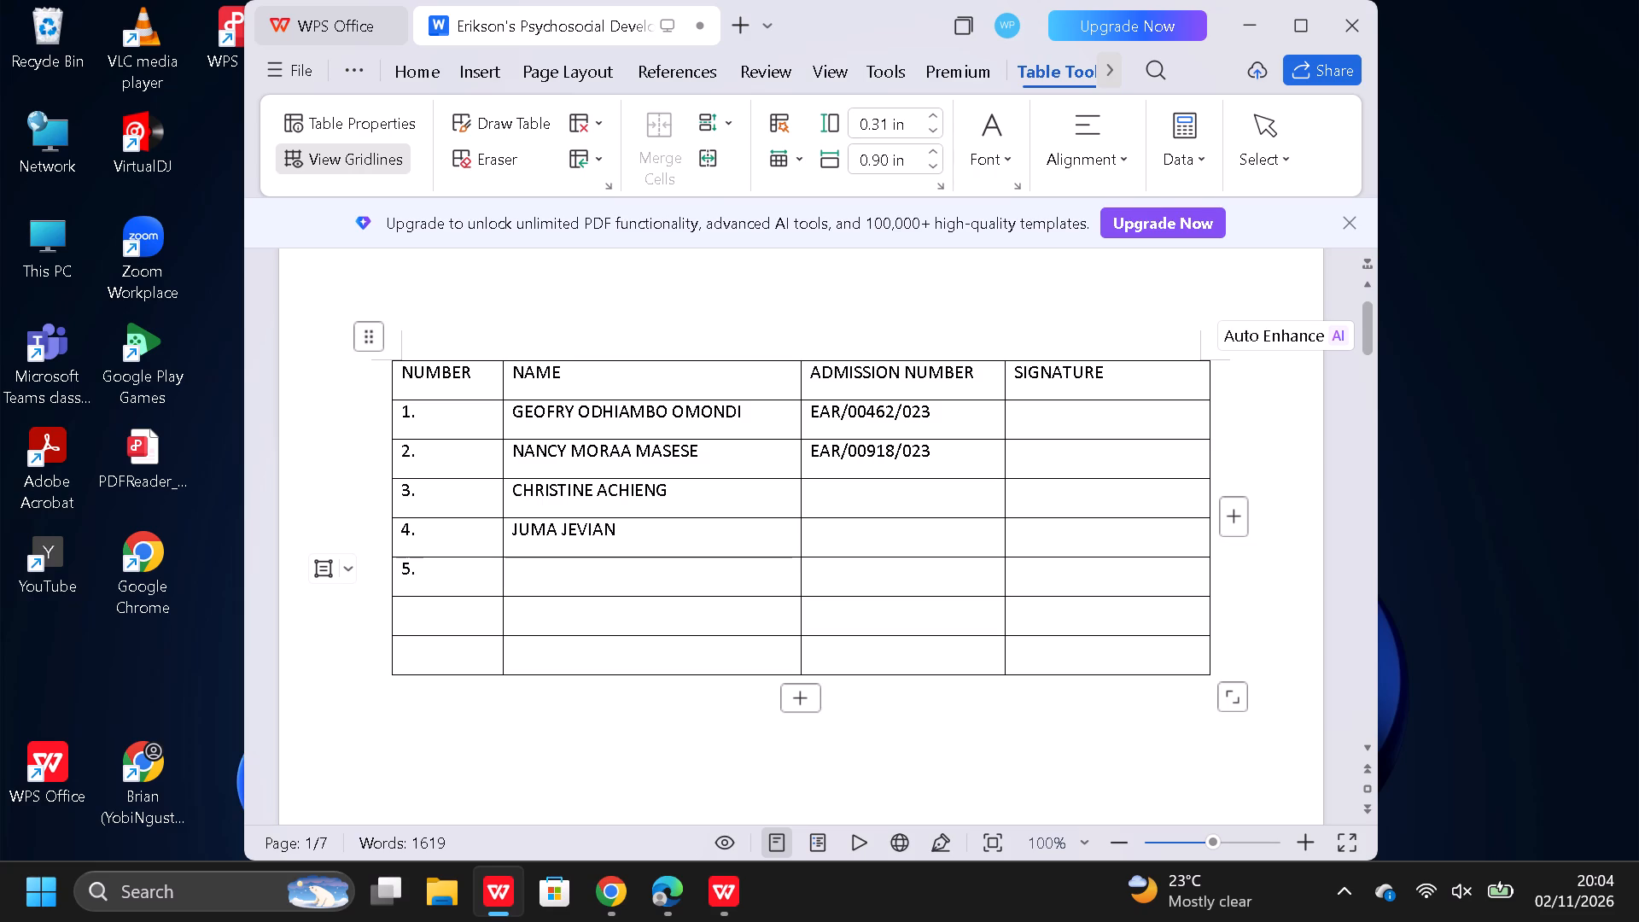
pyautogui.click(536, 578)
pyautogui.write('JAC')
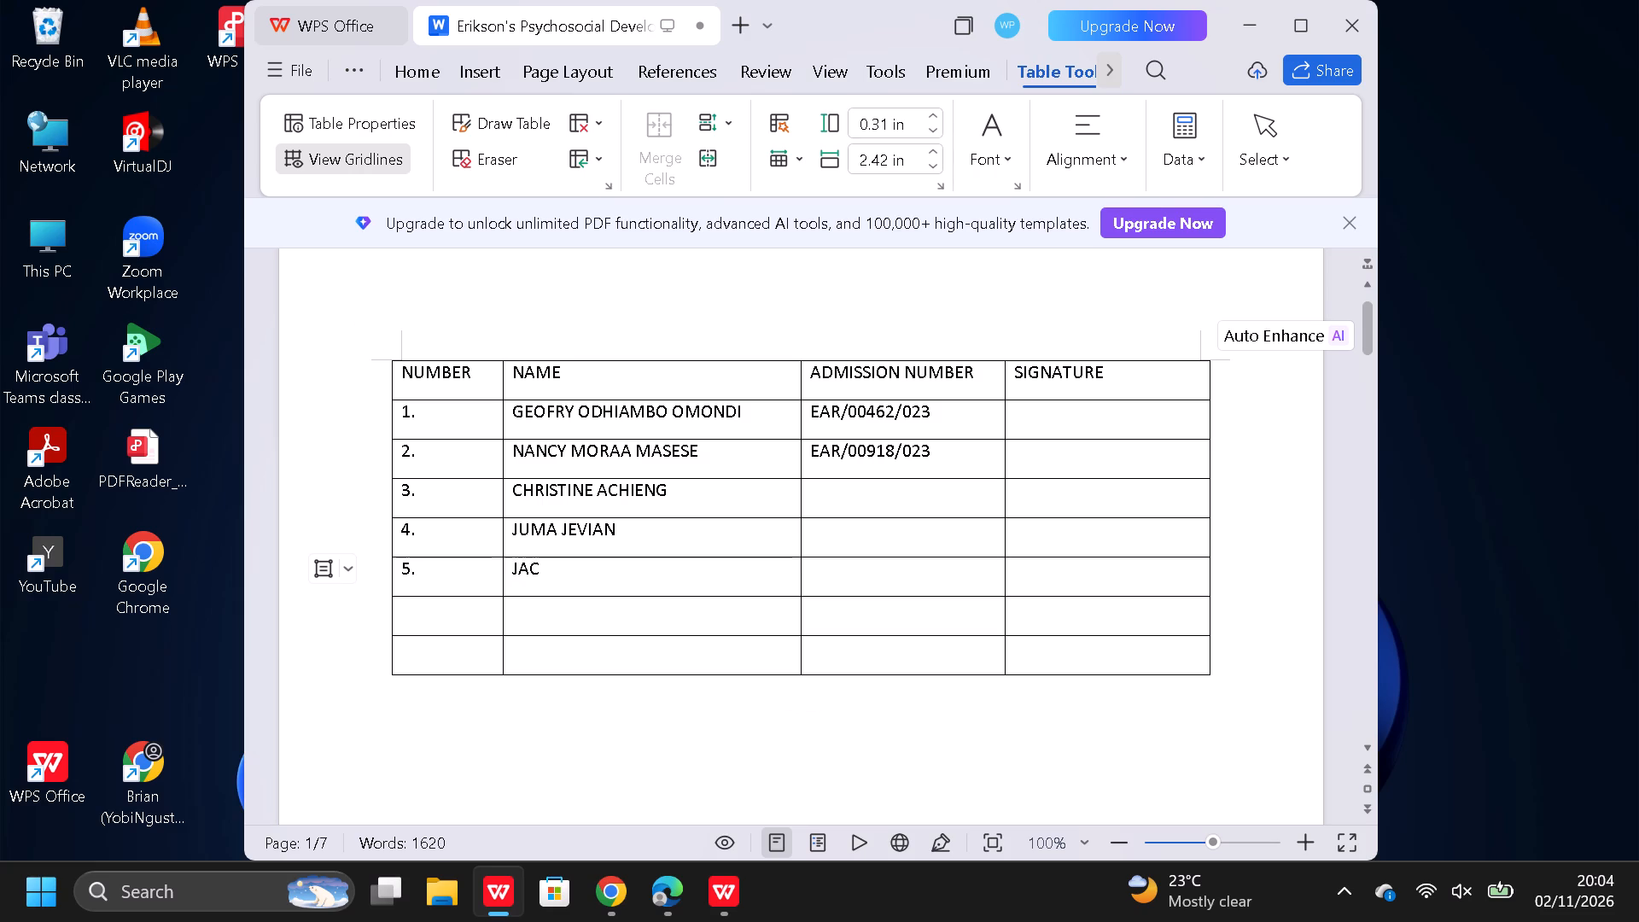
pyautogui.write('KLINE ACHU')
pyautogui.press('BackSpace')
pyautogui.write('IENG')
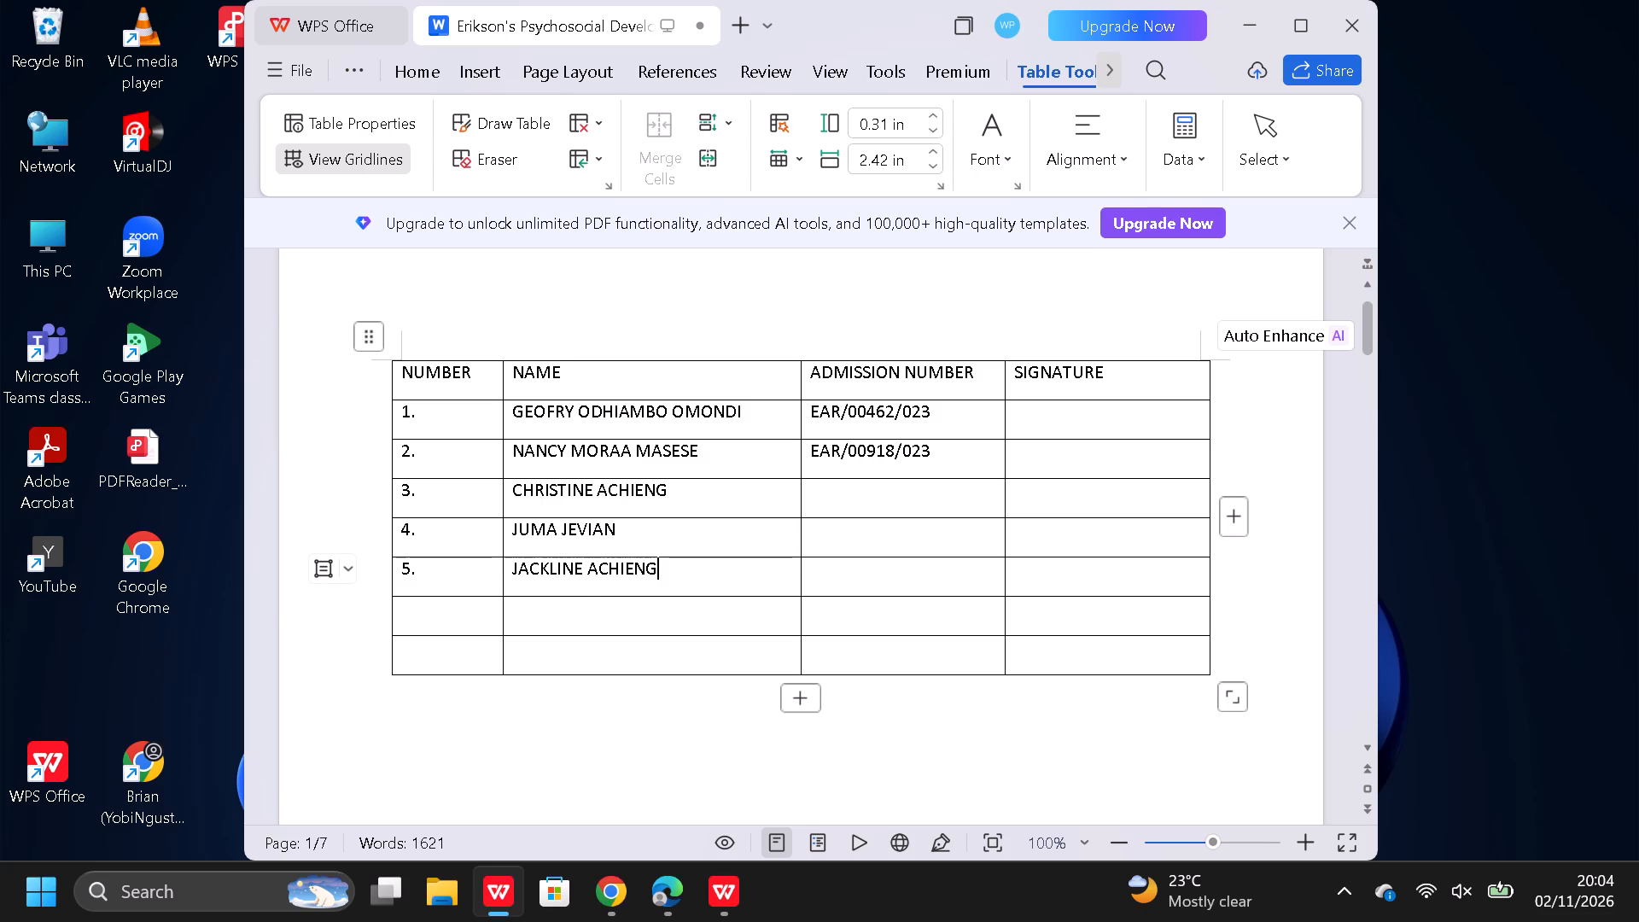
# Number the sixth entry row 6. and enter the sixth person's name in capitals in its NAME cell.
pyautogui.click(449, 610)
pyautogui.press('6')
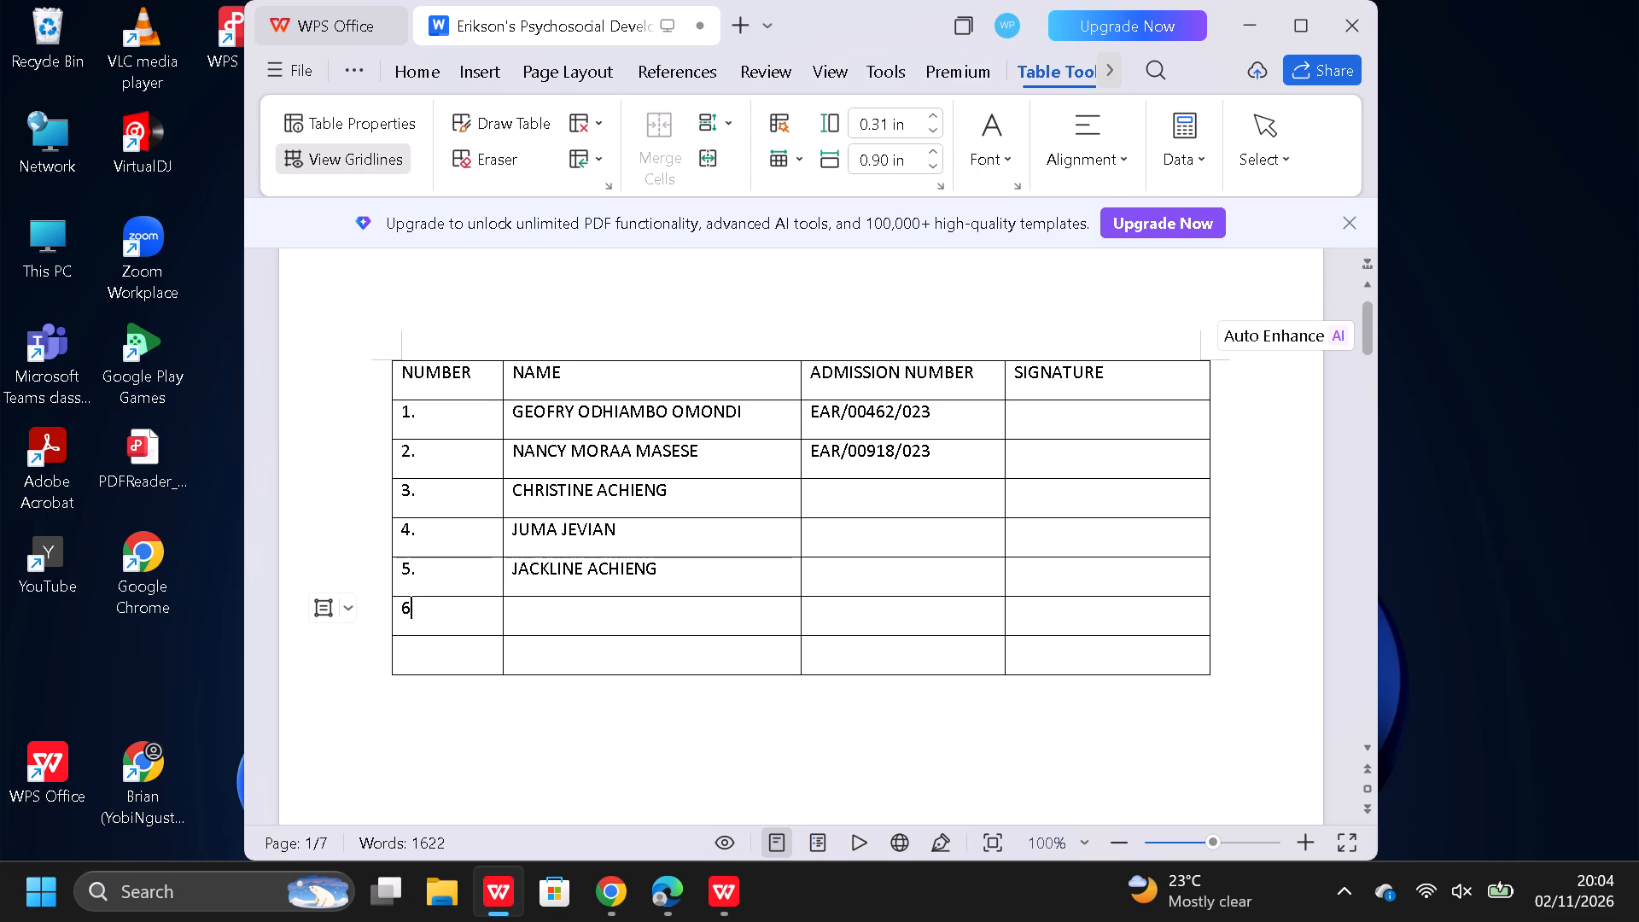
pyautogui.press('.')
pyautogui.click(527, 615)
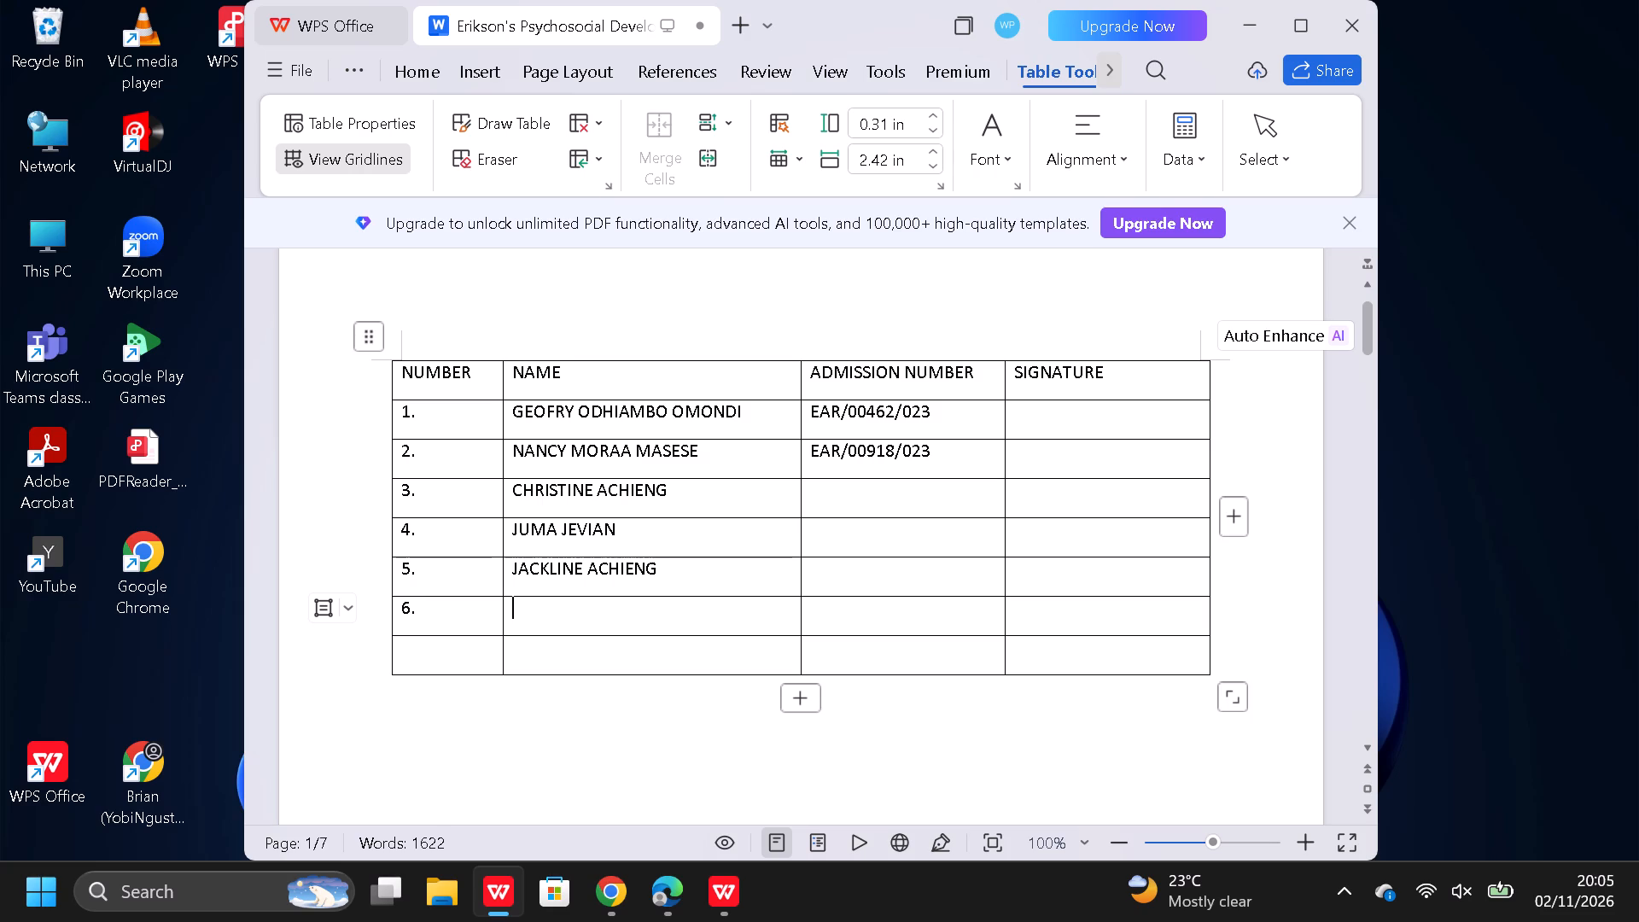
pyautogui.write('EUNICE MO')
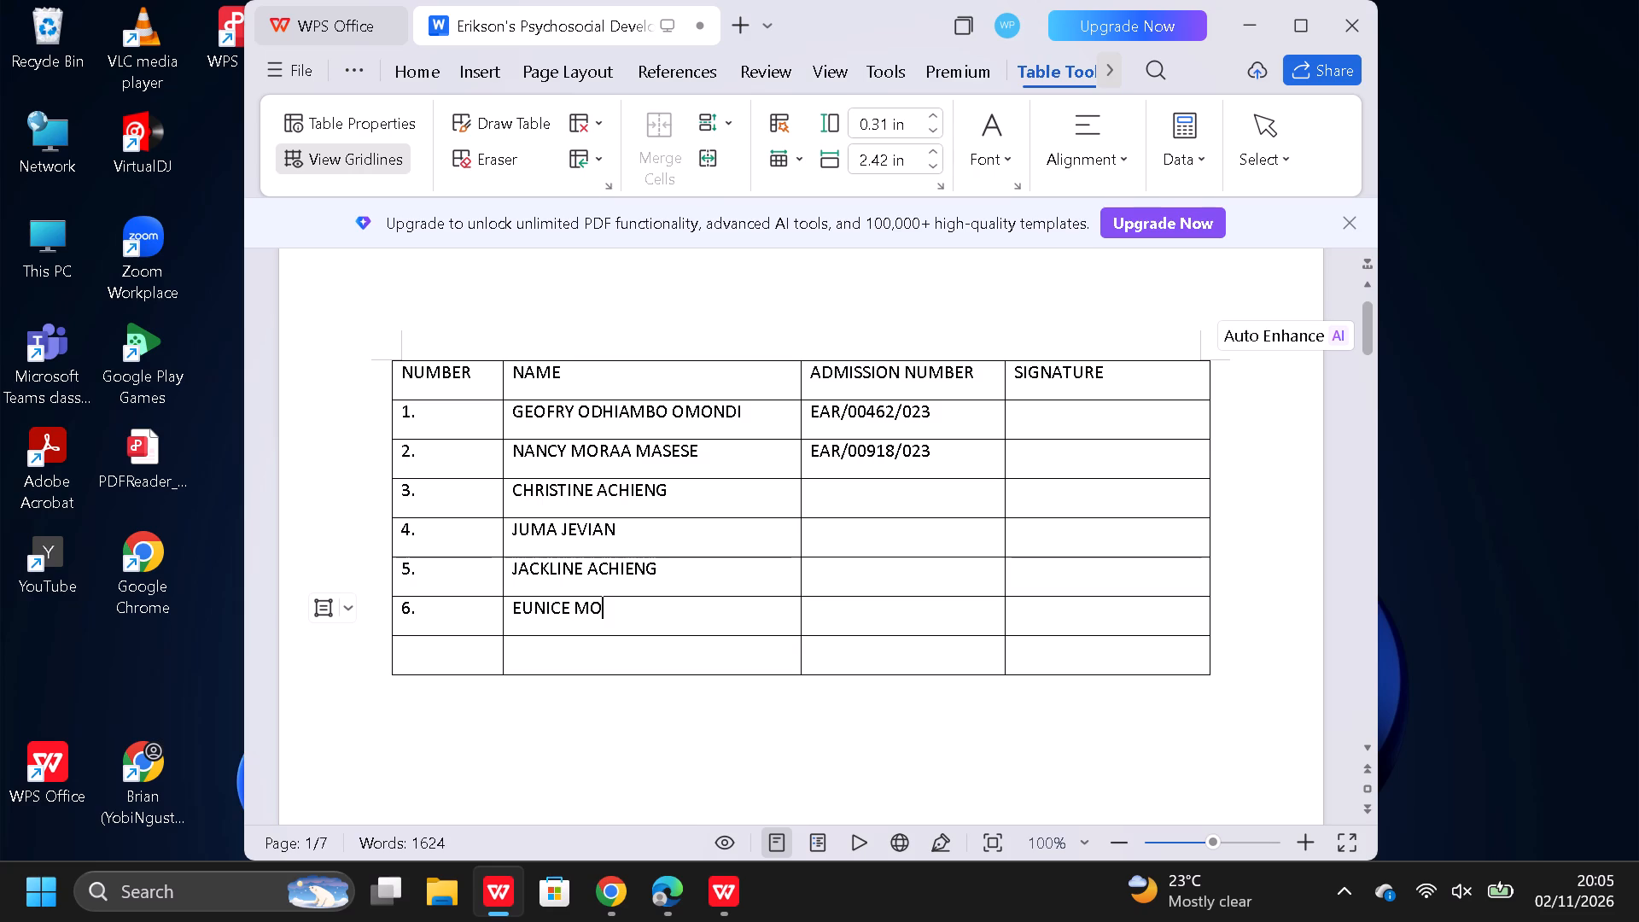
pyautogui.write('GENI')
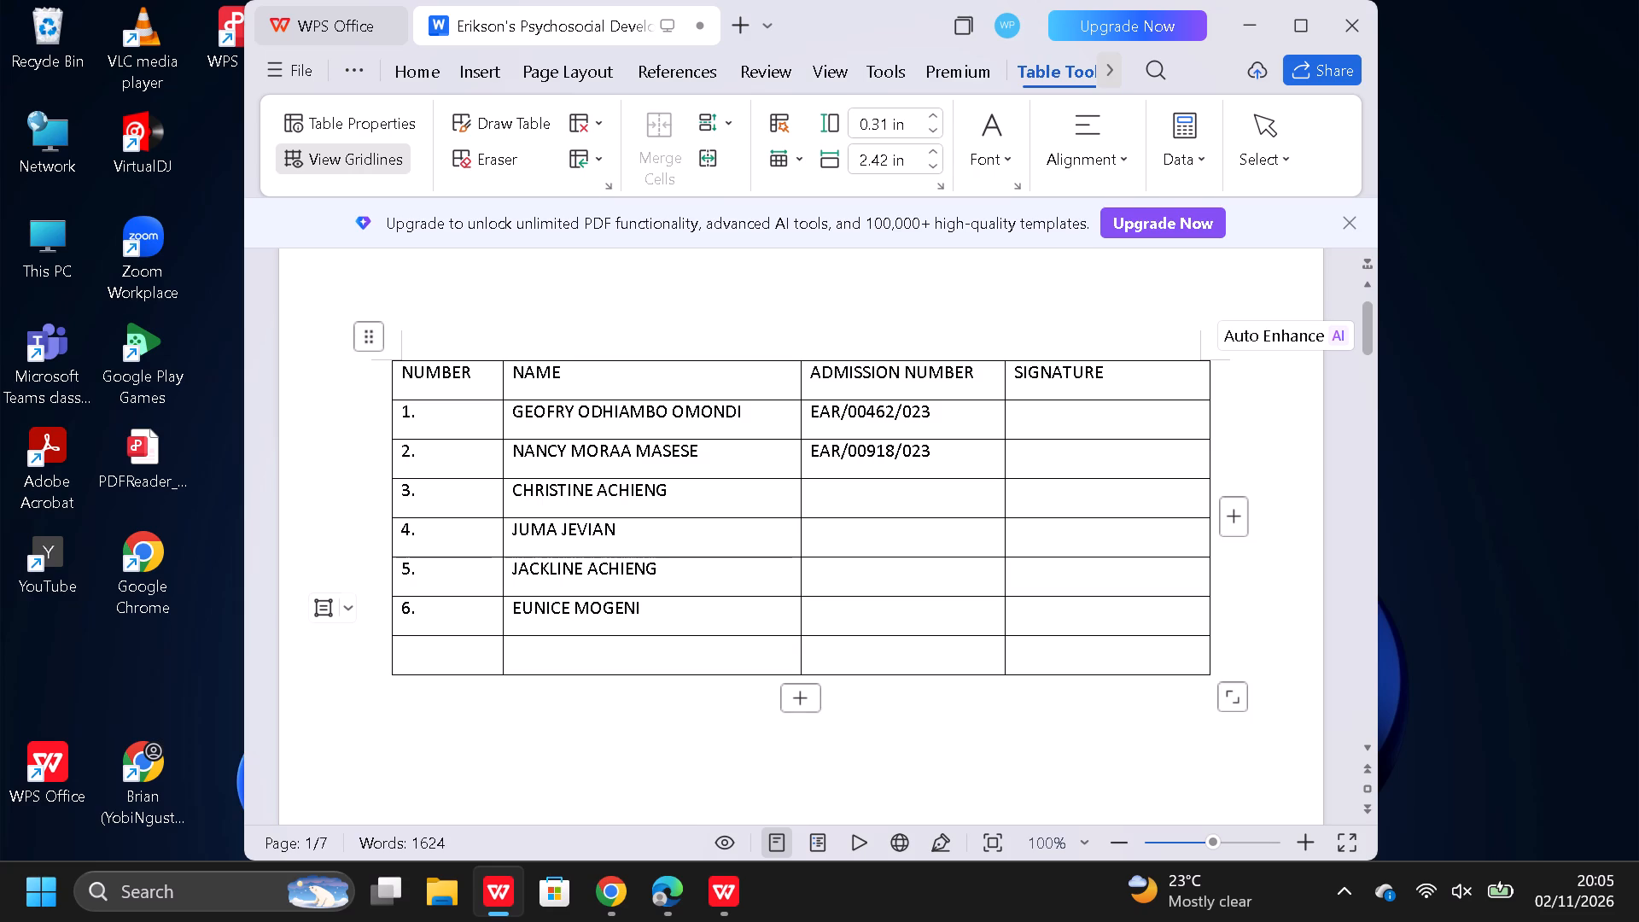
# Number the last table row 7. in the NUMBER column.
pyautogui.click(459, 640)
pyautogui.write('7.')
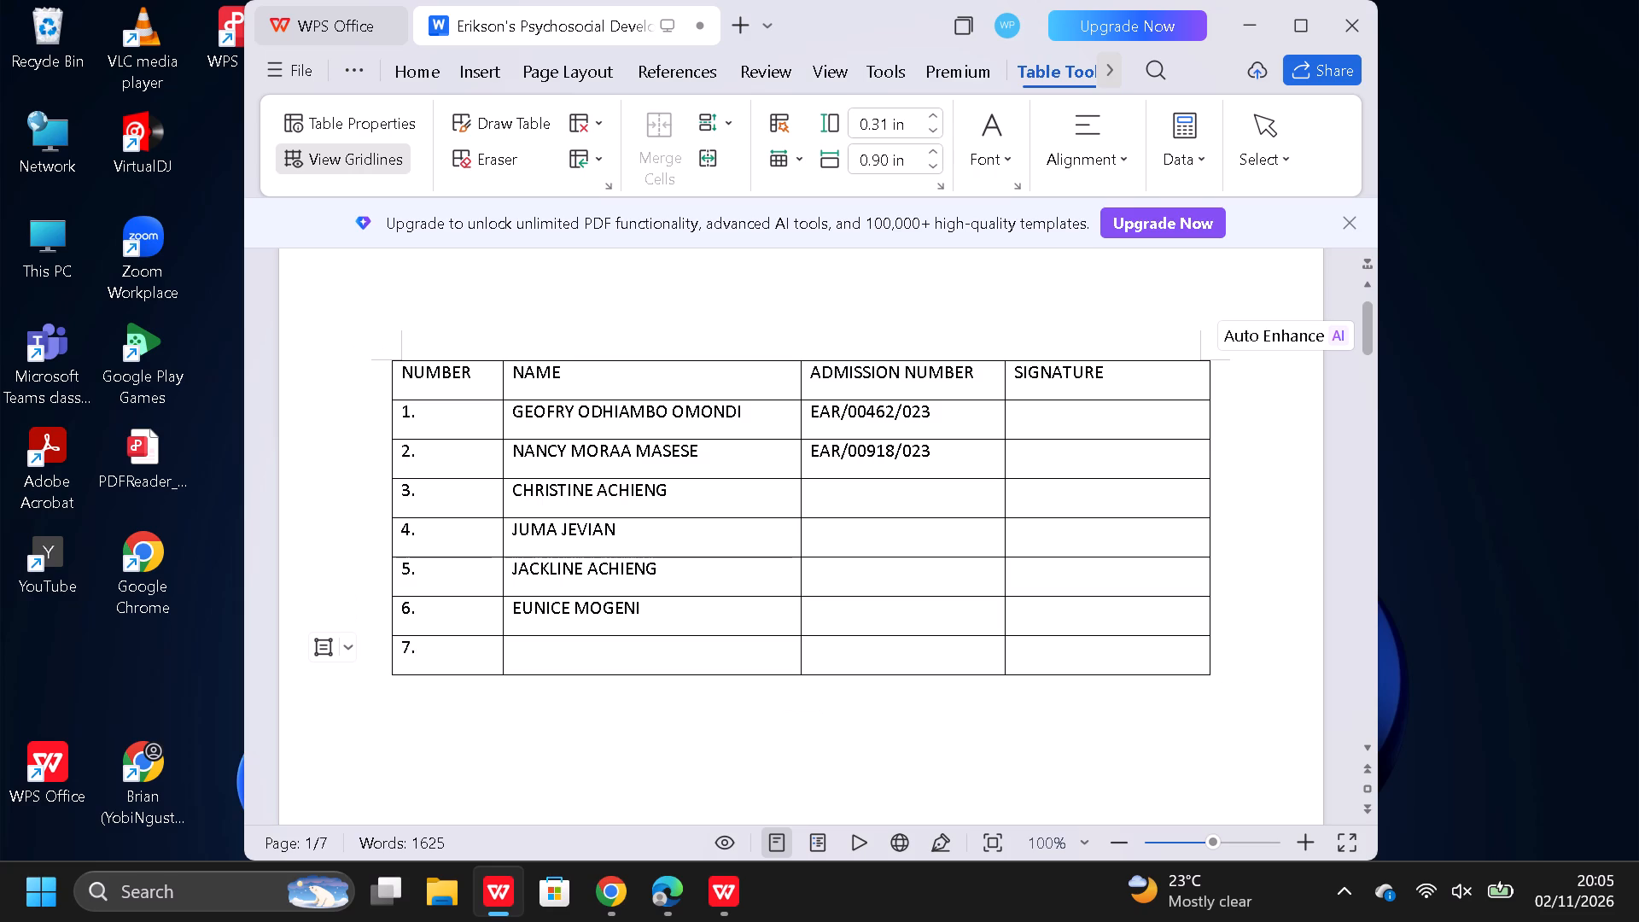
pyautogui.click(459, 640)
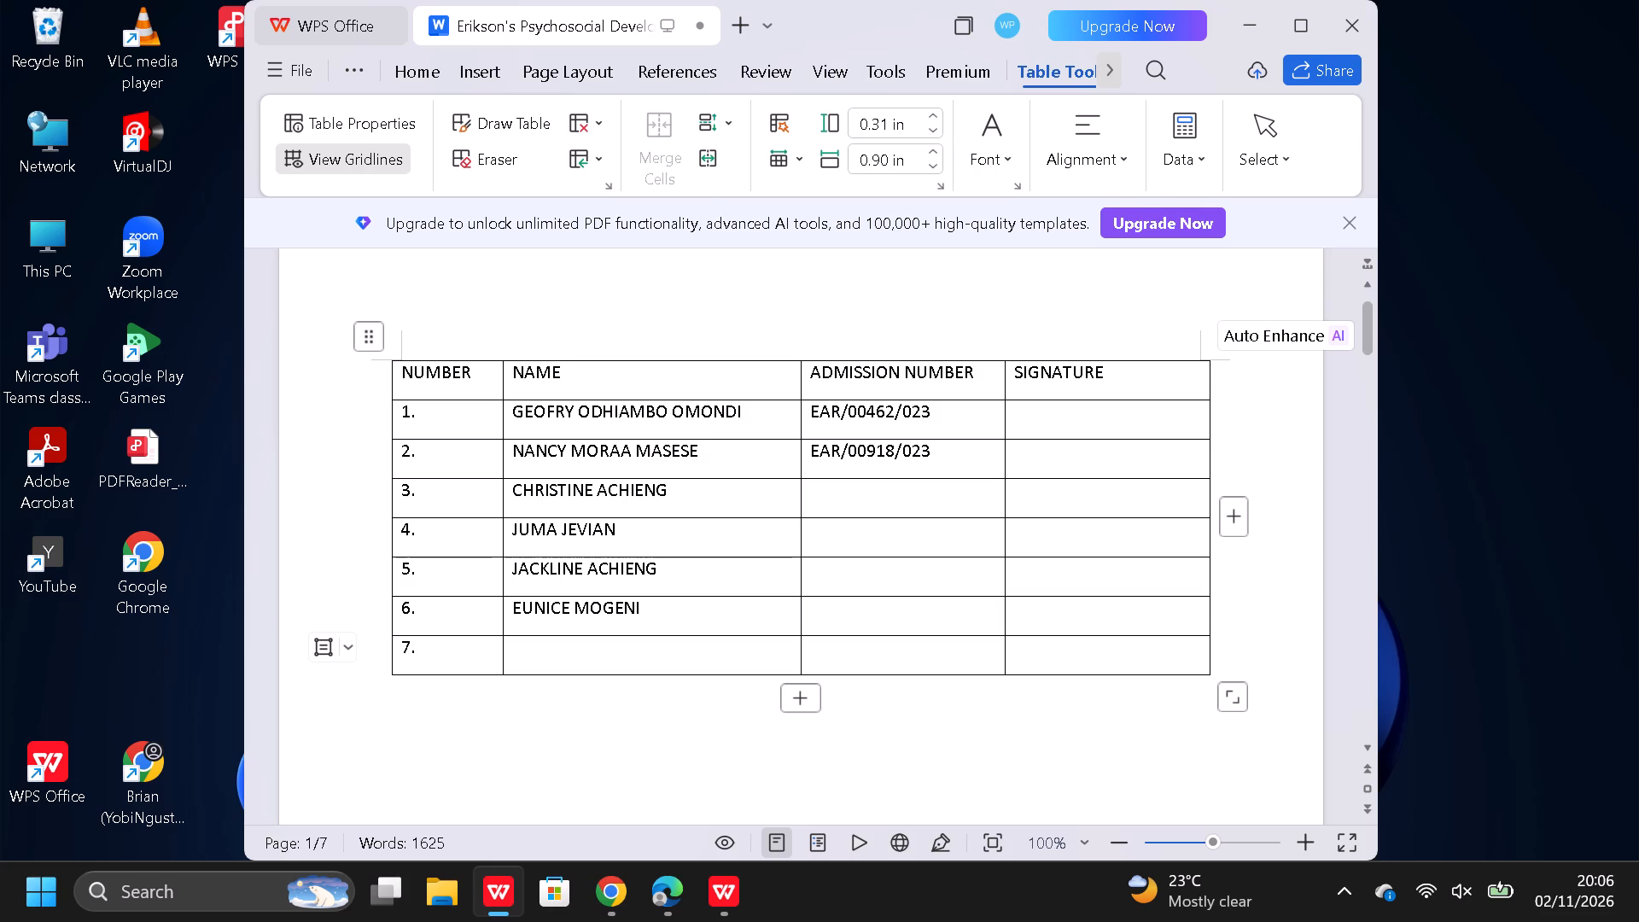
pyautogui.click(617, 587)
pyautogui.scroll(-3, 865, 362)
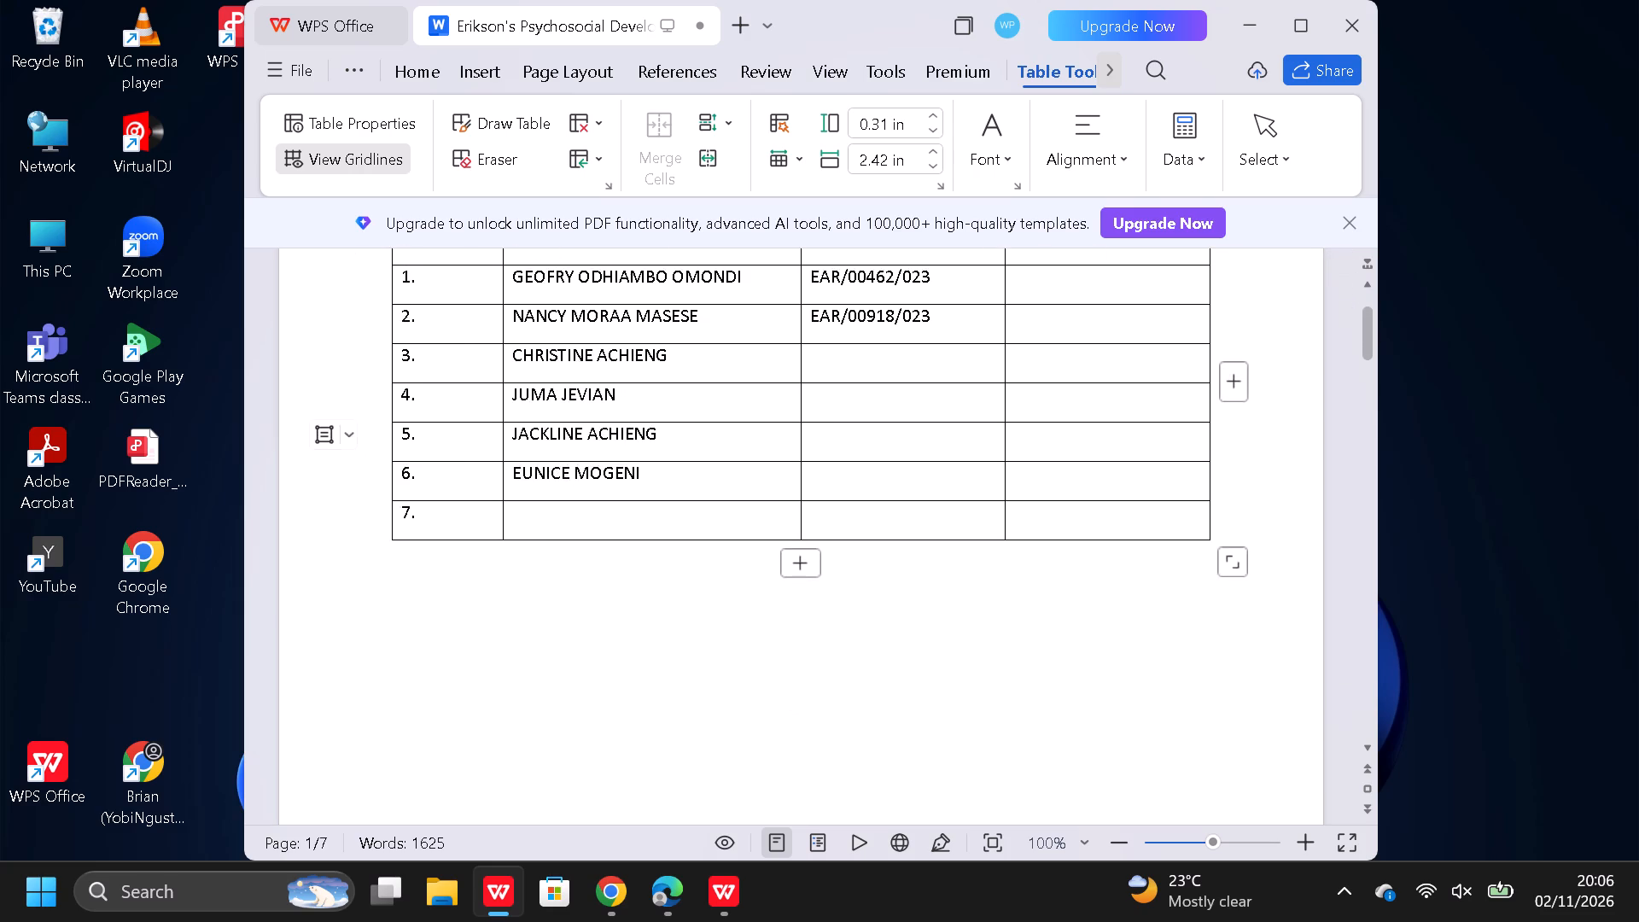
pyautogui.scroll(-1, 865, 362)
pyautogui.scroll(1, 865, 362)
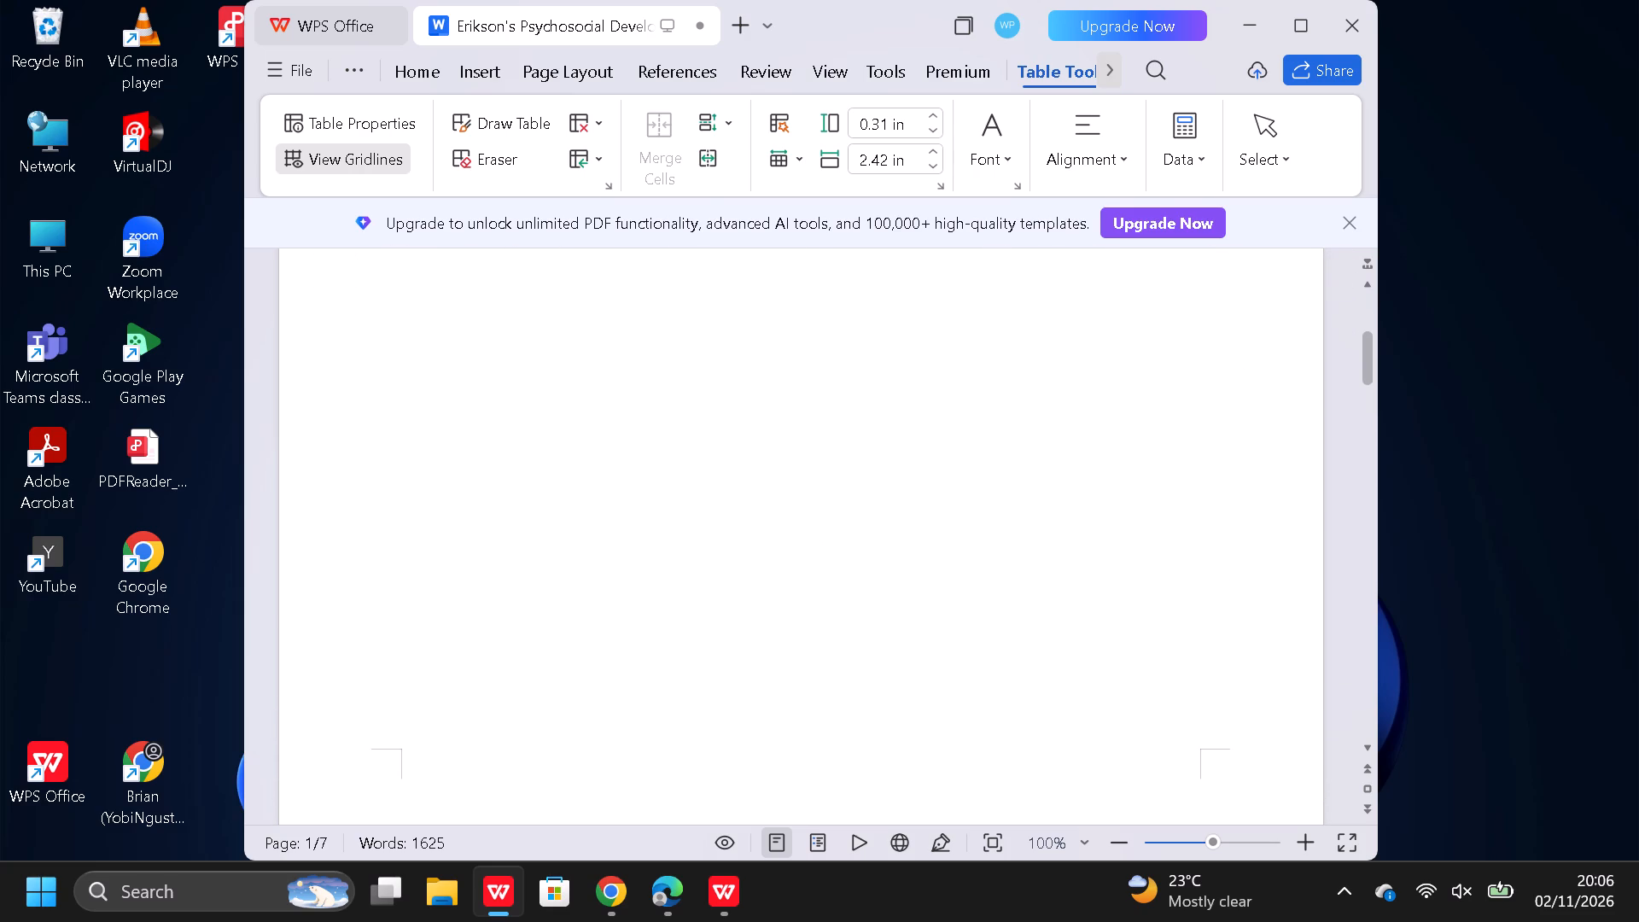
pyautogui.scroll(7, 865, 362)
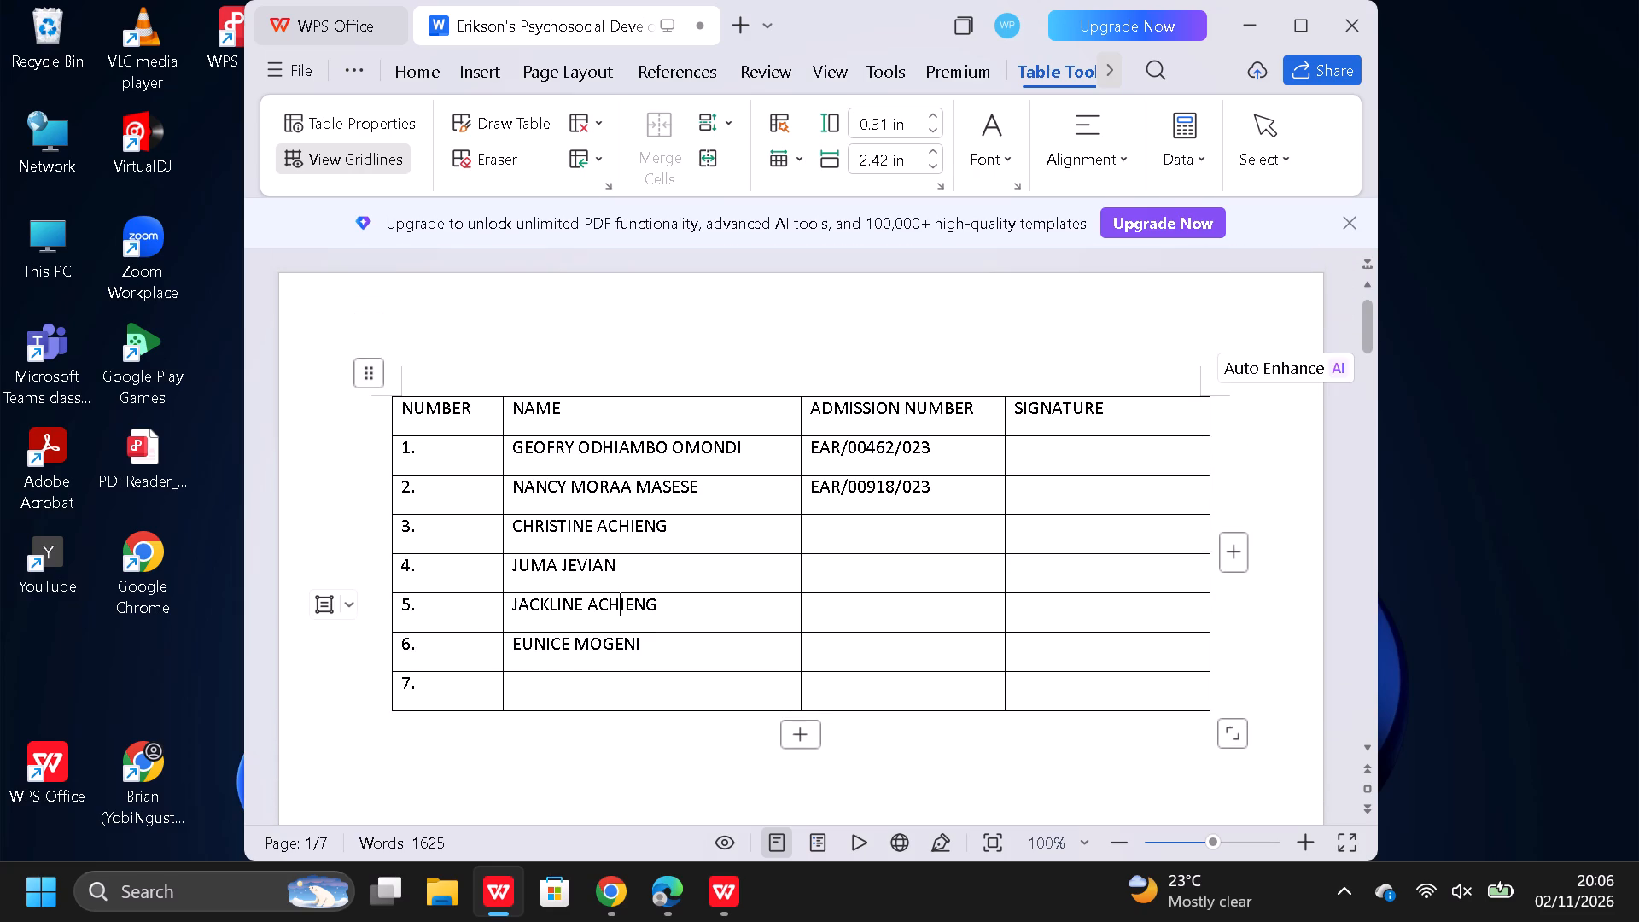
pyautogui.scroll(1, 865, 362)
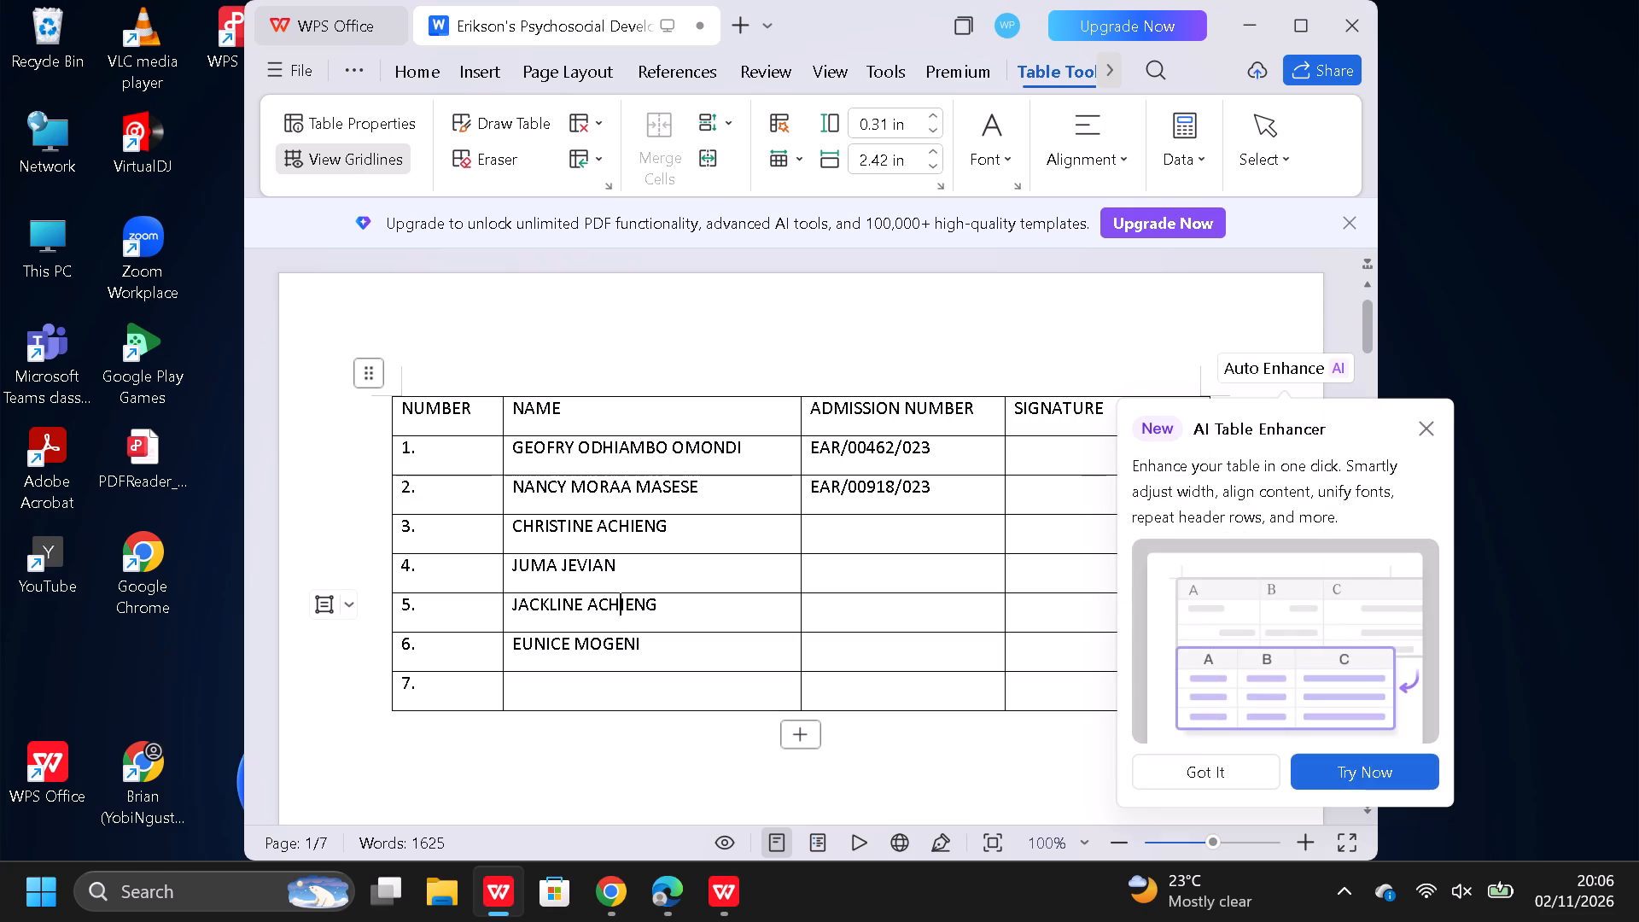
# Dismiss the AI Table Enhancer pop-up.
pyautogui.click(885, 750)
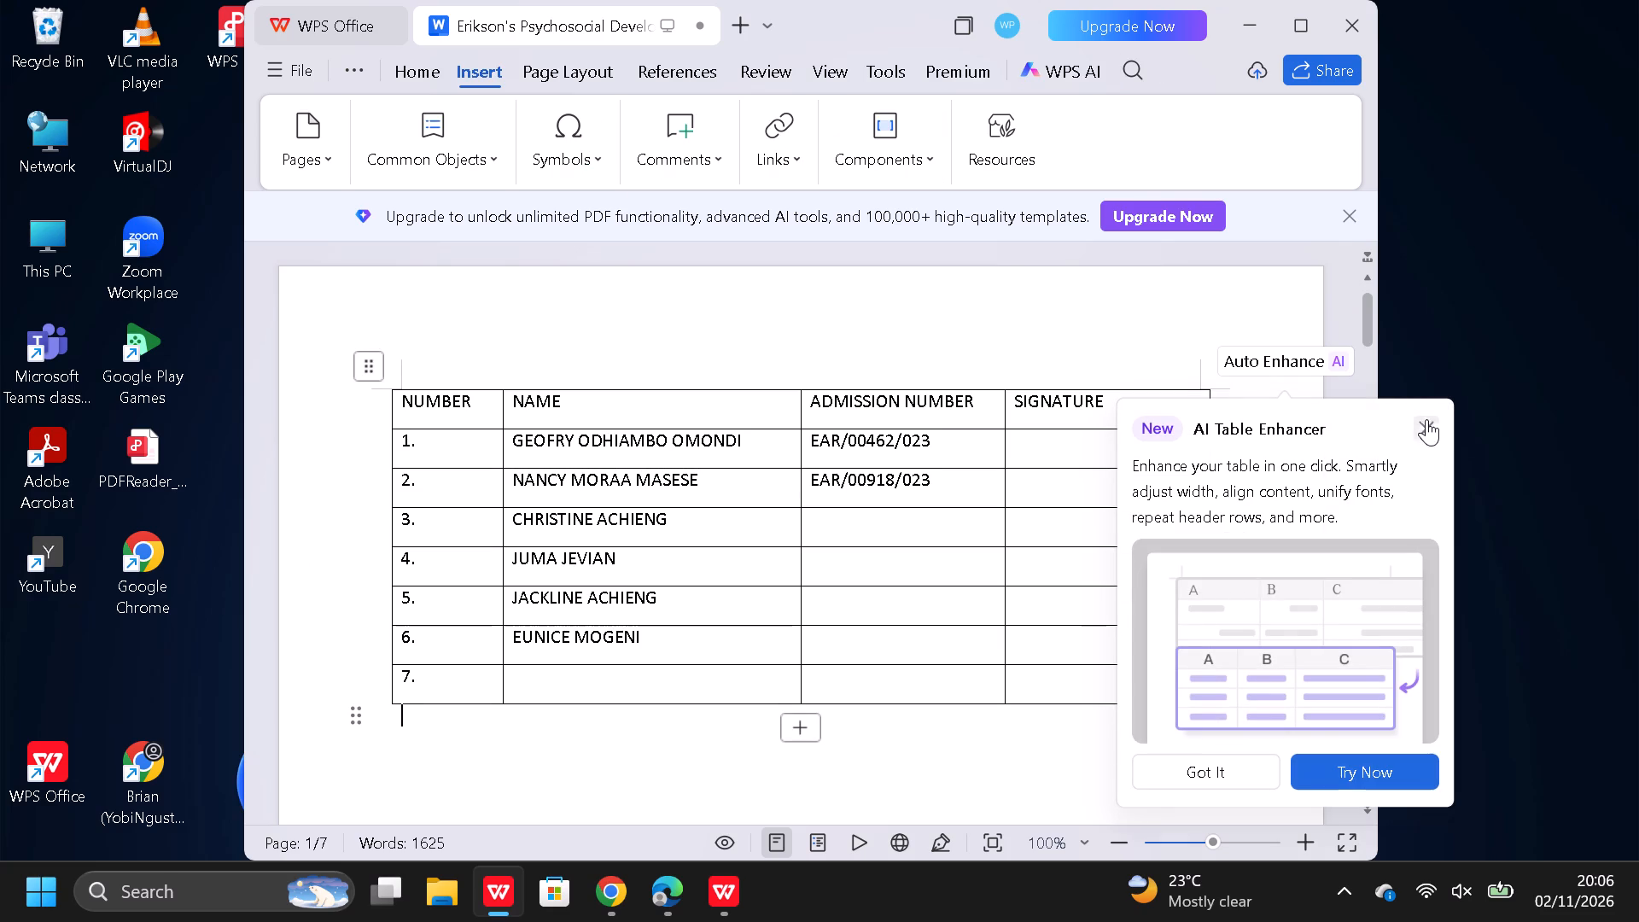
pyautogui.click(1424, 429)
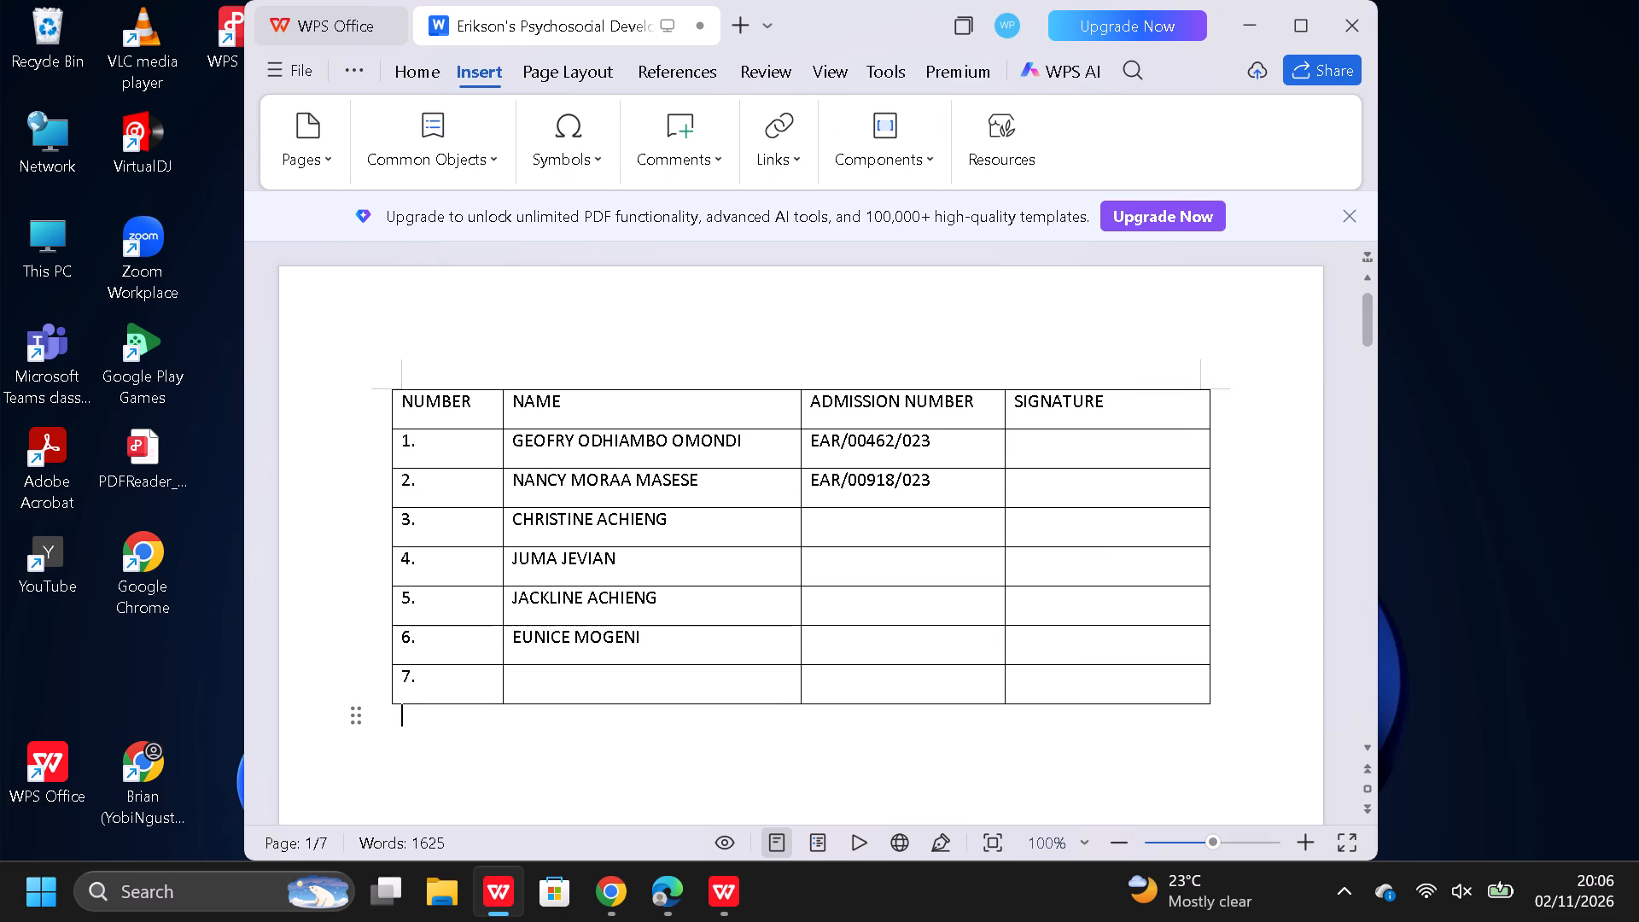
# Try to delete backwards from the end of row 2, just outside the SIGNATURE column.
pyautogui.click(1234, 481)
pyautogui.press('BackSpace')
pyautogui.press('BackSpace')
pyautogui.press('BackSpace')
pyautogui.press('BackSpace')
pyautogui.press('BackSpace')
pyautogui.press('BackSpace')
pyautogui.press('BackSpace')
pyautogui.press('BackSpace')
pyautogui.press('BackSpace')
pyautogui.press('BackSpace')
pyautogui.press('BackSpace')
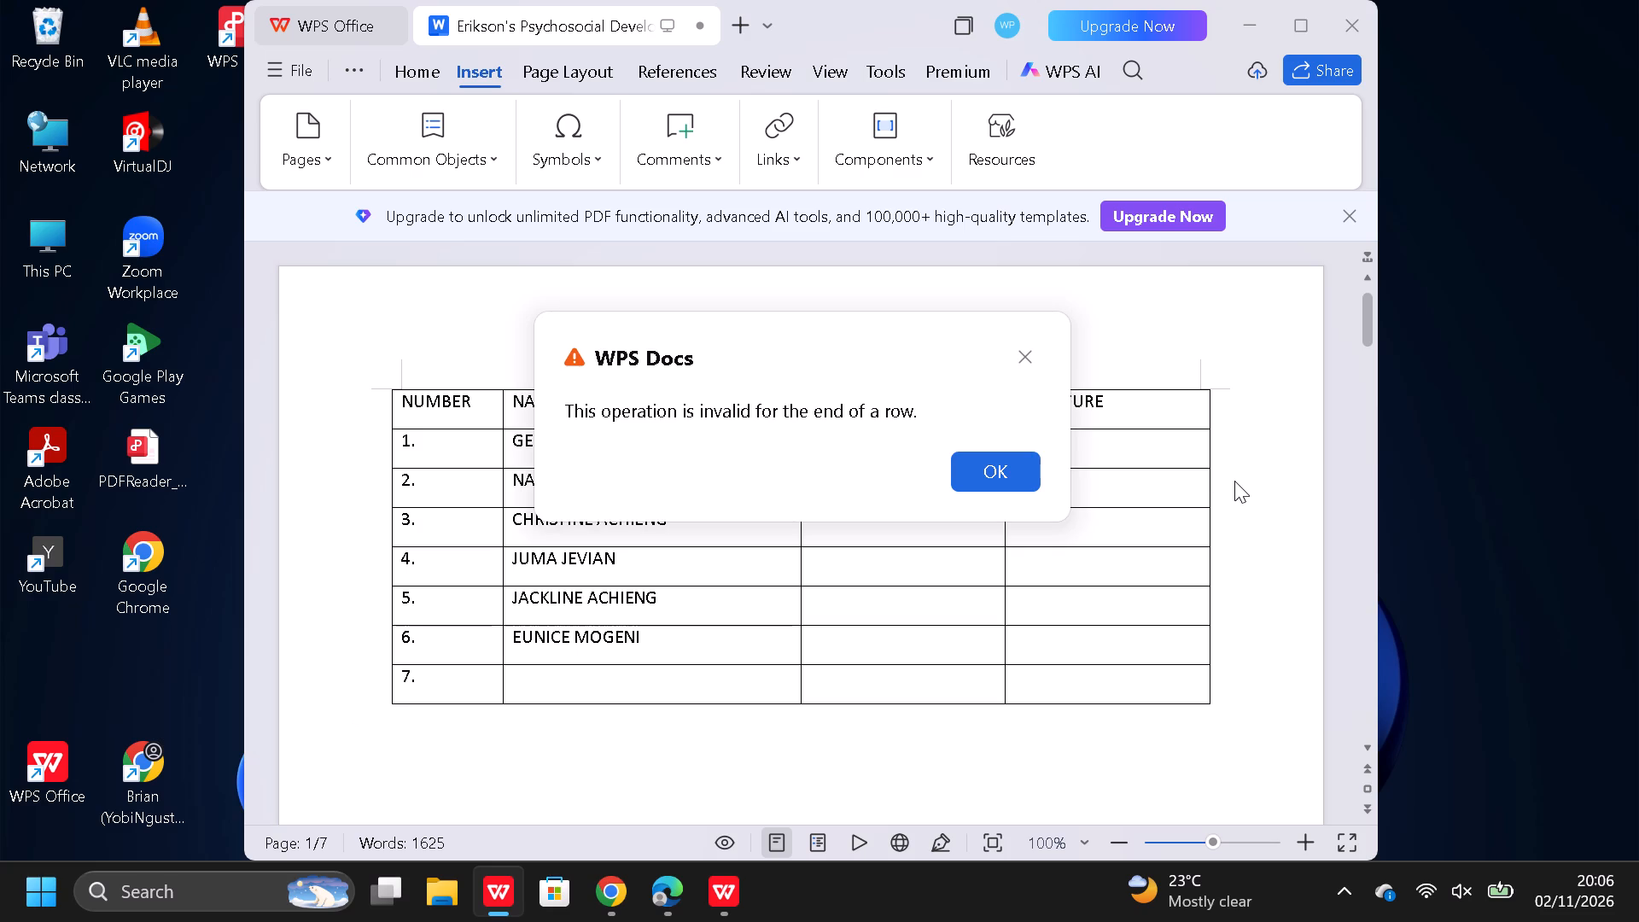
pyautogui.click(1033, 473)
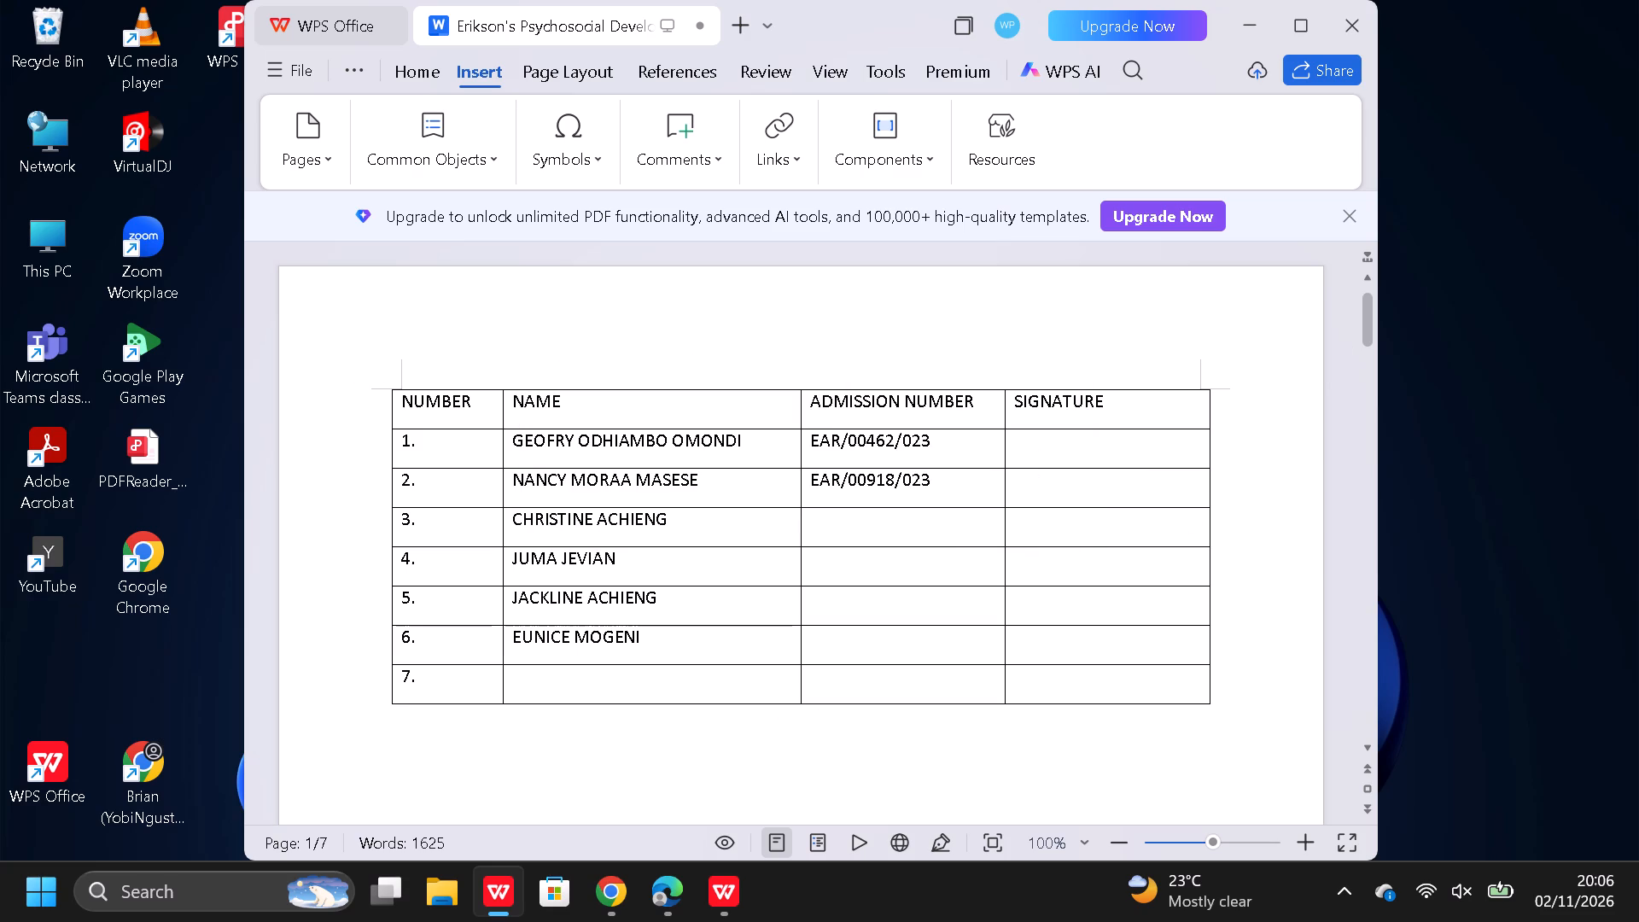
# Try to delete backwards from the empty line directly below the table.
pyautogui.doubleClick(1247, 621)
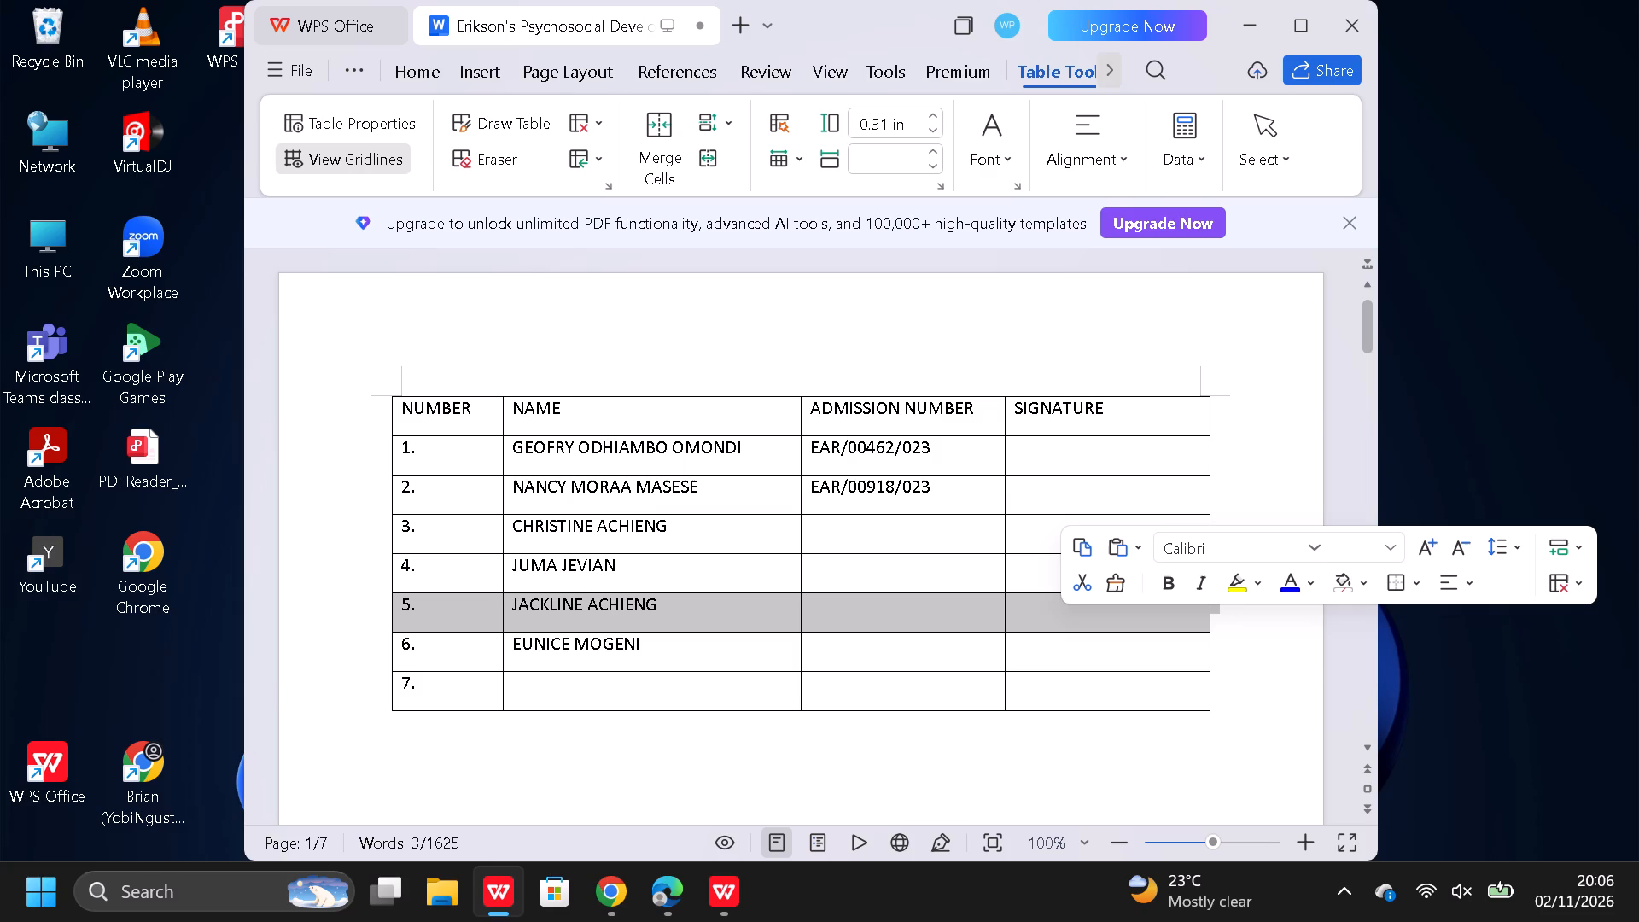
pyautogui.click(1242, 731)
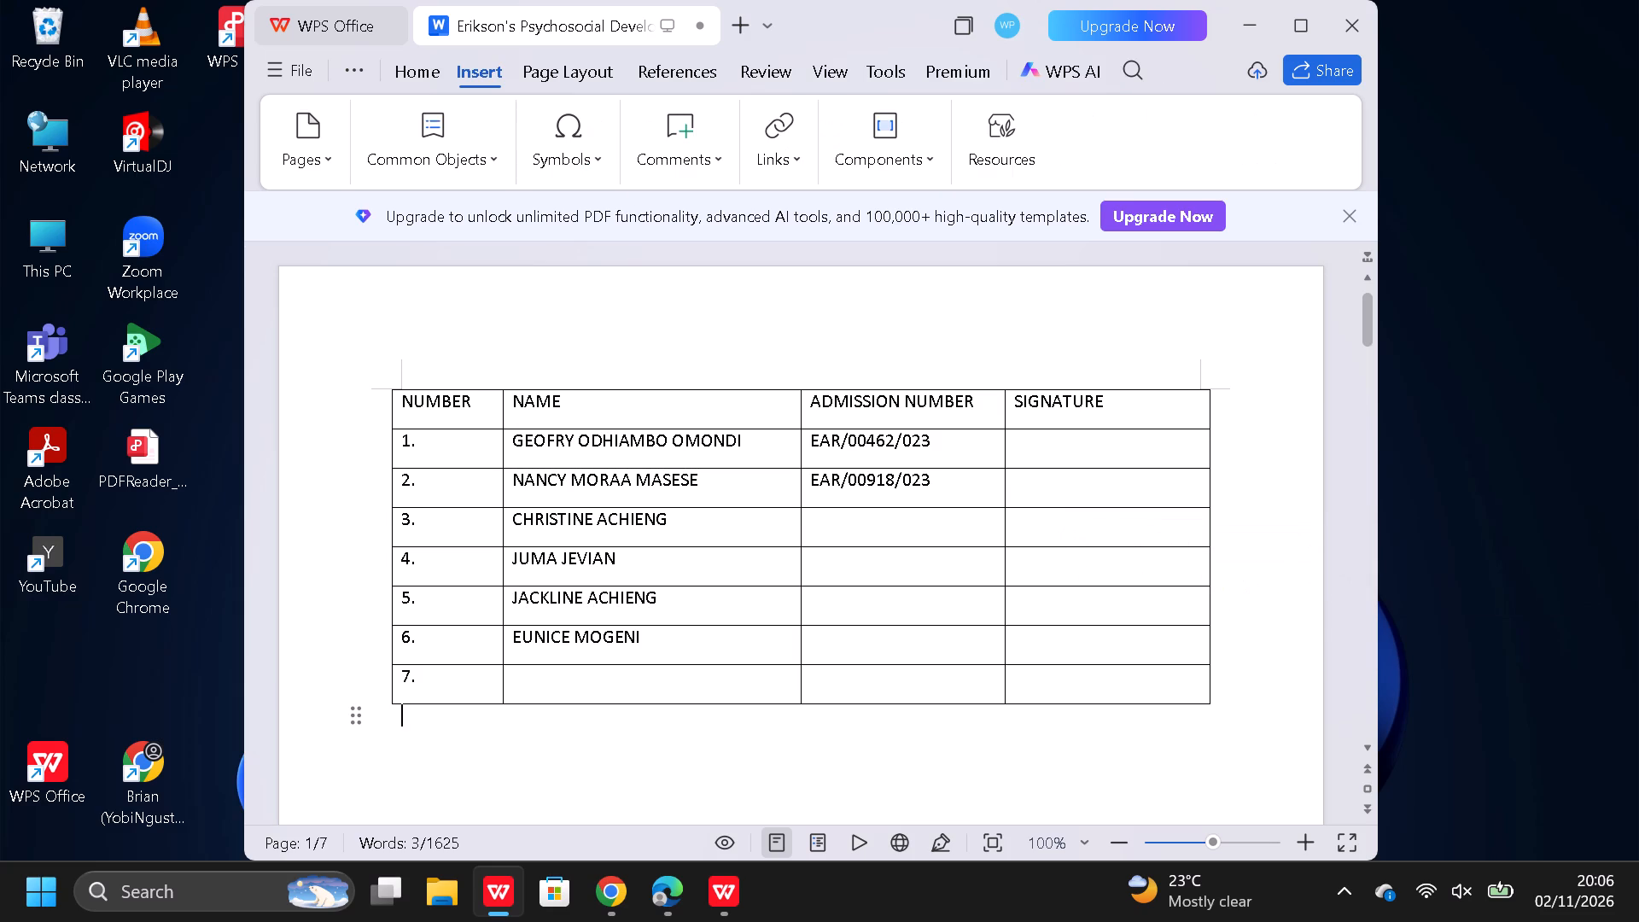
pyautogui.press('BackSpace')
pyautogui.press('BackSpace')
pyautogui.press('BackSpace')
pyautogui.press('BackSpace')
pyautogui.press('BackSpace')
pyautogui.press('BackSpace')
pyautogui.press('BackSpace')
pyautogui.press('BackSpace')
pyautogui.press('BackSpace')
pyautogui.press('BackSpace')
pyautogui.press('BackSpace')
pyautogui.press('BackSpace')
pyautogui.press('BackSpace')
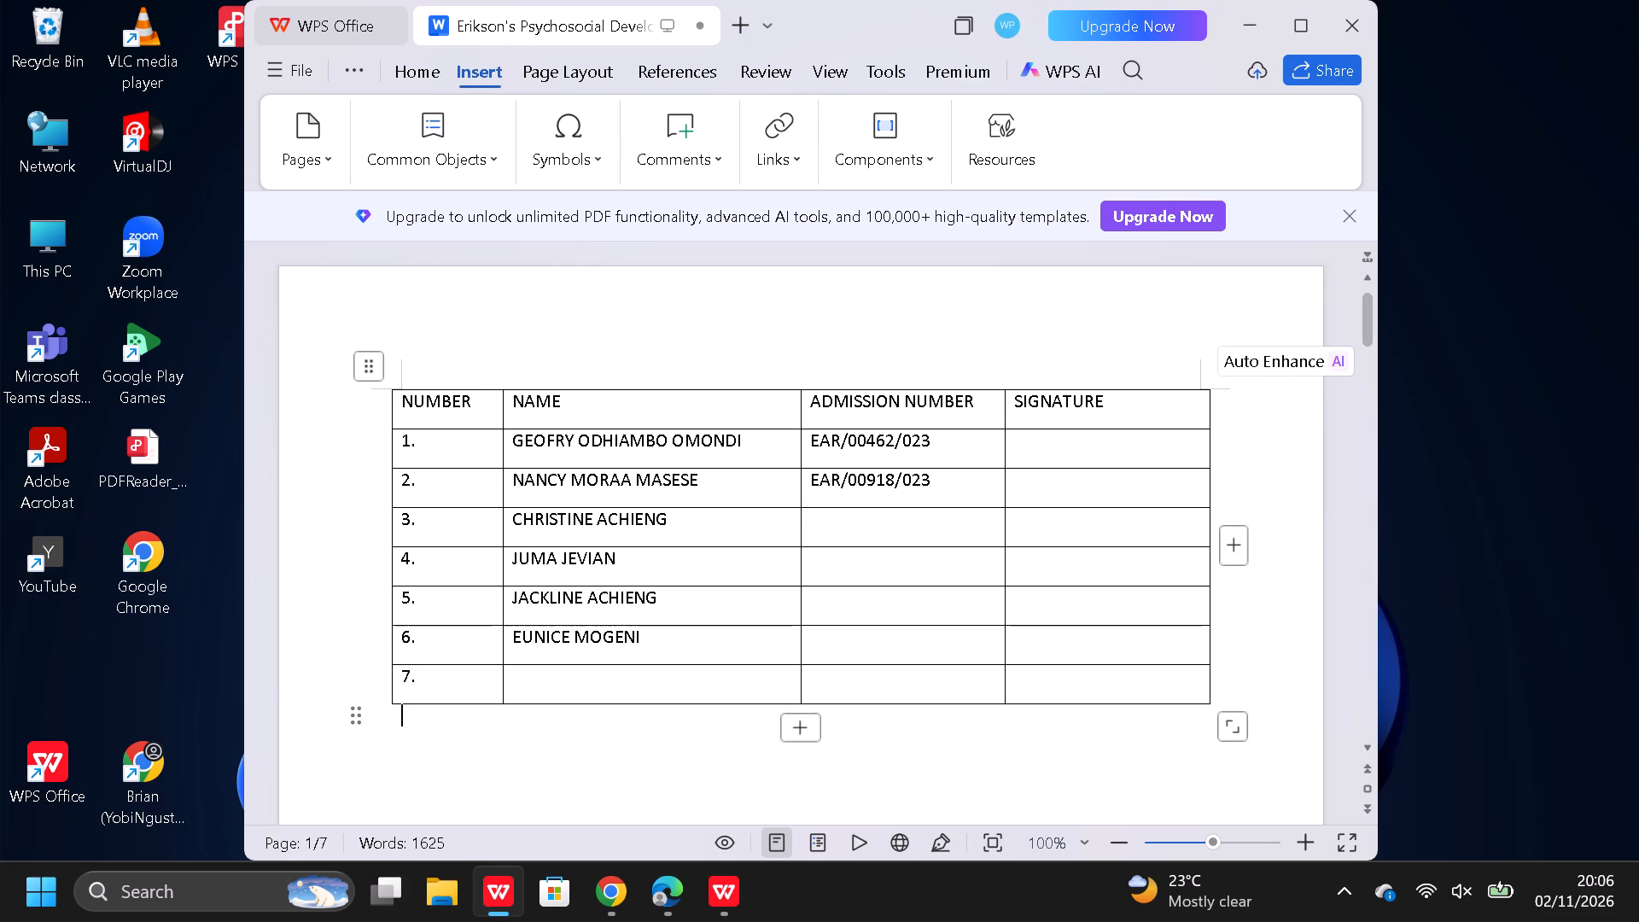
# Insert a blank line above the table and remove the extra line breaks from the first header cell.
pyautogui.click(357, 310)
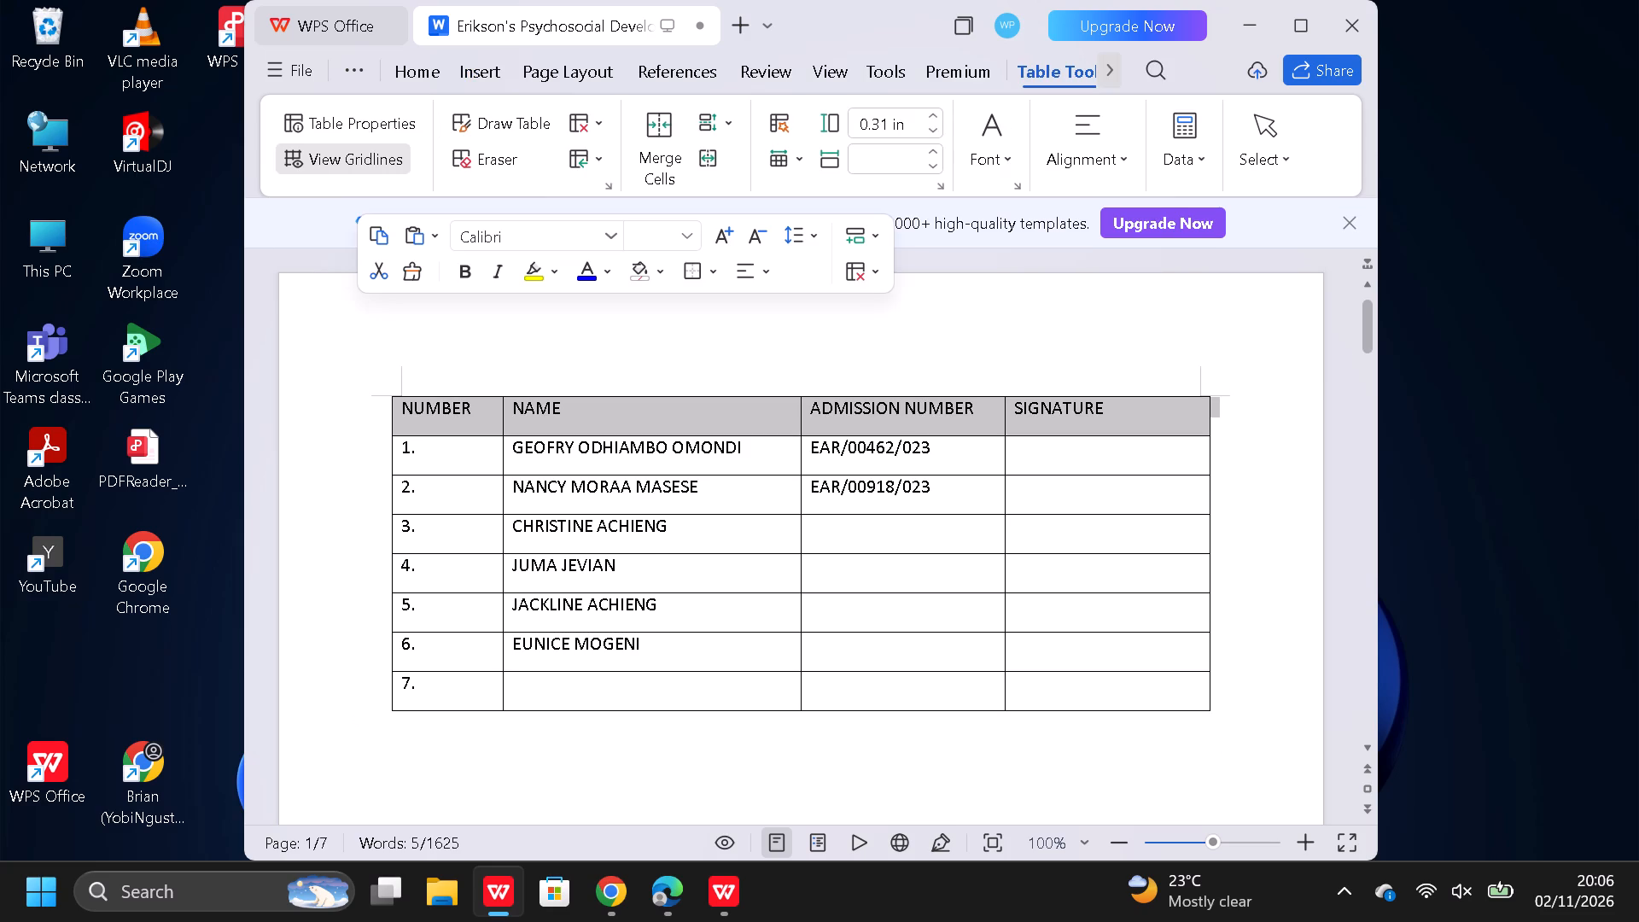
pyautogui.press('Return')
pyautogui.press('Return')
pyautogui.press('Return')
pyautogui.press('Return')
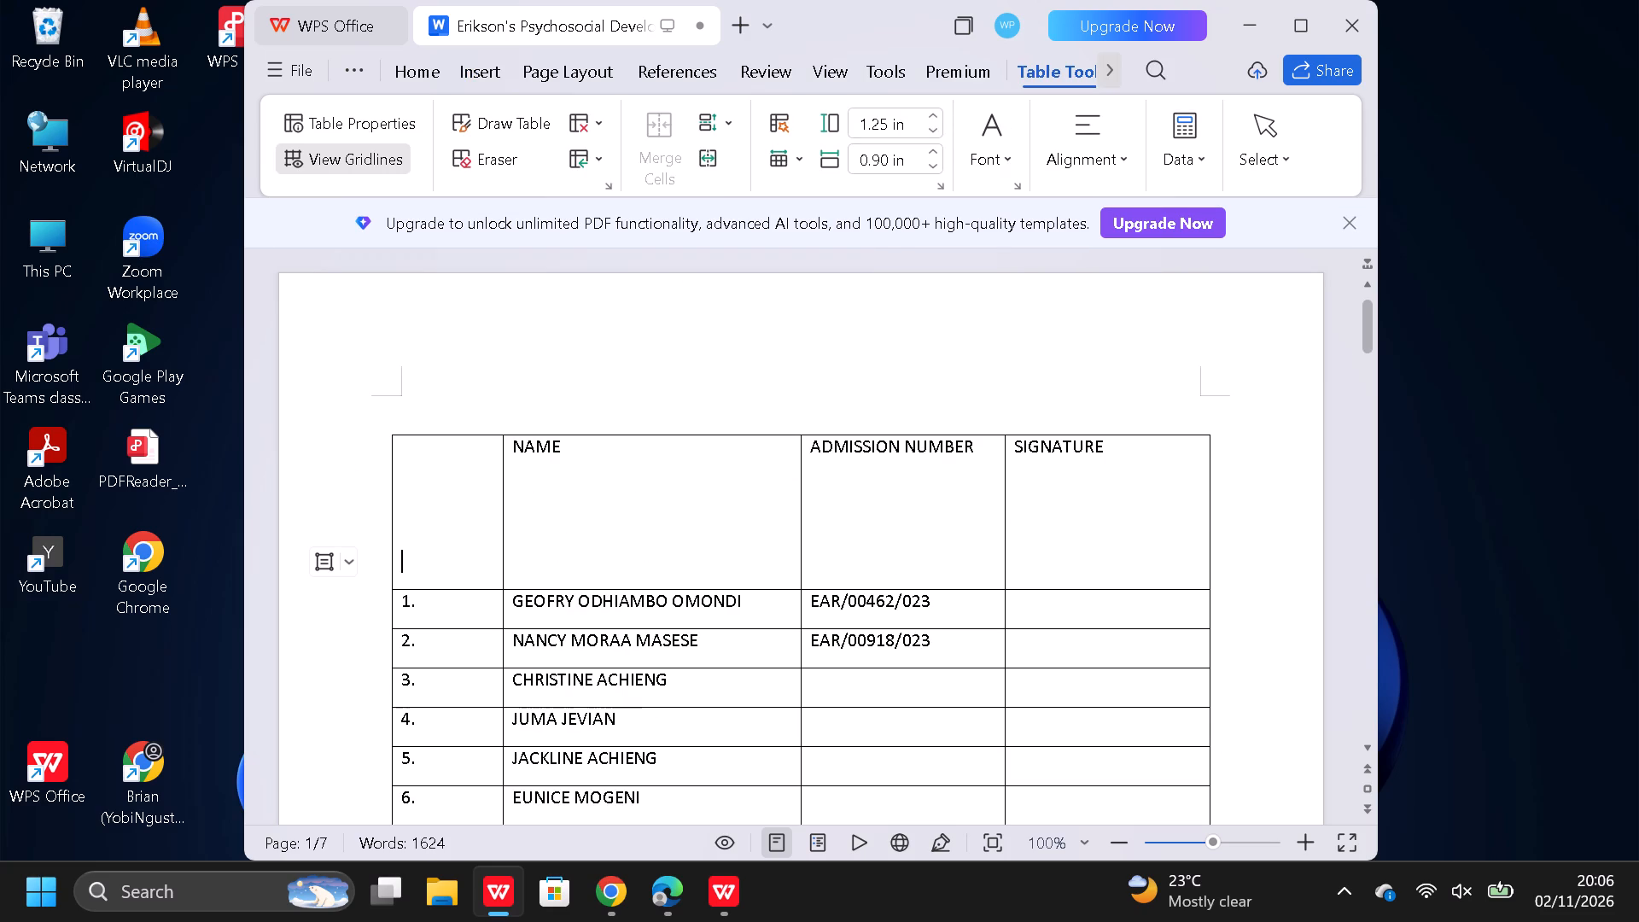
pyautogui.press('BackSpace')
pyautogui.press('BackSpace')
pyautogui.press('BackSpace')
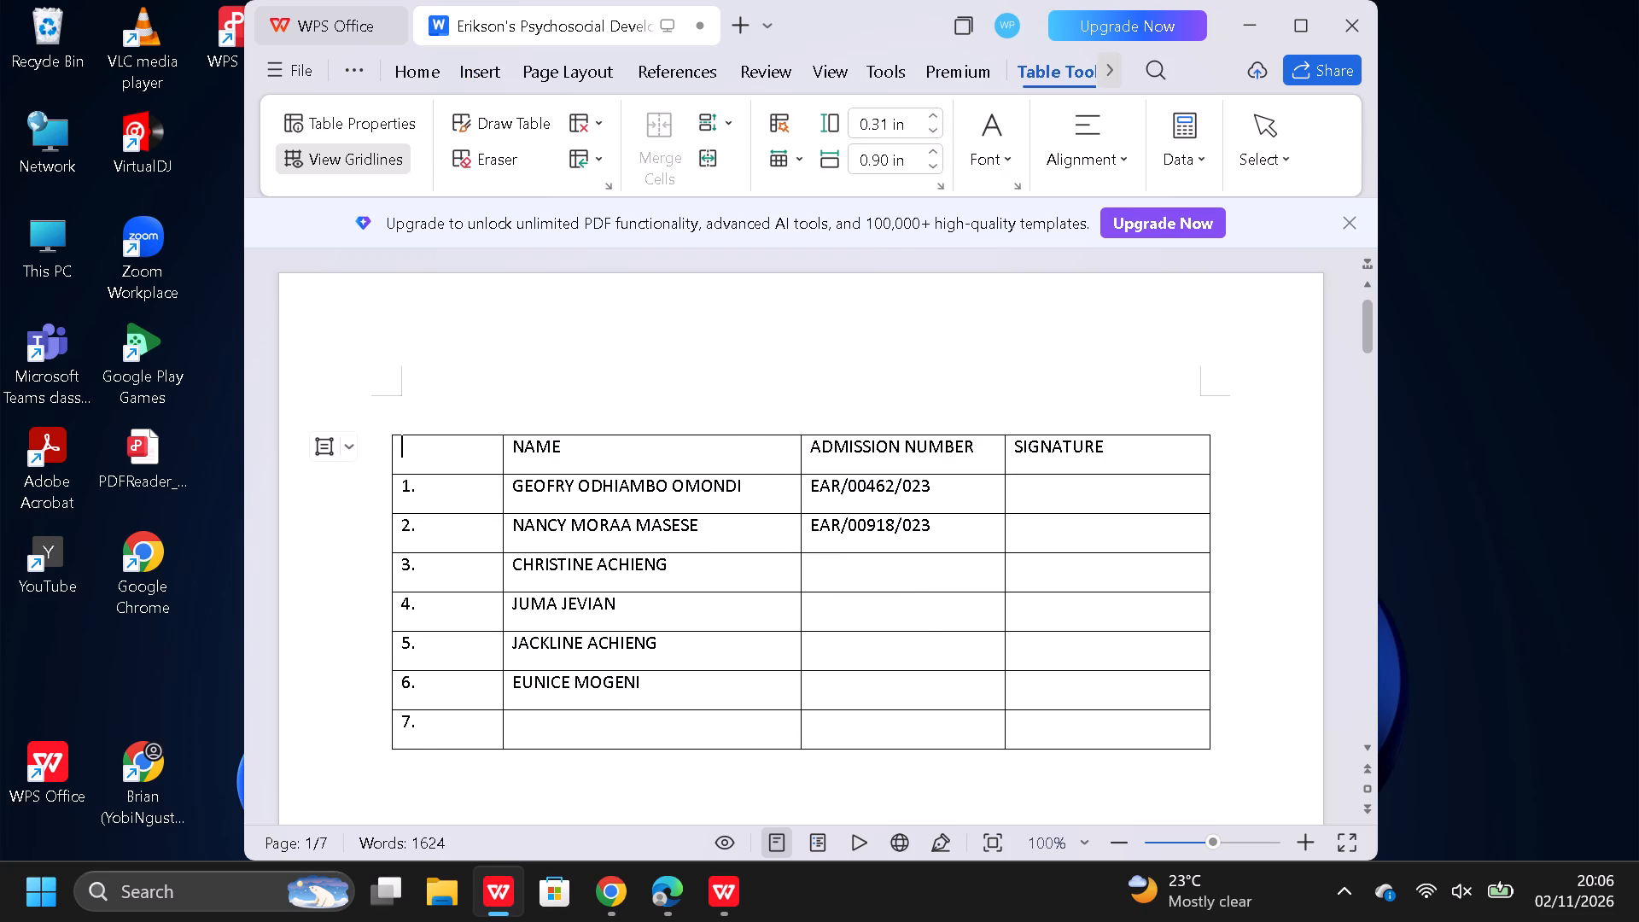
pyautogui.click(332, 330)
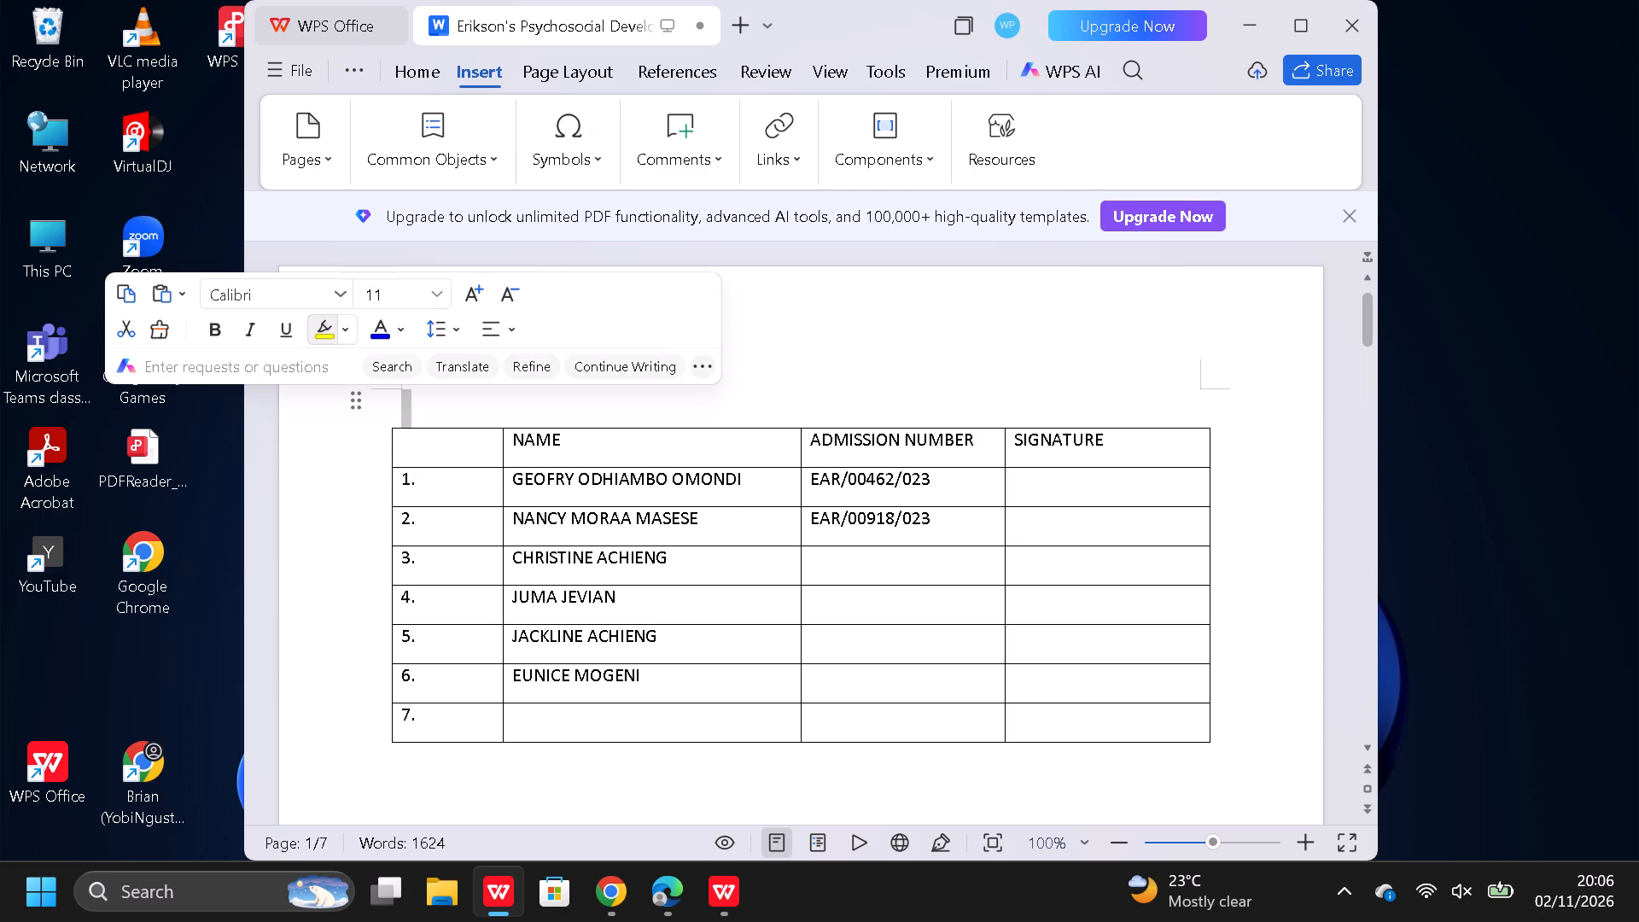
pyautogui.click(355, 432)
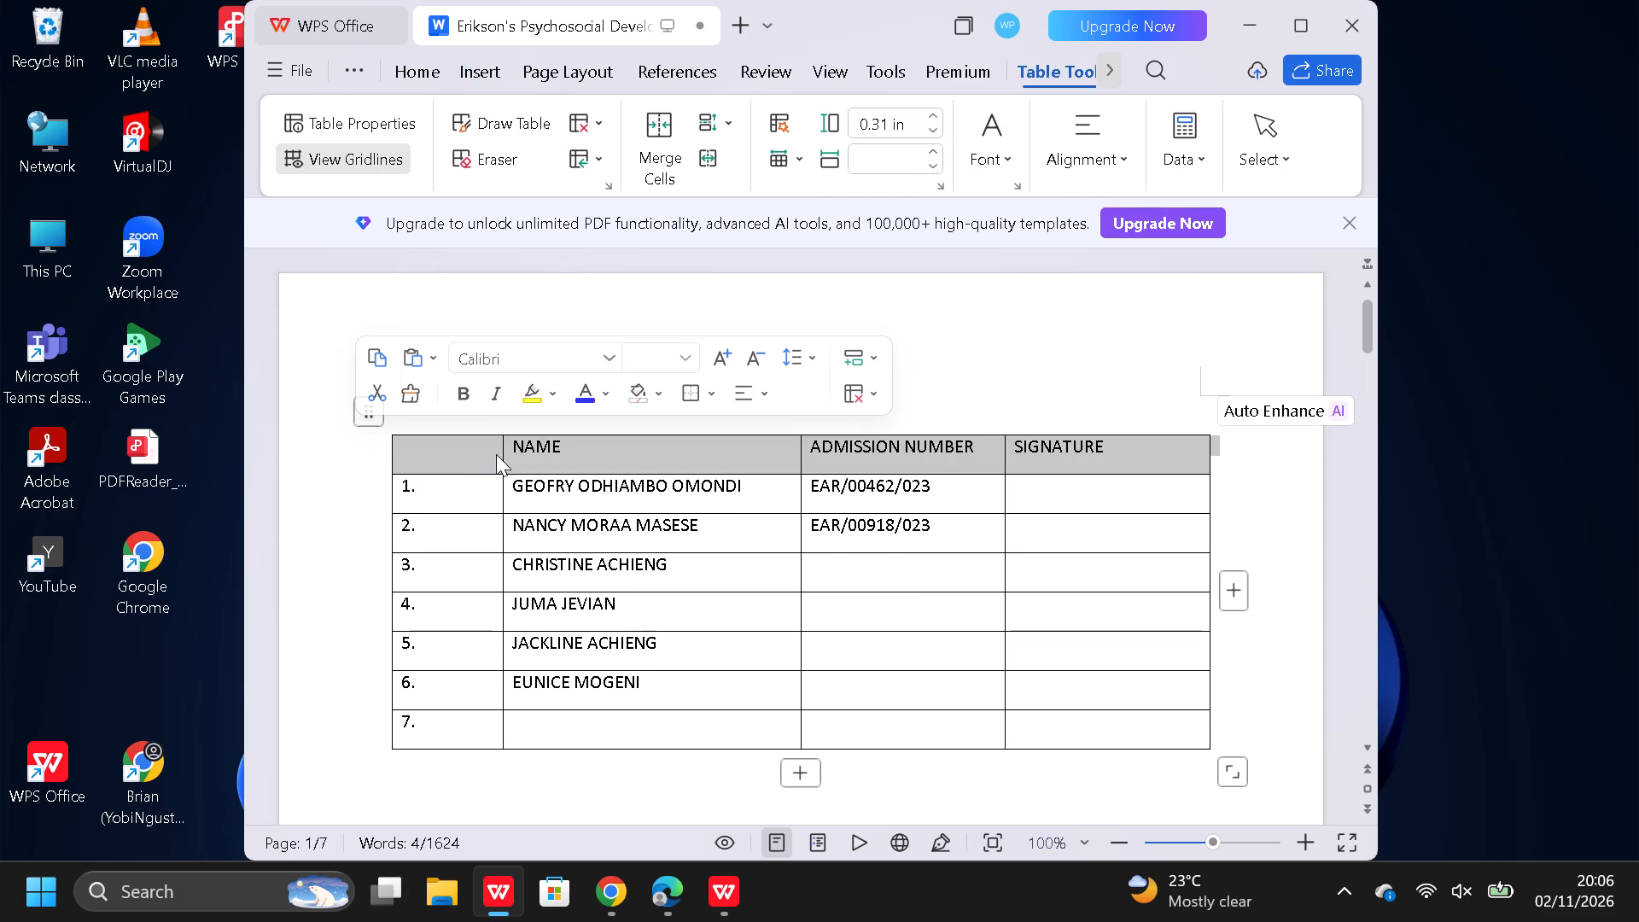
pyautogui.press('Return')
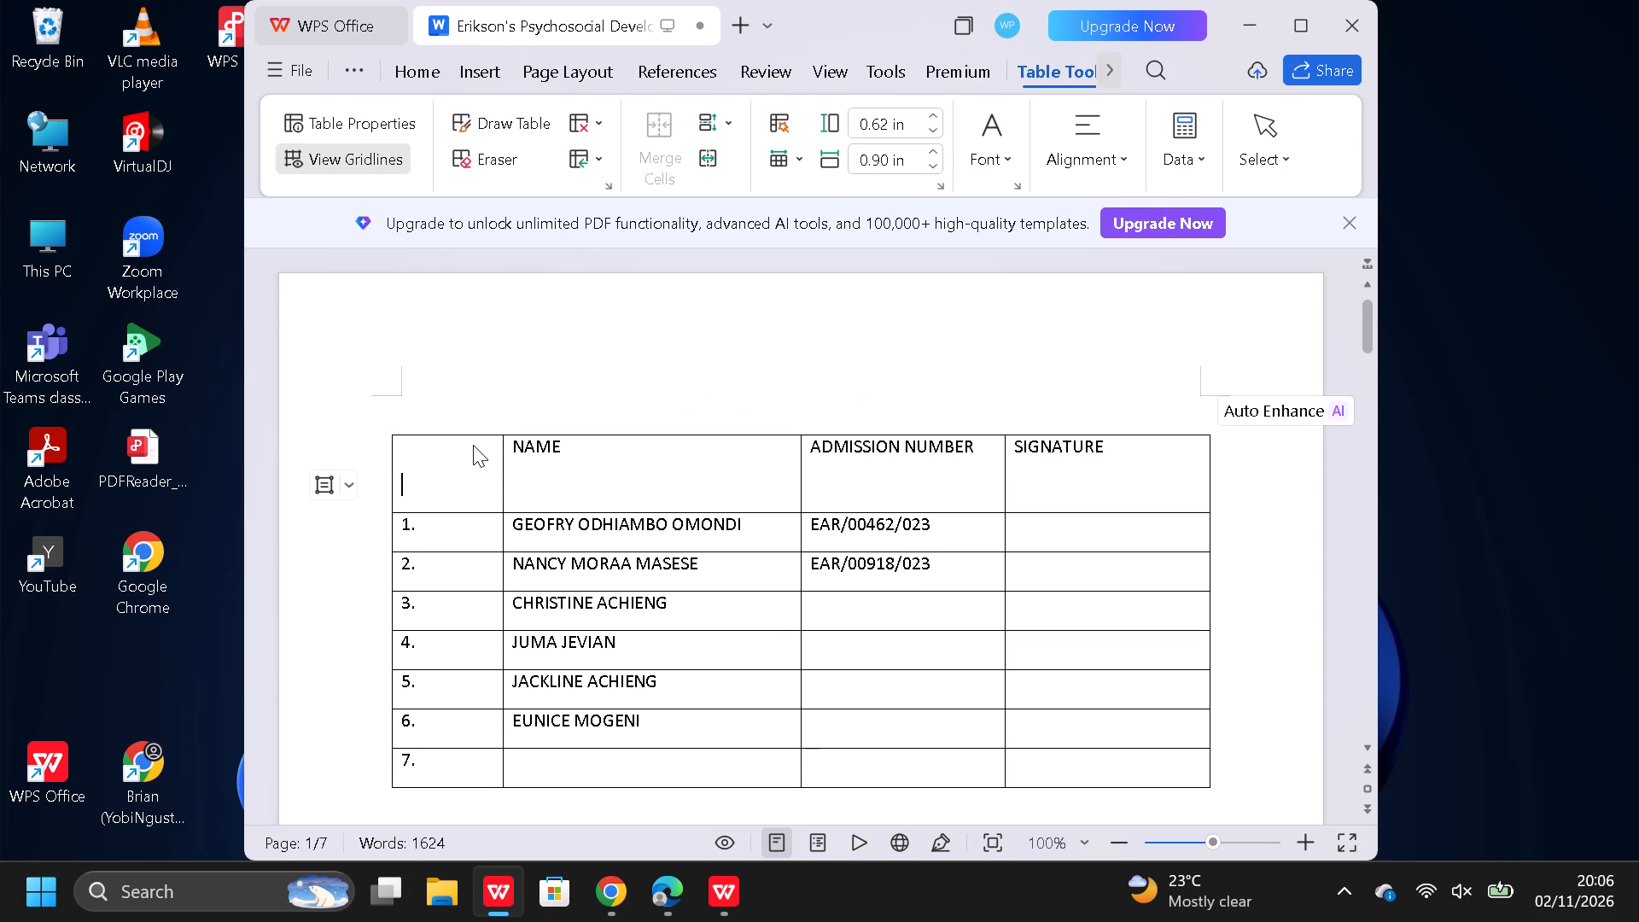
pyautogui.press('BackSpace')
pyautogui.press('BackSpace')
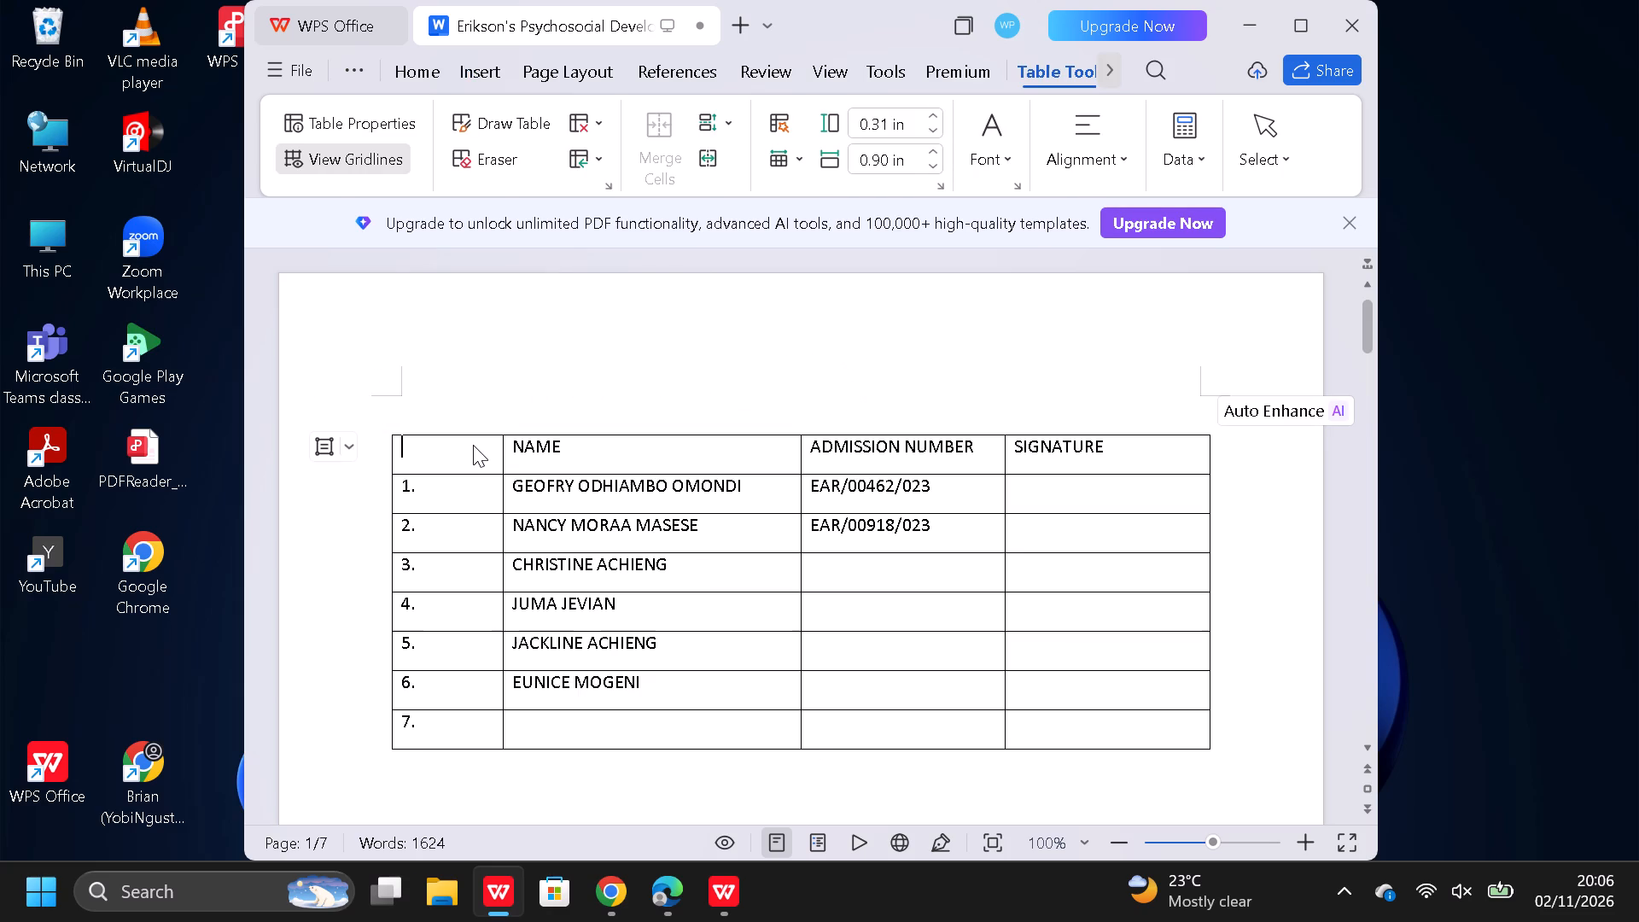
# Insert blank lines above the group members table until its last row reaches the bottom margin of the first page.
pyautogui.click(456, 385)
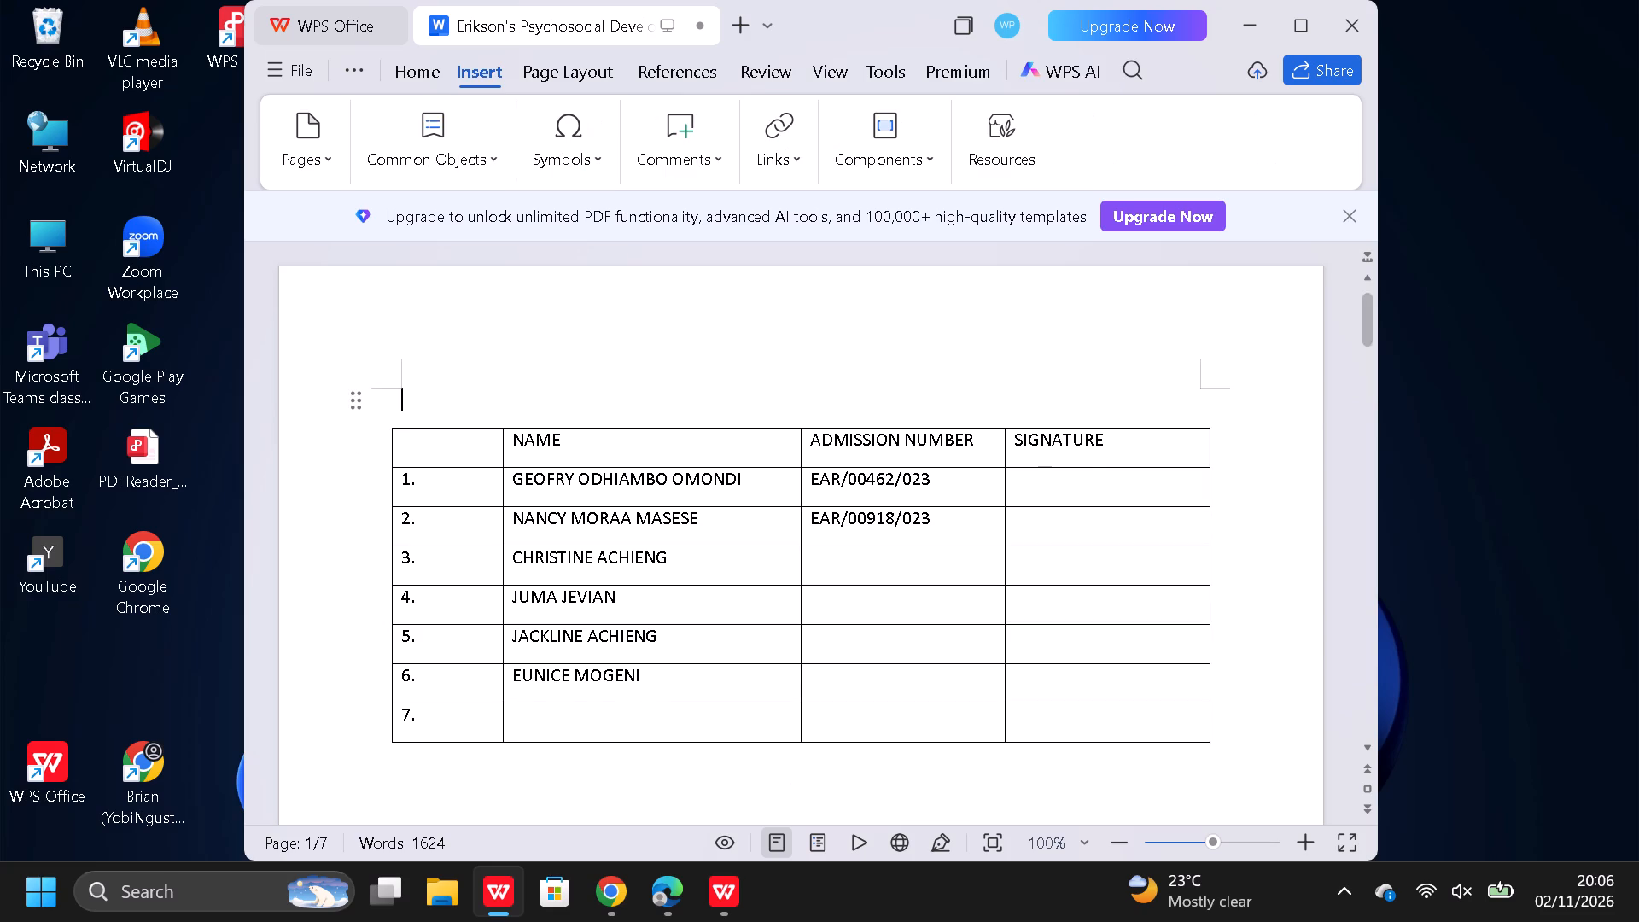
pyautogui.press('Return')
pyautogui.press('Return')
pyautogui.press('Return')
pyautogui.press('Return')
pyautogui.scroll(-3, 456, 385)
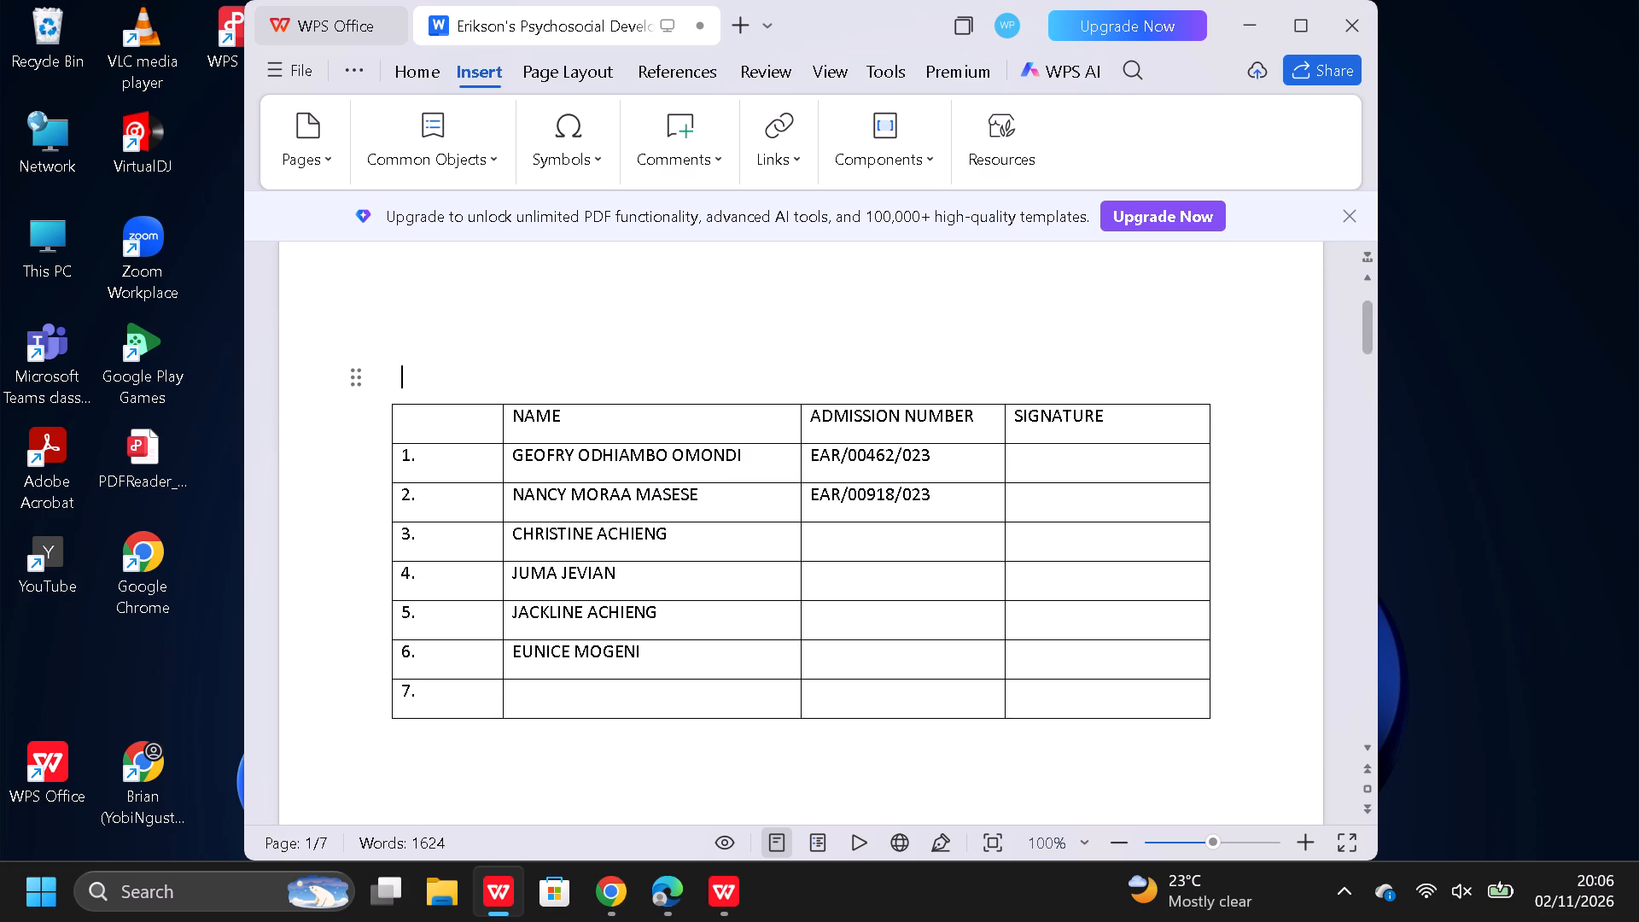
pyautogui.scroll(-2, 456, 385)
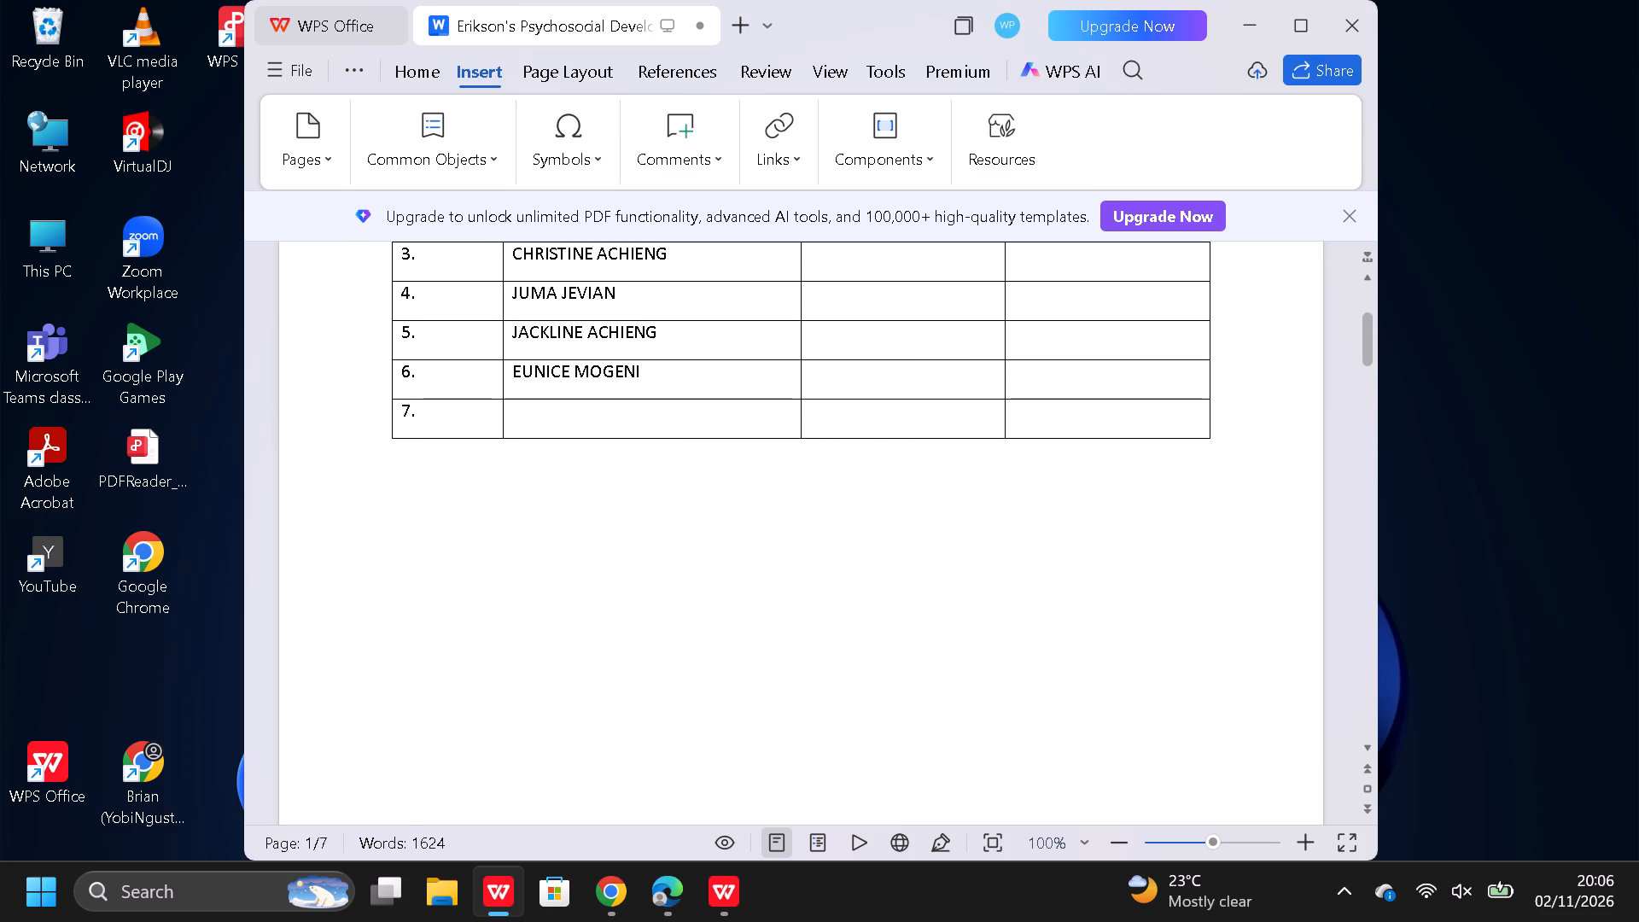
pyautogui.press('Return')
pyautogui.press('Return')
pyautogui.scroll(-2, 456, 385)
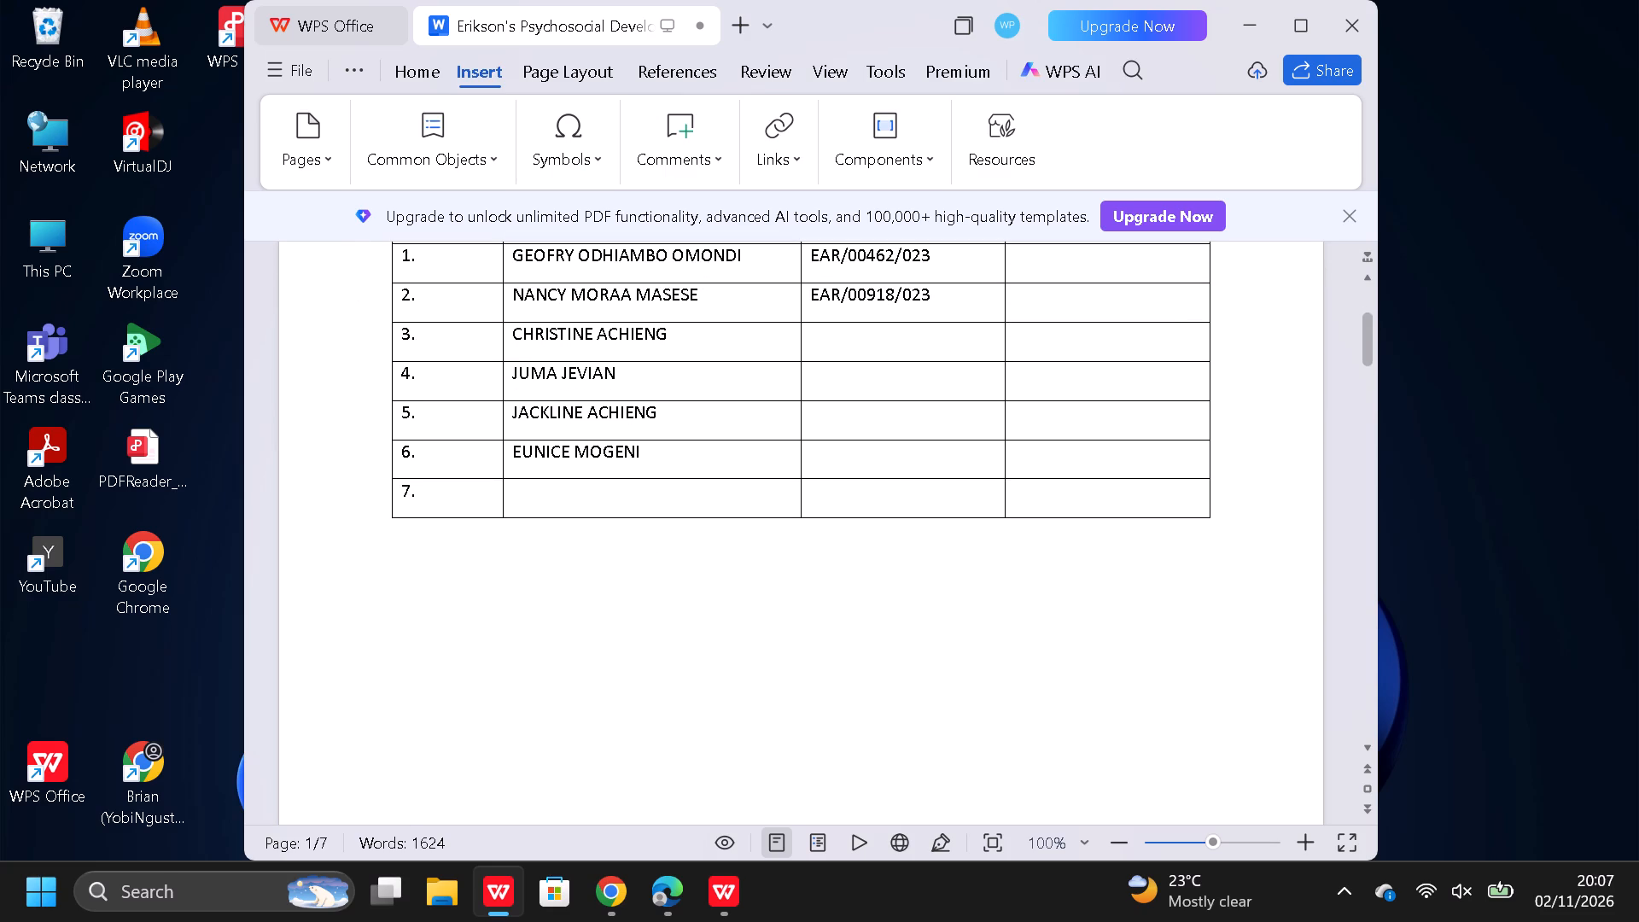
pyautogui.press('Return')
pyautogui.scroll(-2, 456, 385)
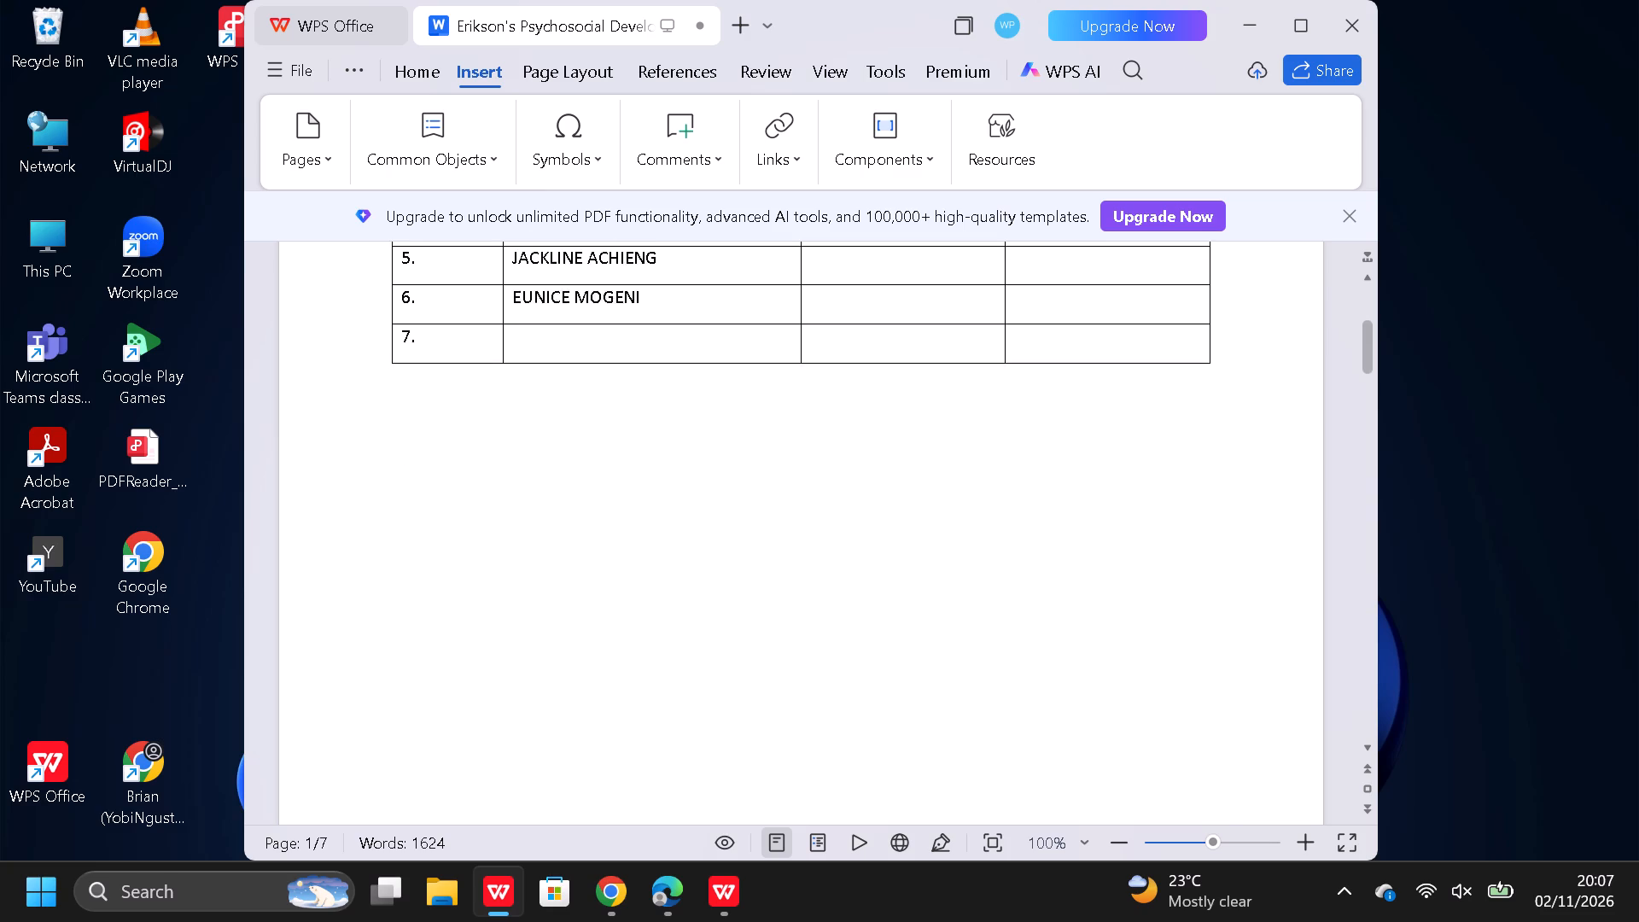
pyautogui.scroll(-4, 456, 385)
pyautogui.press('Return')
pyautogui.press('Return')
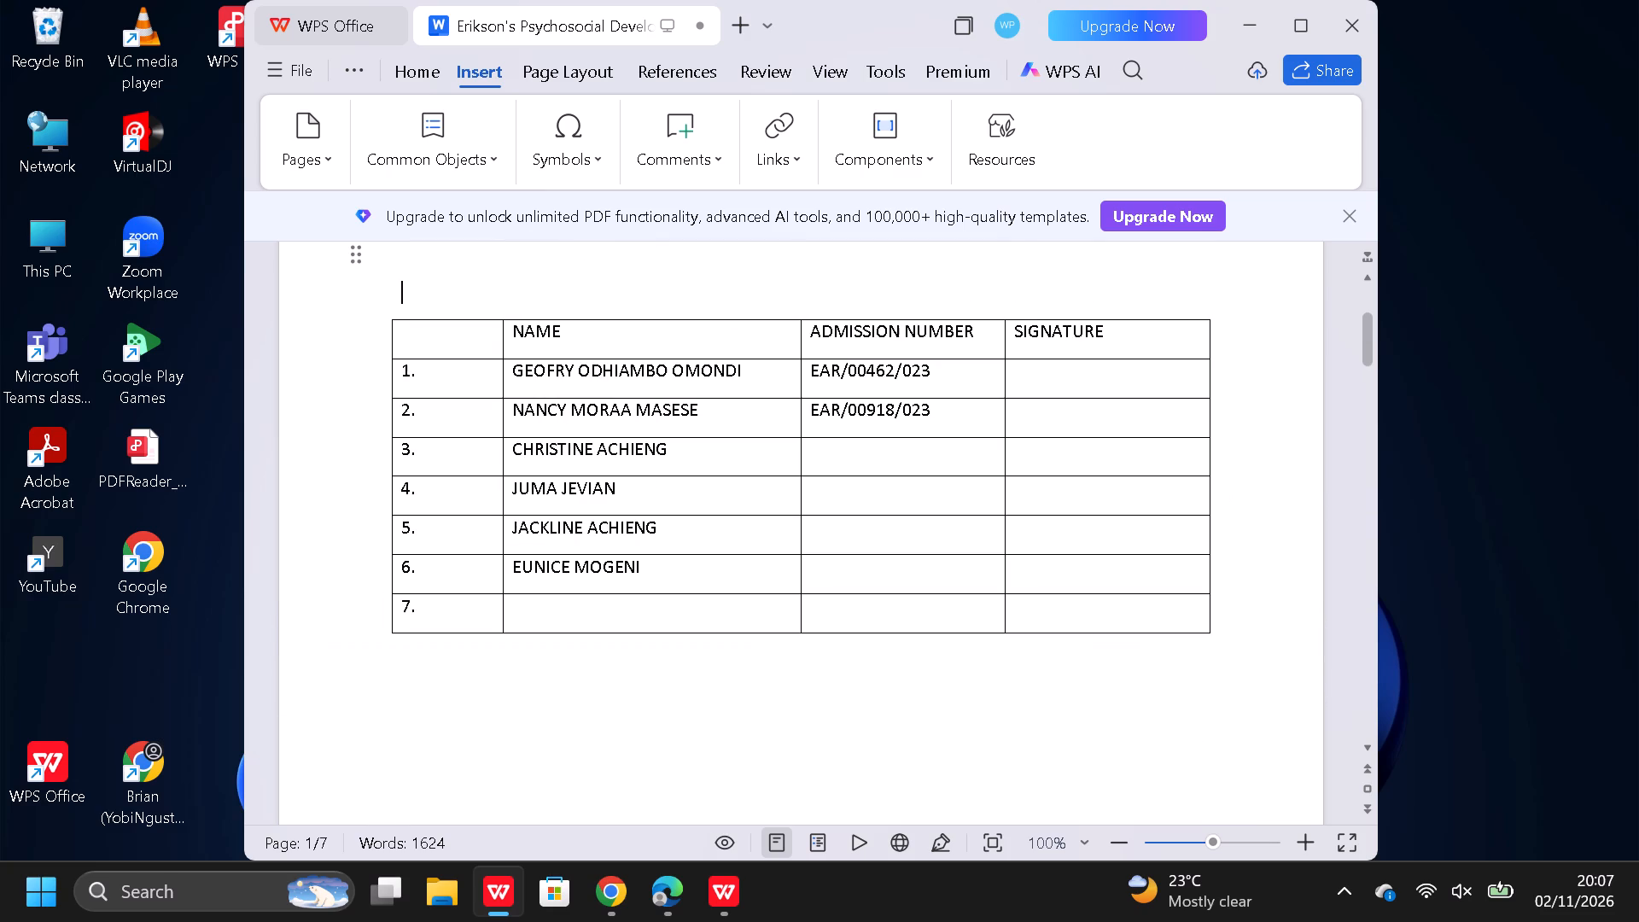
pyautogui.scroll(-3, 456, 385)
pyautogui.press('Return')
pyautogui.press('Return')
pyautogui.scroll(-1, 456, 385)
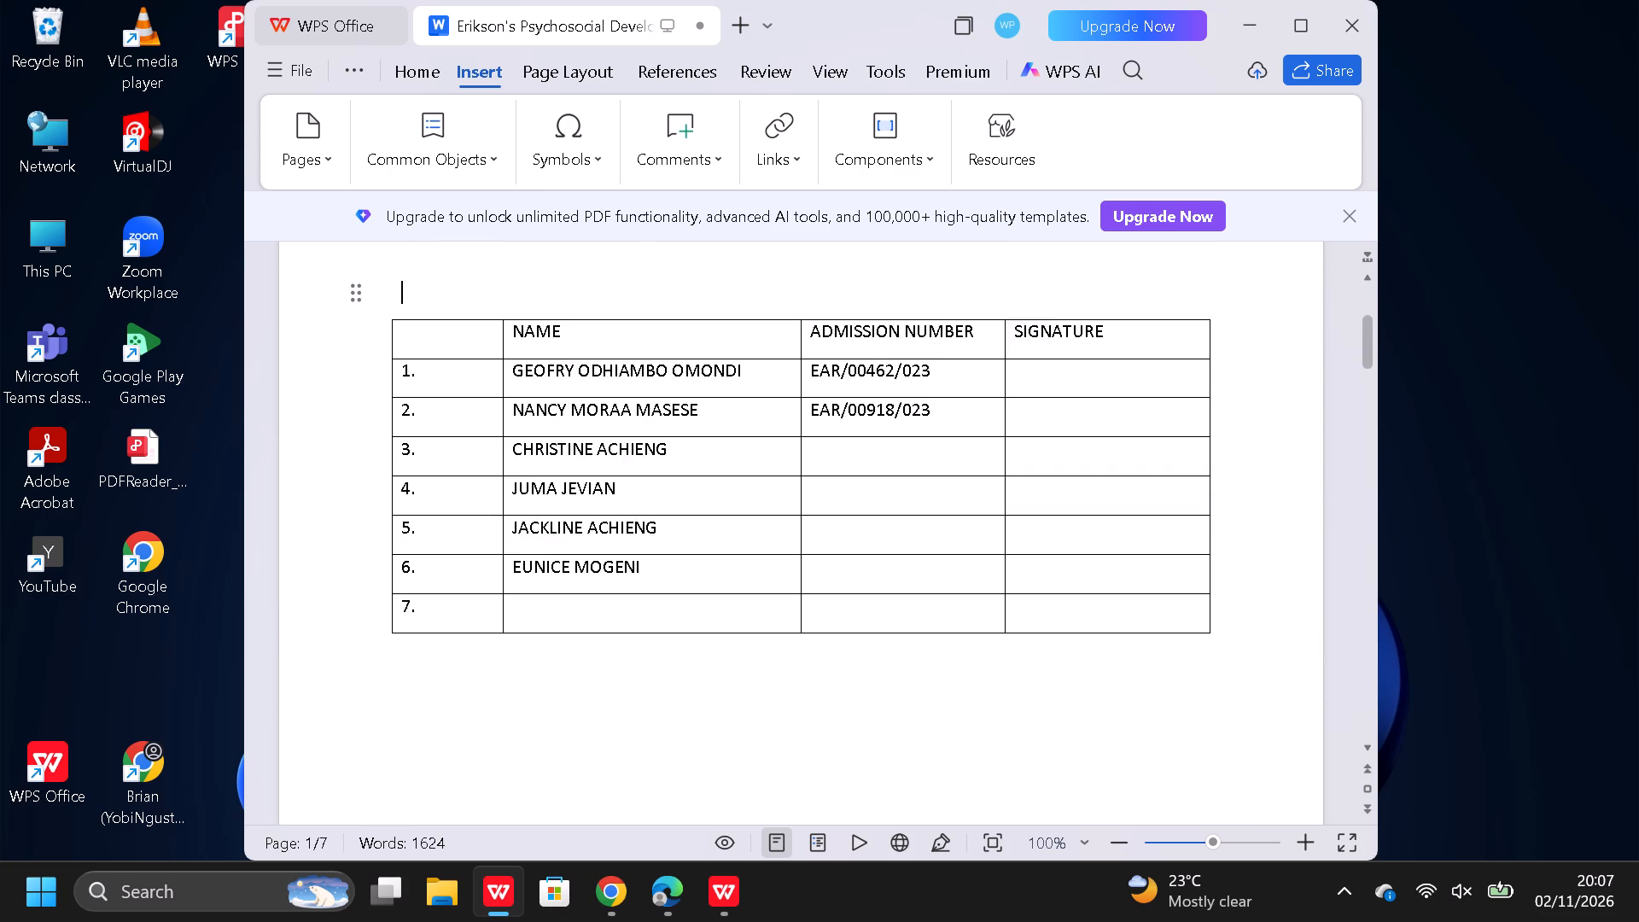
pyautogui.scroll(-2, 456, 385)
pyautogui.press('Return')
pyautogui.scroll(-3, 456, 385)
pyautogui.press('Return')
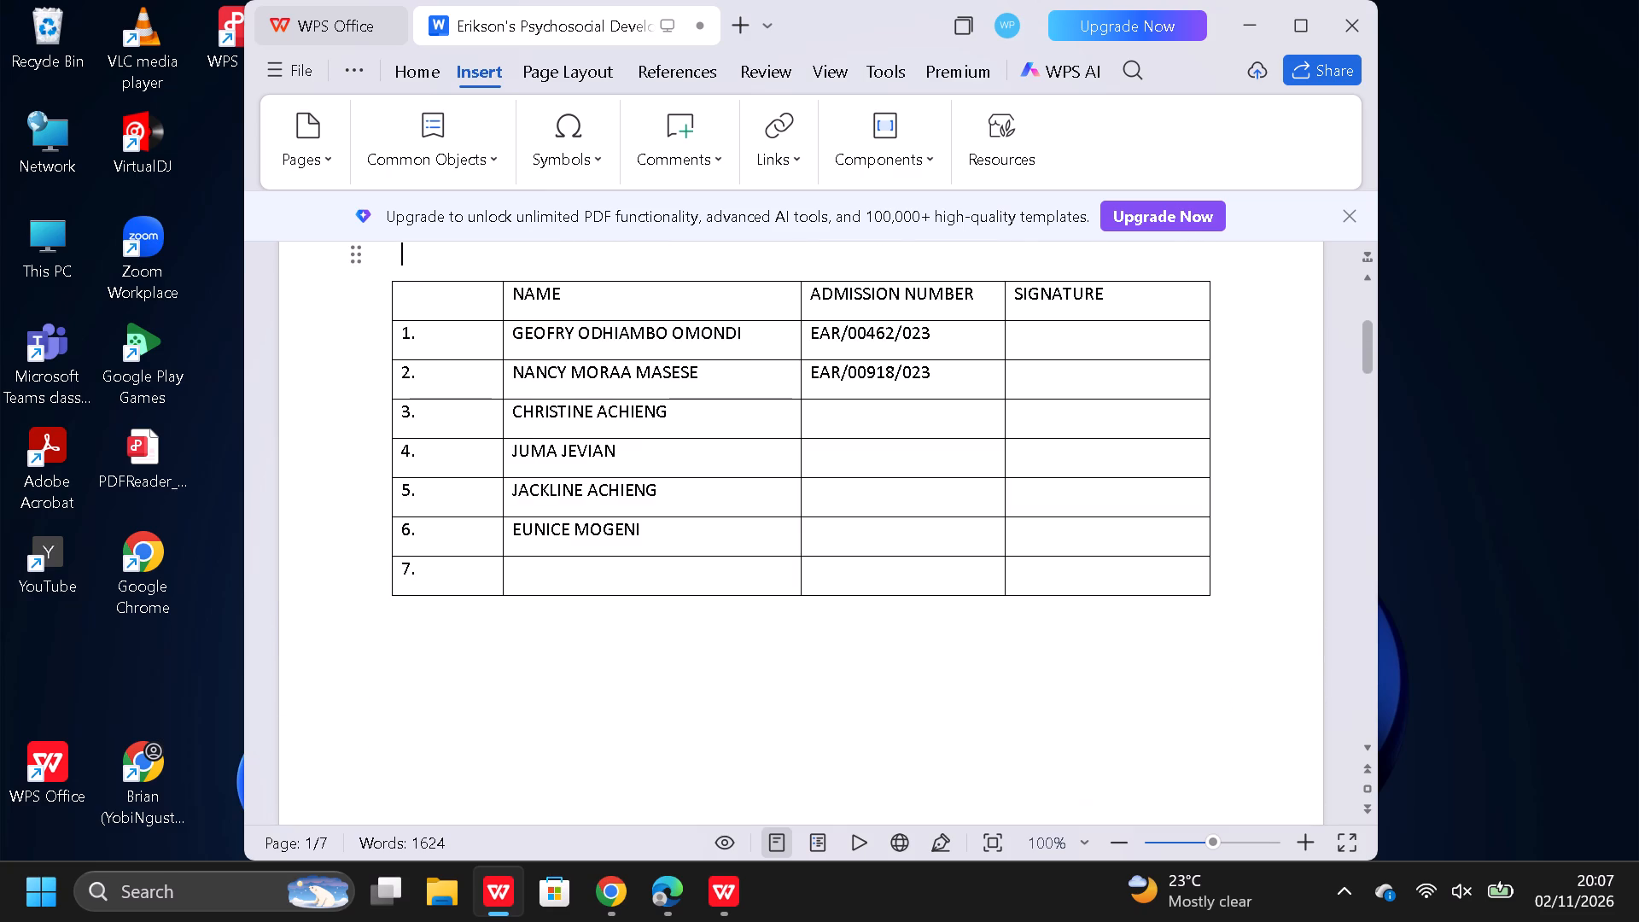
pyautogui.scroll(-3, 456, 385)
pyautogui.press('Return')
pyautogui.scroll(-1, 456, 385)
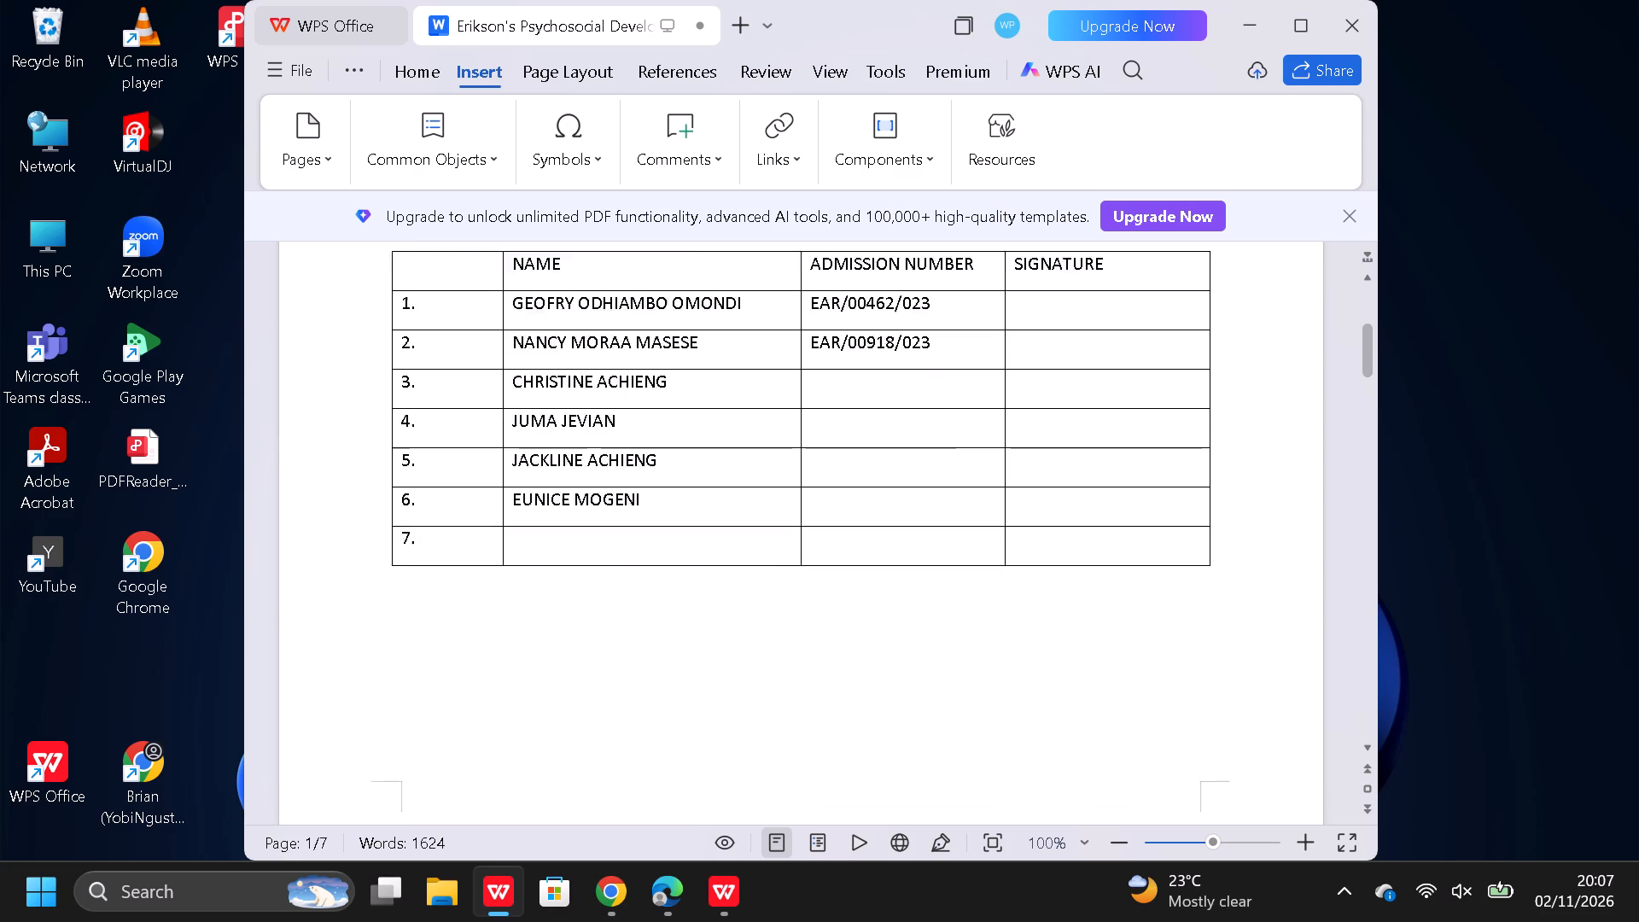
pyautogui.scroll(-1, 456, 385)
pyautogui.press('Return')
pyautogui.press('Return')
pyautogui.press('Return')
pyautogui.press('Return')
pyautogui.press('Return')
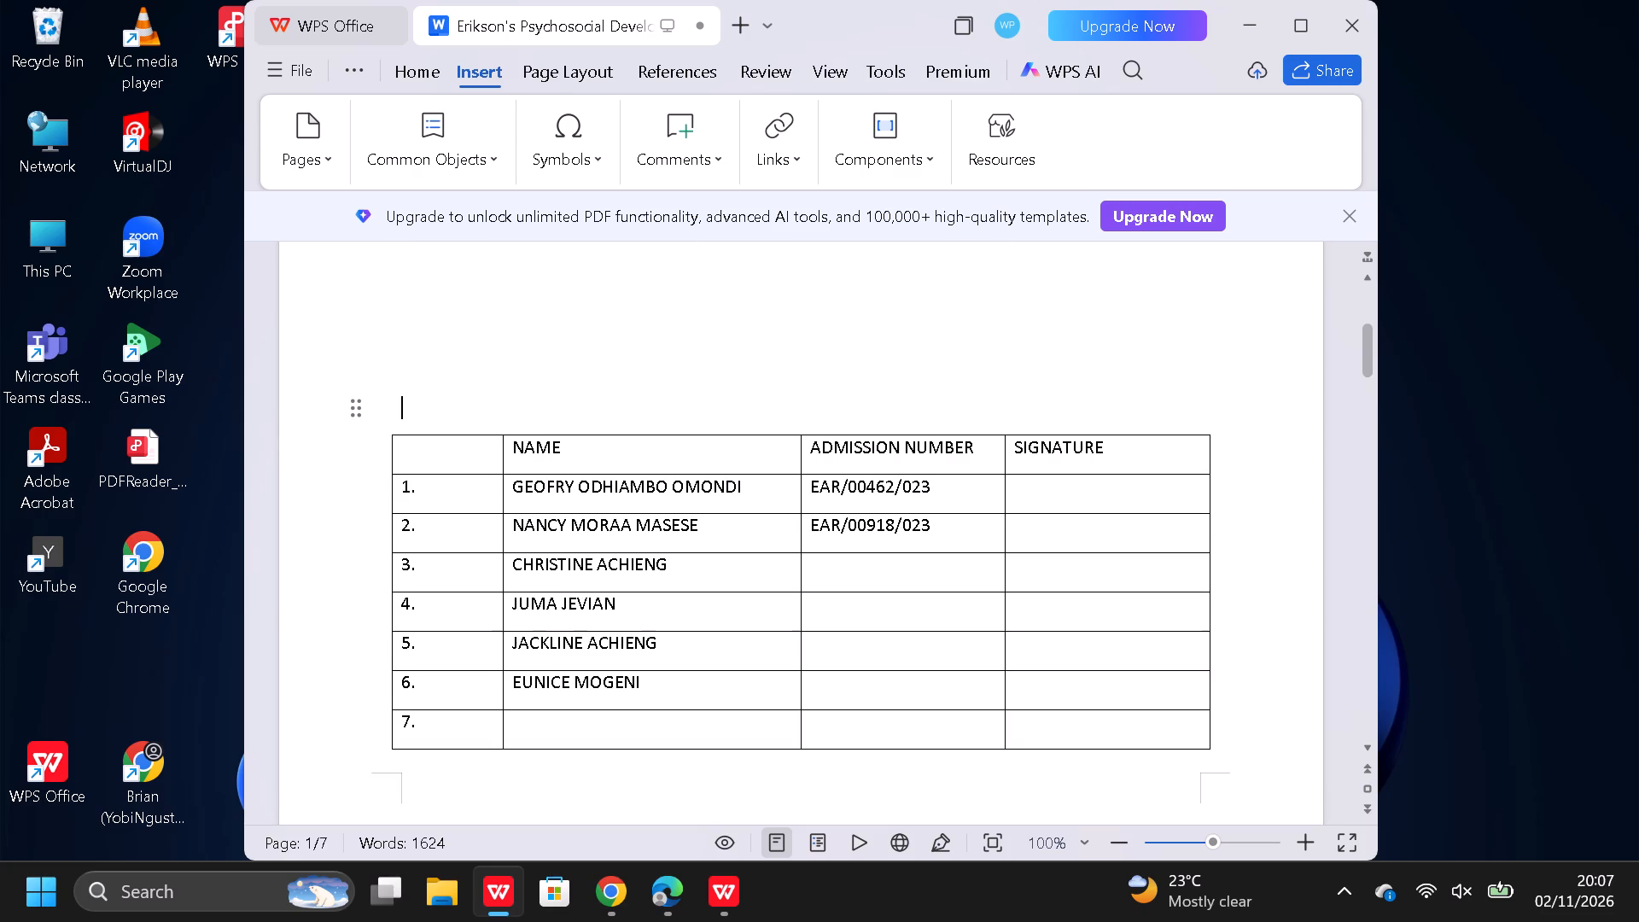
# Remove three of the blank lines directly above the table to leave some space beneath it on the page.
pyautogui.press('BackSpace')
pyautogui.press('BackSpace')
pyautogui.press('BackSpace')
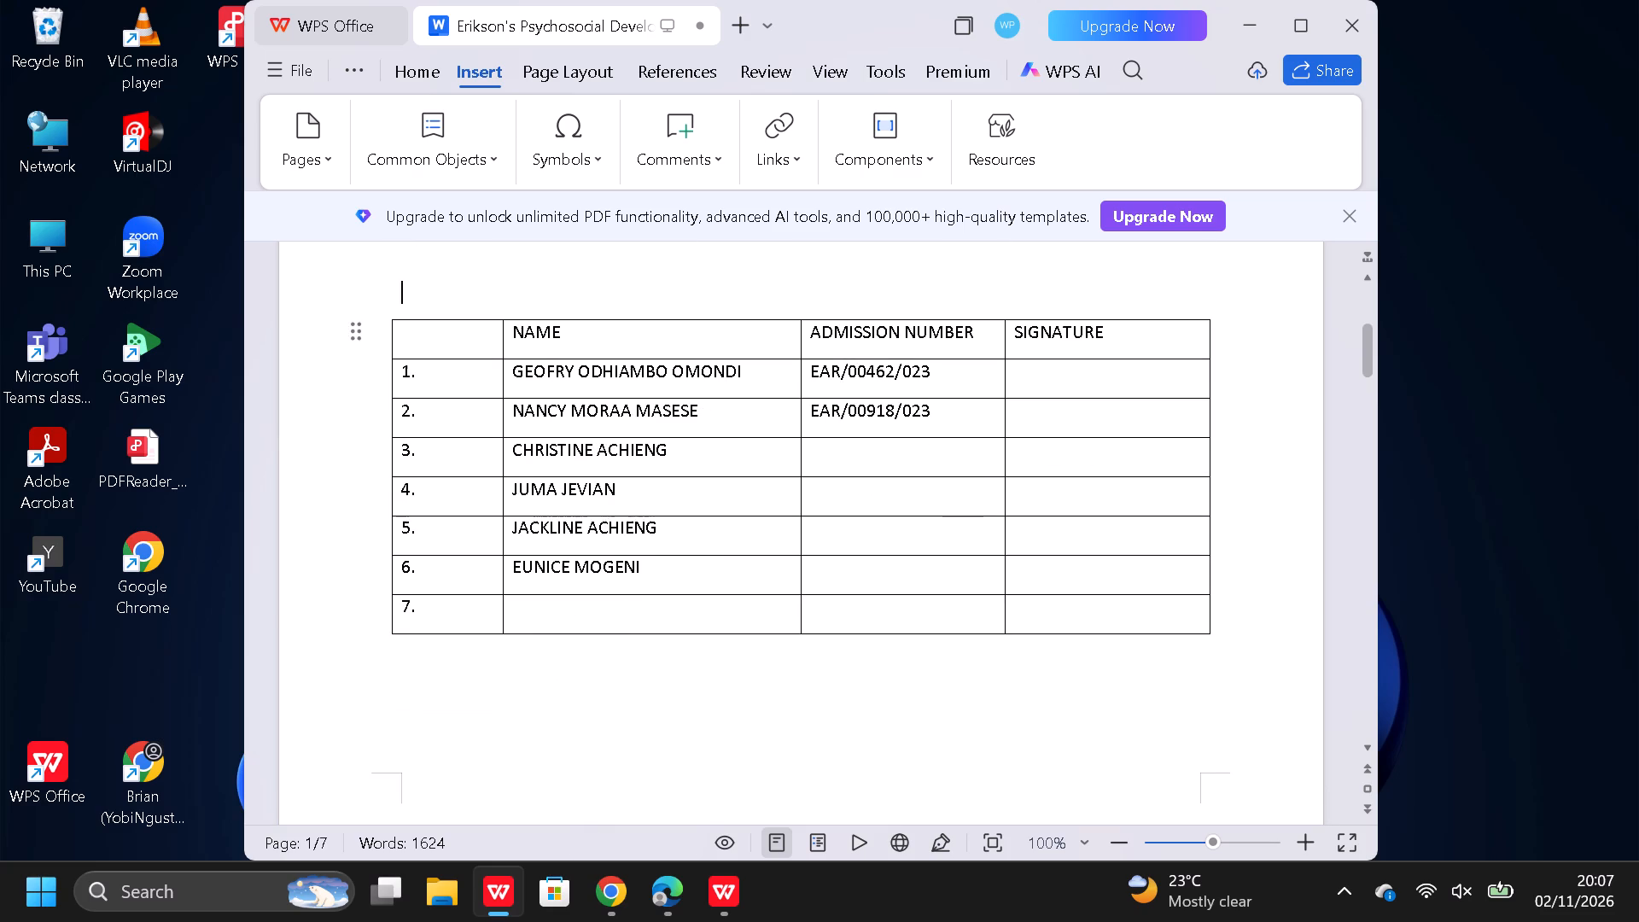
# Enter the bold heading MASENO UNIVERSITY on the first line of the front page.
pyautogui.scroll(7, 488, 362)
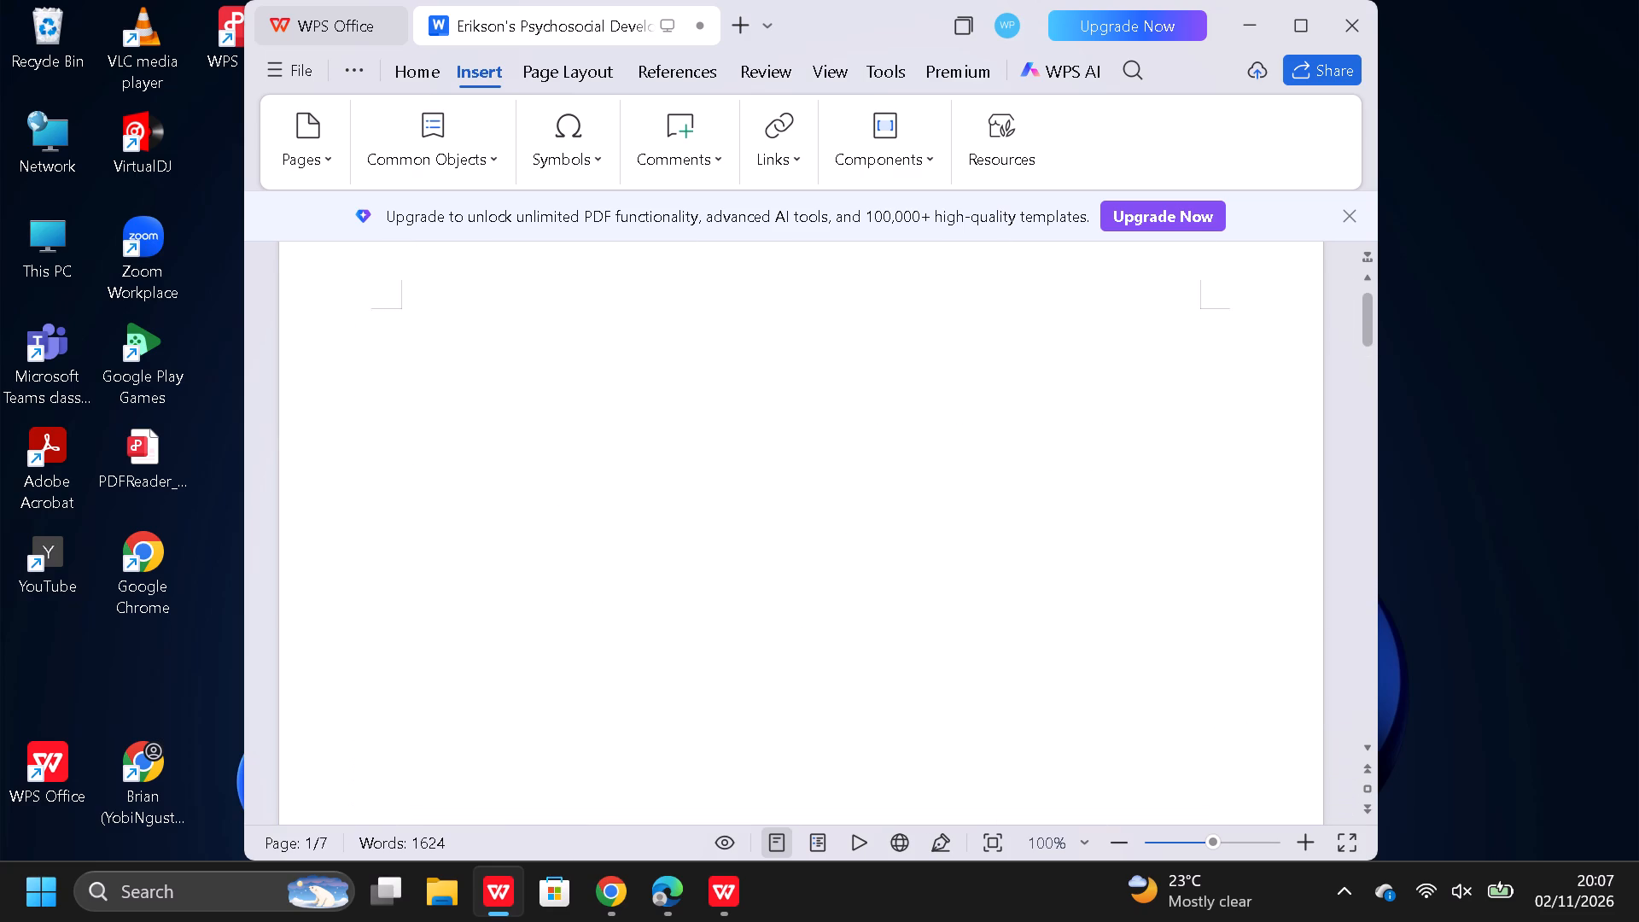
pyautogui.scroll(1, 488, 362)
pyautogui.click(421, 335)
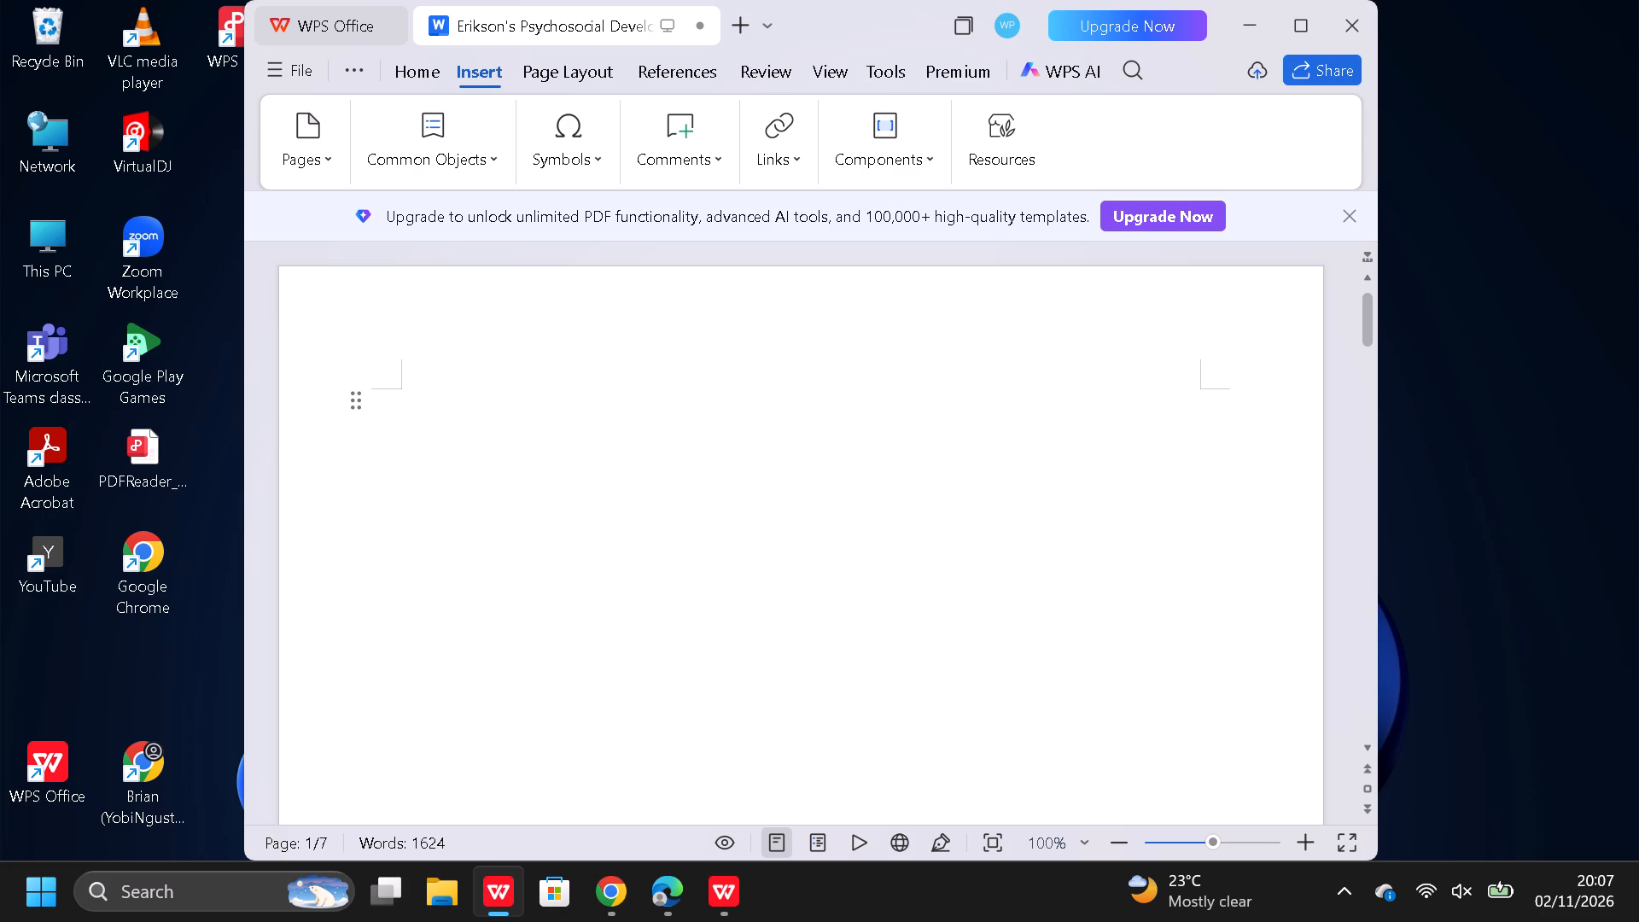
pyautogui.scroll(-1, 421, 335)
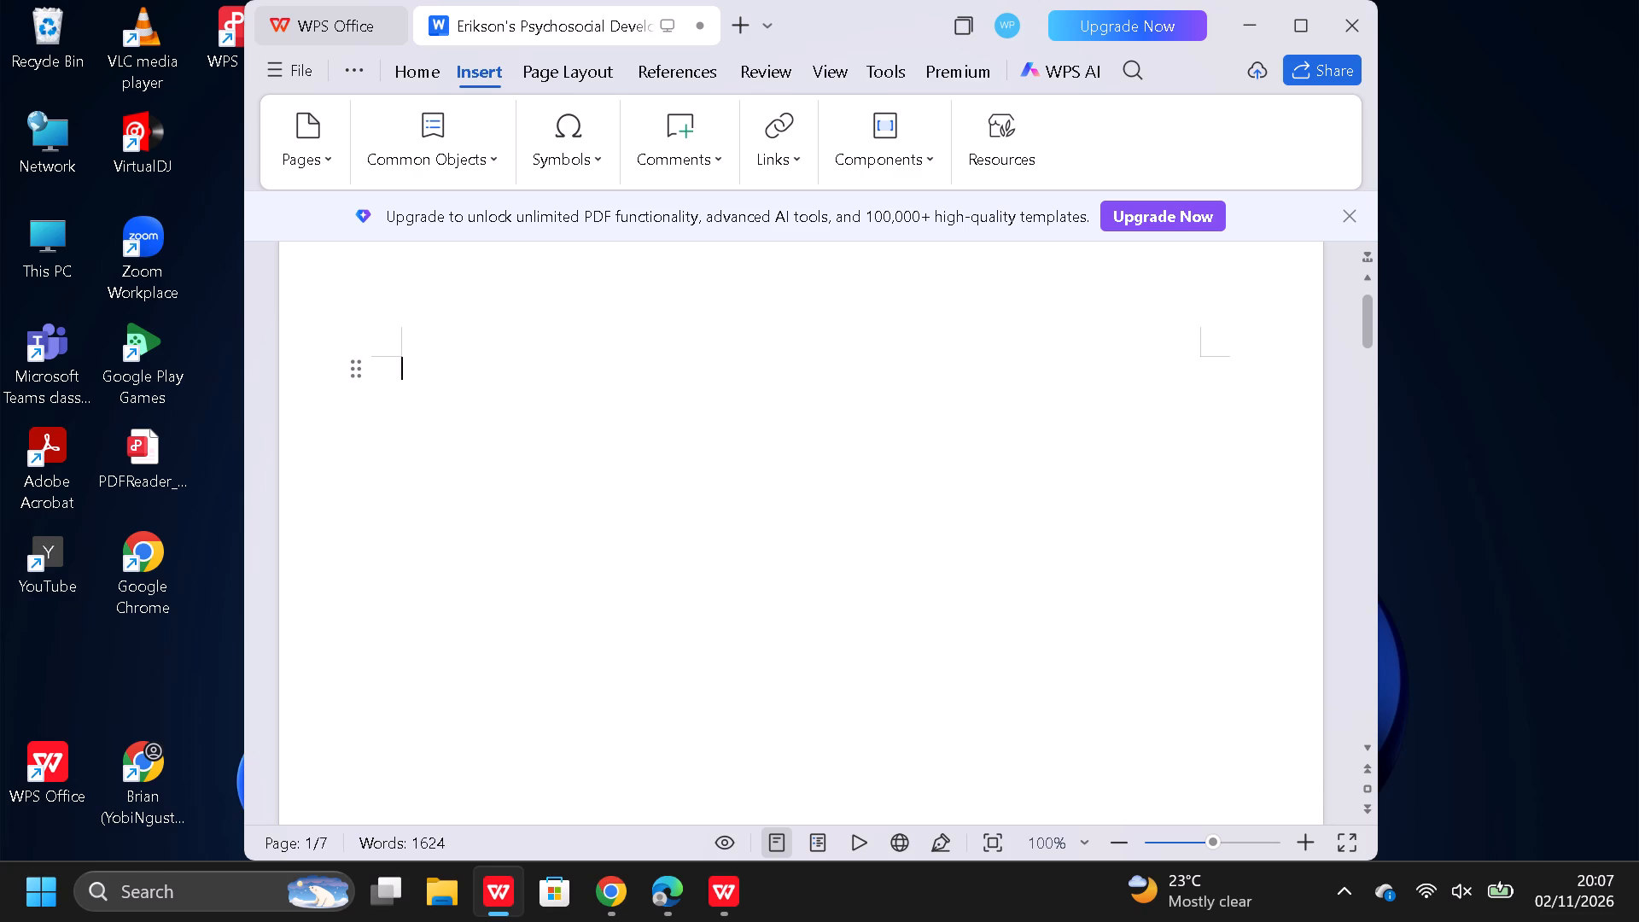
pyautogui.scroll(-1, 421, 335)
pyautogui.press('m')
pyautogui.press('BackSpace')
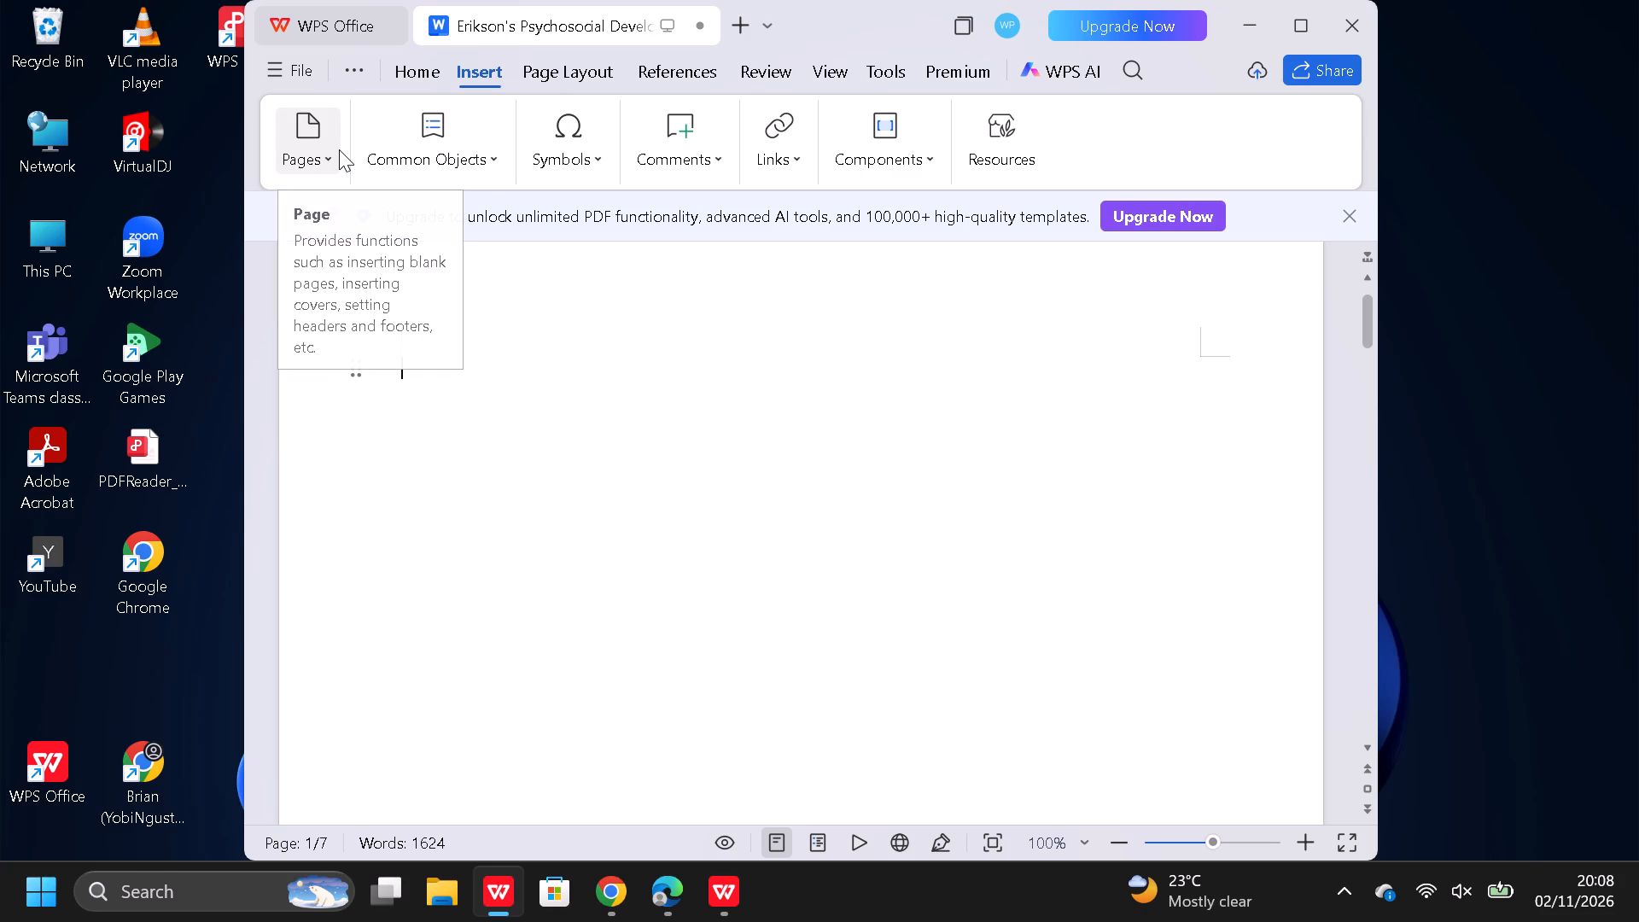
pyautogui.click(411, 72)
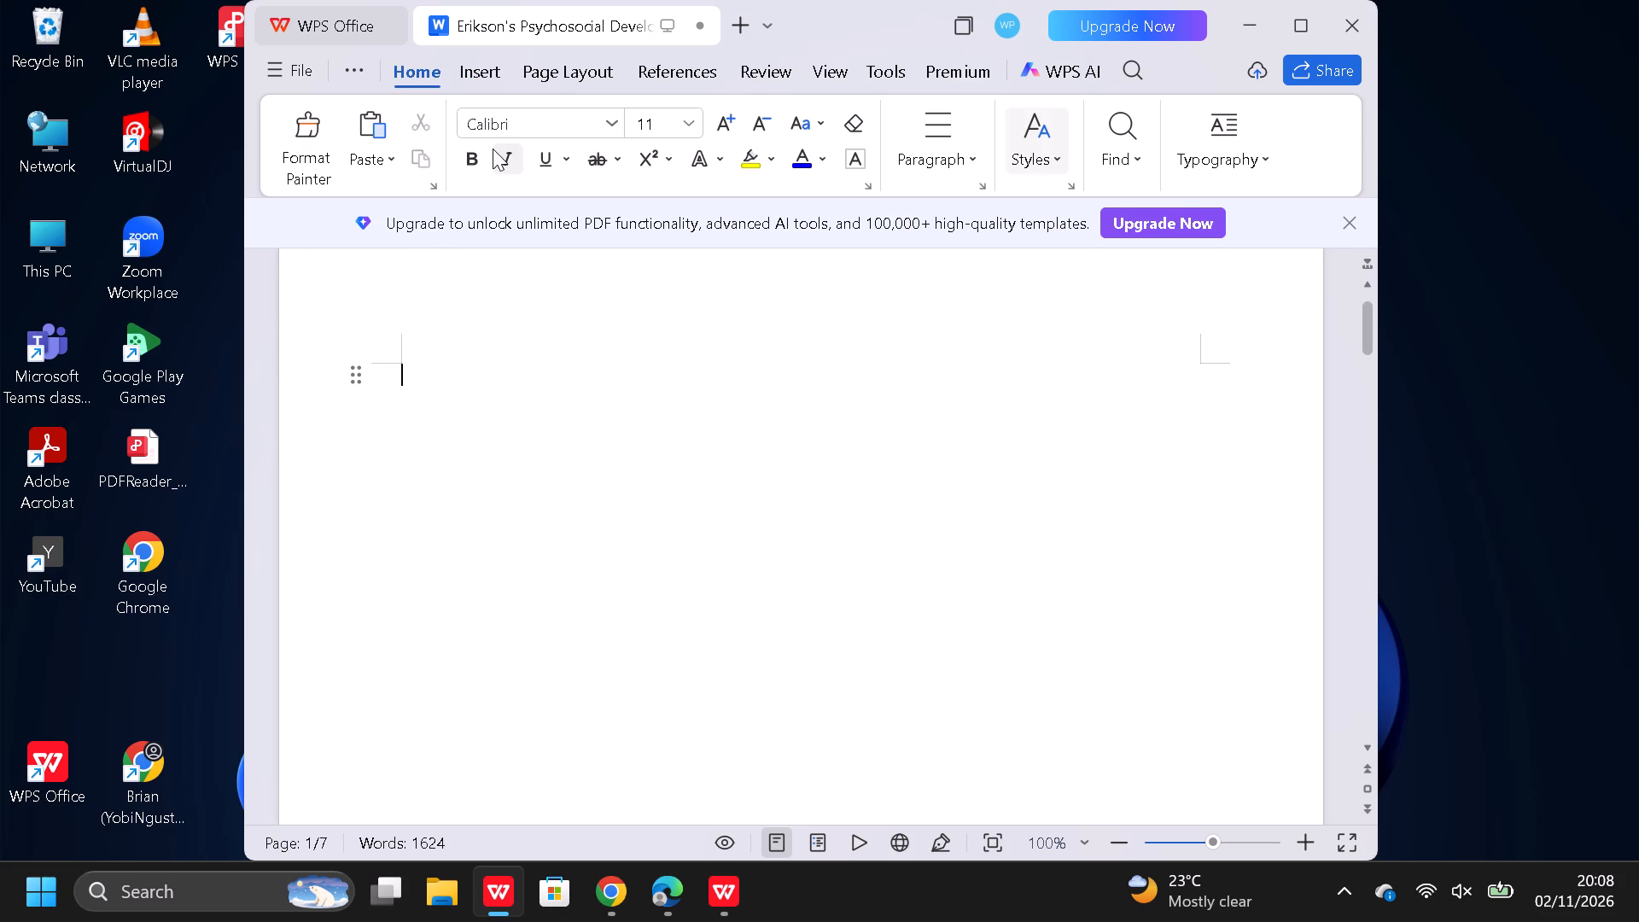
pyautogui.click(458, 166)
pyautogui.click(411, 373)
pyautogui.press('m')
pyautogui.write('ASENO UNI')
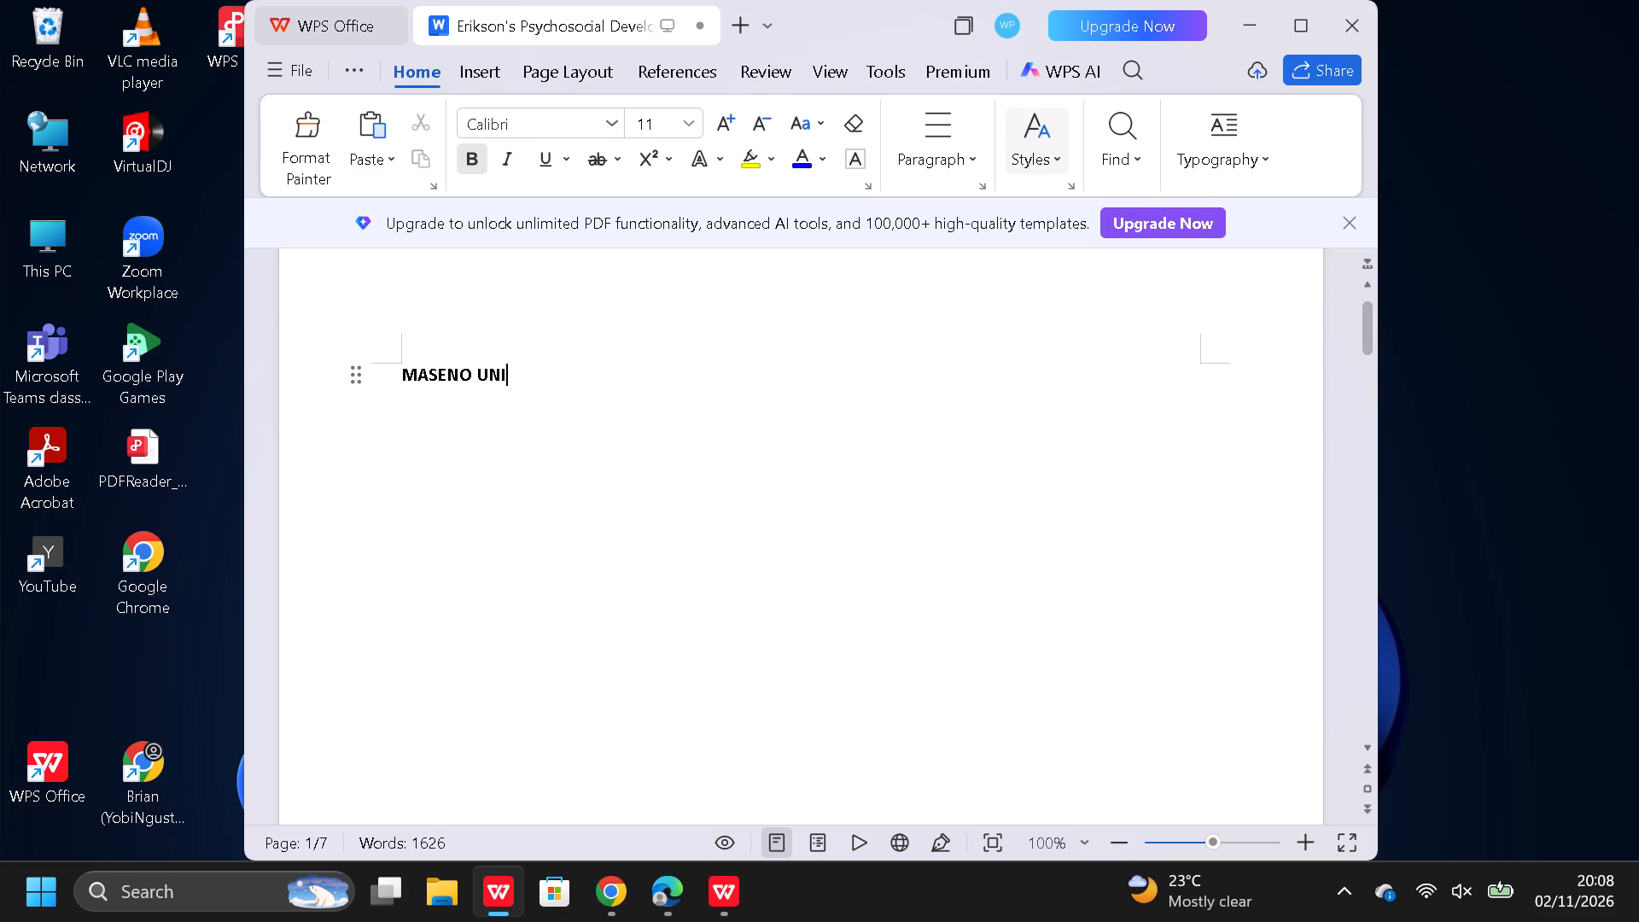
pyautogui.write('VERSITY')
# Add the bold line SCHOOL OF EDUCATION below the university name.
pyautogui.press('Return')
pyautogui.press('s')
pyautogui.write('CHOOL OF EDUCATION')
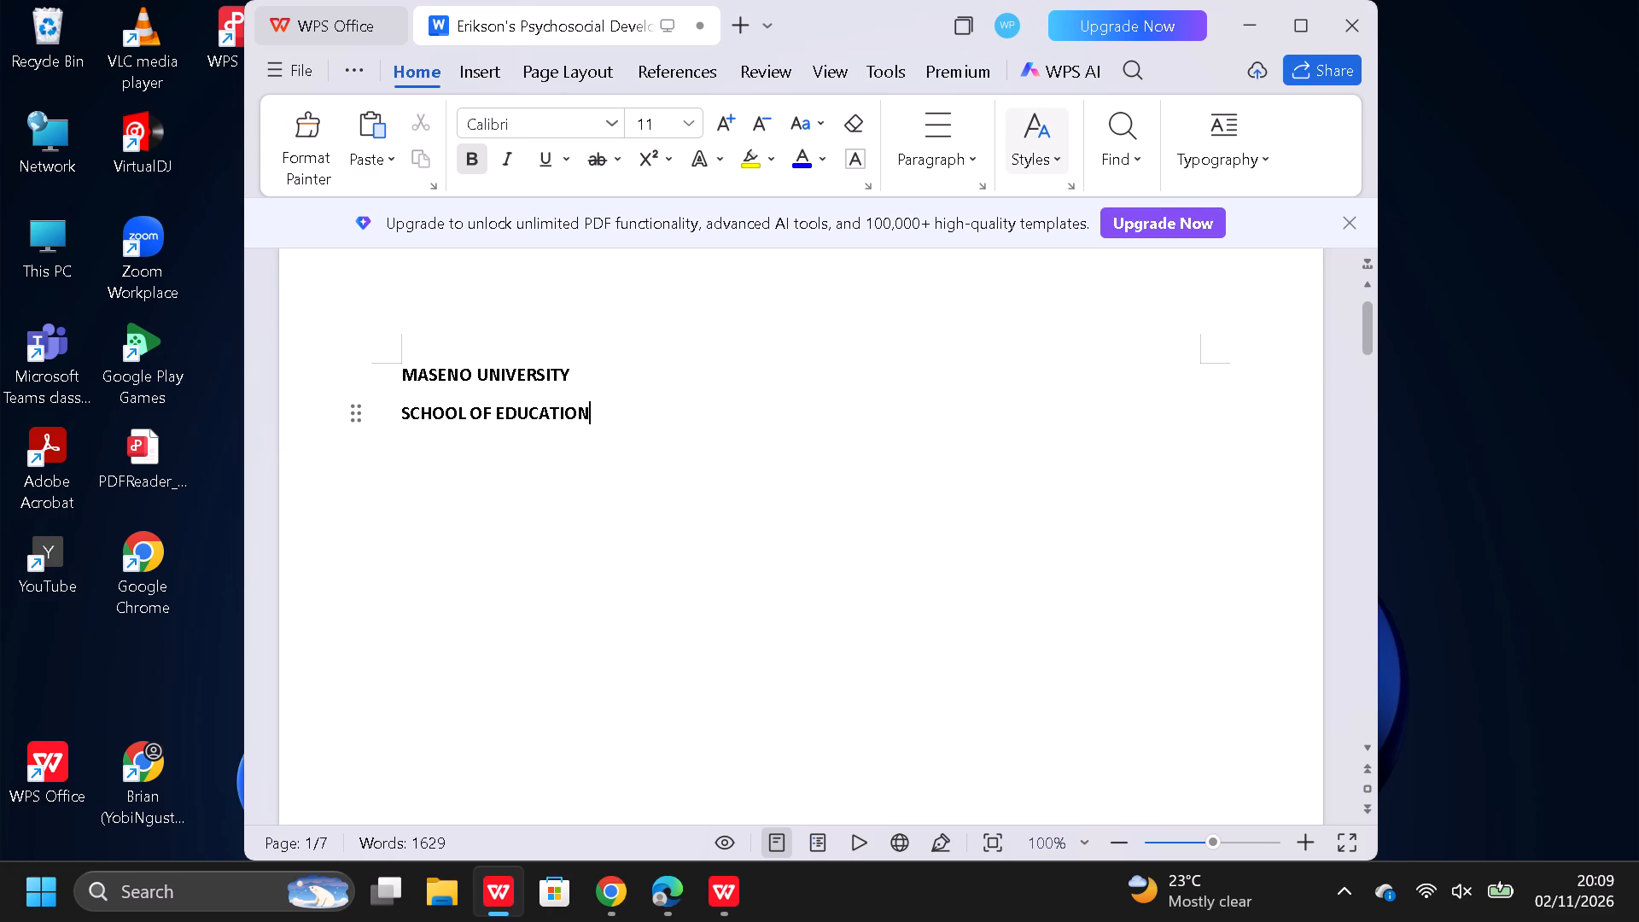
# Add the bold line DEPARTMENT OF EDUCATION below the school name.
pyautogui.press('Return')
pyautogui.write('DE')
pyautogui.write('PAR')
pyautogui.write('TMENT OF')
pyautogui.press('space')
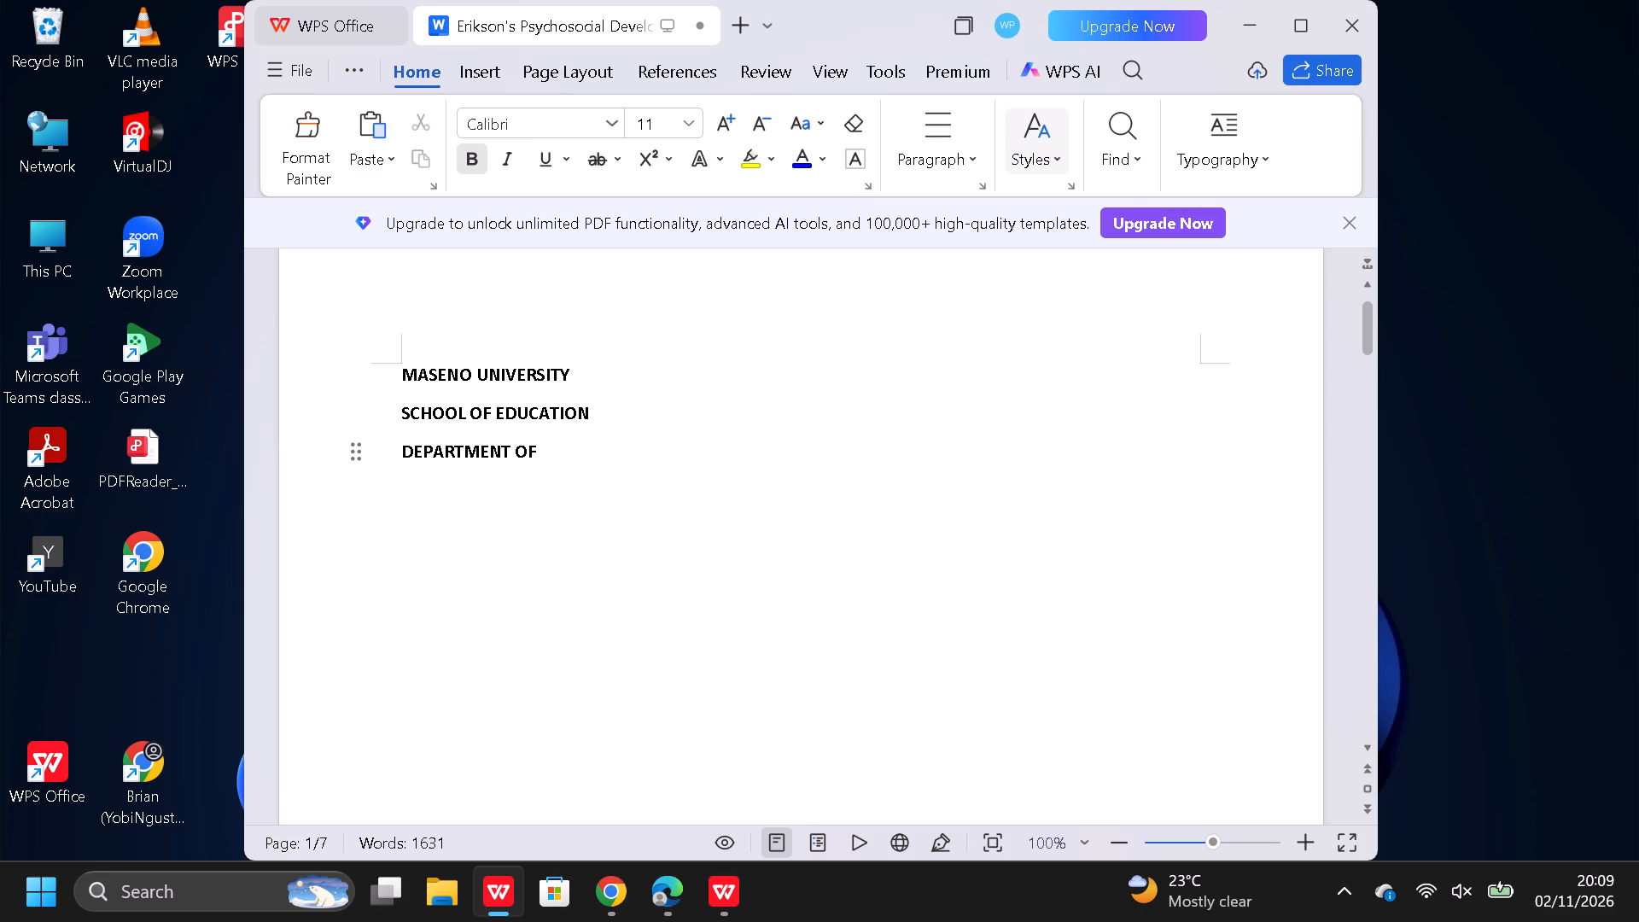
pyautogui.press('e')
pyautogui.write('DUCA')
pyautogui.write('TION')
# Add the bold line DEPARTMENT OF LITERATURE below the DEPARTMENT OF EDUCATION line.
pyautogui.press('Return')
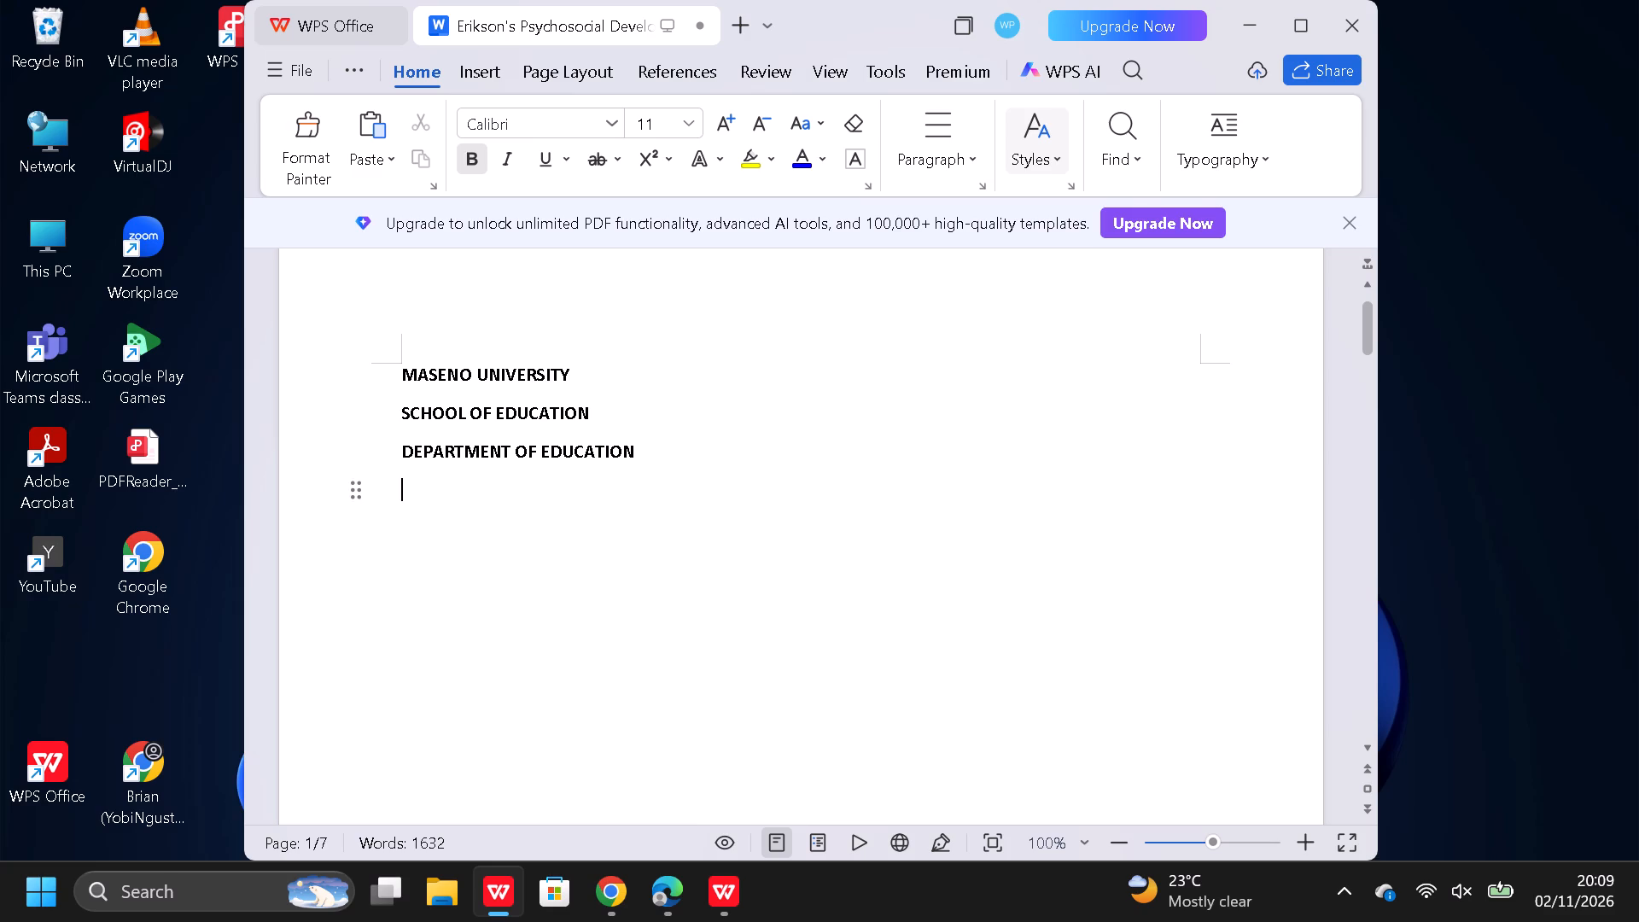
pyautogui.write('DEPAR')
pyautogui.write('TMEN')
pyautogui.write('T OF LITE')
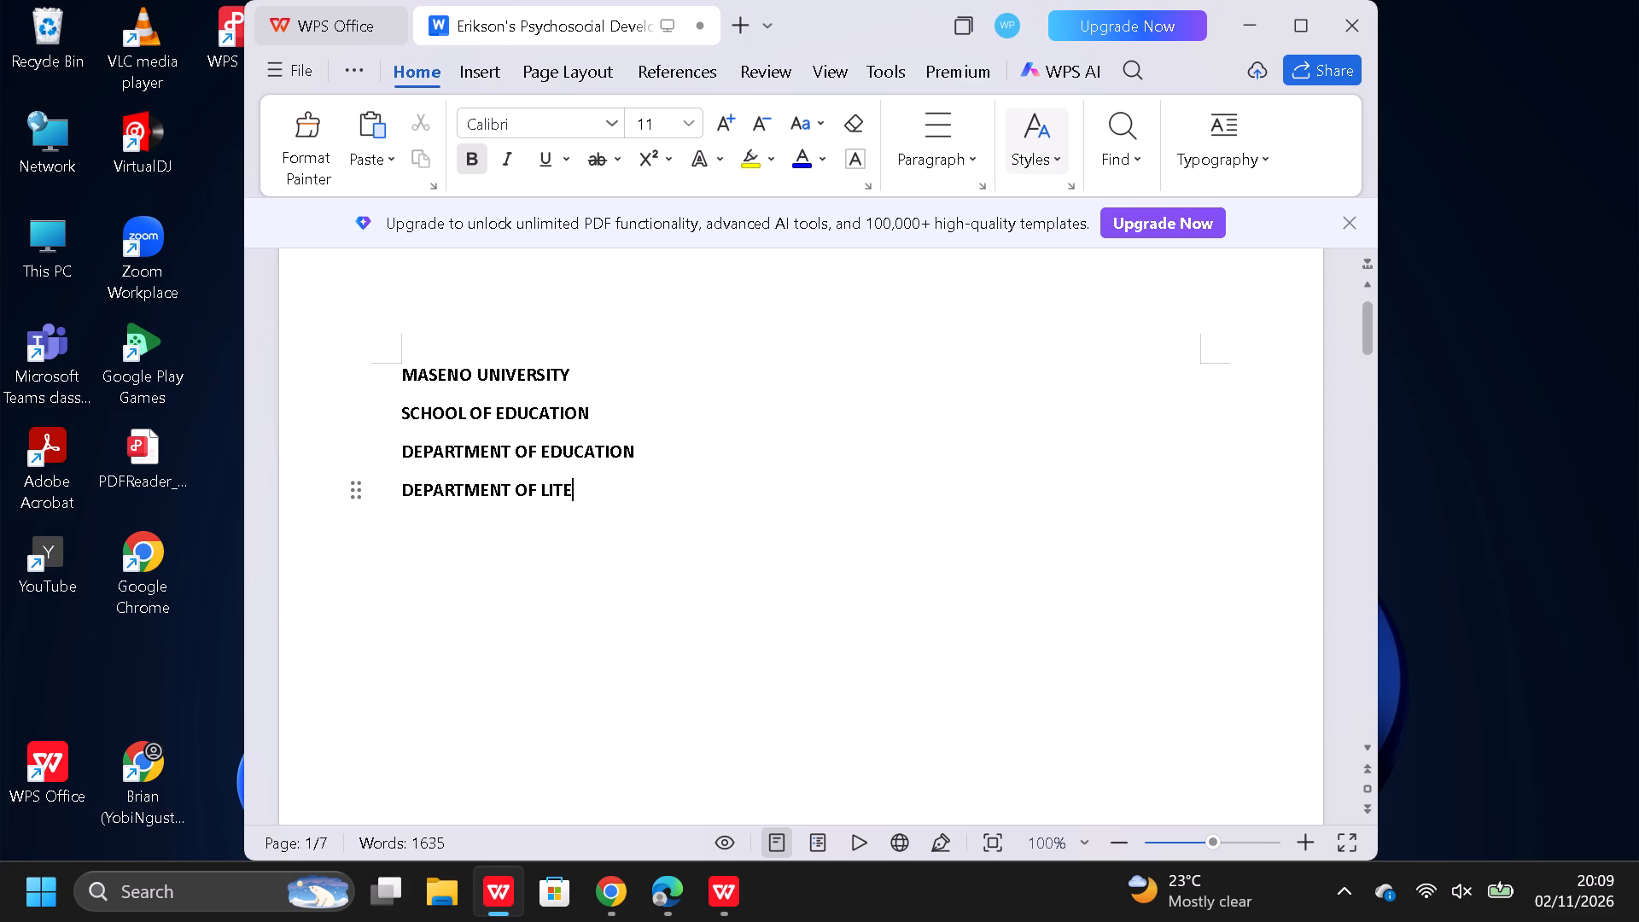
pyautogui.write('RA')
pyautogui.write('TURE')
# Add the bold line UNIT NAME : CHILDREN'S LITERATURE below the DEPARTMENT OF LITERATURE line.
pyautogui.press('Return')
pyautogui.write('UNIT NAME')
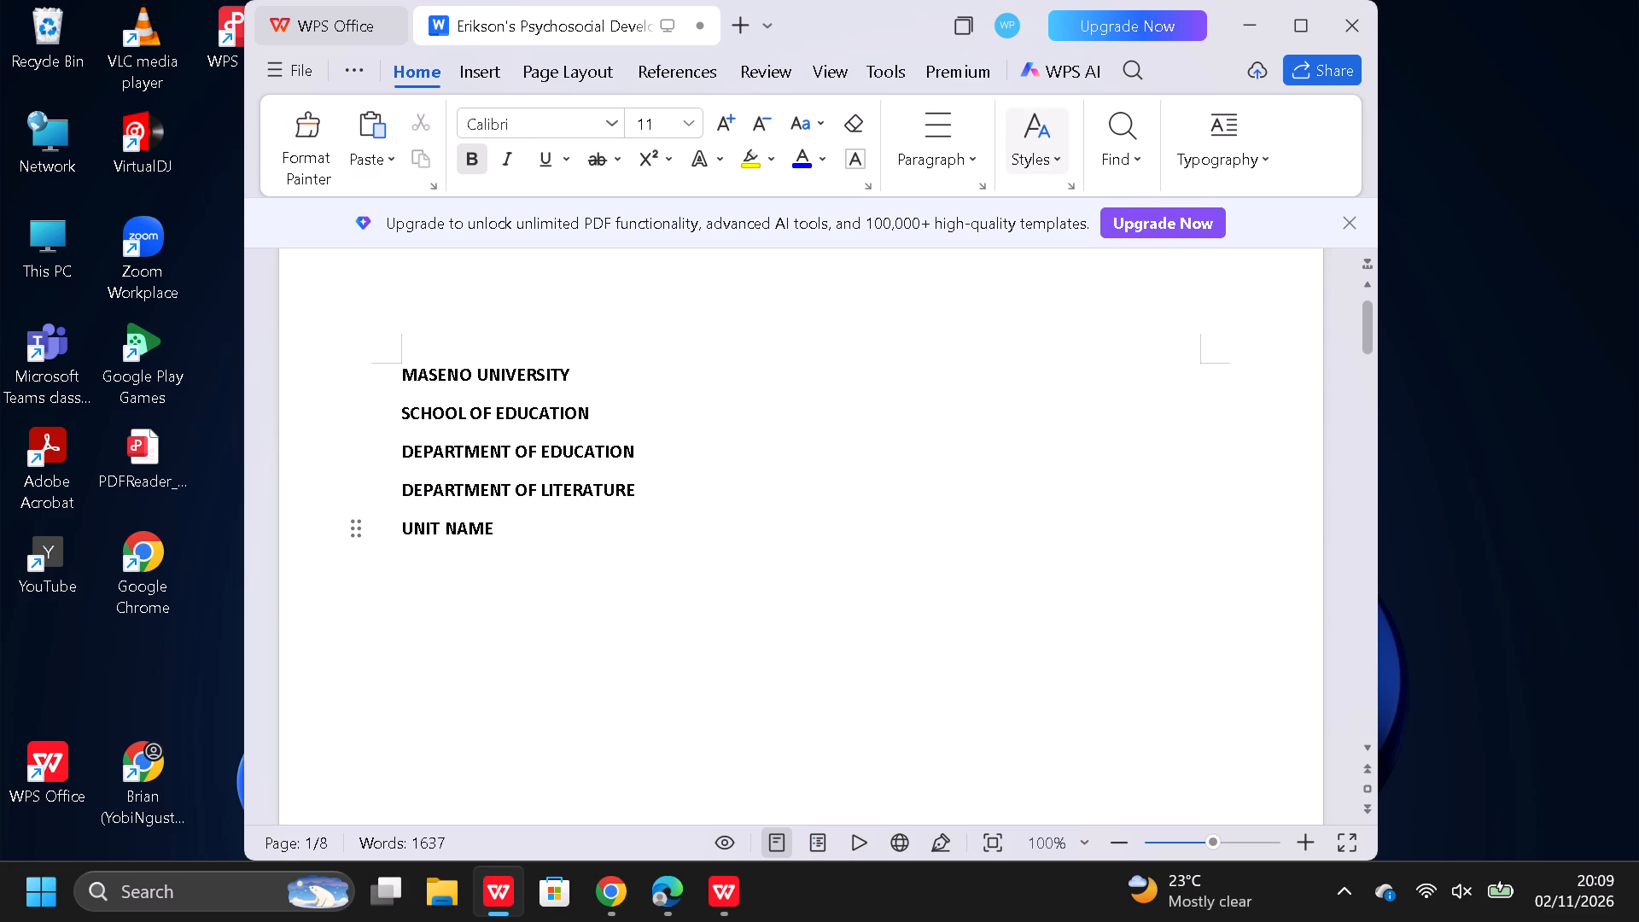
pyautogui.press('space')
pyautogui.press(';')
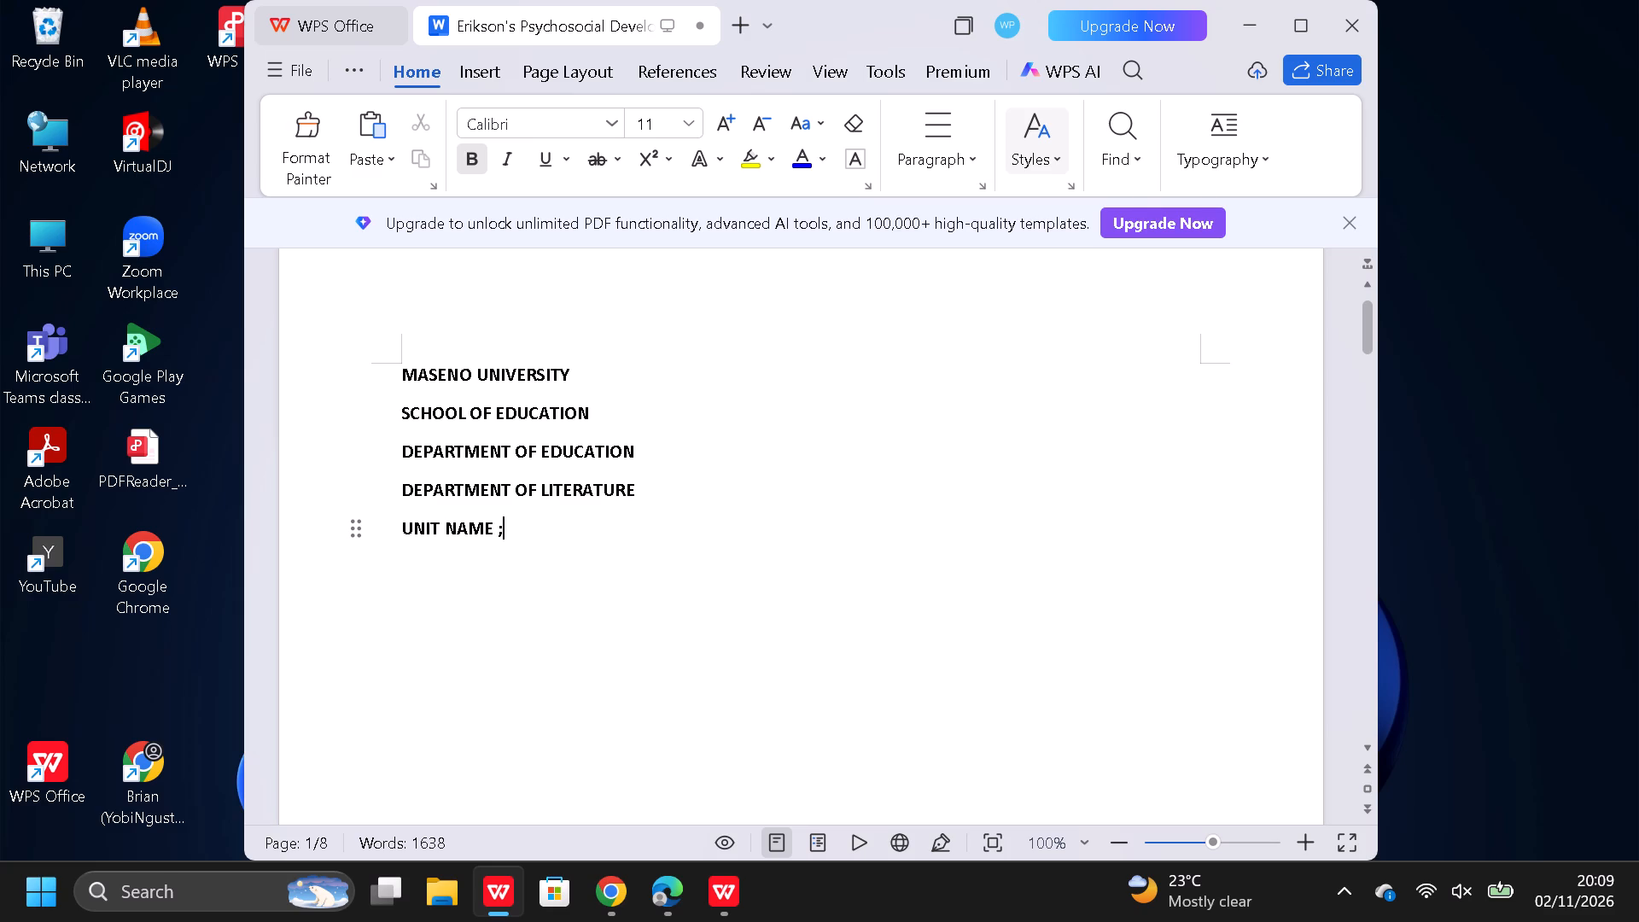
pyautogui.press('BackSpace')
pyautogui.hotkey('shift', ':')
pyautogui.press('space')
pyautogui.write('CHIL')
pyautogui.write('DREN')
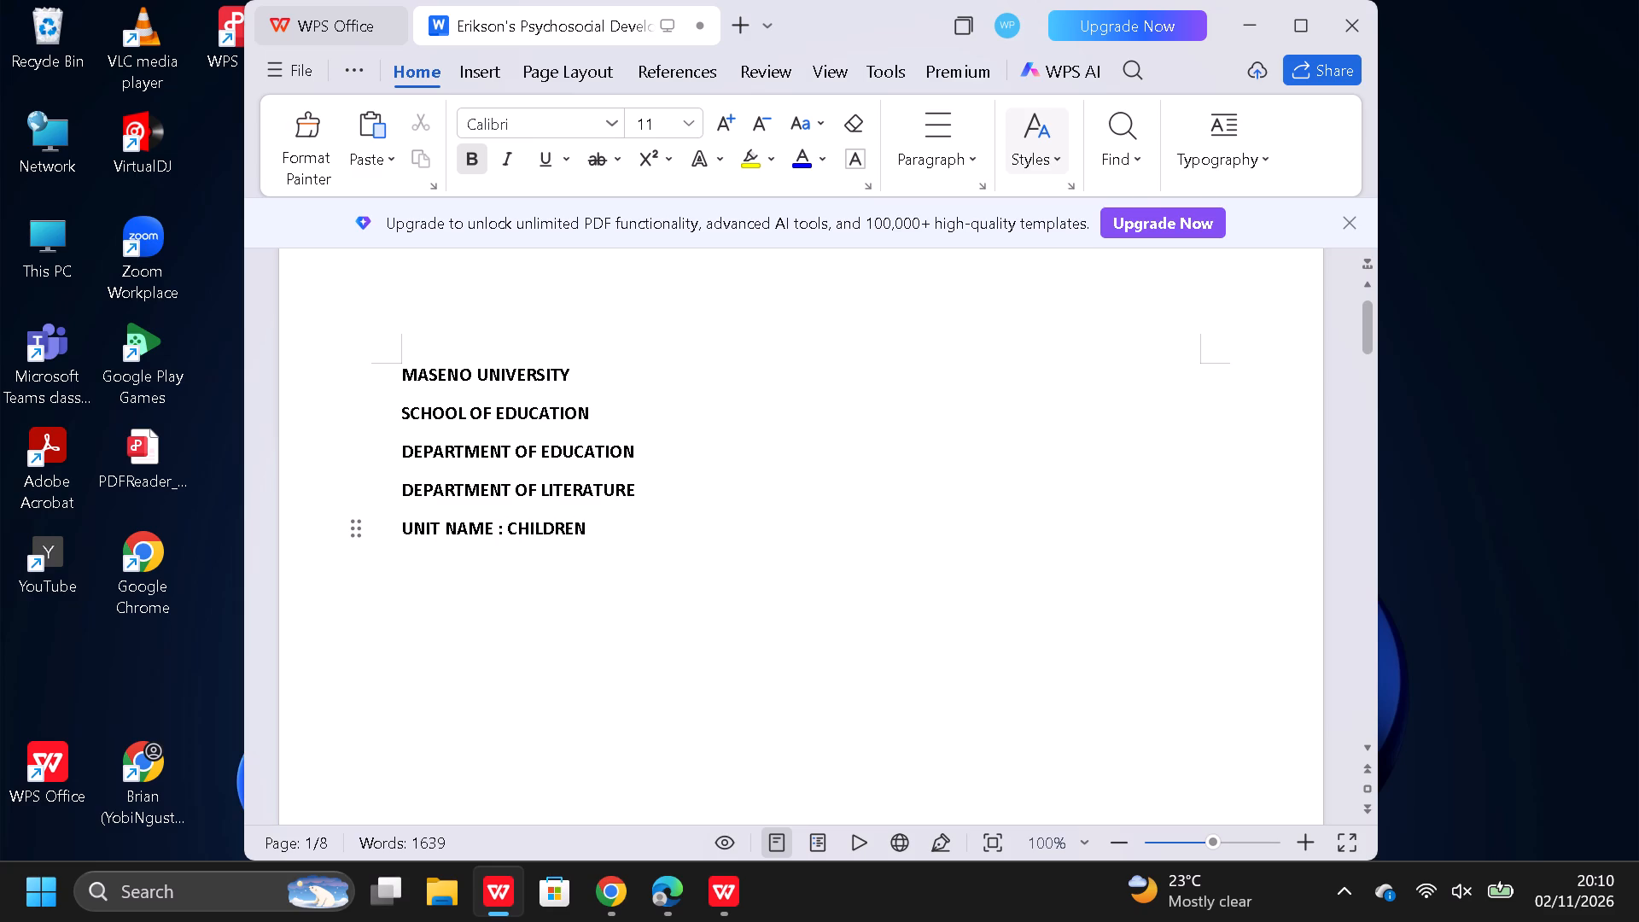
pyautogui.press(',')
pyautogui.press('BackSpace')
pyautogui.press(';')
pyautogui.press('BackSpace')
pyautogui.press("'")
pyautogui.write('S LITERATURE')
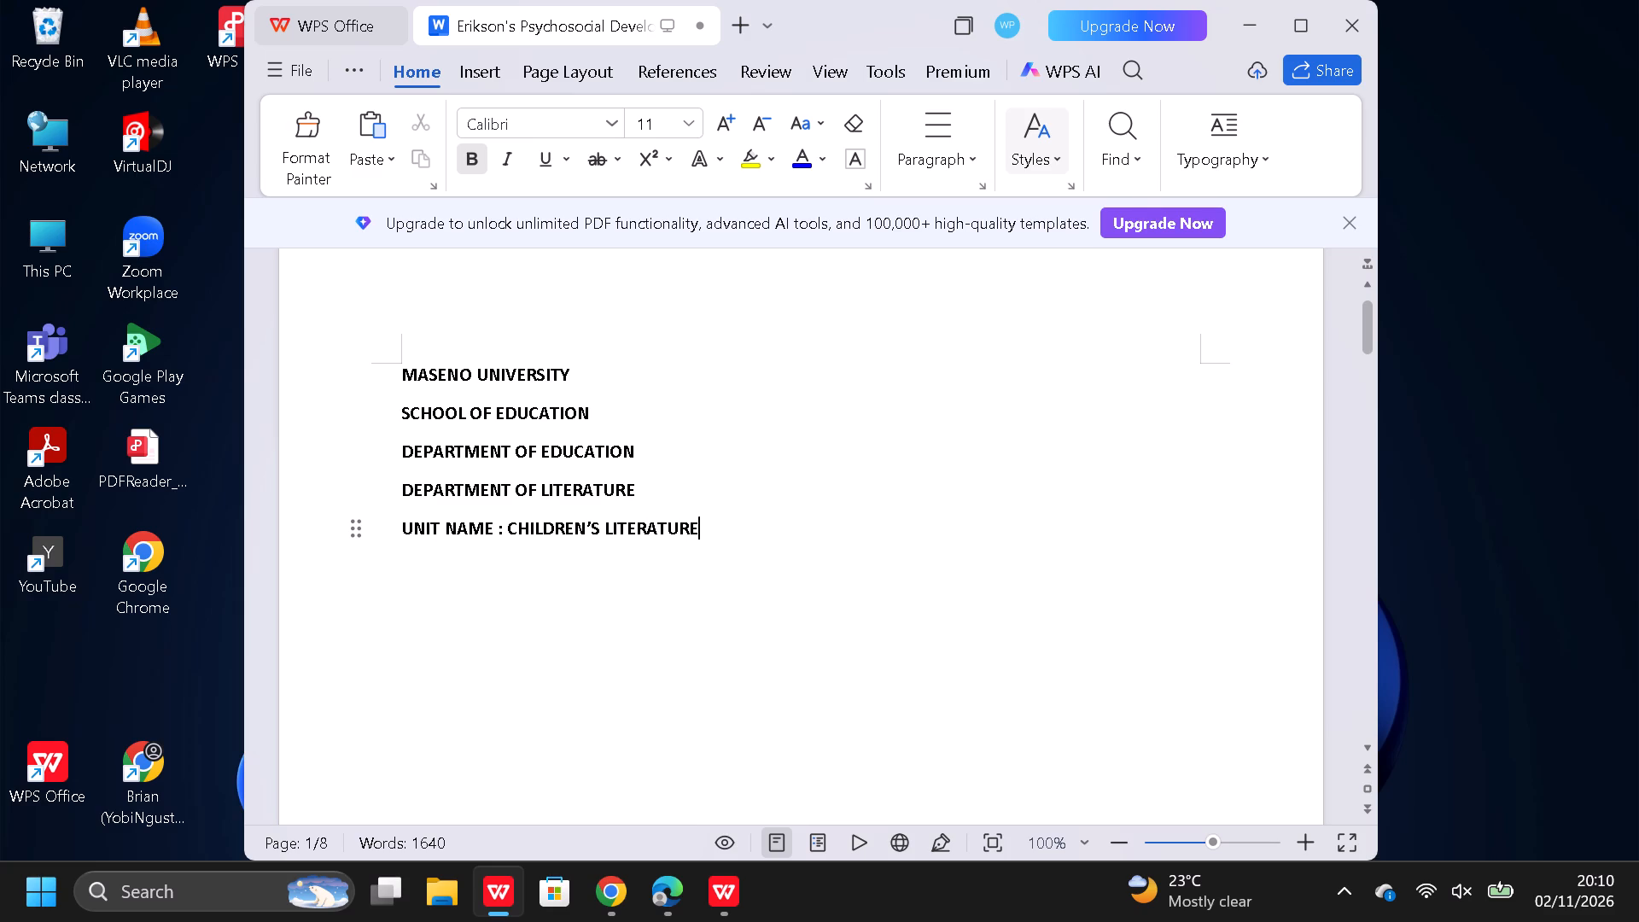
# Add the bold line UNIT CODE: ALI 403 below the unit name.
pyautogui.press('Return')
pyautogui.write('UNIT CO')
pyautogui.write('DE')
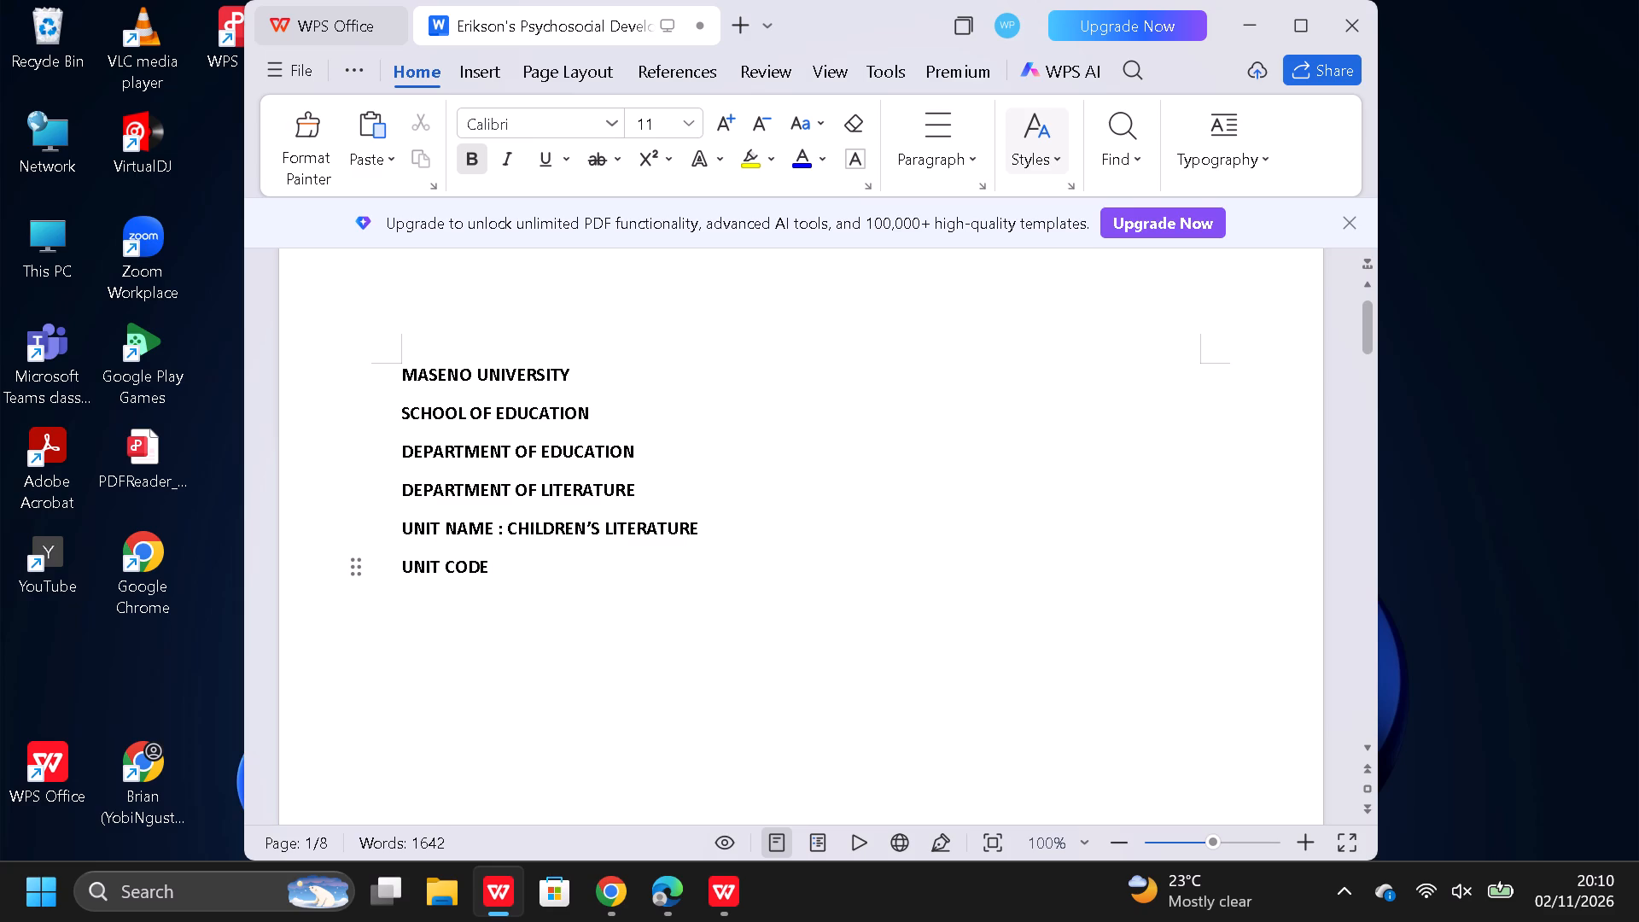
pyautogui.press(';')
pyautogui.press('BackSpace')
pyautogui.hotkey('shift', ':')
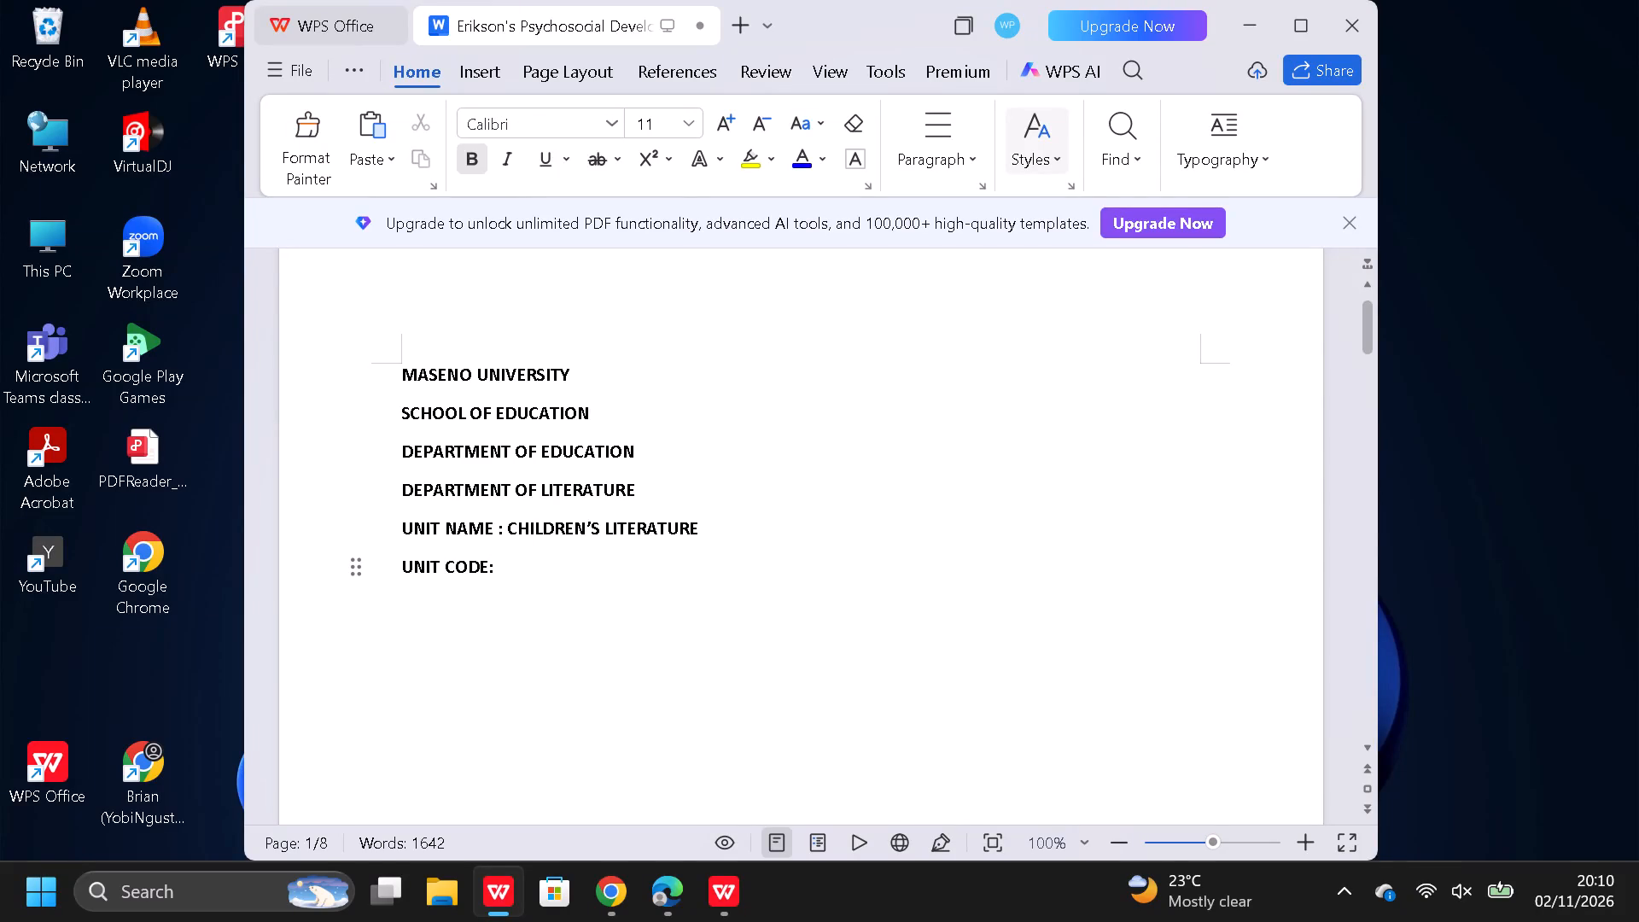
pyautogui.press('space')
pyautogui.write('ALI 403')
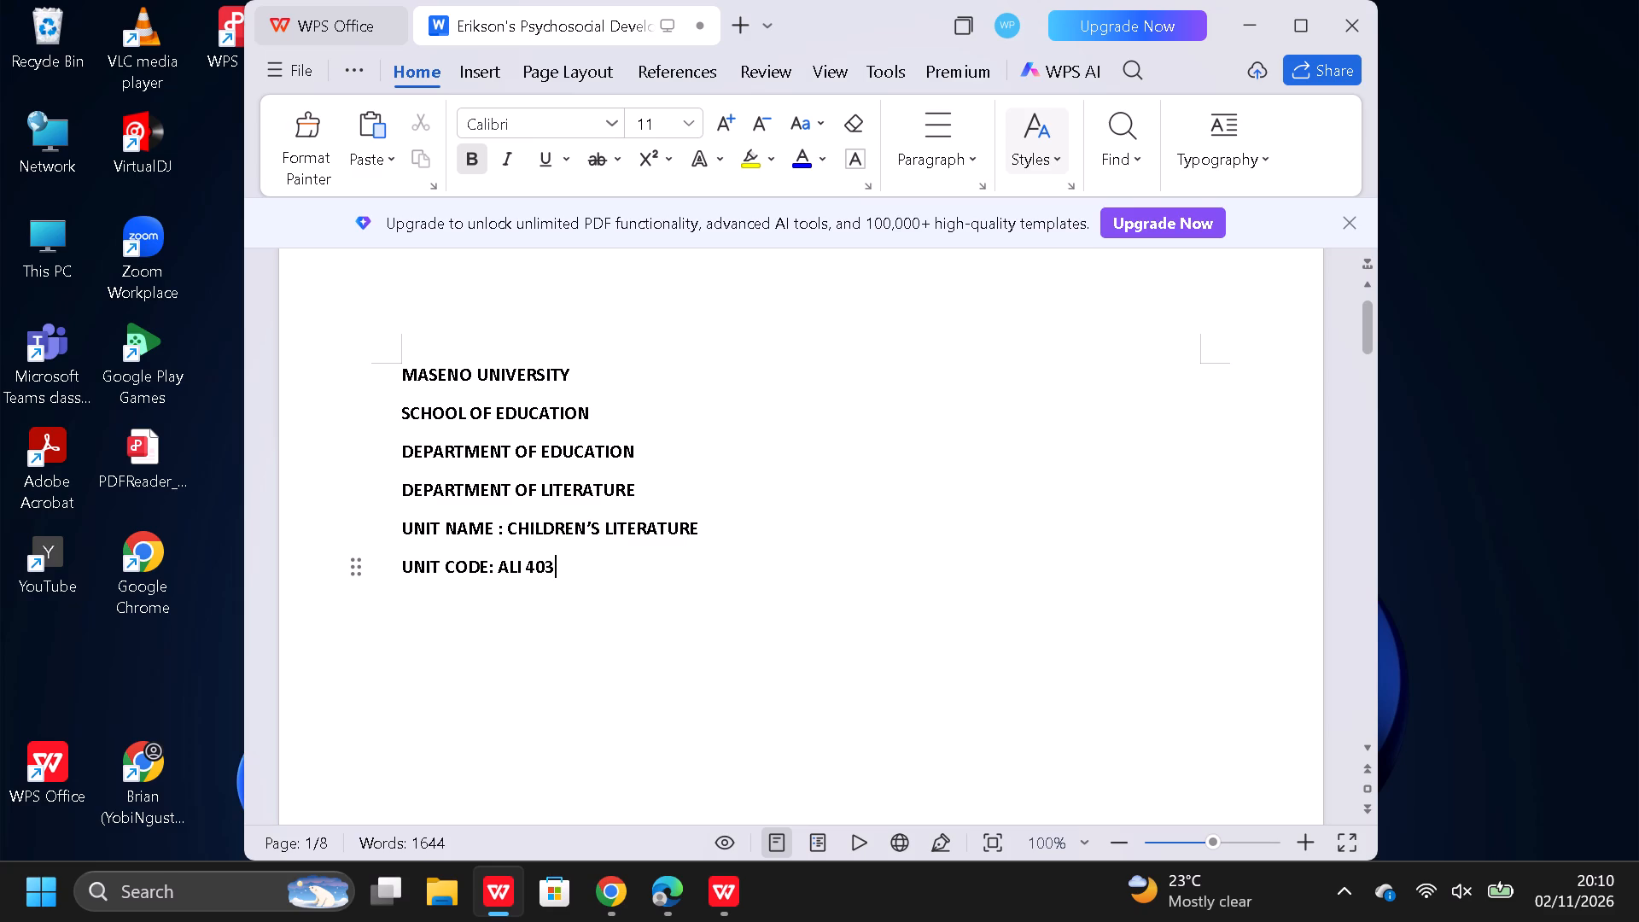
# Add a bold line below the unit code reading LECTURER: followed by the title DR. and the lecturer's name.
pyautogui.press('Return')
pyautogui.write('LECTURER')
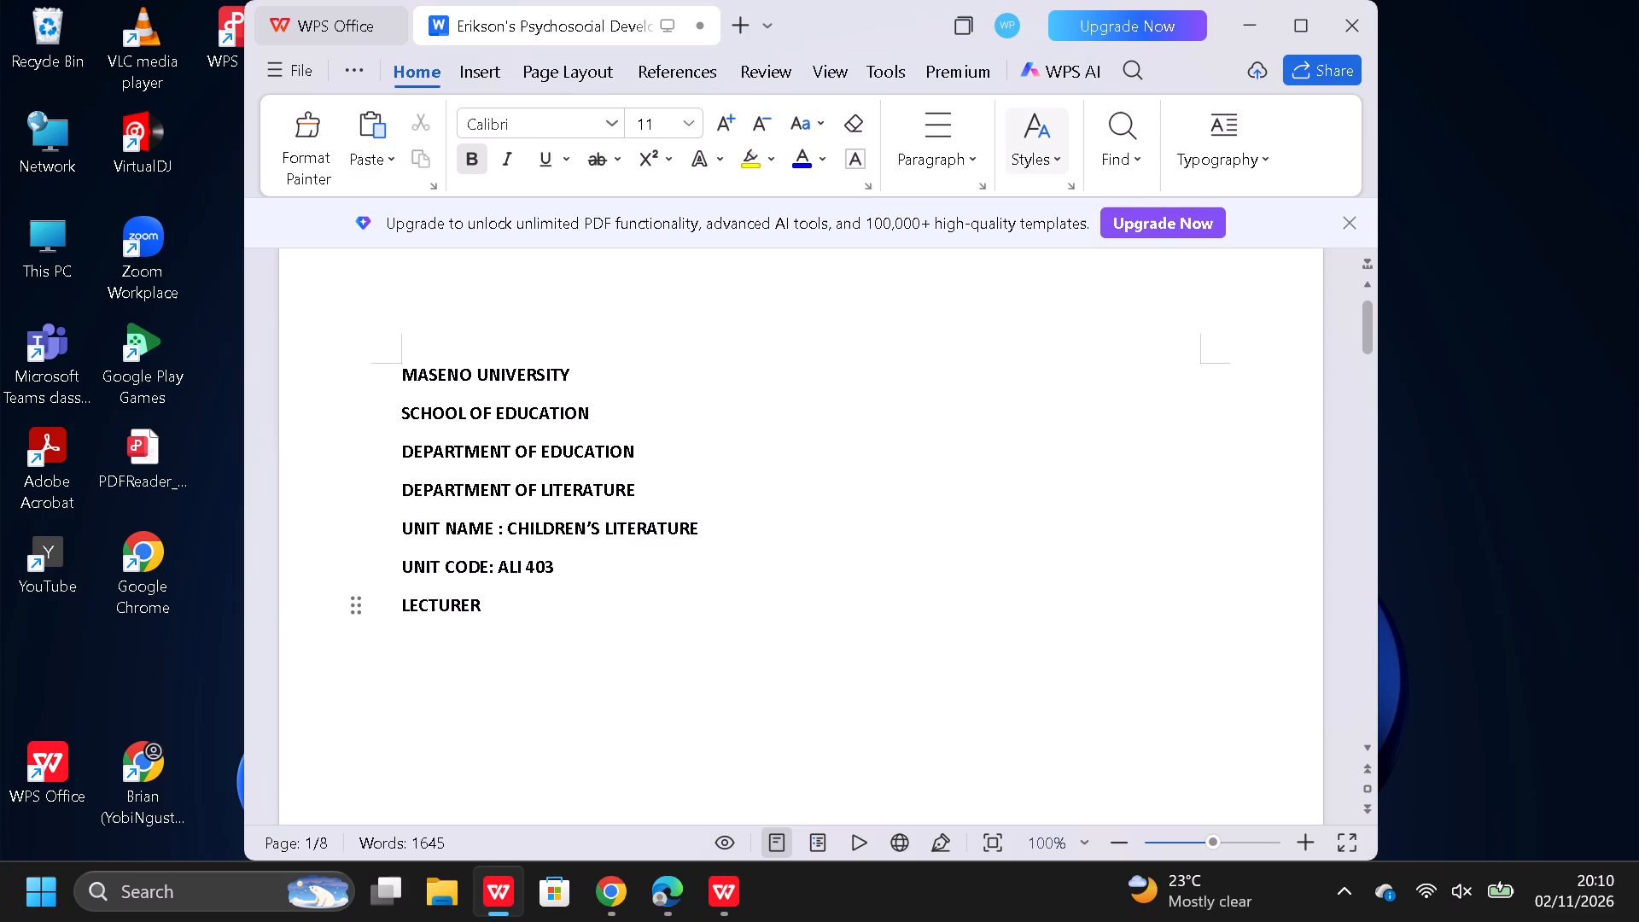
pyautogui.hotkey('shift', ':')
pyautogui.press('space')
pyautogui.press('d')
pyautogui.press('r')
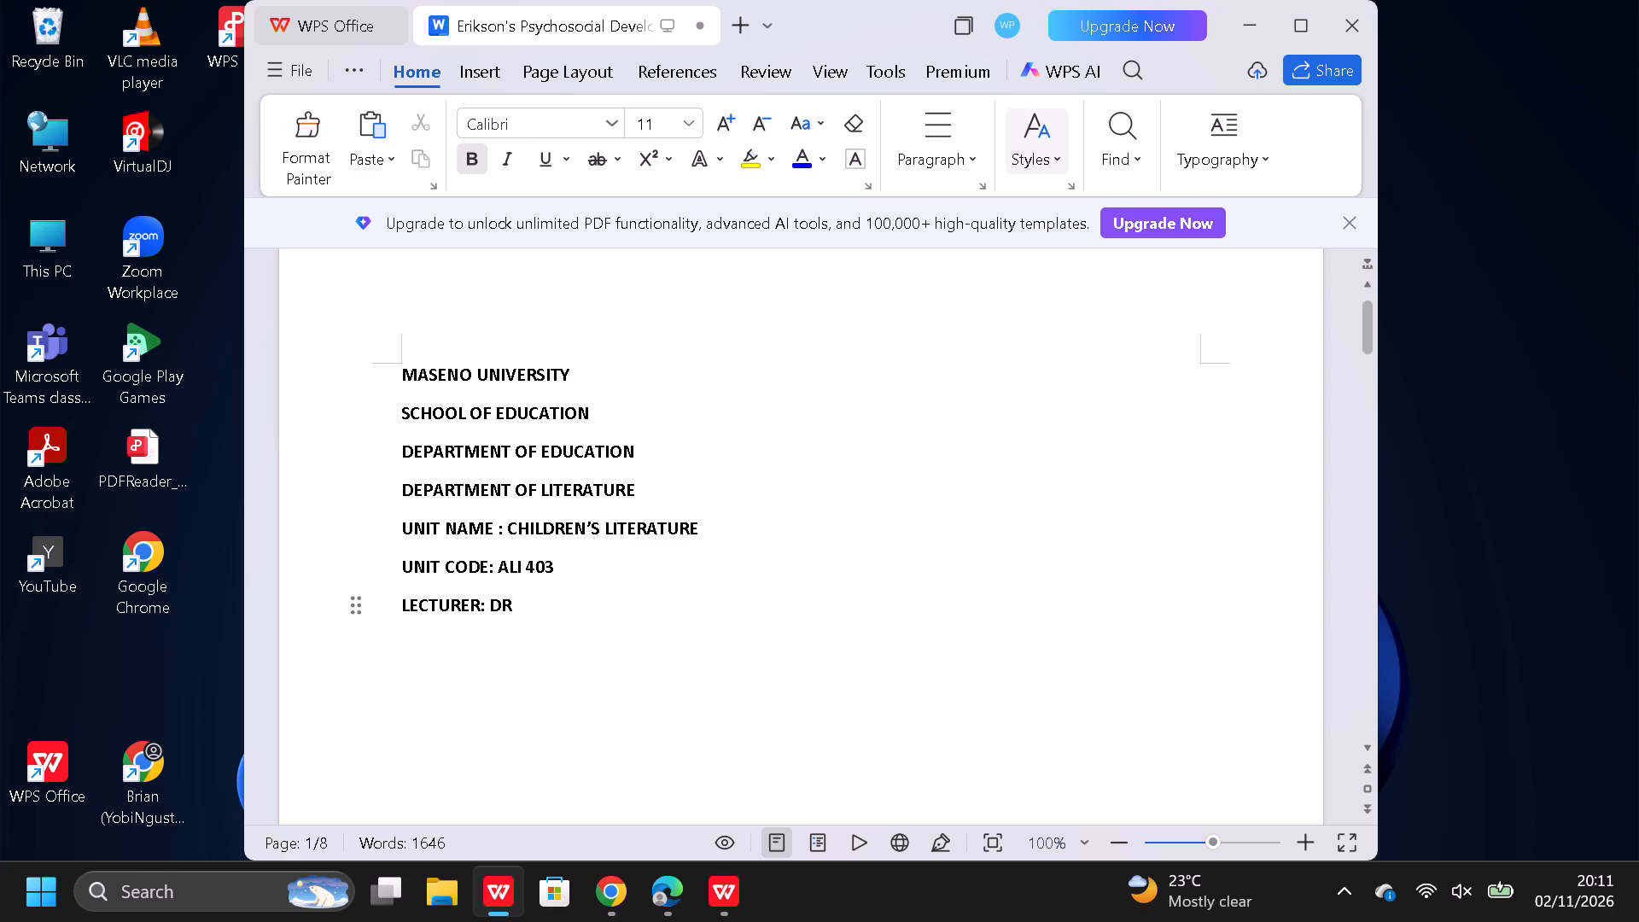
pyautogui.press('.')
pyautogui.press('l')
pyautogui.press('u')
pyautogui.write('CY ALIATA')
# Remove nine of the blank lines between the lecturer line and the group members table.
pyautogui.scroll(-3, 430, 577)
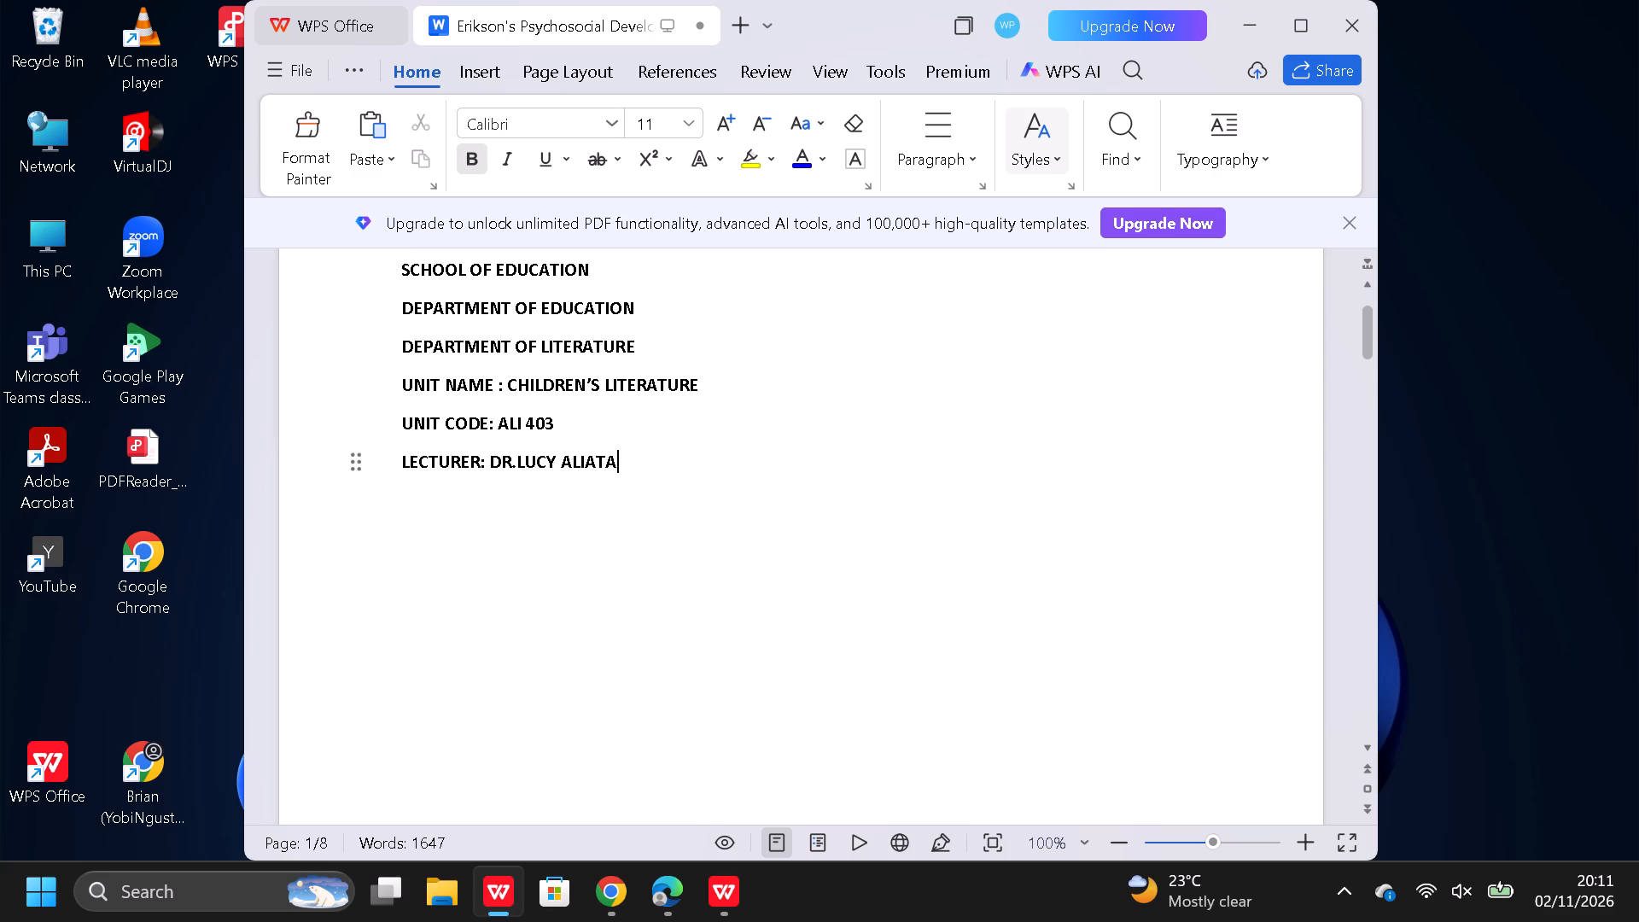
pyautogui.scroll(-4, 430, 577)
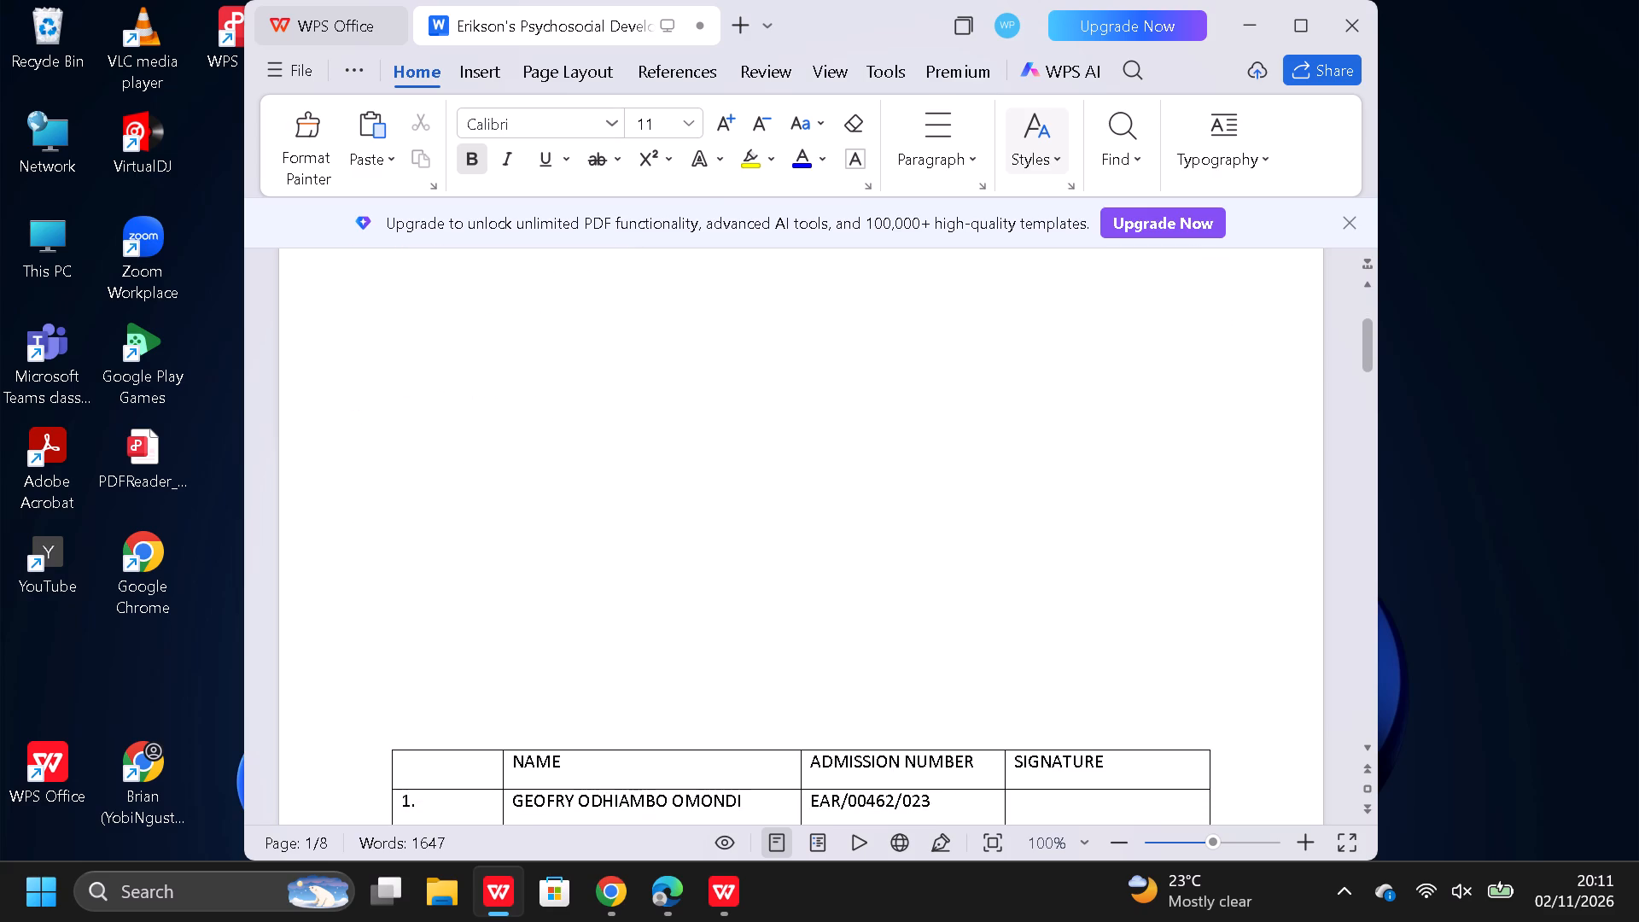
pyautogui.scroll(-1, 430, 577)
pyautogui.click(375, 683)
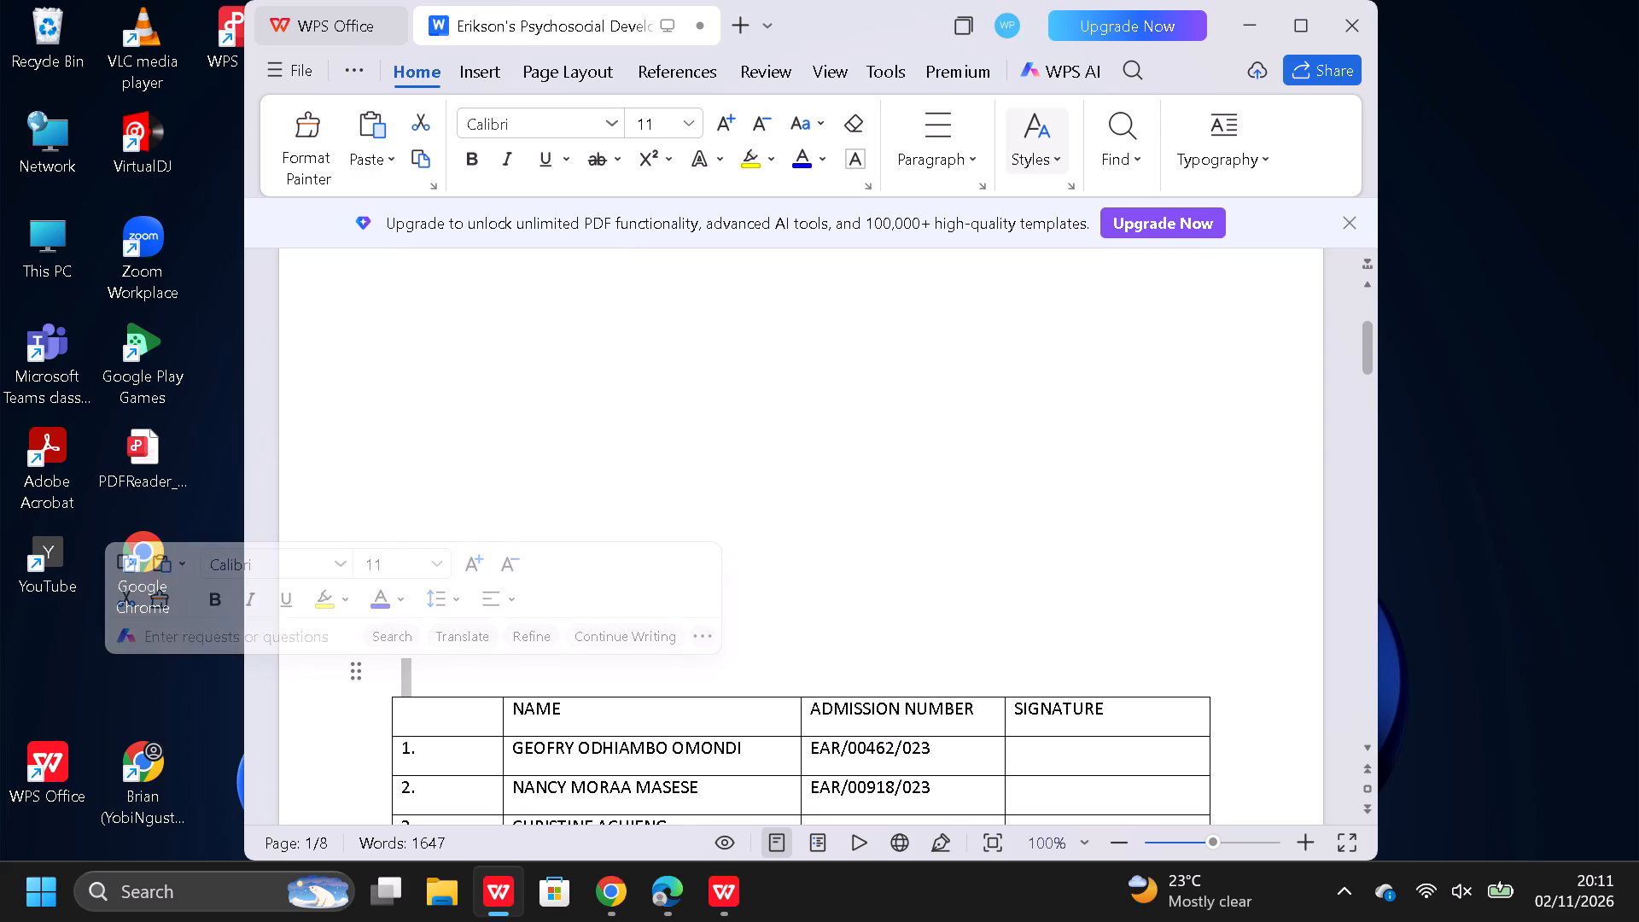
pyautogui.click(381, 745)
pyautogui.click(319, 699)
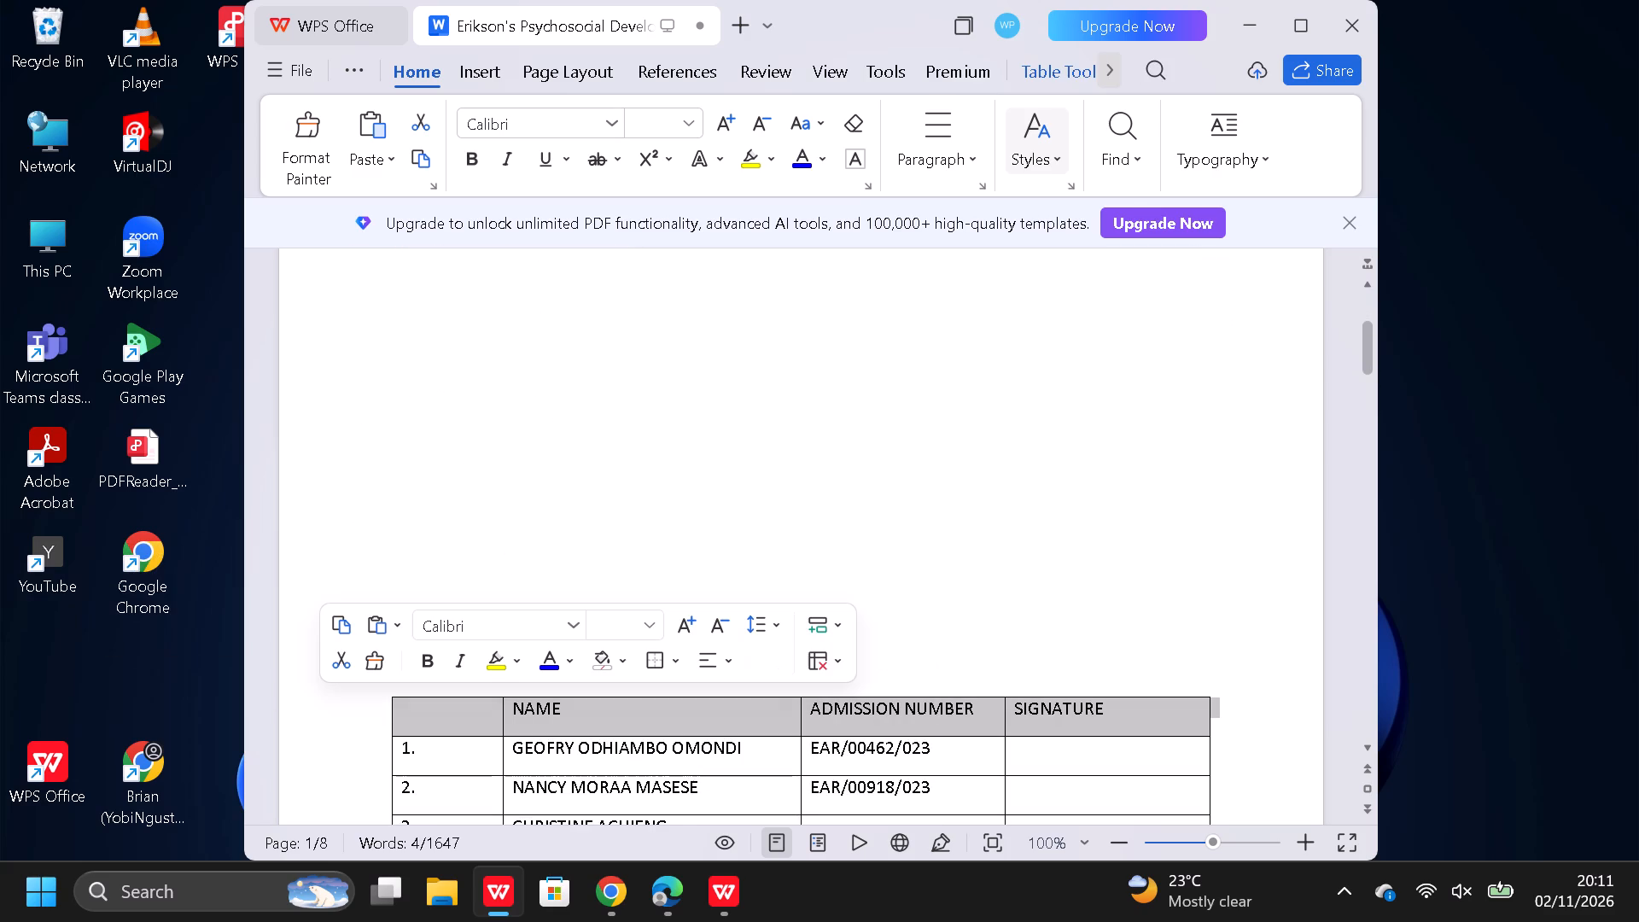
pyautogui.click(360, 573)
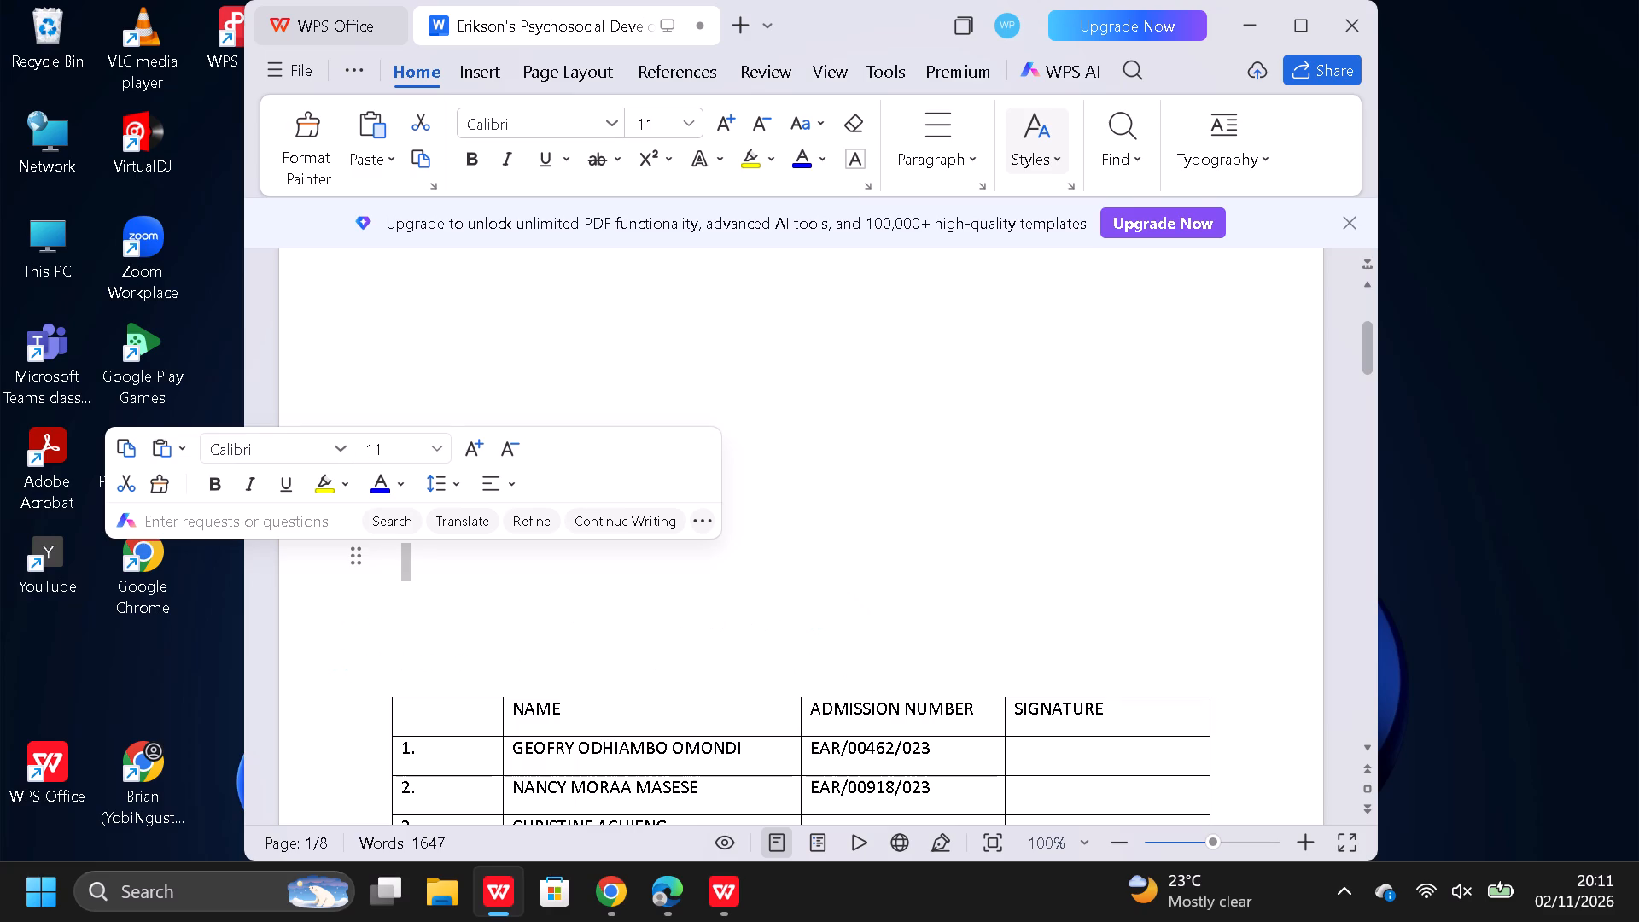
pyautogui.press('BackSpace')
pyautogui.press('BackSpace')
pyautogui.press('BackSpace')
pyautogui.press('BackSpace')
pyautogui.press('BackSpace')
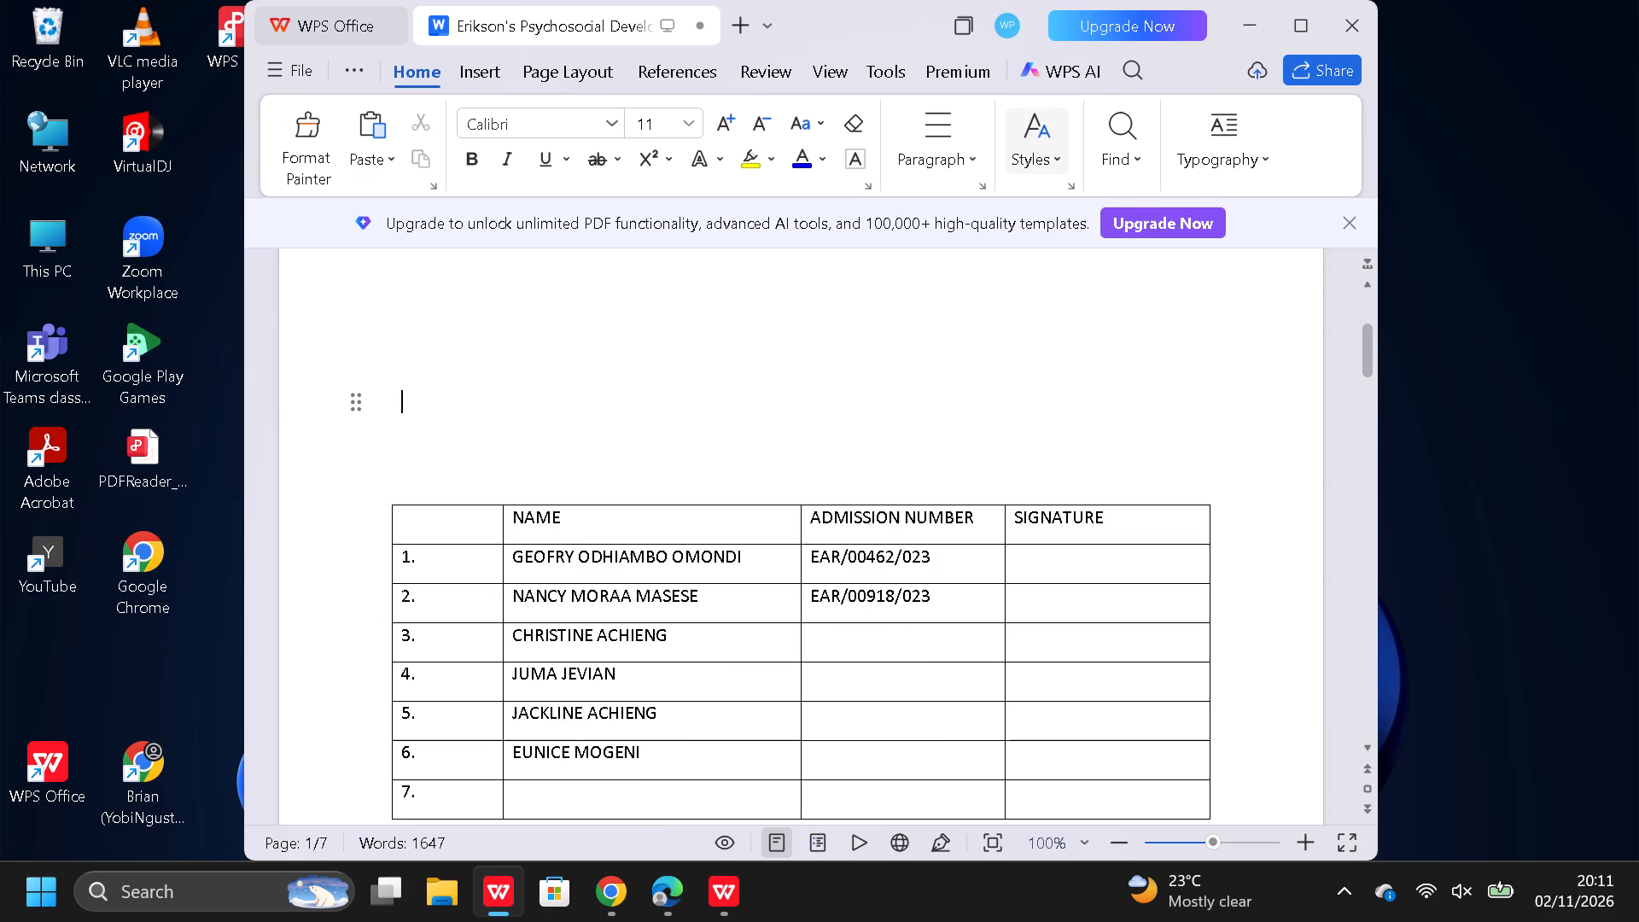
pyautogui.press('BackSpace')
pyautogui.press('BackSpace')
pyautogui.press('BackSpace')
pyautogui.press('BackSpace')
pyautogui.scroll(2, 360, 573)
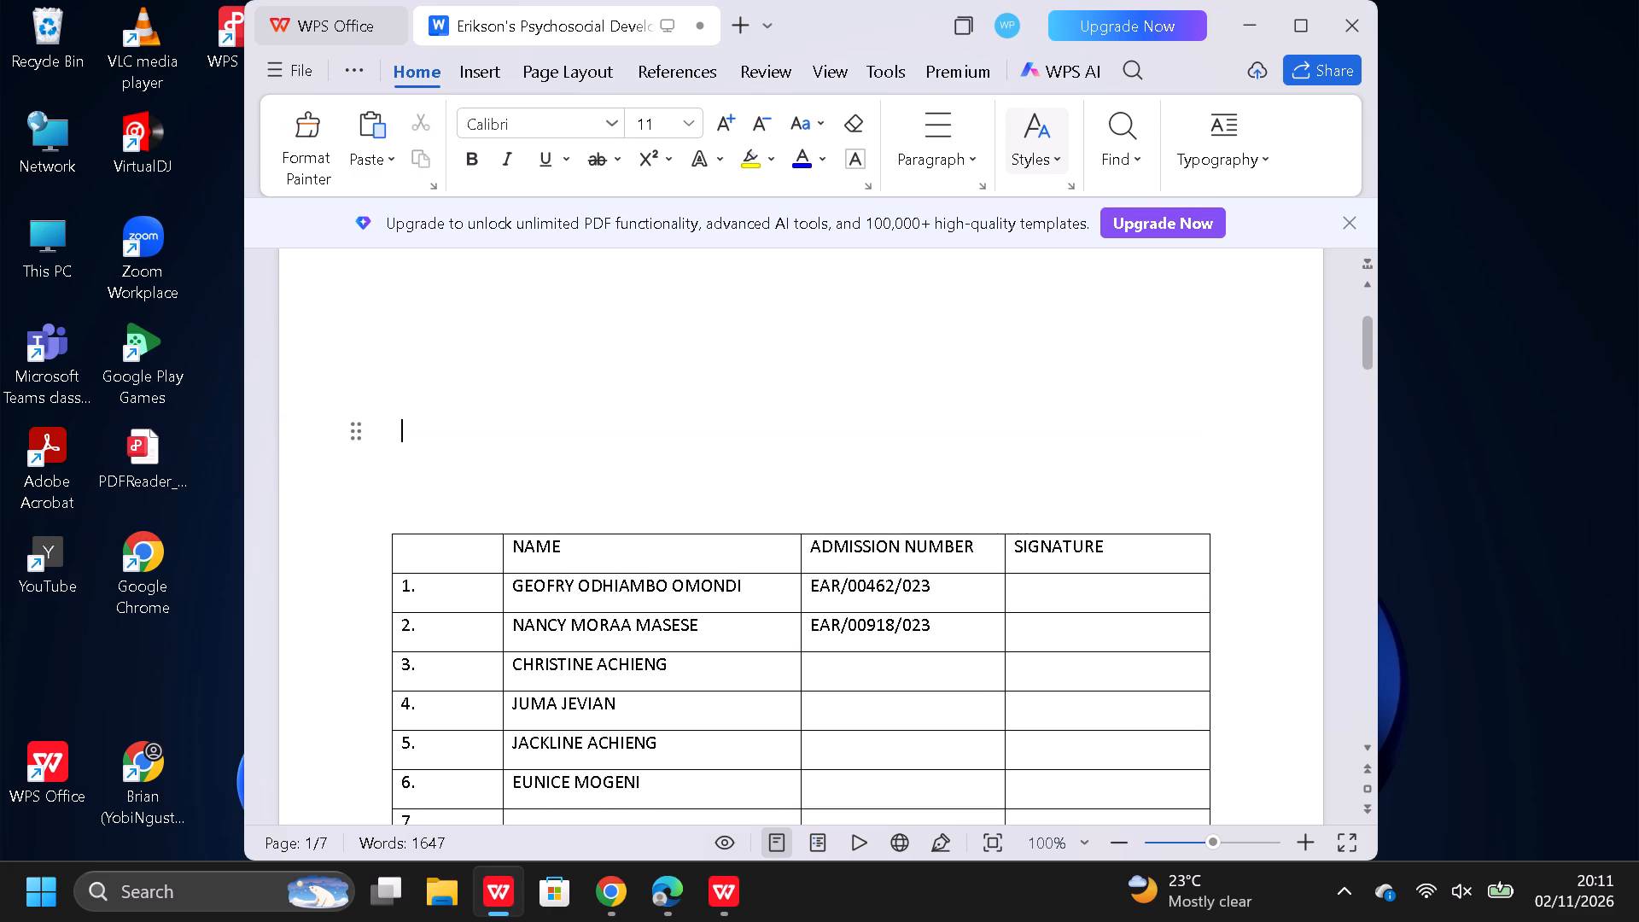
# Remove five more blank lines between the lecturer line and the group members table, keeping the lecturer's name complete.
pyautogui.scroll(2, 360, 573)
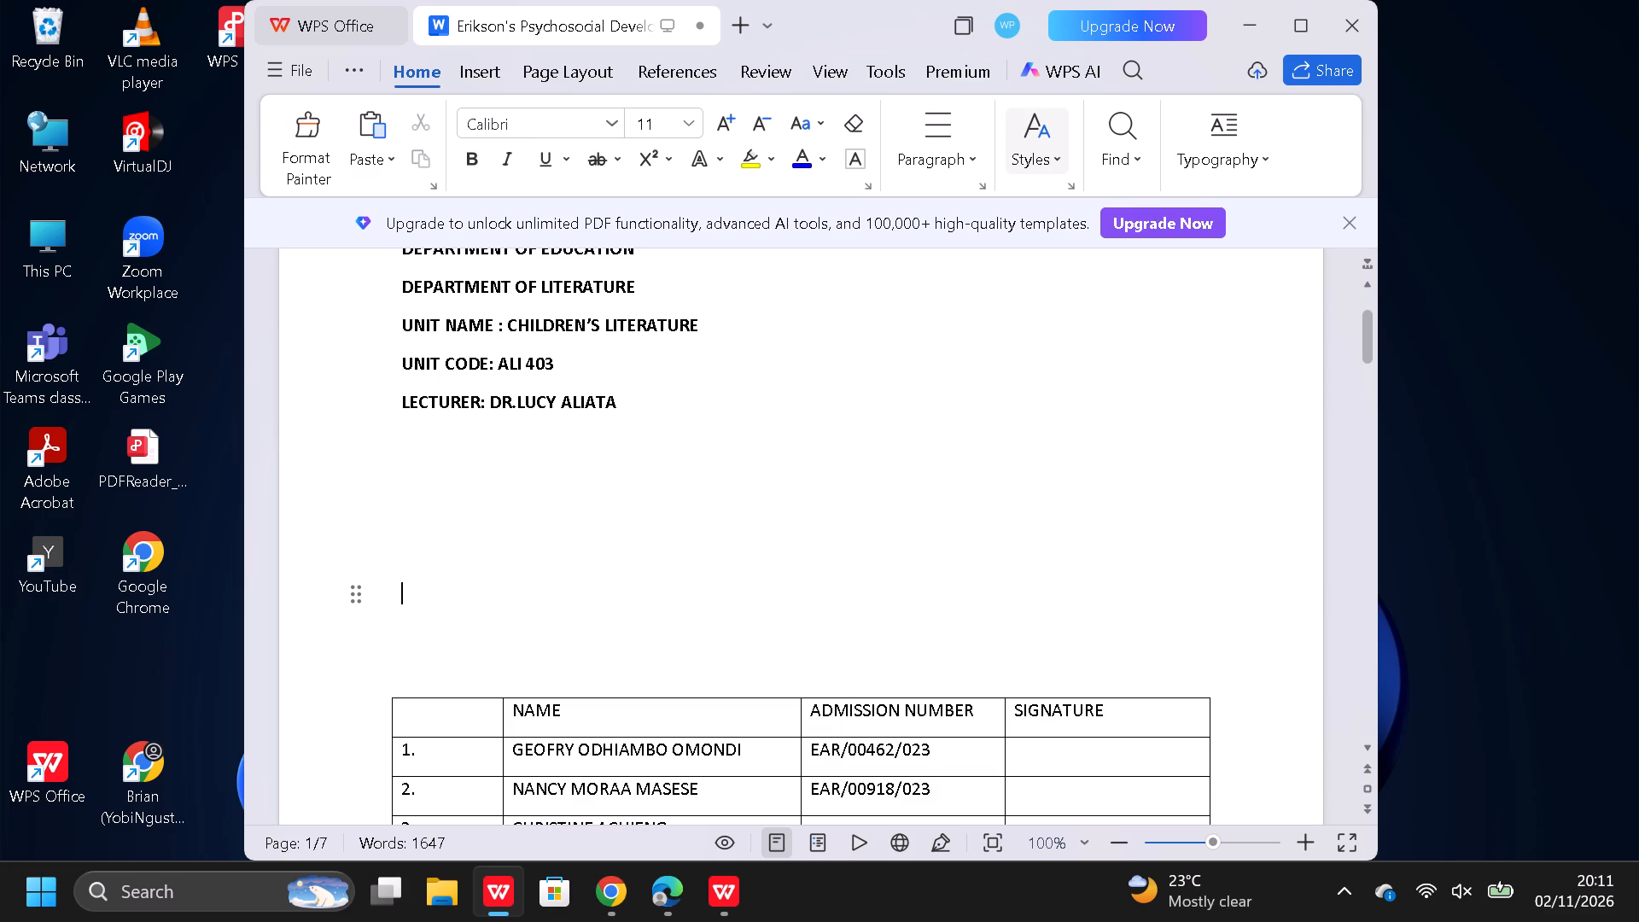
pyautogui.press('BackSpace')
pyautogui.press('BackSpace')
pyautogui.press('BackSpace')
pyautogui.press('BackSpace')
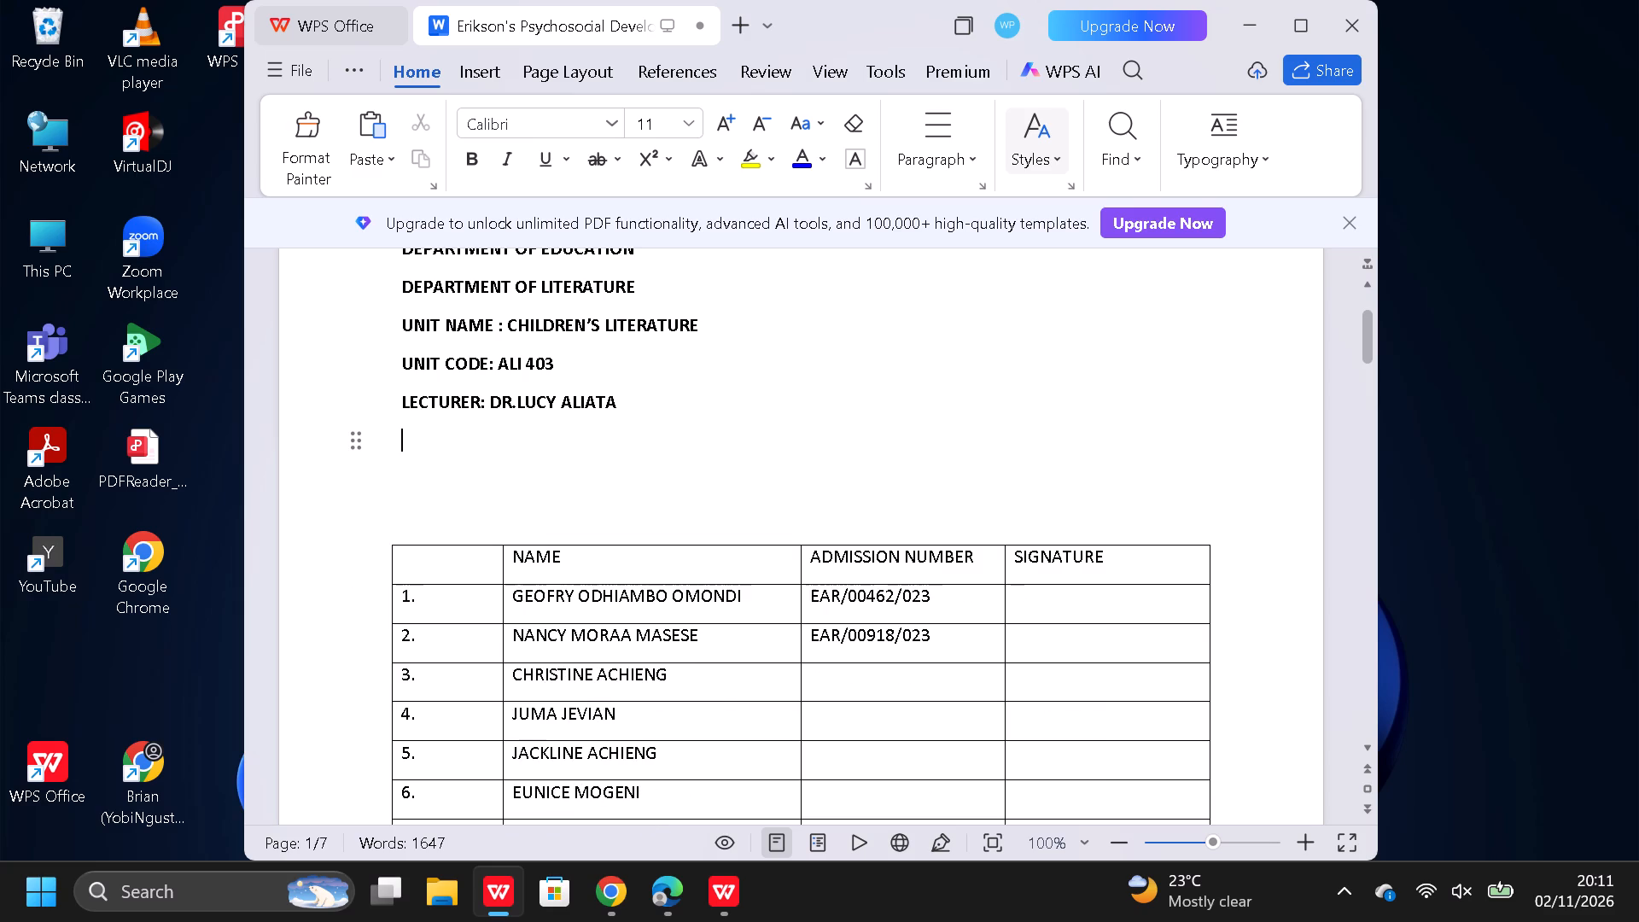
pyautogui.press('BackSpace')
pyautogui.press('BackSpace')
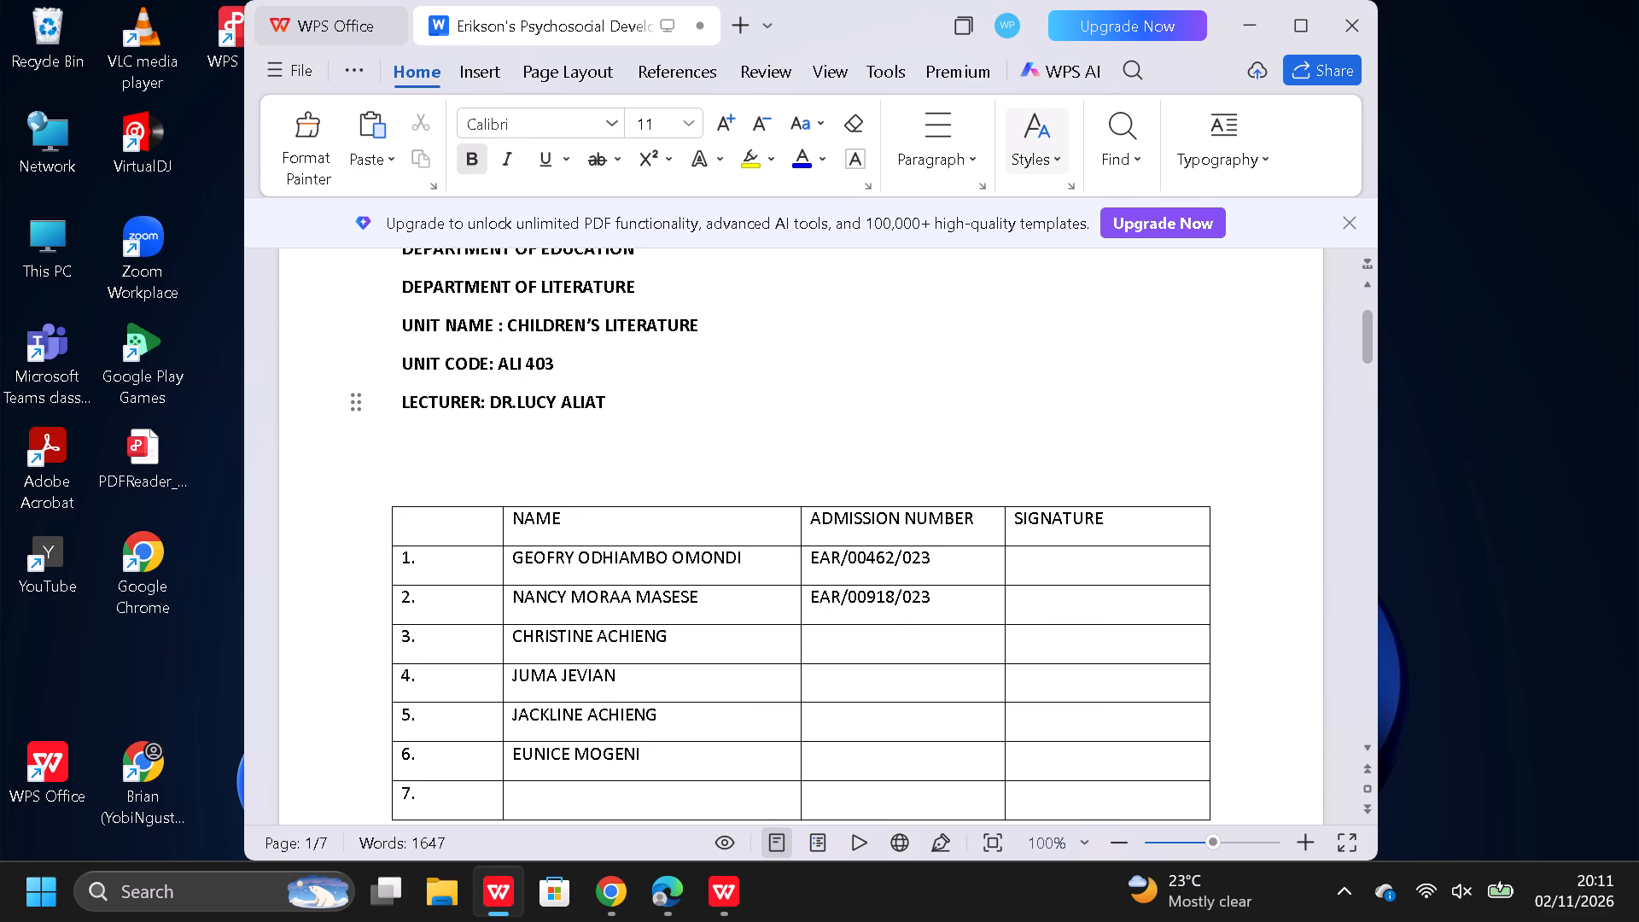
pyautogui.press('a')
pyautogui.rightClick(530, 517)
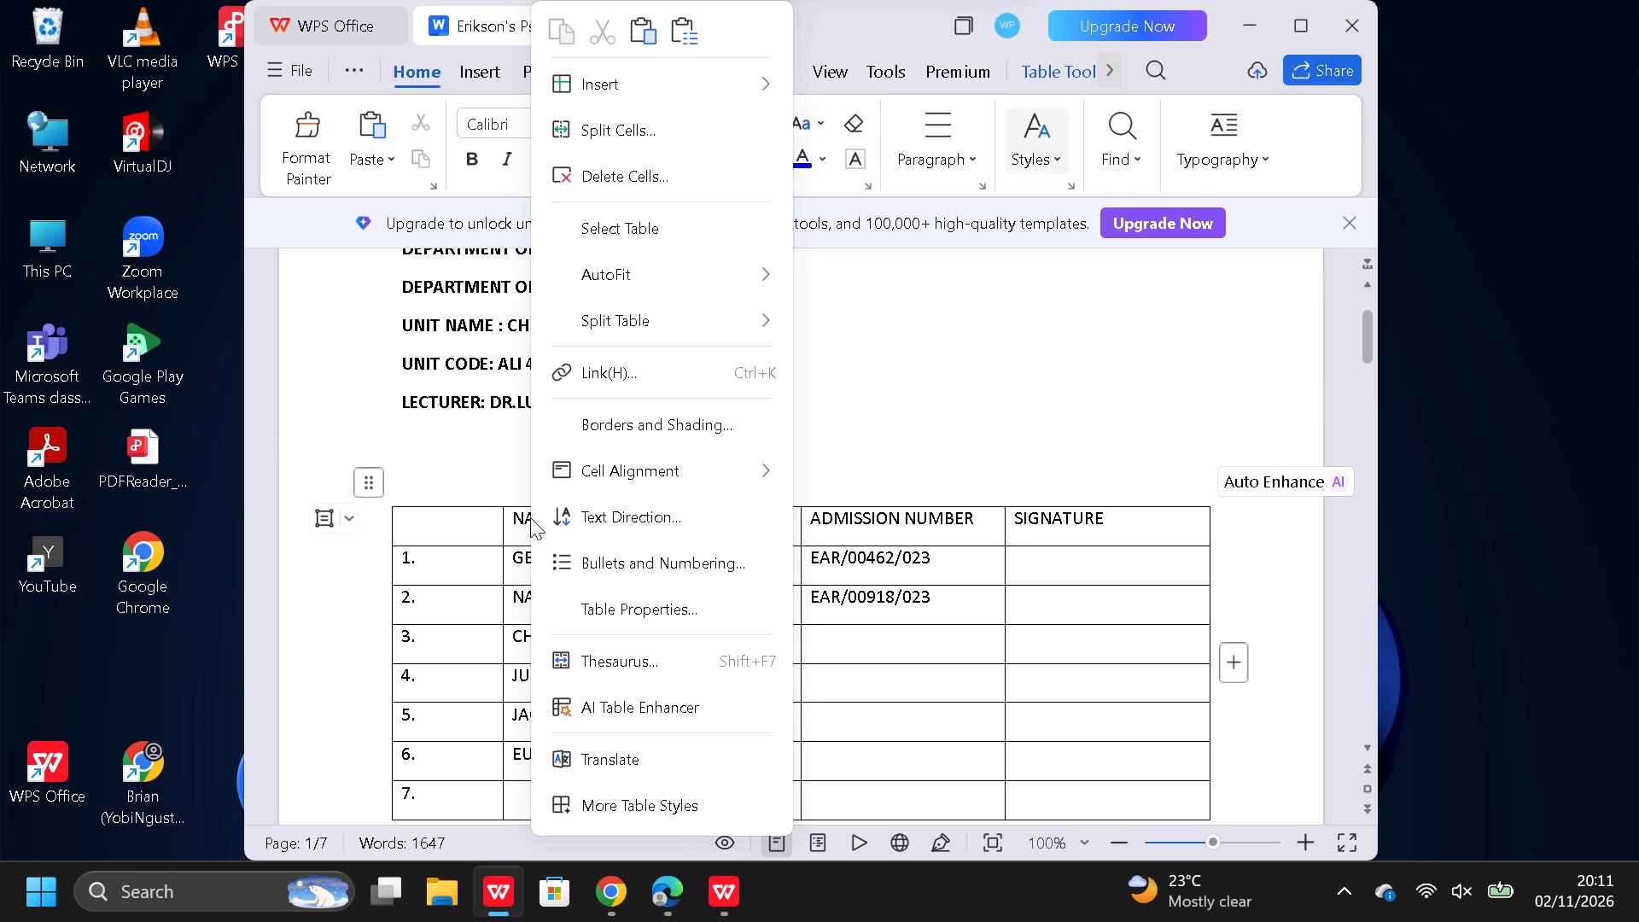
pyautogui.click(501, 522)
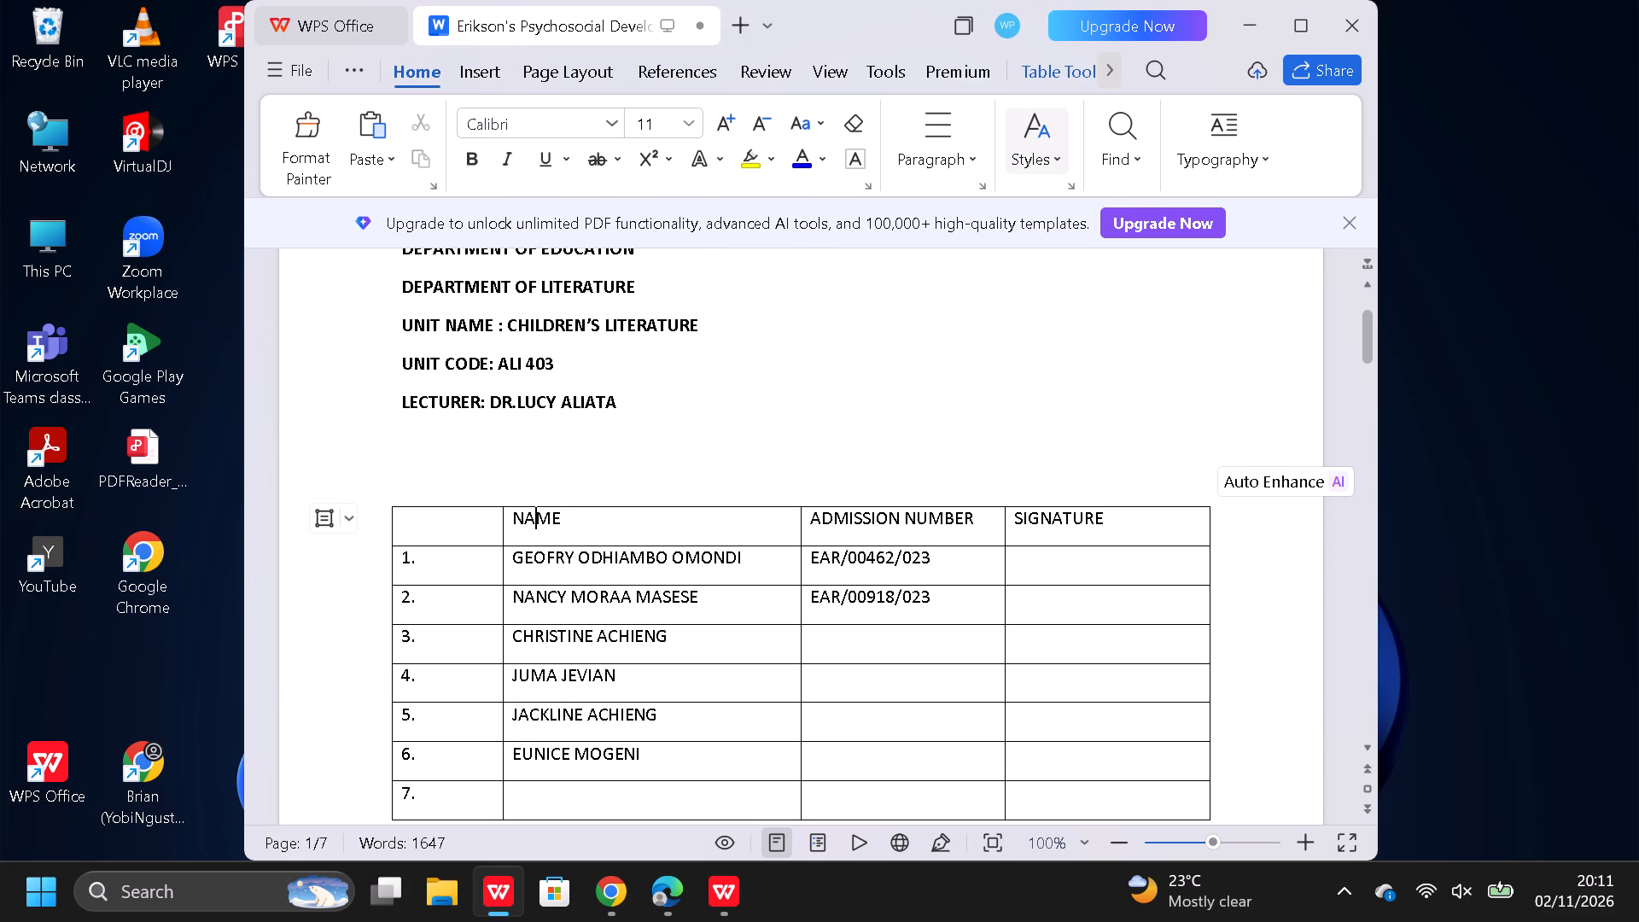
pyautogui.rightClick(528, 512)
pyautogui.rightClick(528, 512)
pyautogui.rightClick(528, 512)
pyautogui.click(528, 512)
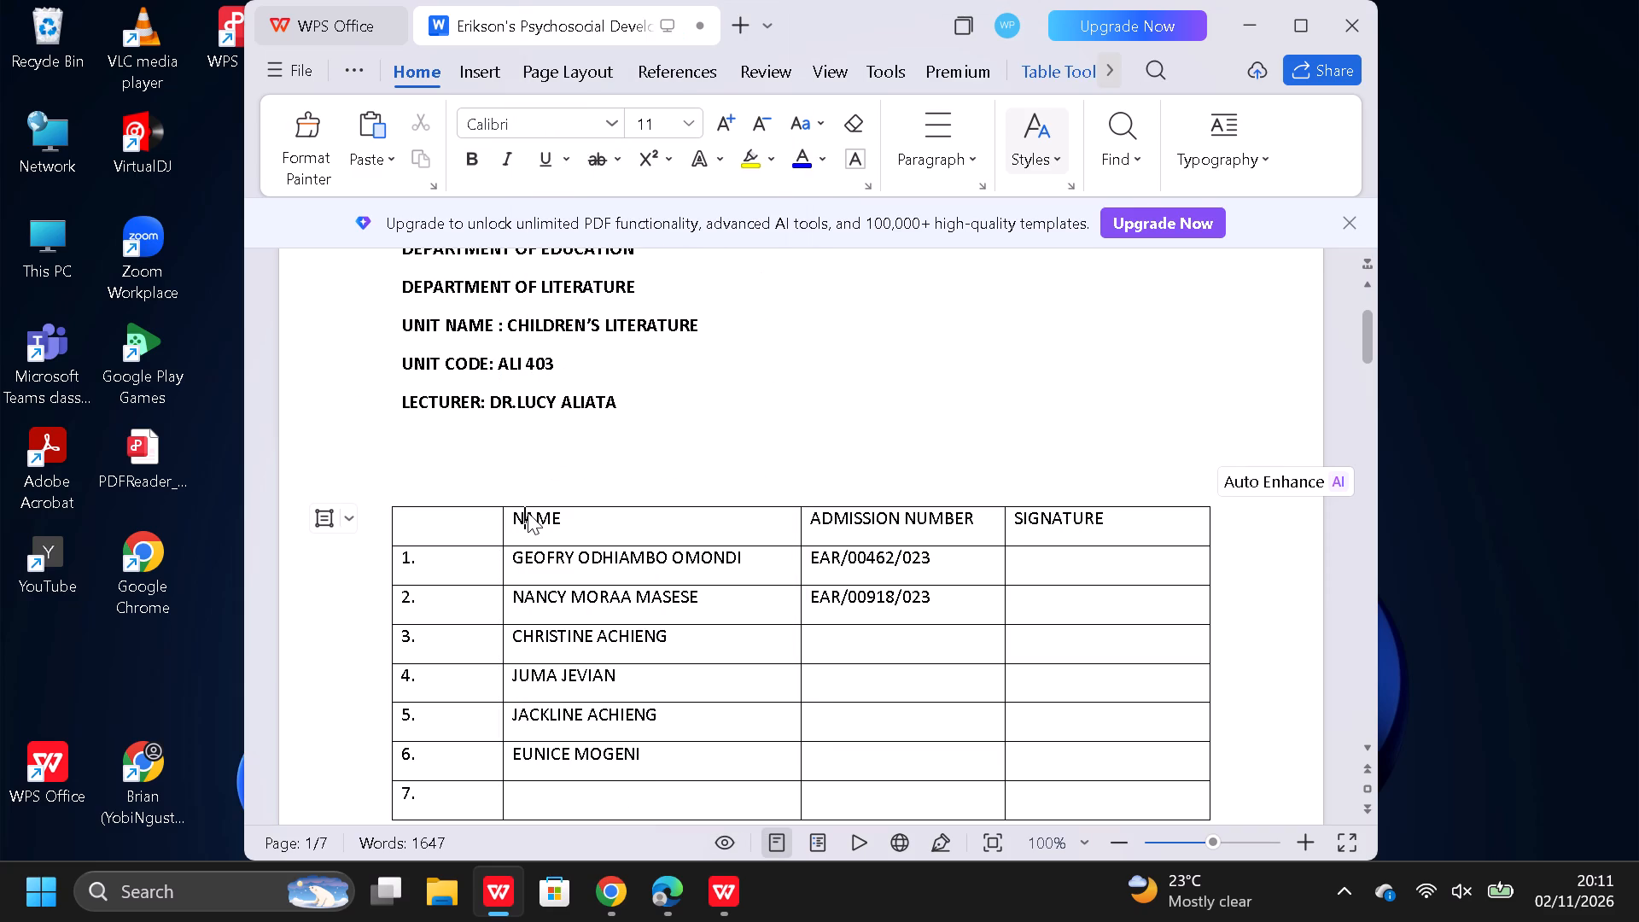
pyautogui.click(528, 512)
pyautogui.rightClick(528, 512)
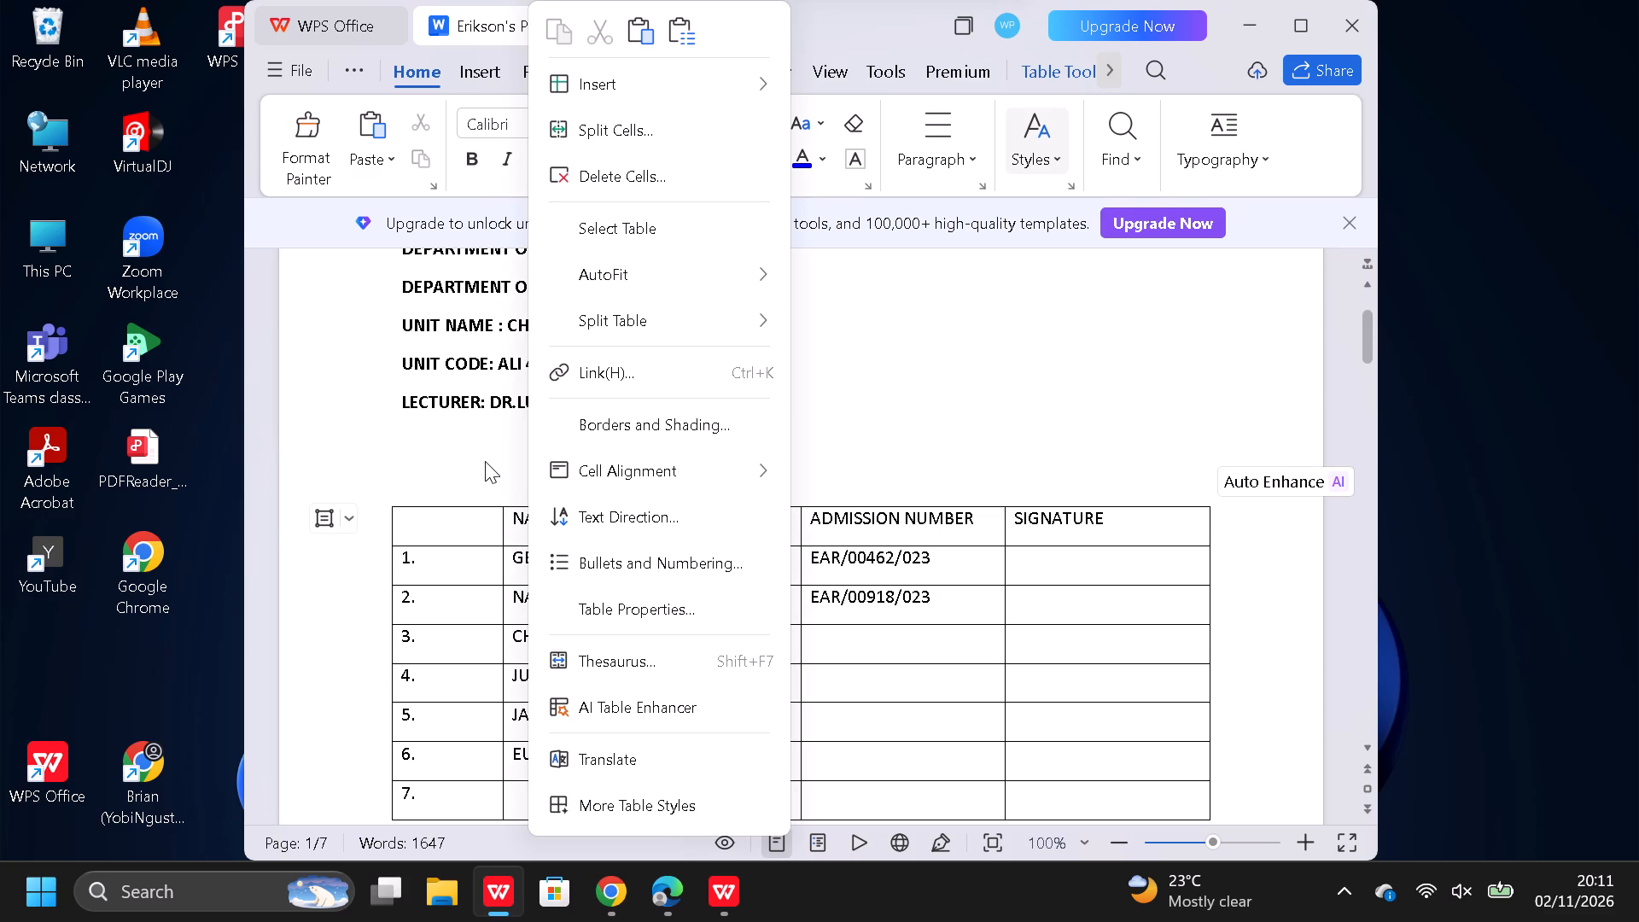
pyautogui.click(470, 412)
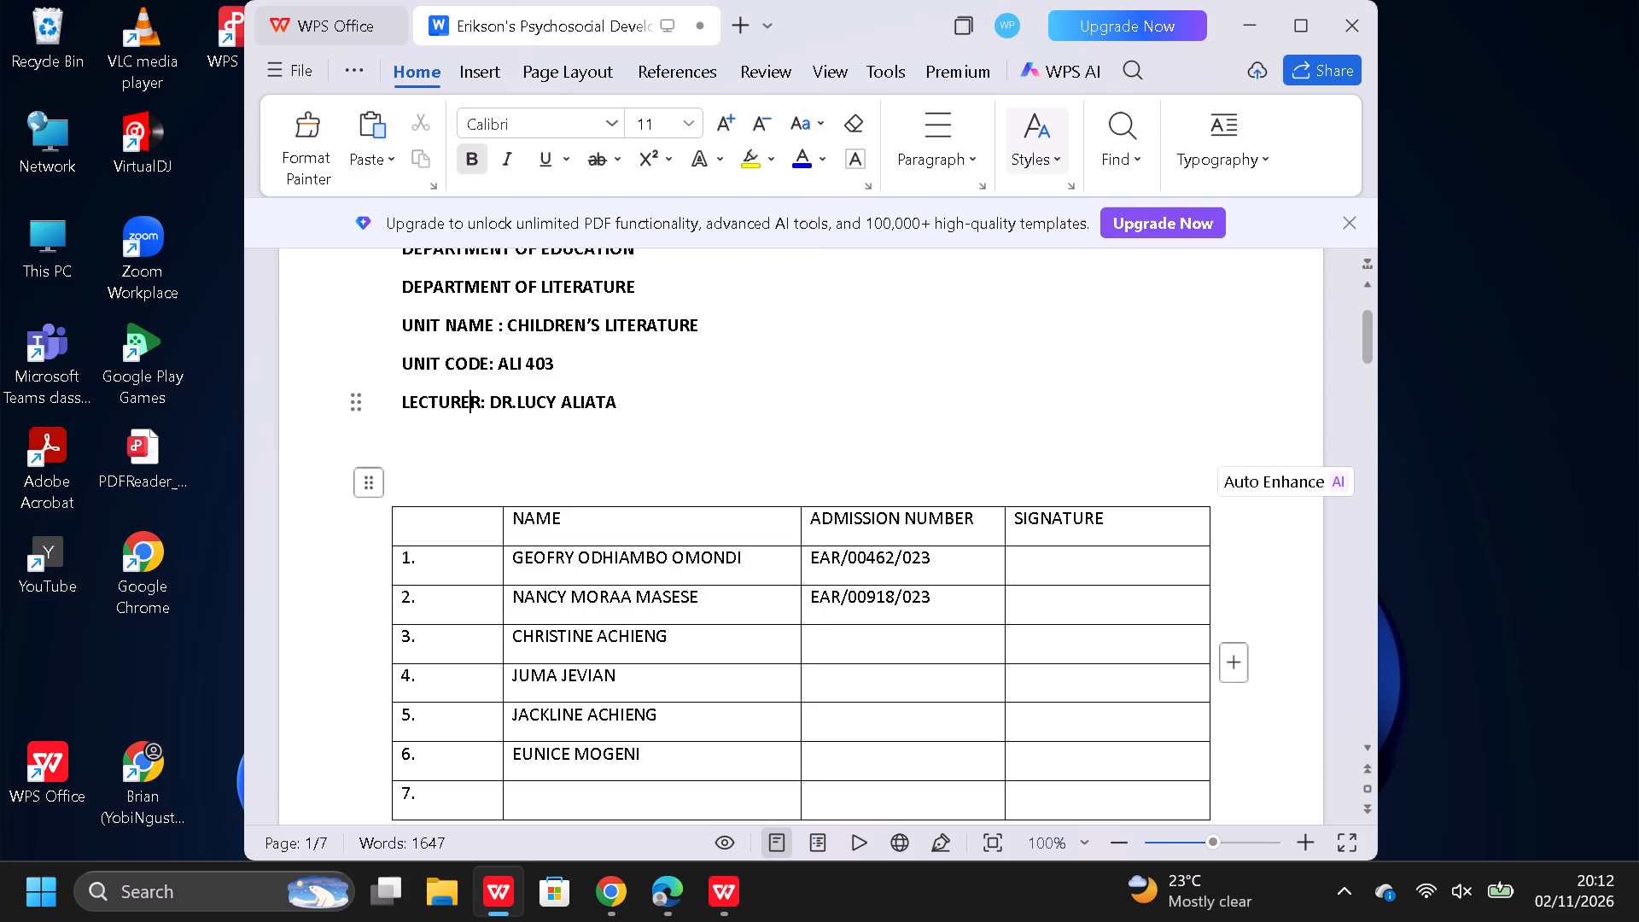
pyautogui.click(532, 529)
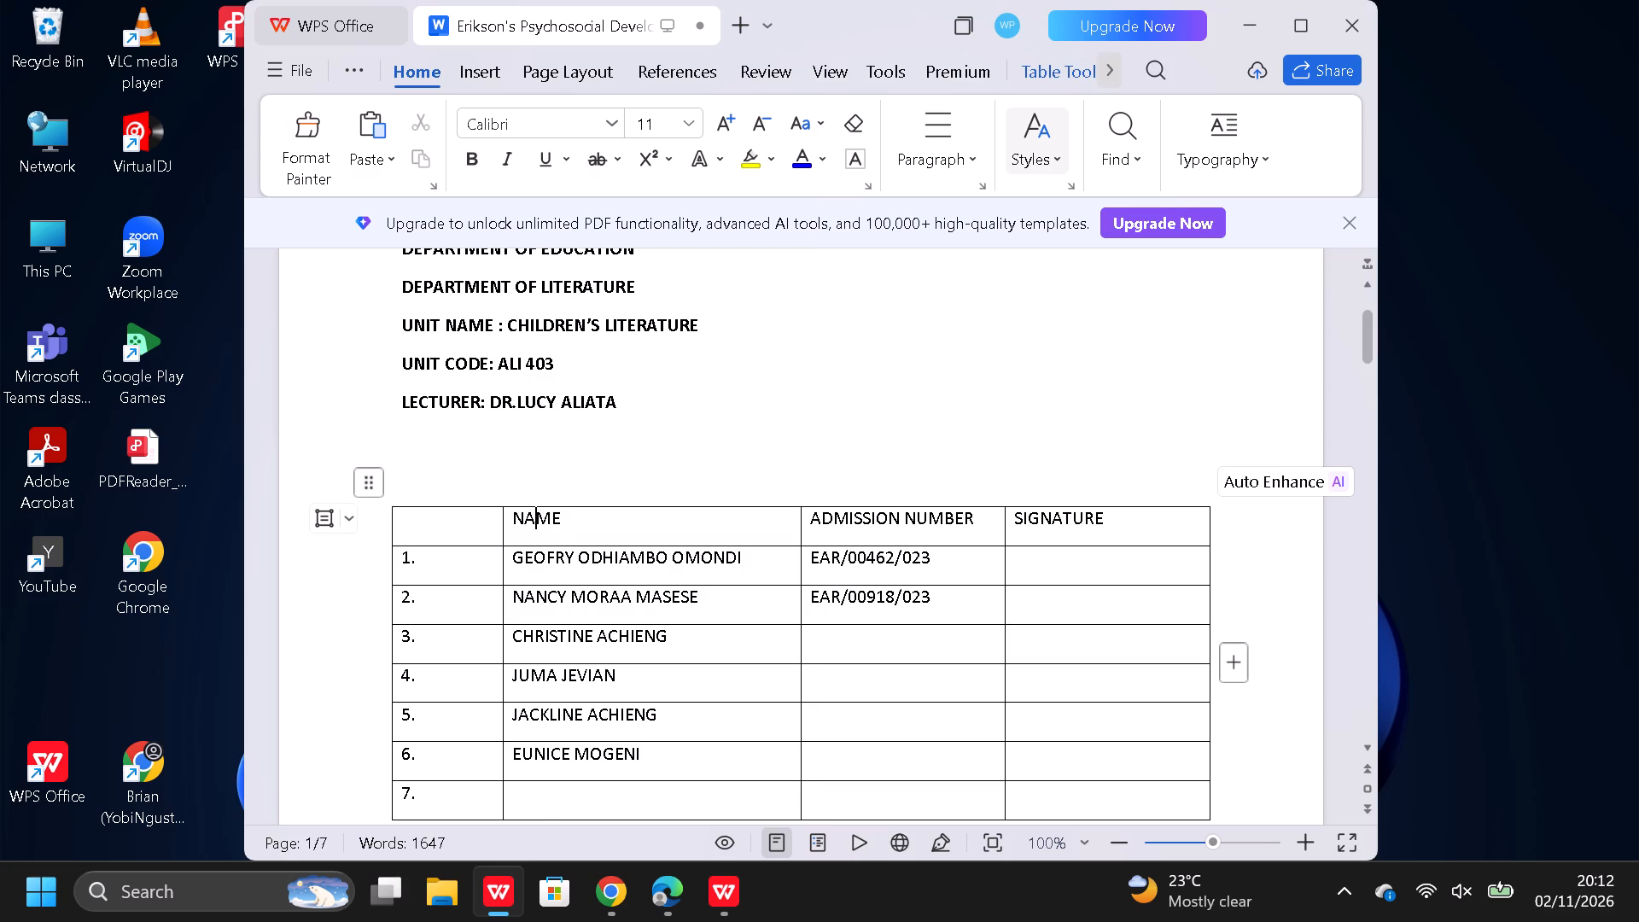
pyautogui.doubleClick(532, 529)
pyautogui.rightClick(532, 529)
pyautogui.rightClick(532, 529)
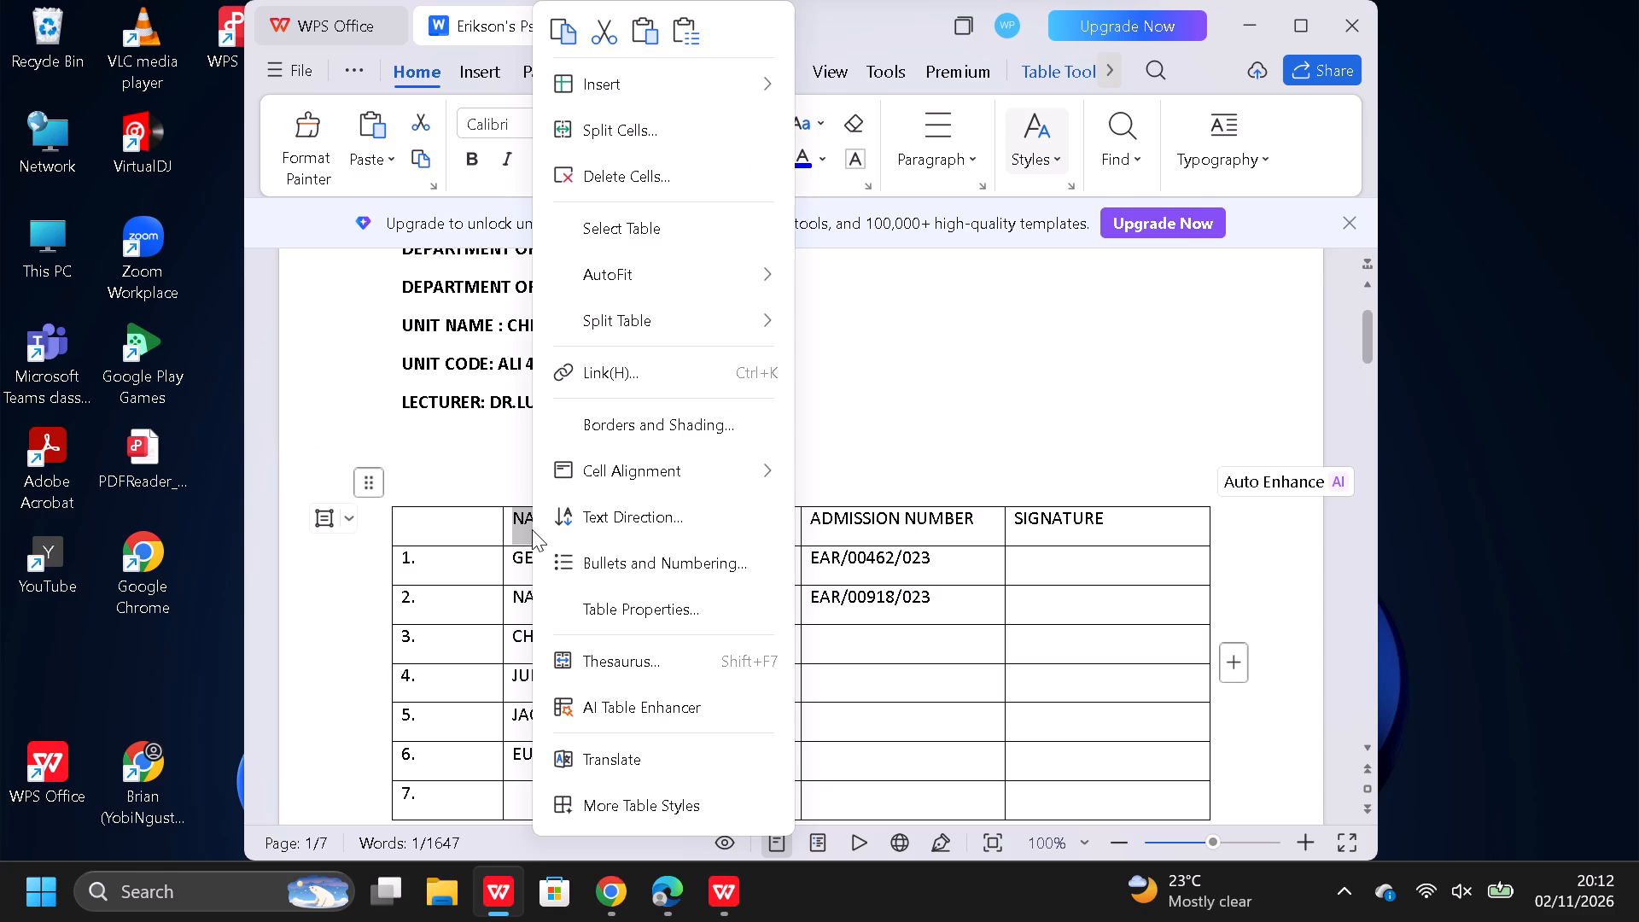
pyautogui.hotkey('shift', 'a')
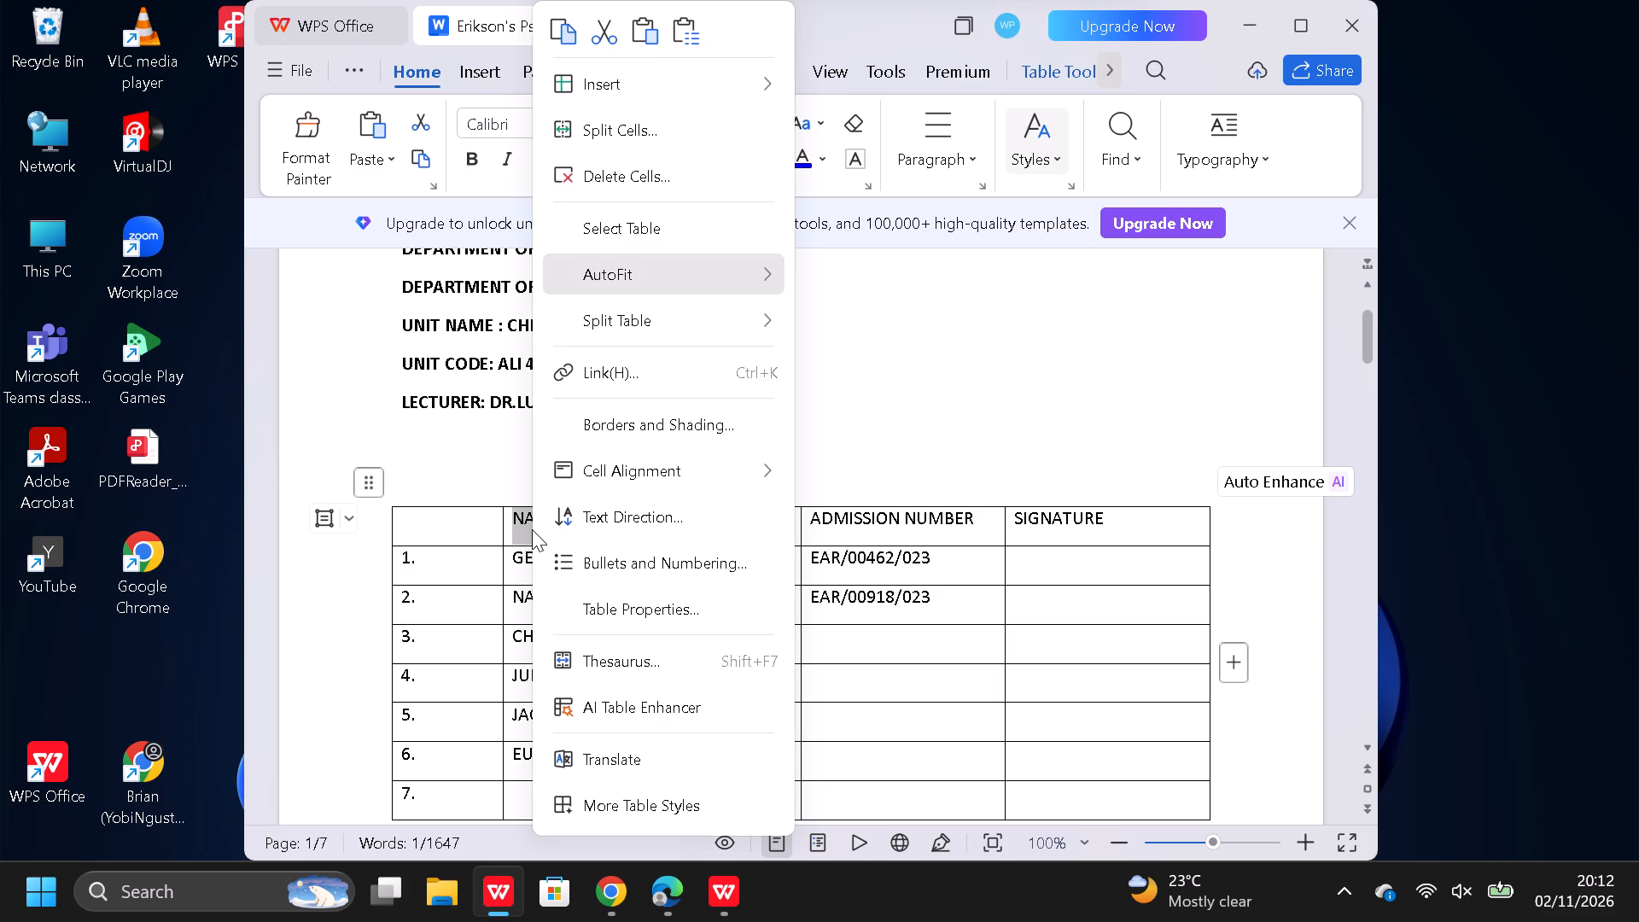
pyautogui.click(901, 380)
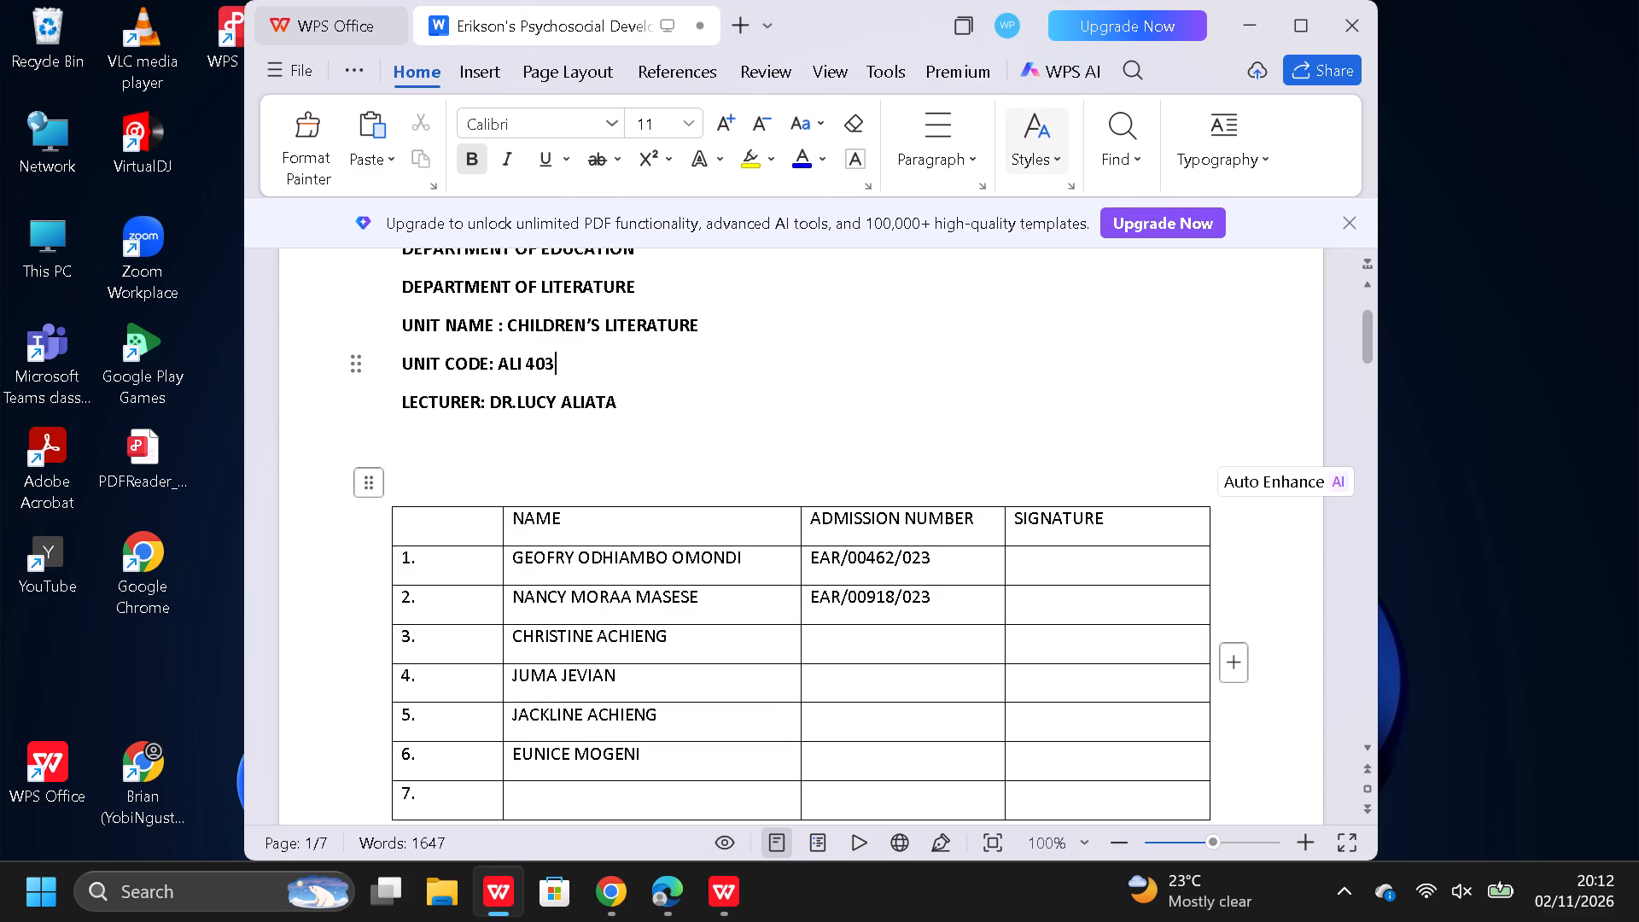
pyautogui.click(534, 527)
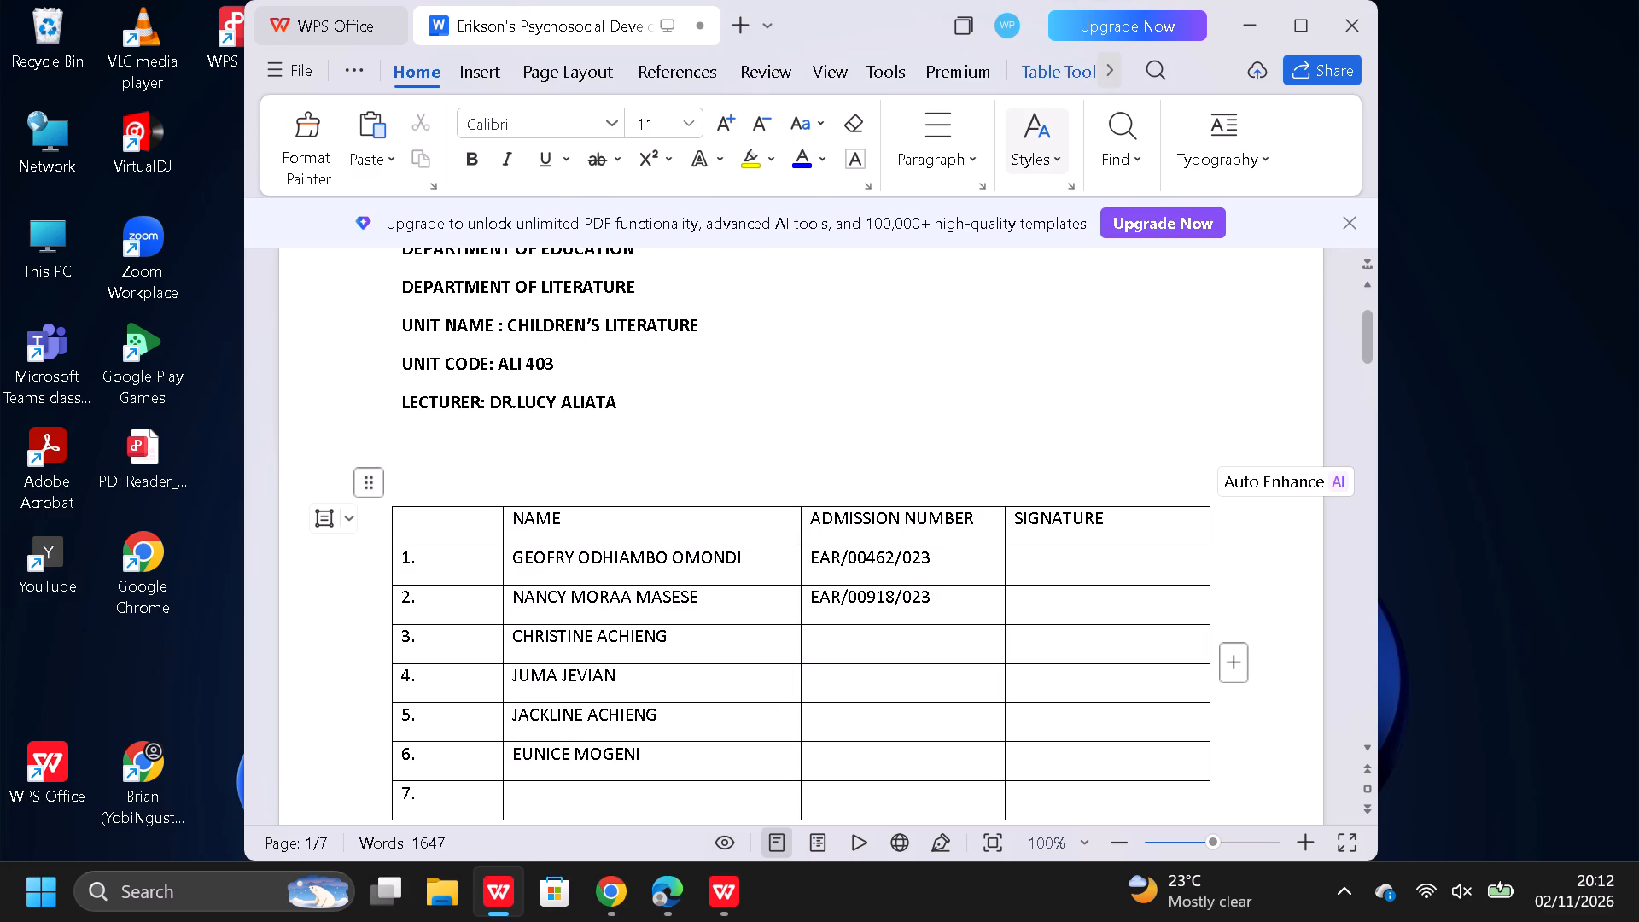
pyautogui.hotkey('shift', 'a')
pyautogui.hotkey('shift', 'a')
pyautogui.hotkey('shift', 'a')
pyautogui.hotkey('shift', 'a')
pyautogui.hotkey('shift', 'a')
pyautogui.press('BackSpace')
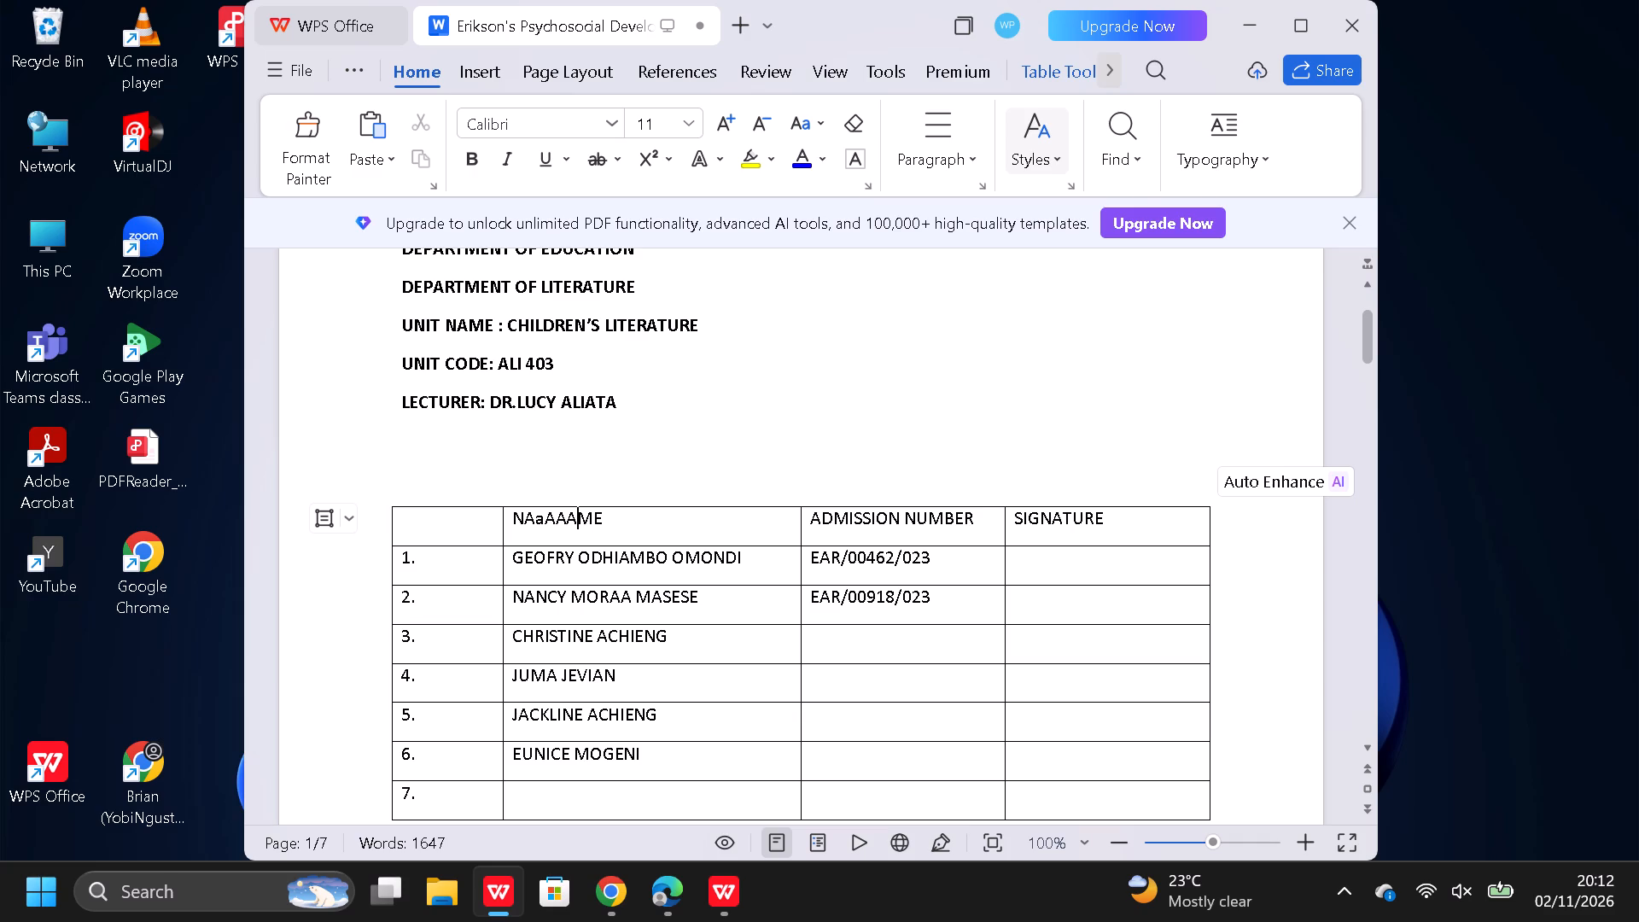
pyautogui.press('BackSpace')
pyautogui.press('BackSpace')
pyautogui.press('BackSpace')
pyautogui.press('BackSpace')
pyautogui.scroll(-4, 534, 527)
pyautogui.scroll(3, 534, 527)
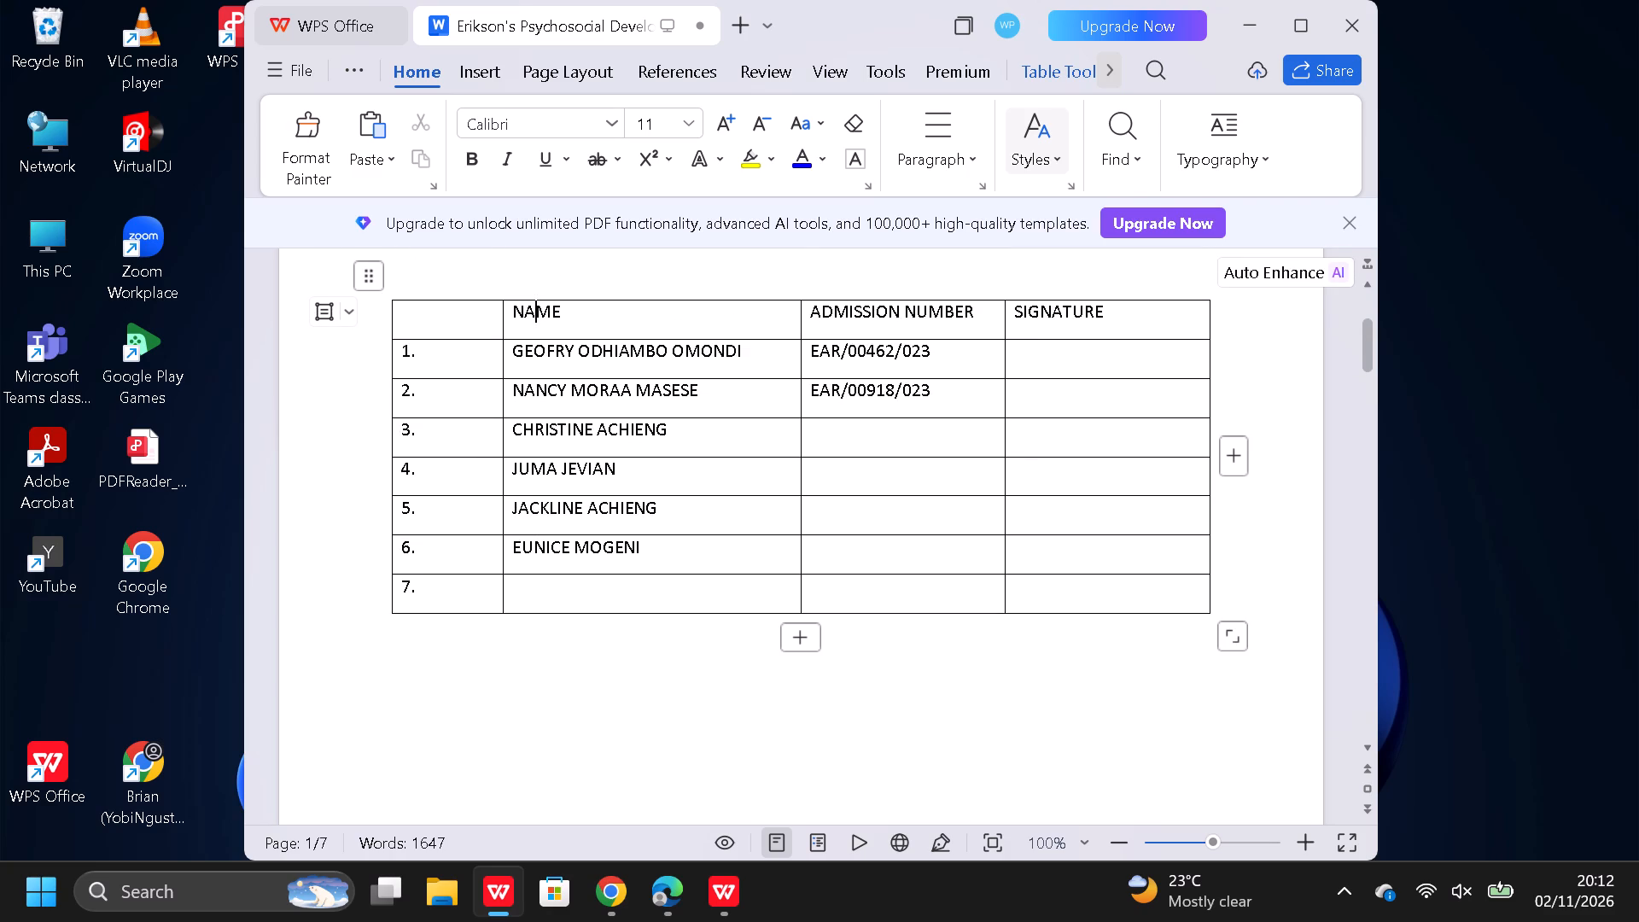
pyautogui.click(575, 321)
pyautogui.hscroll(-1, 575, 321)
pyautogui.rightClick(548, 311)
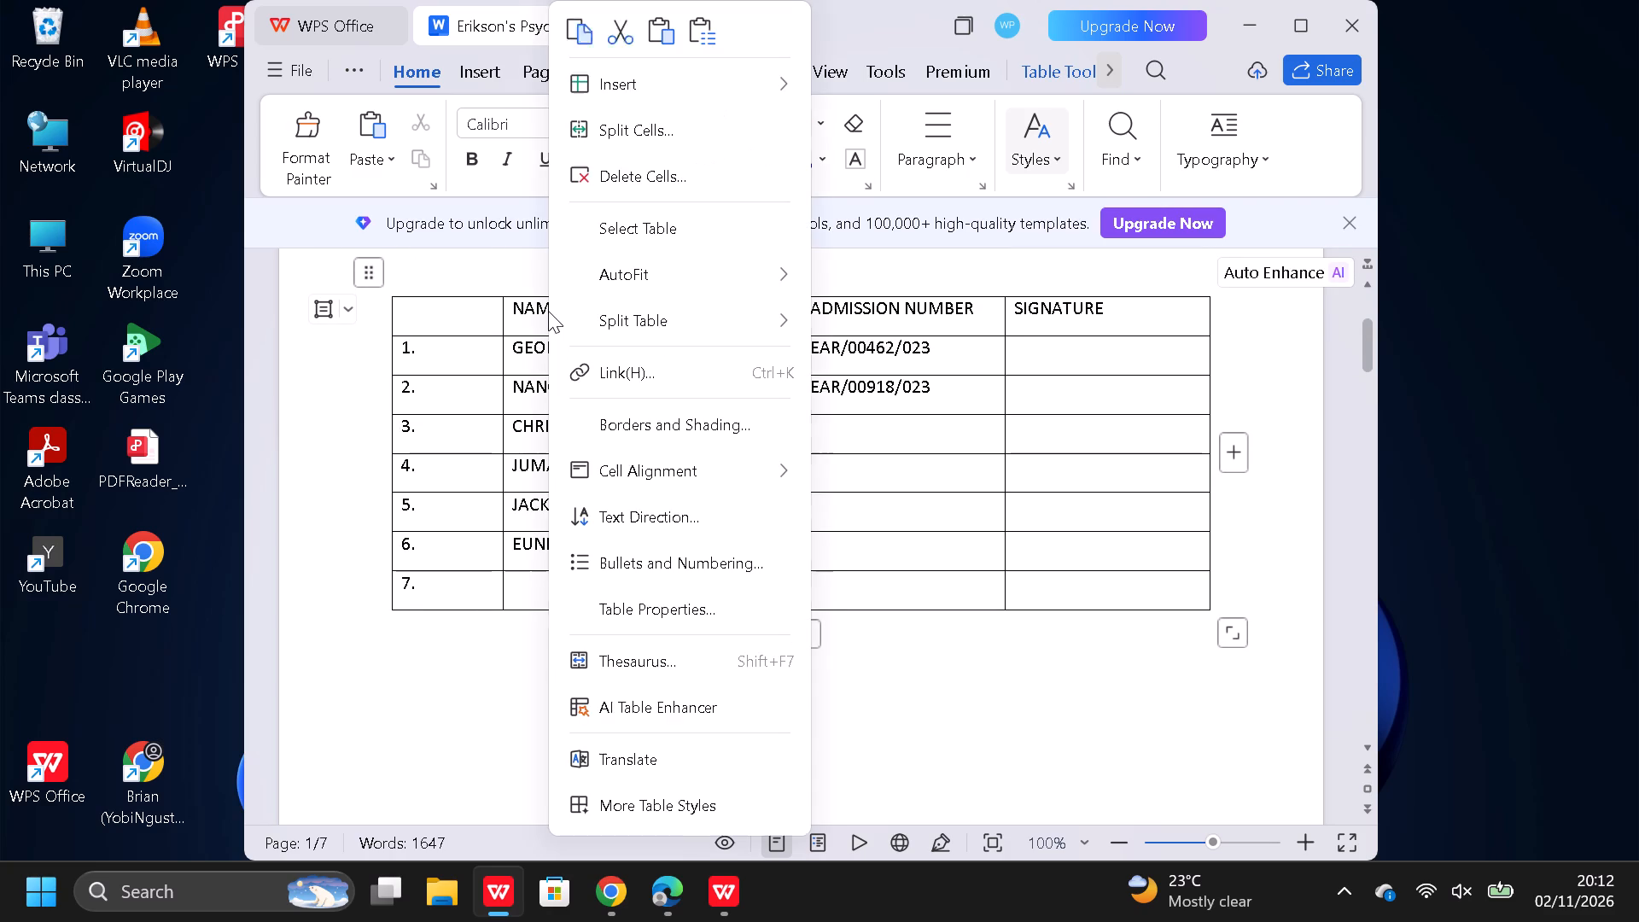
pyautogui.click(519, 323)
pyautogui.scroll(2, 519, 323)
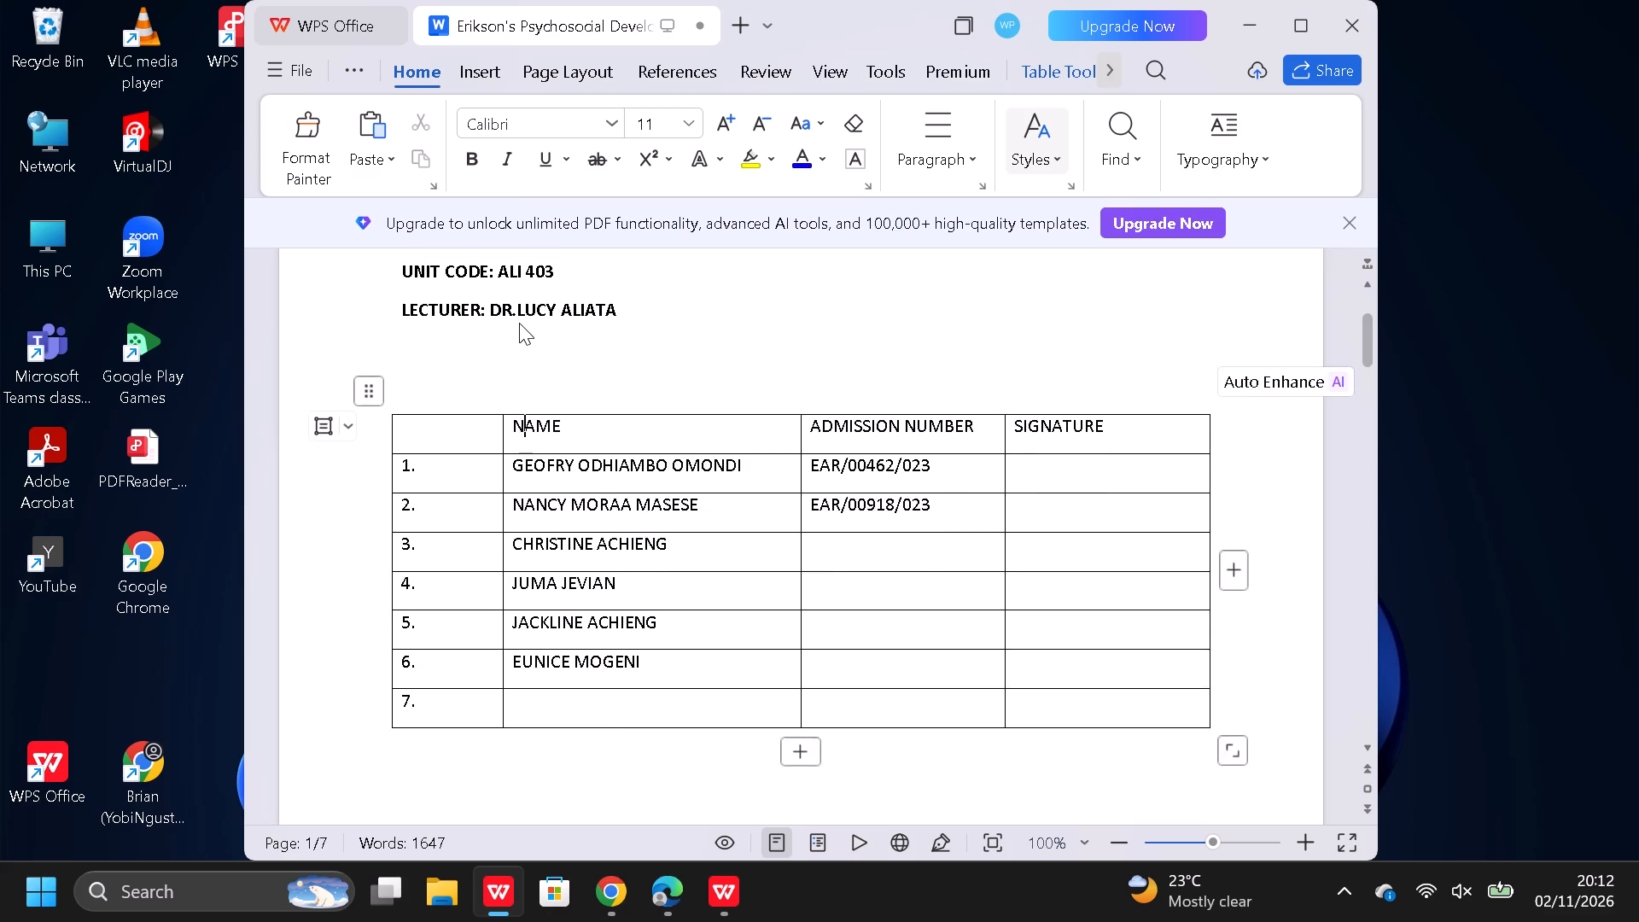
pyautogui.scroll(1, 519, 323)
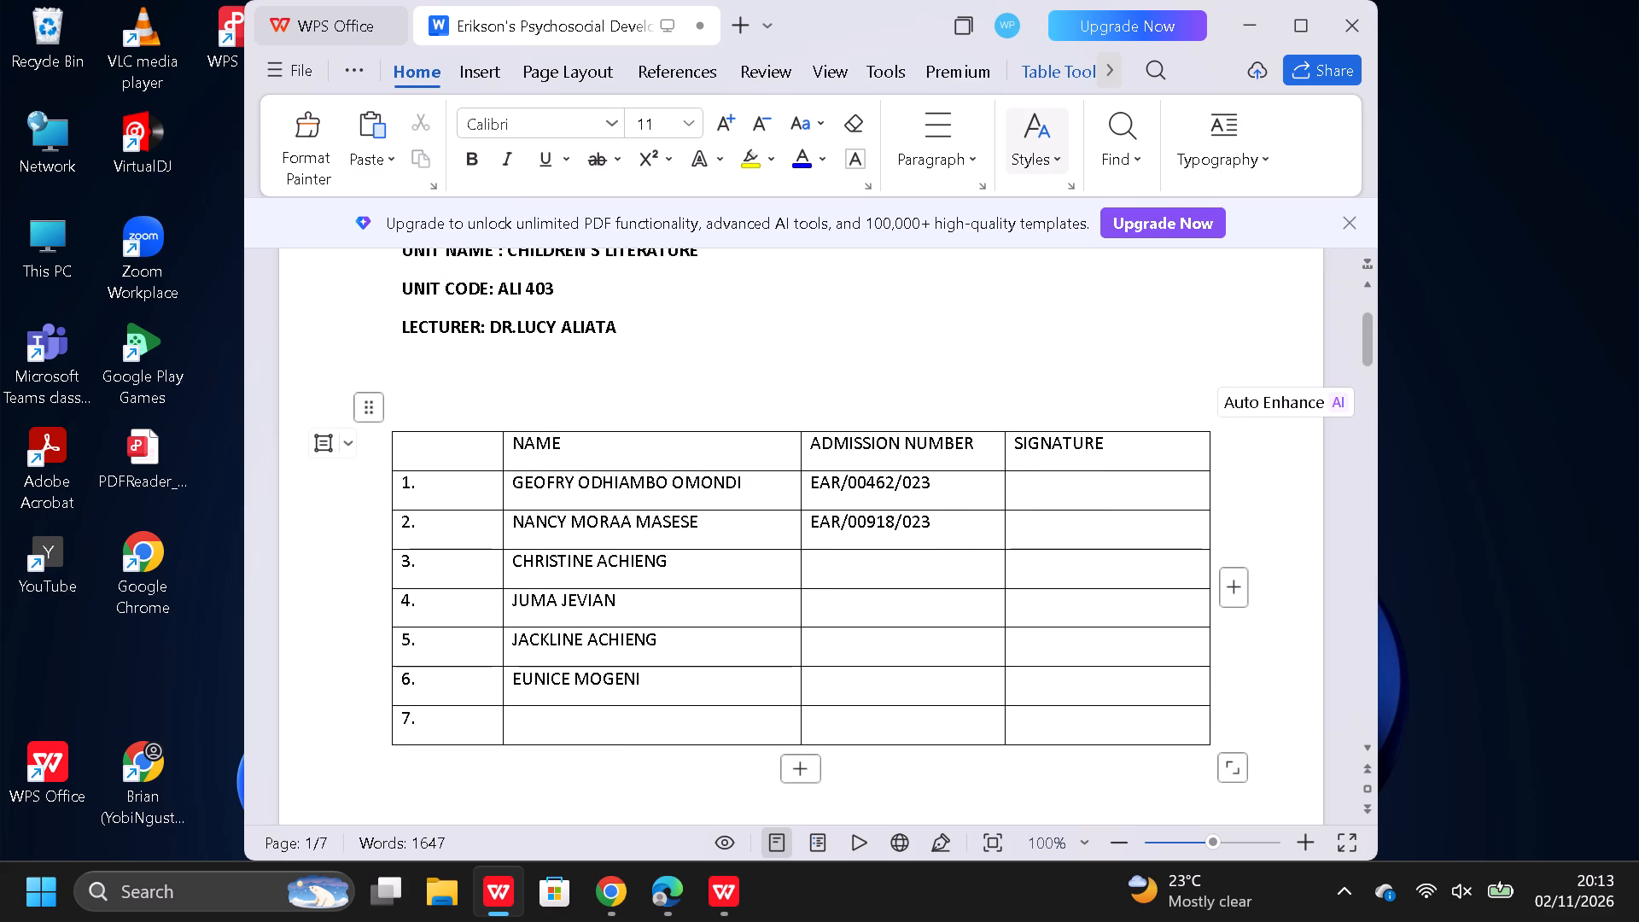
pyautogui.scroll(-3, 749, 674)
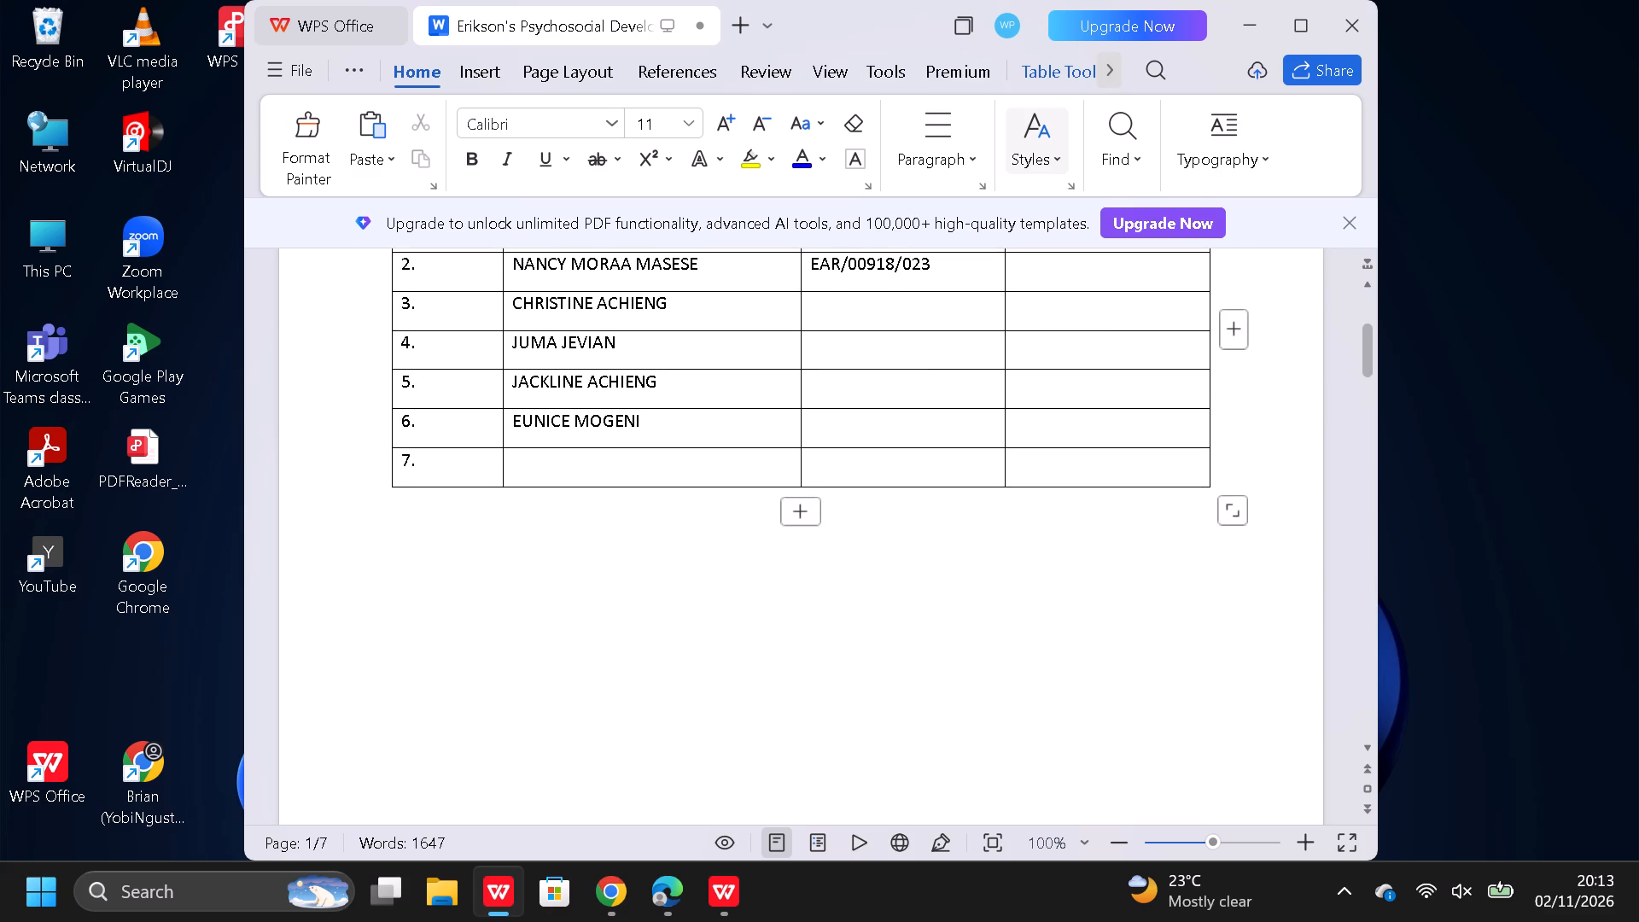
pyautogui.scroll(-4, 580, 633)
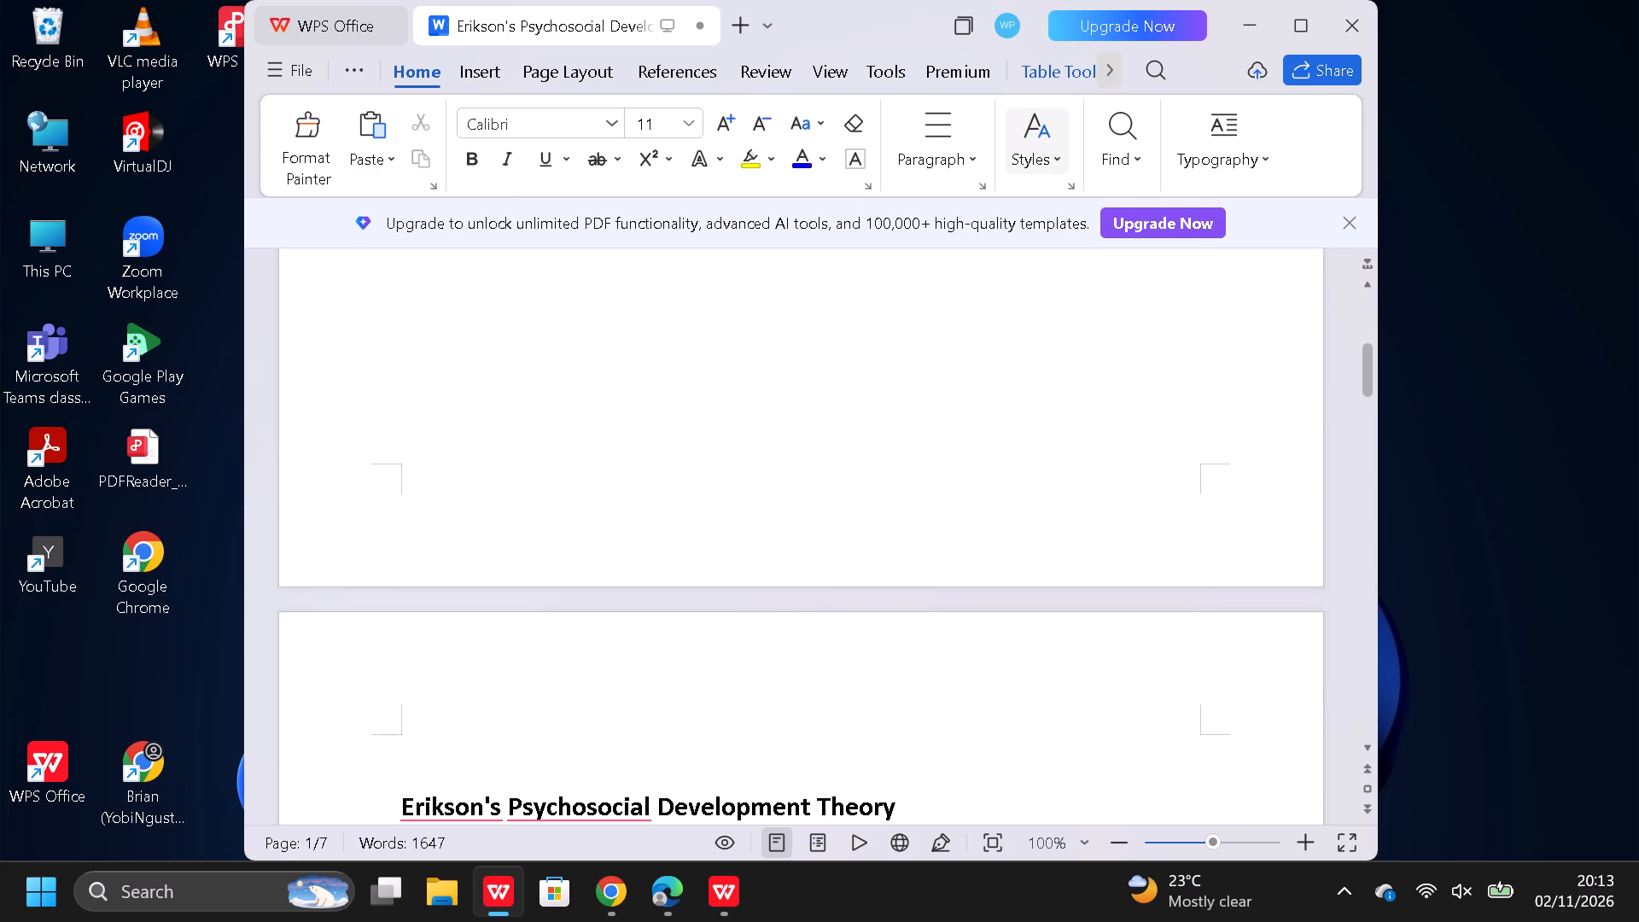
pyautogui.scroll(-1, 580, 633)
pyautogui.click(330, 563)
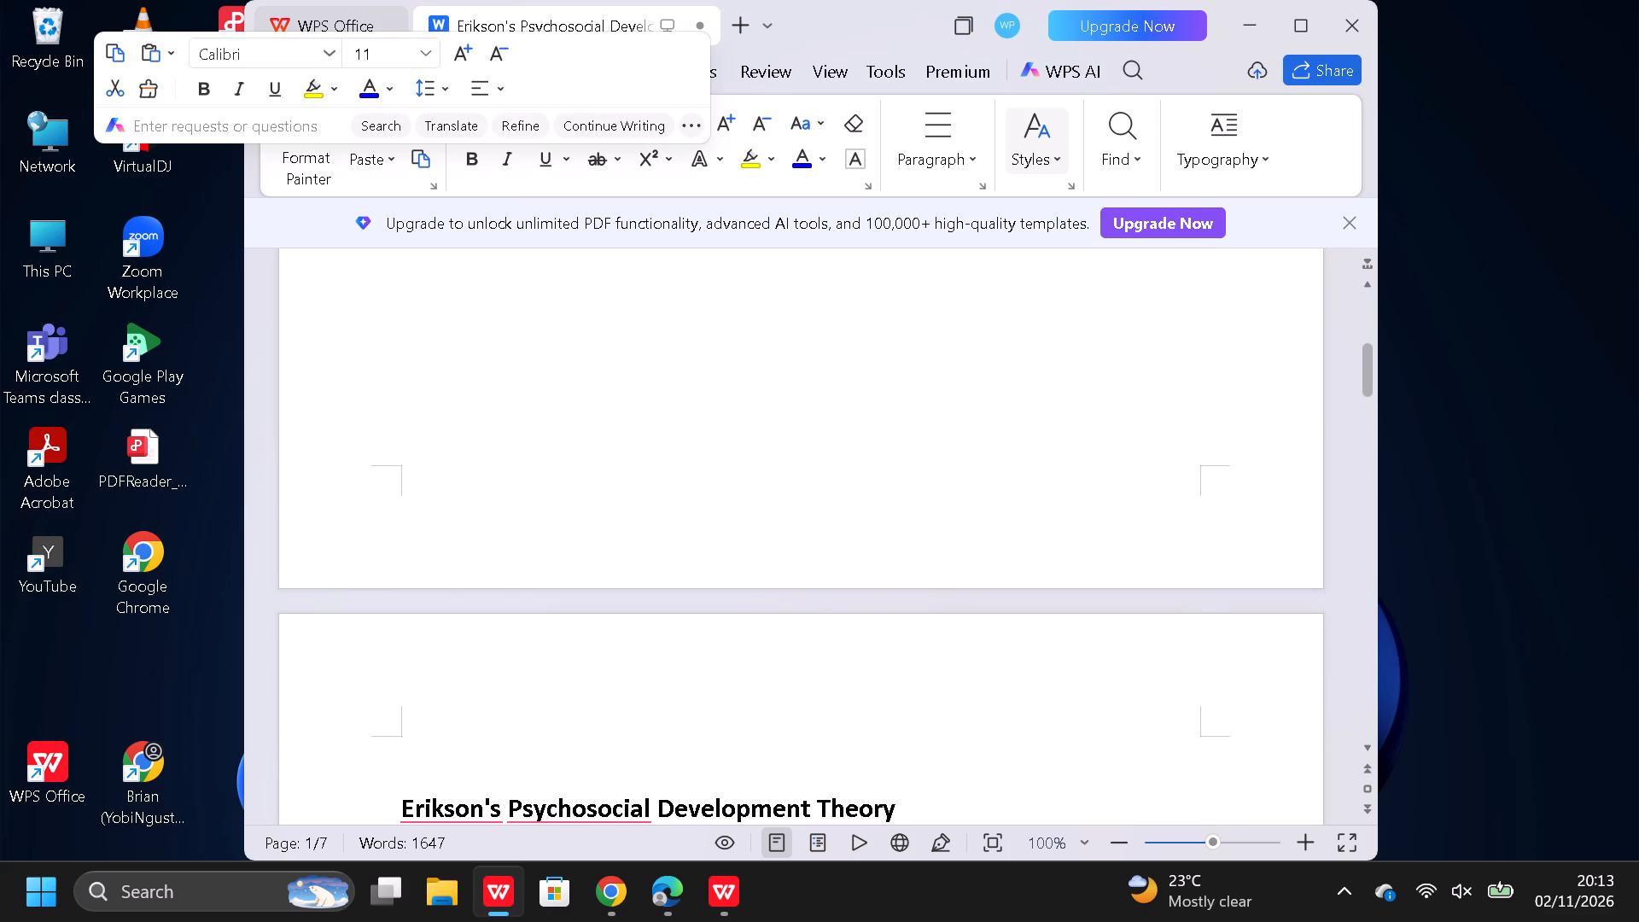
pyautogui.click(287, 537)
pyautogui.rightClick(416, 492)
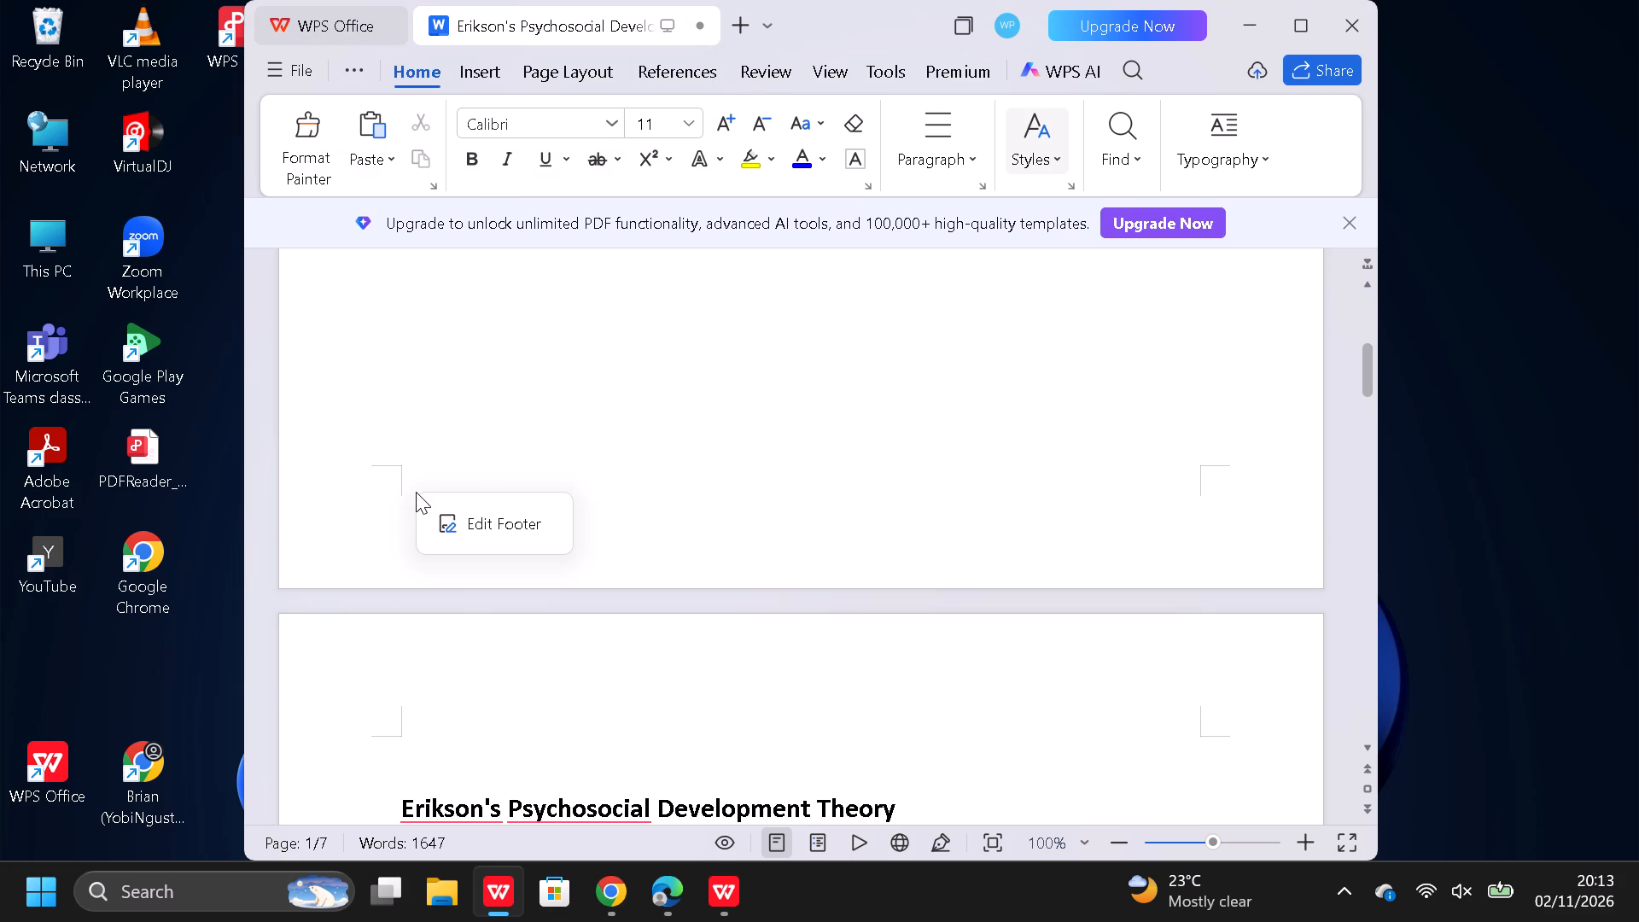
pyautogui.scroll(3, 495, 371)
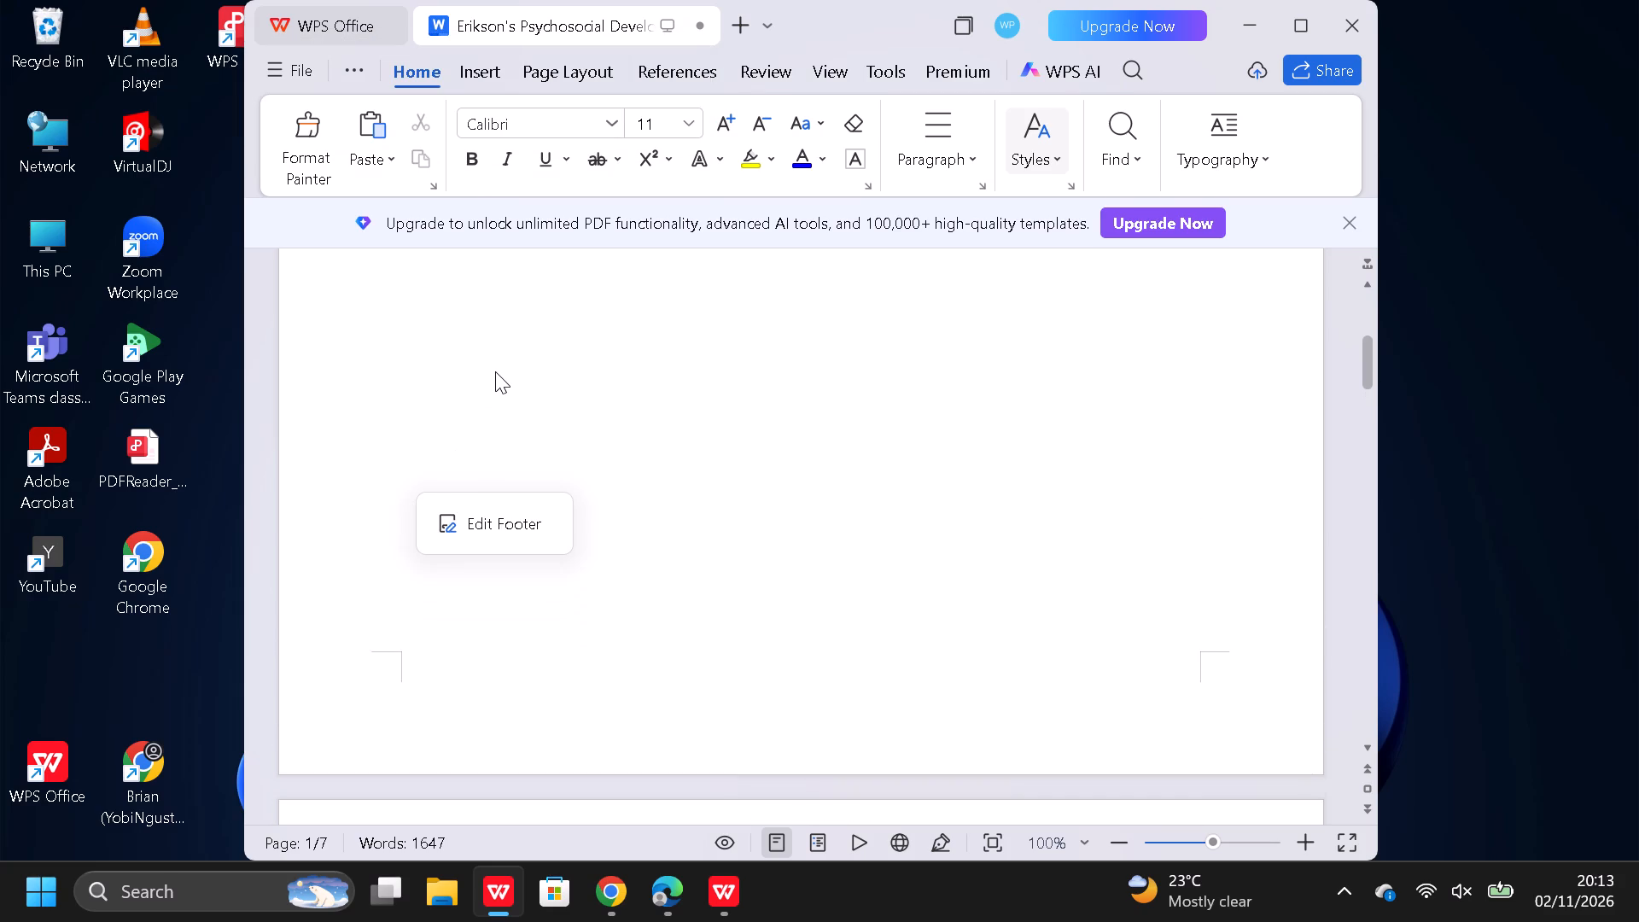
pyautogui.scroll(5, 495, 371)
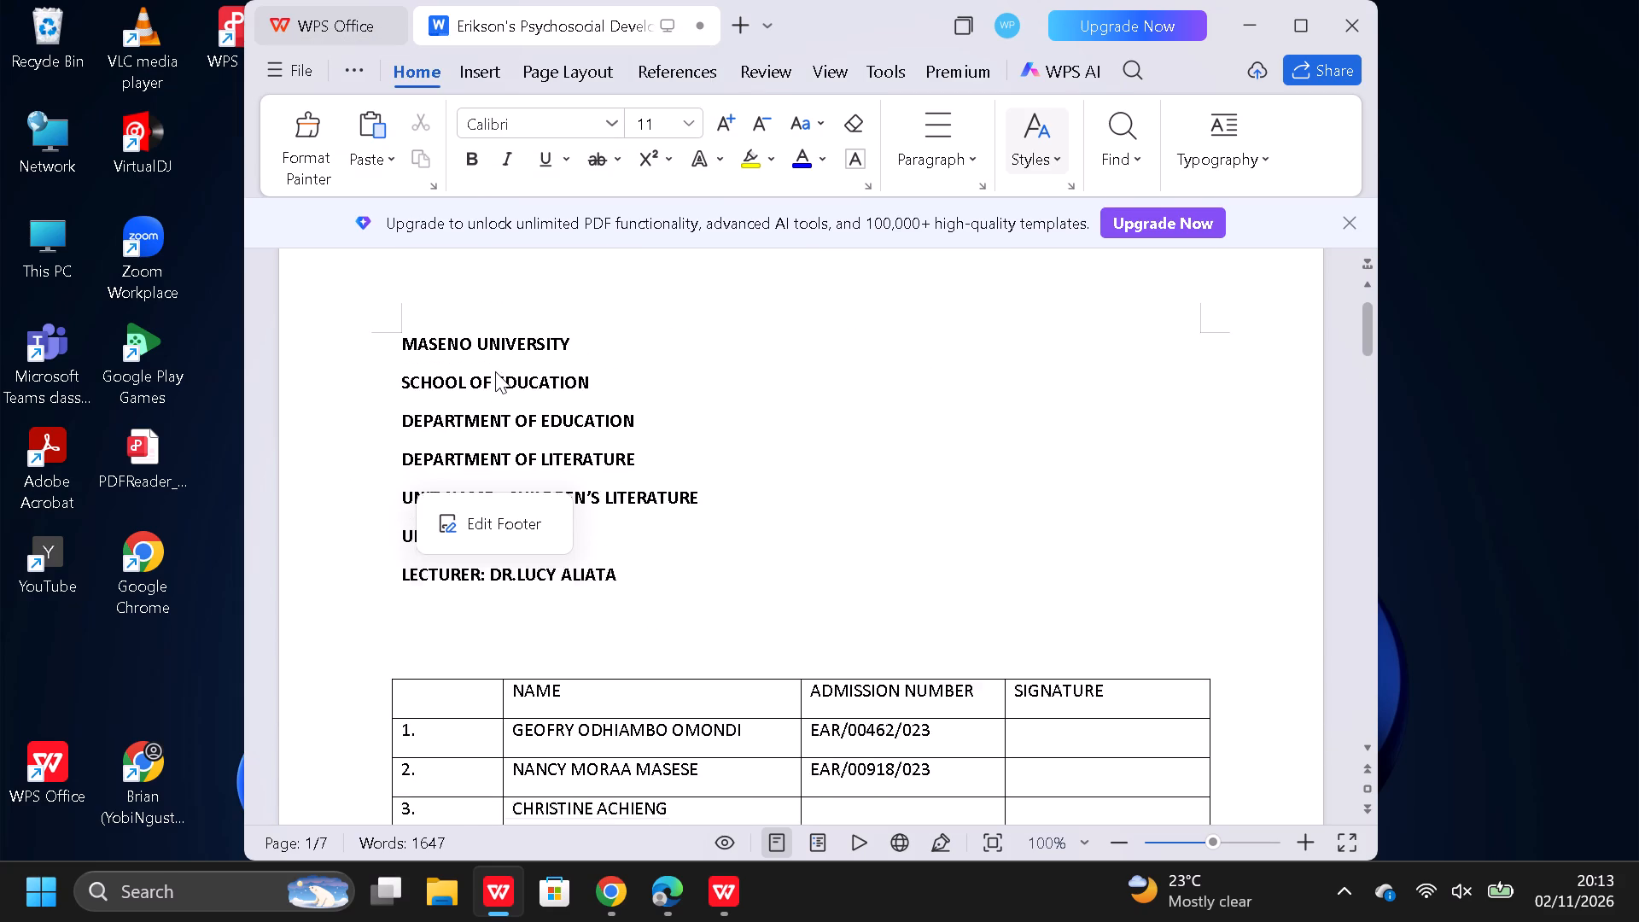
# Add the line QUESTION three lines below the group members table and start a new line beneath it.
pyautogui.scroll(-4, 495, 371)
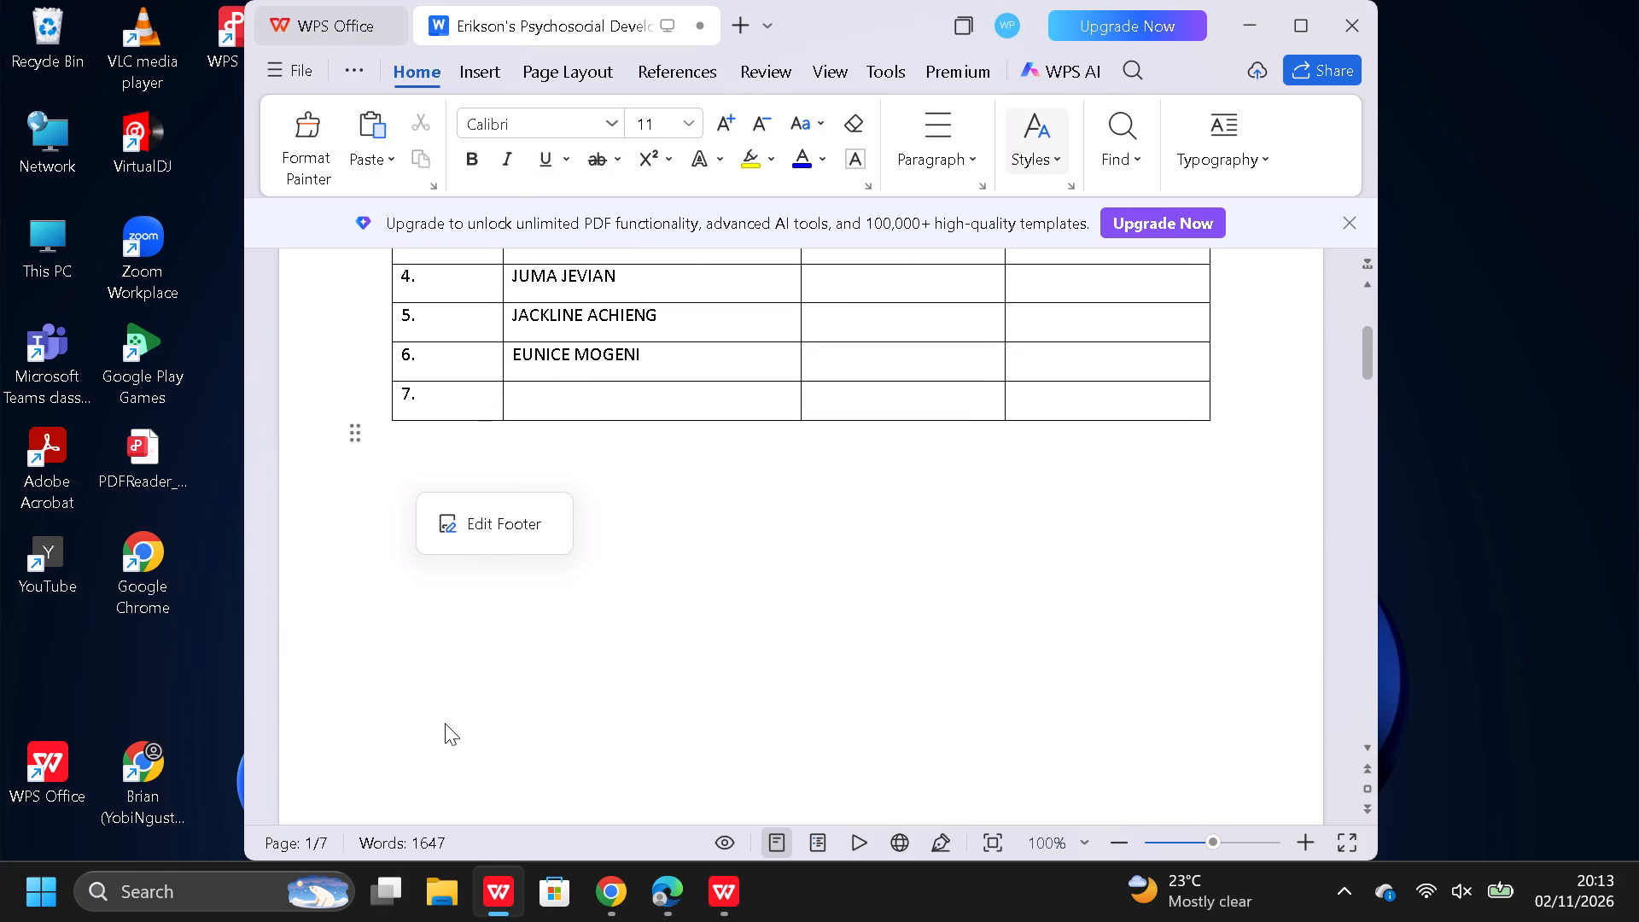
pyautogui.click(412, 712)
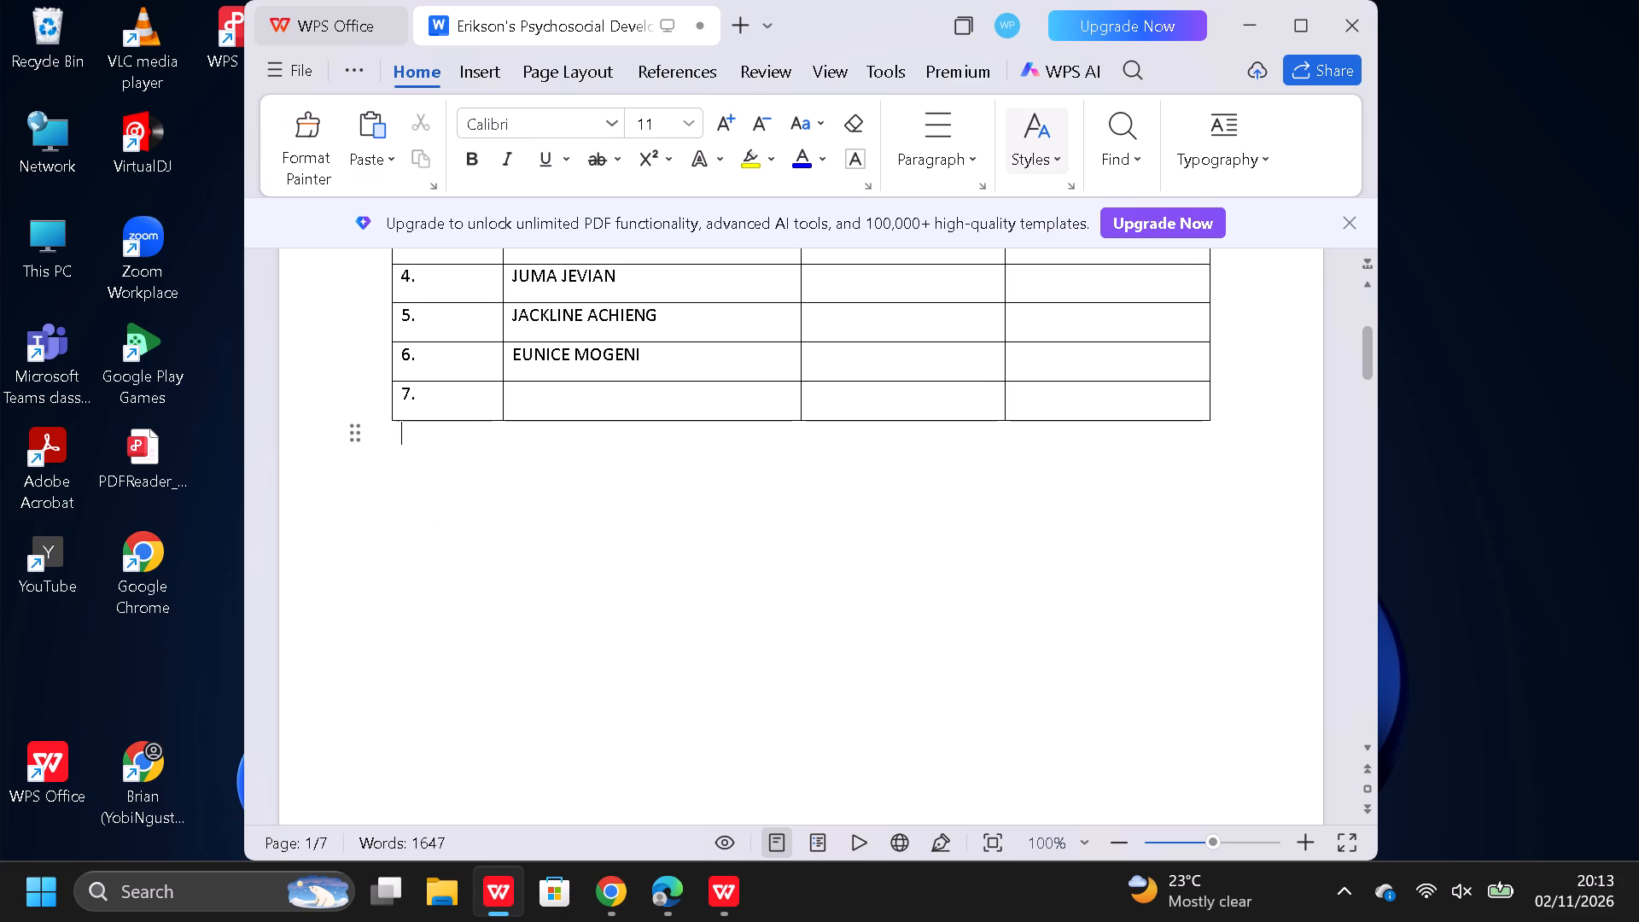
pyautogui.press('Return')
pyautogui.press('Return')
pyautogui.press('Return')
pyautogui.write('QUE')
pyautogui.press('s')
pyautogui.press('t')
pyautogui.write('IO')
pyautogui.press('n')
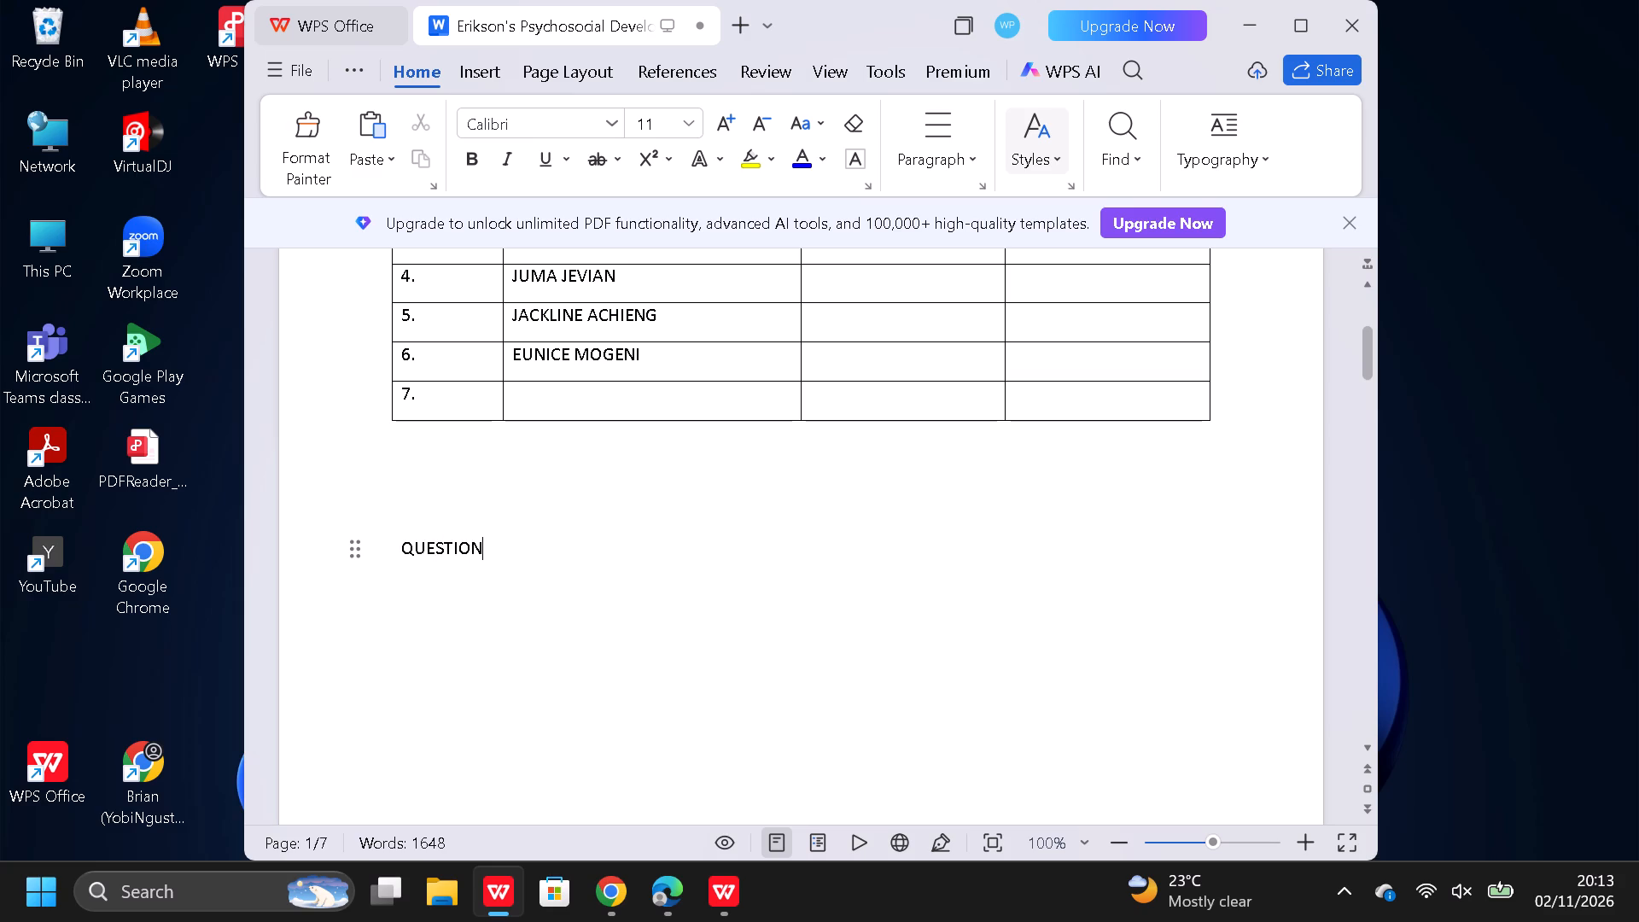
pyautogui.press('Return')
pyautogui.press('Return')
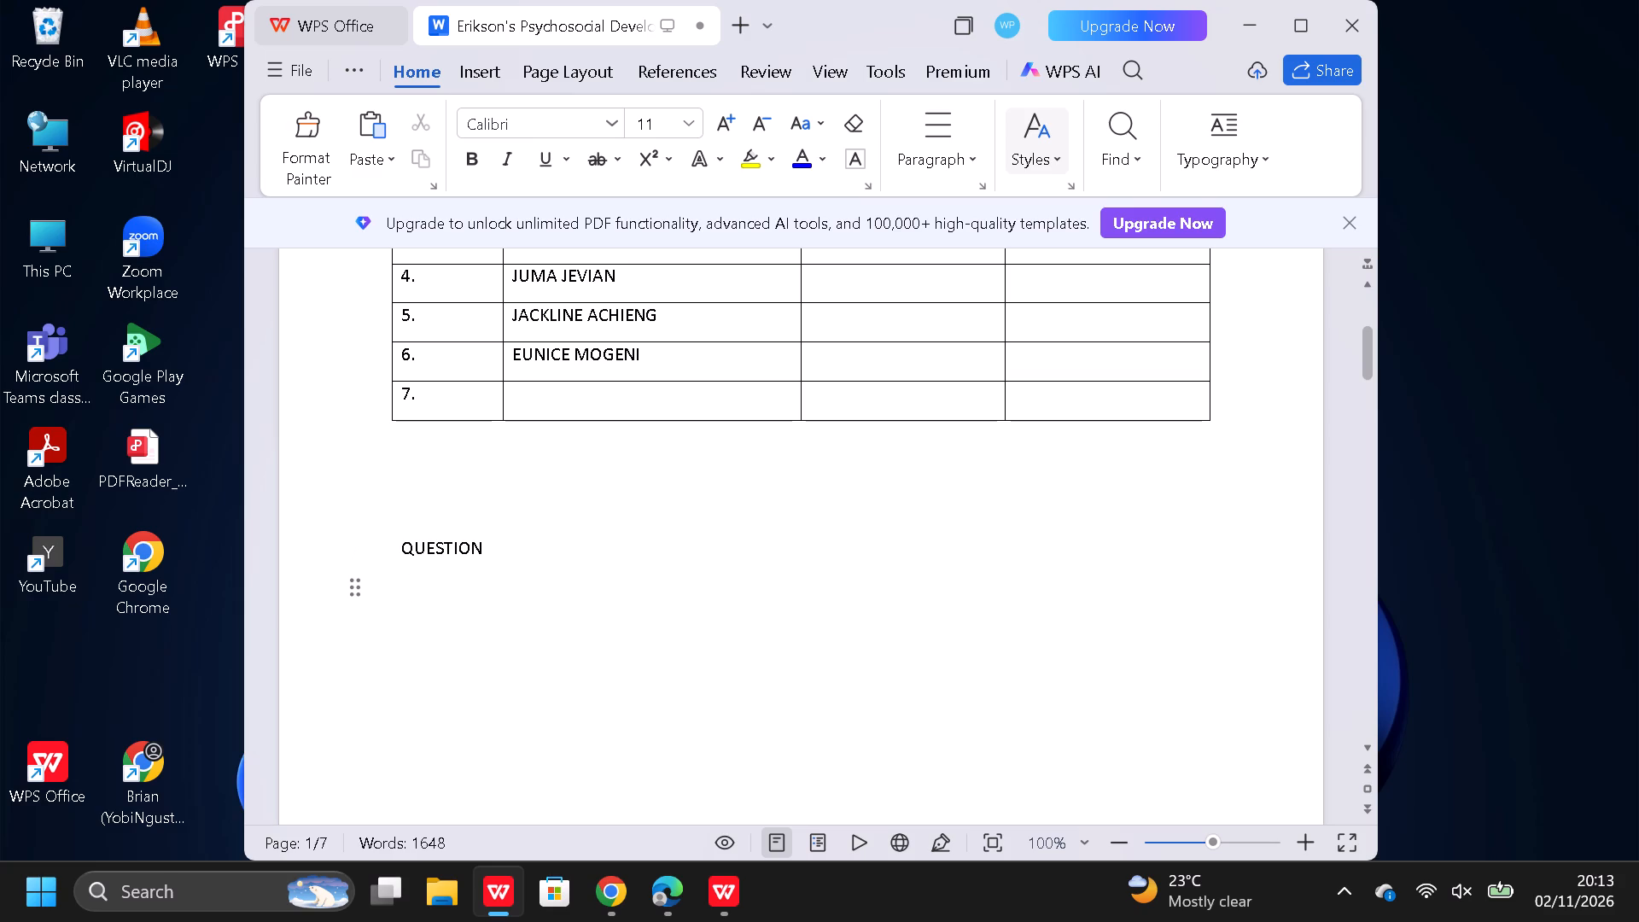
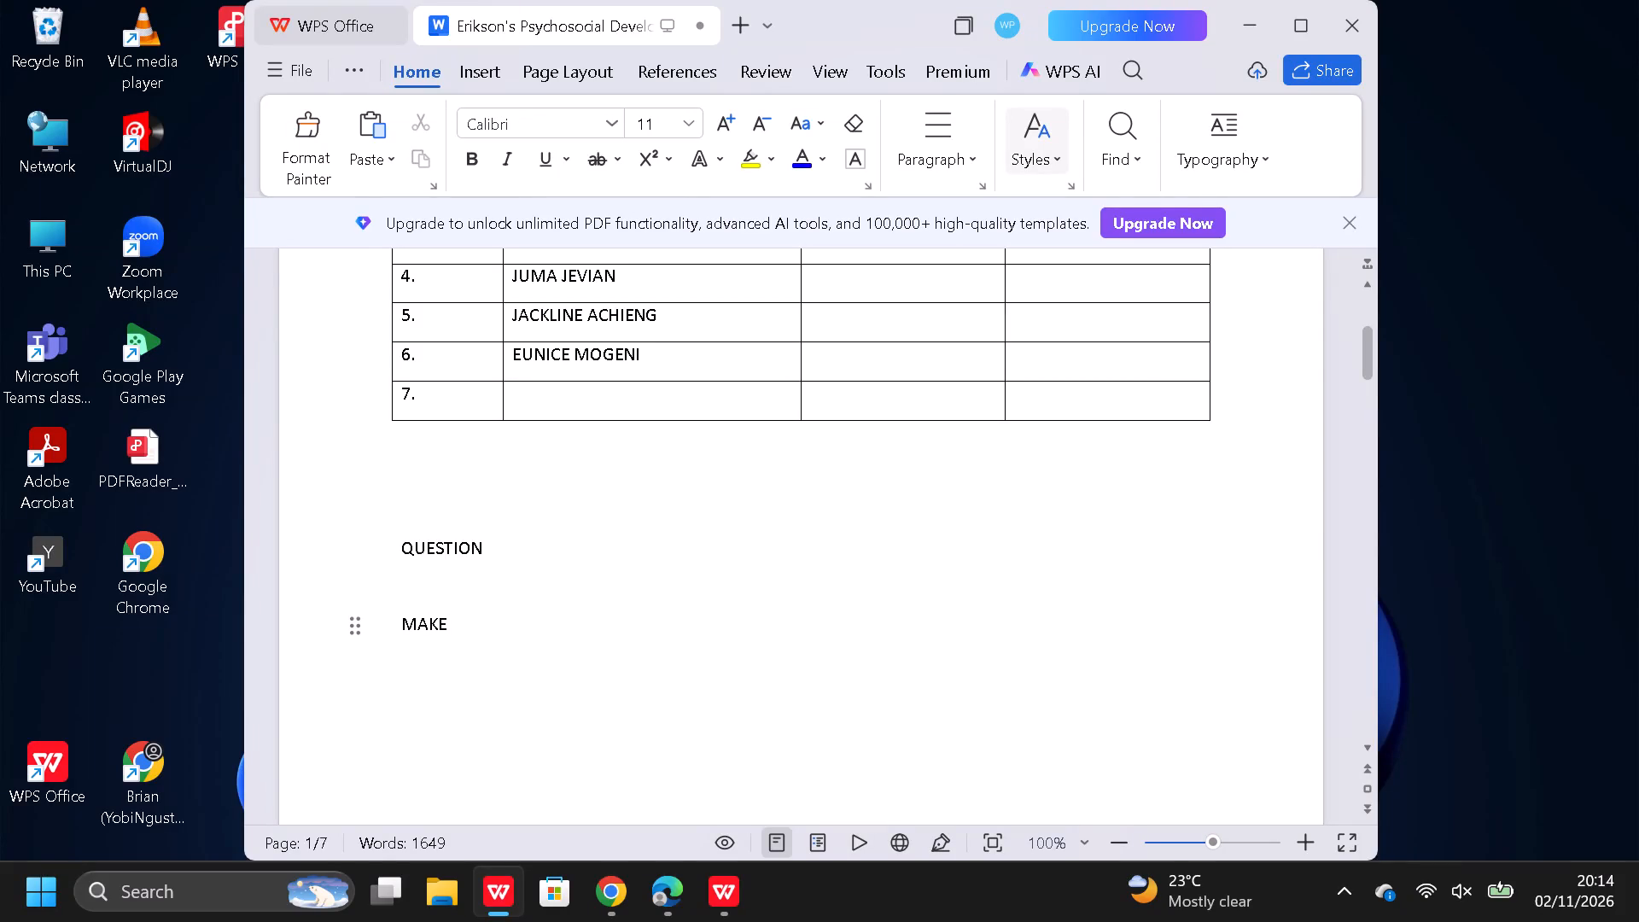
# Continue the line under QUESTION after MAKE with the words NOTES ON ERICKSON'S.
pyautogui.press('space')
pyautogui.write('NOTE')
pyautogui.write('S ON')
pyautogui.press('space')
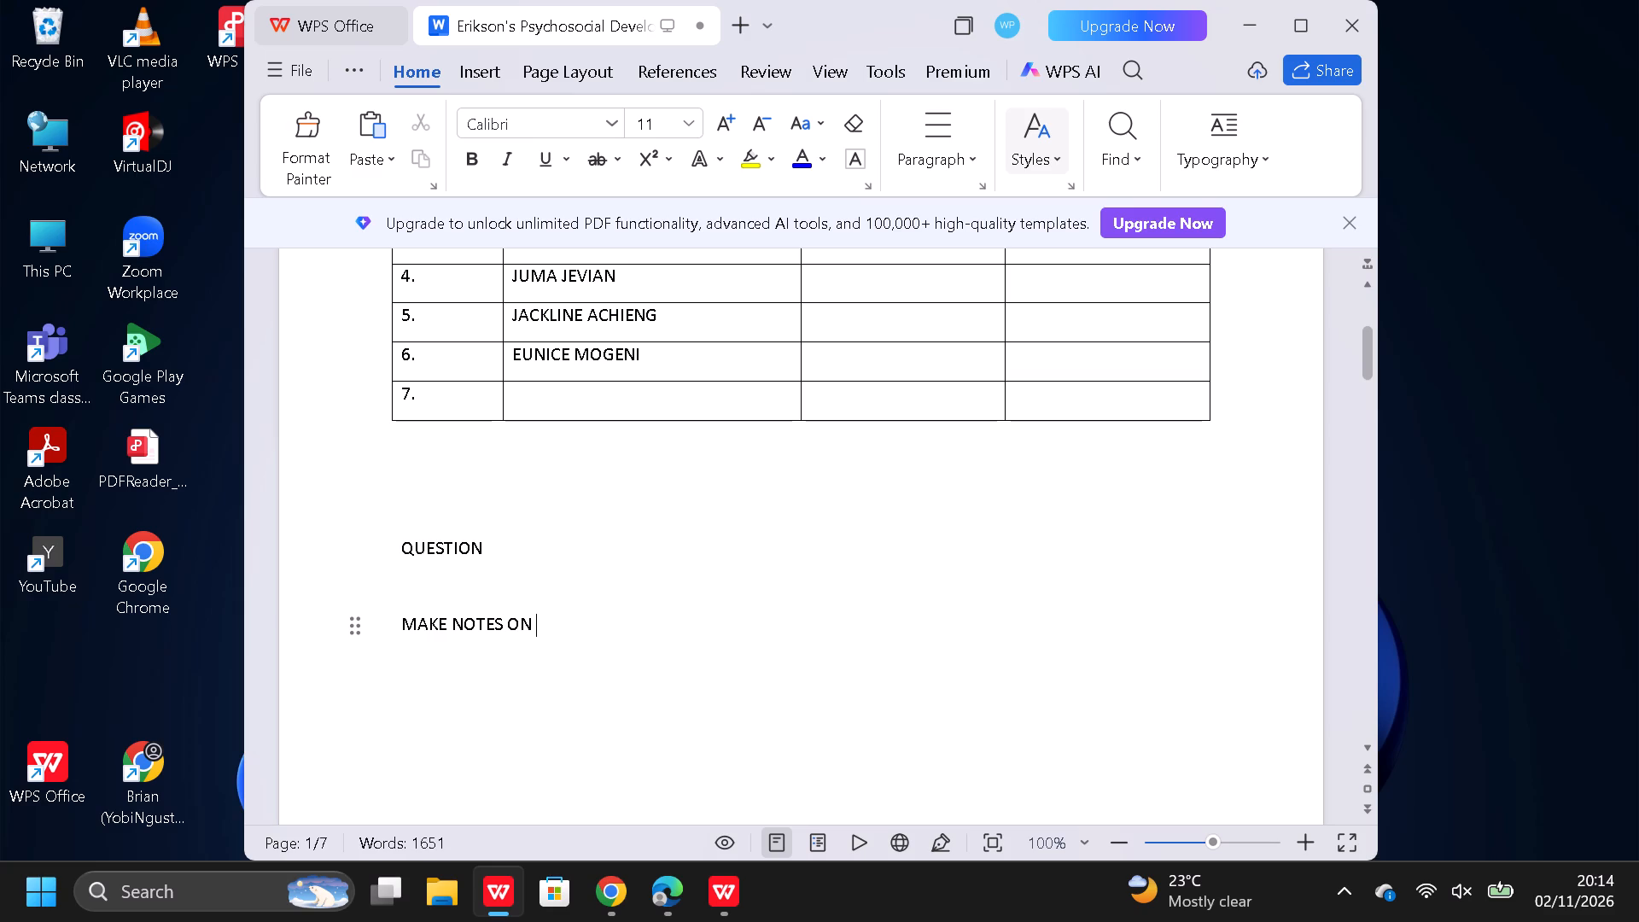
pyautogui.write('VOL')
pyautogui.press('BackSpace')
pyautogui.press('BackSpace')
pyautogui.press('BackSpace')
pyautogui.press('e')
pyautogui.write('RICKSONS')
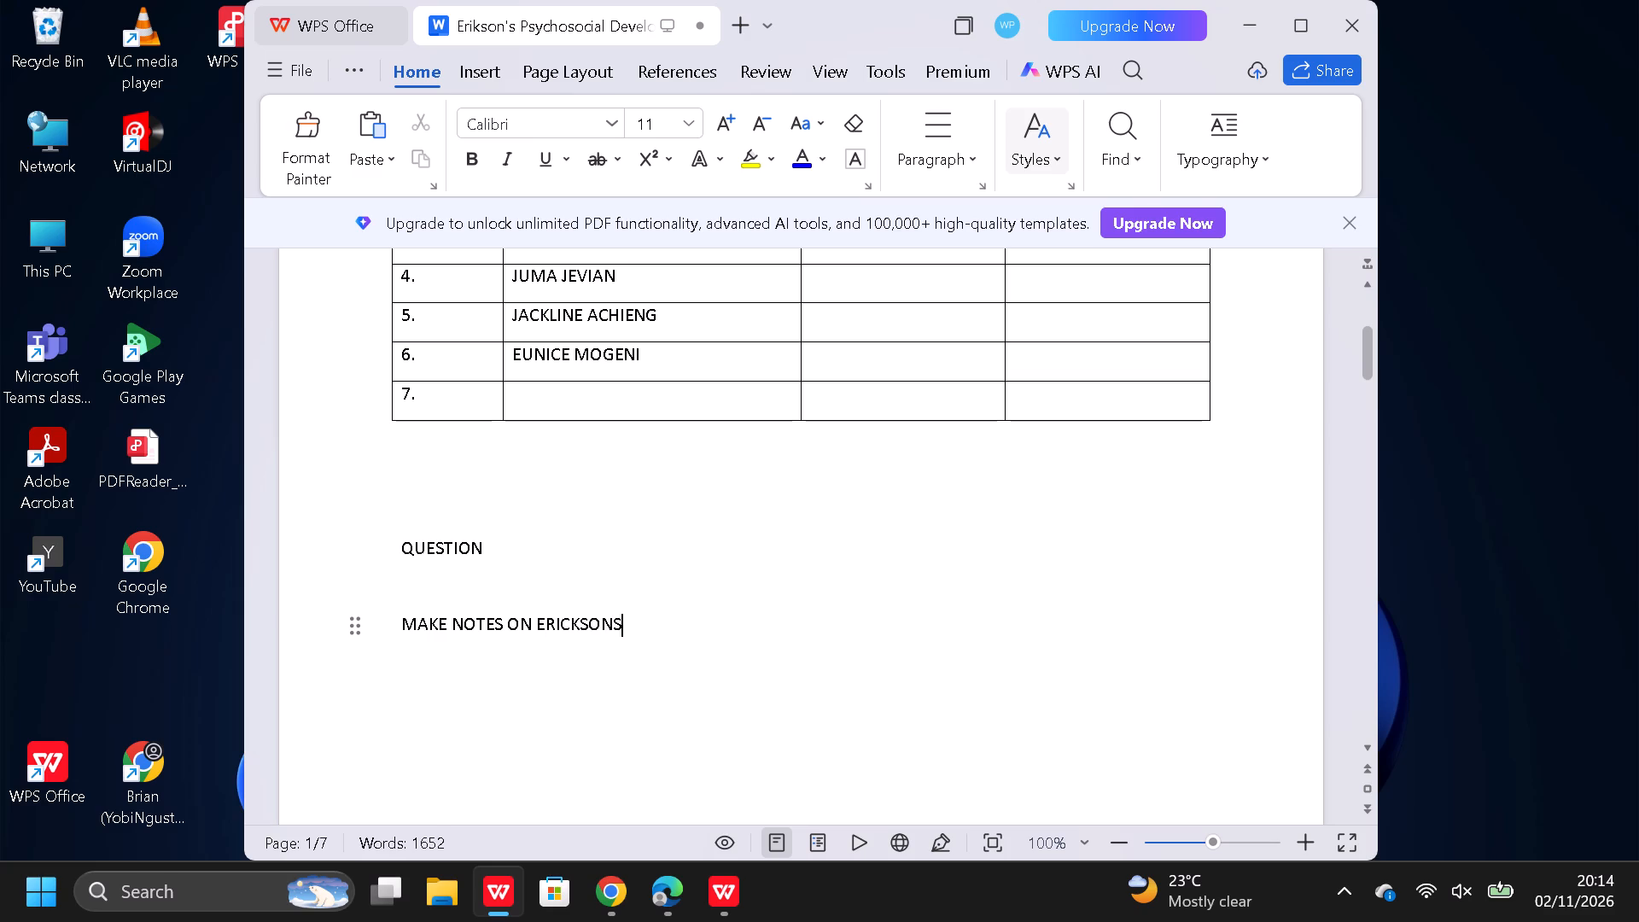
pyautogui.press('BackSpace')
pyautogui.press("'")
pyautogui.write('S')
pyautogui.press('space')
# Complete the question line with PSYCHOSOCIAL DEVELOPMENT THEORY. and start a new line beneath it.
pyautogui.write('PS')
pyautogui.write('YC')
pyautogui.write('HOSOCI')
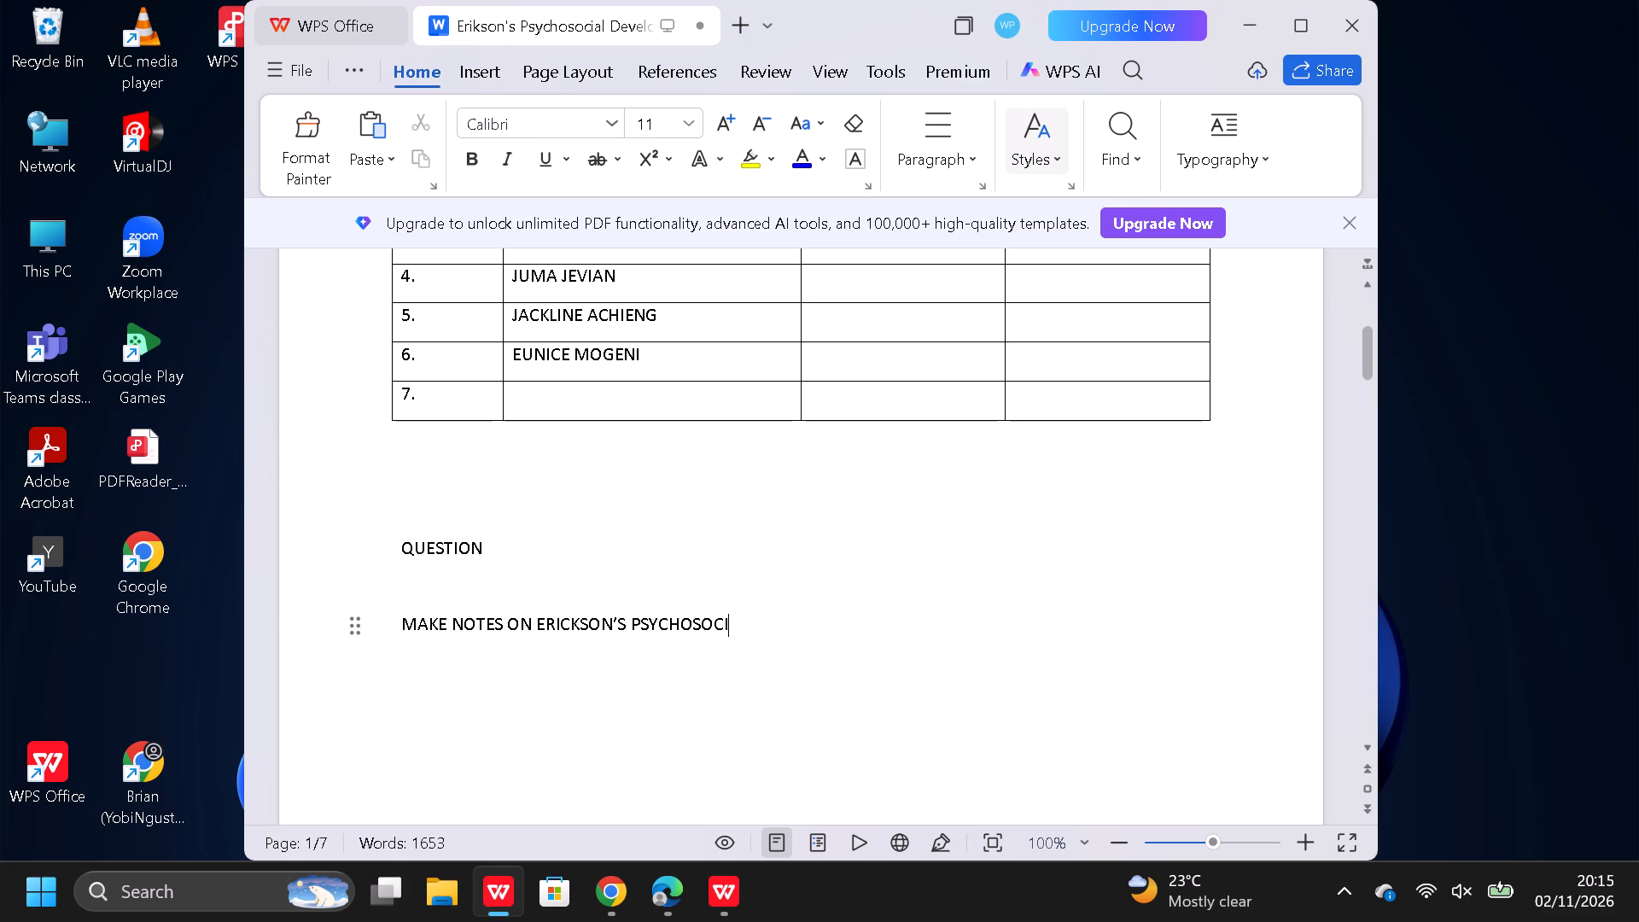
pyautogui.write('AL')
pyautogui.press('space')
pyautogui.write('DEVELOP')
pyautogui.write('MENT THEORY')
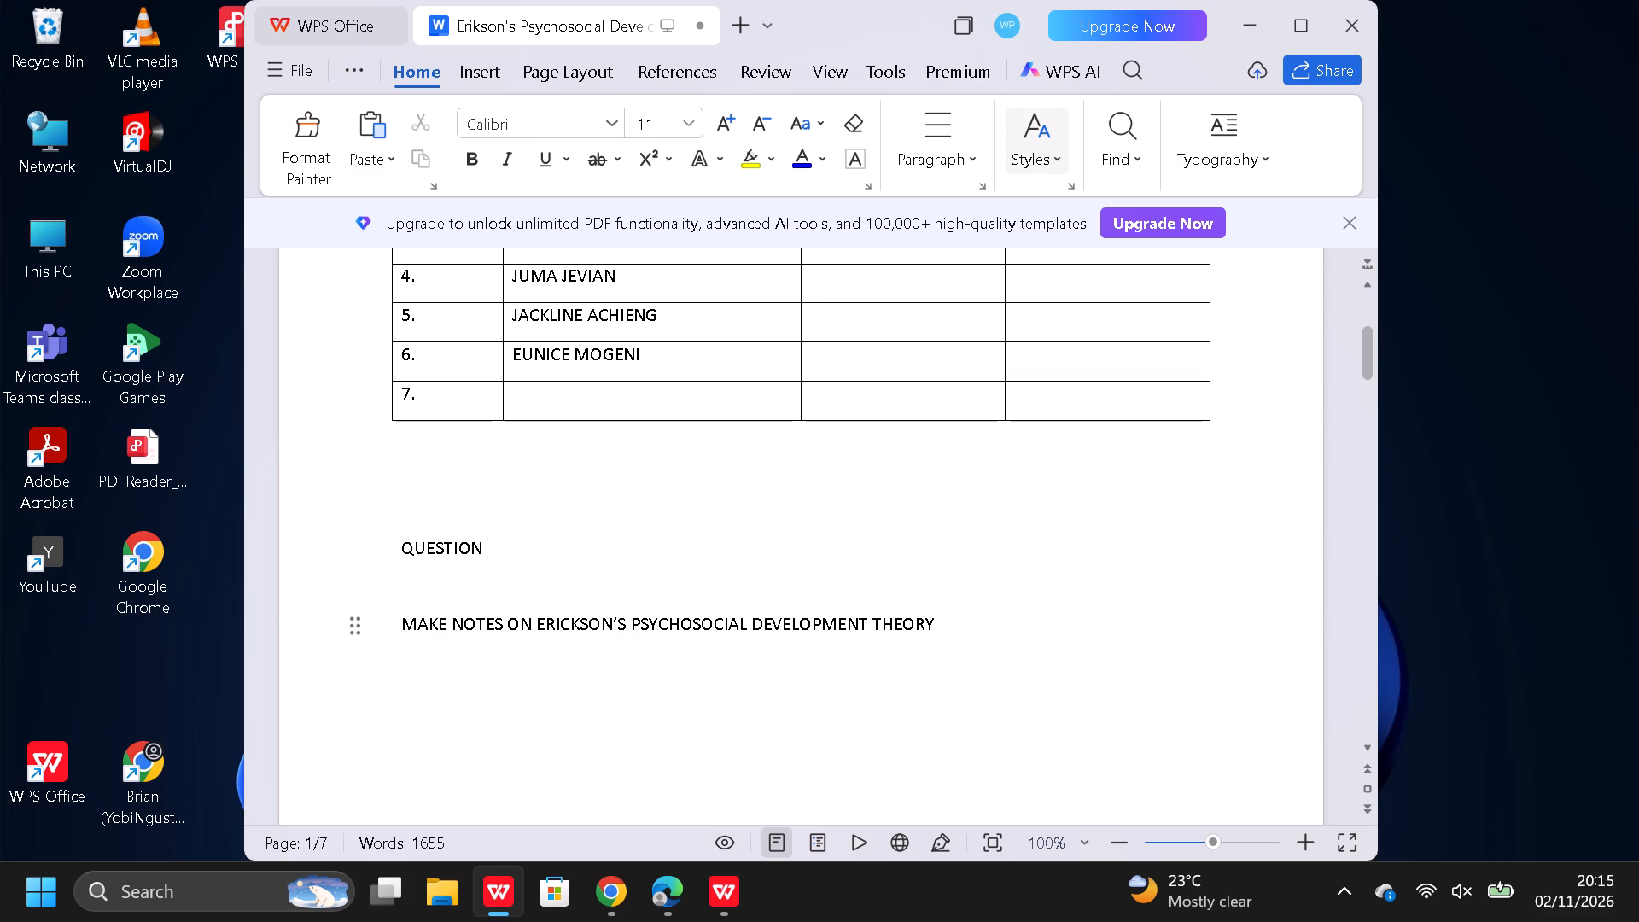
pyautogui.press('.')
pyautogui.press('Return')
# Number the question line by adding 3. directly in front of MAKE.
pyautogui.click(389, 610)
pyautogui.click(385, 622)
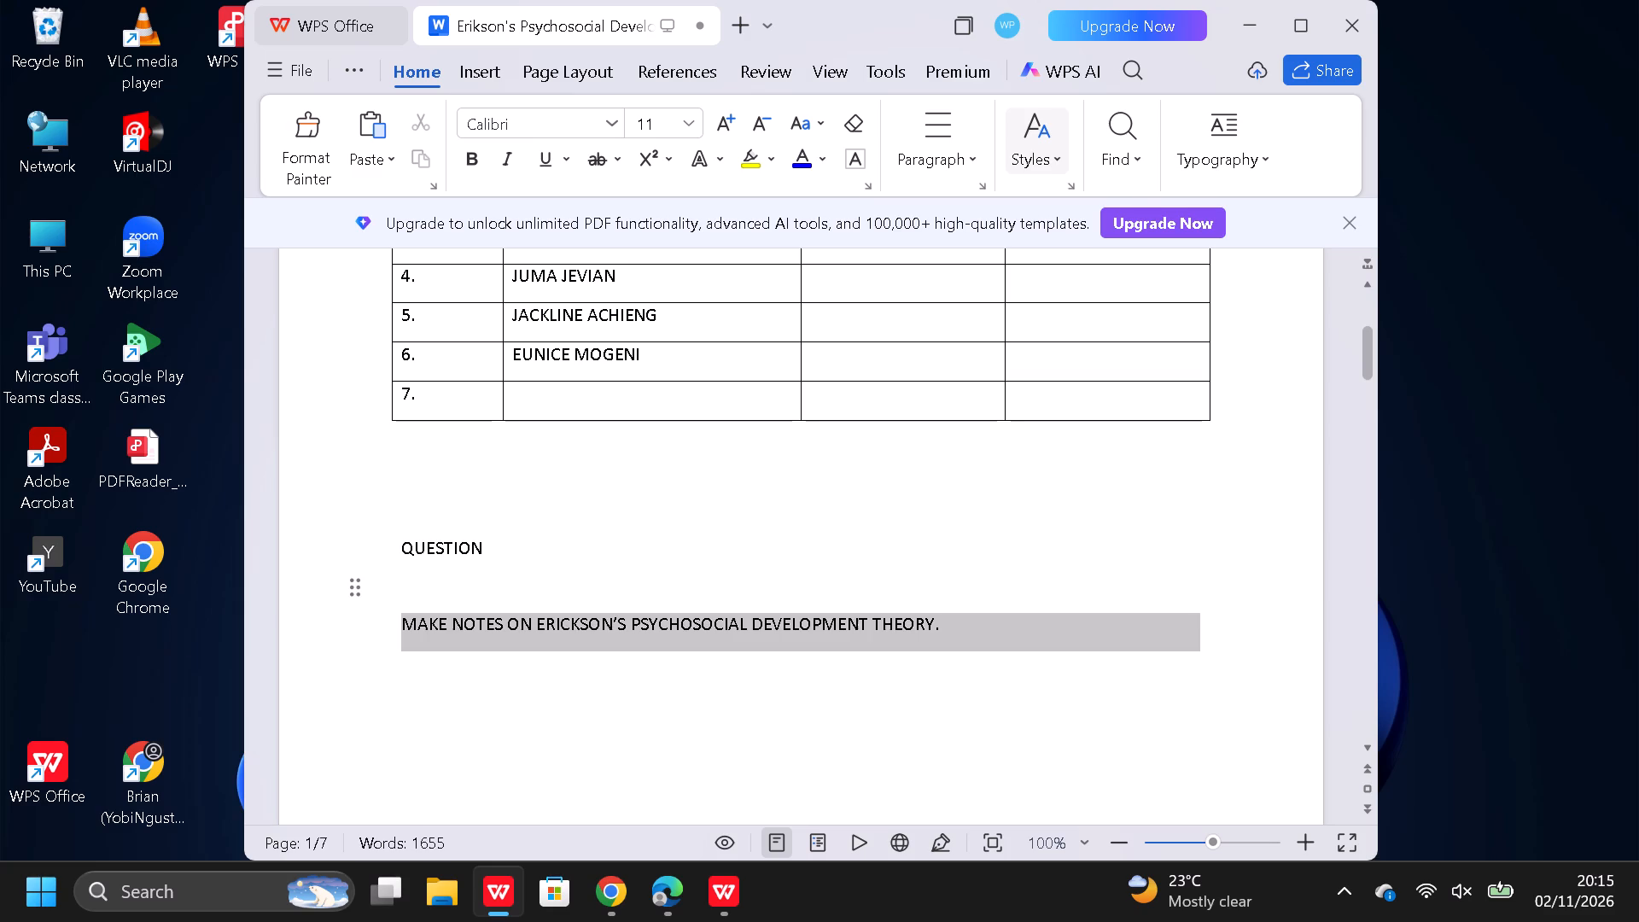
pyautogui.click(403, 624)
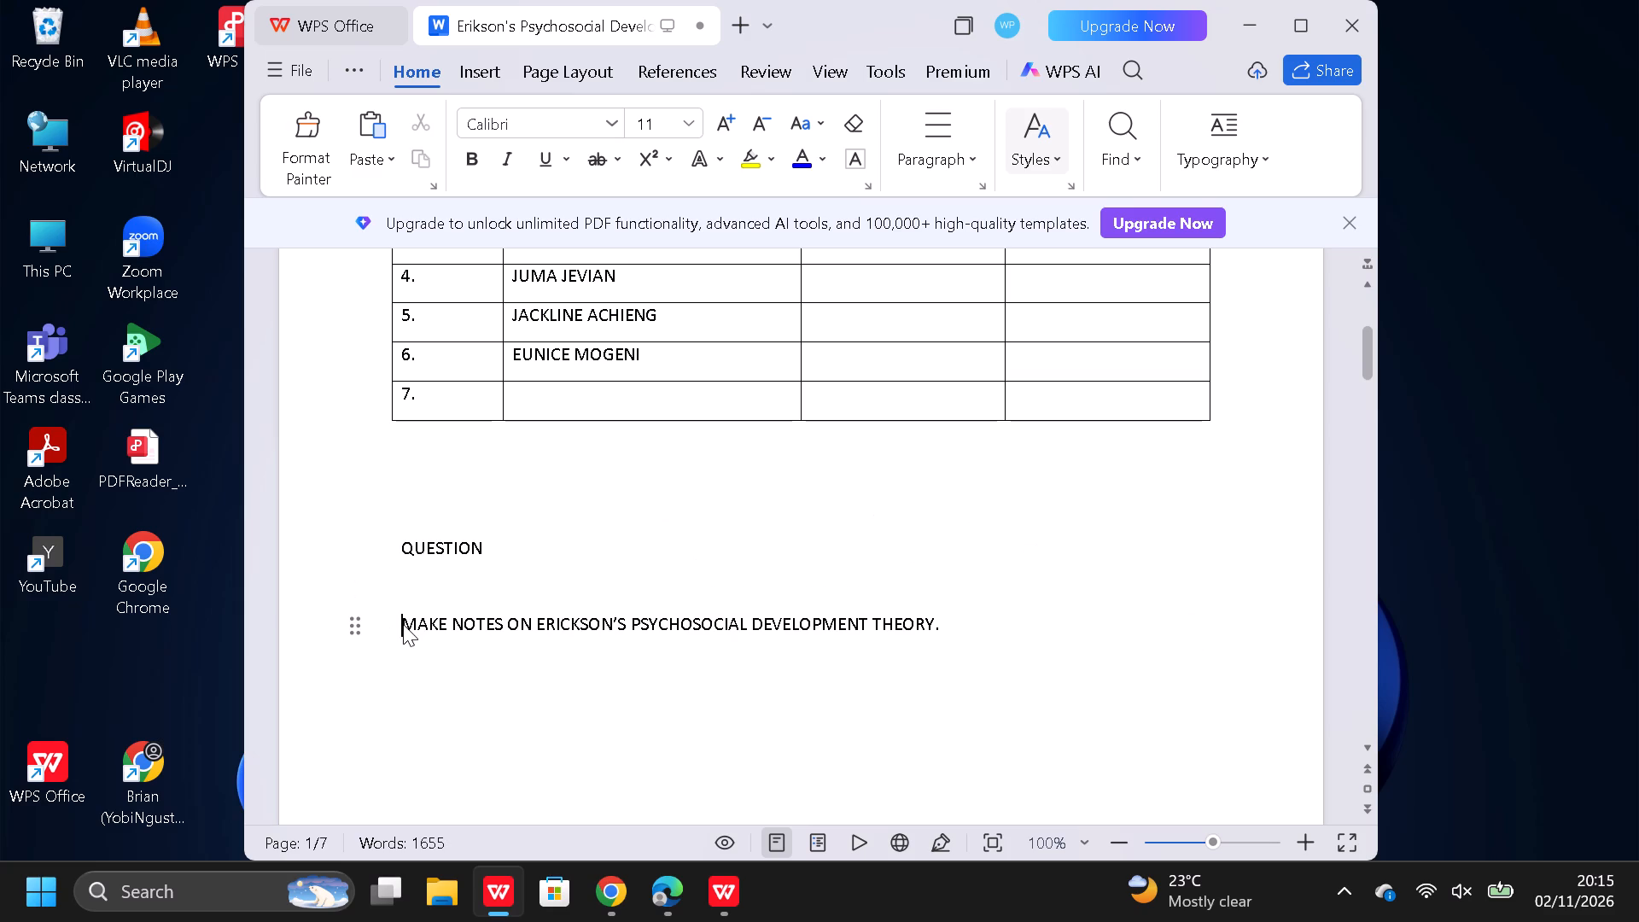
pyautogui.press('3')
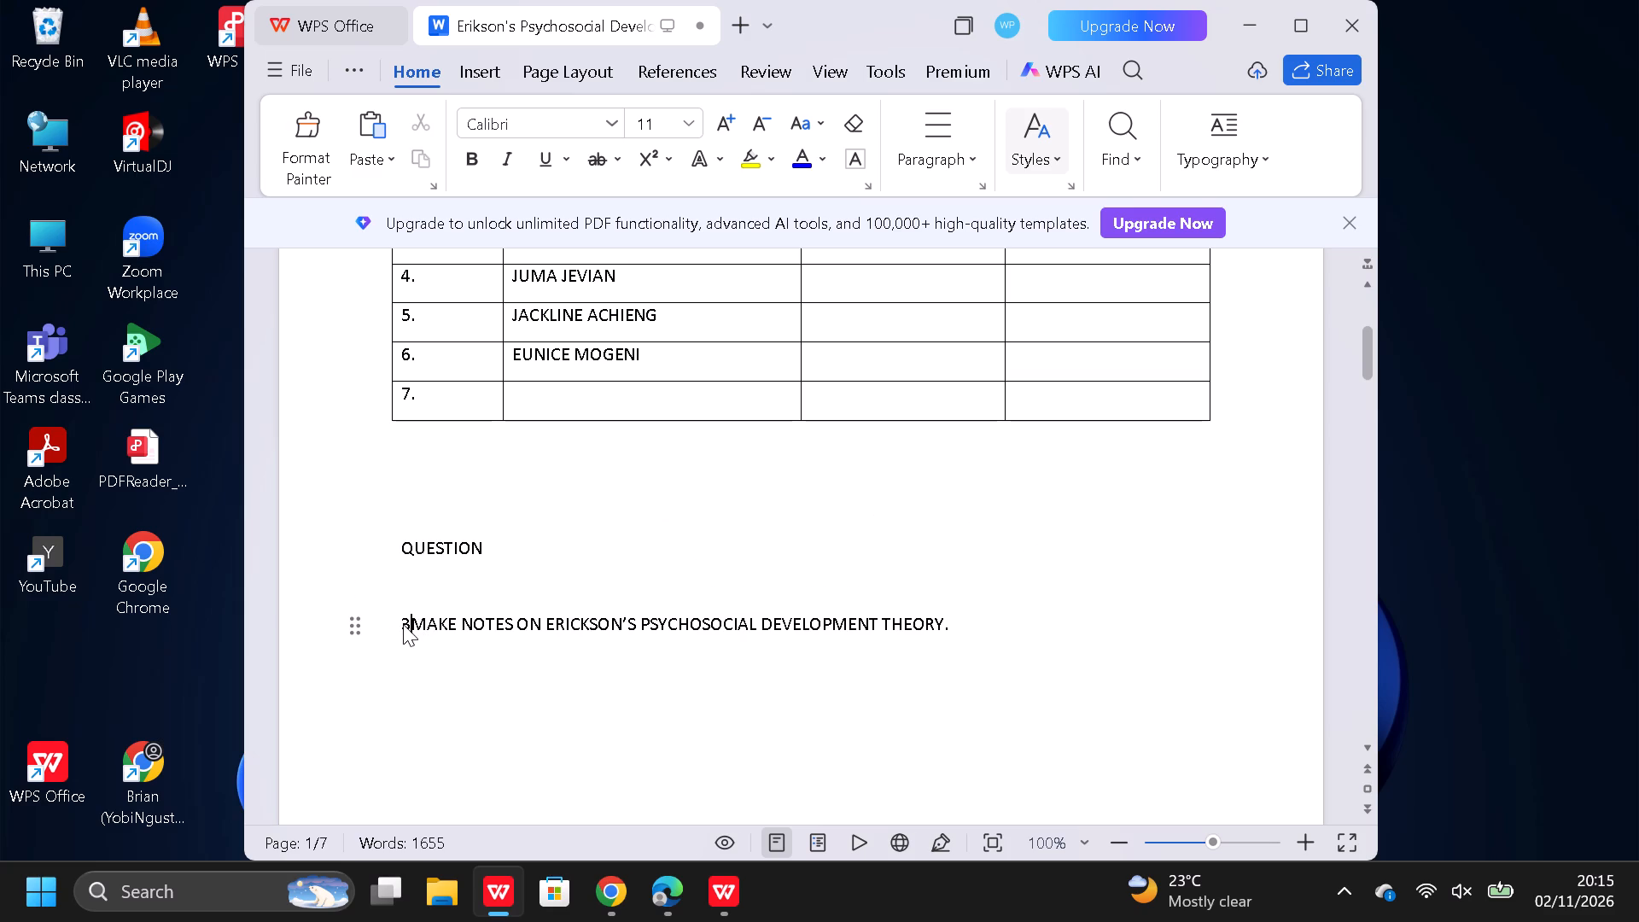
pyautogui.press('.')
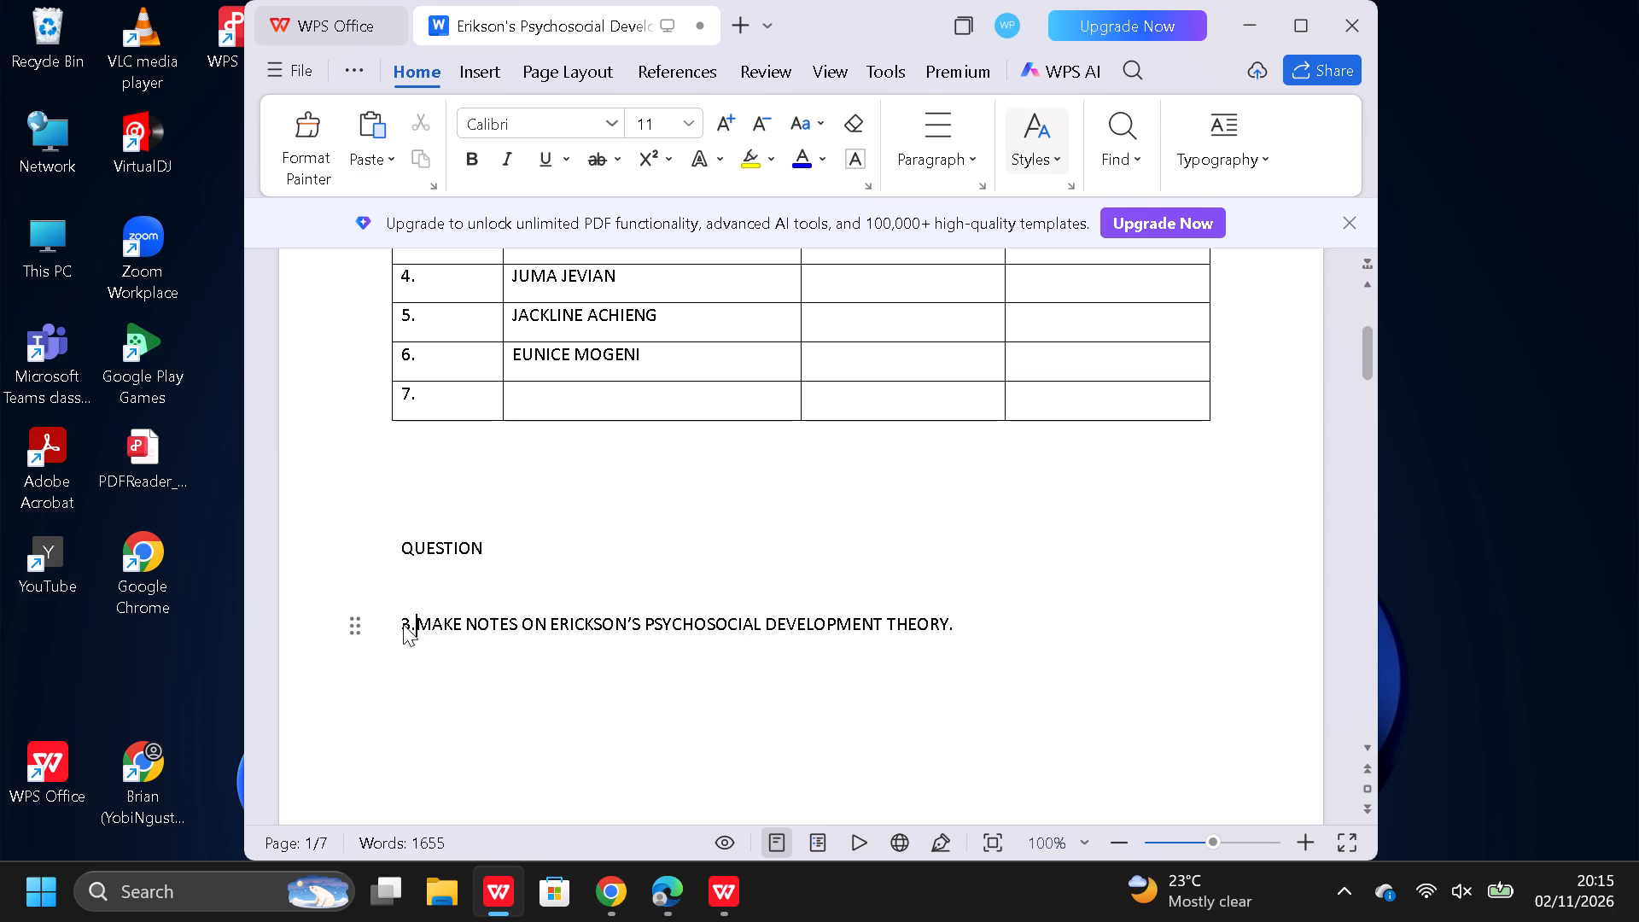
# Add a further line break after the question and start a sub-item labelled with a lowercase a. below it.
pyautogui.click(975, 624)
pyautogui.press('Return')
pyautogui.press('.')
pyautogui.press('BackSpace')
pyautogui.press('BackSpace')
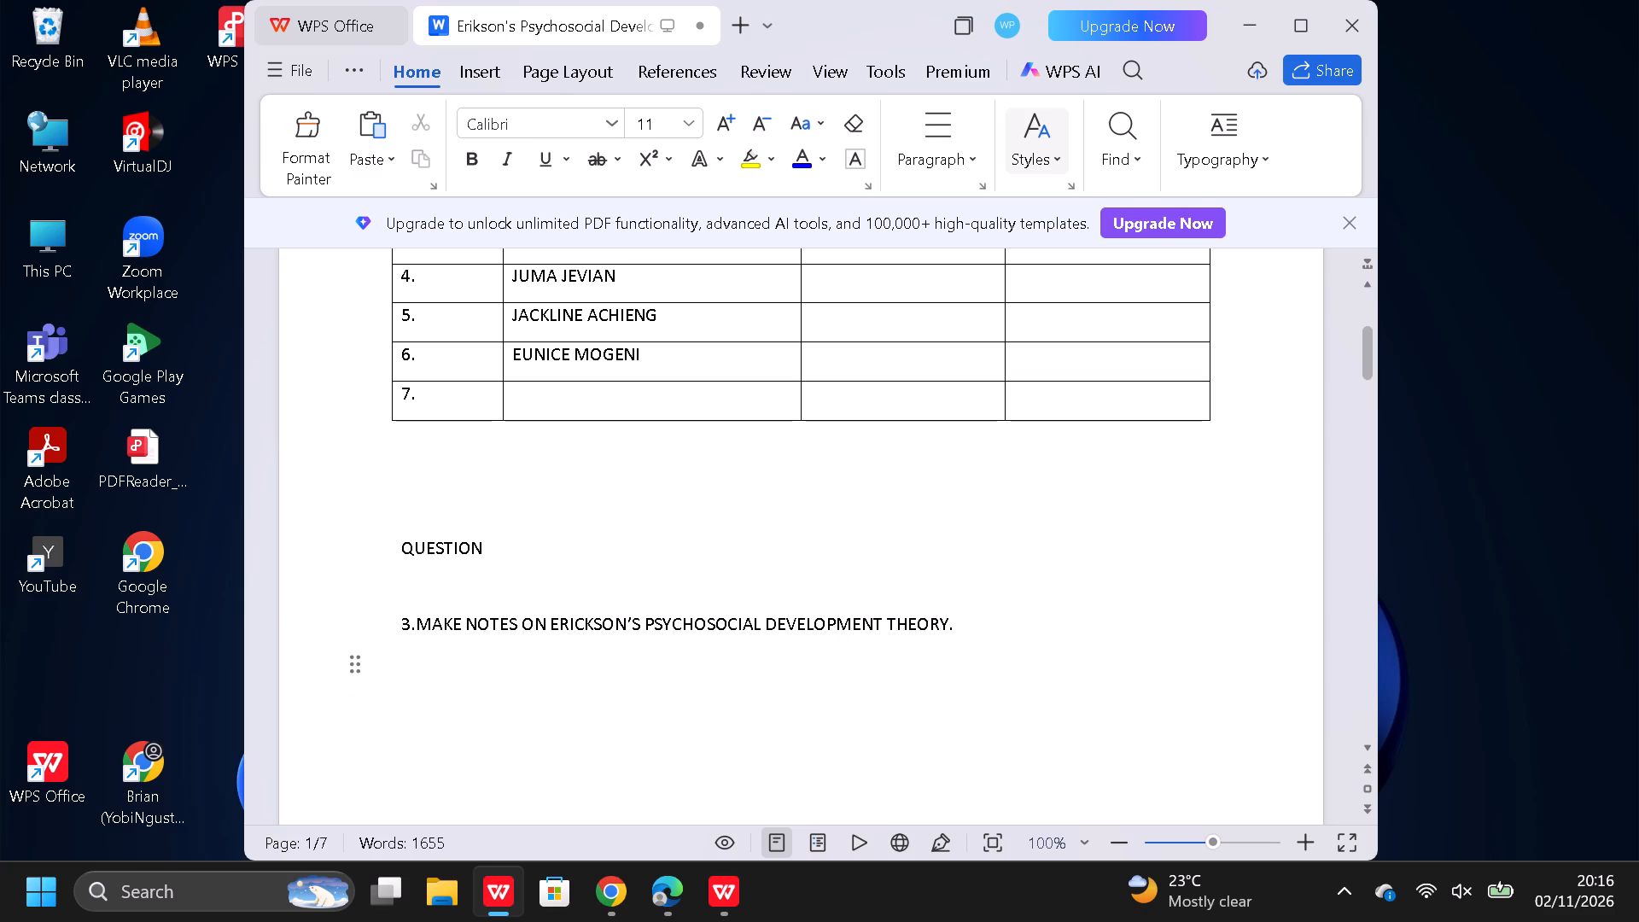
pyautogui.press('a')
pyautogui.press('.')
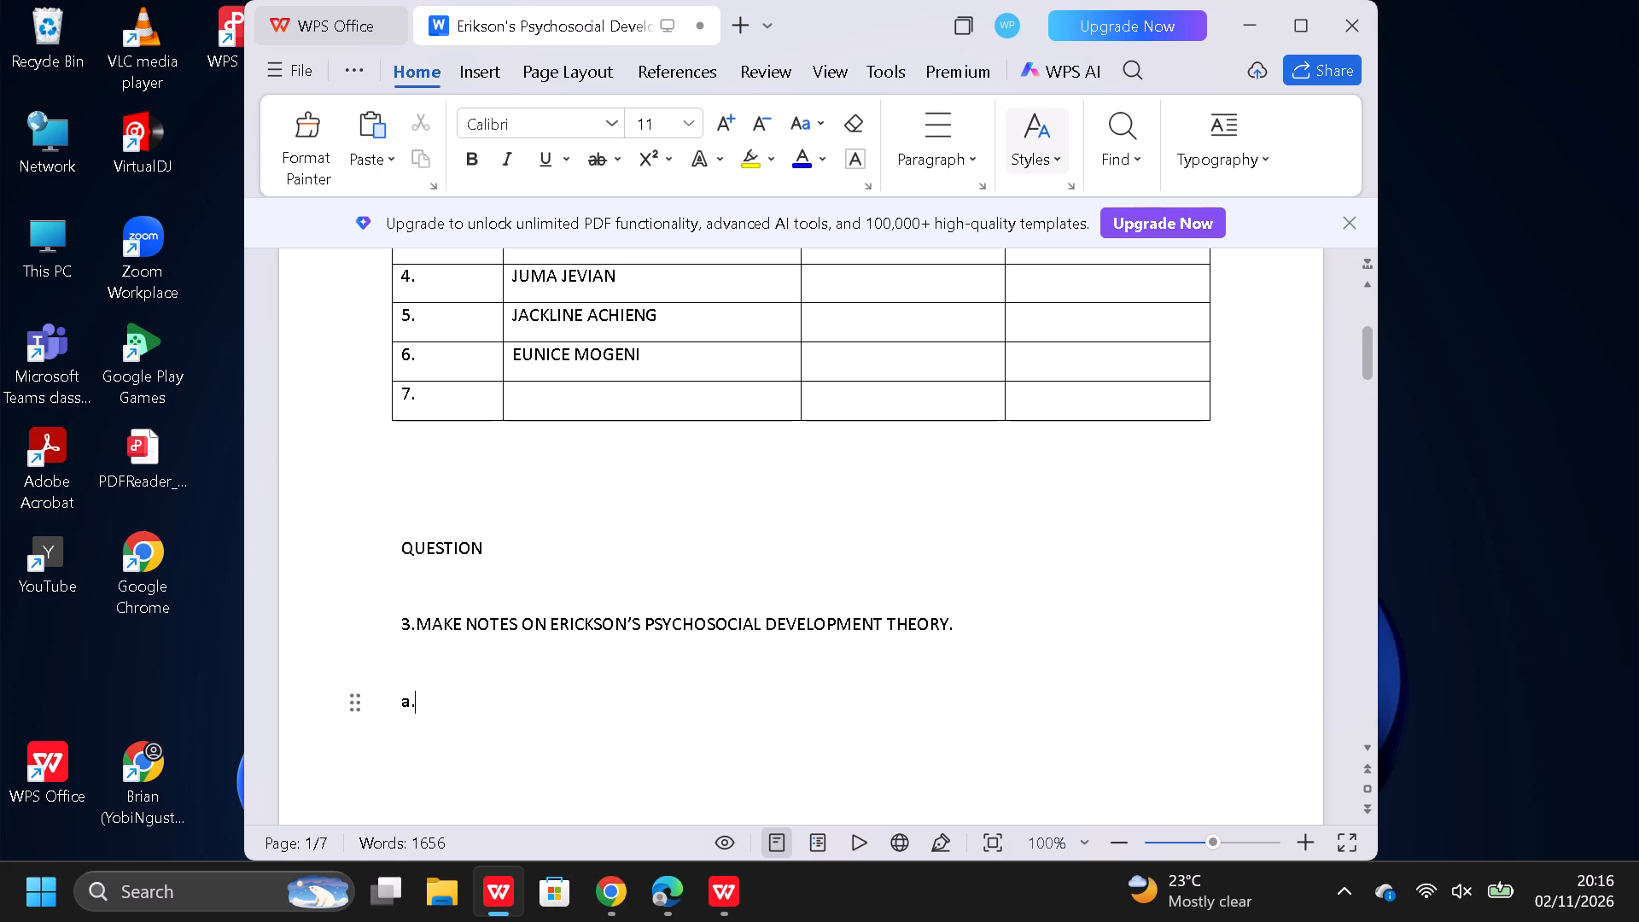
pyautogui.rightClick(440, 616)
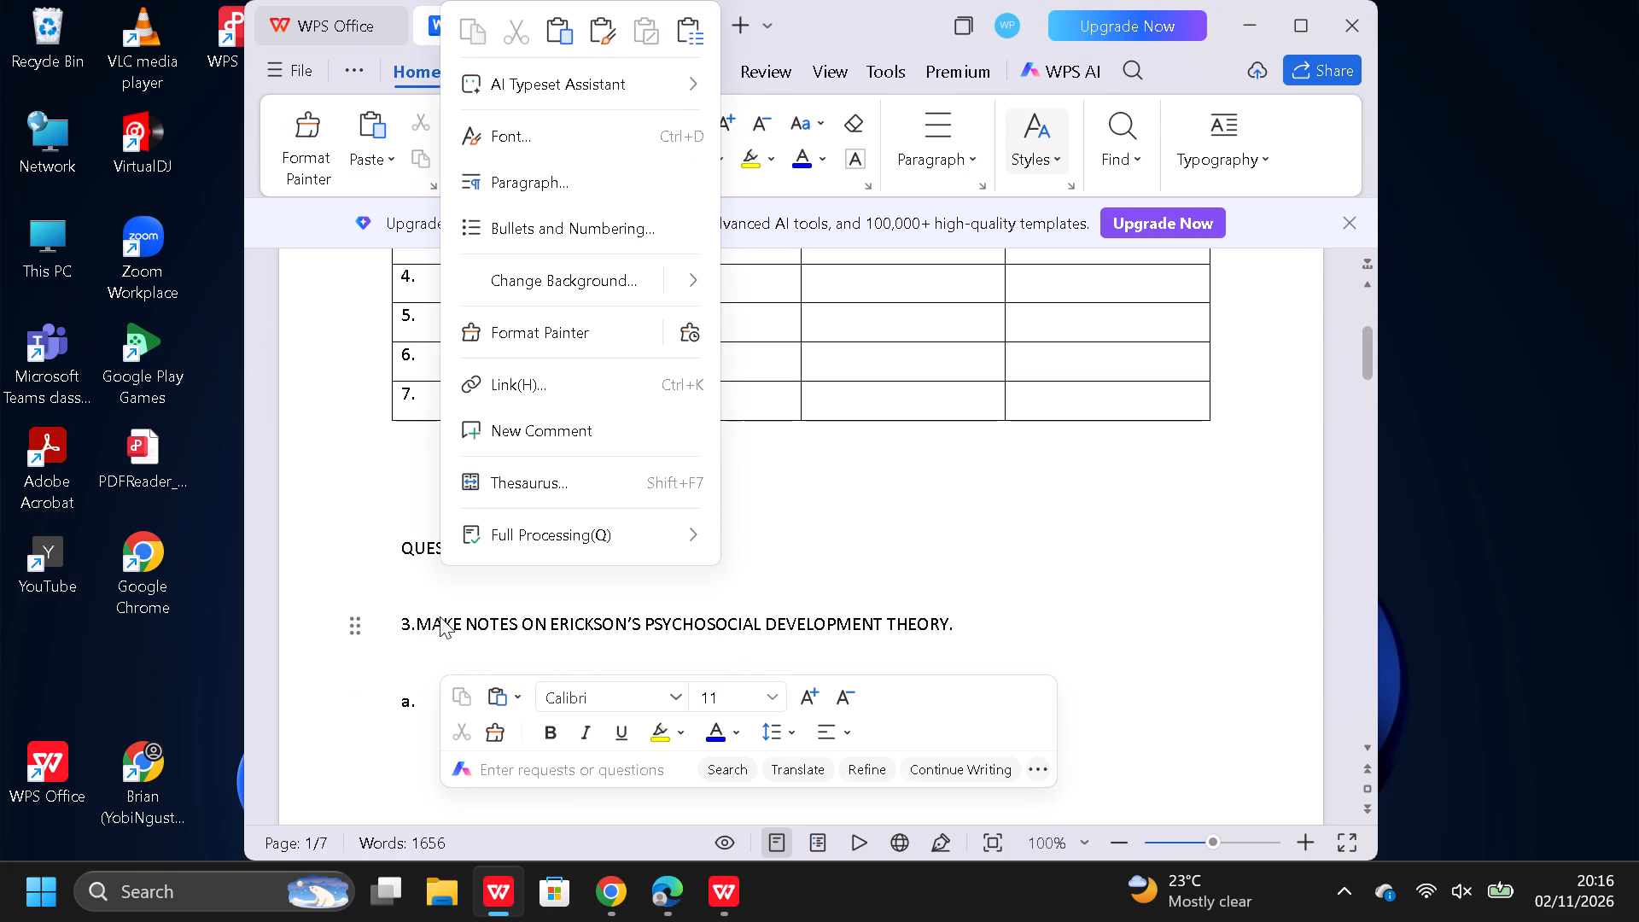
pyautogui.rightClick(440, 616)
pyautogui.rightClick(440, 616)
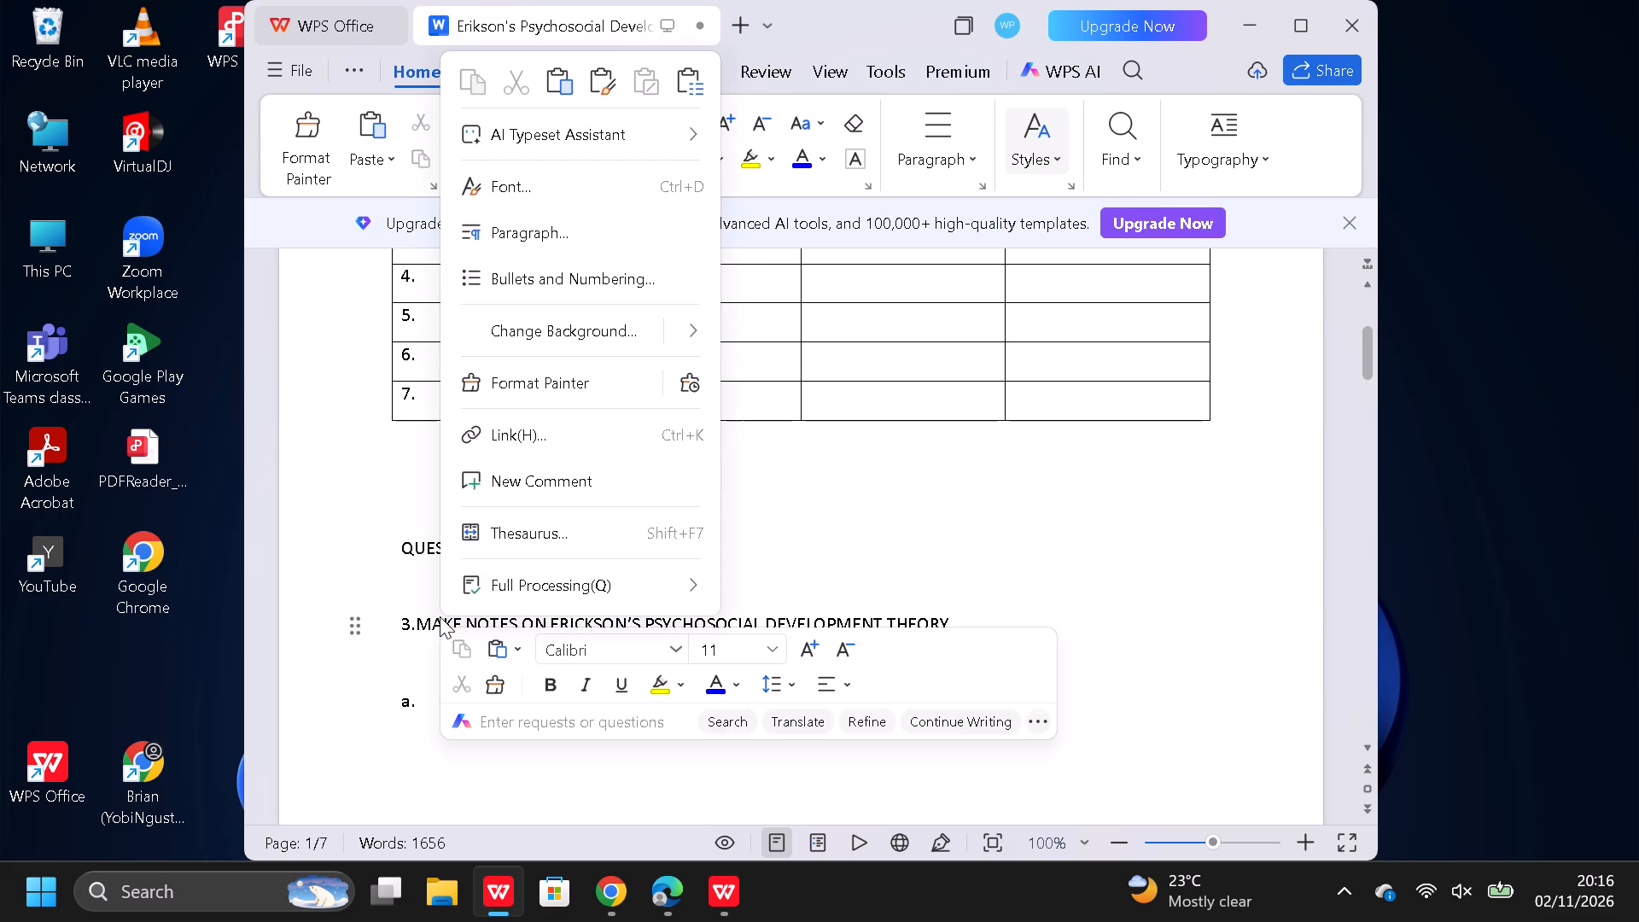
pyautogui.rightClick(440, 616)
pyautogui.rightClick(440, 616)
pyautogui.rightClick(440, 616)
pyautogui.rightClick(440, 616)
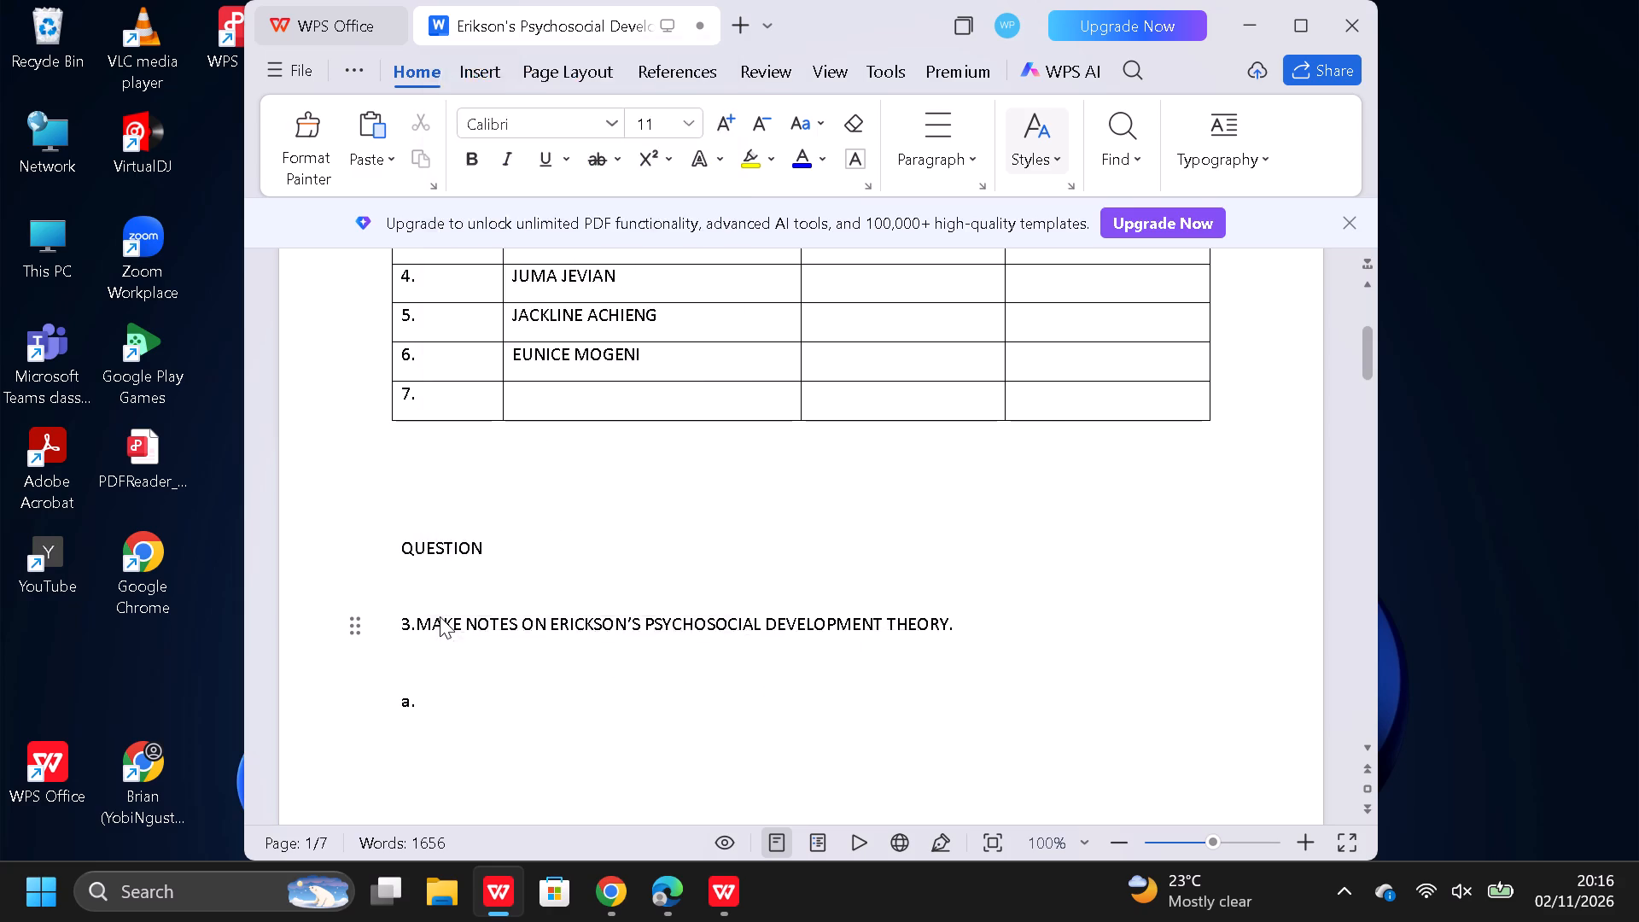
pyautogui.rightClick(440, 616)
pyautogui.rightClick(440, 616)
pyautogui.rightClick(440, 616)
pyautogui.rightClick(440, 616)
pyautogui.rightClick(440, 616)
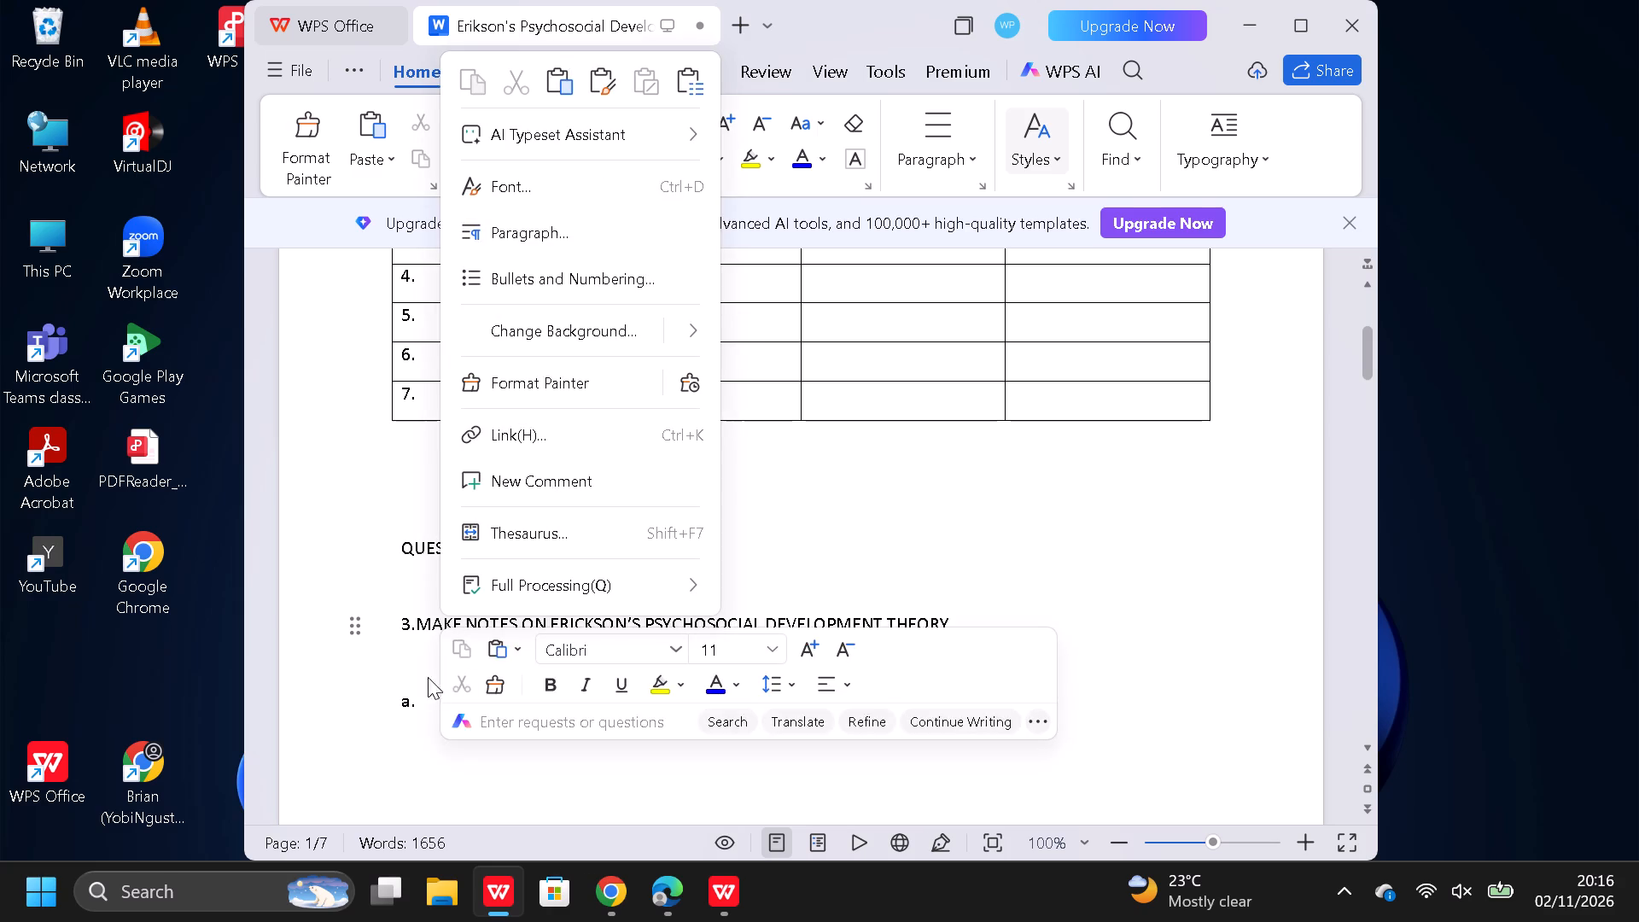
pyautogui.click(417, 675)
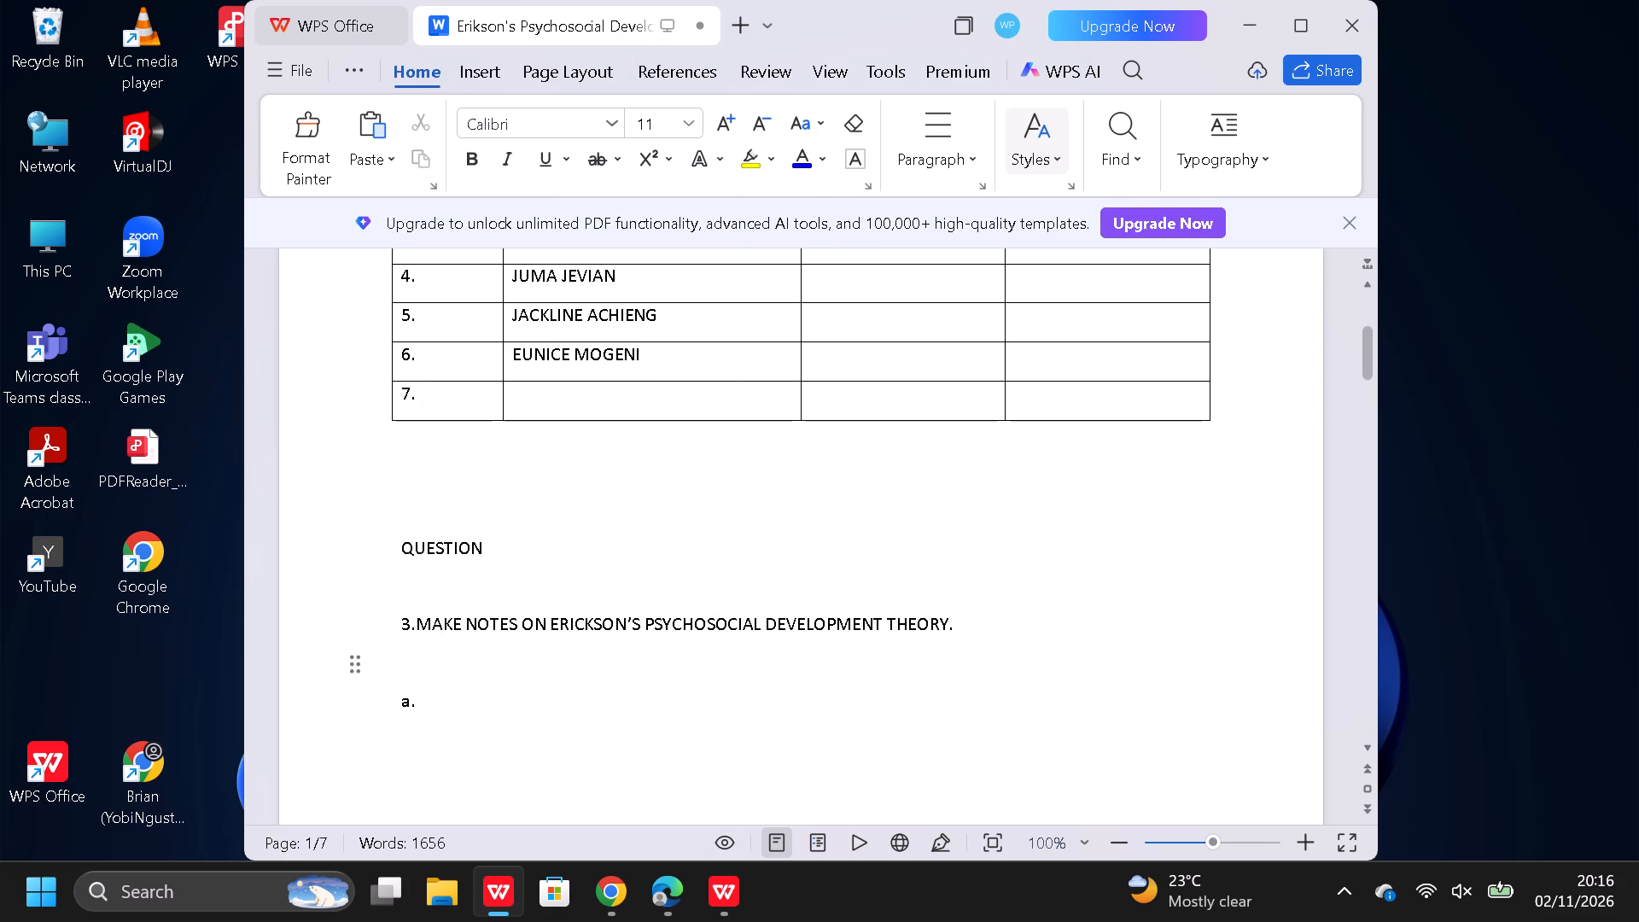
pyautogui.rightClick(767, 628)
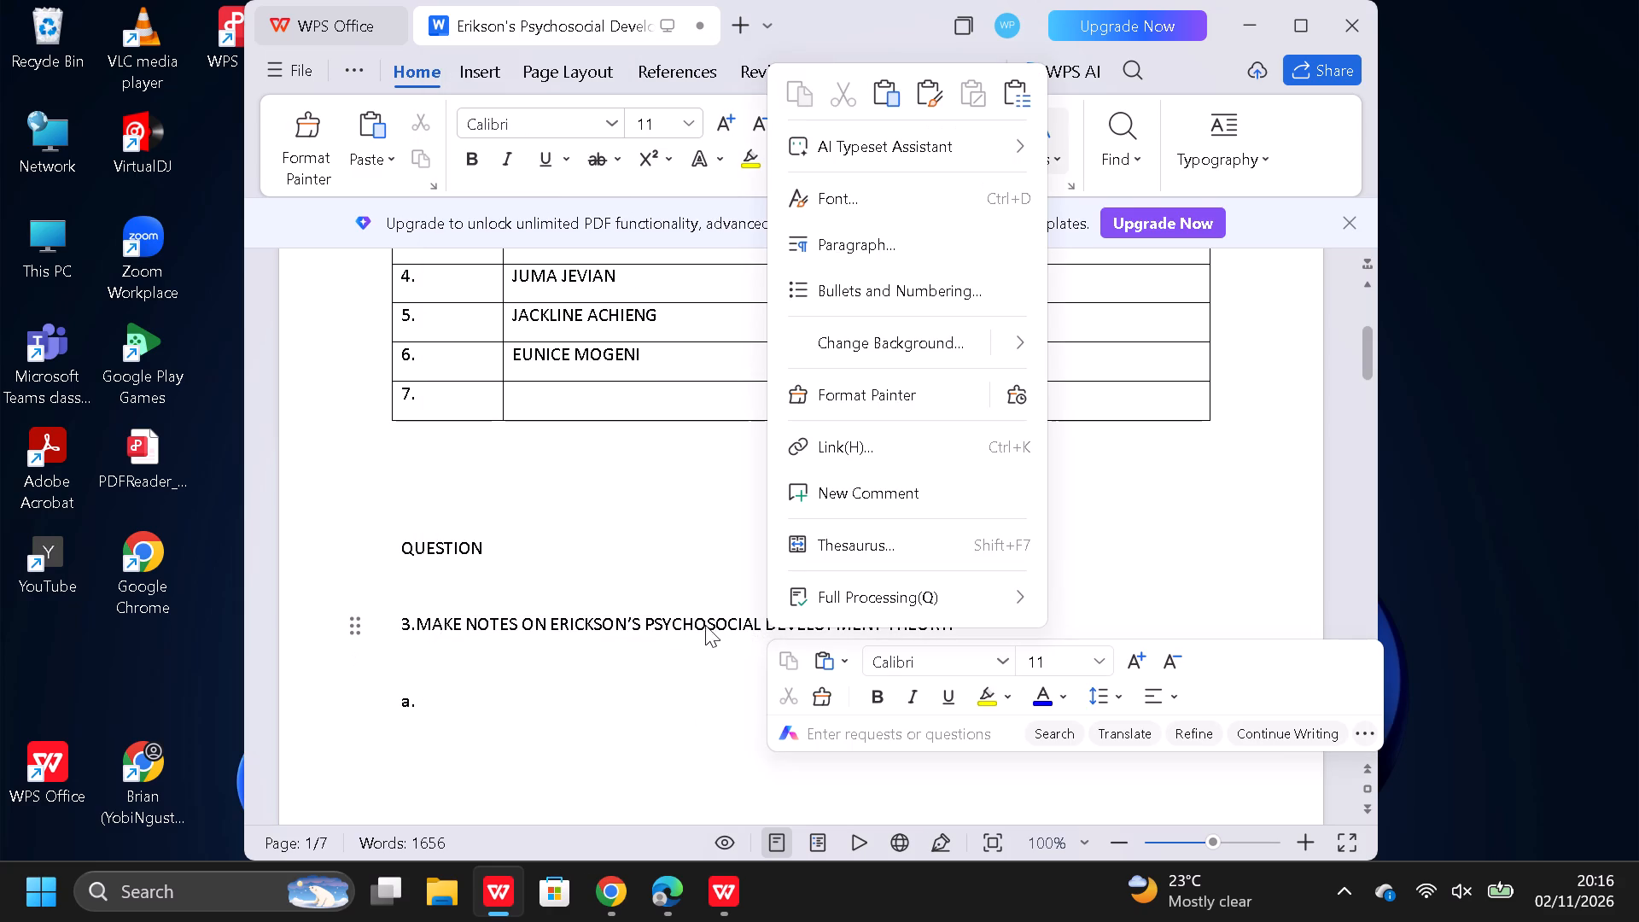
# Delete the word PSYCHOSOCIAL from the question line.
pyautogui.tripleClick(668, 632)
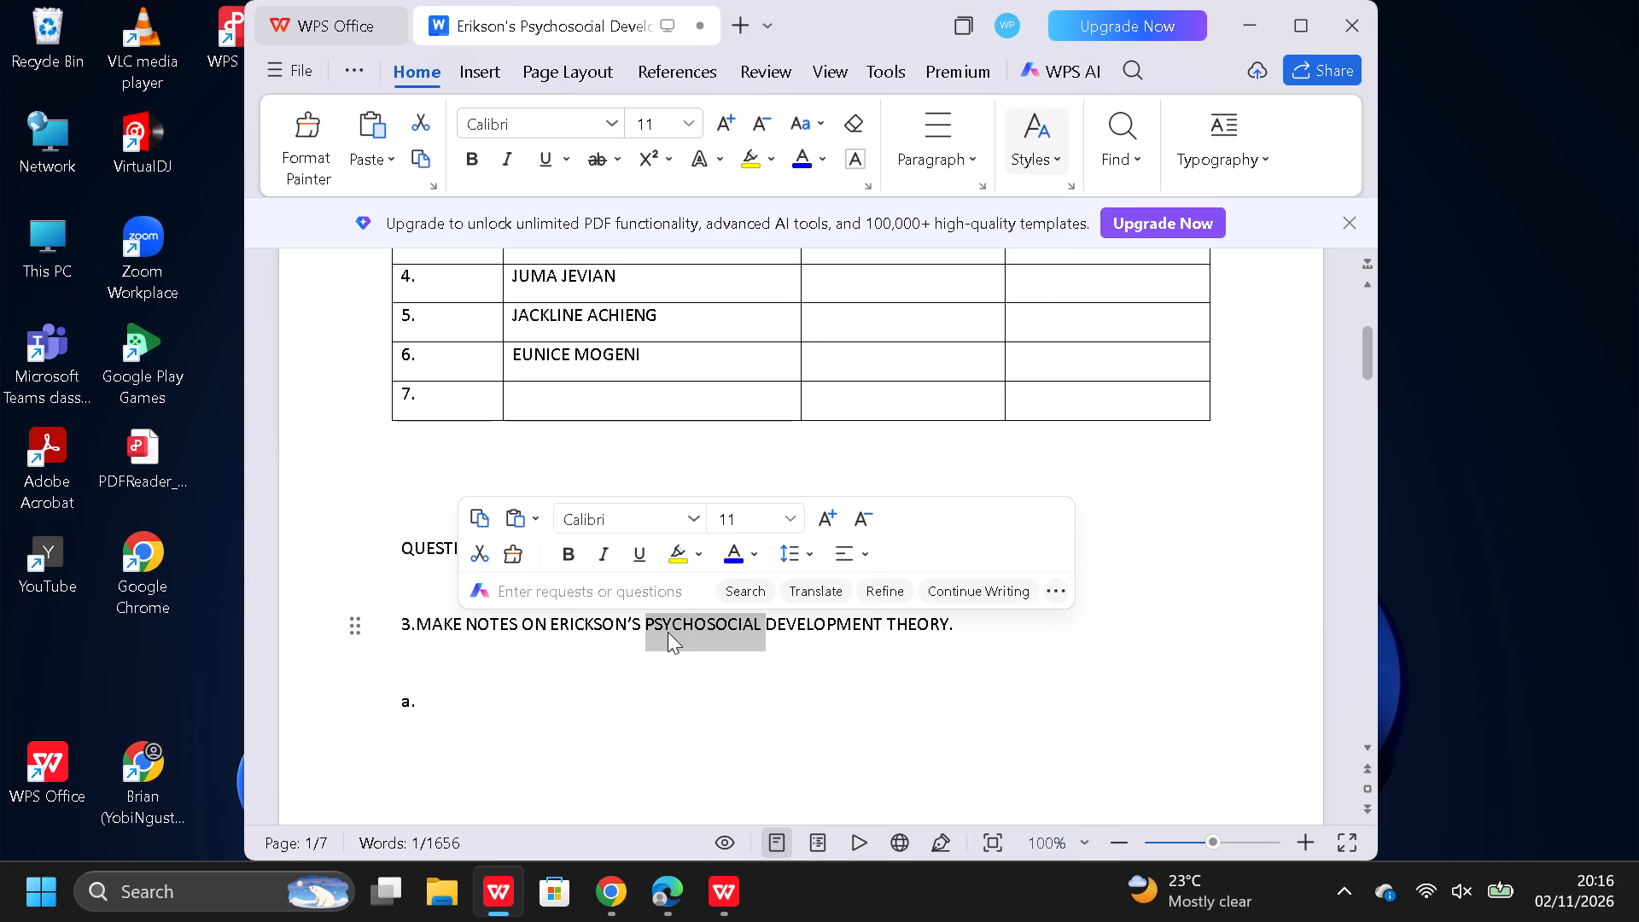
pyautogui.hotkey('shift', 'a')
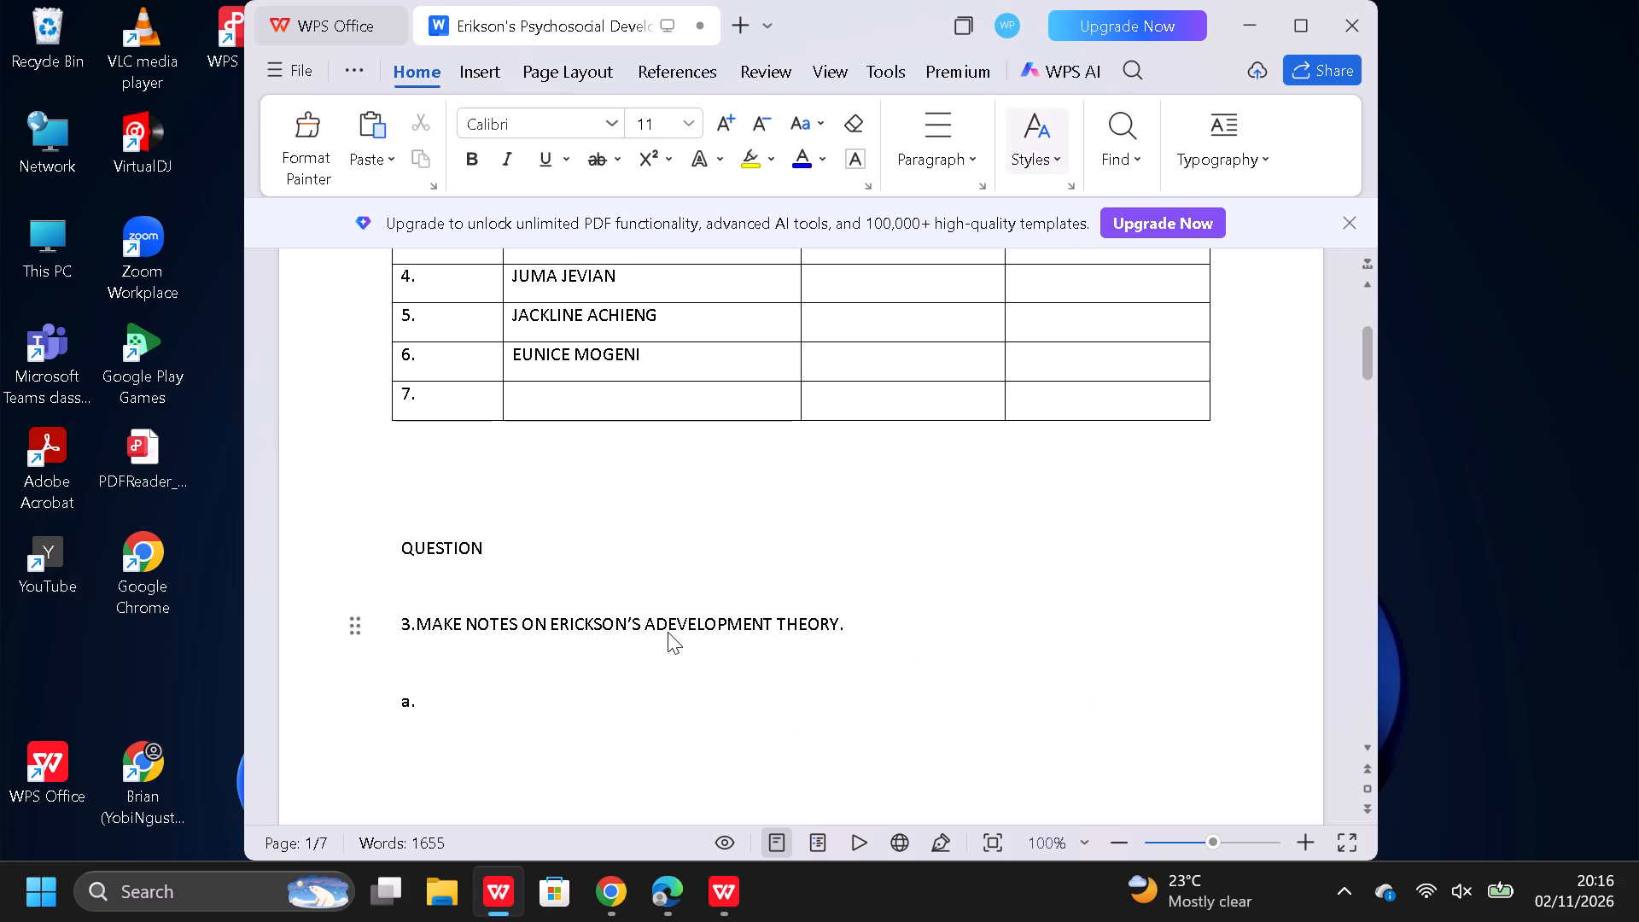
pyautogui.press('BackSpace')
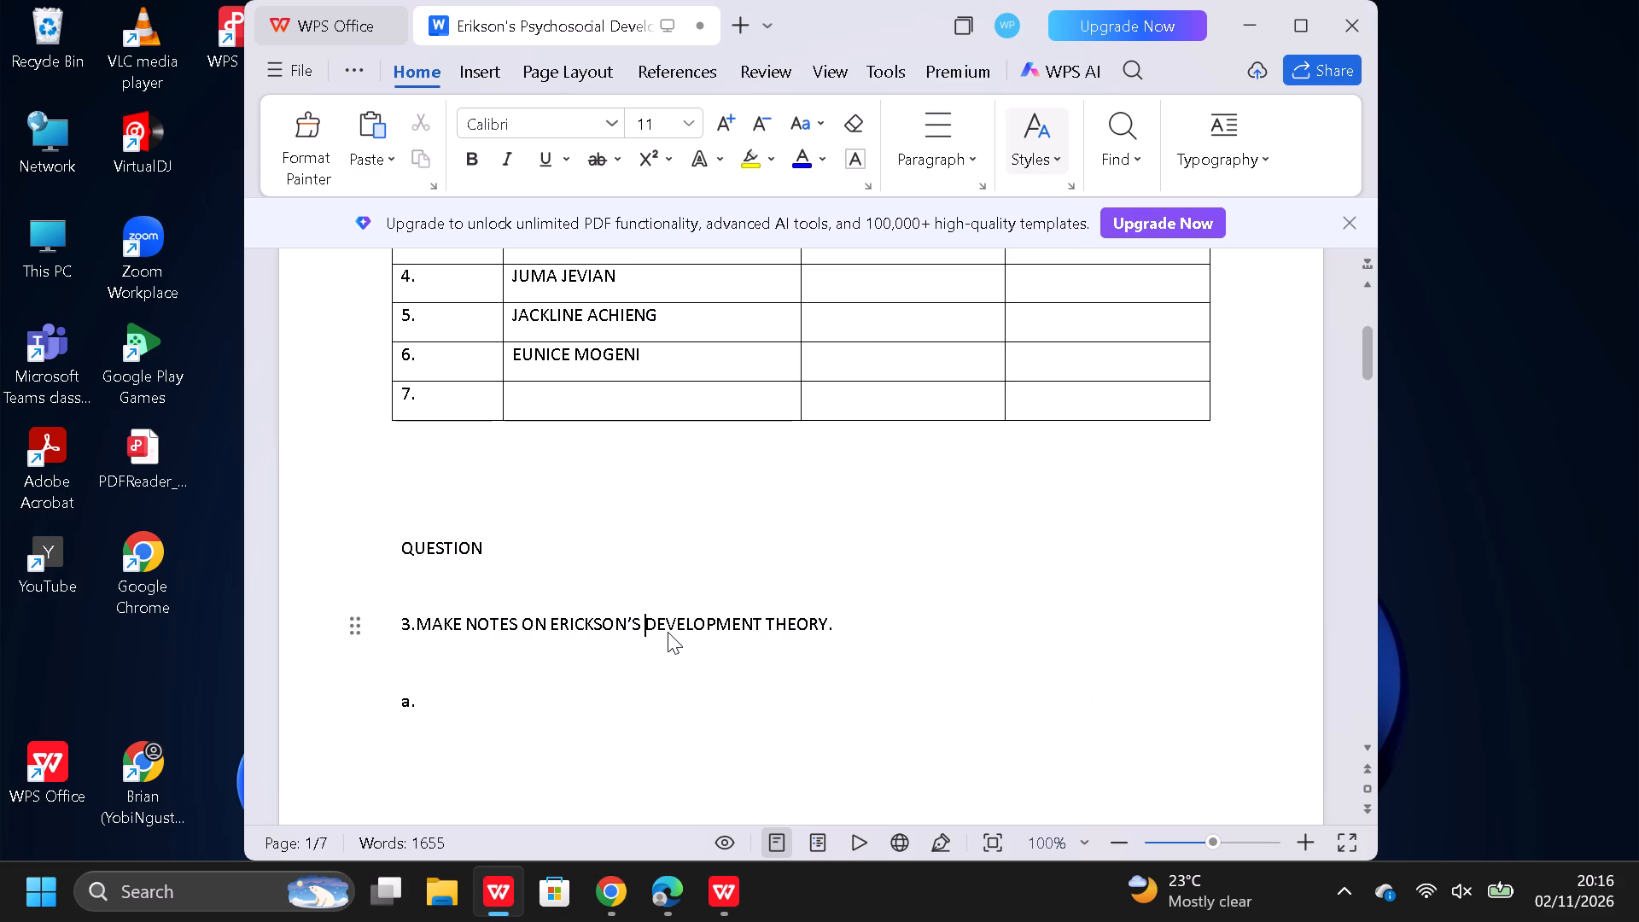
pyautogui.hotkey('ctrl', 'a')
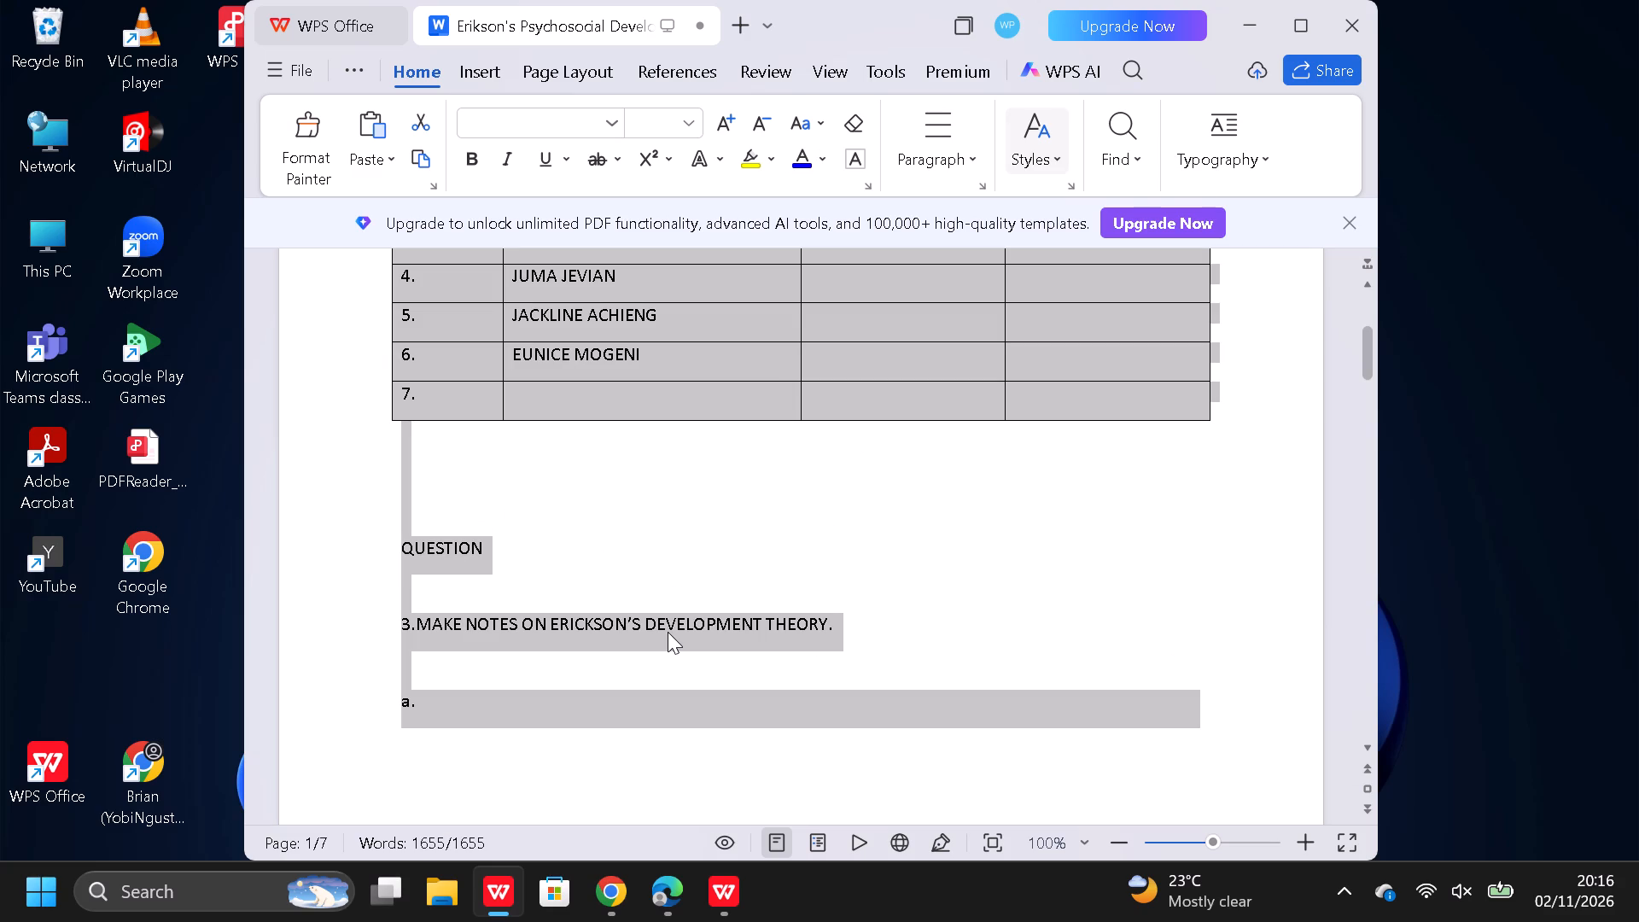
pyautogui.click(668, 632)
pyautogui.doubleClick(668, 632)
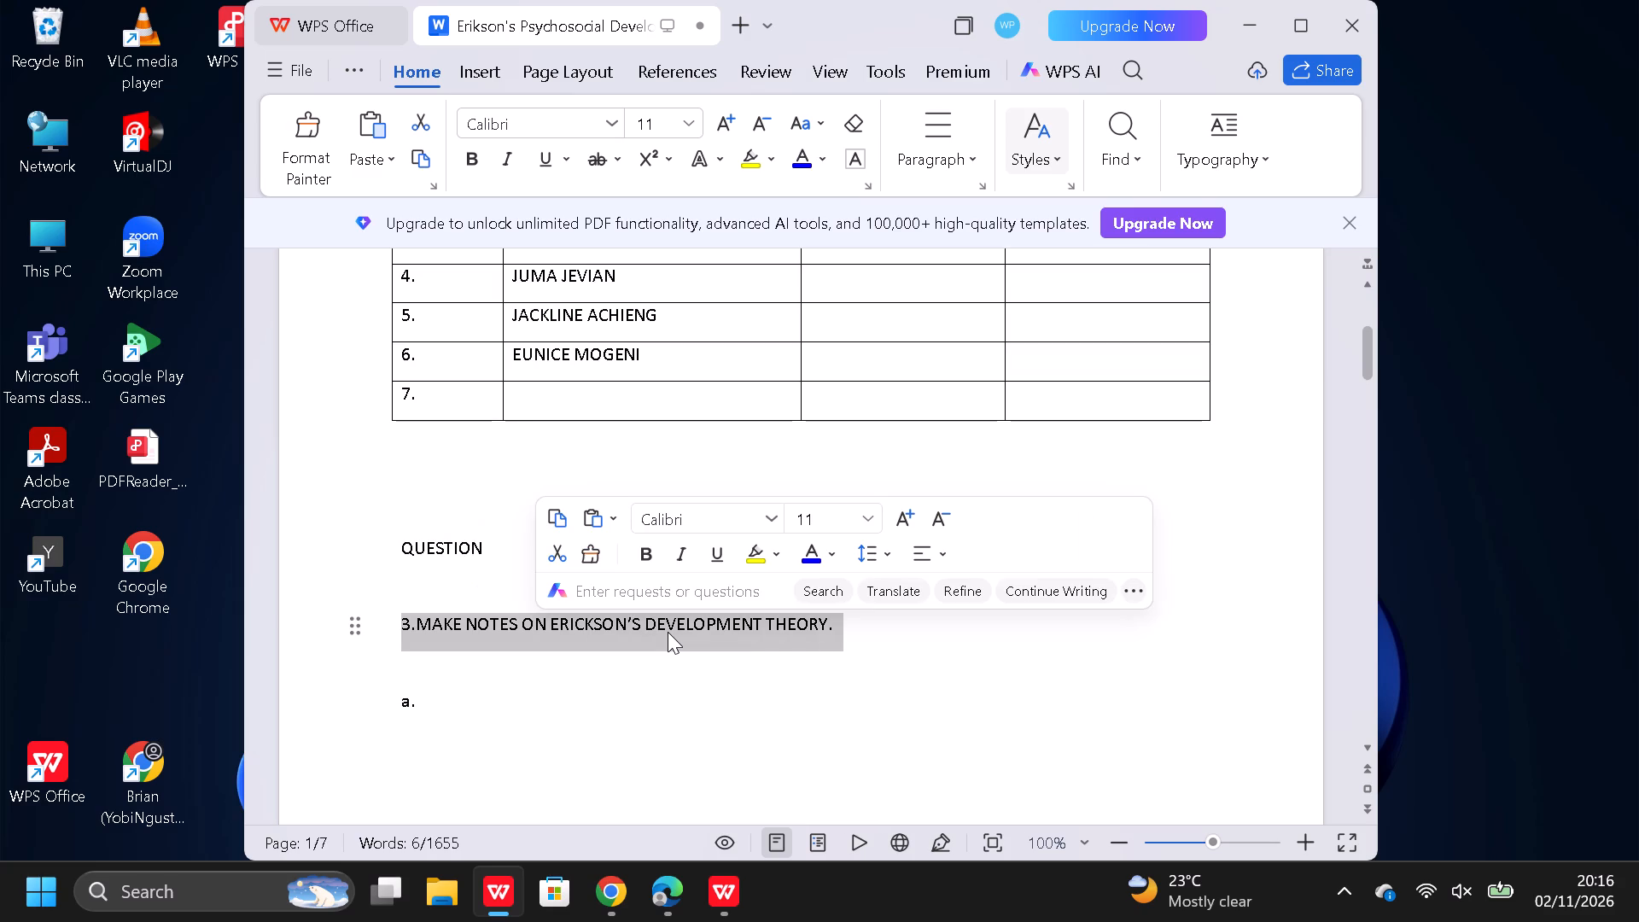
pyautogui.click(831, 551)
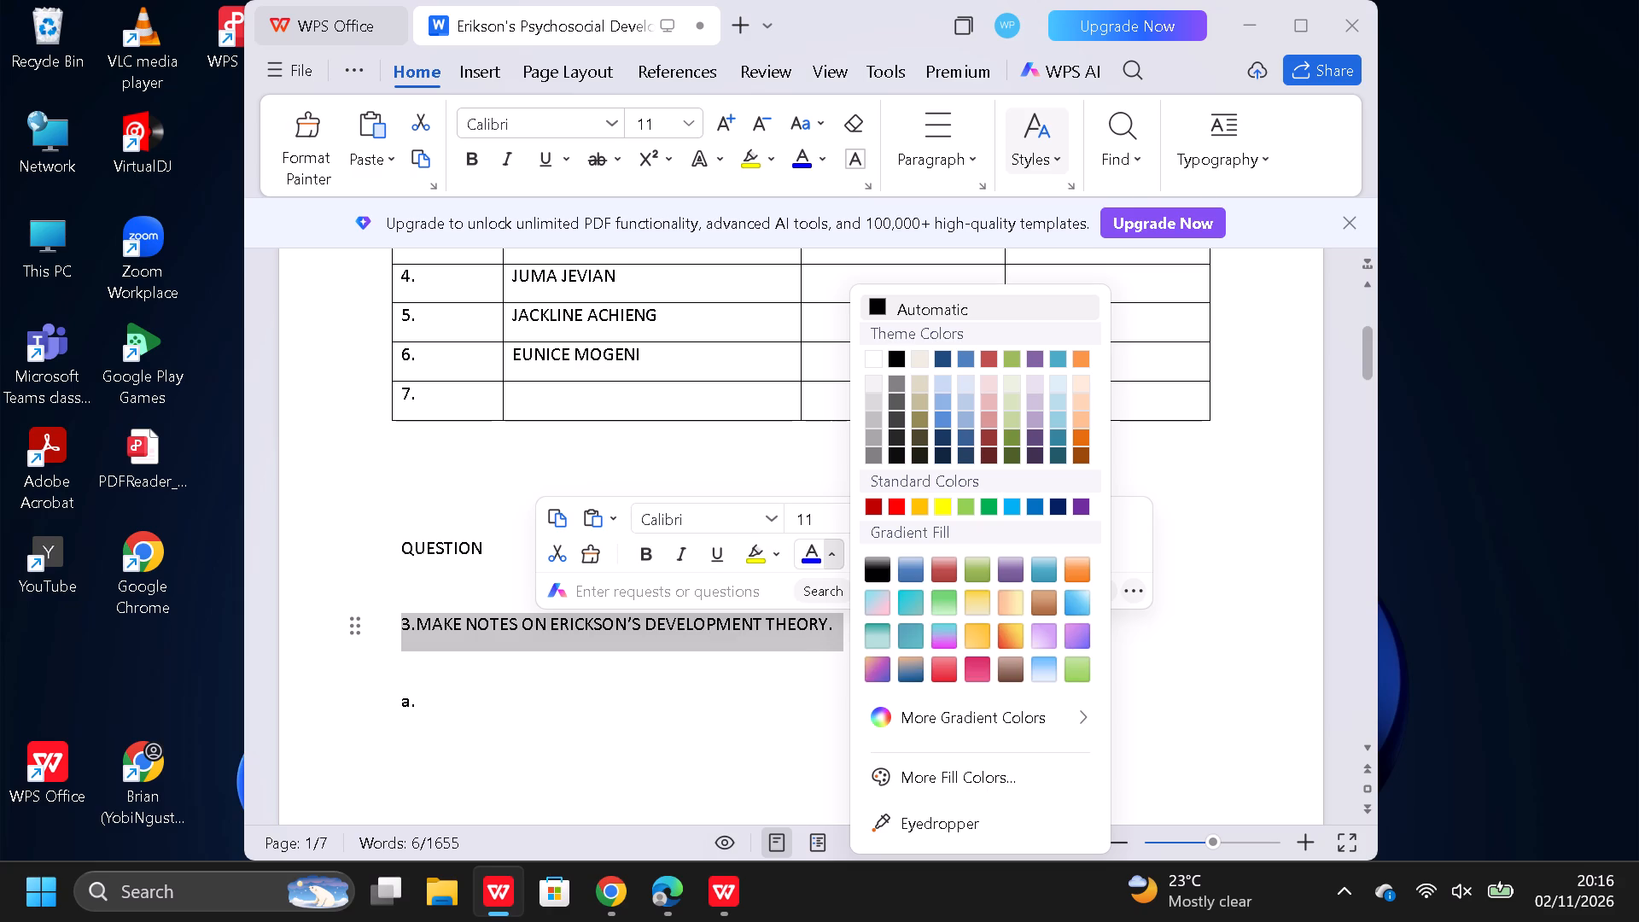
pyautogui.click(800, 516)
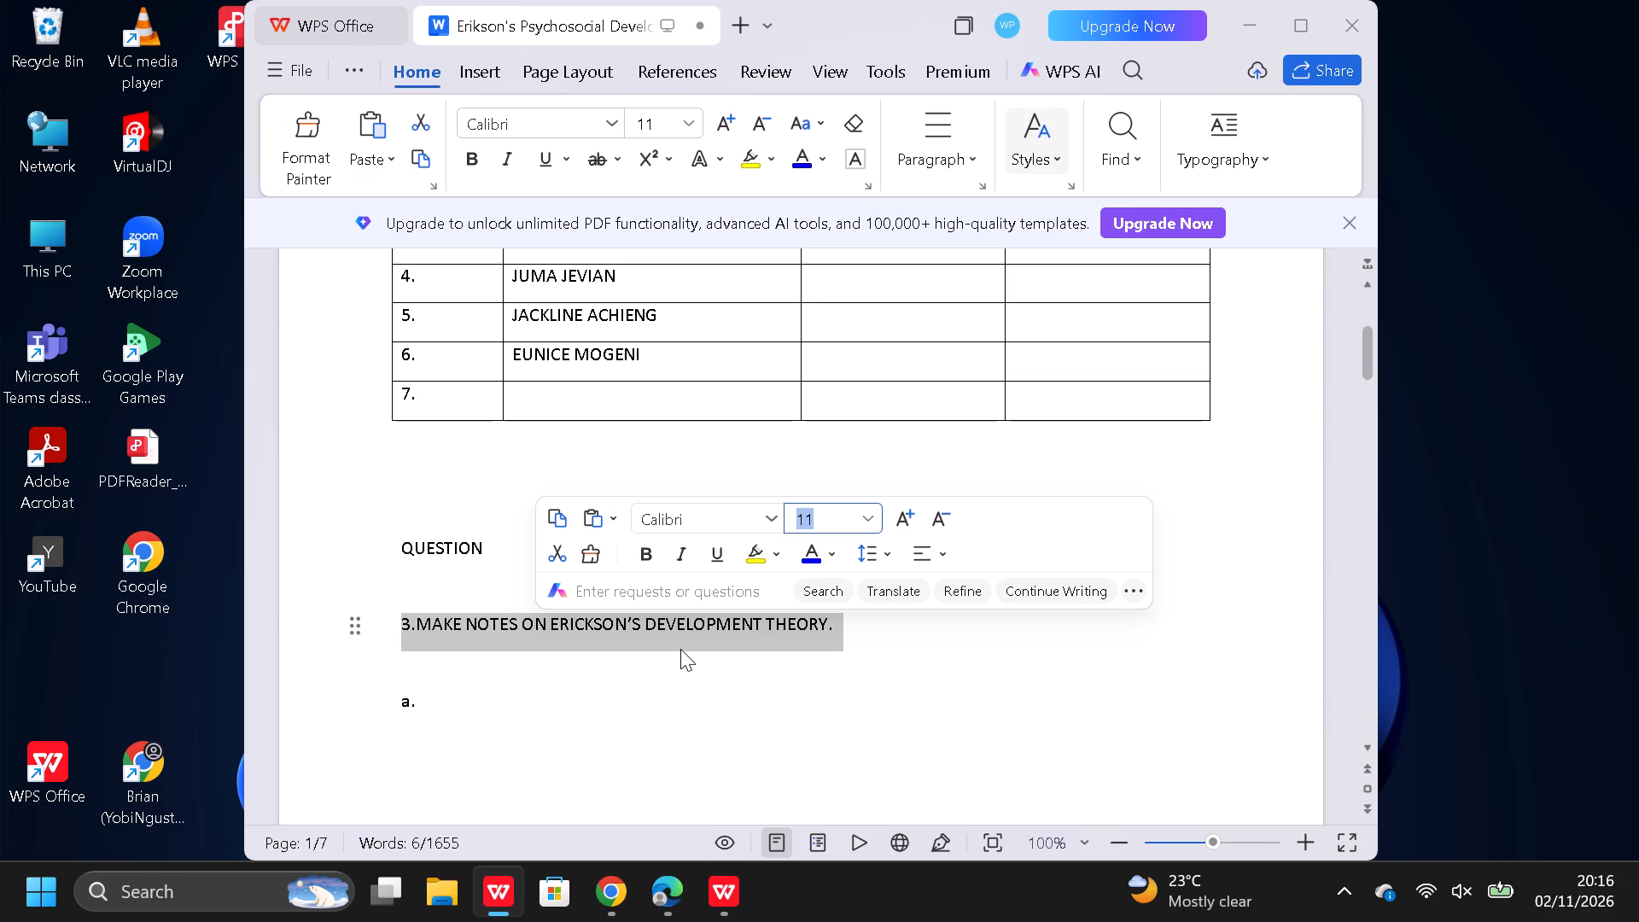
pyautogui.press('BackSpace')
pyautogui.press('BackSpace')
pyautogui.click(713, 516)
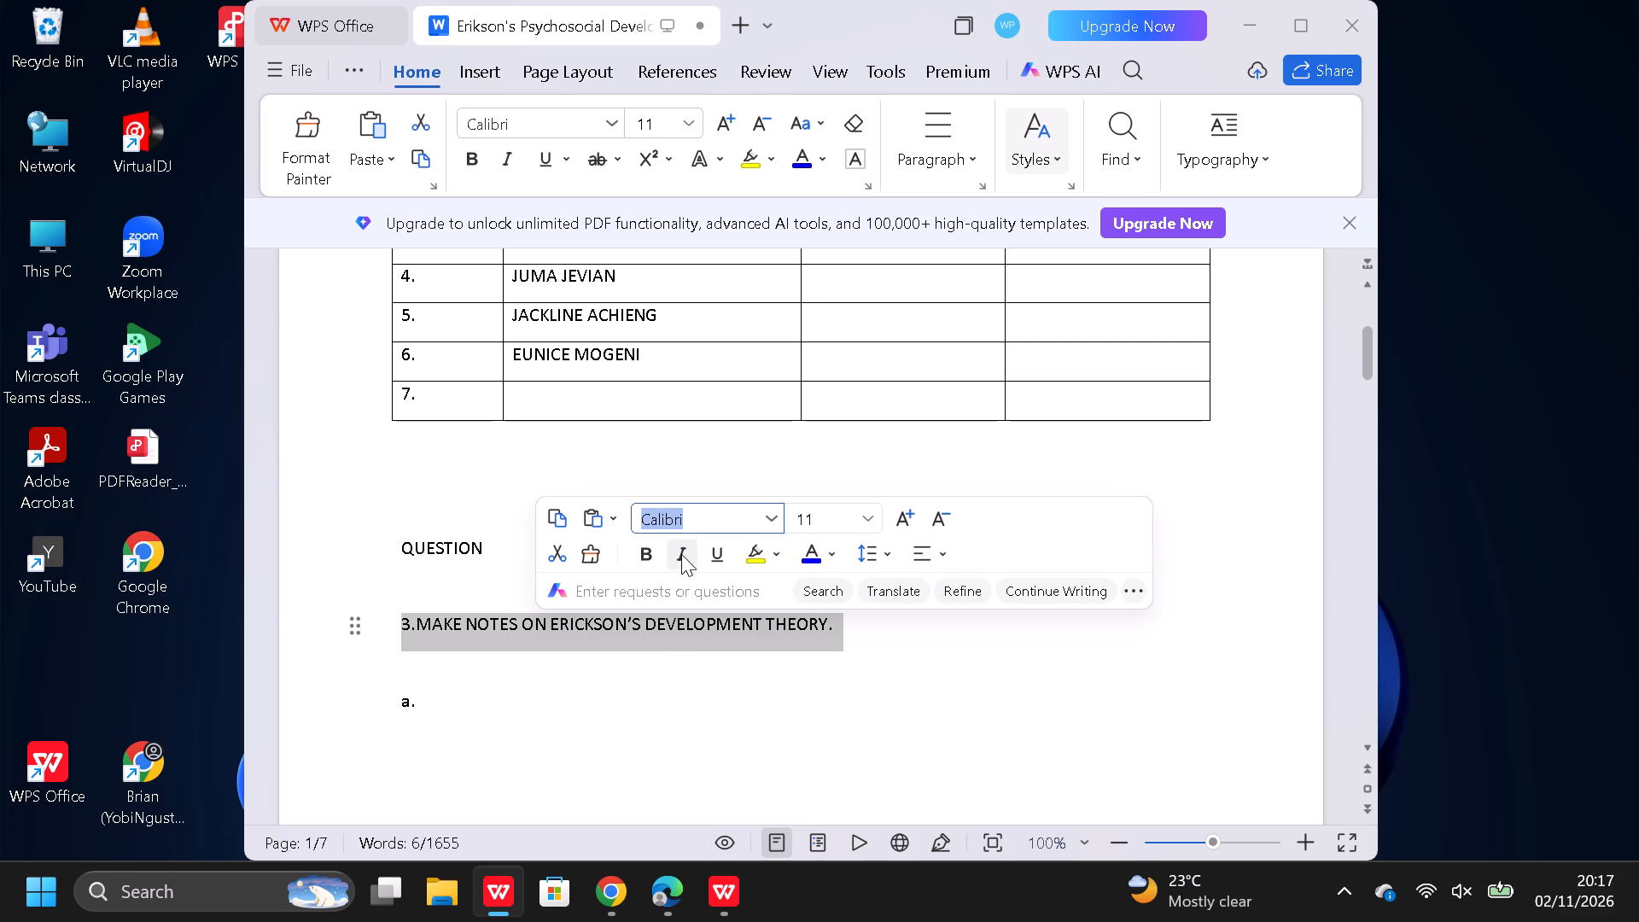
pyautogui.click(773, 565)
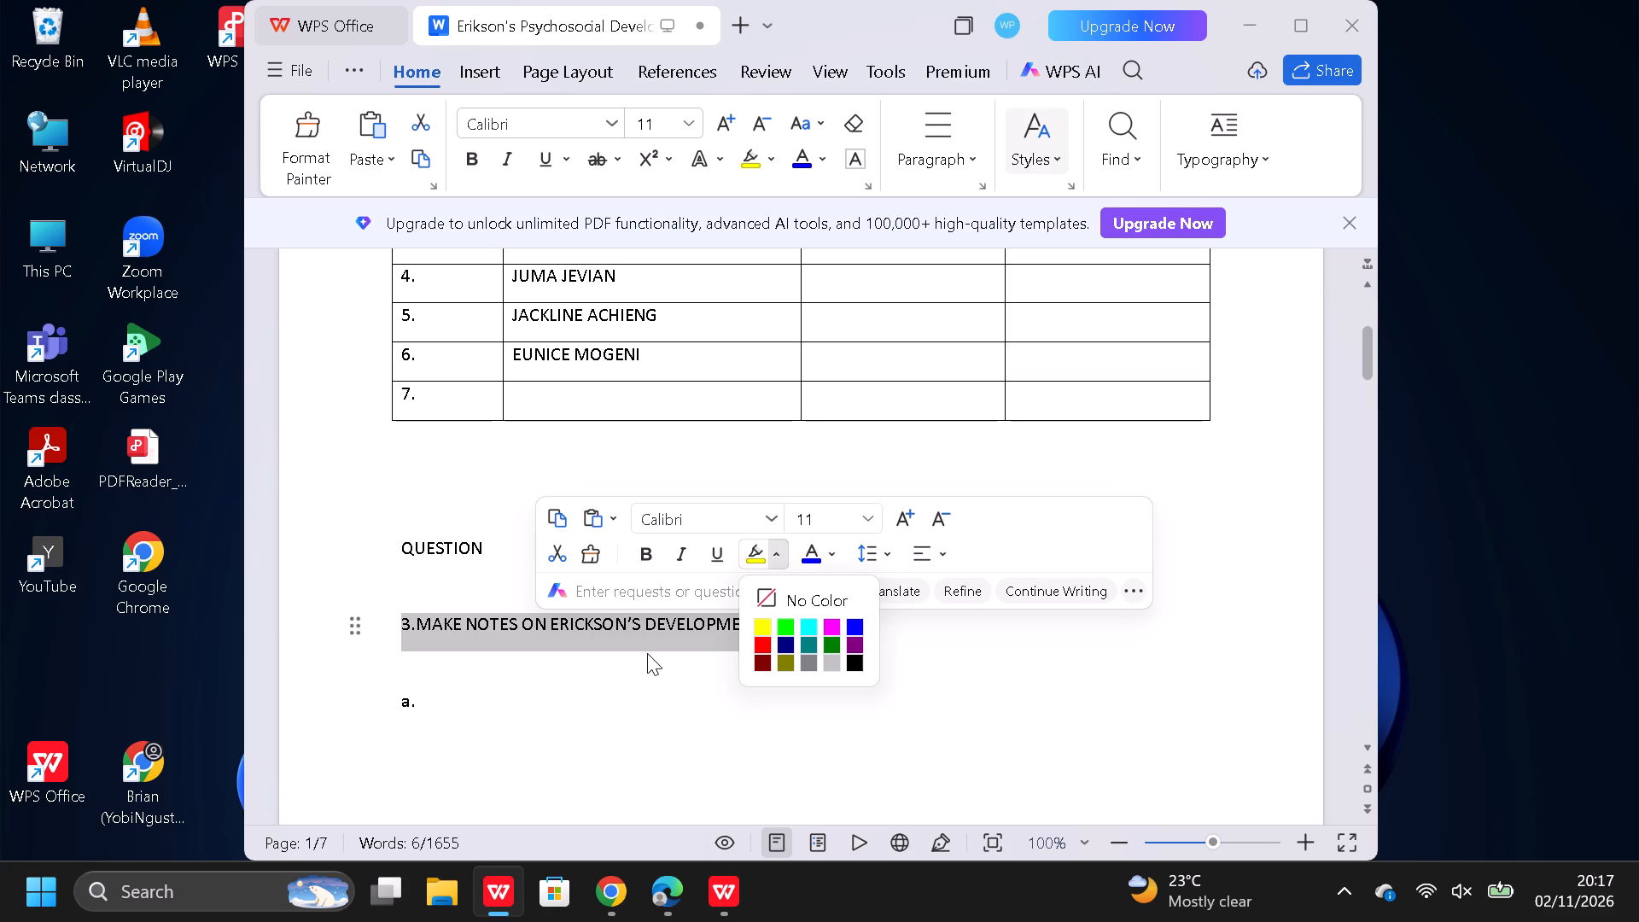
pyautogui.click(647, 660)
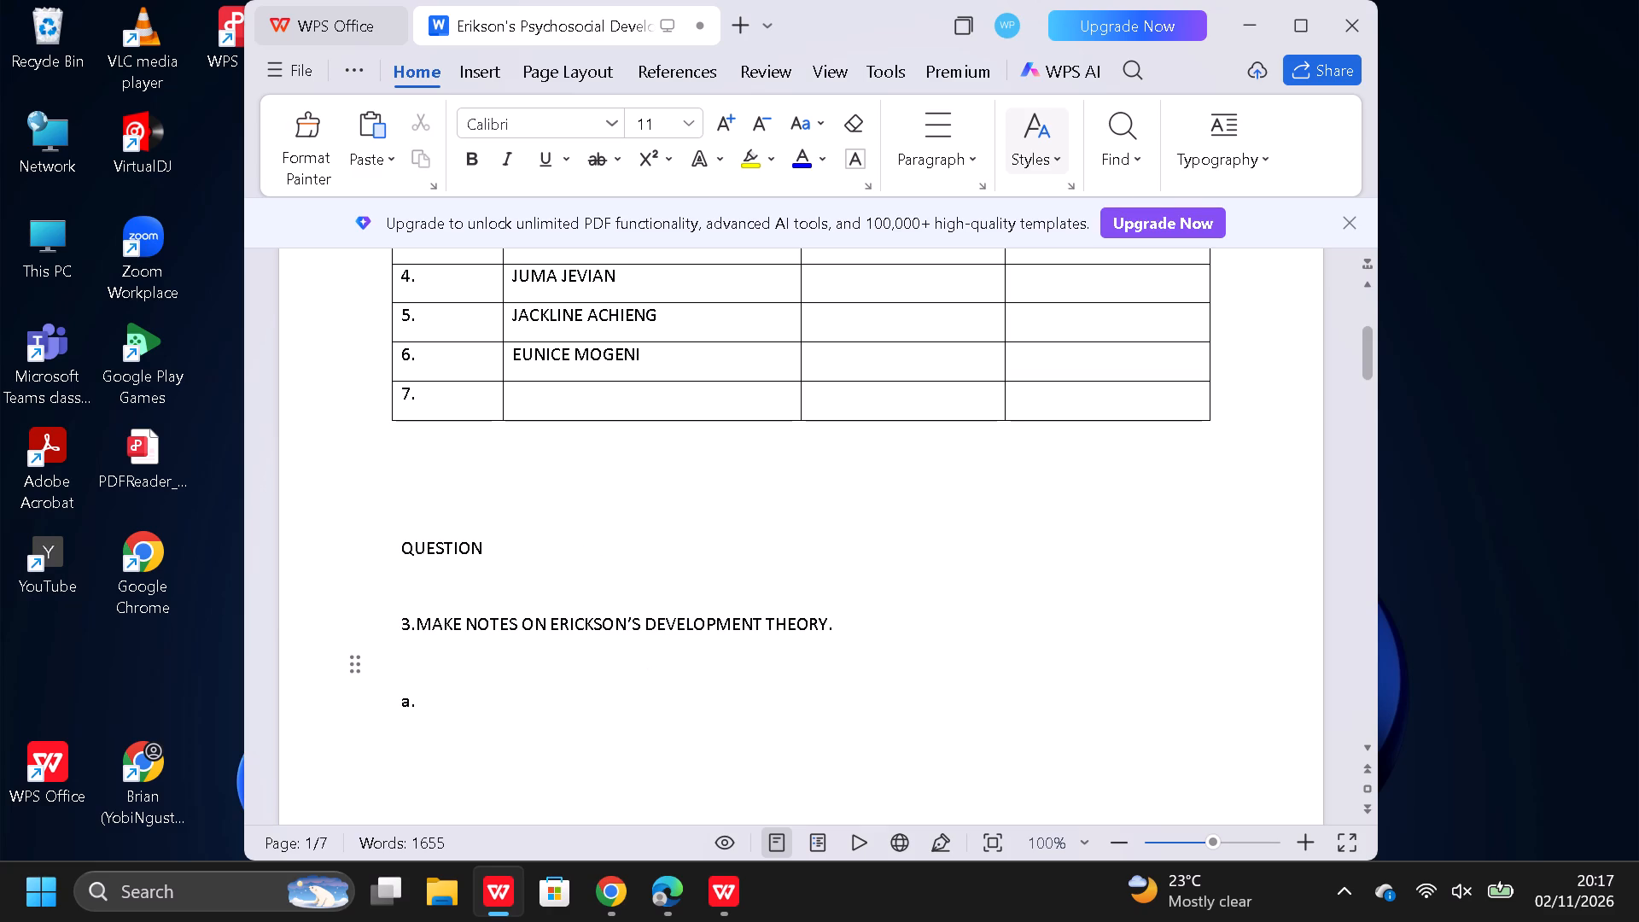
# Delete the whole question text MAKE NOTES ON ERICKSON'S DEVELOPMENT THEORY. from the question line, keeping only the number 3.
pyautogui.click(837, 641)
pyautogui.press('BackSpace')
pyautogui.press('BackSpace')
pyautogui.press('BackSpace')
pyautogui.press('BackSpace')
pyautogui.press('BackSpace')
pyautogui.press('BackSpace')
pyautogui.press('BackSpace')
pyautogui.press('BackSpace')
pyautogui.press('BackSpace')
pyautogui.press('BackSpace')
pyautogui.press('BackSpace')
pyautogui.press('BackSpace')
pyautogui.press('BackSpace')
pyautogui.press('BackSpace')
pyautogui.press('BackSpace')
pyautogui.press('BackSpace')
pyautogui.press('BackSpace')
pyautogui.press('BackSpace')
pyautogui.press('BackSpace')
pyautogui.press('BackSpace')
pyautogui.press('BackSpace')
pyautogui.press('BackSpace')
pyautogui.press('BackSpace')
pyautogui.press('BackSpace')
pyautogui.press('BackSpace')
pyautogui.press('BackSpace')
pyautogui.press('BackSpace')
pyautogui.press('BackSpace')
pyautogui.press('BackSpace')
pyautogui.press('BackSpace')
pyautogui.press('BackSpace')
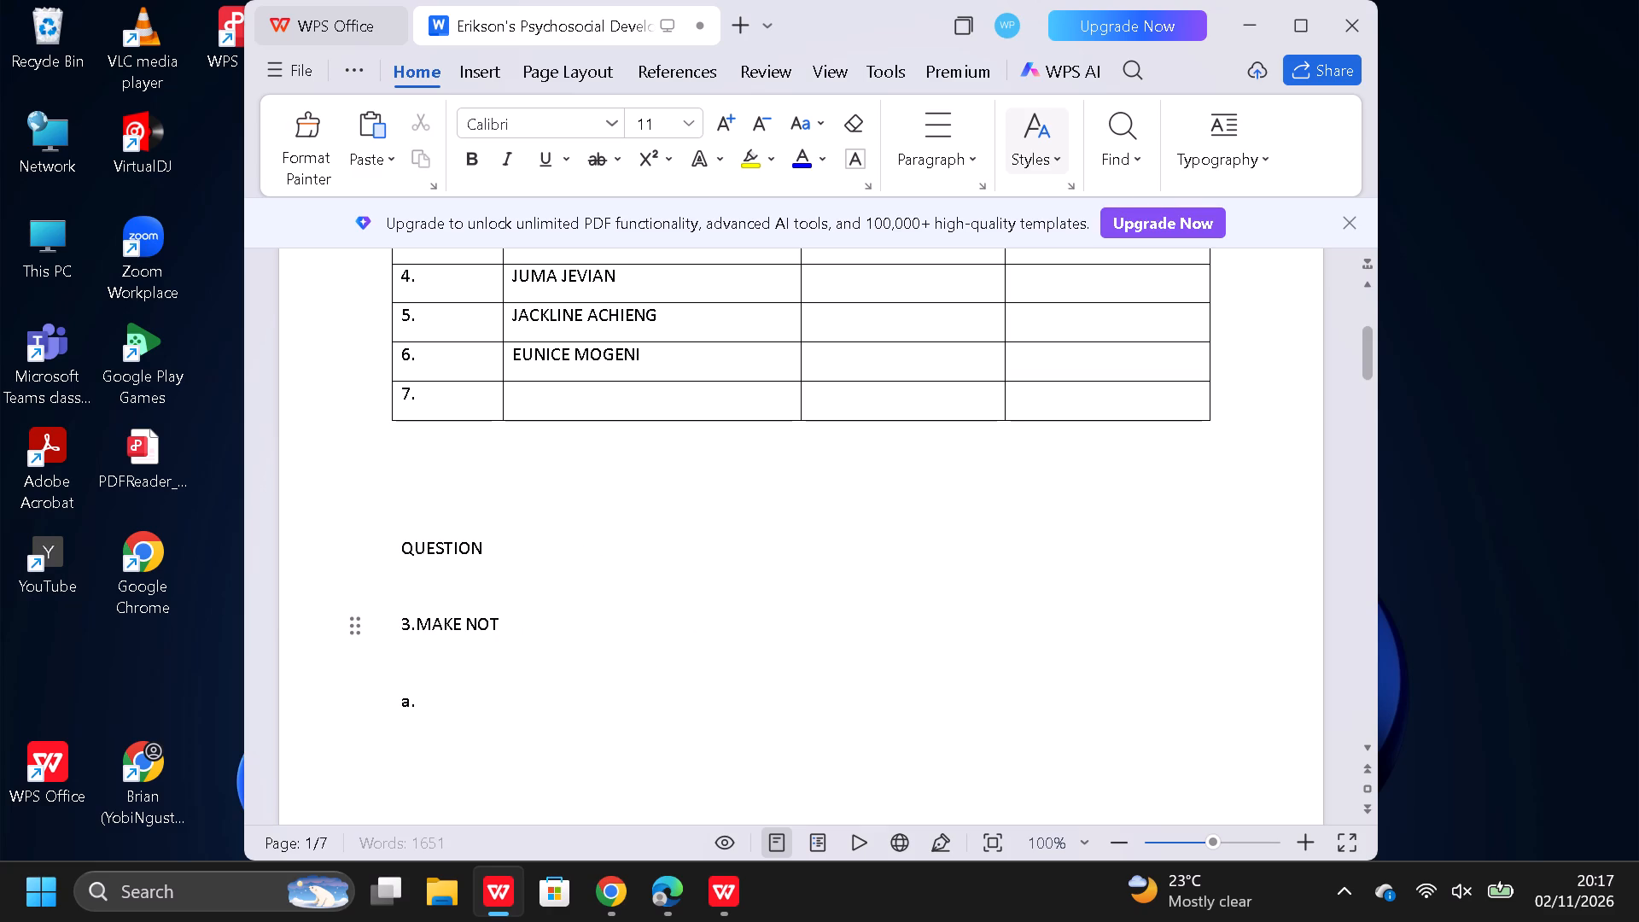
pyautogui.press('BackSpace')
pyautogui.press('BackSpace')
pyautogui.press('BackSpace')
pyautogui.press('BackSpace')
pyautogui.press('BackSpace')
pyautogui.press('BackSpace')
pyautogui.press('BackSpace')
pyautogui.press('BackSpace')
# Add the sub-label A. after the number 3. on the question line, followed by a space.
pyautogui.press('space')
pyautogui.write('a')
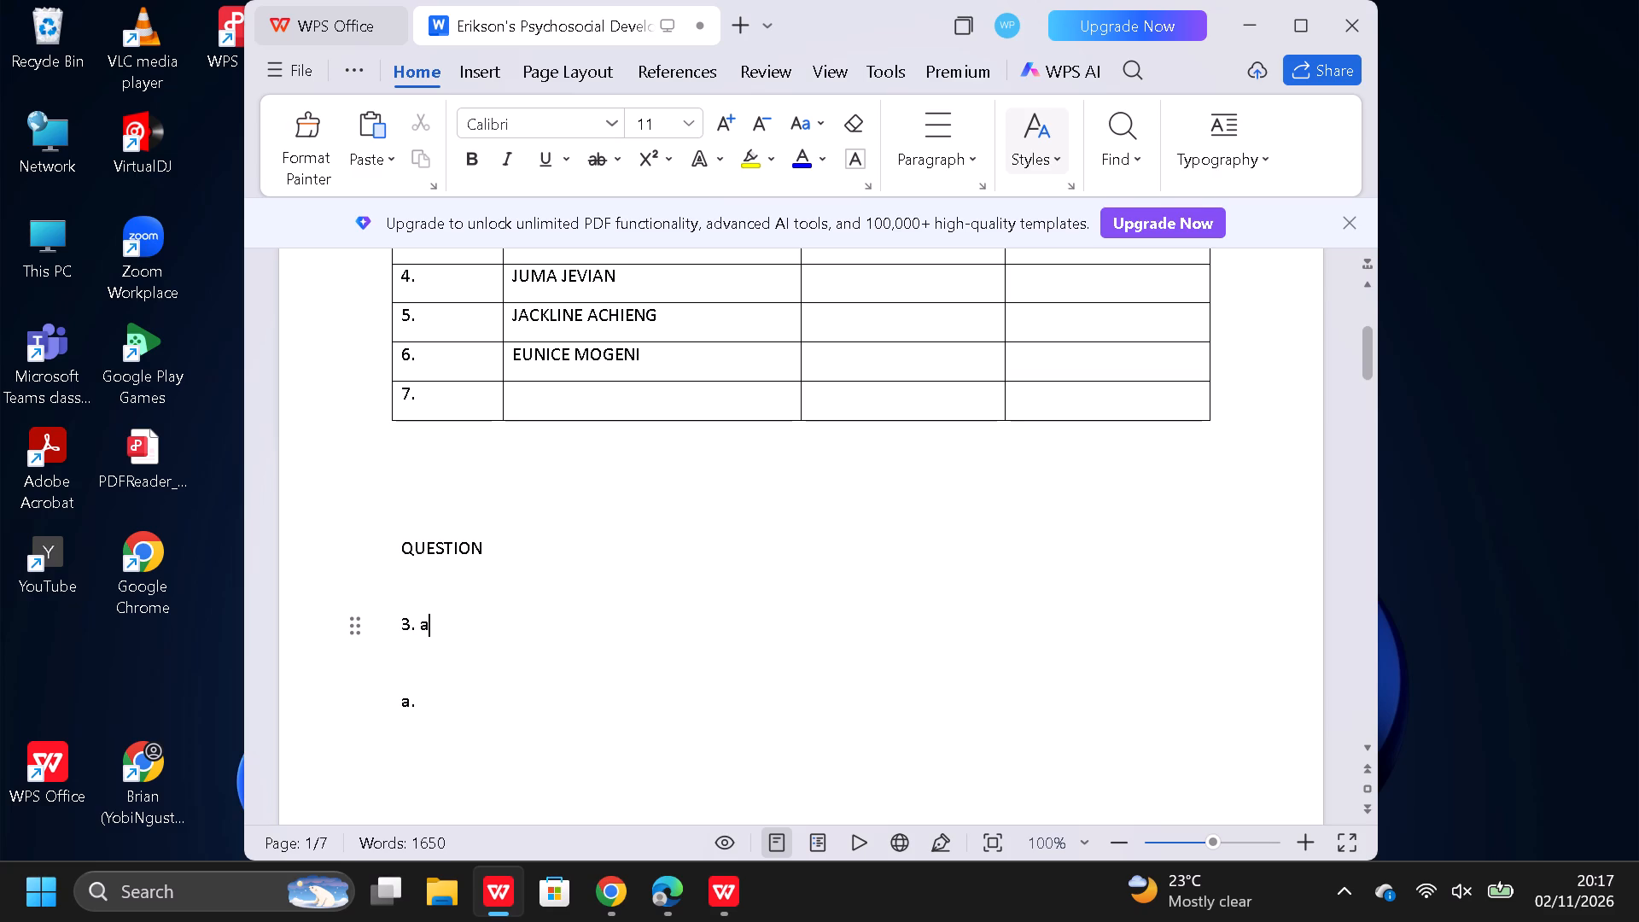
pyautogui.press('.')
pyautogui.press('space')
# Write the start of the question in sentence case after the sub-label: Make notes on Erickson's.
pyautogui.write('ake')
pyautogui.press('space')
pyautogui.write('notes on')
pyautogui.press('space')
pyautogui.write('ERI')
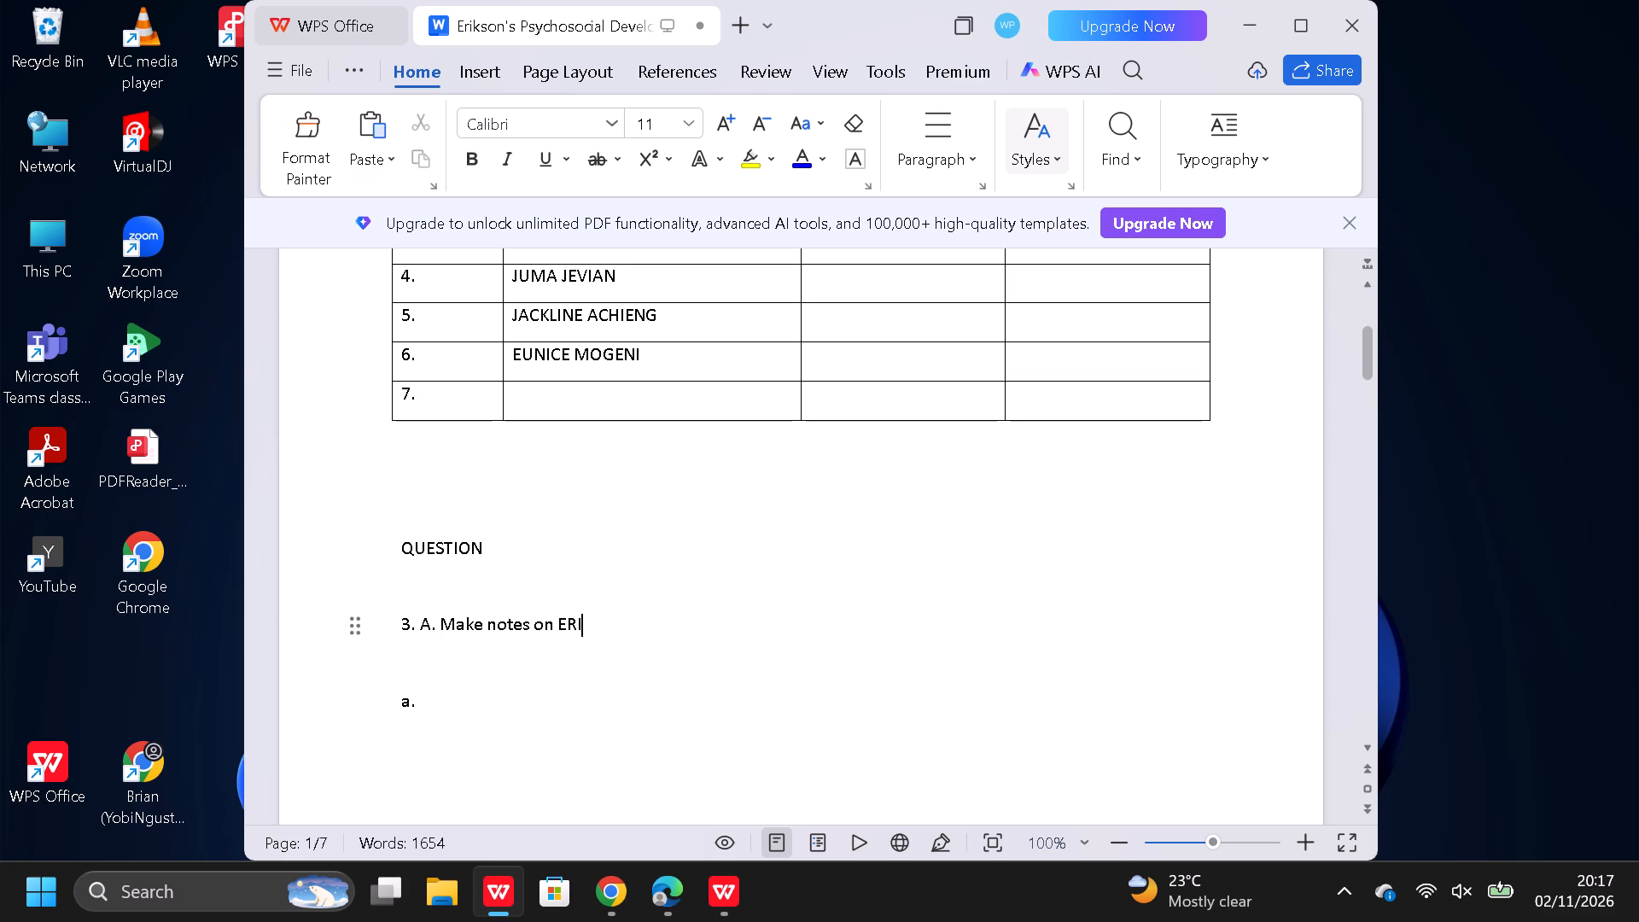
pyautogui.press('BackSpace')
pyautogui.press('BackSpace')
pyautogui.write('rickson')
pyautogui.press(',')
pyautogui.press('BackSpace')
pyautogui.press(';')
pyautogui.press('BackSpace')
pyautogui.press("'")
pyautogui.press('s')
pyautogui.press('space')
# Complete the question sentence with psychosexual development theory.
pyautogui.write('psych')
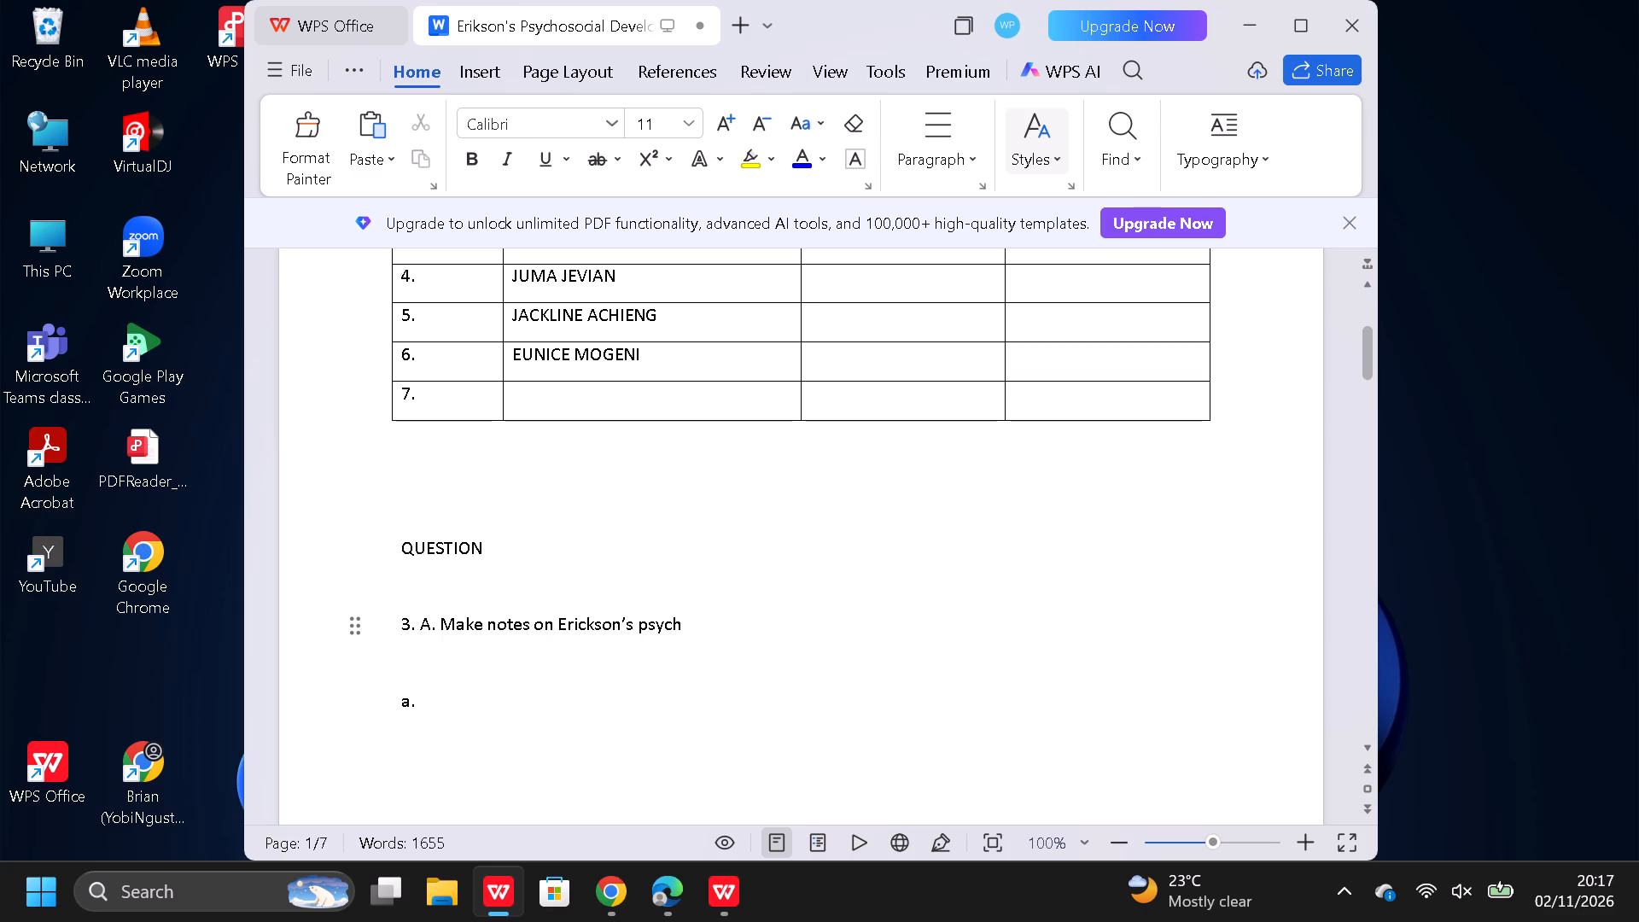
pyautogui.write('osocial')
pyautogui.press('BackSpace')
pyautogui.press('BackSpace')
pyautogui.press('BackSpace')
pyautogui.press('BackSpace')
pyautogui.press('BackSpace')
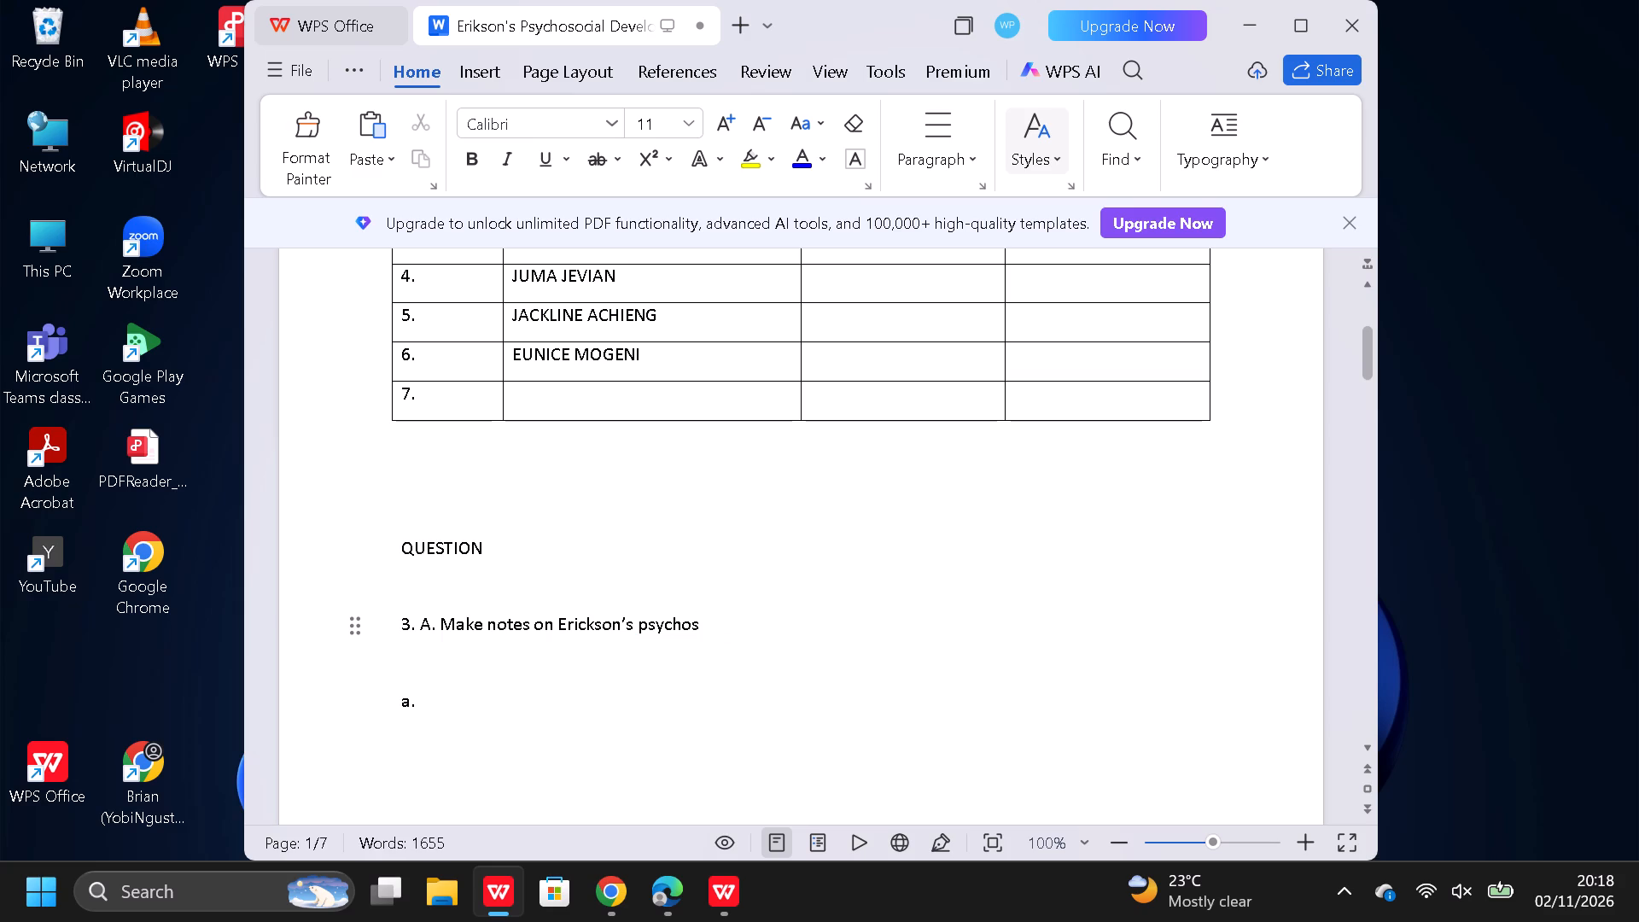
pyautogui.write('exual')
pyautogui.press('space')
pyautogui.write('de')
pyautogui.write('ve')
pyautogui.write('lopmen')
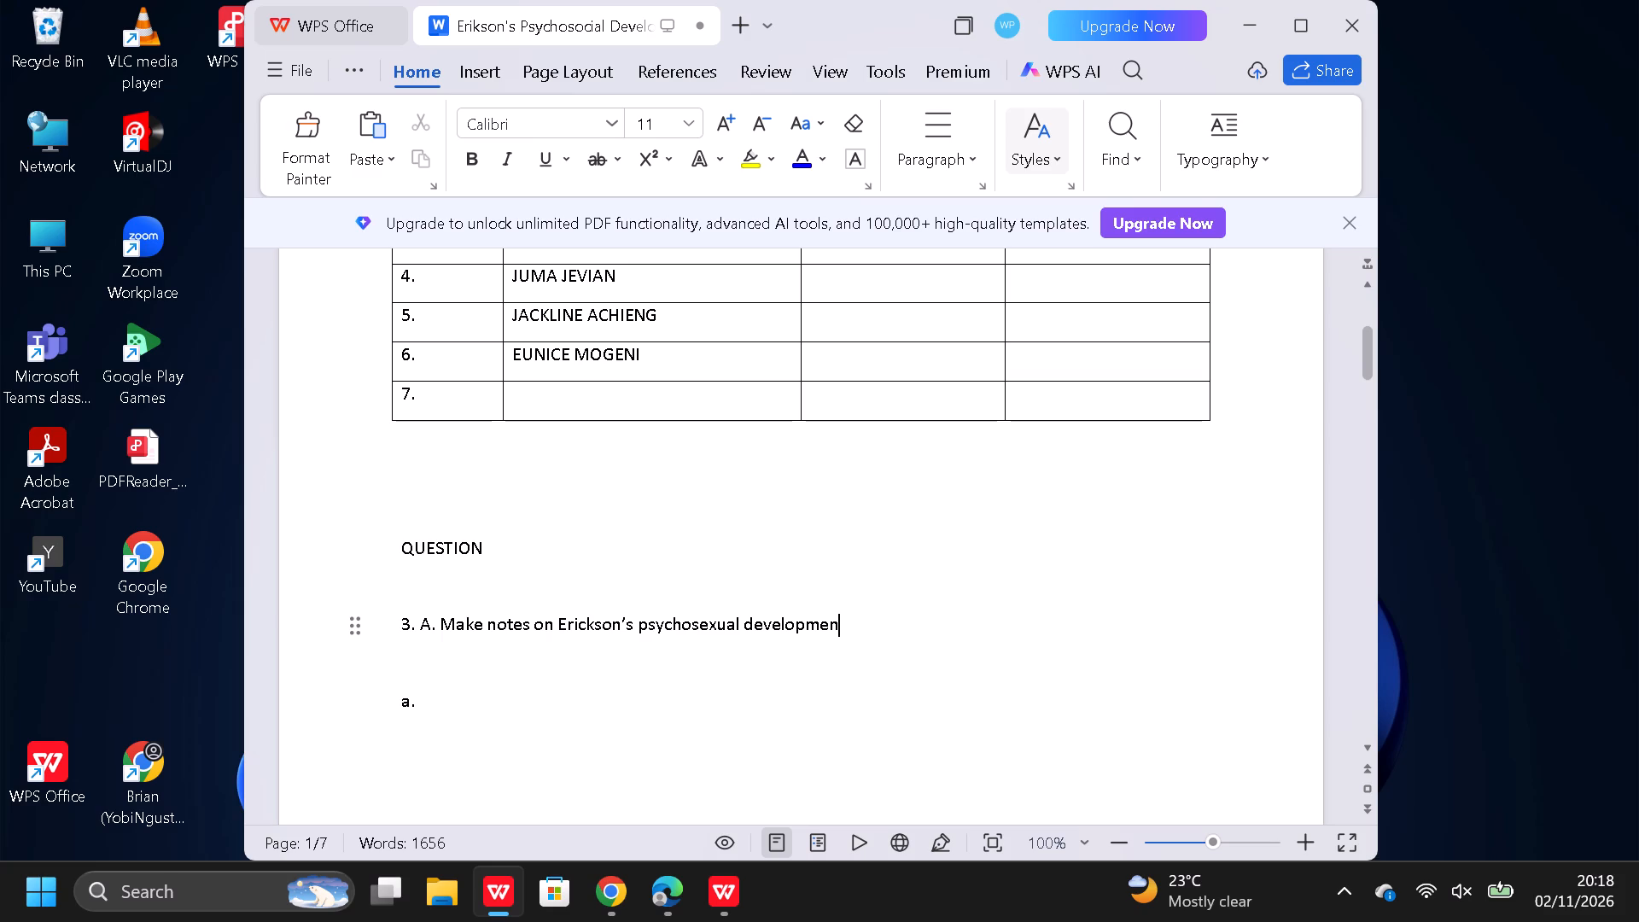
pyautogui.write('t theory')
pyautogui.press('.')
# Start a new line without automatic numbering directly below the question and enter the sub-label letter b.
pyautogui.press('Return')
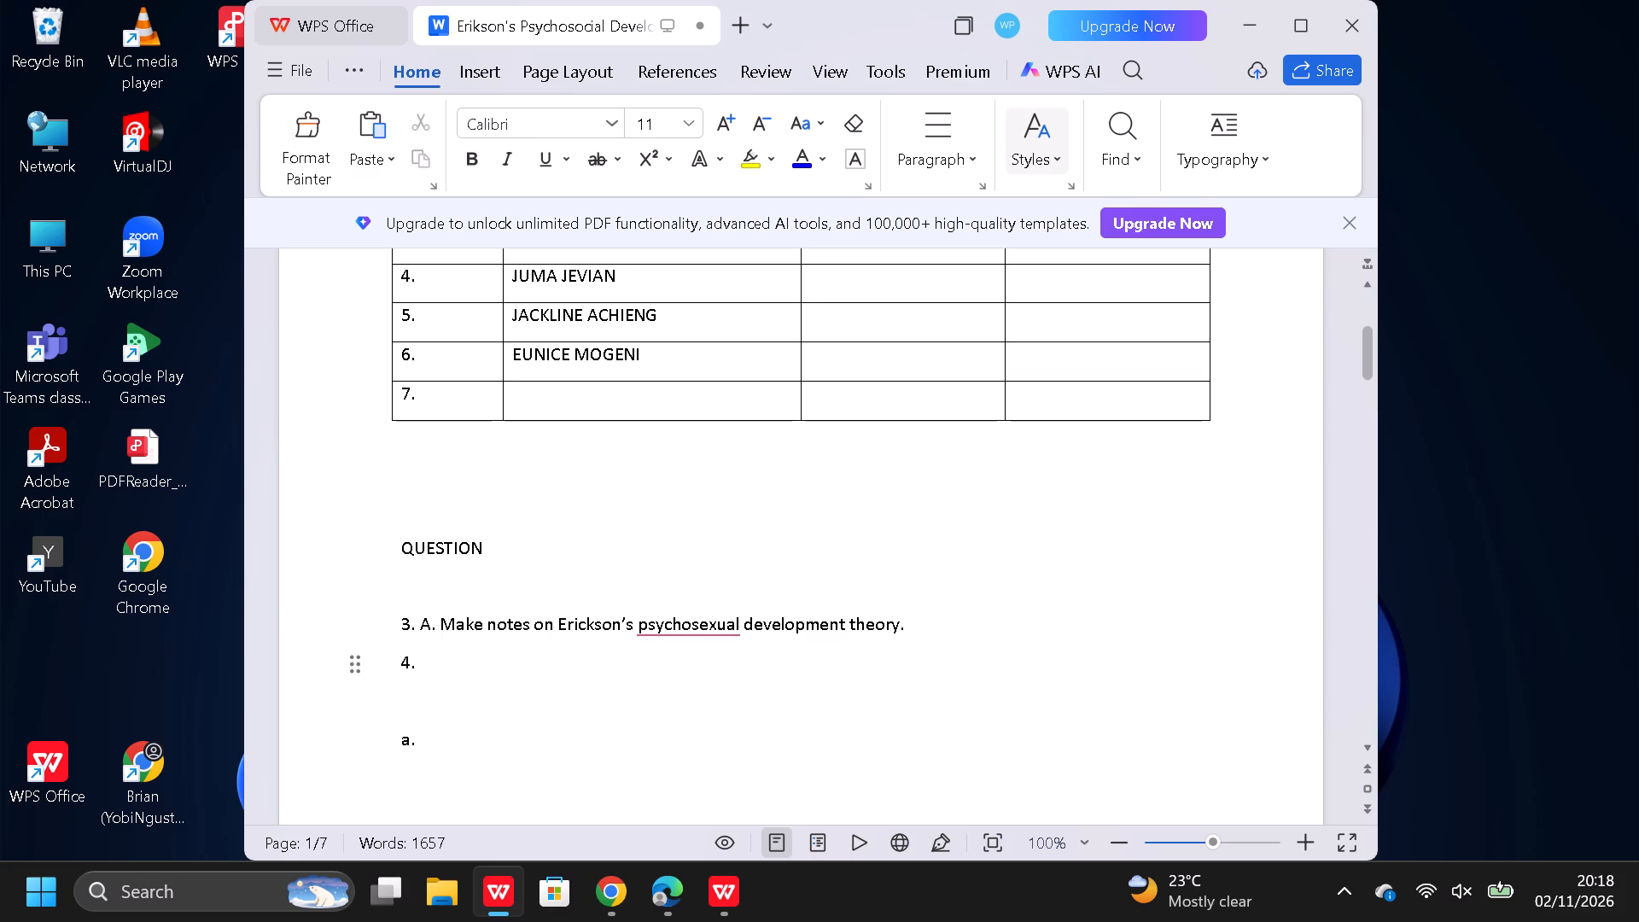
pyautogui.press('BackSpace')
pyautogui.press('b')
# Change the capital A sub-label on the question line to a lowercase a.
pyautogui.click(429, 621)
pyautogui.press('BackSpace')
pyautogui.press('a')
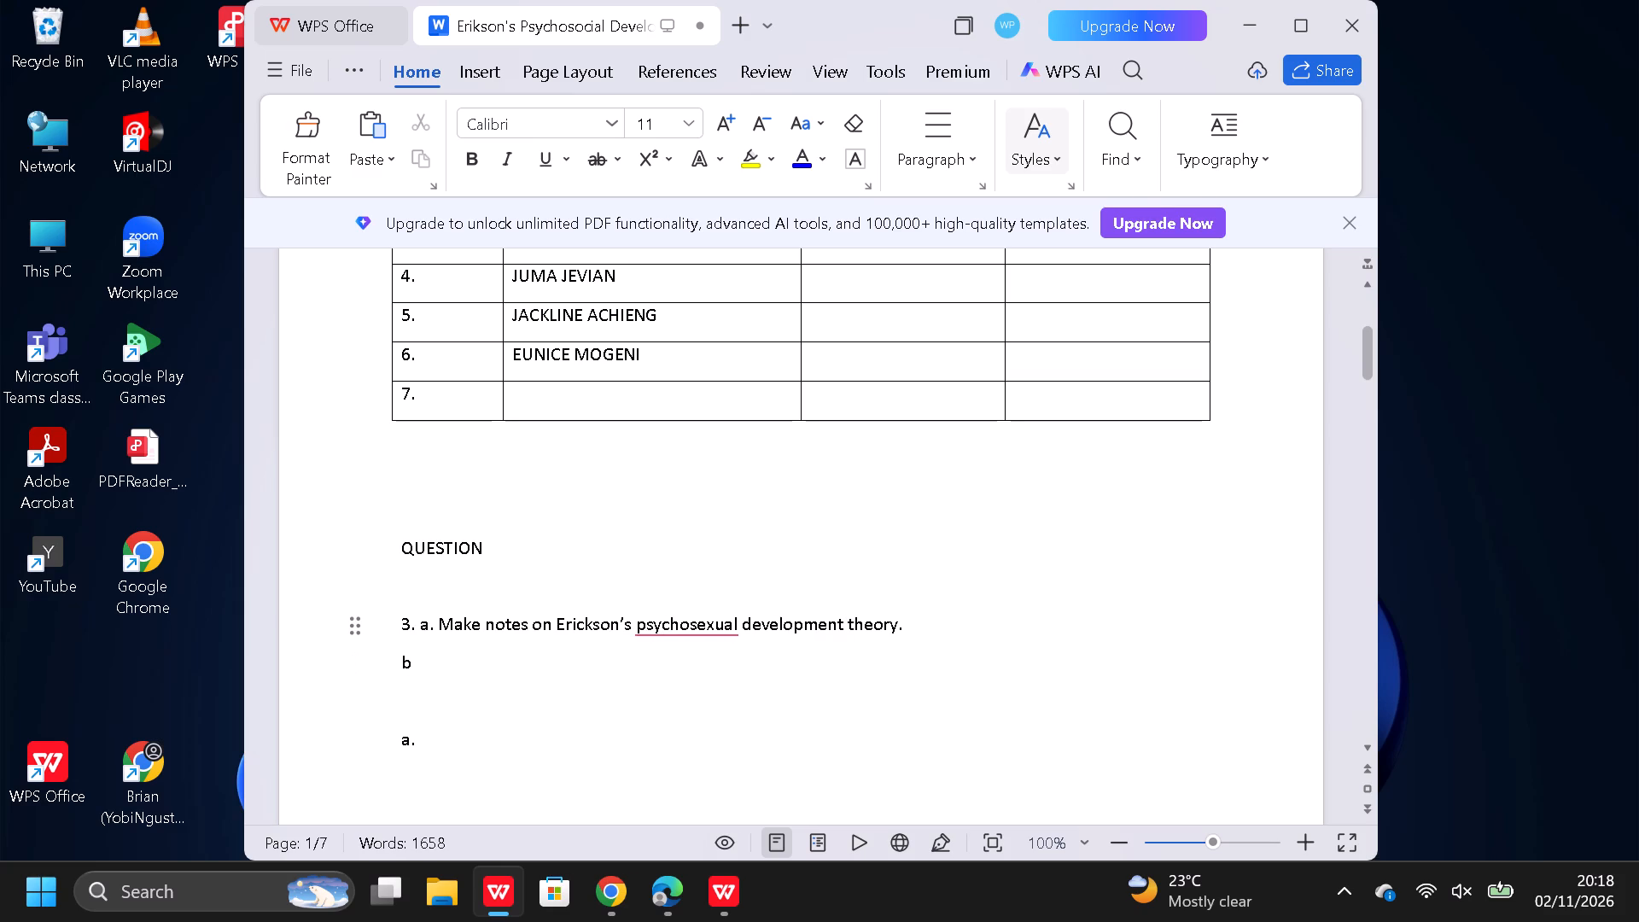
# Rewrite the sub-label on the line below part a as a lowercase b with a period and trailing space.
pyautogui.click(409, 660)
pyautogui.press('.')
pyautogui.press('BackSpace')
pyautogui.press('BackSpace')
pyautogui.press('b')
pyautogui.press('.')
pyautogui.press('space')
pyautogui.press('space')
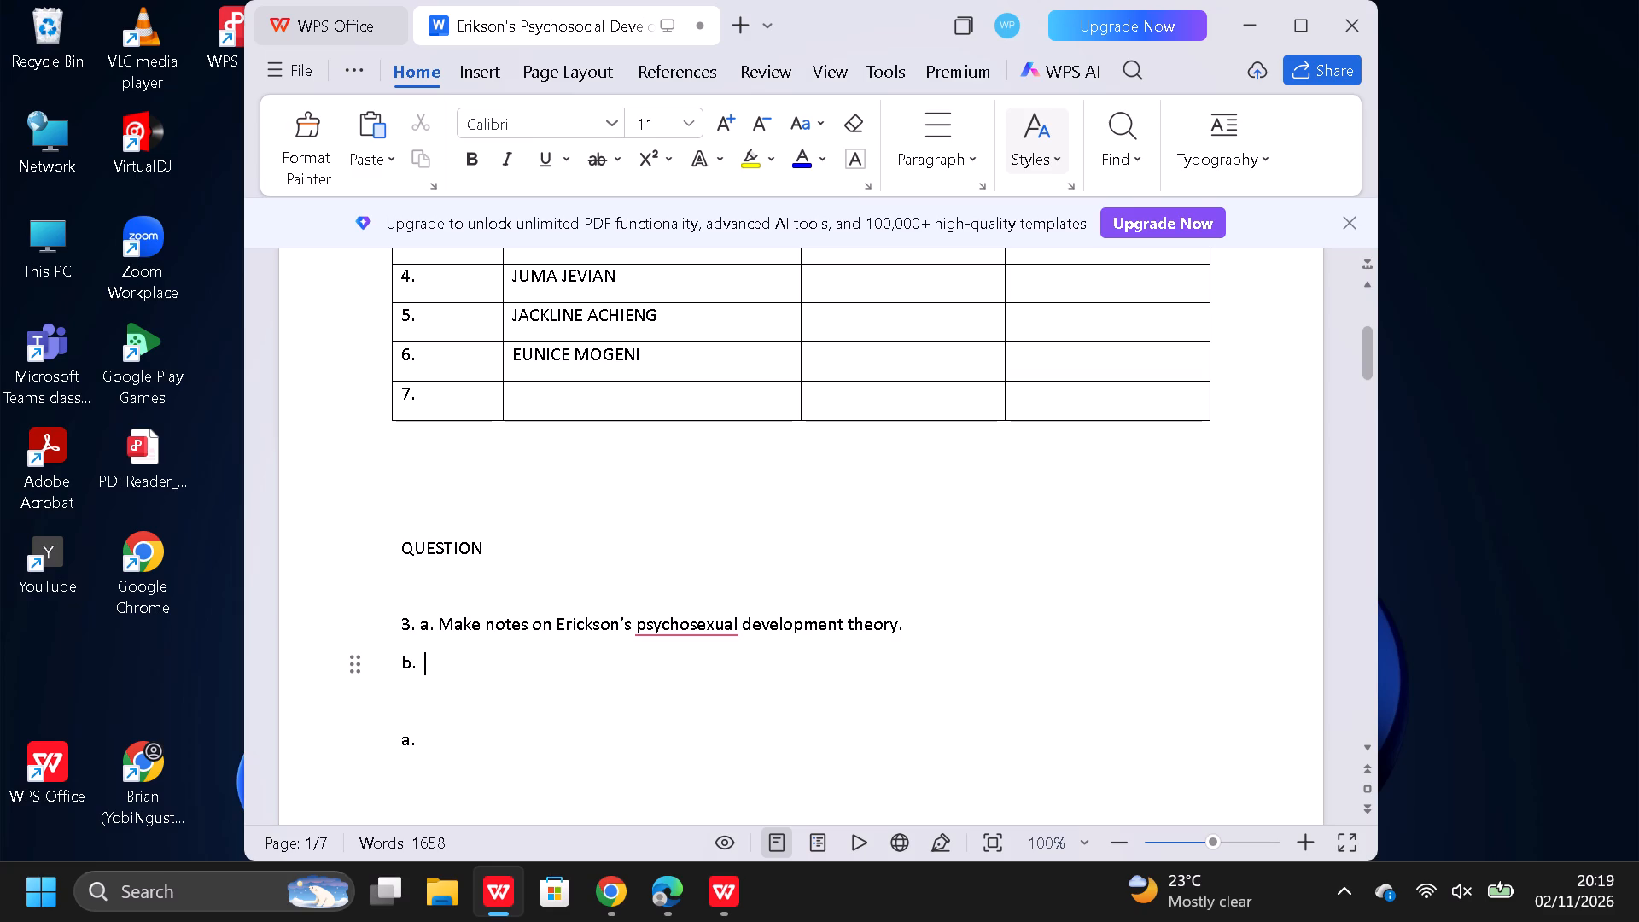
# Indent the b. sub-label by two spaces so it lines up under the a. sub-label.
pyautogui.click(388, 651)
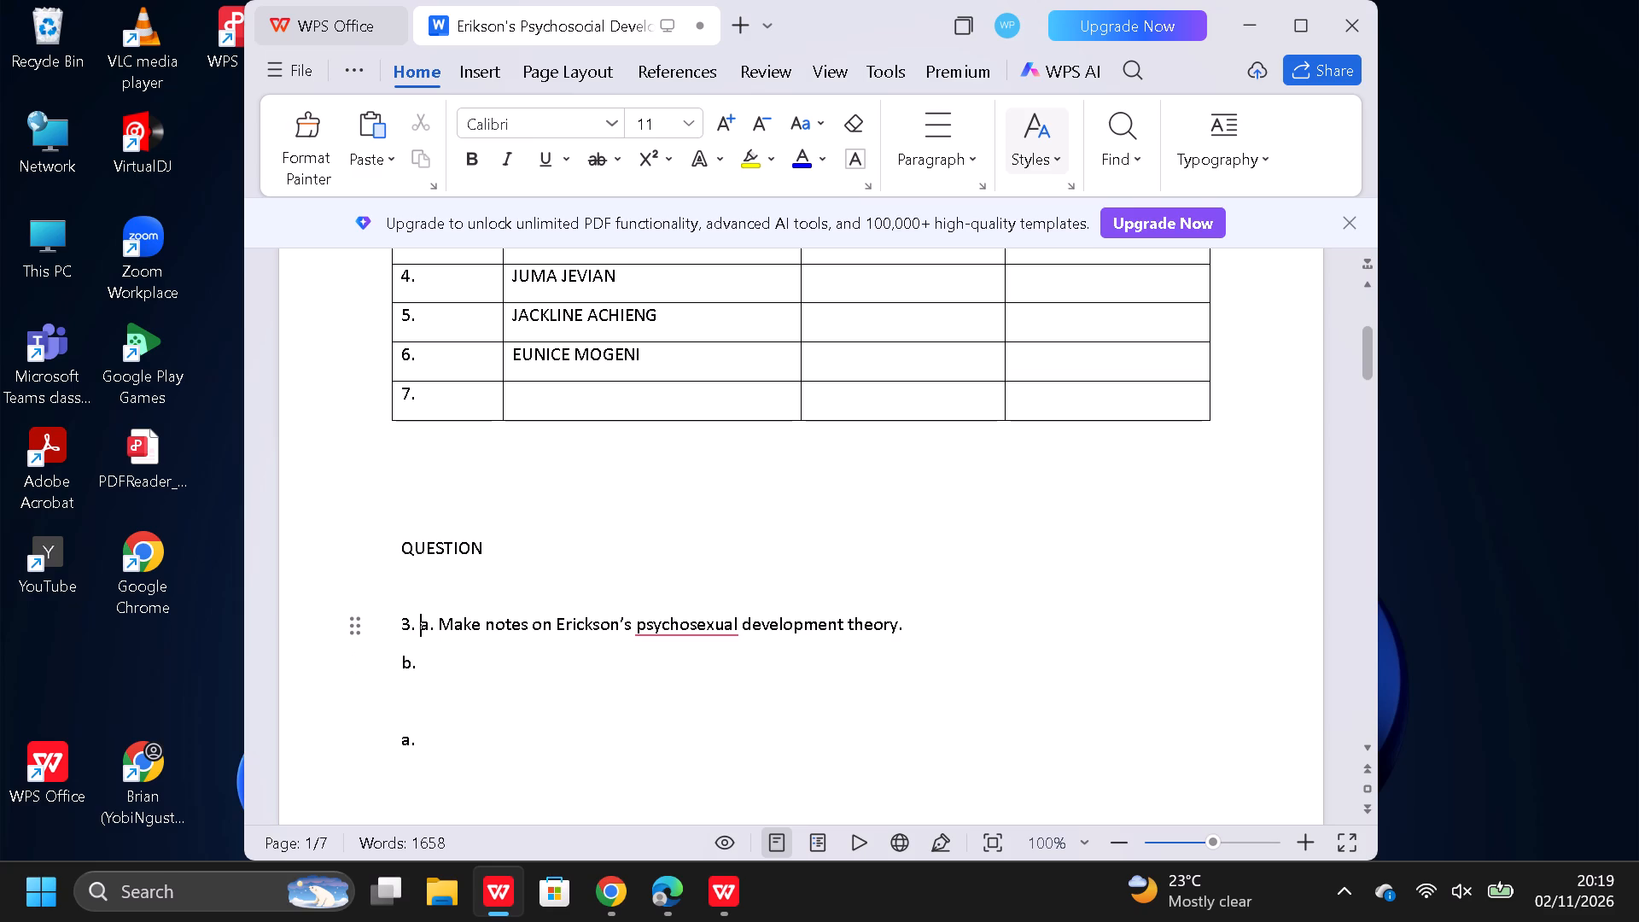
pyautogui.click(393, 662)
pyautogui.press('space')
pyautogui.press('space')
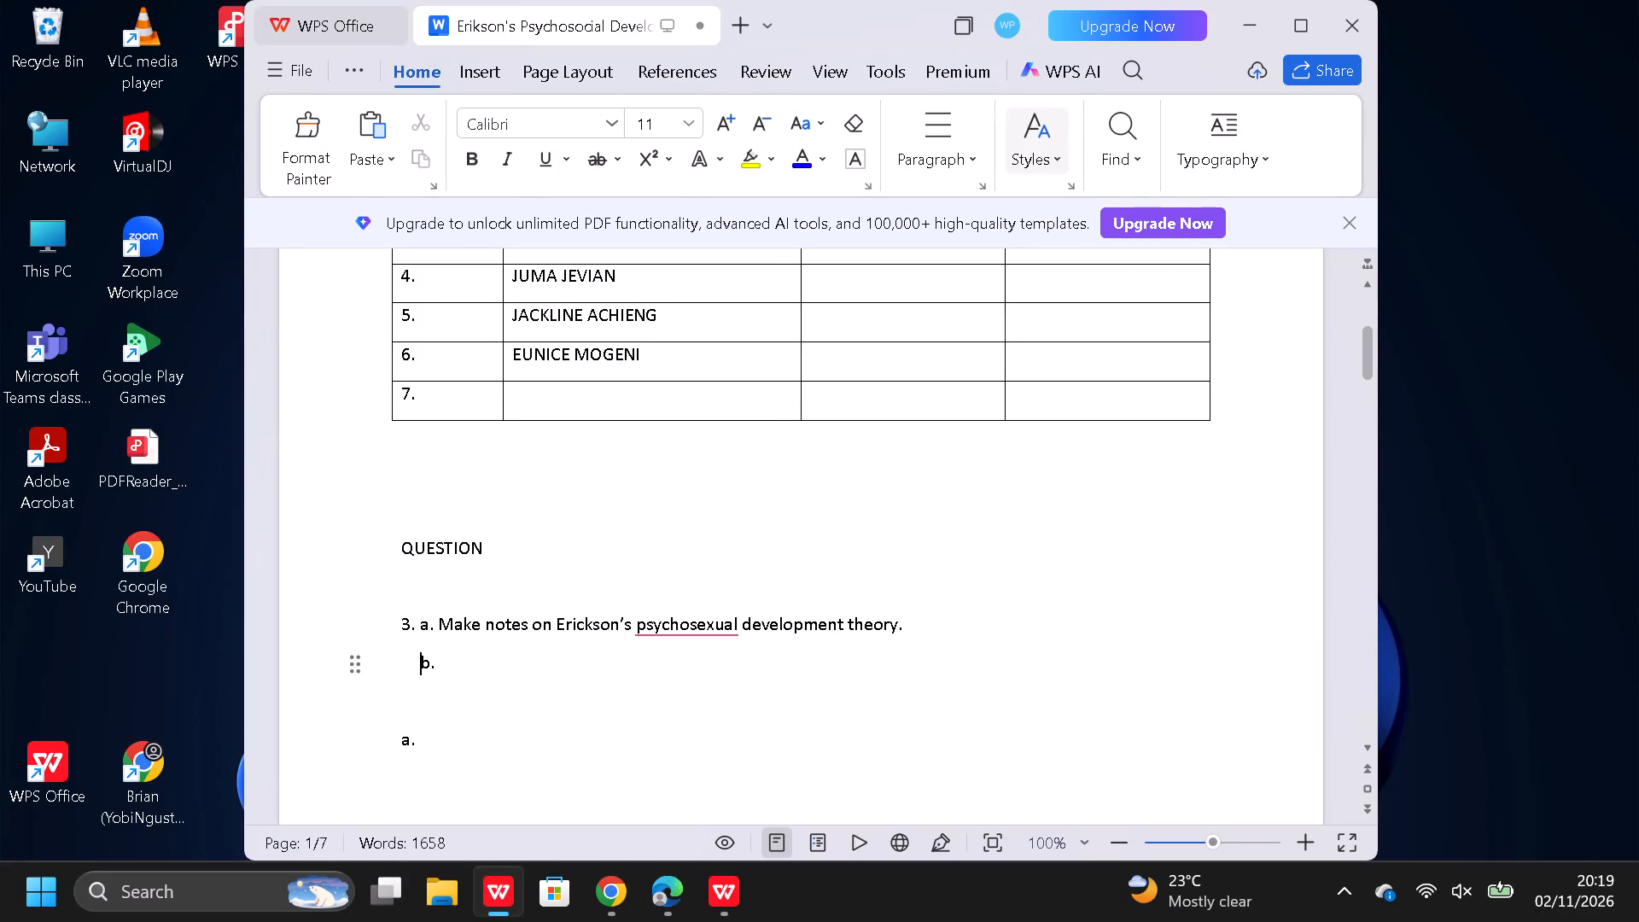
# Write the part b question after its sub-label: Discuss the strengths and weaknesses of the theory.
pyautogui.click(460, 654)
pyautogui.press('BackSpace')
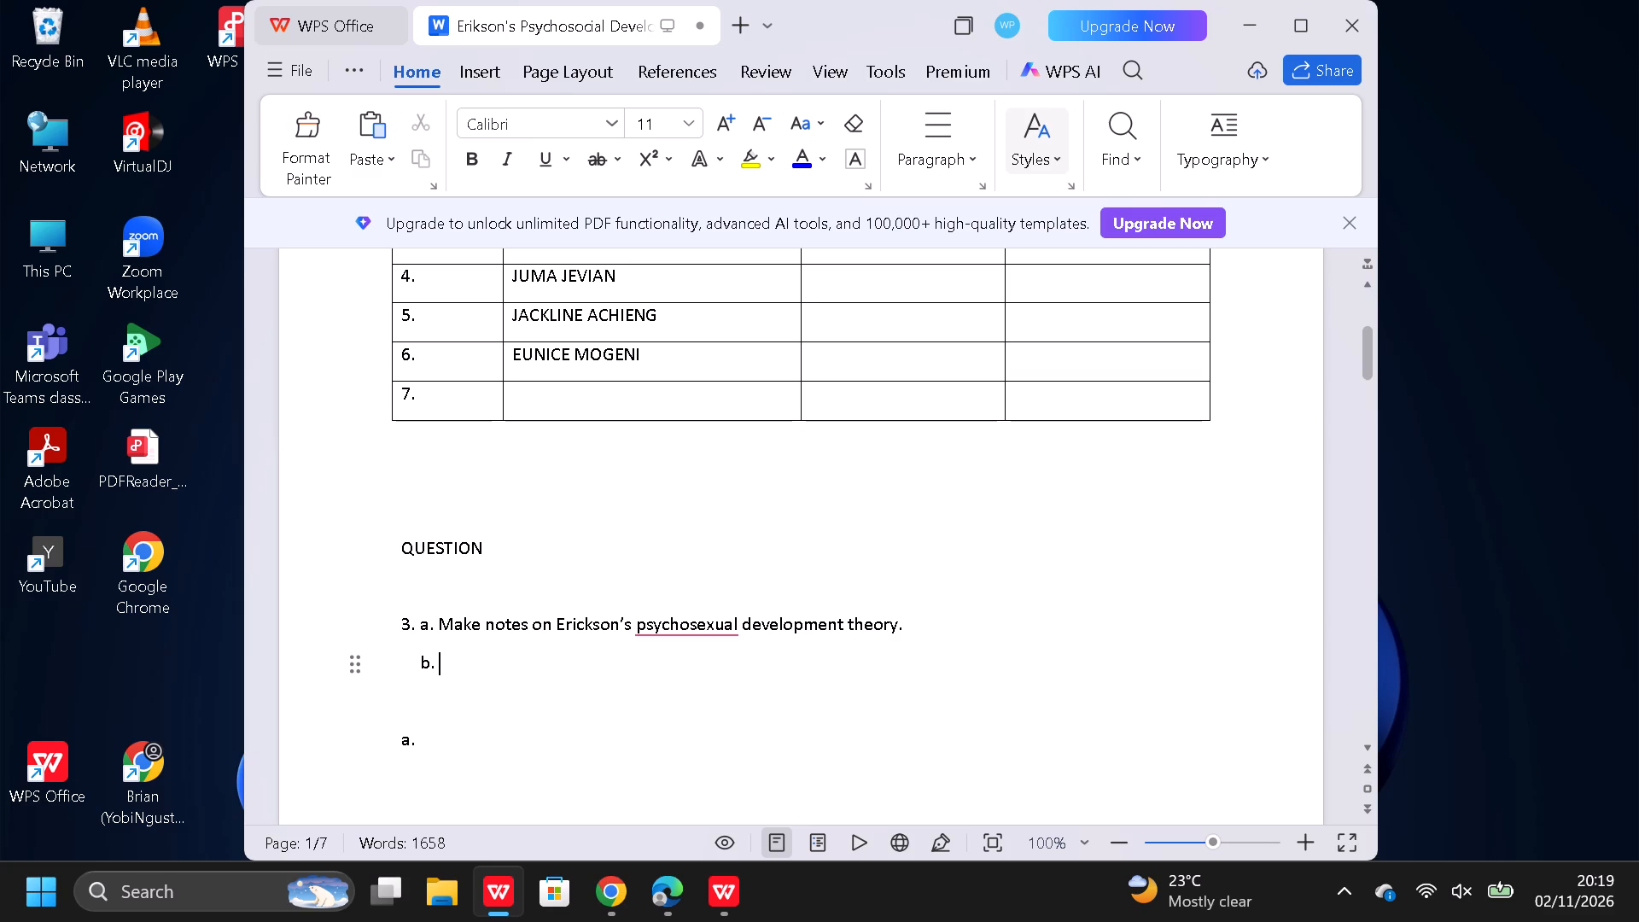
pyautogui.press('d')
pyautogui.write('iscuss')
pyautogui.press('space')
pyautogui.write('the s')
pyautogui.write('treng')
pyautogui.write('ths')
pyautogui.press('space')
pyautogui.write('and weaknesses of the th')
pyautogui.write('eory')
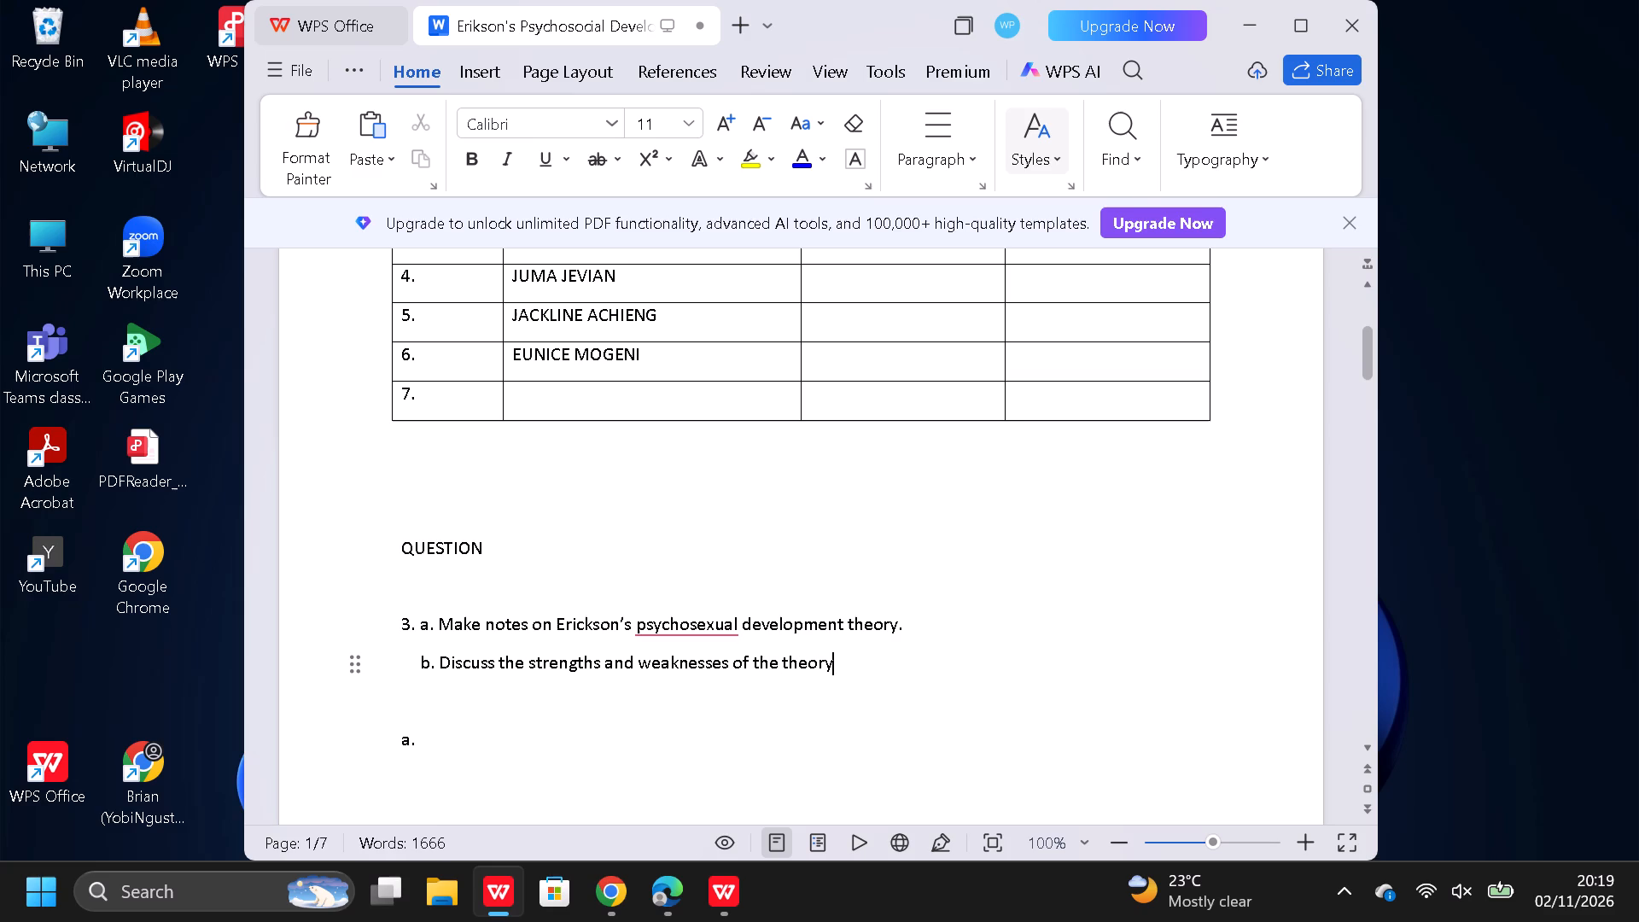
# Start a new line below part b and enter the sub-label C.
pyautogui.press('Return')
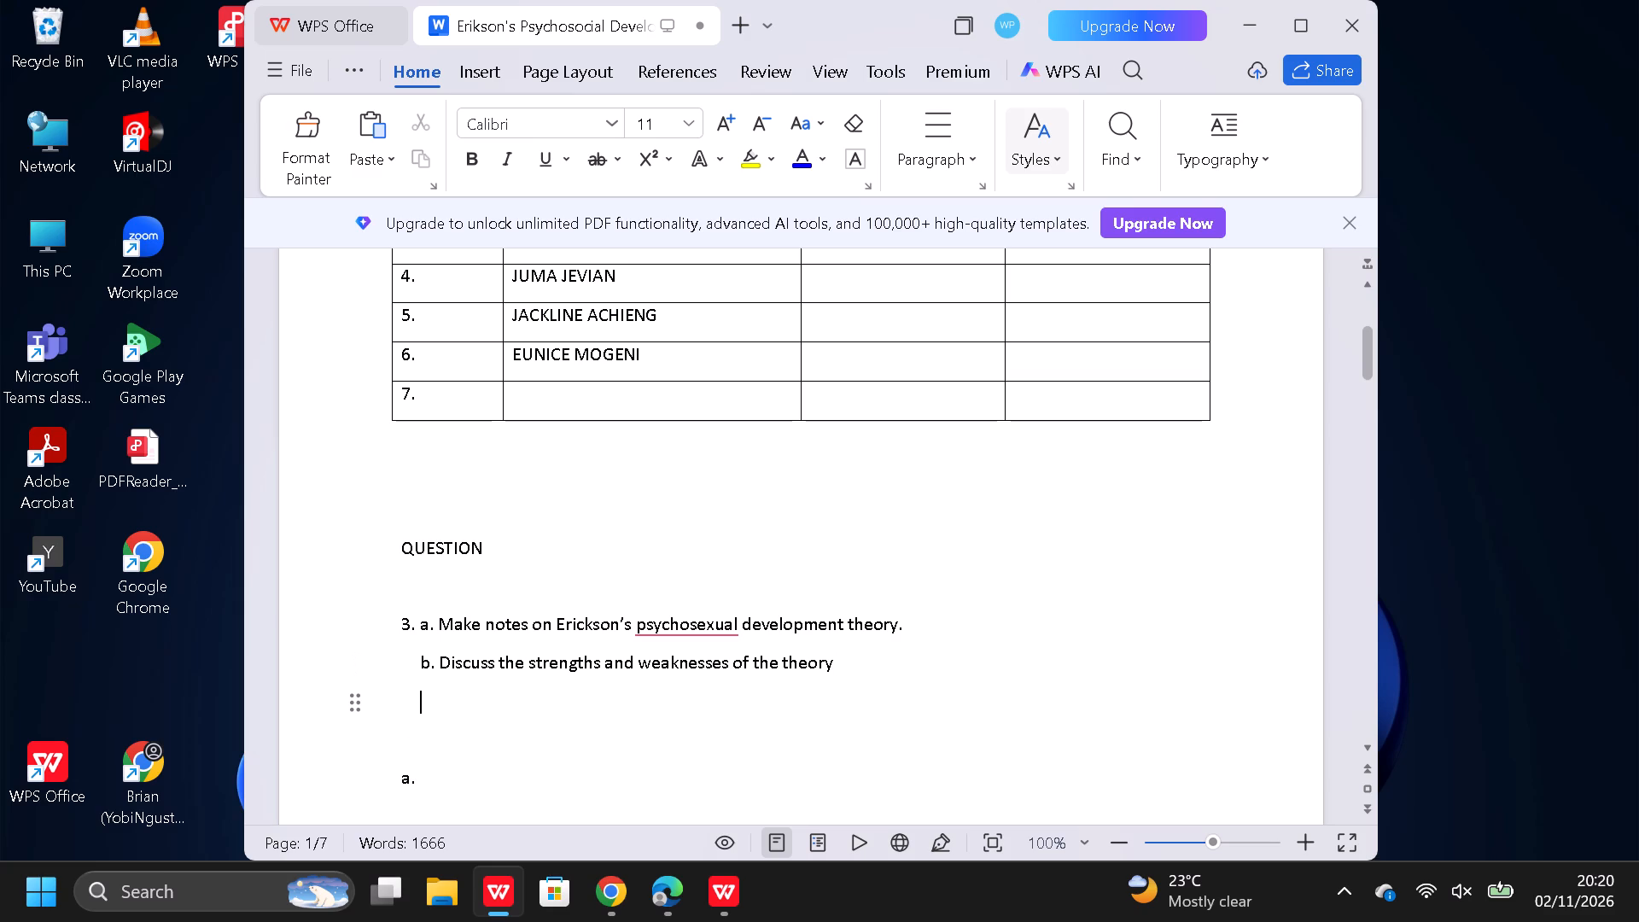
pyautogui.press('c')
pyautogui.press('.')
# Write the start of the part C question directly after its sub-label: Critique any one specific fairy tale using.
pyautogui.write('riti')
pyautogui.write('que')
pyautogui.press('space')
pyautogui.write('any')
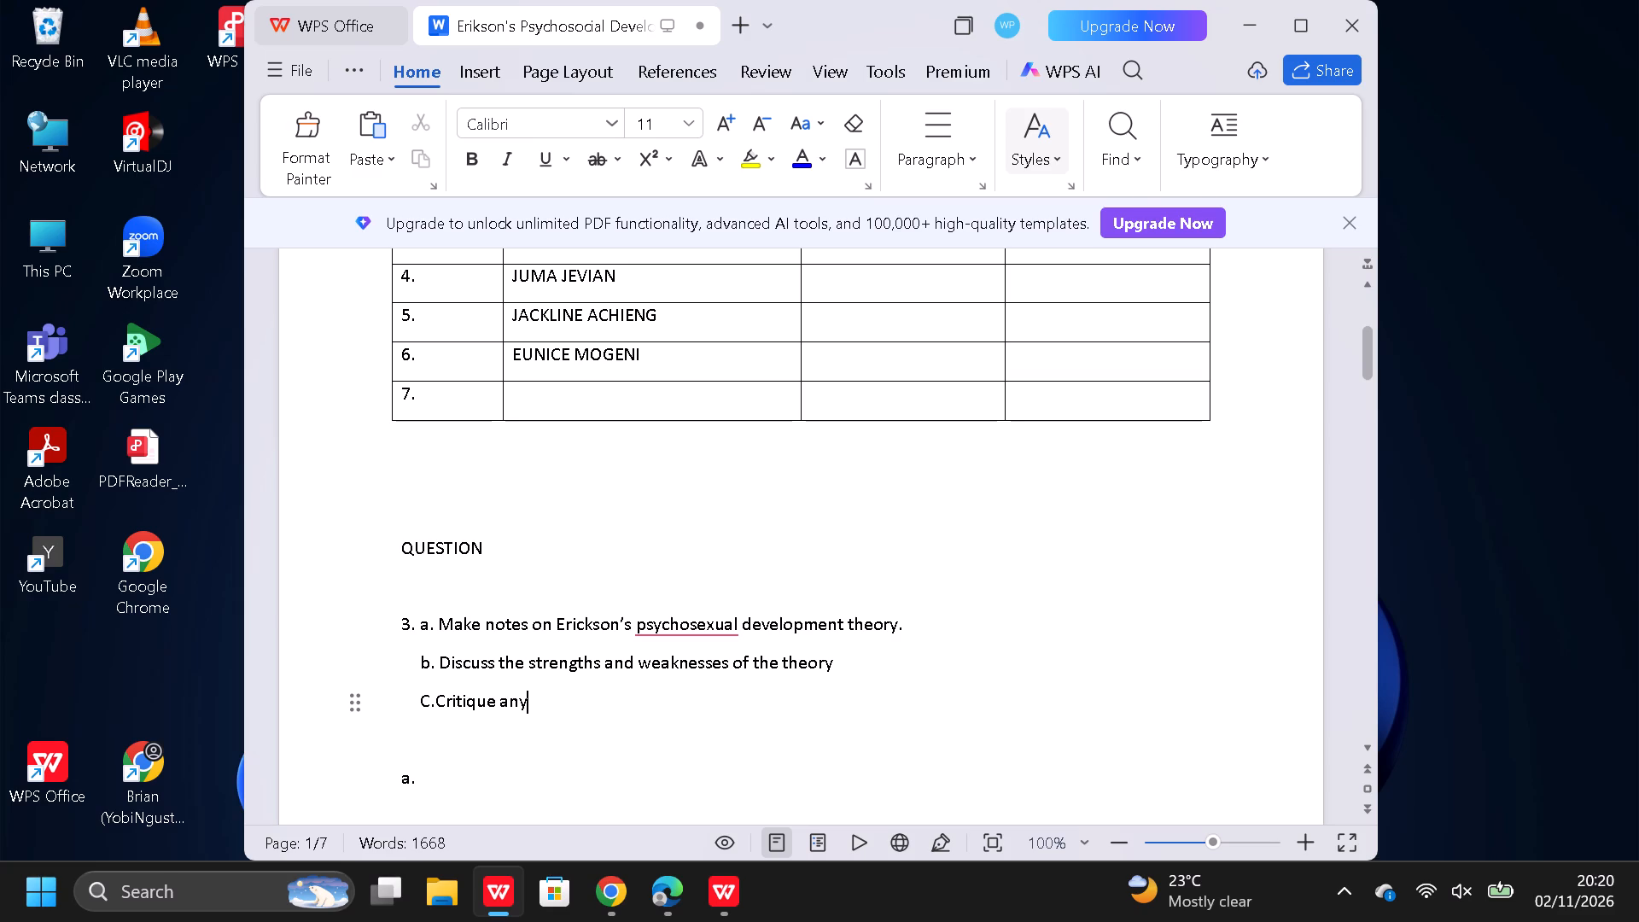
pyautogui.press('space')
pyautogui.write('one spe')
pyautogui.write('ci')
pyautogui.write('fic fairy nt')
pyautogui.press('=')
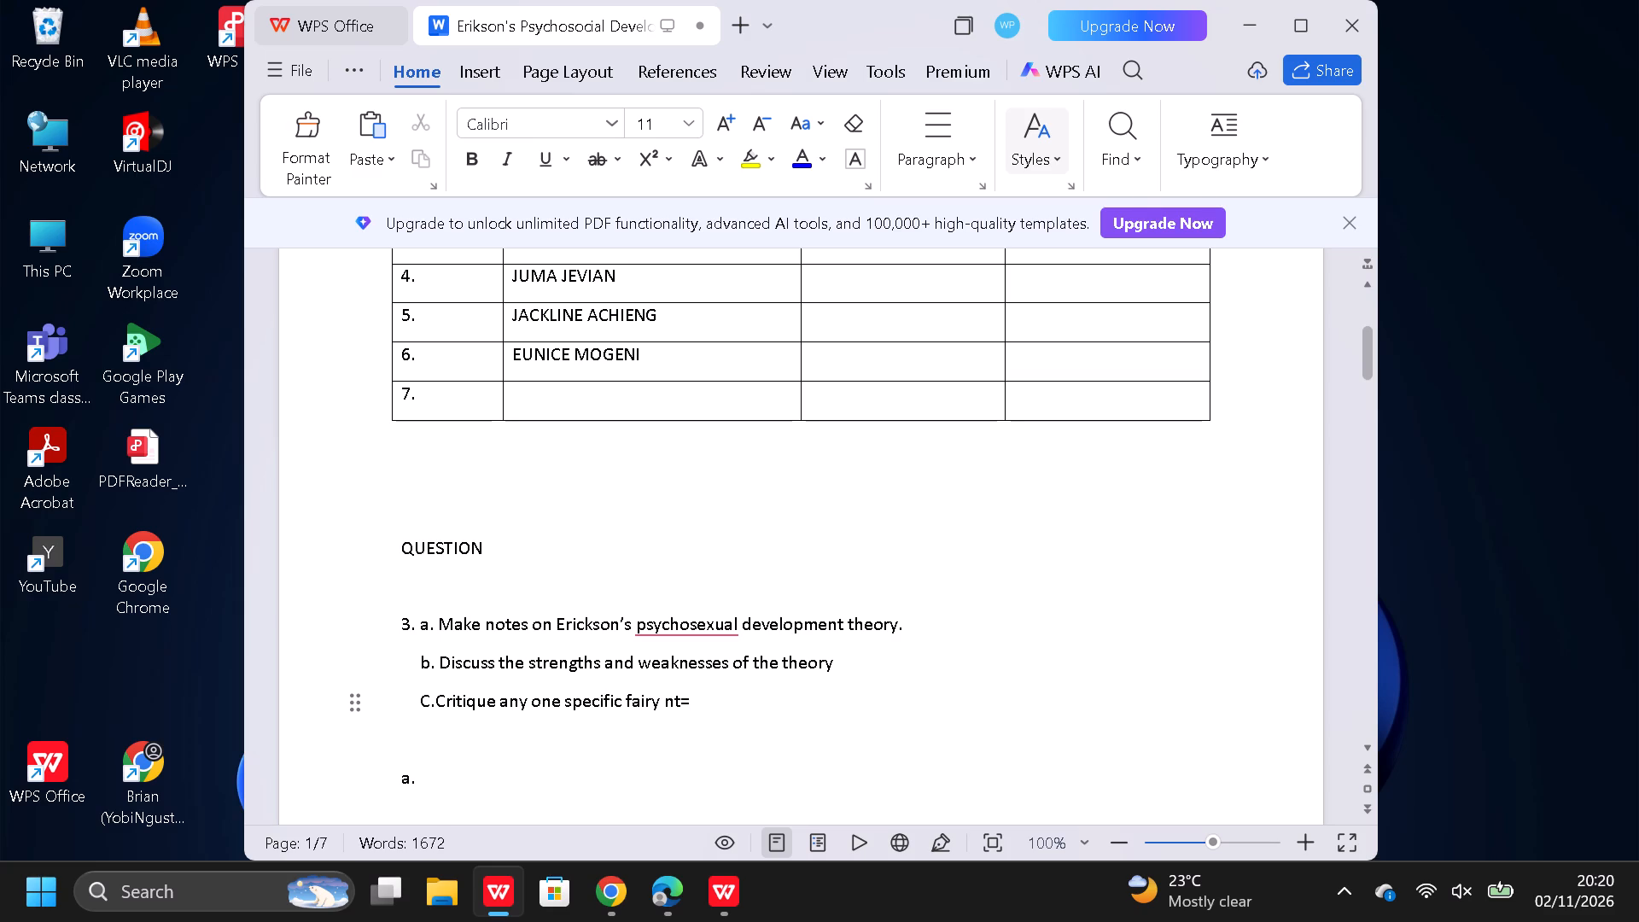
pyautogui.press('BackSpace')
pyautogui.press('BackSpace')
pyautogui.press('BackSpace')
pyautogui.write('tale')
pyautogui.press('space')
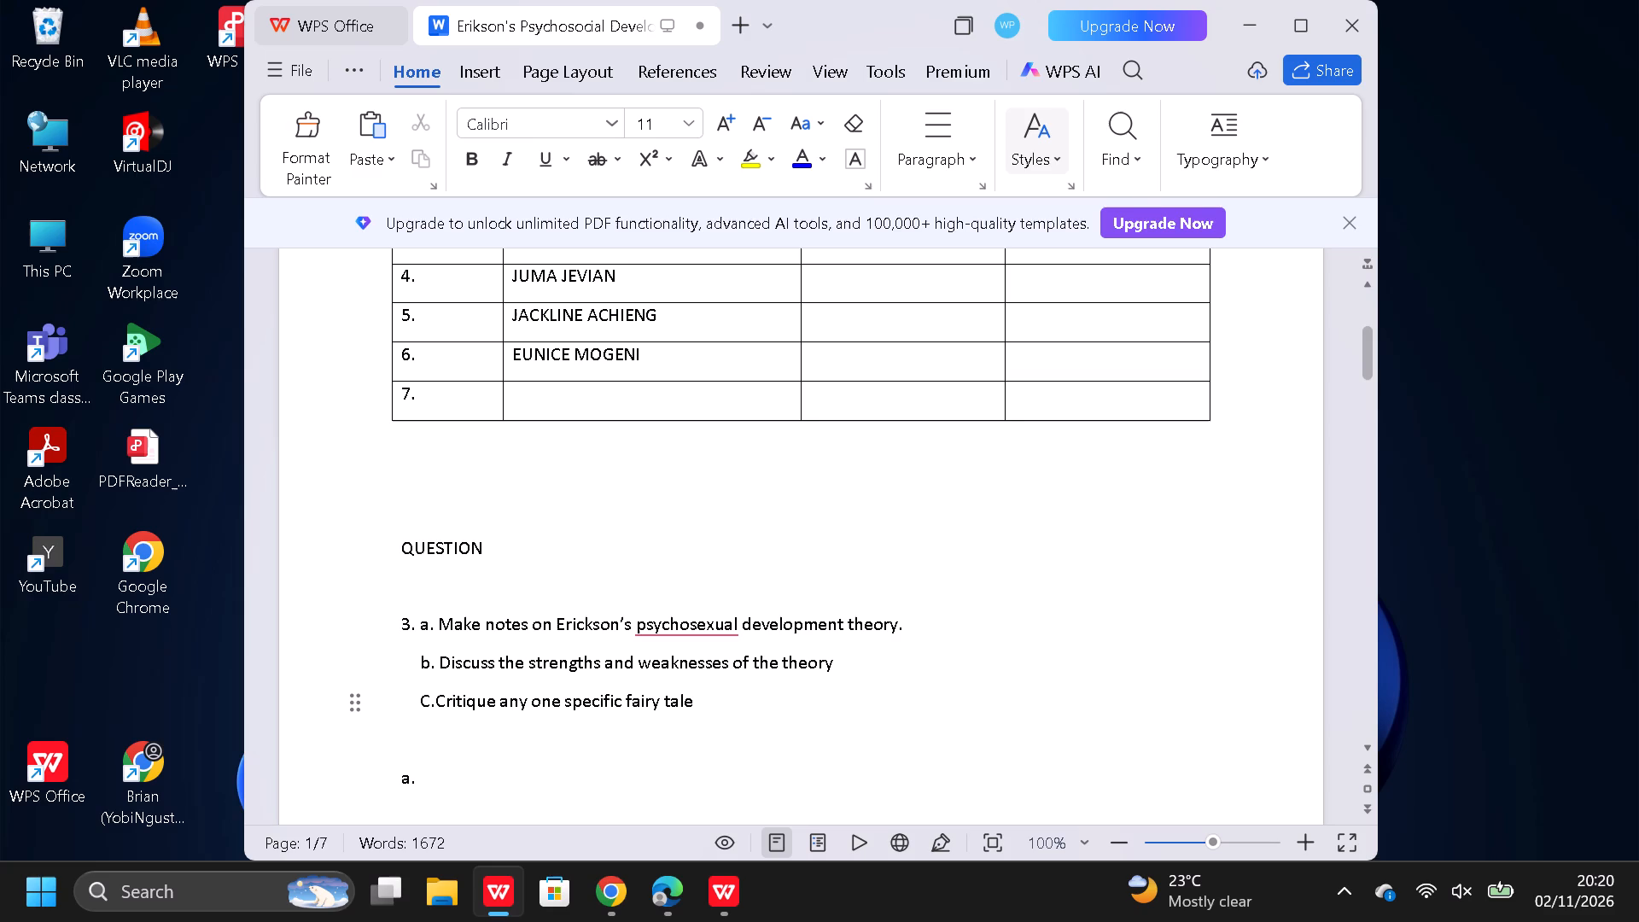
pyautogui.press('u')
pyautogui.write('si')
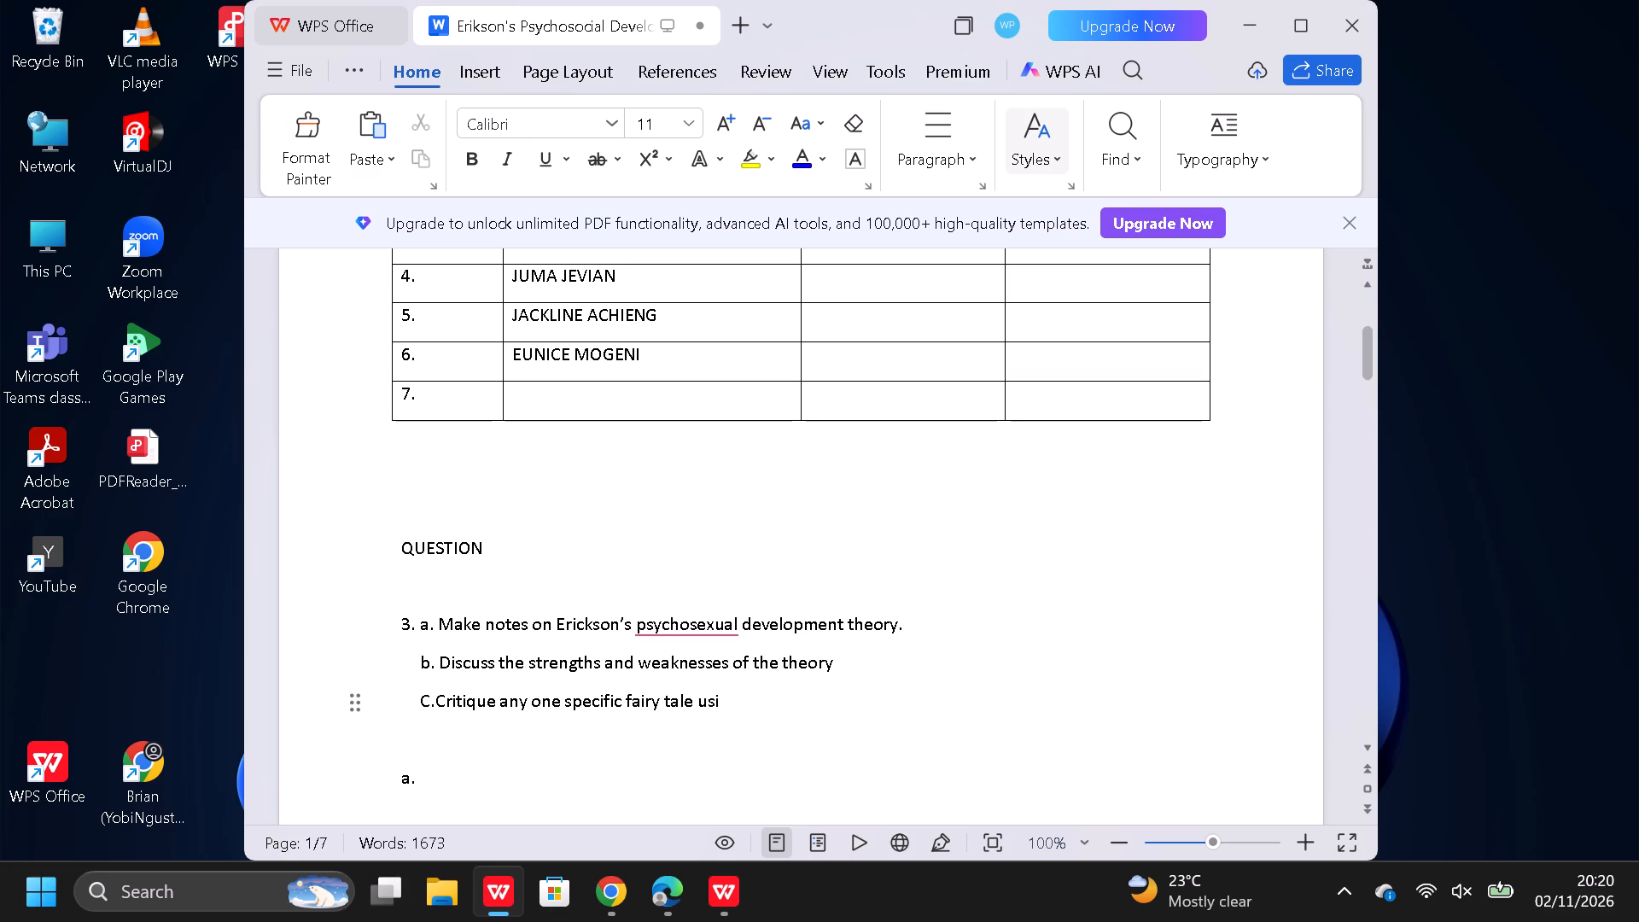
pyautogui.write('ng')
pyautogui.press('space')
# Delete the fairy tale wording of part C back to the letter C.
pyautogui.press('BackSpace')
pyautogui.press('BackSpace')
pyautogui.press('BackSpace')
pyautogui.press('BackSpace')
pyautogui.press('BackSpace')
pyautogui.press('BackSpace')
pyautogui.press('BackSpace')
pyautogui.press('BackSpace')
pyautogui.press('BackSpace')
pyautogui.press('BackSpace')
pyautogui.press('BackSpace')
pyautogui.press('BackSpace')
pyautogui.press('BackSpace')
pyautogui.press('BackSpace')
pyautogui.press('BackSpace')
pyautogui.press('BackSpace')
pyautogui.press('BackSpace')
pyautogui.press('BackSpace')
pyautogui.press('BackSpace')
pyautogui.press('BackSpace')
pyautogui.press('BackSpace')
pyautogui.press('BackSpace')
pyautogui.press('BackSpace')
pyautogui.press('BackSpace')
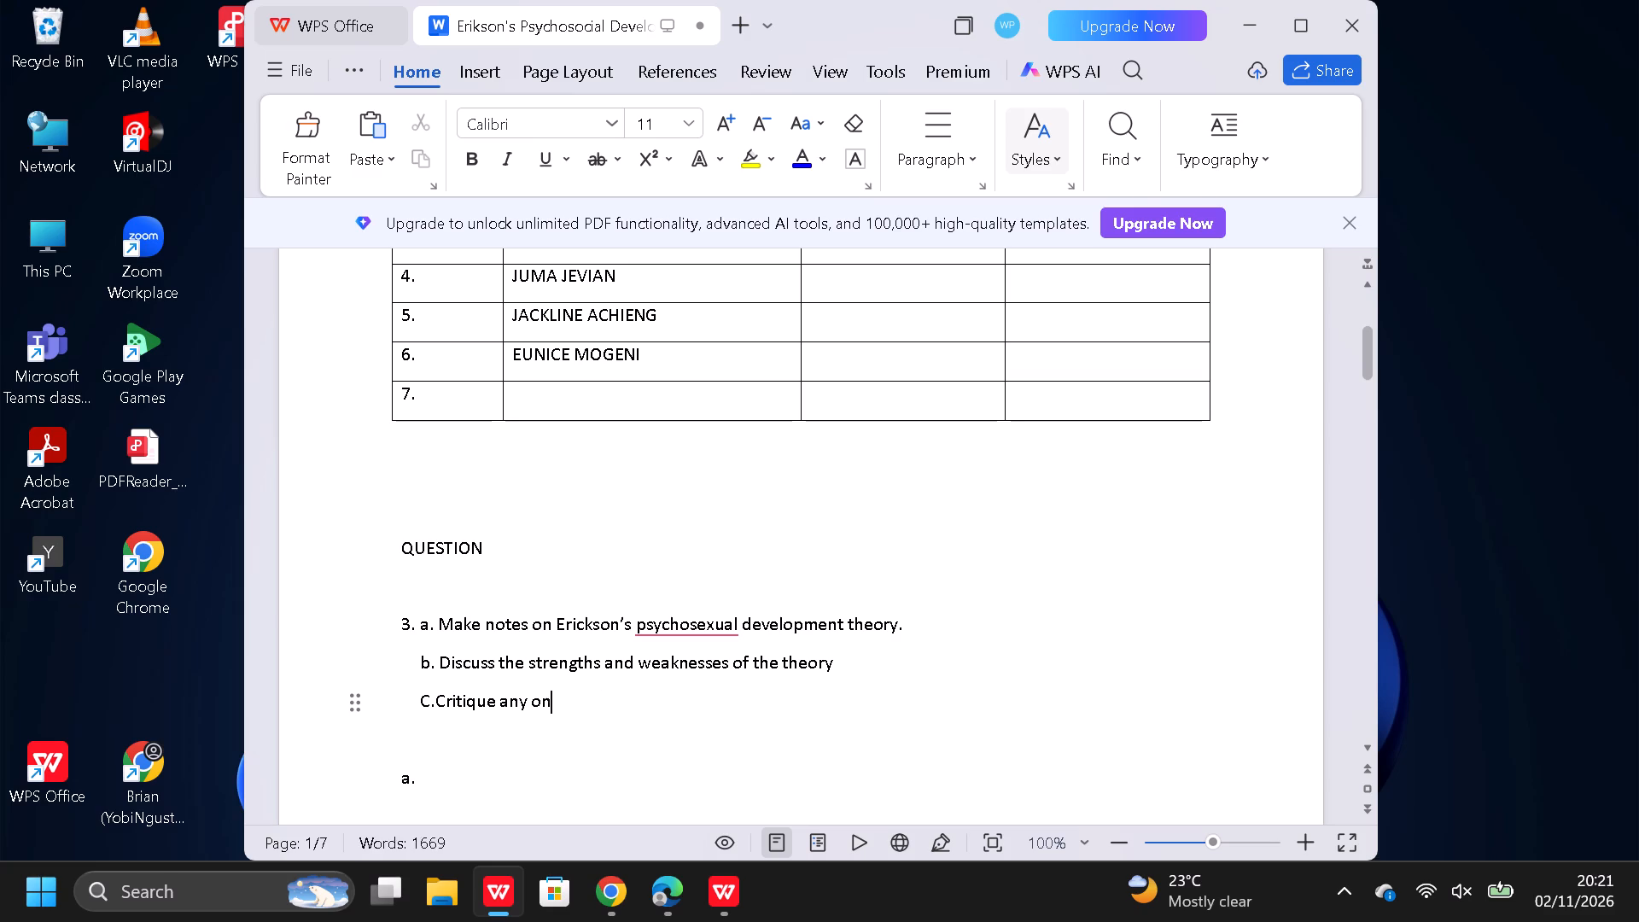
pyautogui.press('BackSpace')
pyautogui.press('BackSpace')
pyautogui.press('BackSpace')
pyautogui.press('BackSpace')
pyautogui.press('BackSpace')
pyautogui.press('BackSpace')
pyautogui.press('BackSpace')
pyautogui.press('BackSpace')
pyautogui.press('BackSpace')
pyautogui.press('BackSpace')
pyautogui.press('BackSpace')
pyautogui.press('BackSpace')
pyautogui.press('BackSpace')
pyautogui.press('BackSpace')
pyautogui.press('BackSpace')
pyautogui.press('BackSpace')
# Add a full stop after the letter C and begin its question with: Apply Erickson's theory.
pyautogui.press('.')
pyautogui.press('a')
pyautogui.write('pply')
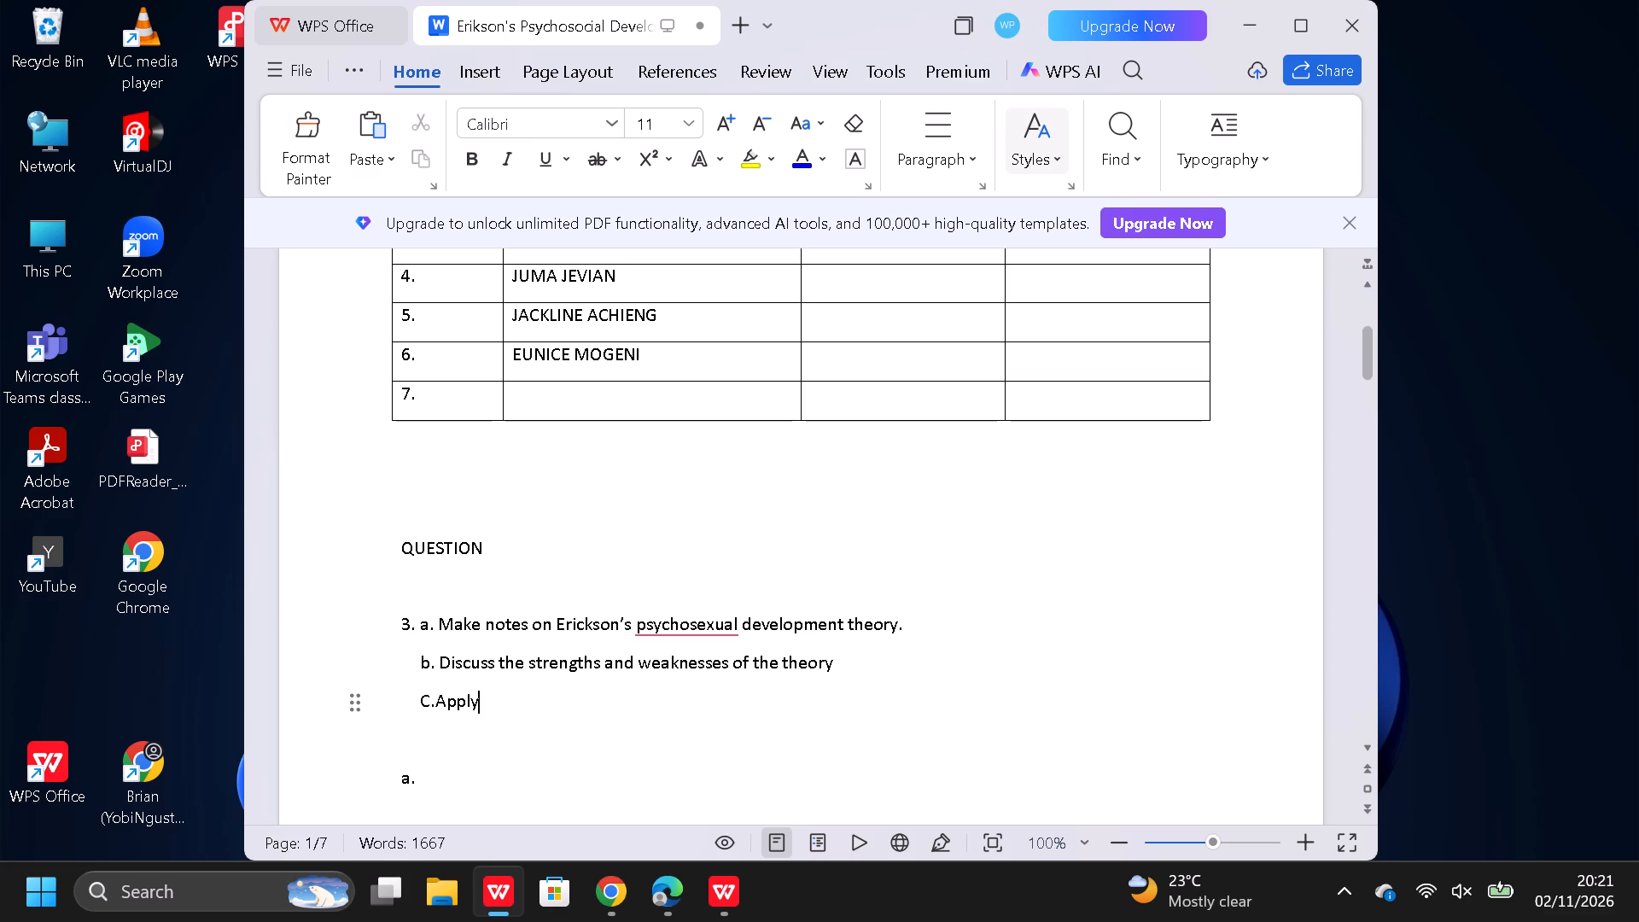
pyautogui.press('space')
pyautogui.write('ri')
pyautogui.press('c')
pyautogui.write('kson')
pyautogui.press(';')
pyautogui.press('BackSpace')
pyautogui.write("'s thr")
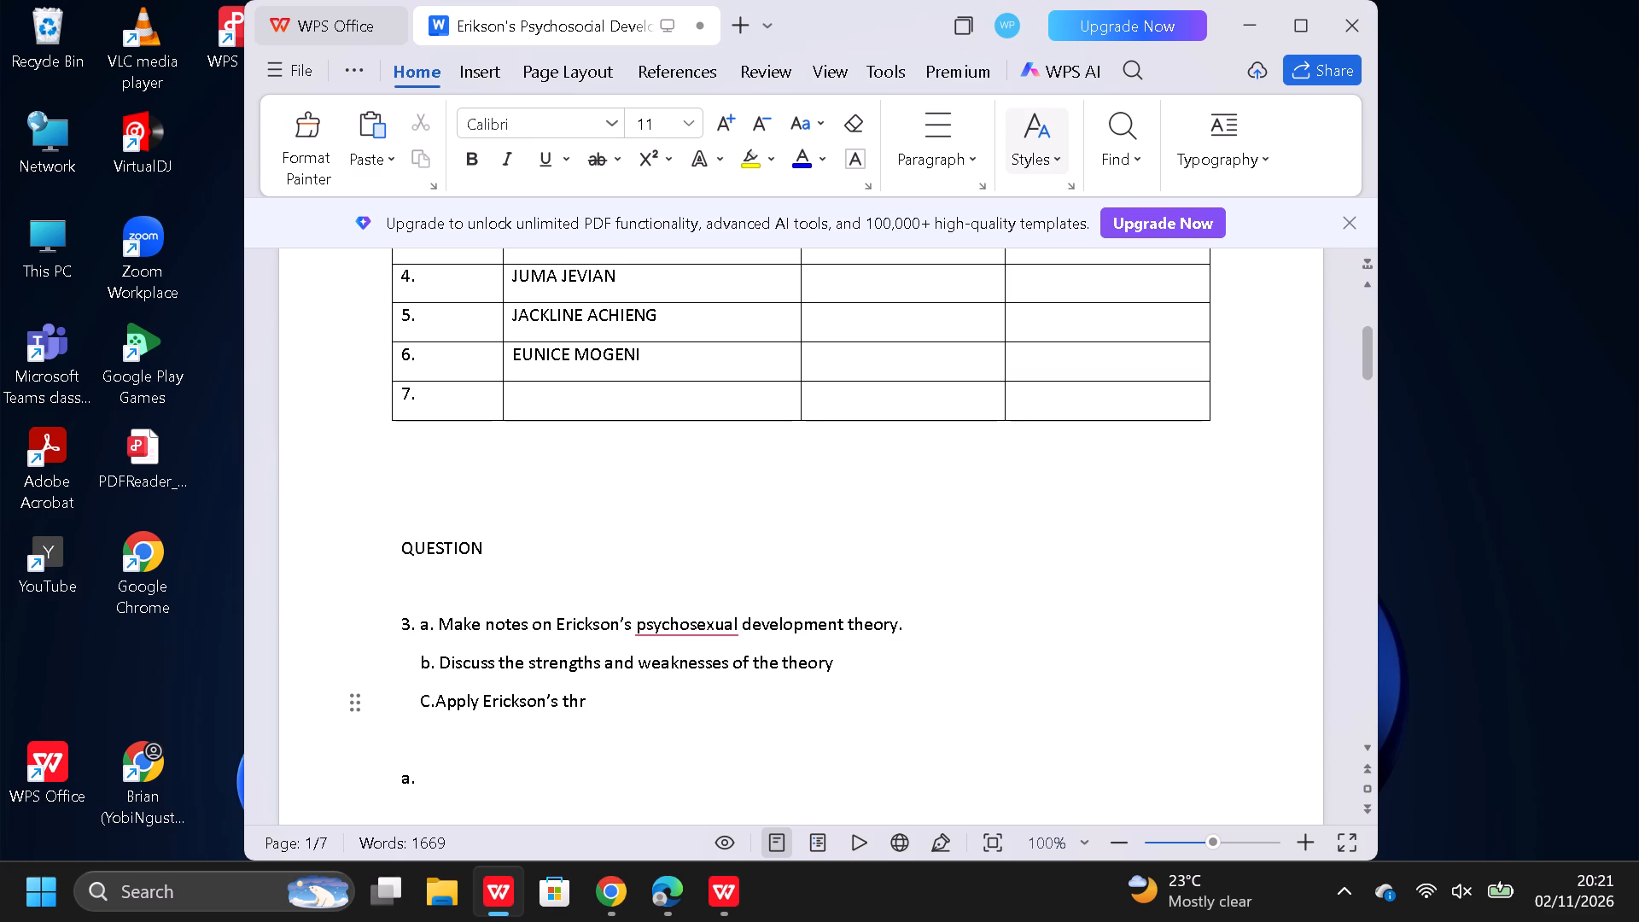
pyautogui.press('BackSpace')
pyautogui.write('eory')
pyautogui.press('space')
# Insert the word psychosexual before theory in the part C question.
pyautogui.click(557, 701)
pyautogui.press('space')
pyautogui.press('p')
pyautogui.write('sychosexual')
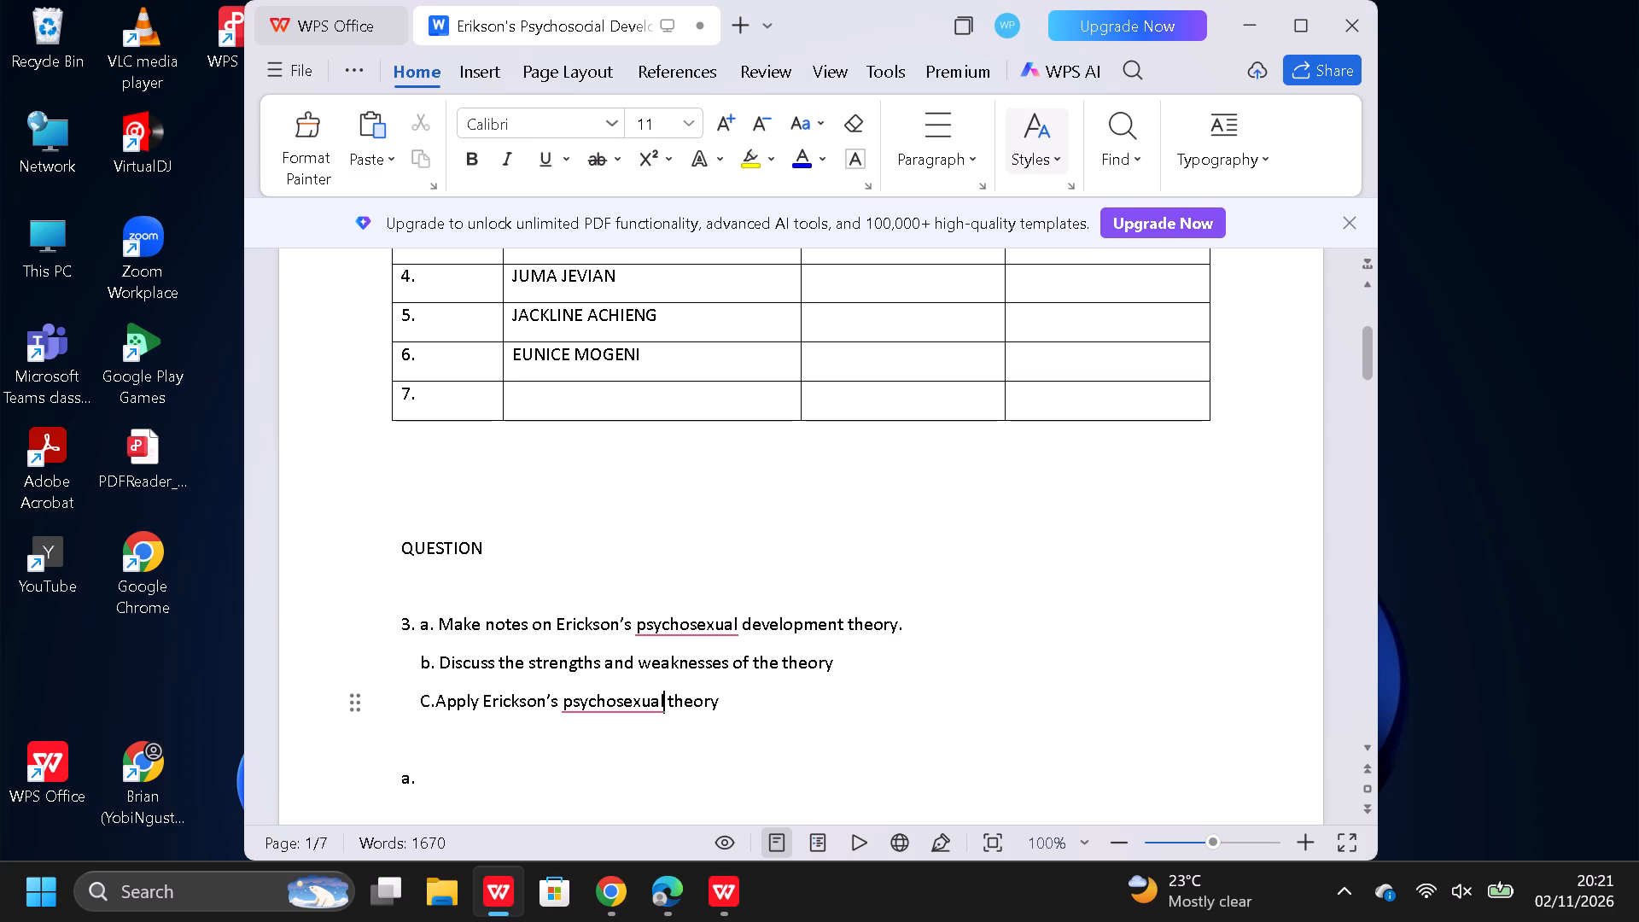
# Replace the words psychosexual theory in part C with psychosocial development.
pyautogui.click(735, 705)
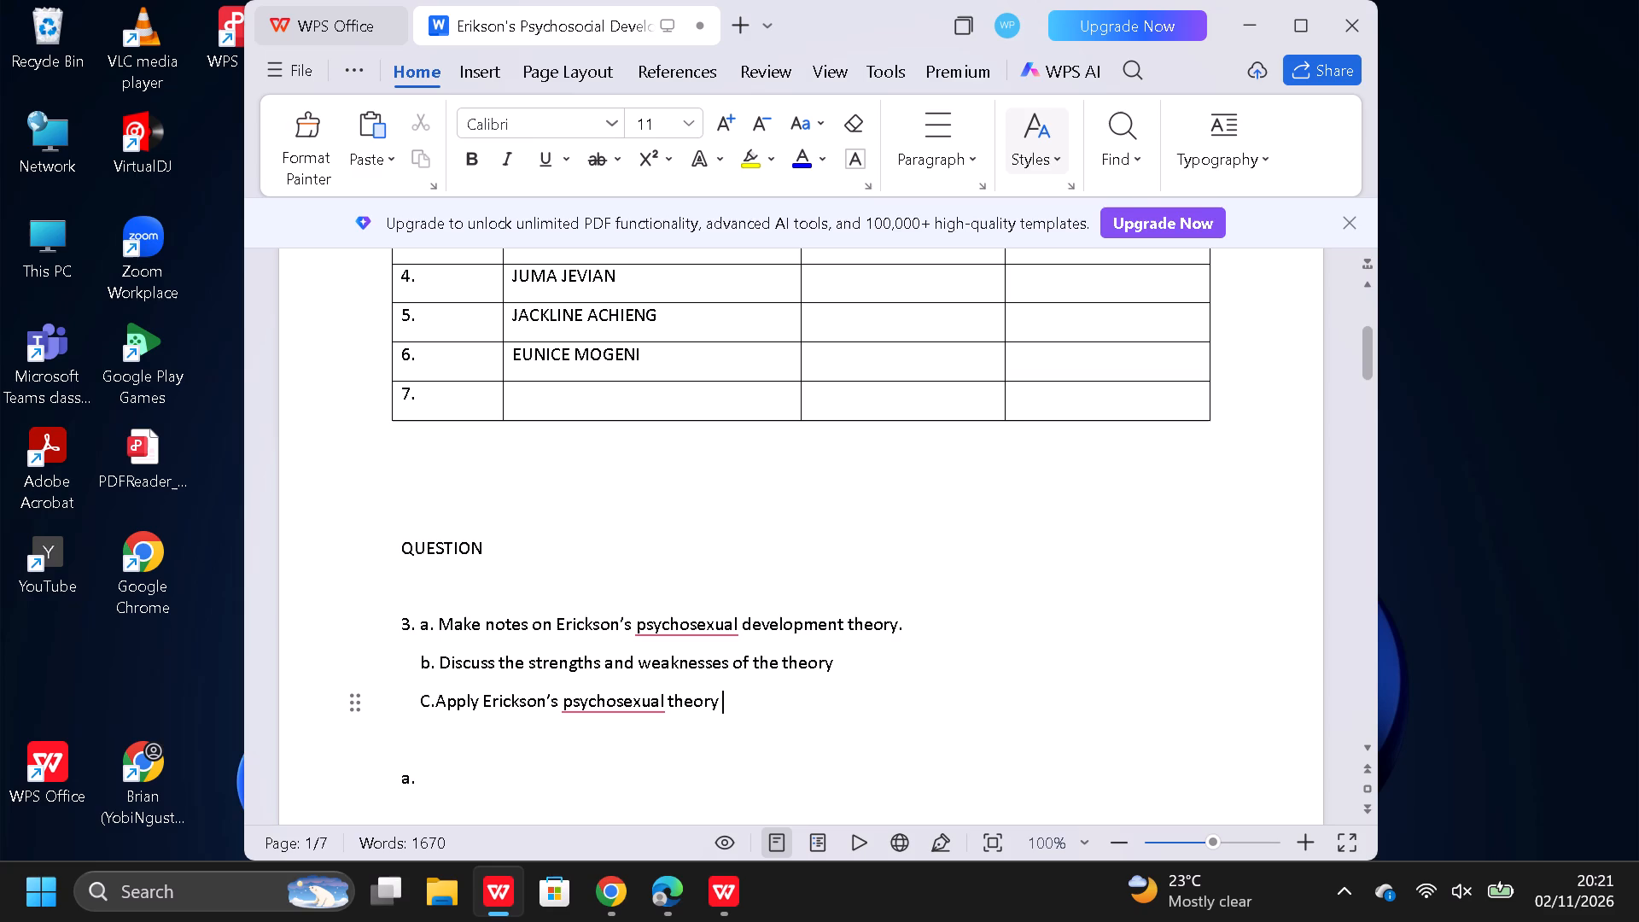
pyautogui.press('BackSpace')
pyautogui.press('BackSpace')
pyautogui.press('BackSpace')
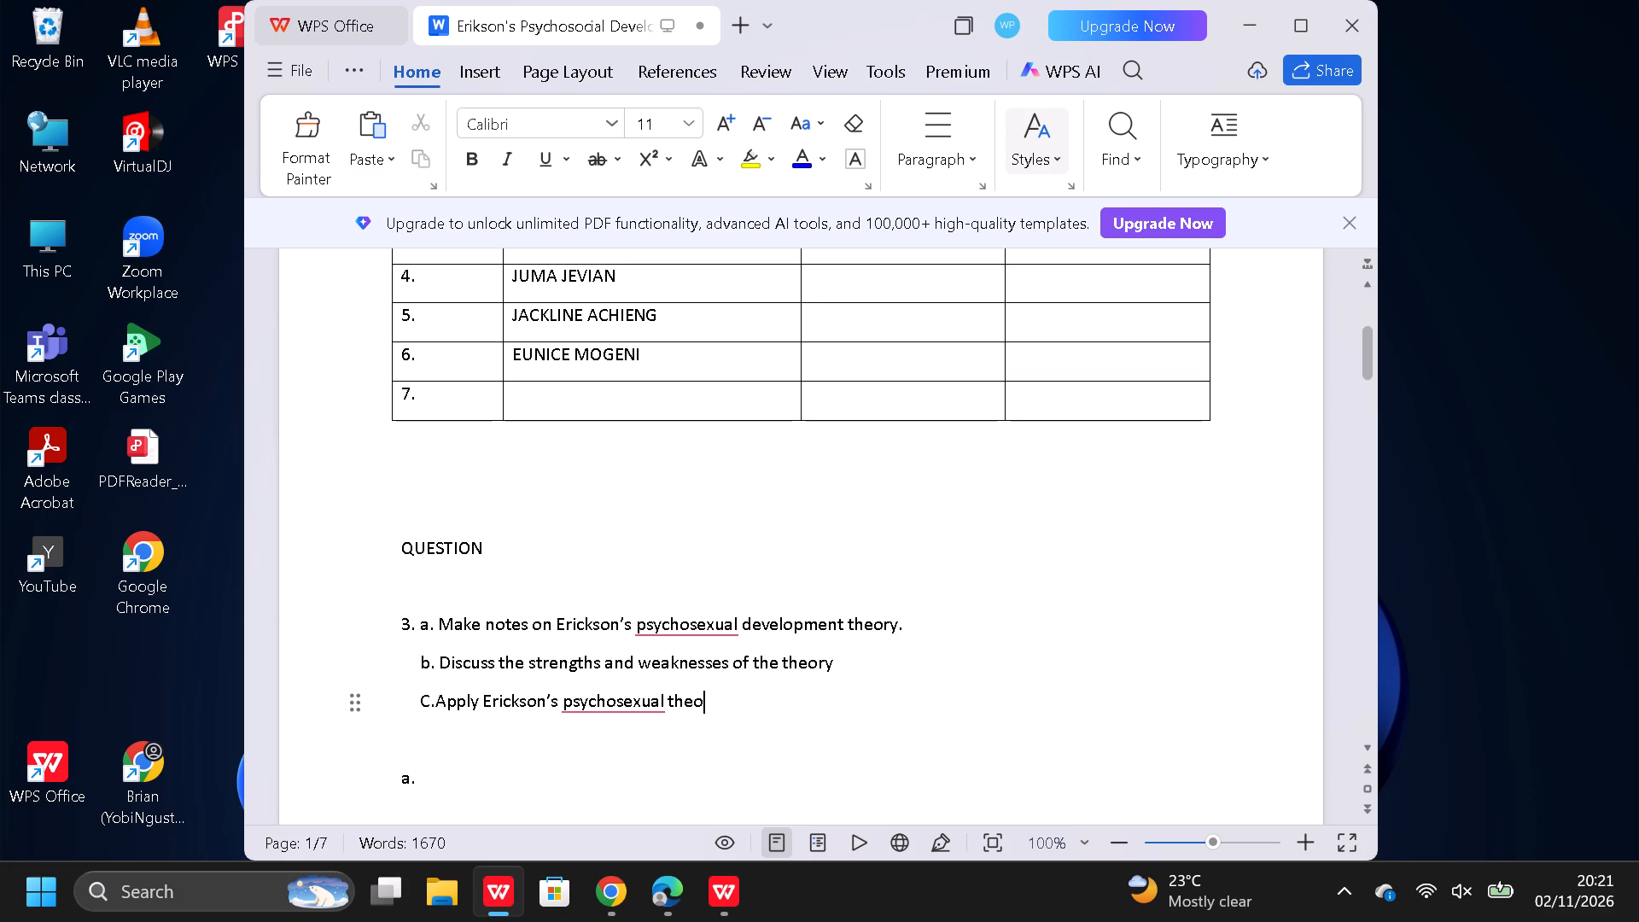
pyautogui.press('BackSpace')
pyautogui.press('BackSpace')
pyautogui.press('BackSpace')
pyautogui.press('BackSpace')
pyautogui.press('BackSpace')
pyautogui.press('BackSpace')
pyautogui.press('BackSpace')
pyautogui.press('BackSpace')
pyautogui.press('BackSpace')
pyautogui.press('BackSpace')
pyautogui.write('ocial')
pyautogui.press('space')
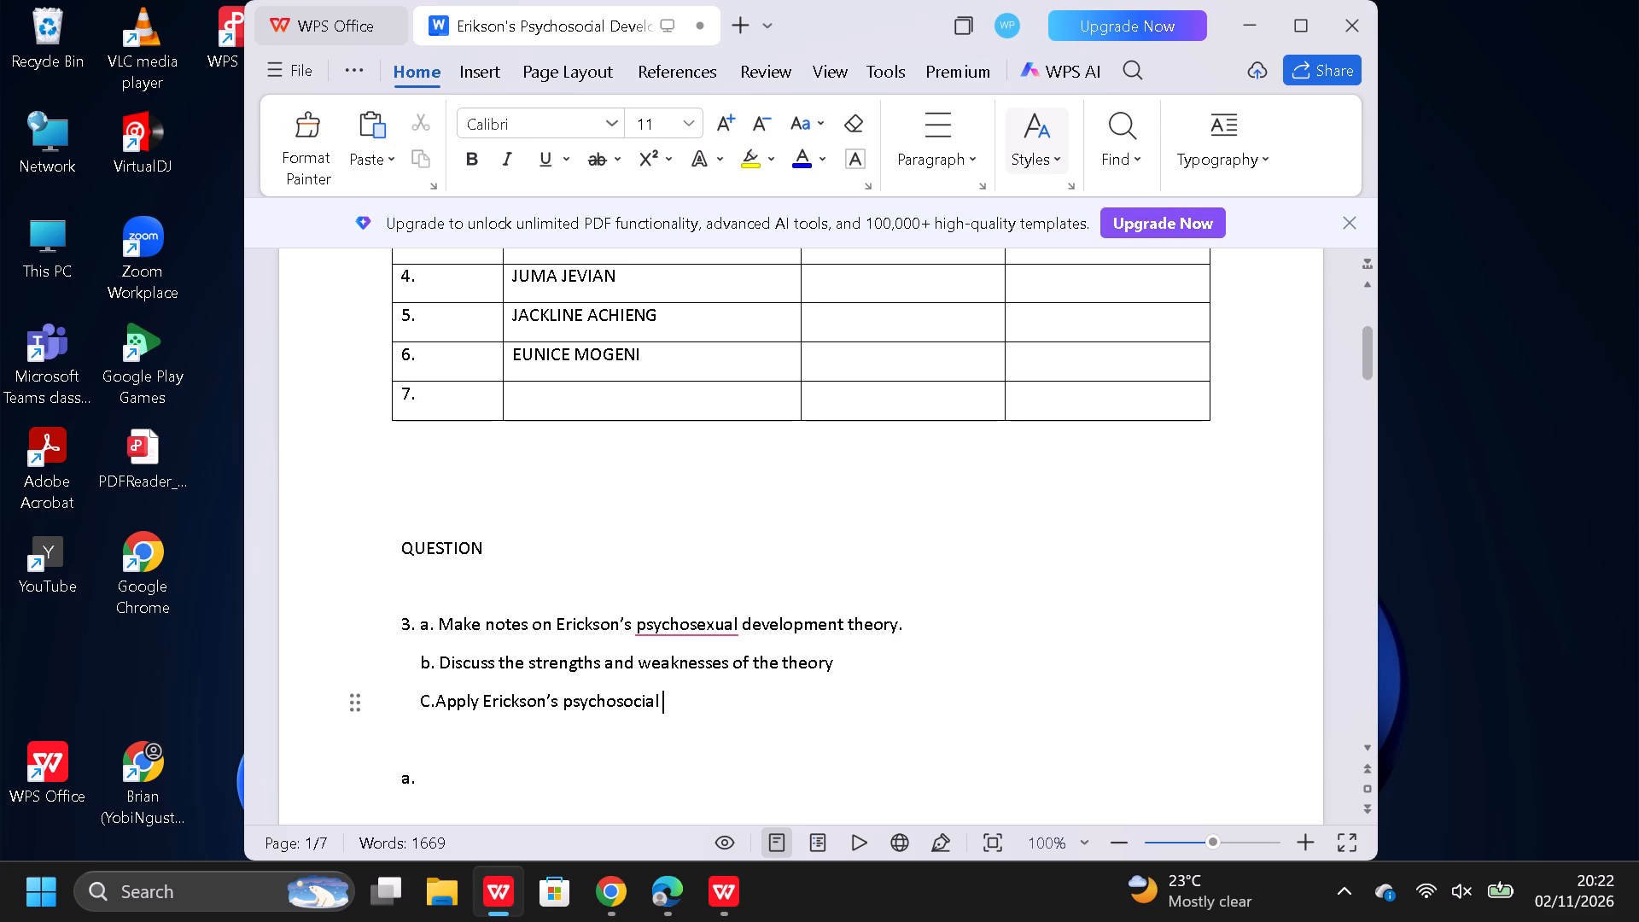
pyautogui.write('deve')
pyautogui.write('lopment')
pyautogui.press('space')
# Complete the part C question after development with: thepory to any one specific thriller for children.
pyautogui.write('theport')
pyautogui.press('BackSpace')
pyautogui.write('y to any')
pyautogui.press('space')
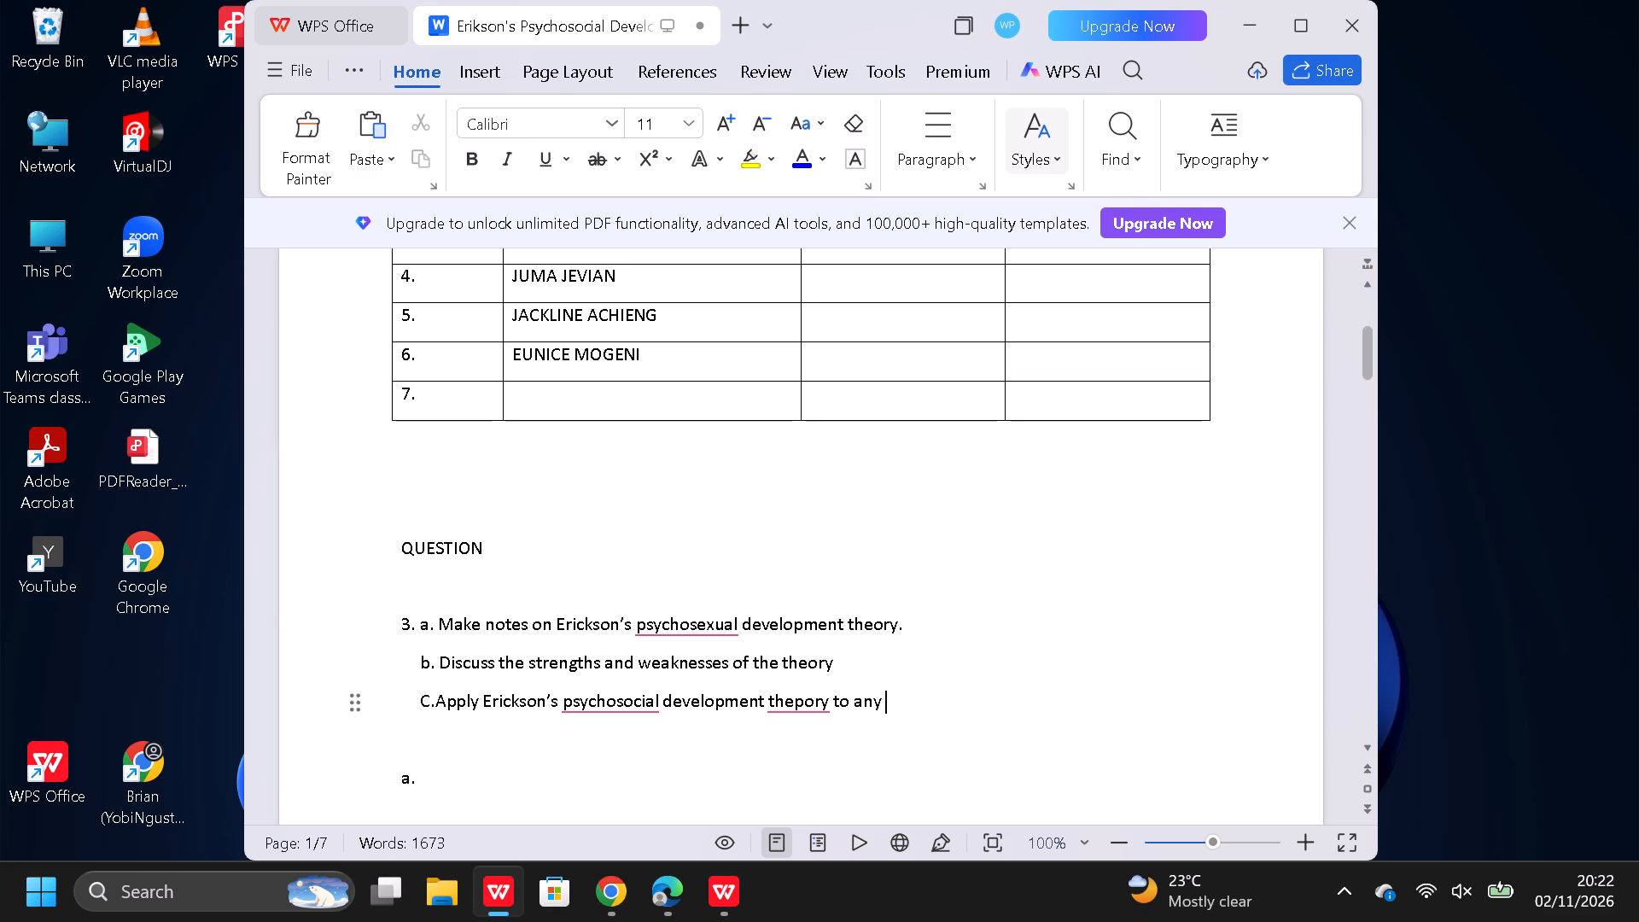
pyautogui.write('one specific')
pyautogui.press('space')
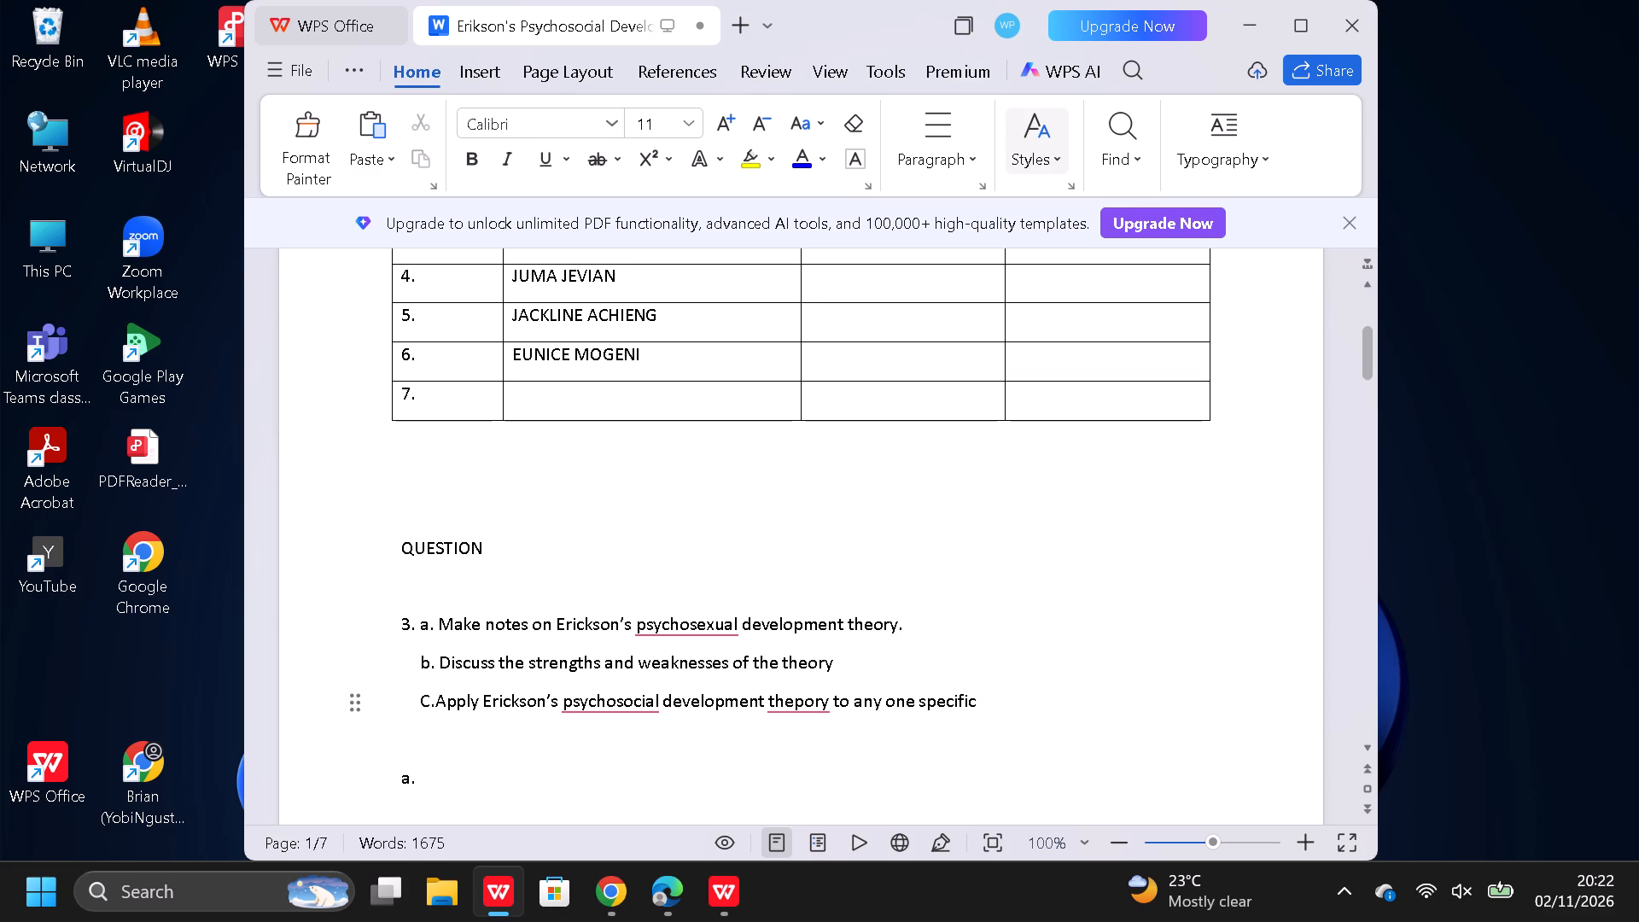
pyautogui.write('thriller')
pyautogui.press('space')
pyautogui.write('fo')
pyautogui.write('r children')
# Remove the stray a. list label and its extra line below the part C question.
pyautogui.scroll(-2, 727, 744)
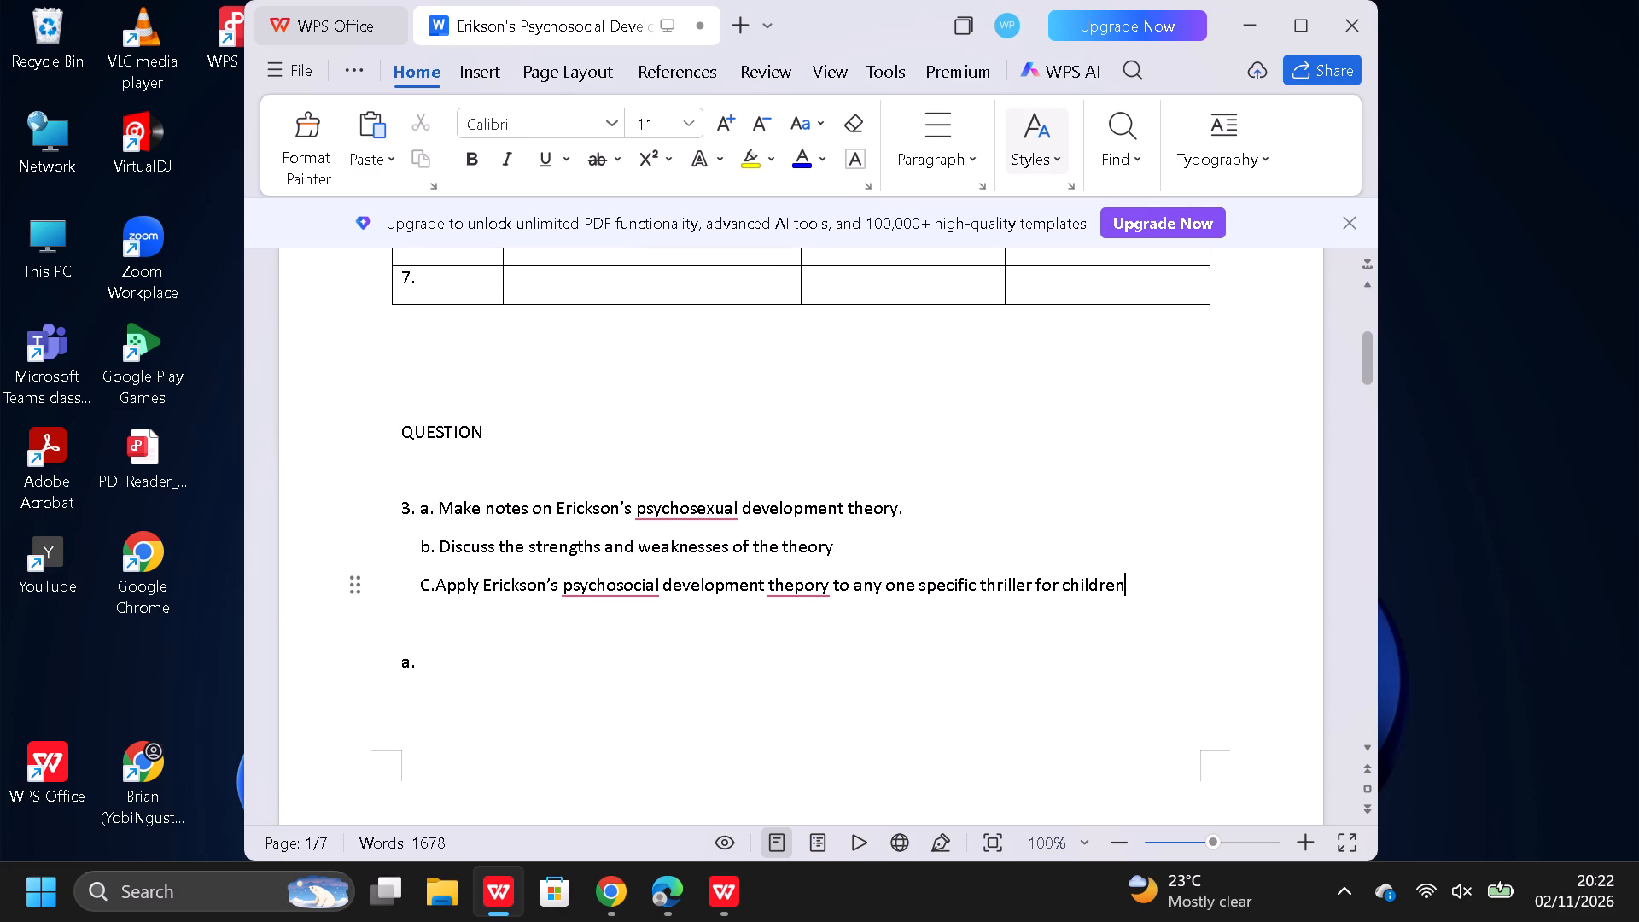
pyautogui.click(471, 681)
pyautogui.press('BackSpace')
pyautogui.press('BackSpace')
pyautogui.scroll(-3, 471, 681)
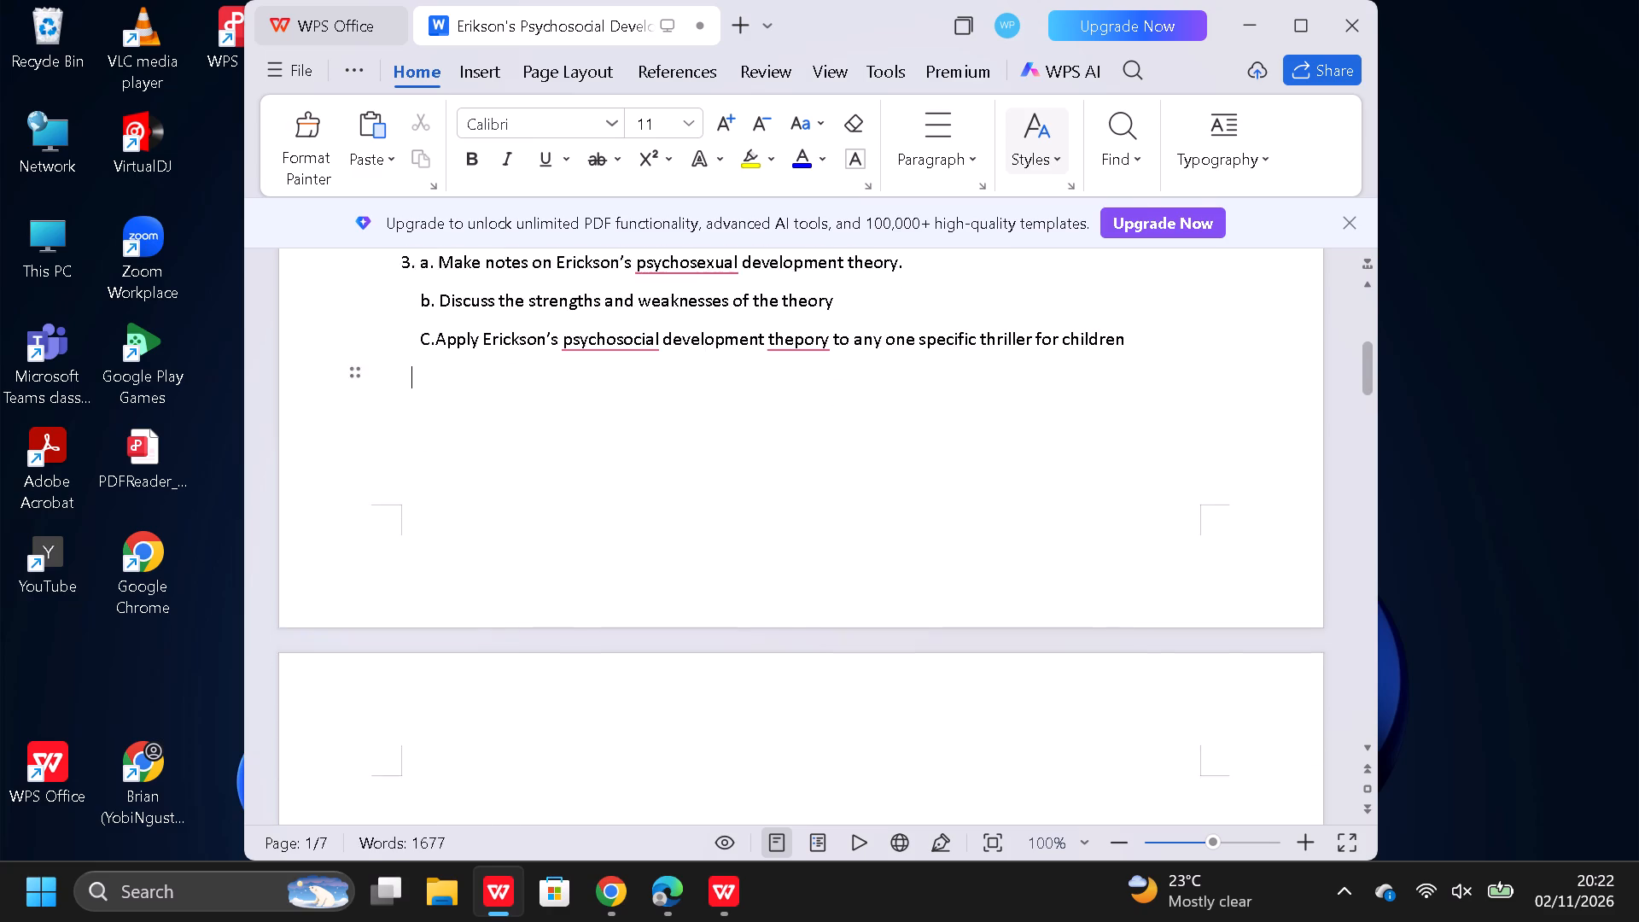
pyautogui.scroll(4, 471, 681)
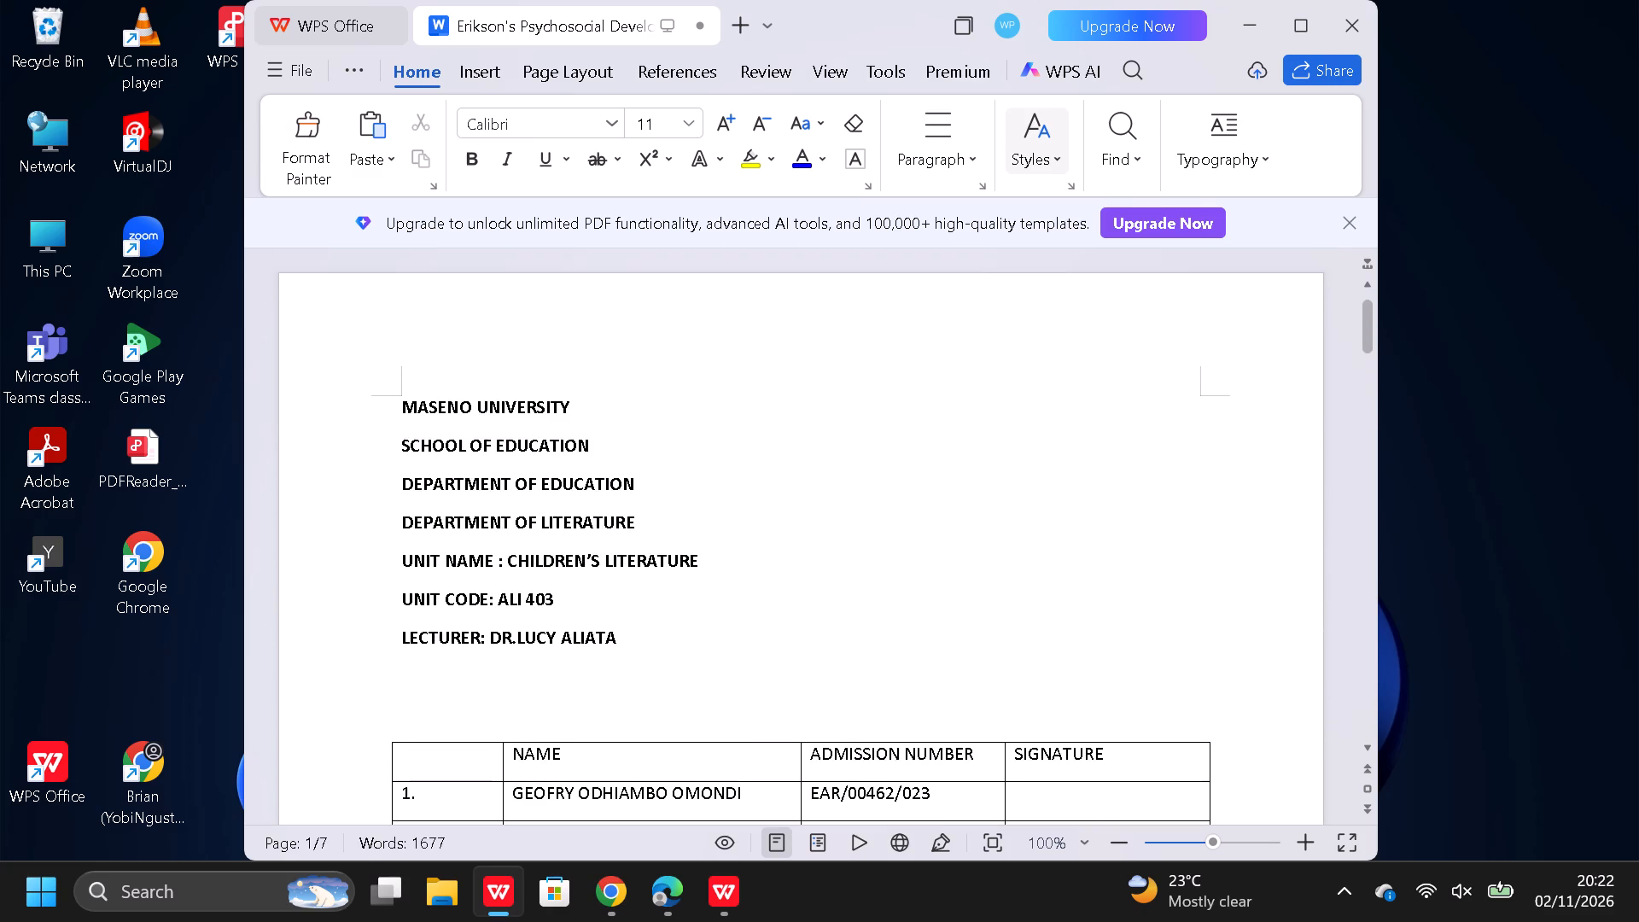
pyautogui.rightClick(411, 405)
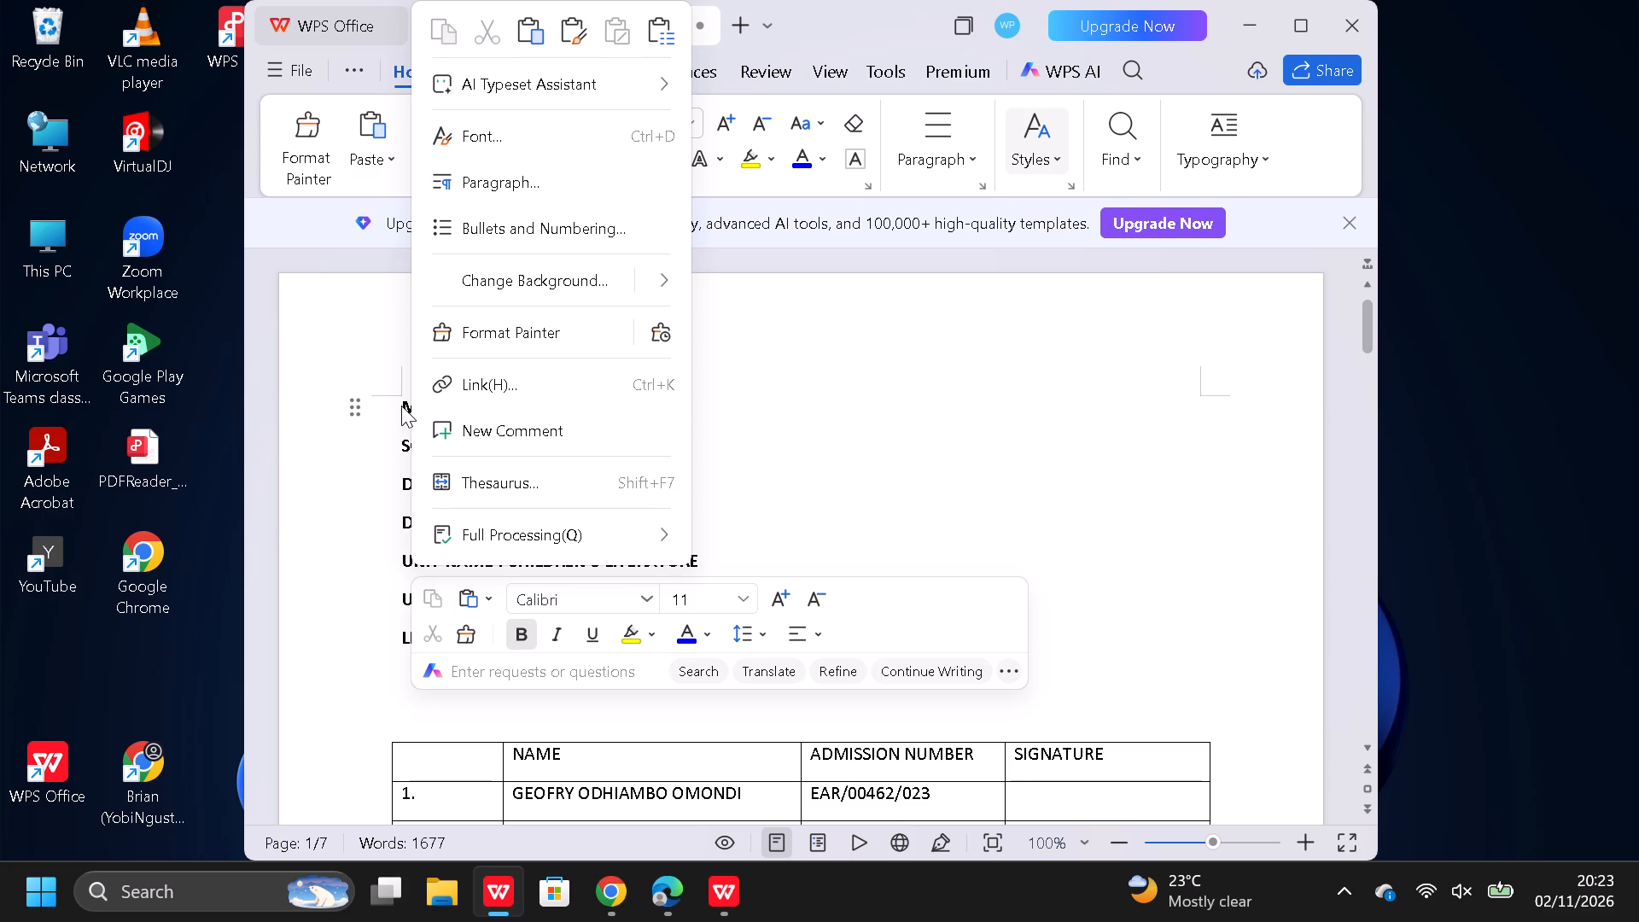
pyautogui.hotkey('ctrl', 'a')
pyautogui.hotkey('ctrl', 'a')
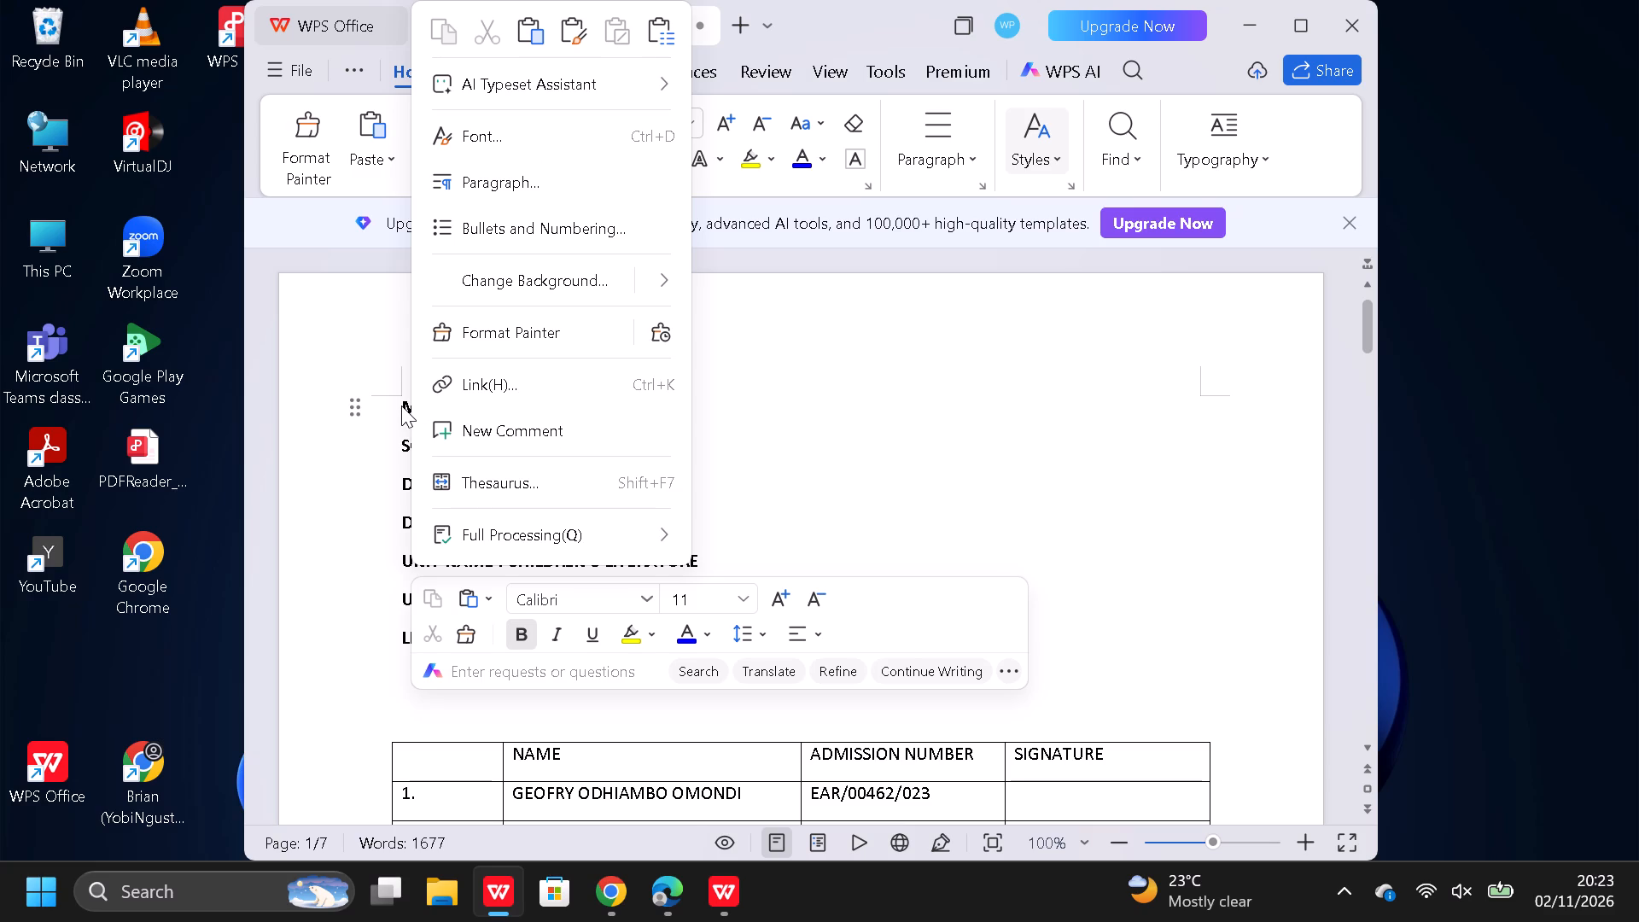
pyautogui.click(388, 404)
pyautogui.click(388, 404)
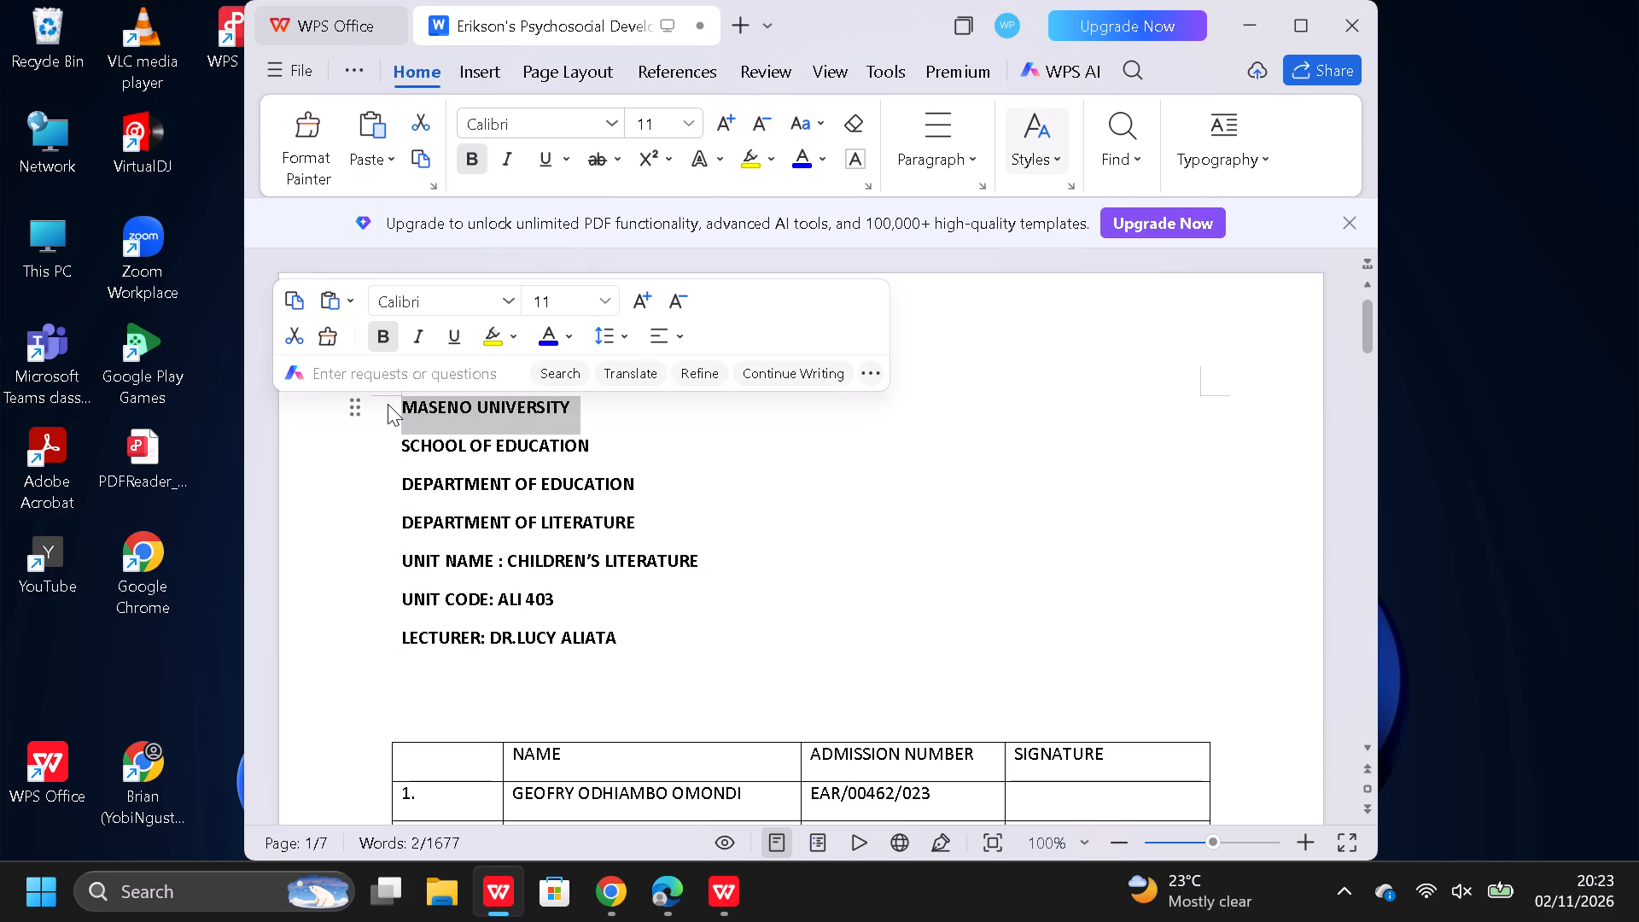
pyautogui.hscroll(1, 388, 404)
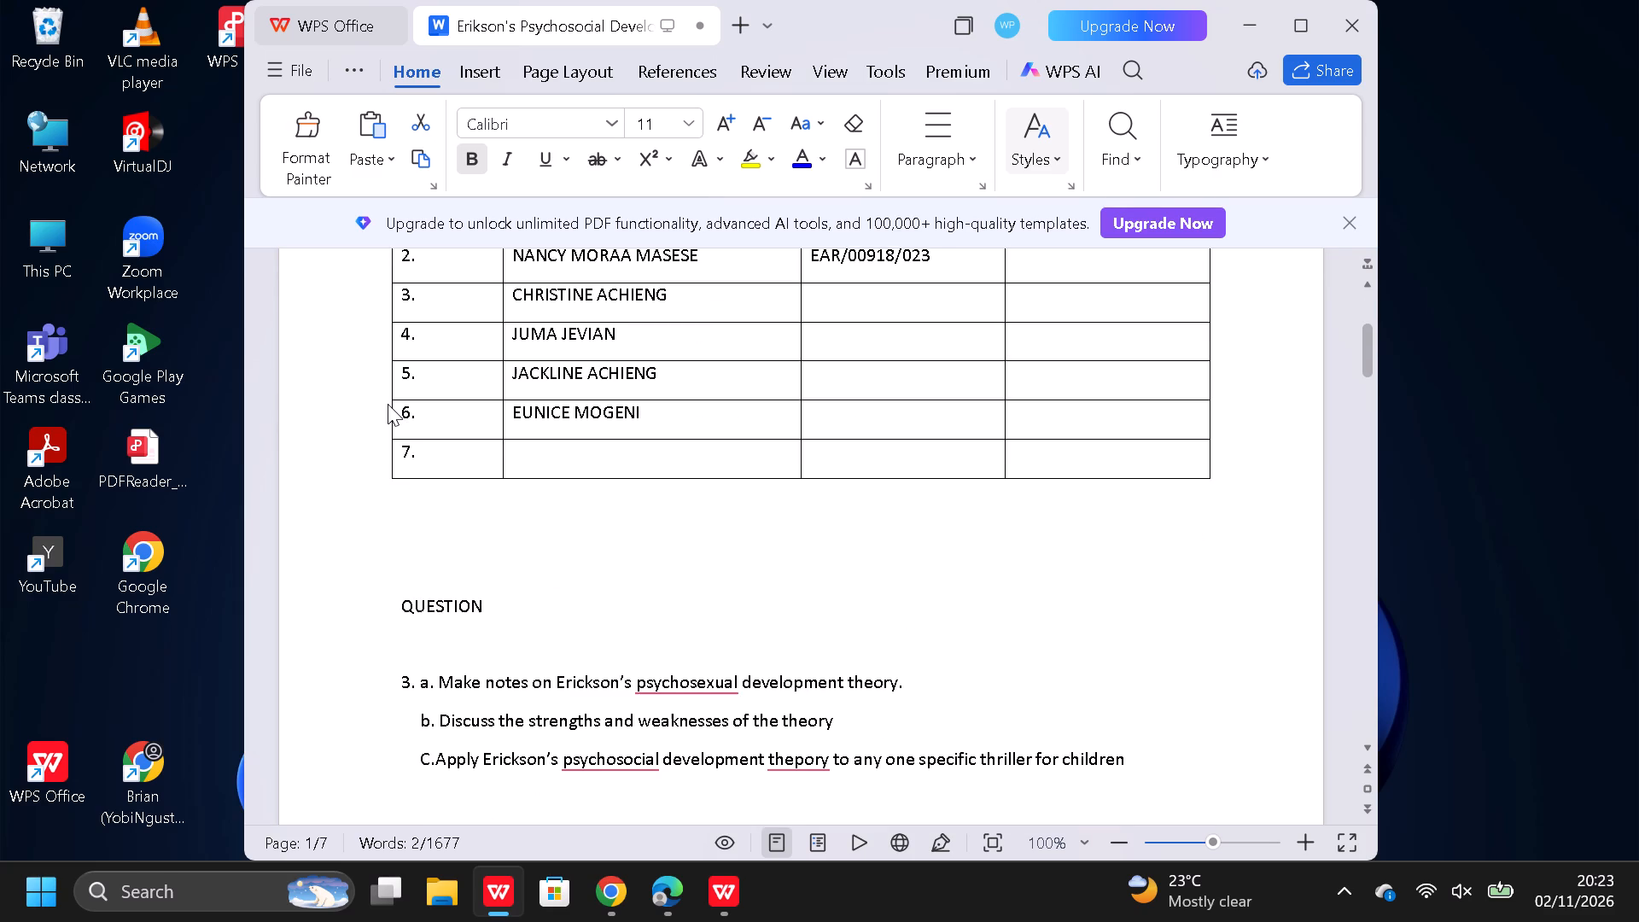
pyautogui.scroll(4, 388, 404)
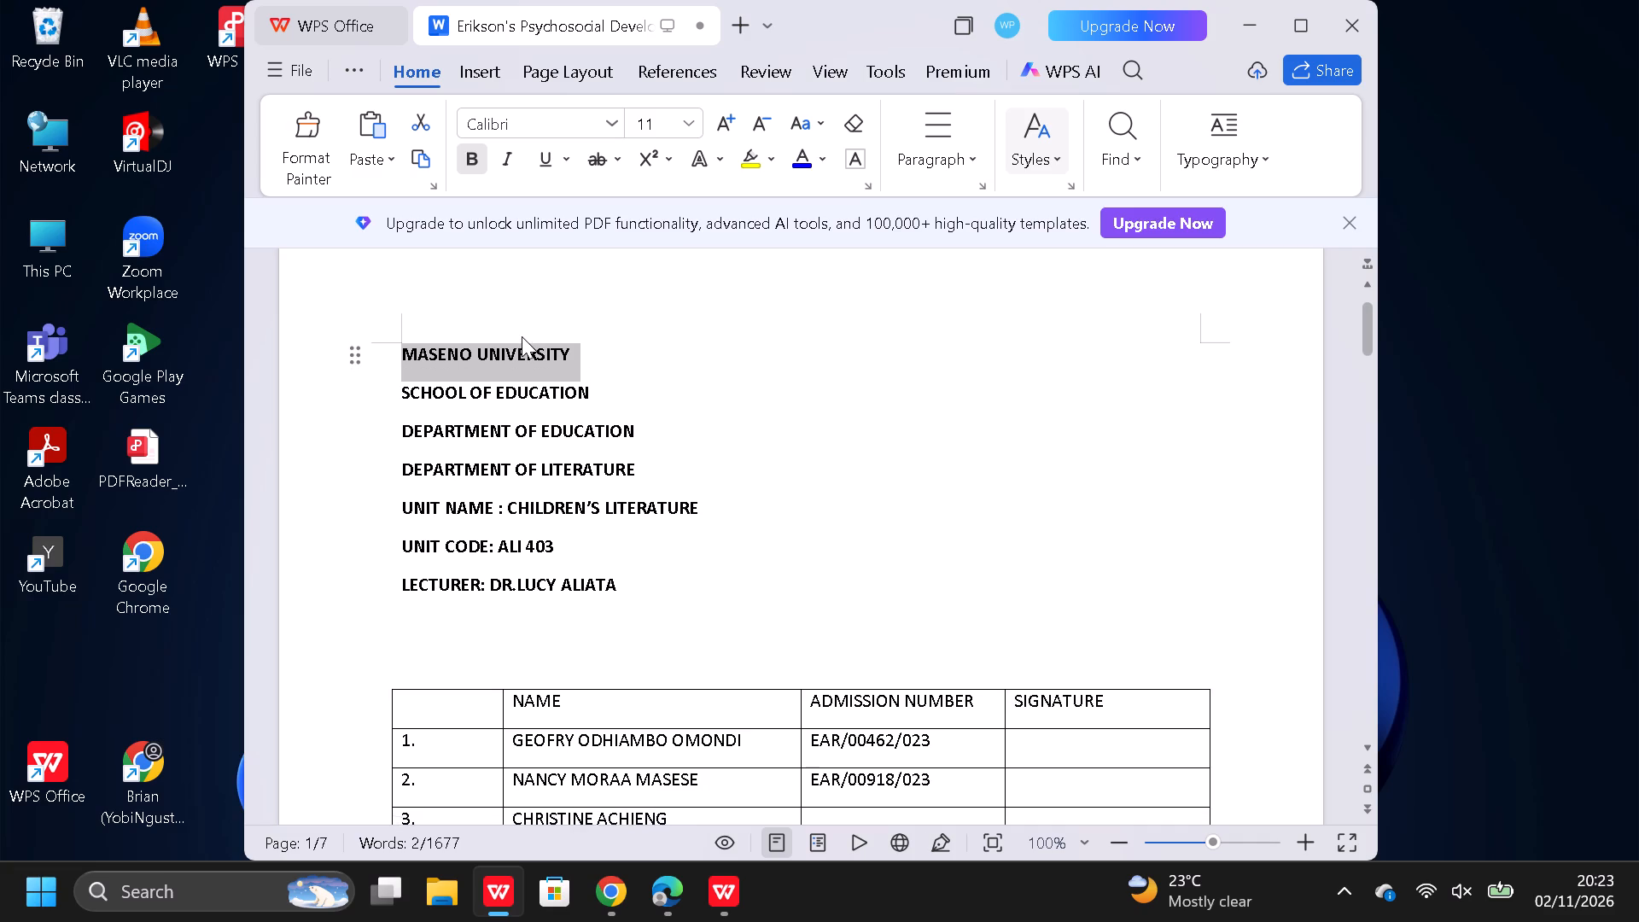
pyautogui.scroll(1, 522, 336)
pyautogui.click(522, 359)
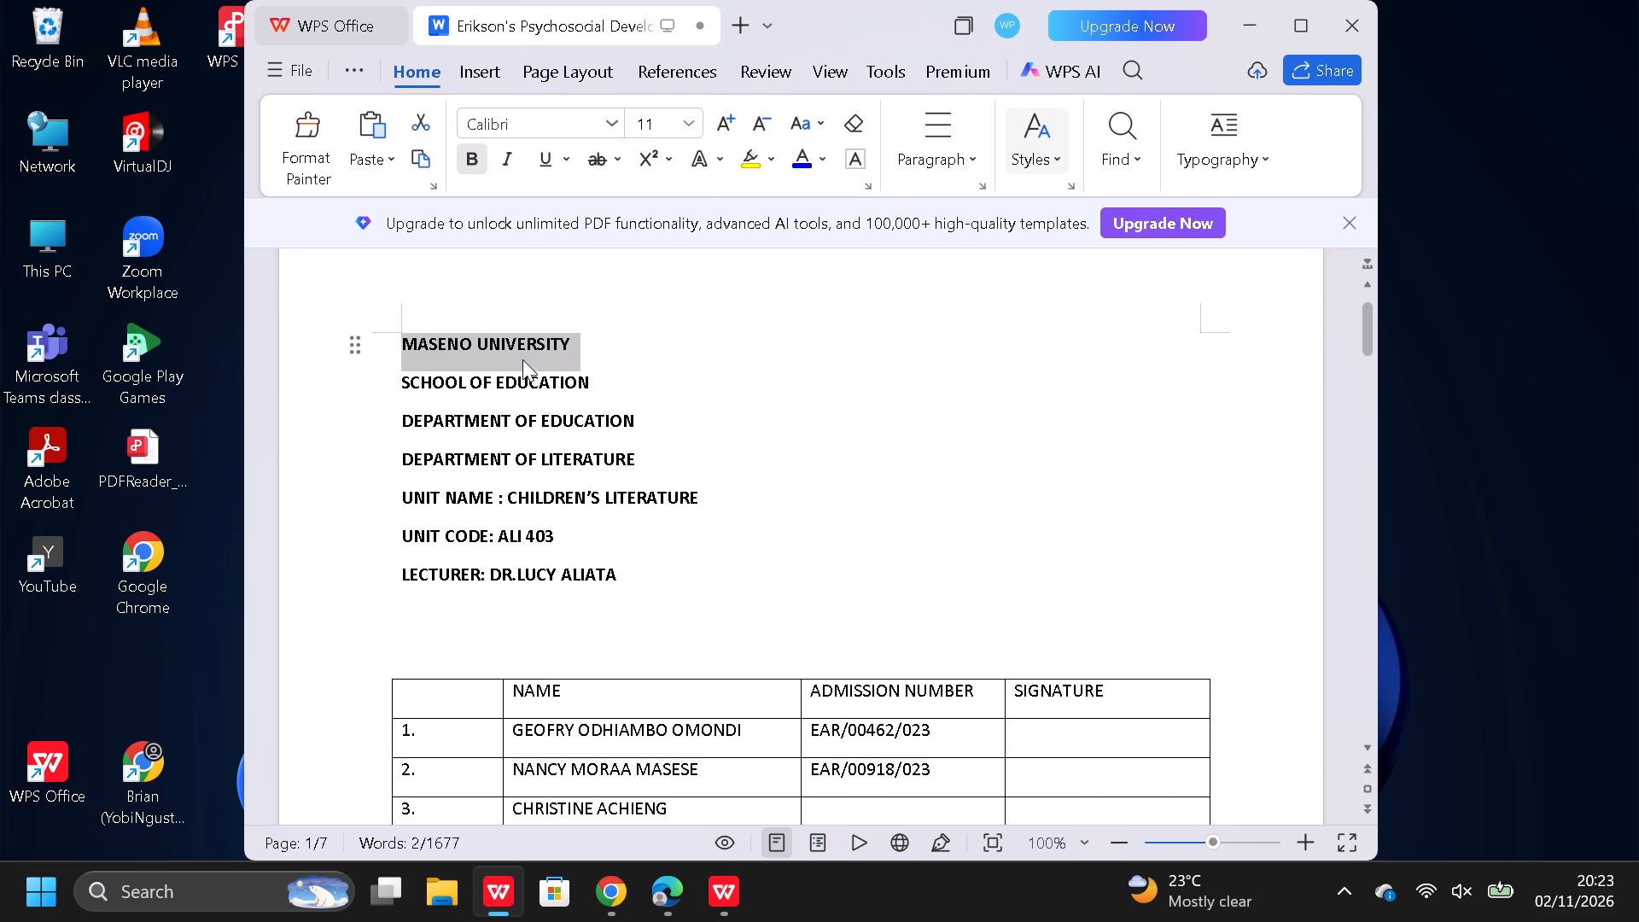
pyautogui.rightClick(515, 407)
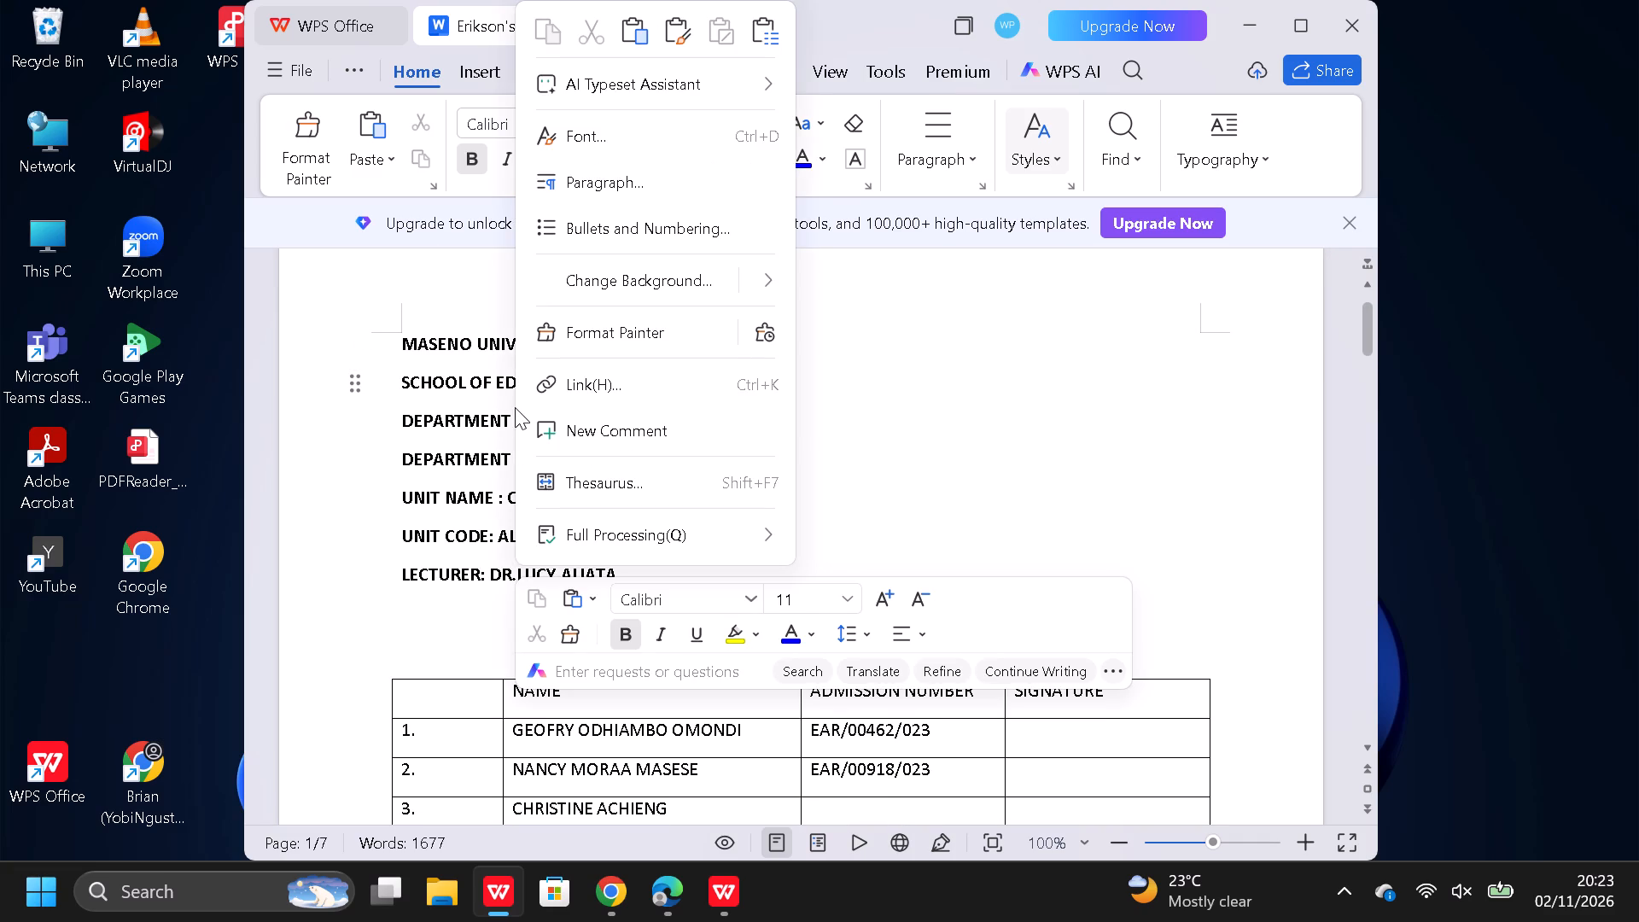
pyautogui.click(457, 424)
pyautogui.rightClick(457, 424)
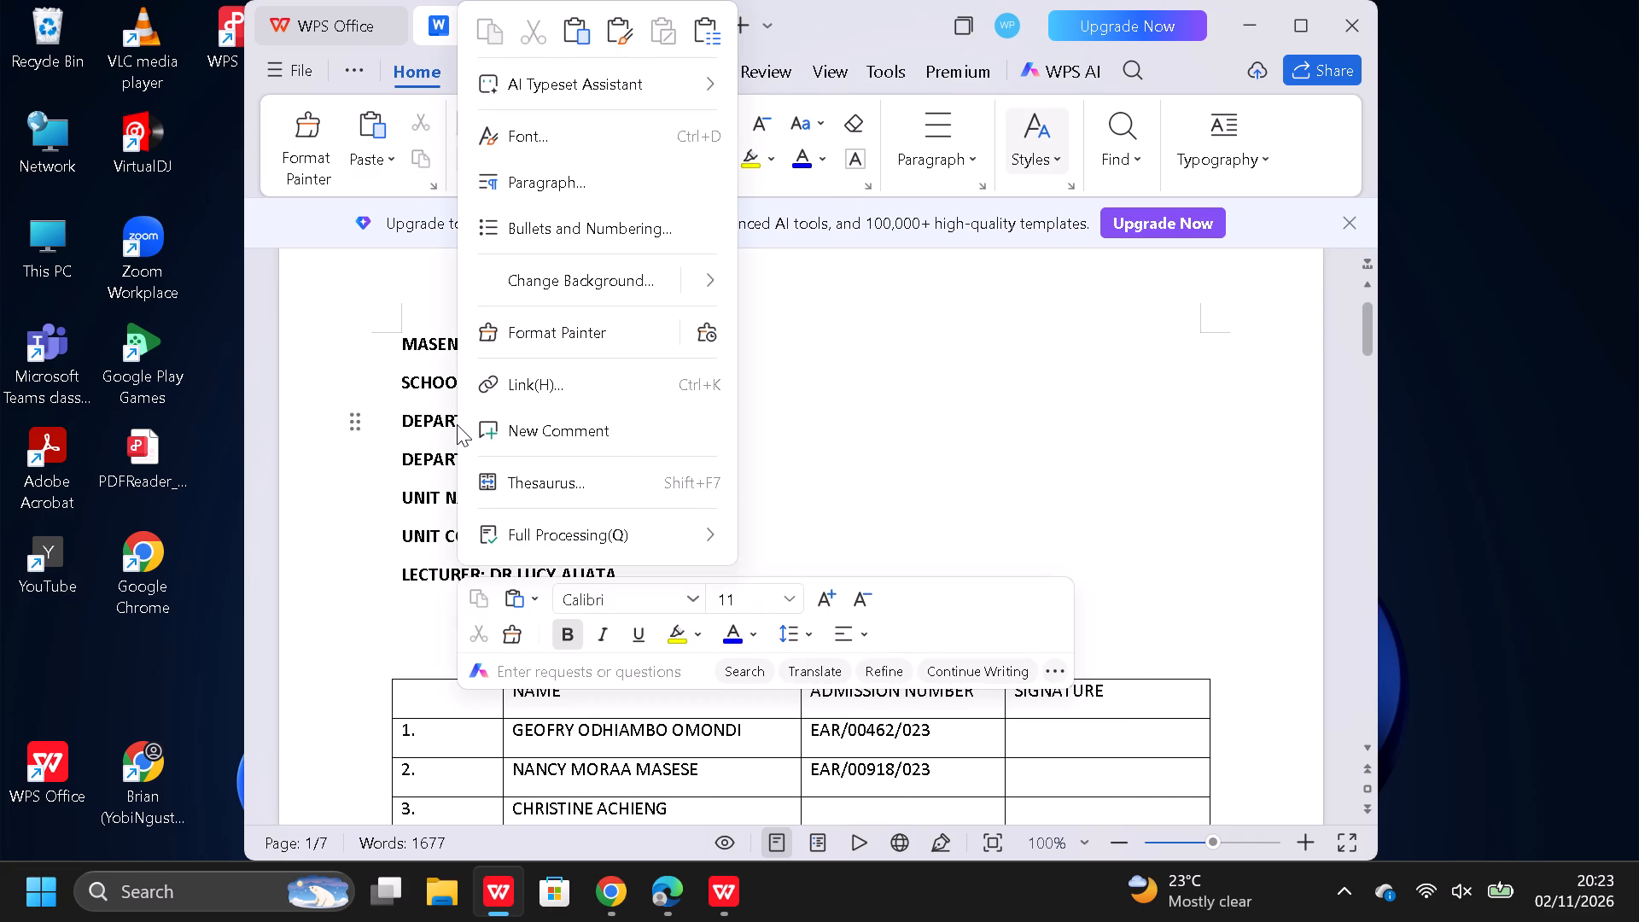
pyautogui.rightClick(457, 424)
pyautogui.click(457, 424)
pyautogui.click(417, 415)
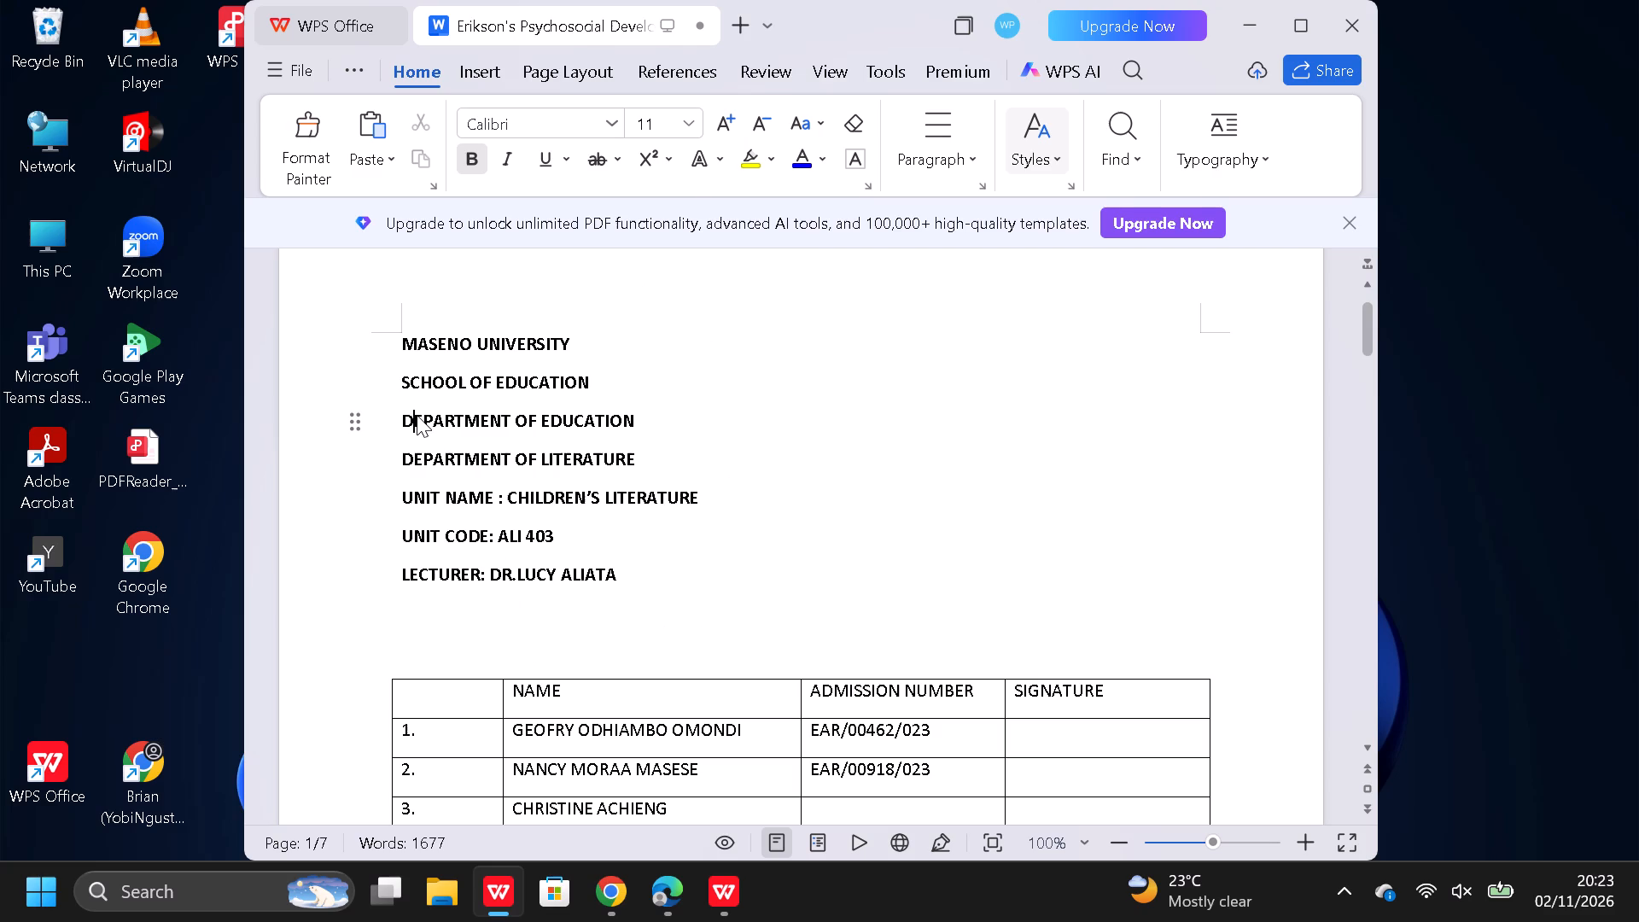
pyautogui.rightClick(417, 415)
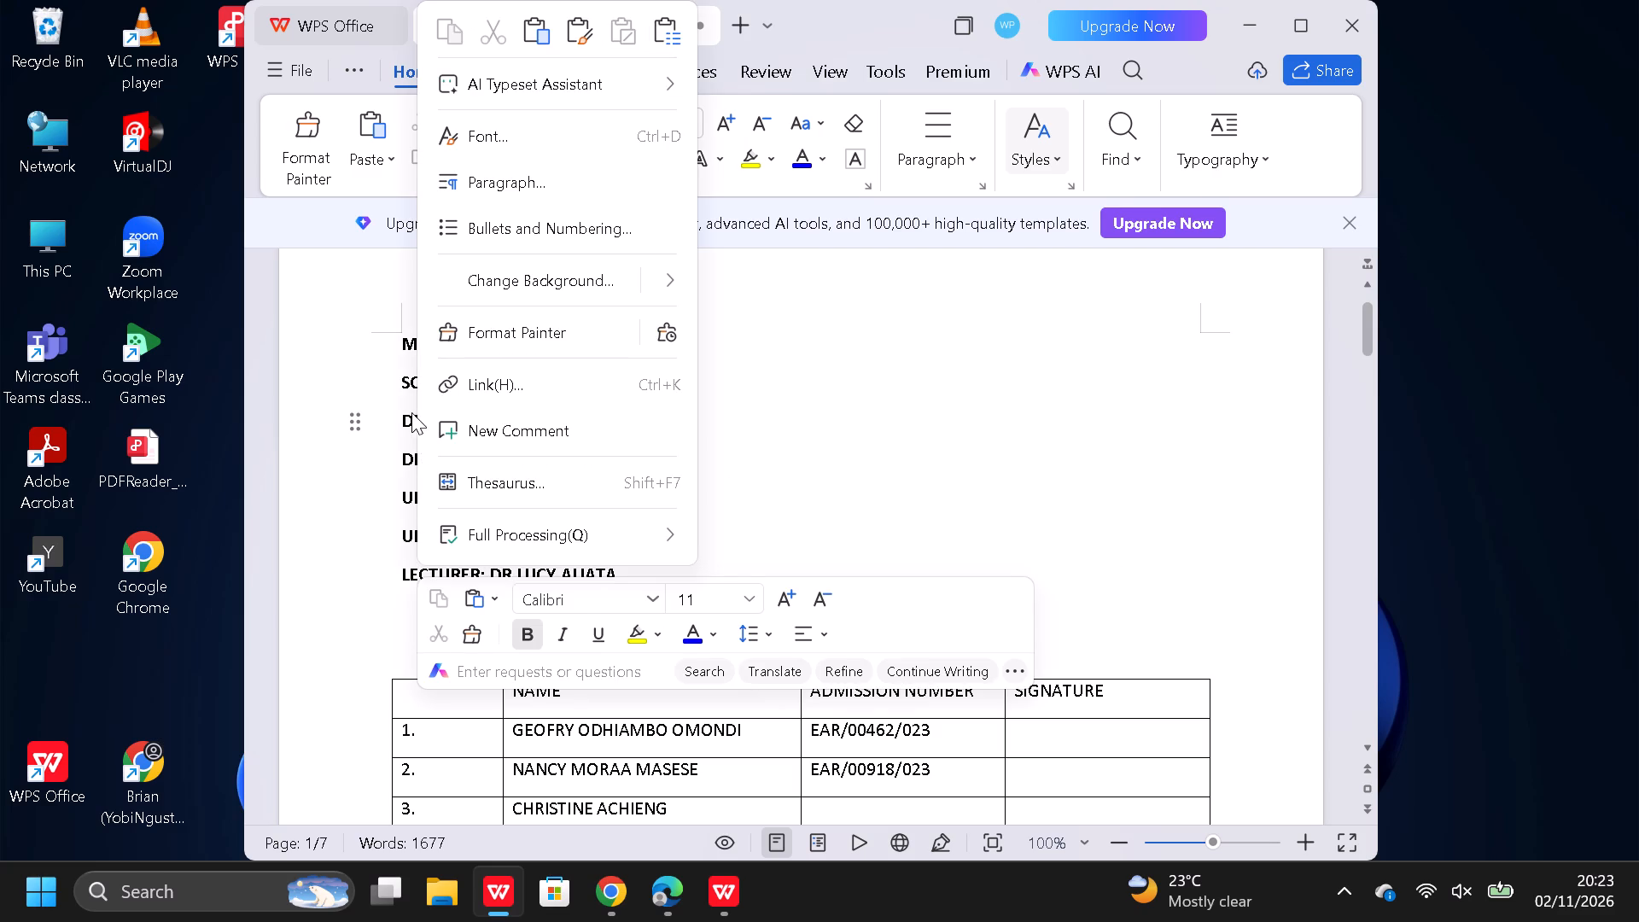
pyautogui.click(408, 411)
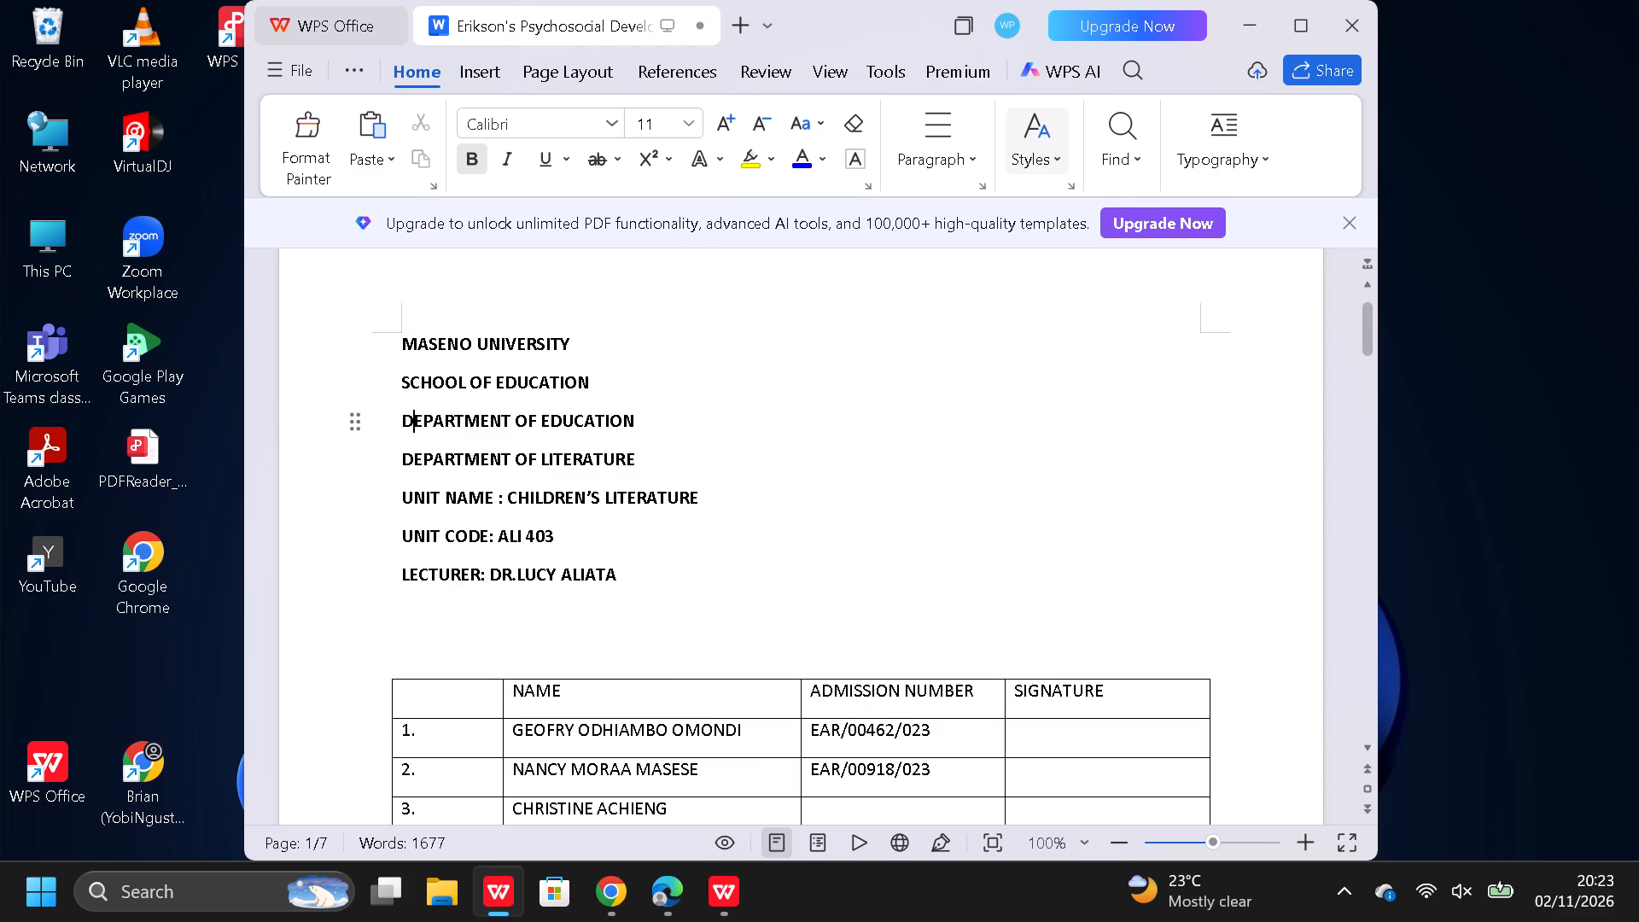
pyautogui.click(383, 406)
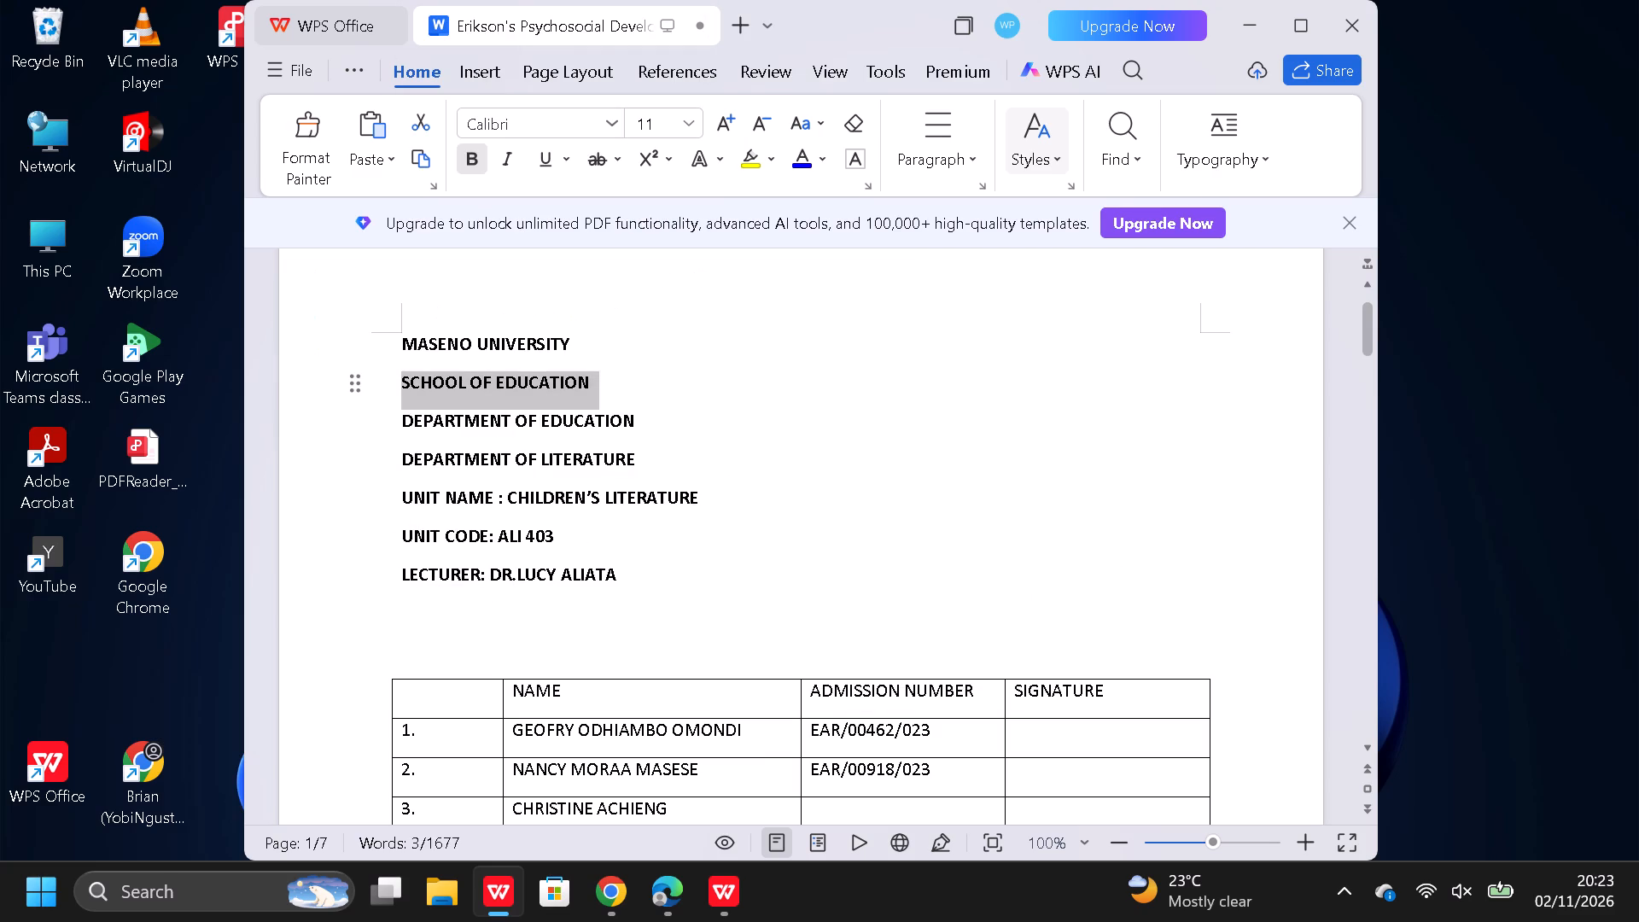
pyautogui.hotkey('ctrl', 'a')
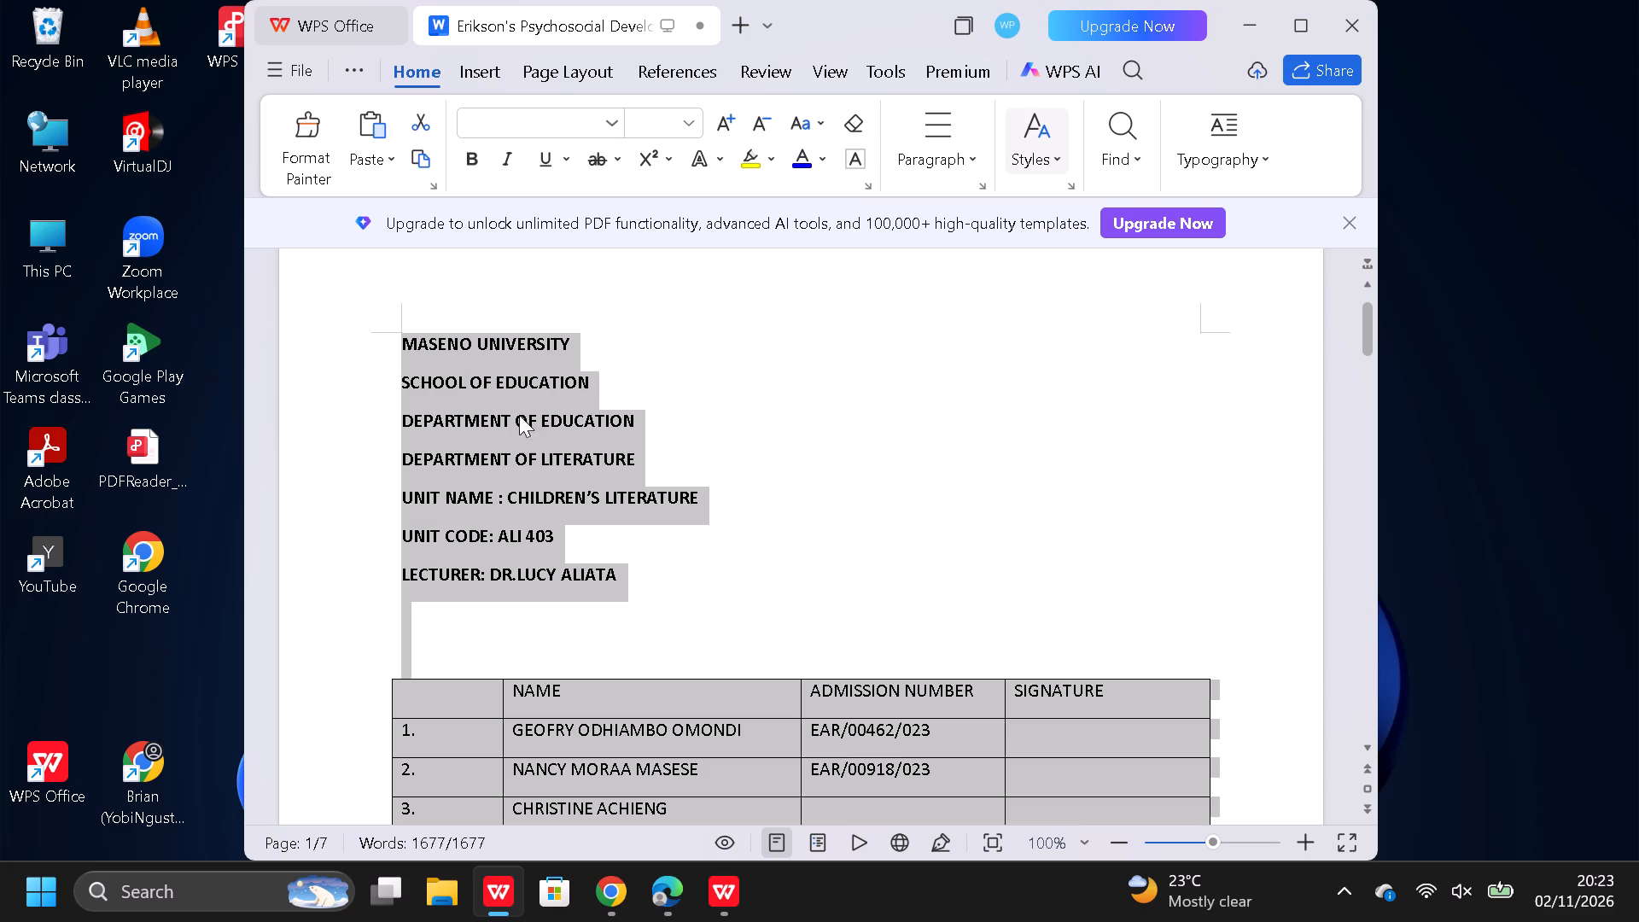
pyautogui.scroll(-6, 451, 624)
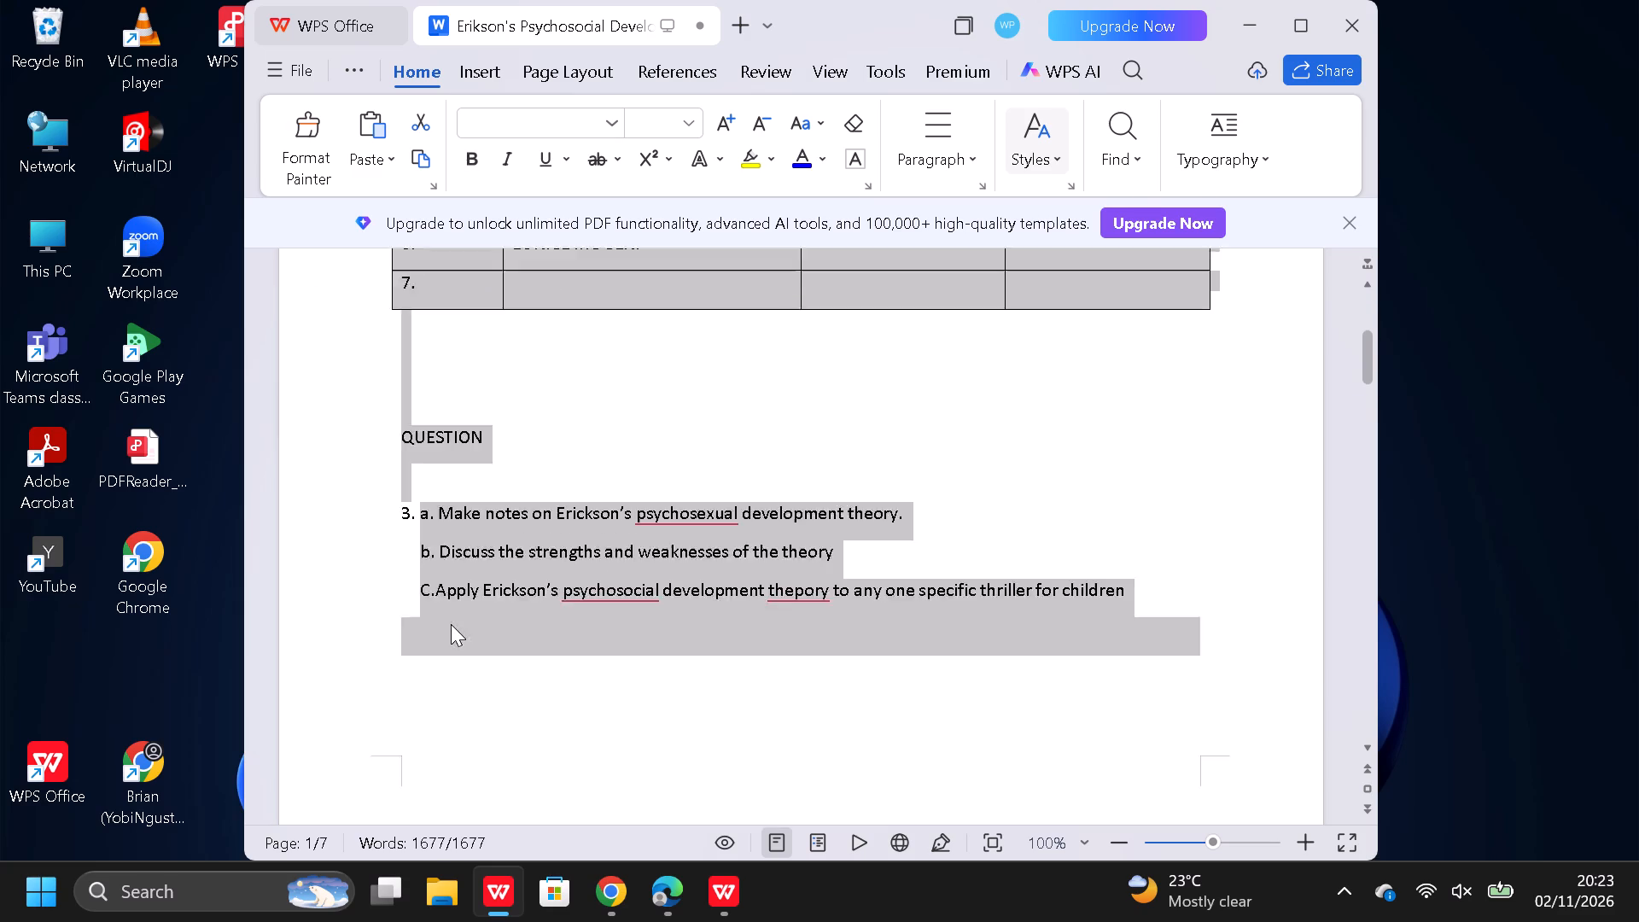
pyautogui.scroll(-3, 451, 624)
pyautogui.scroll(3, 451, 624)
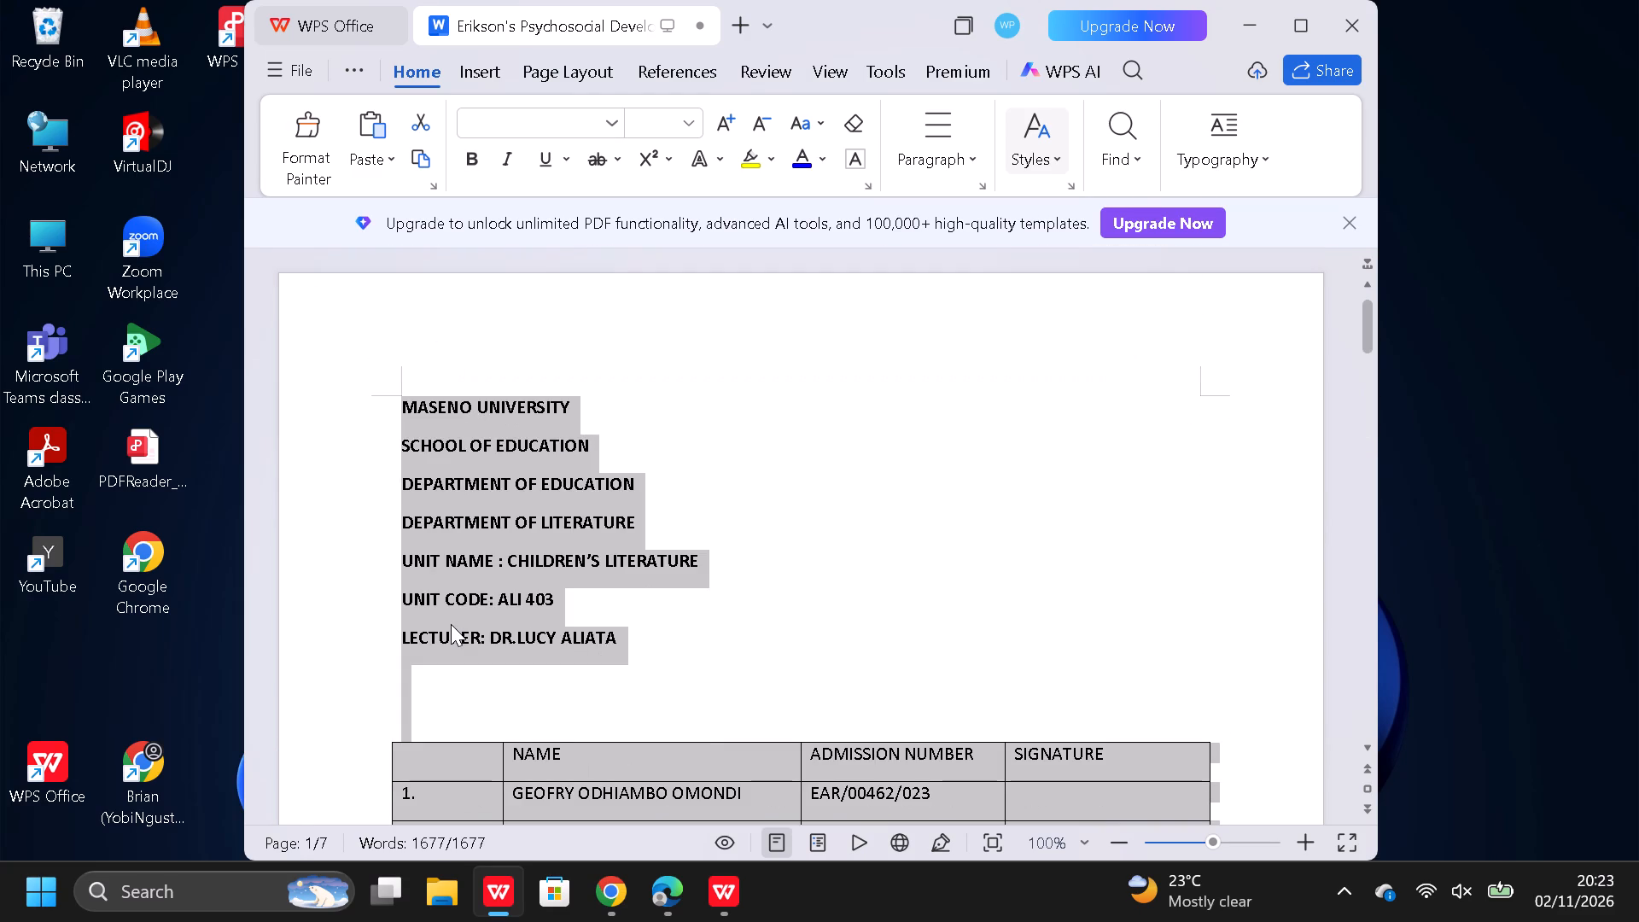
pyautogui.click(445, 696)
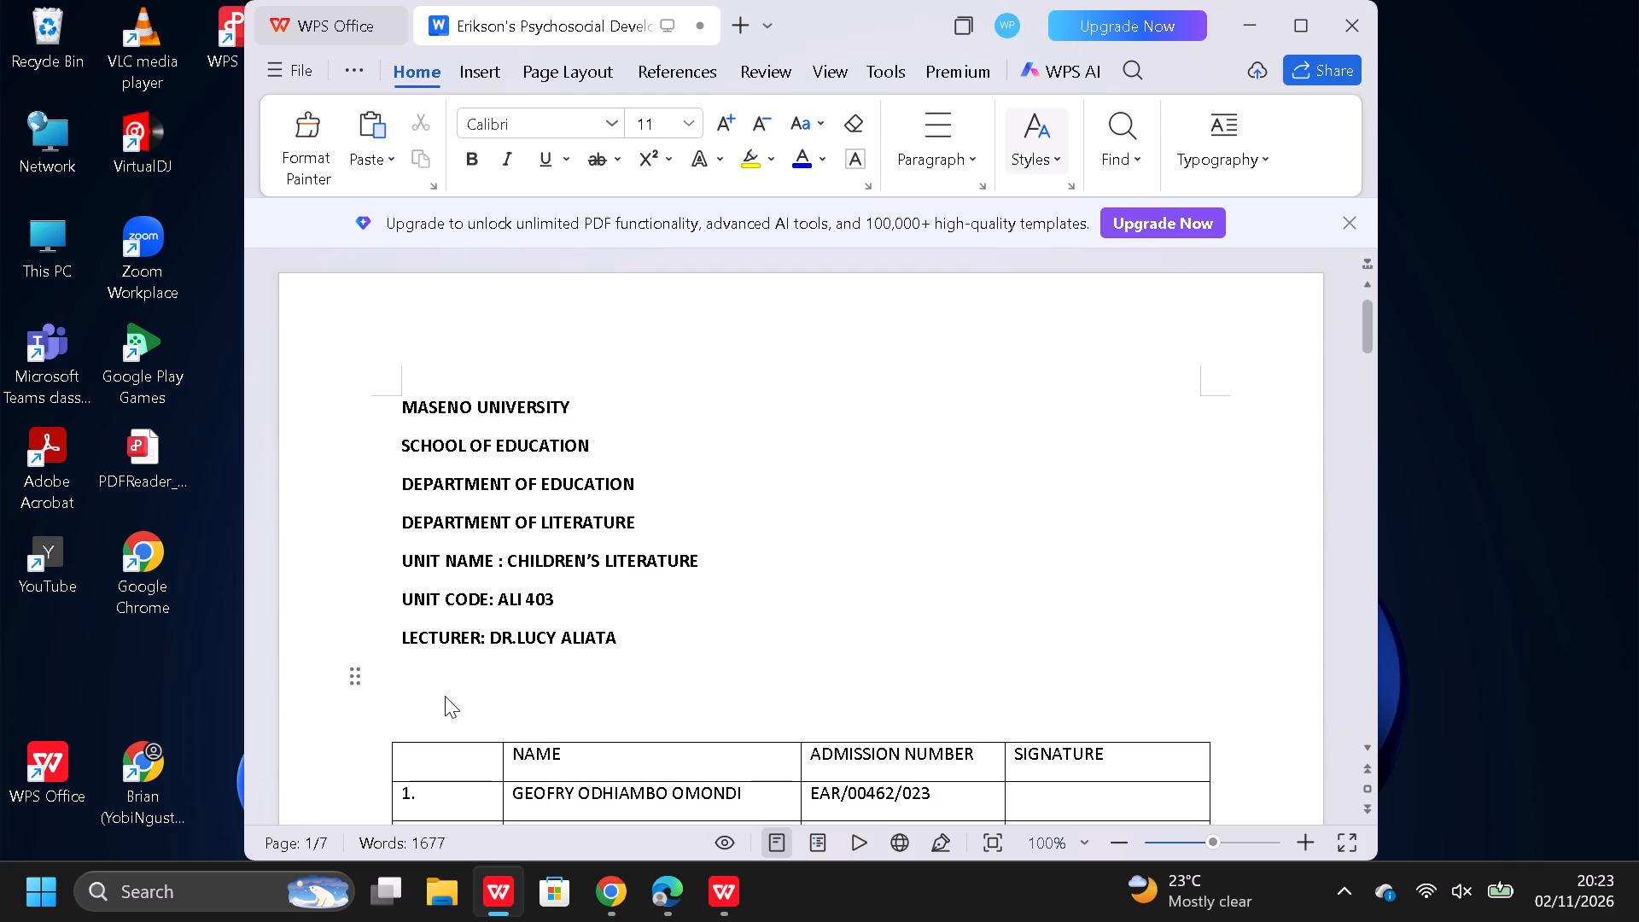
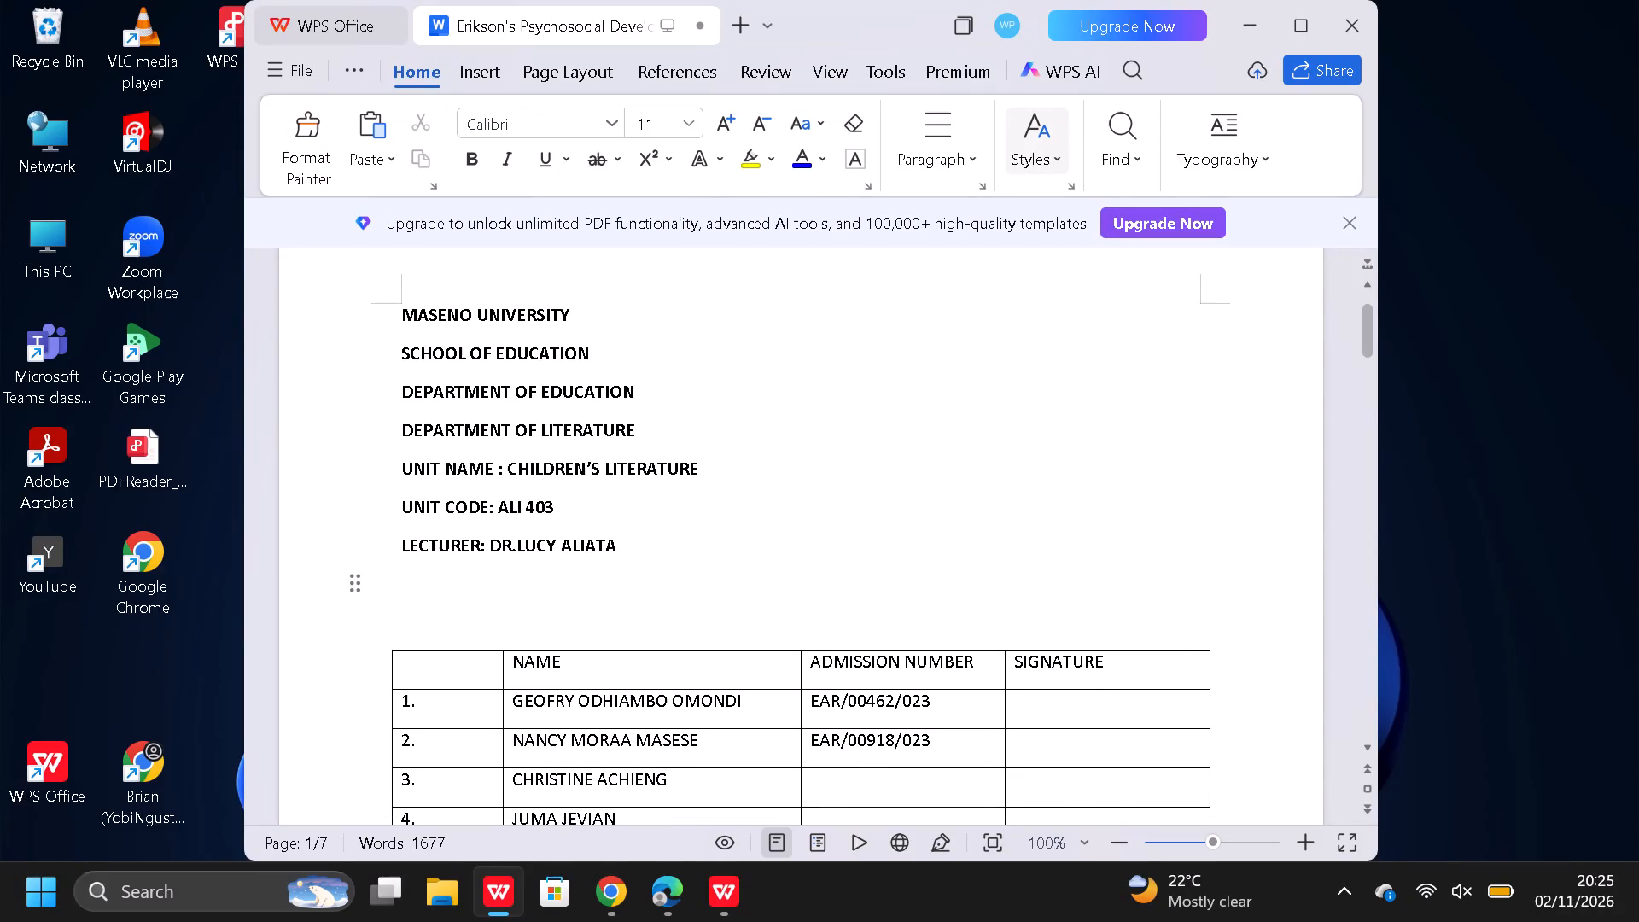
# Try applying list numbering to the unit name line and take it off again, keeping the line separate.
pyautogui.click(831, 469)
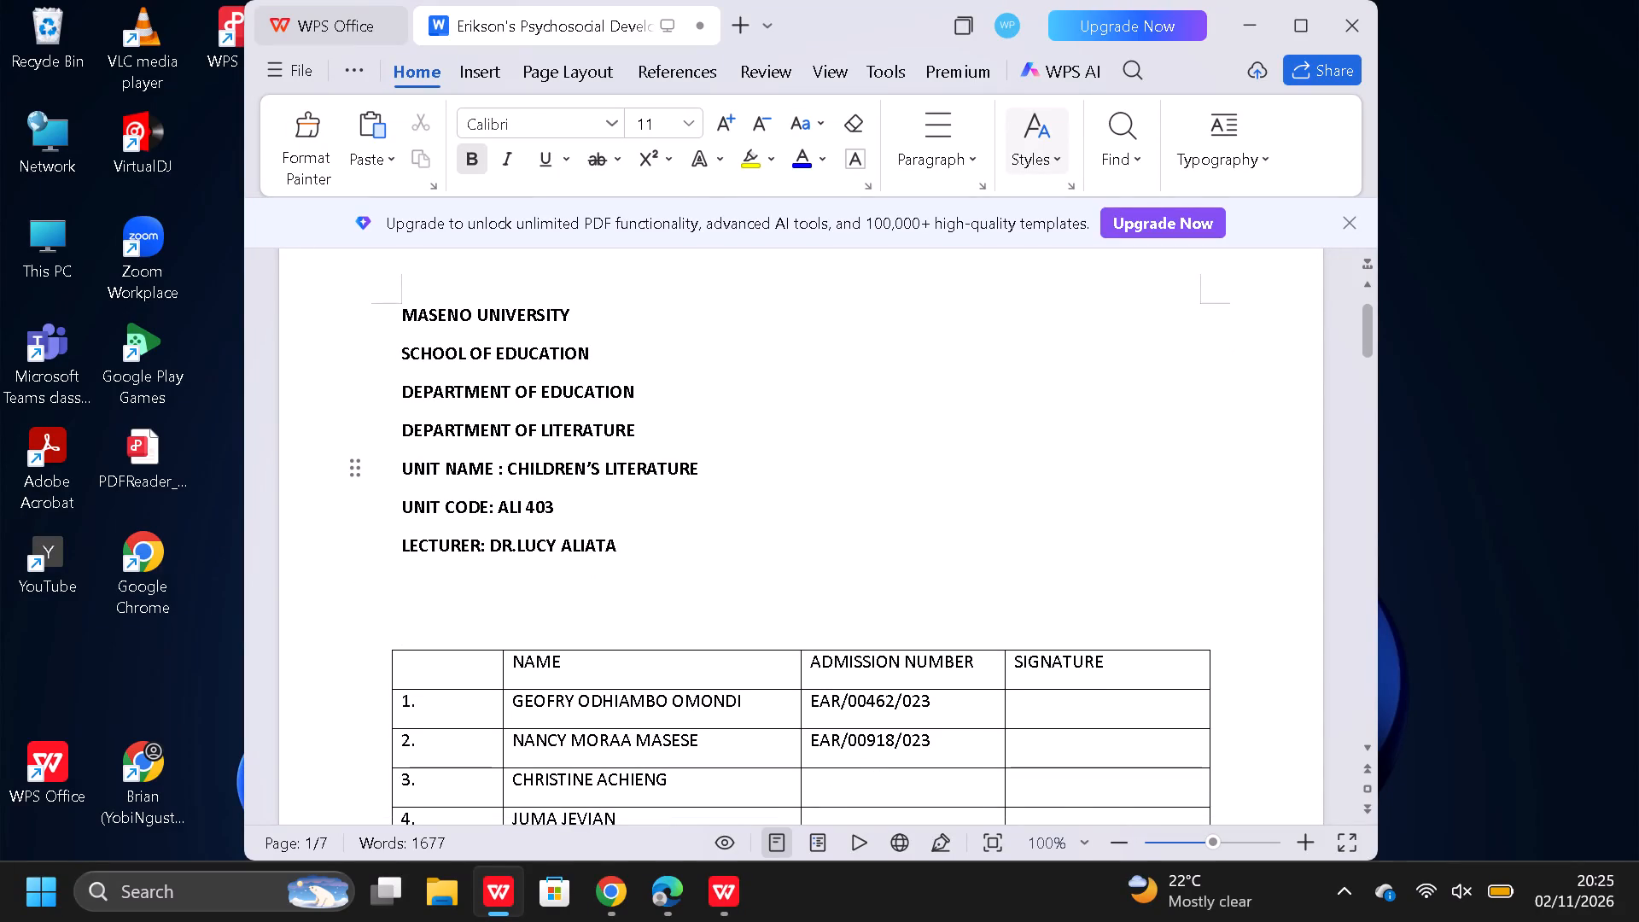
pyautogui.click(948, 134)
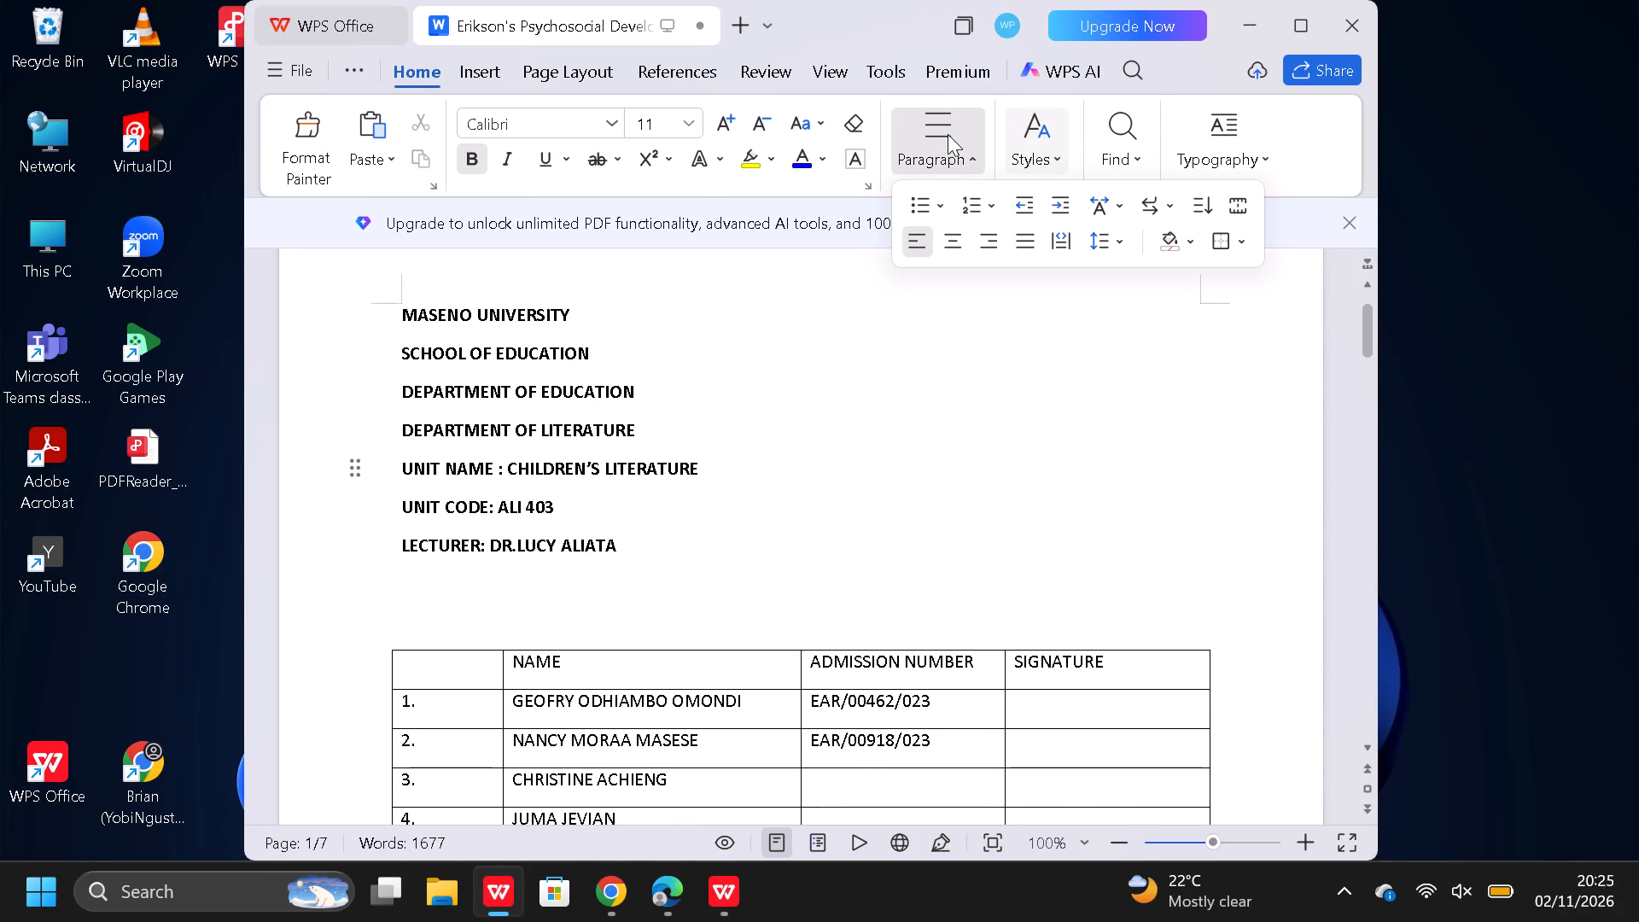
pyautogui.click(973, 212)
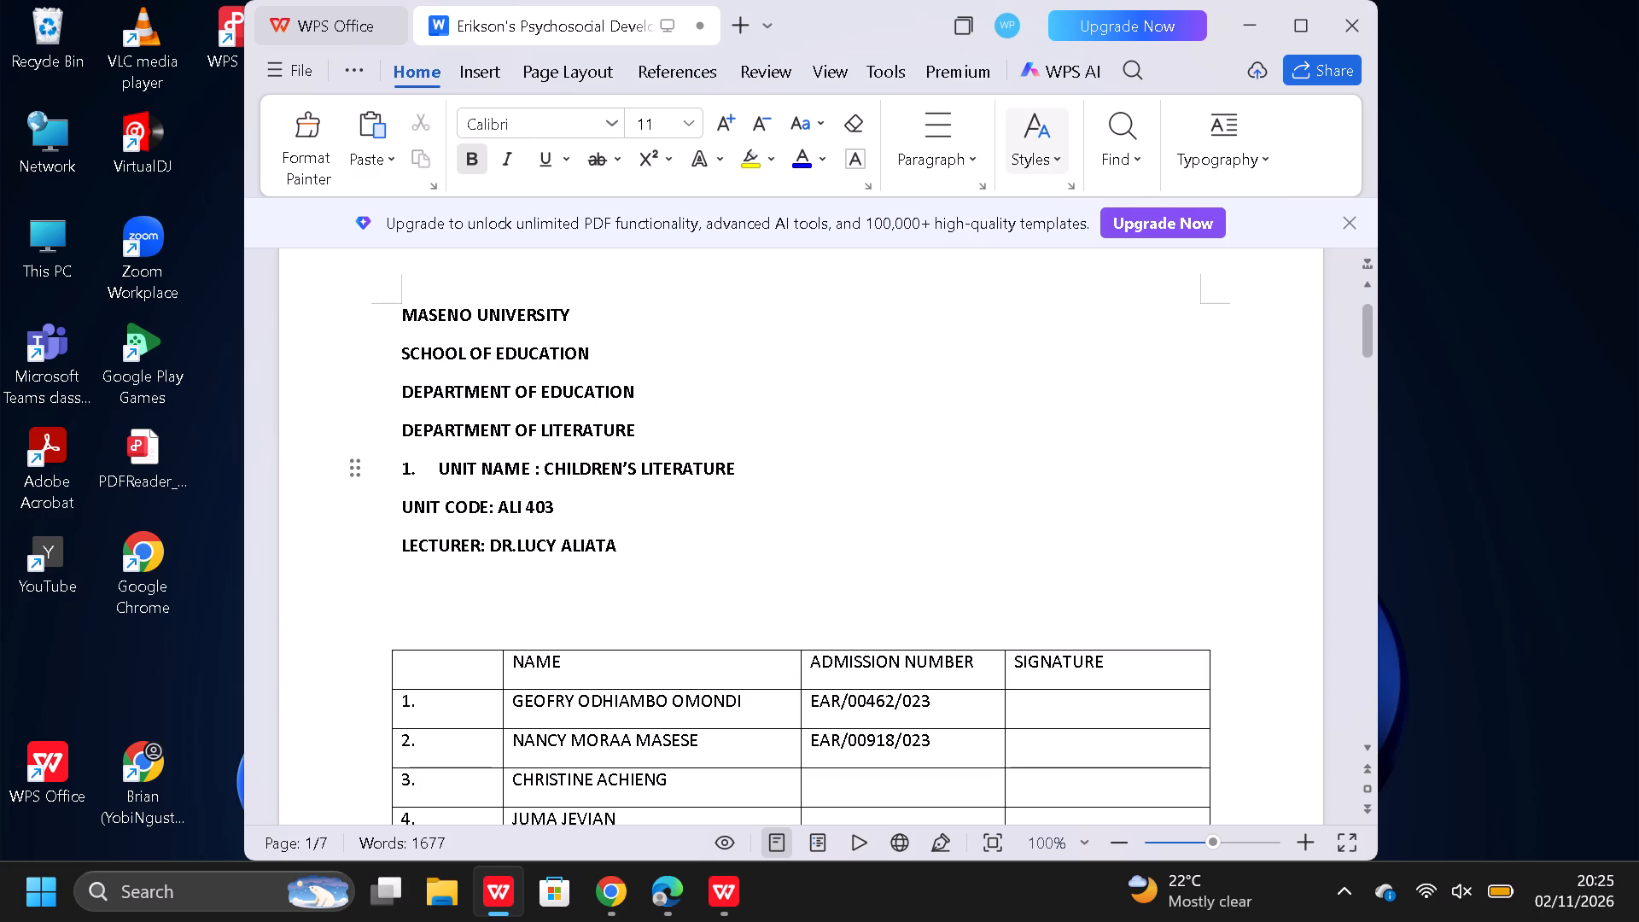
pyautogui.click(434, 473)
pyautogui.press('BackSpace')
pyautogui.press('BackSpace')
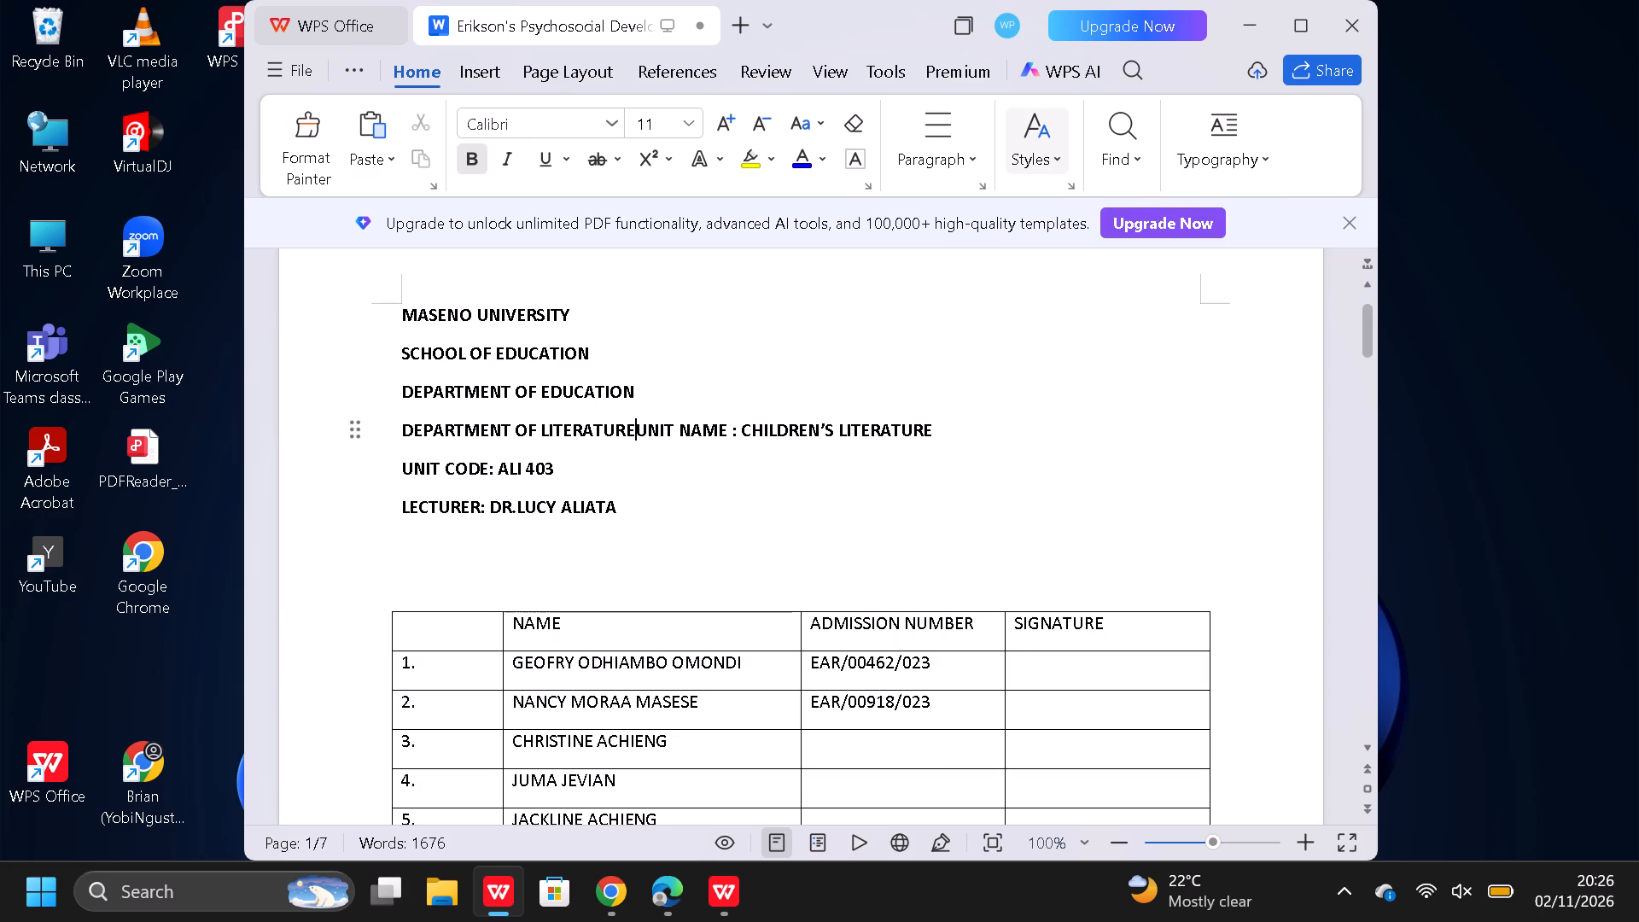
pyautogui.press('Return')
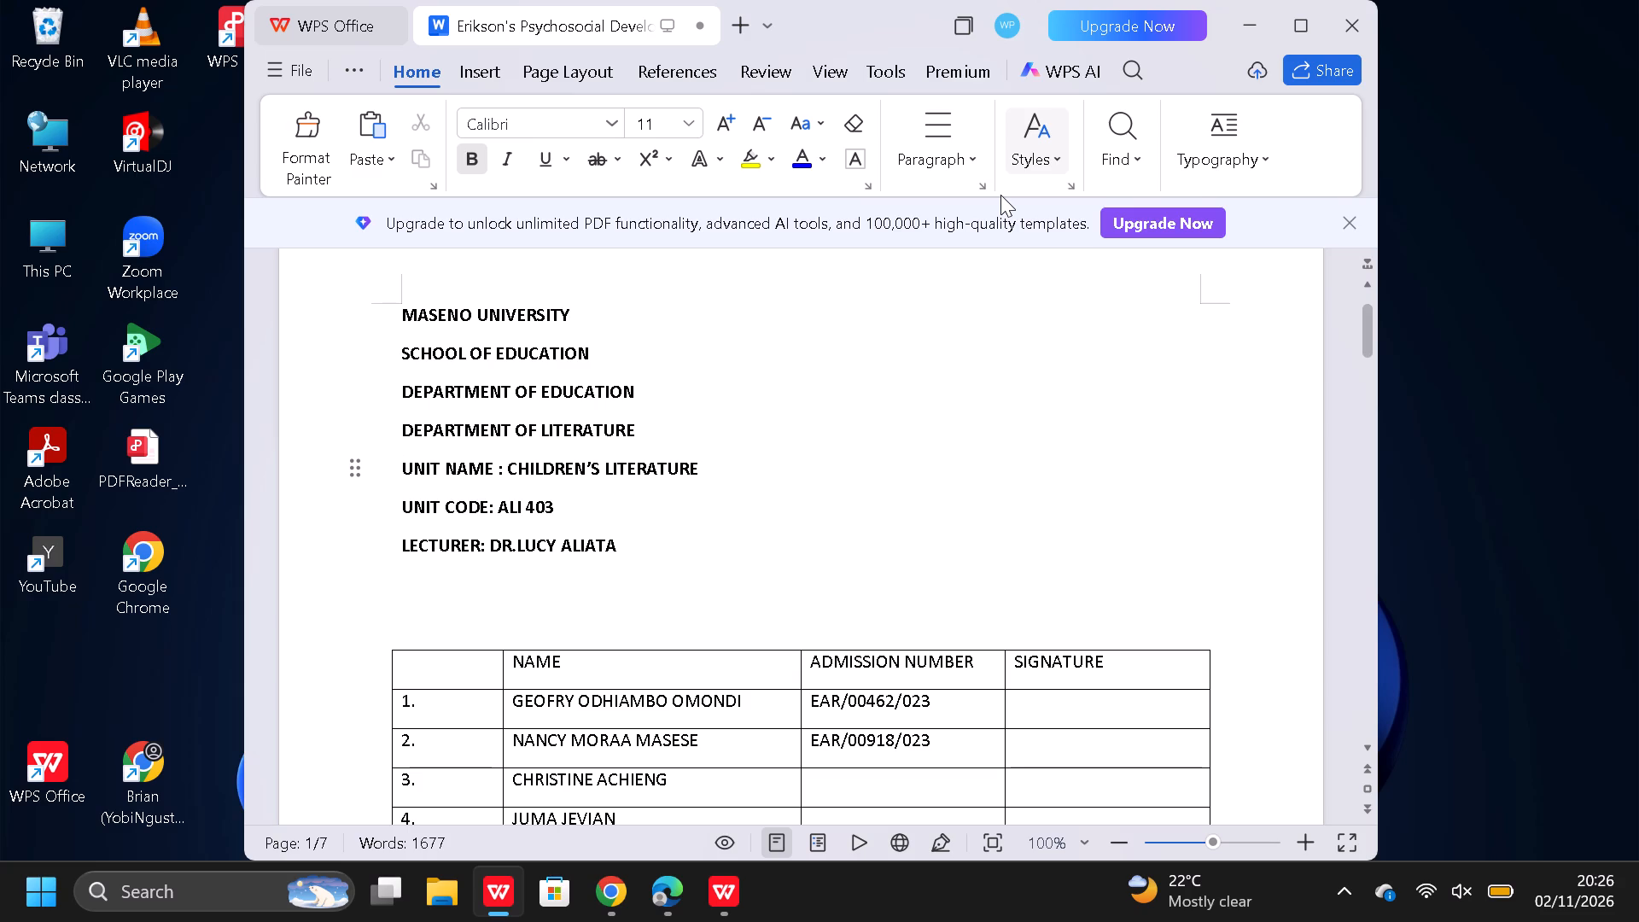
# Enter the seventh group member's name in the empty name cell of row 7.
pyautogui.scroll(-4, 814, 515)
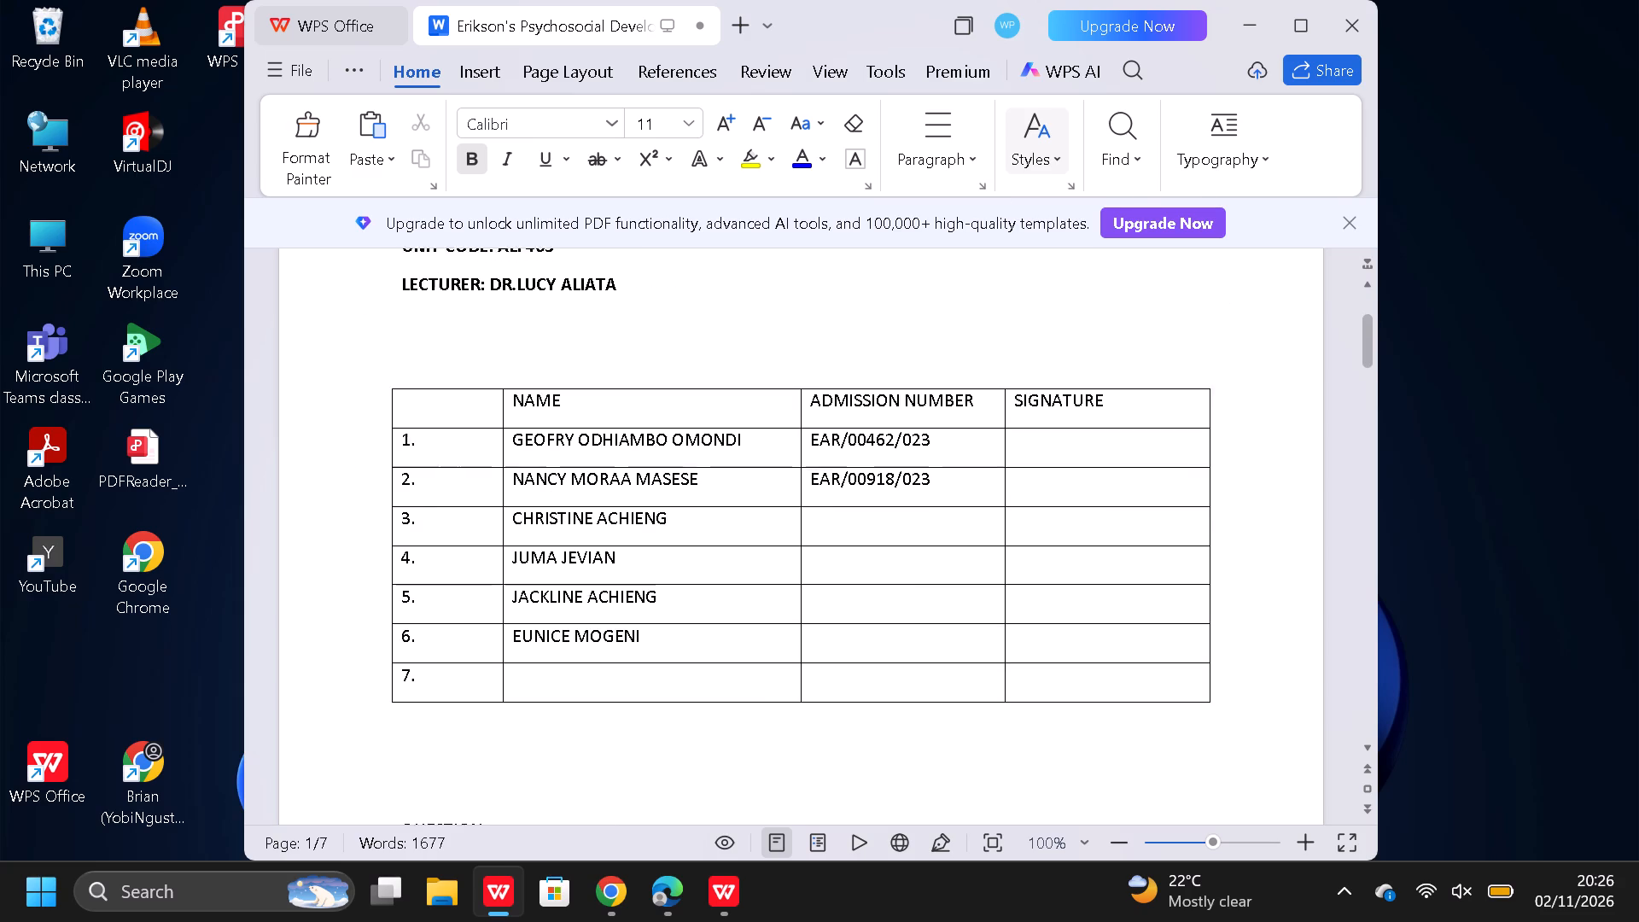
pyautogui.click(546, 680)
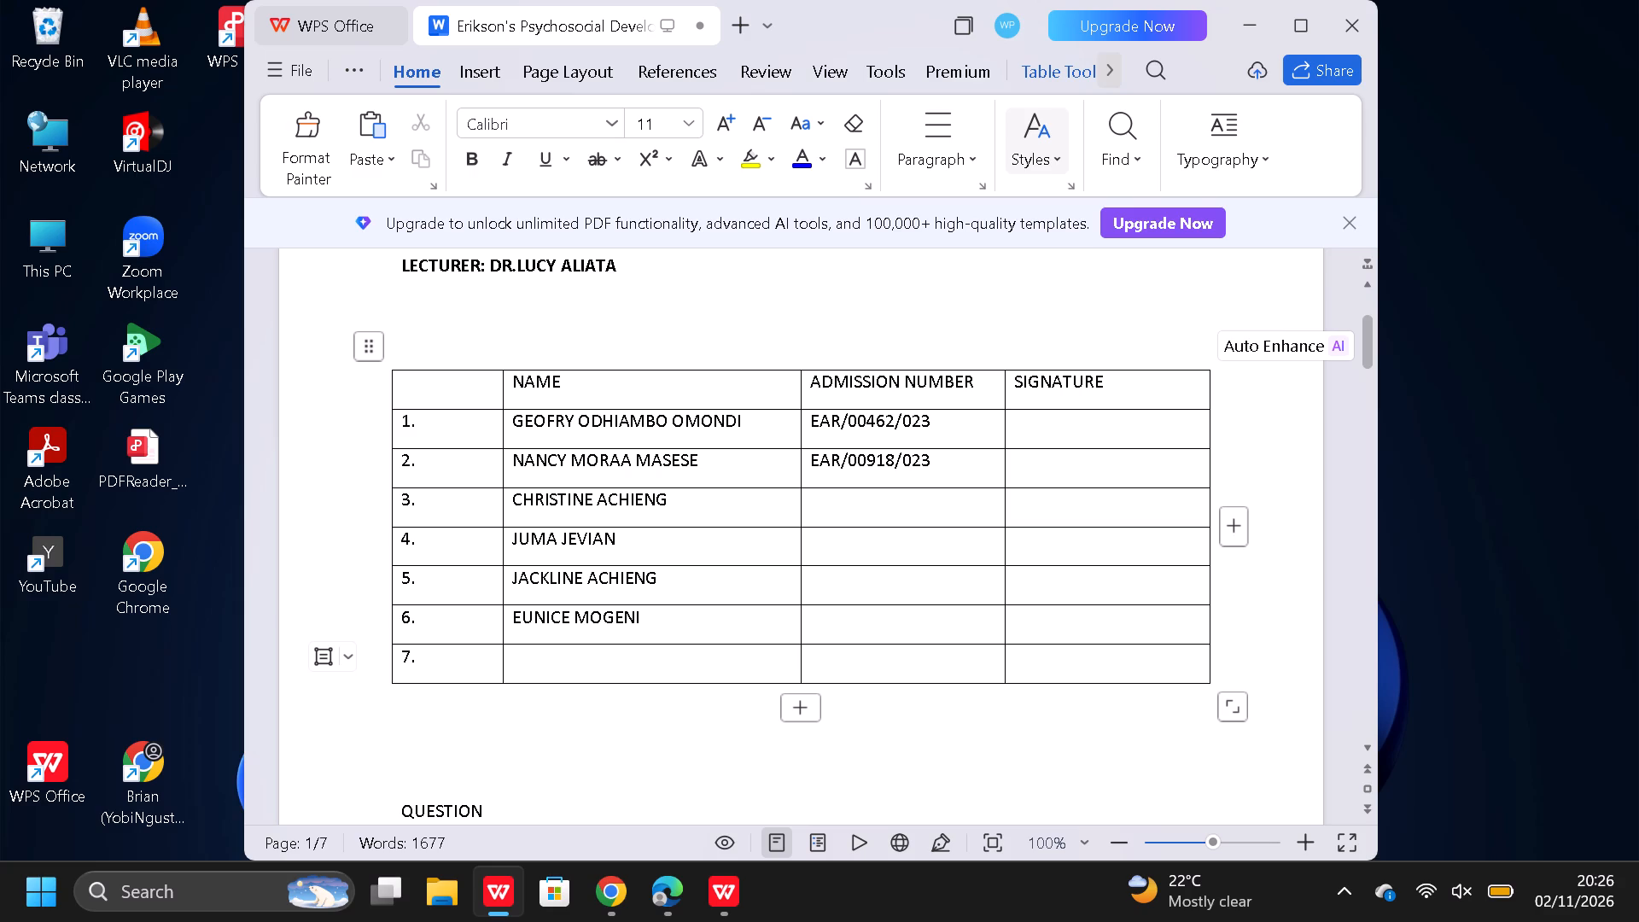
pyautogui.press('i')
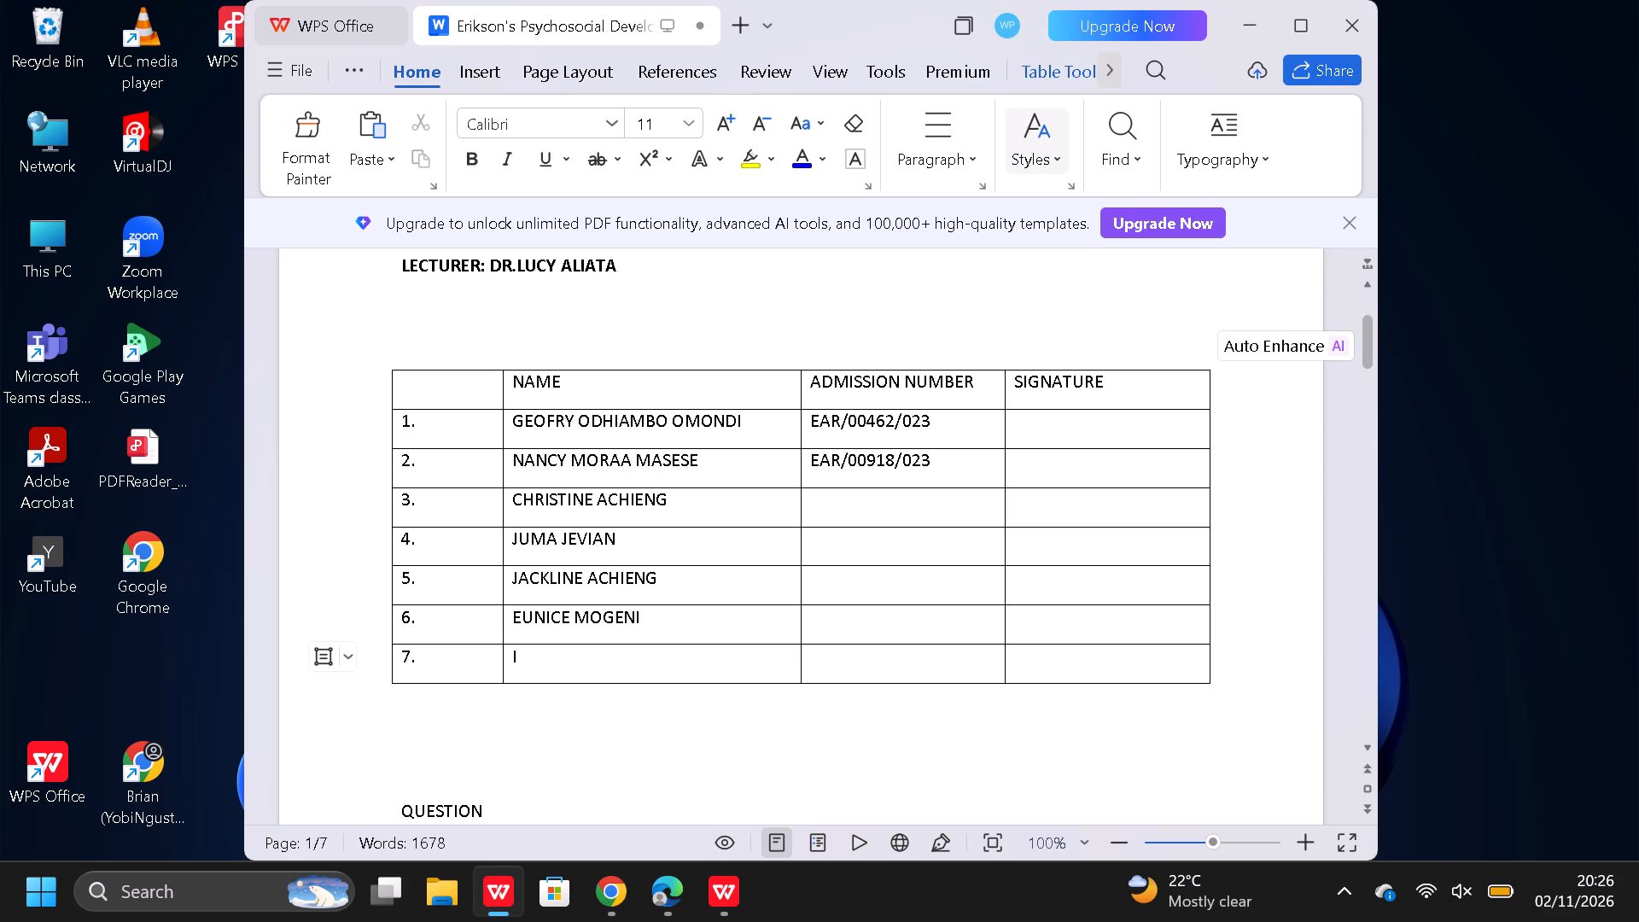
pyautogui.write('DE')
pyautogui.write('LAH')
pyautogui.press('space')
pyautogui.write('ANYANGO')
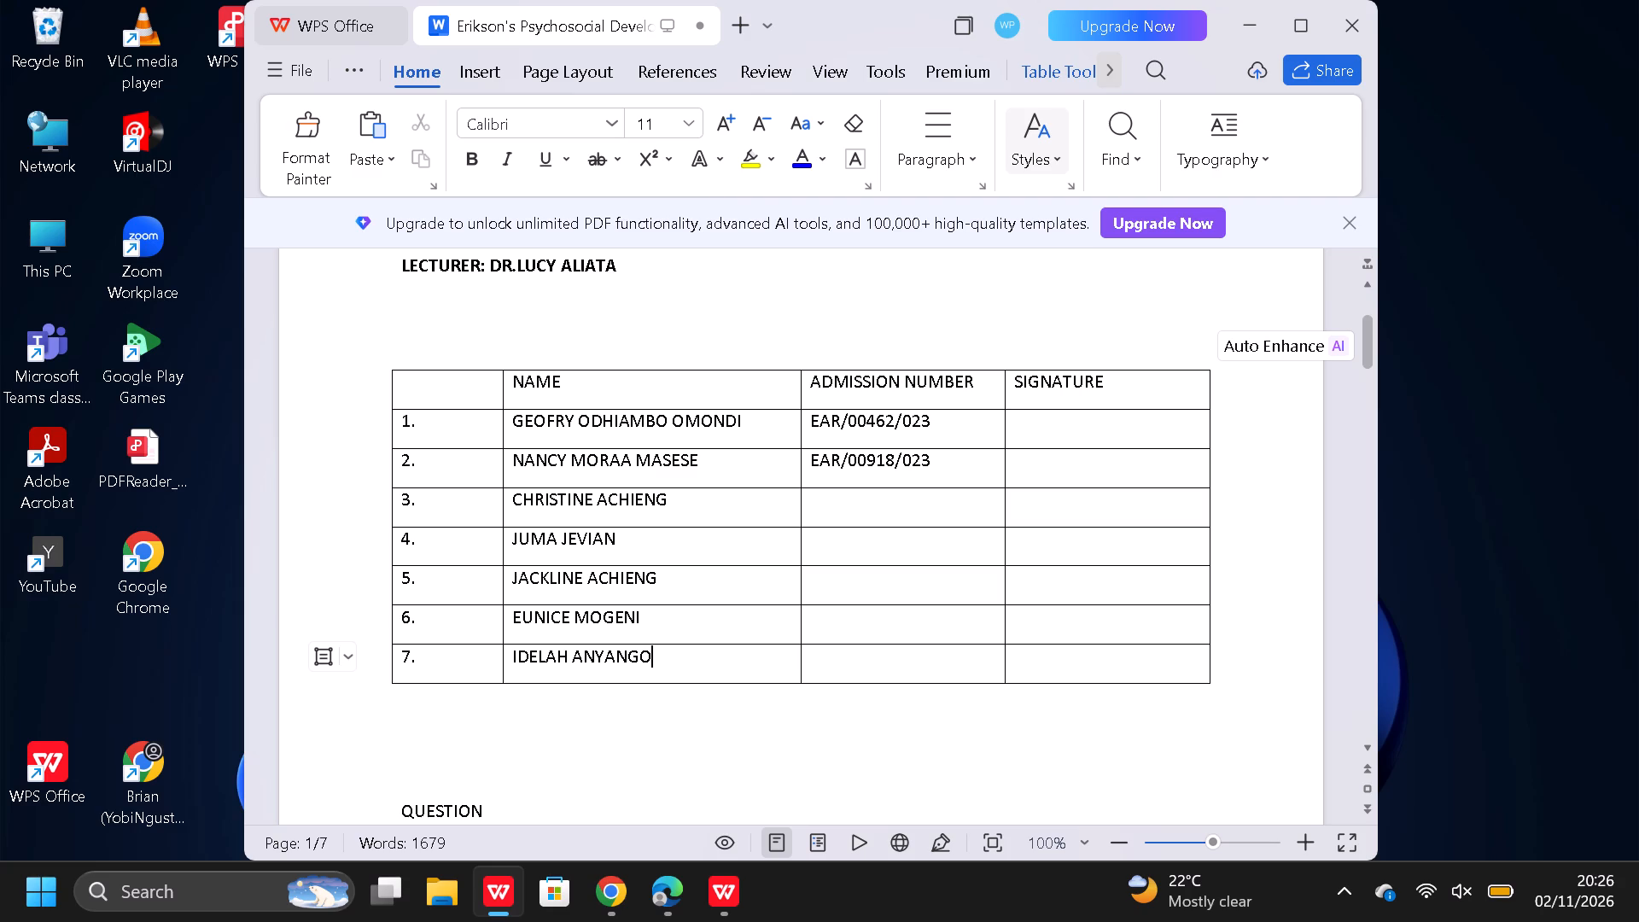
# Enter the row 7 member's admission number in the group members table.
pyautogui.click(842, 654)
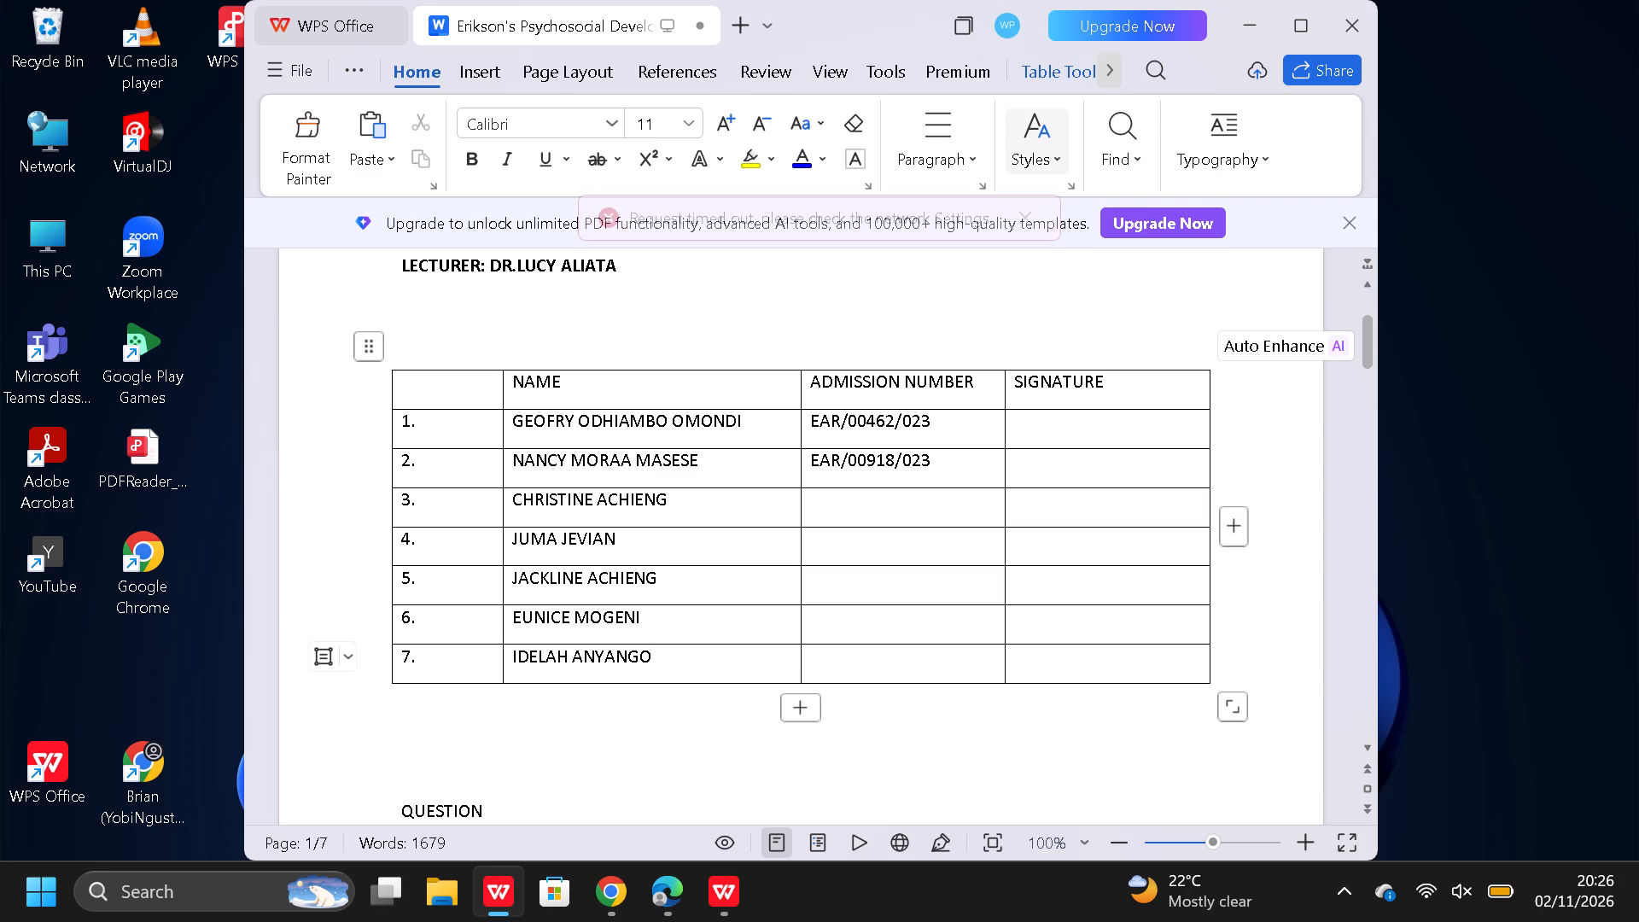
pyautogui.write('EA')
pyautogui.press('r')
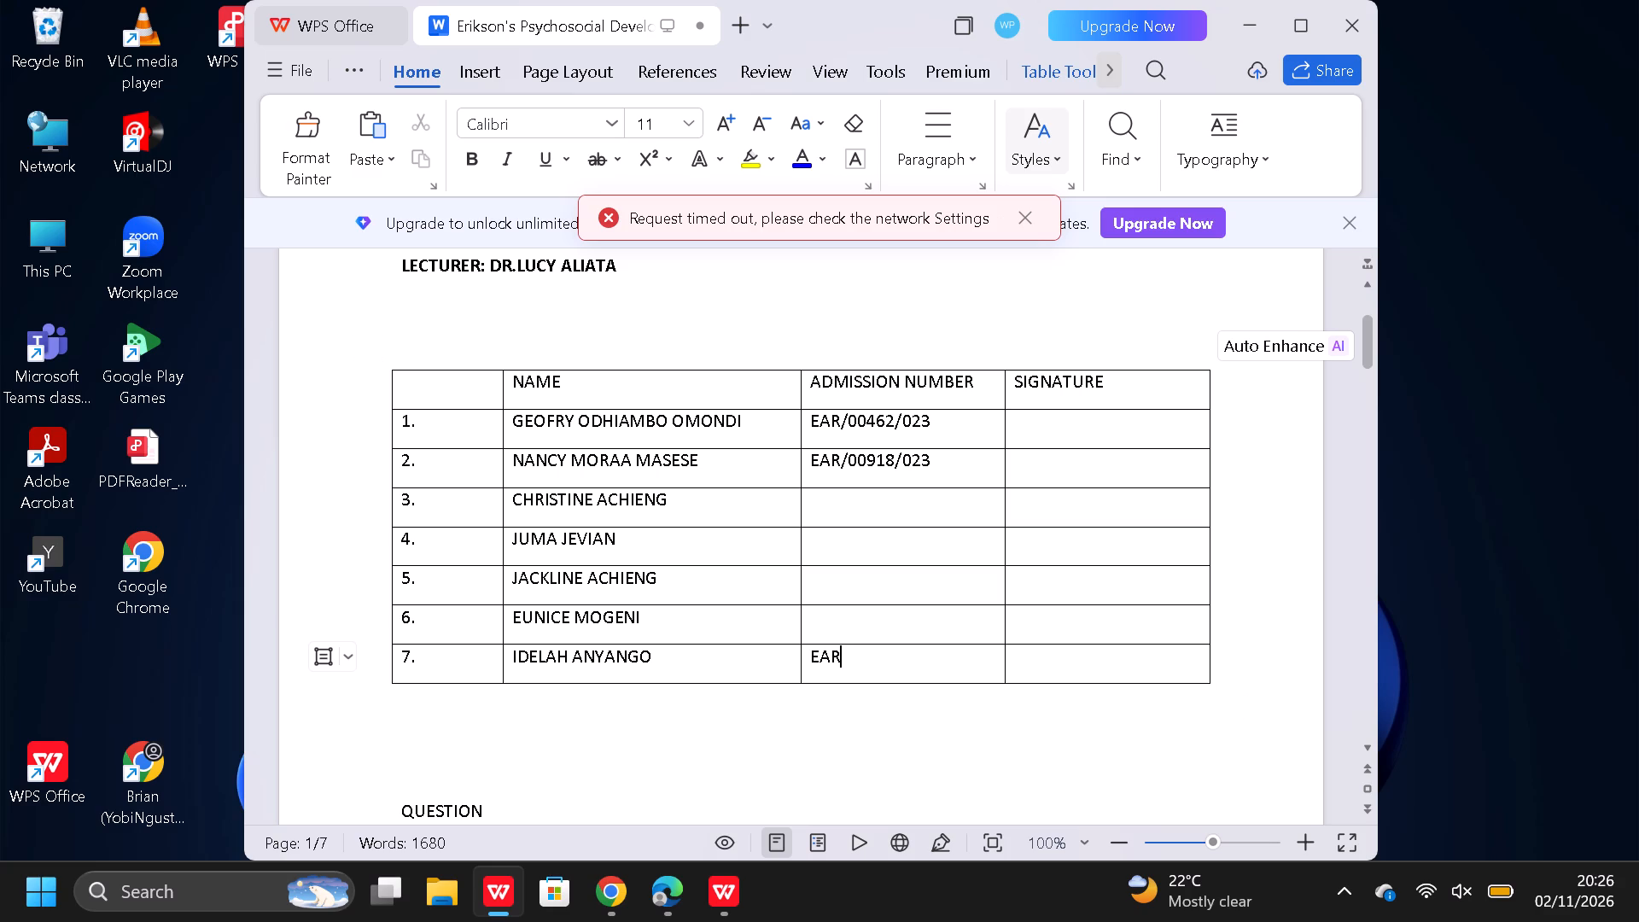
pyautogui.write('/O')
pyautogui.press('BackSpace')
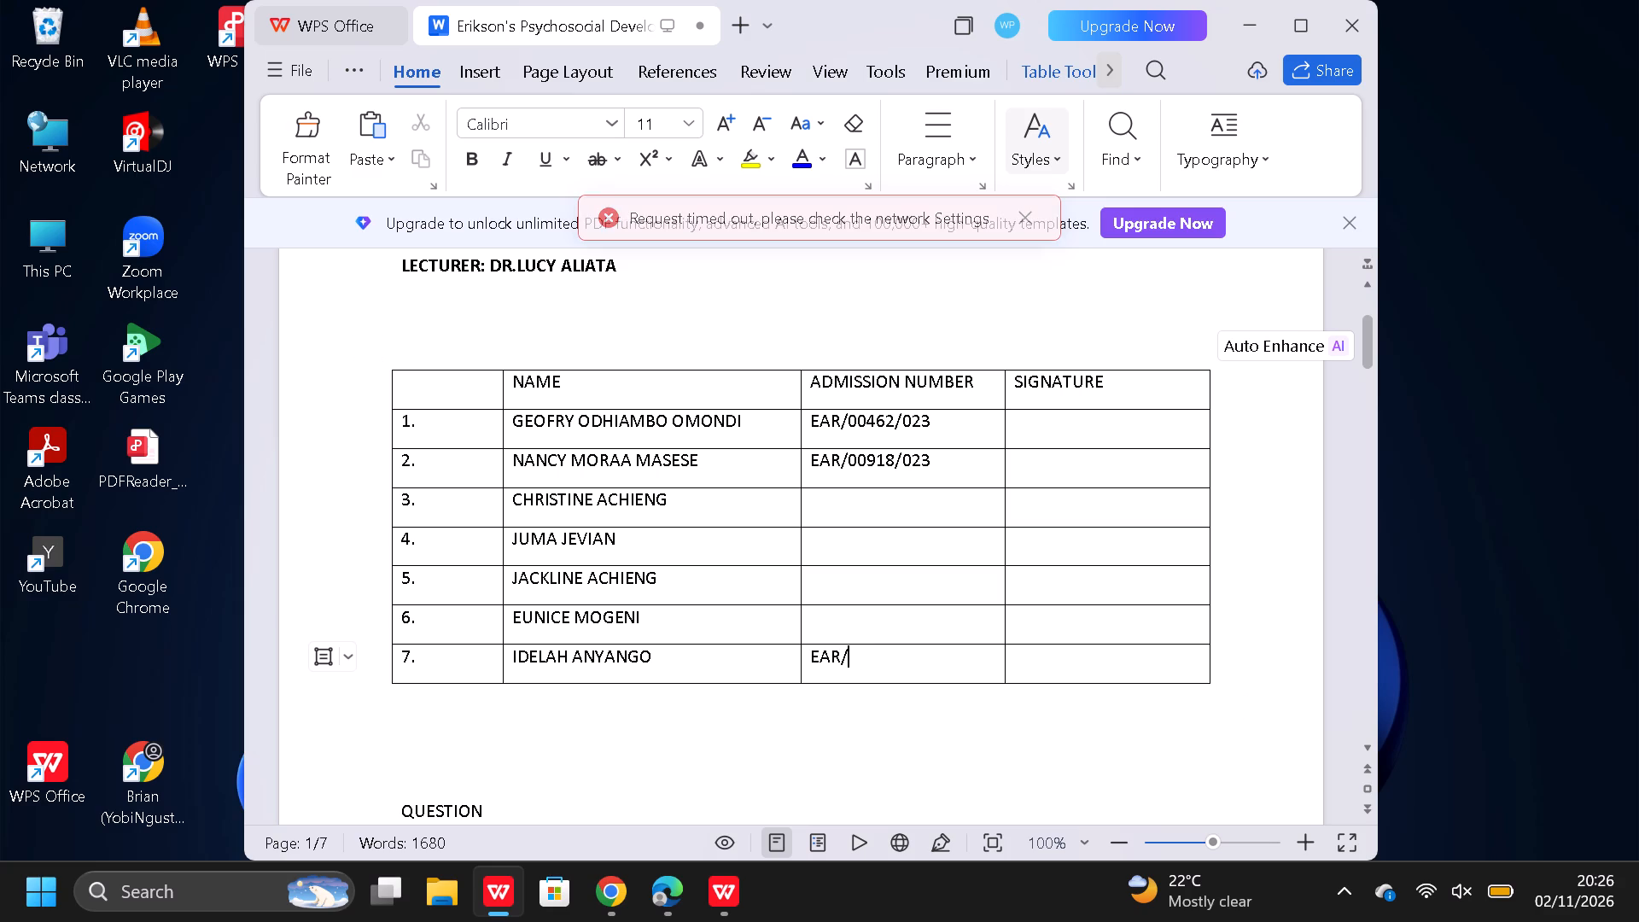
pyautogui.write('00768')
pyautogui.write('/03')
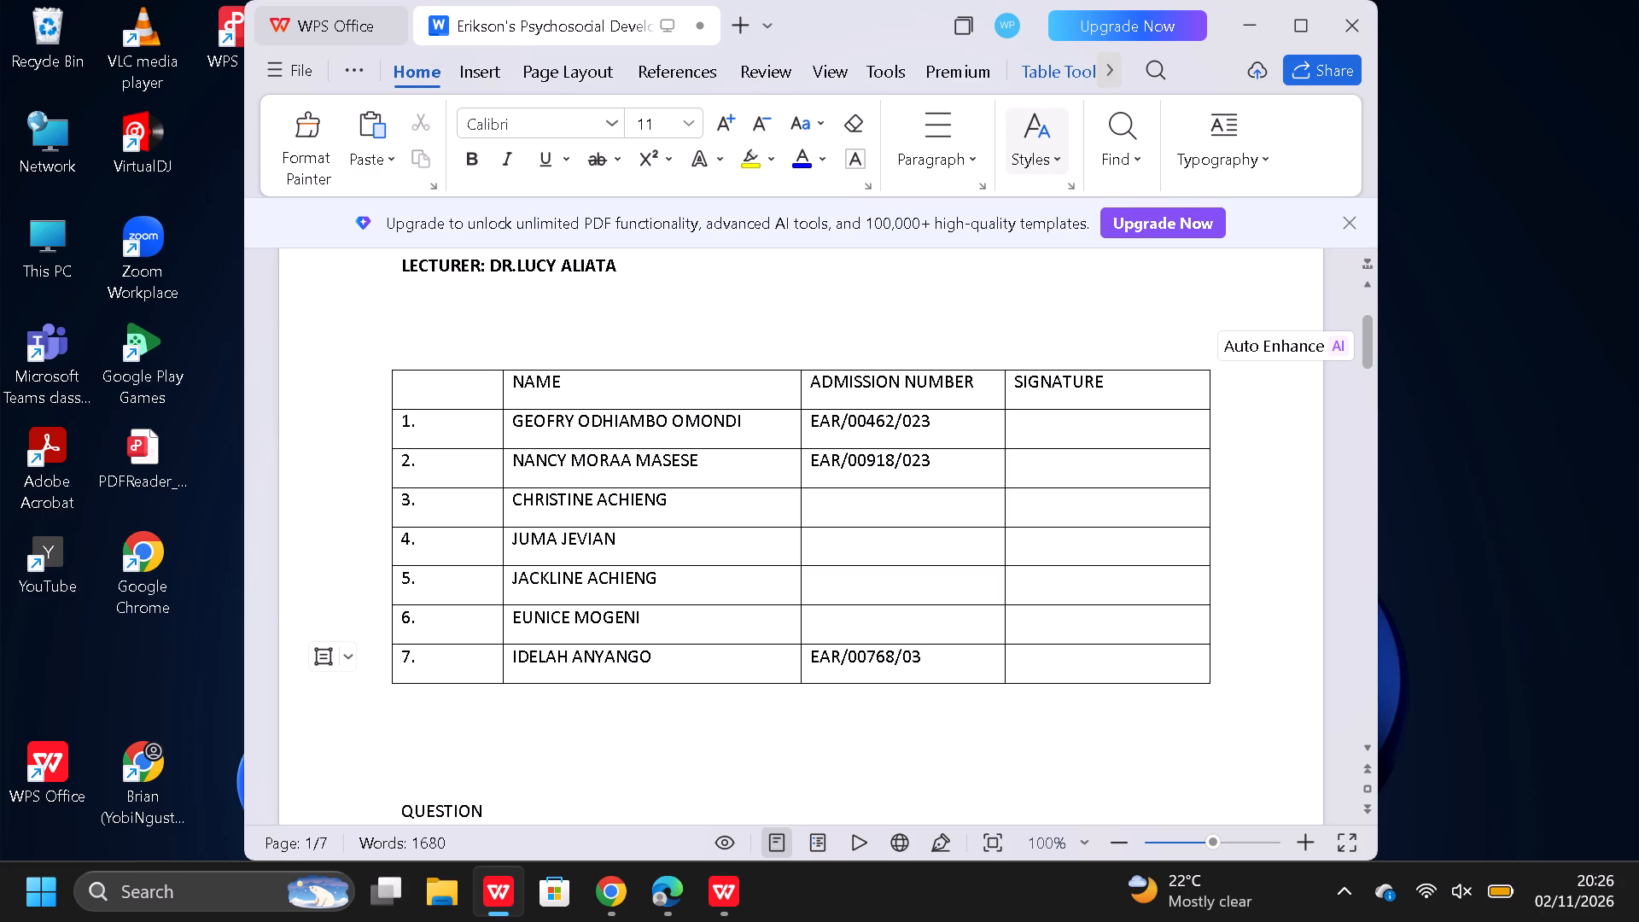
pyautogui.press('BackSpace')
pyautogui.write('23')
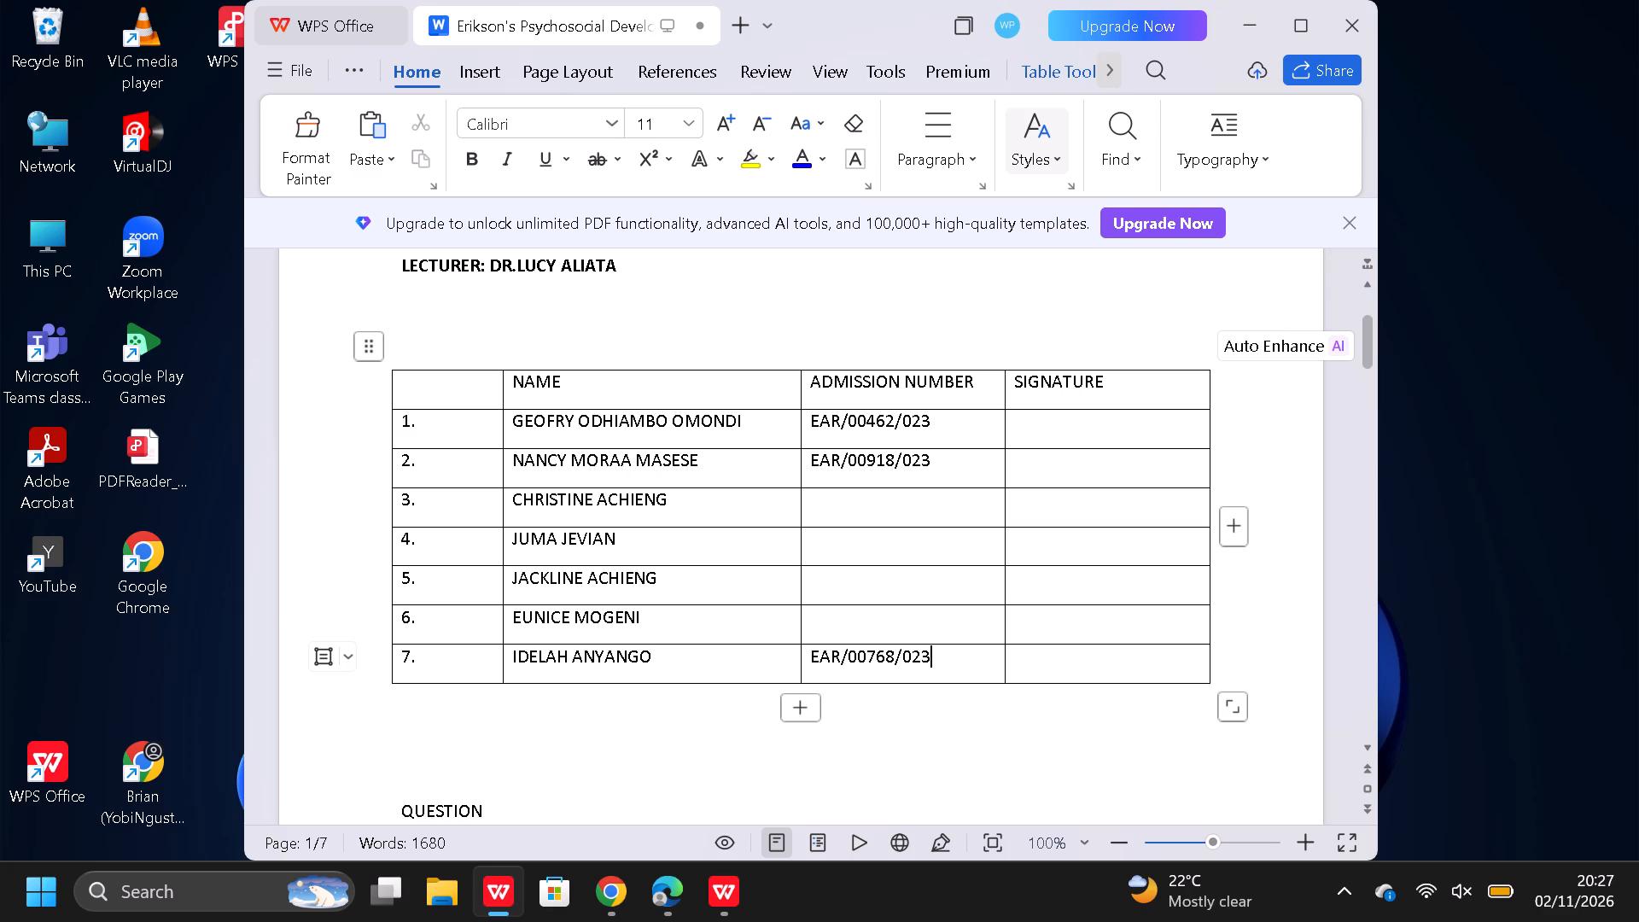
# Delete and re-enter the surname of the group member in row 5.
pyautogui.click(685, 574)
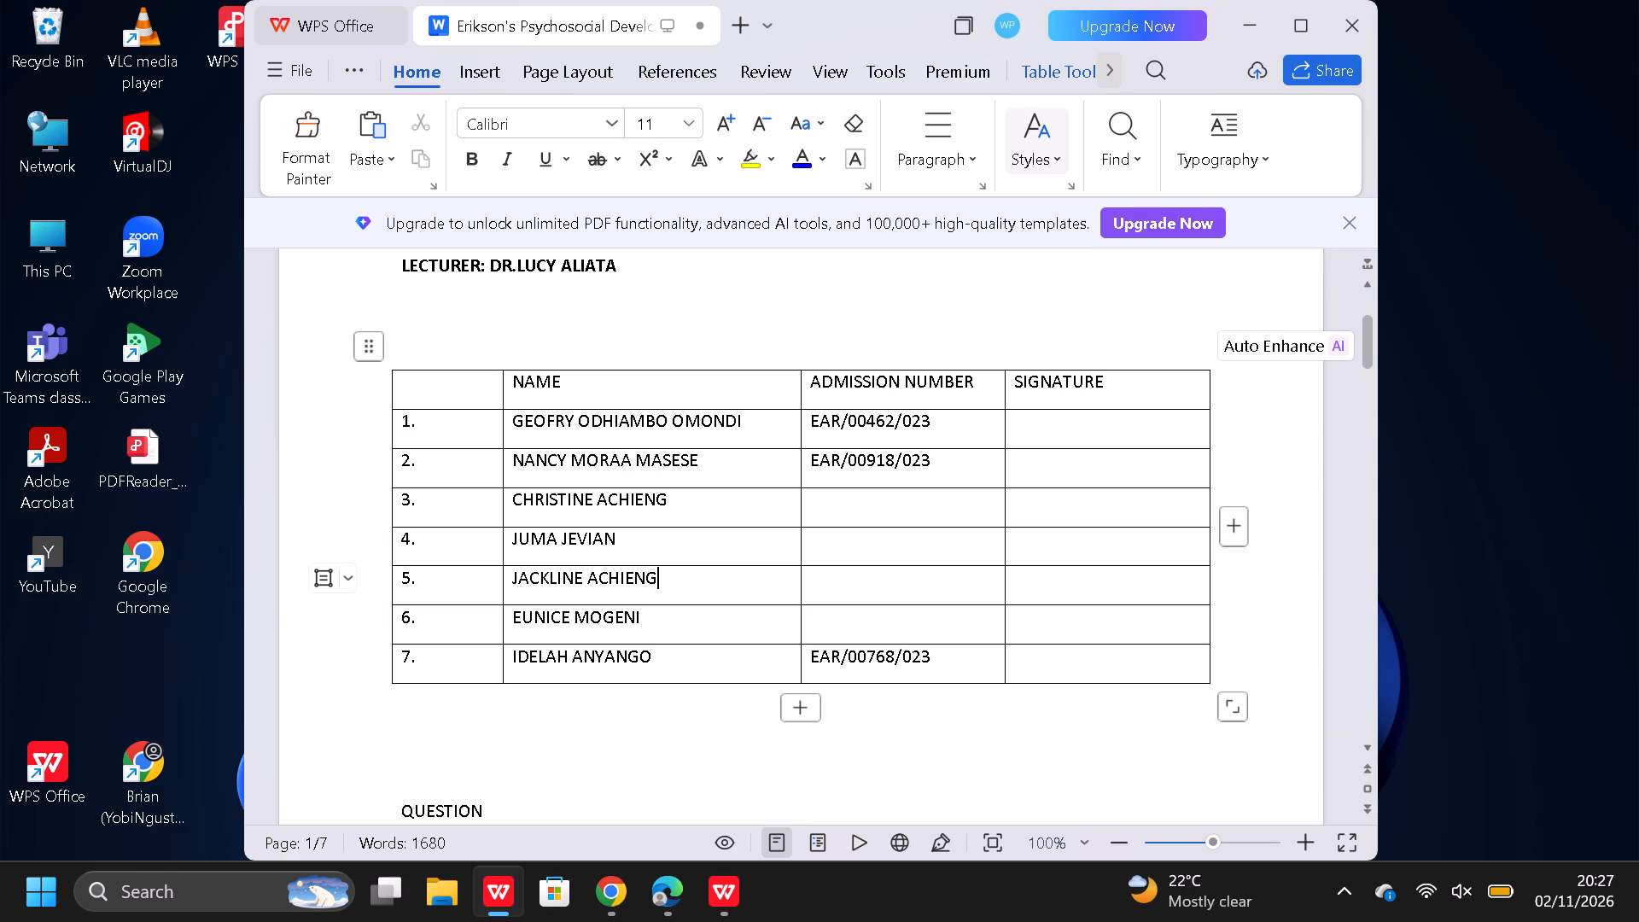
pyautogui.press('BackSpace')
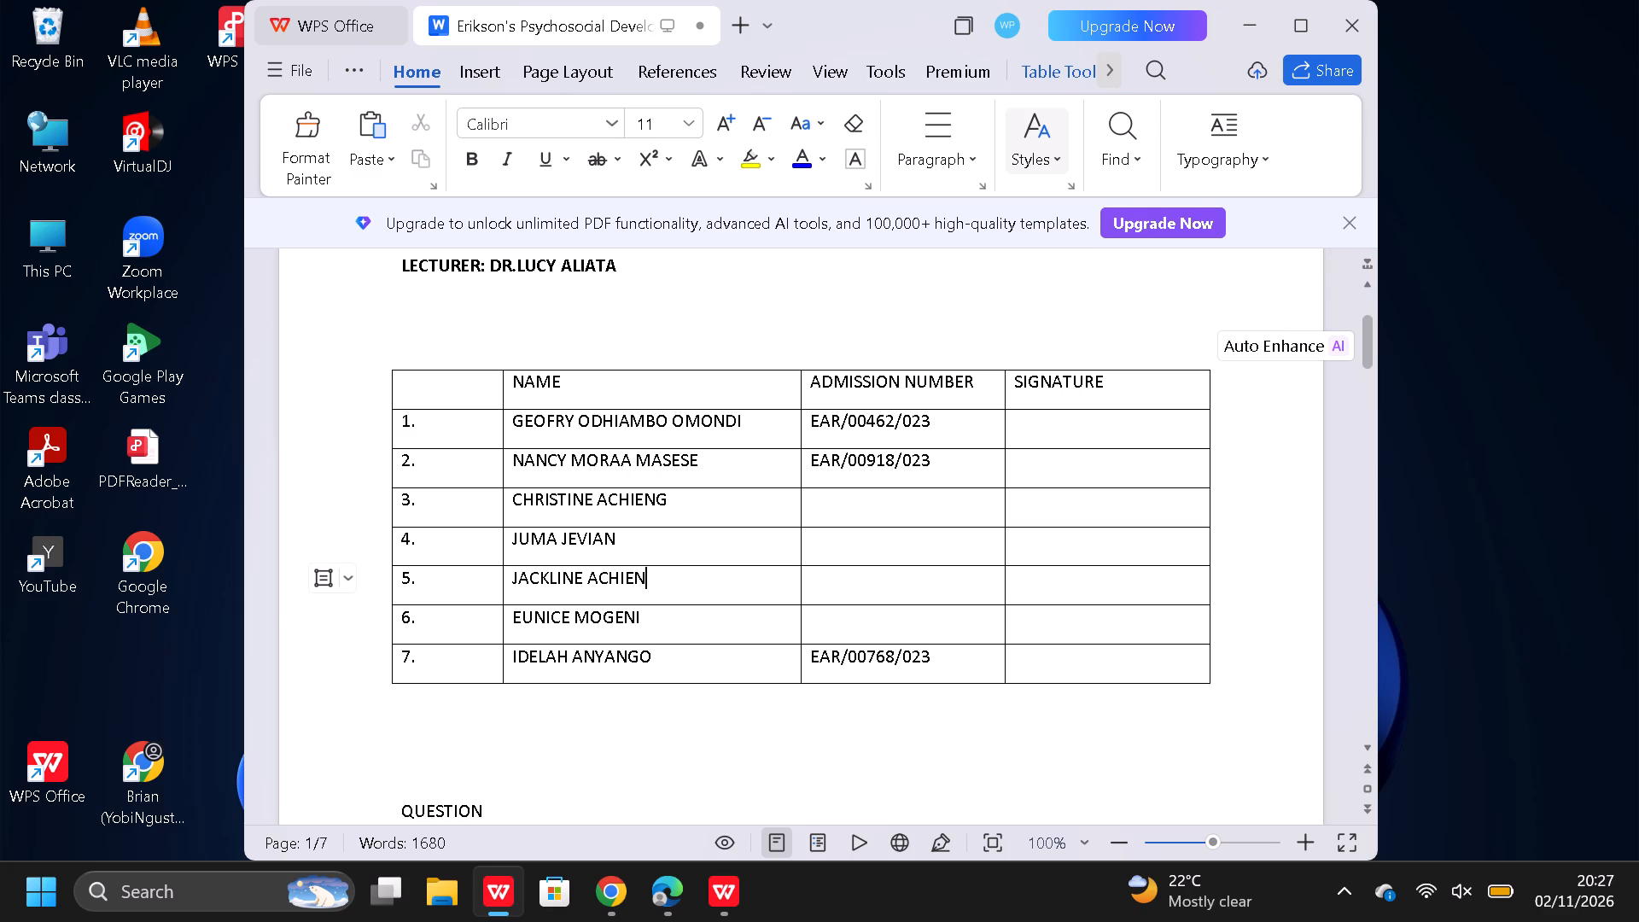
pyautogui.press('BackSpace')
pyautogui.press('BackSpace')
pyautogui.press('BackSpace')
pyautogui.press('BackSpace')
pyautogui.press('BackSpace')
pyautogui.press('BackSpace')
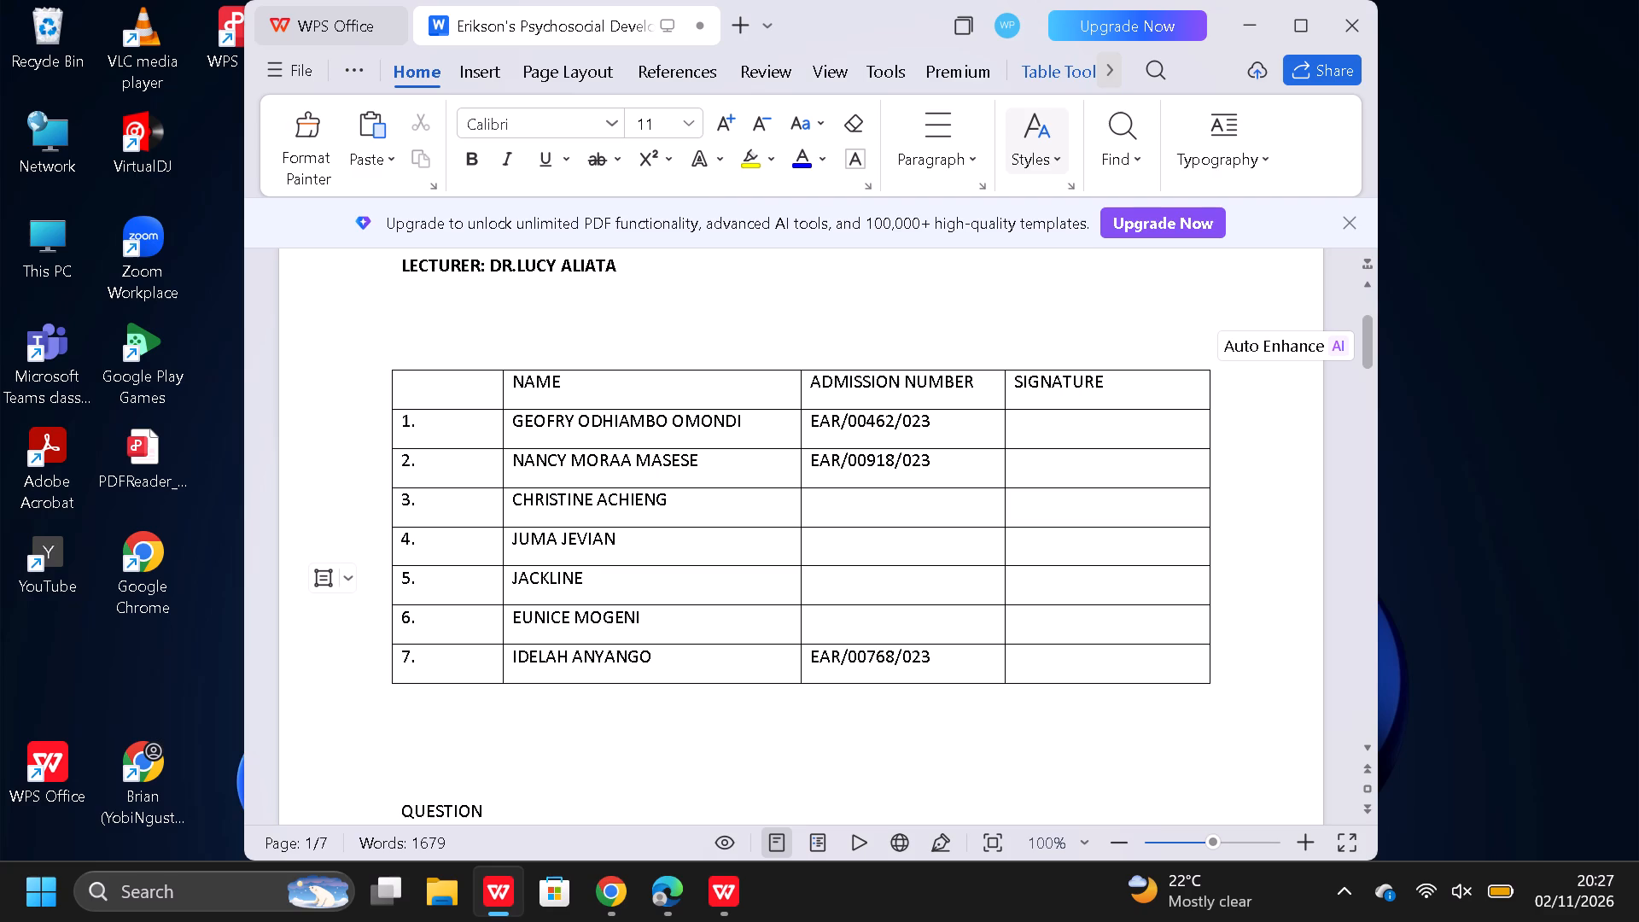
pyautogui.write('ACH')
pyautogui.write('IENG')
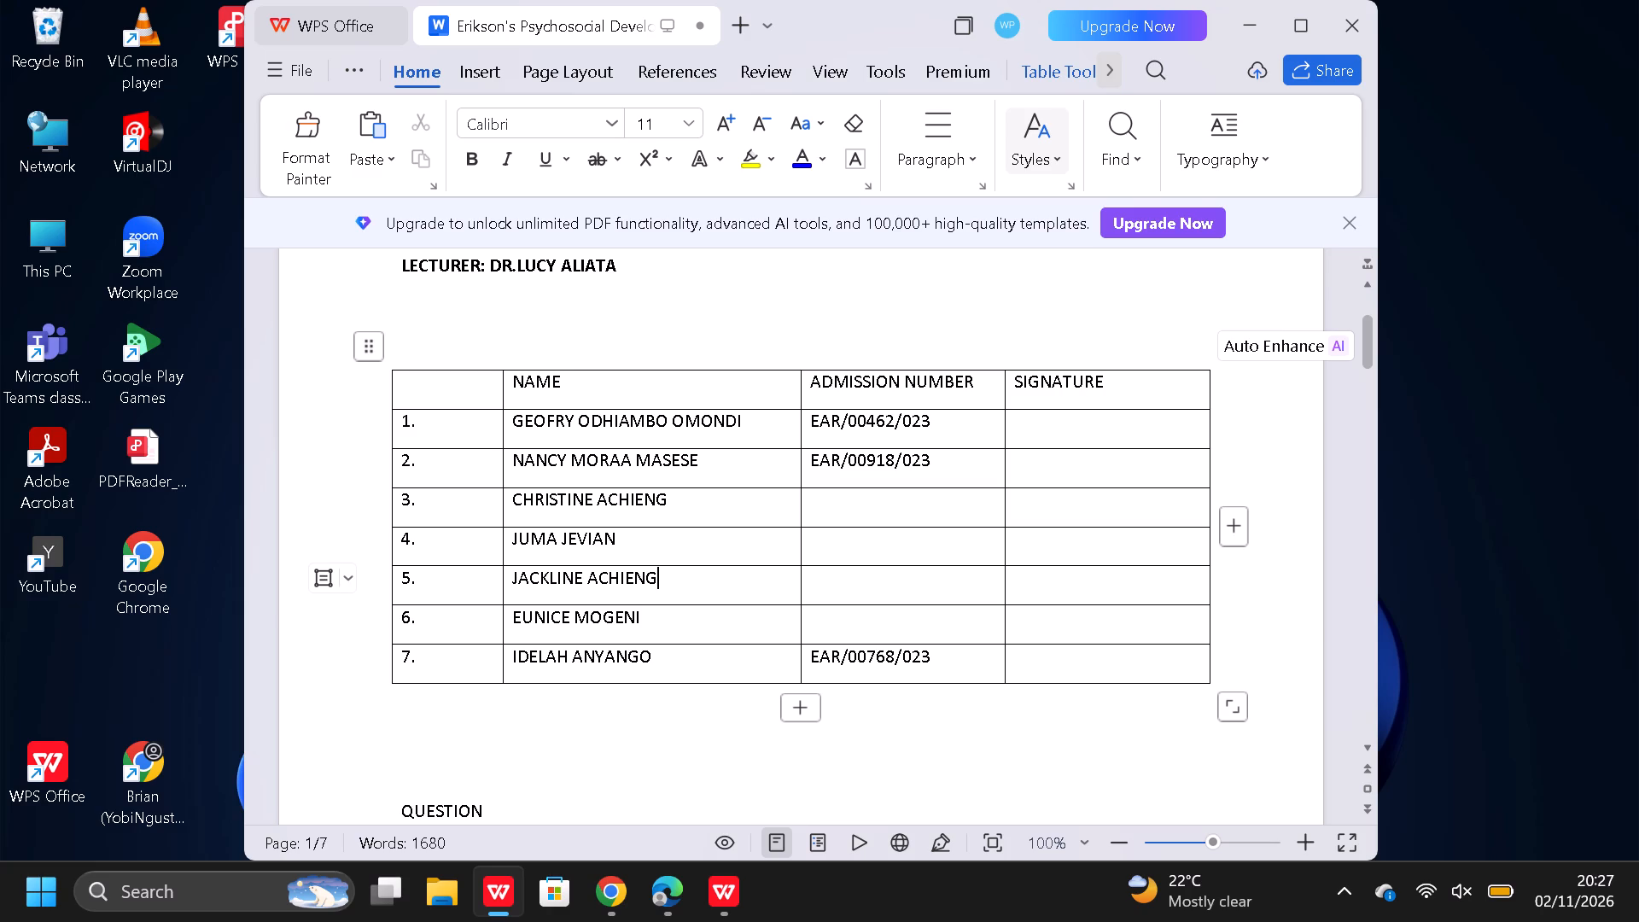
# Insert an additional name and a space in front of the member's existing name in row 5.
pyautogui.click(511, 577)
pyautogui.click(511, 577)
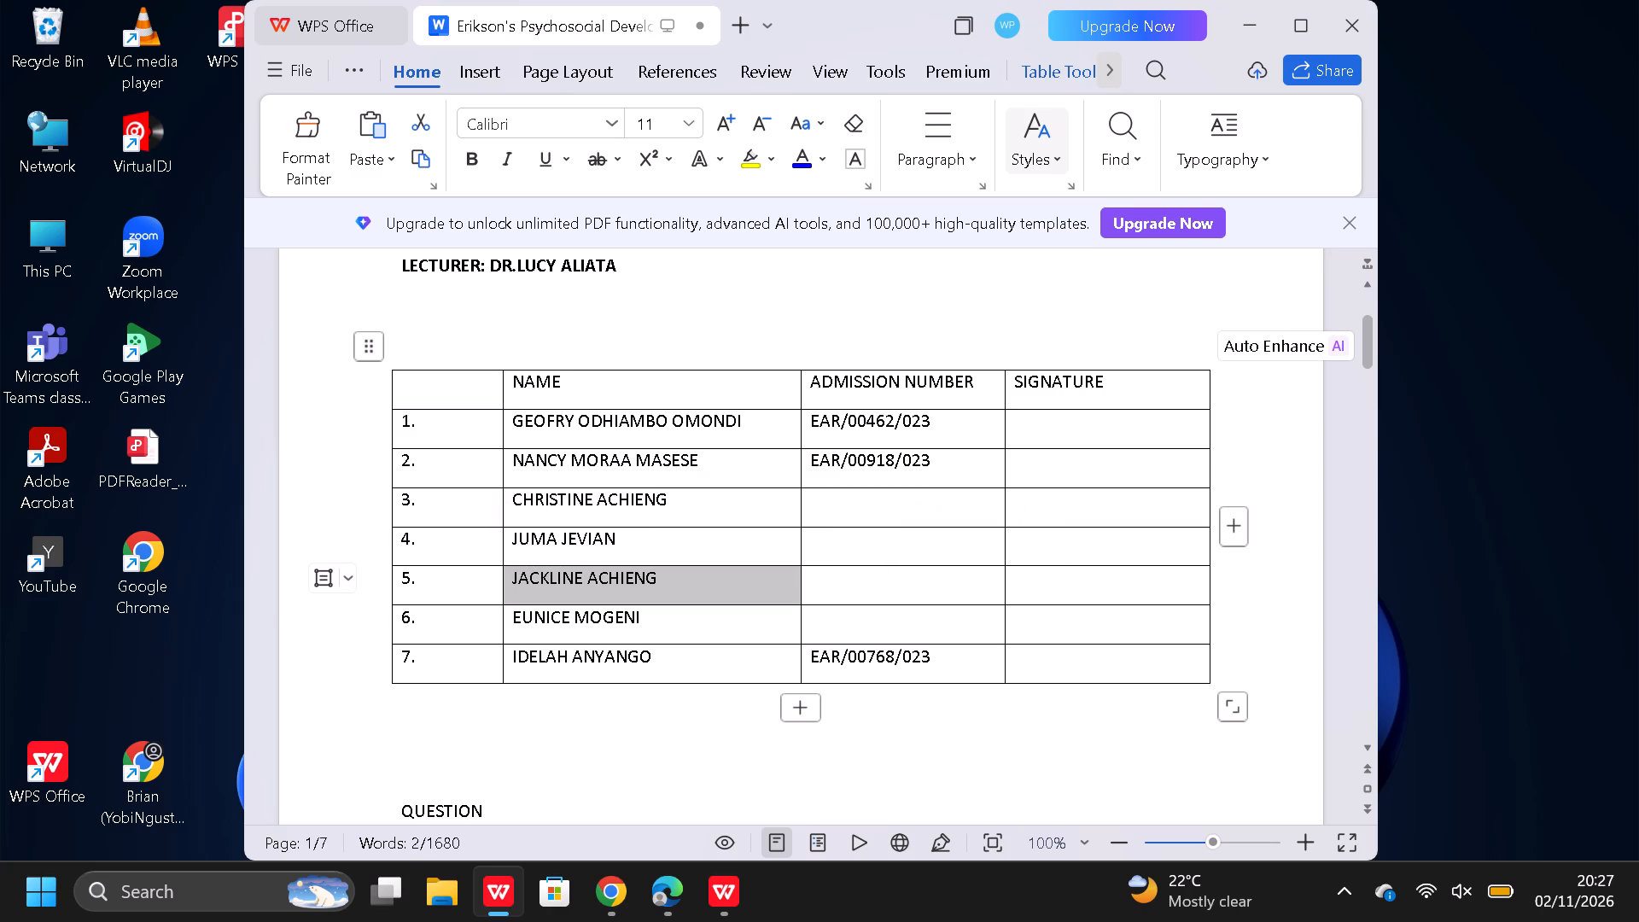
pyautogui.click(587, 583)
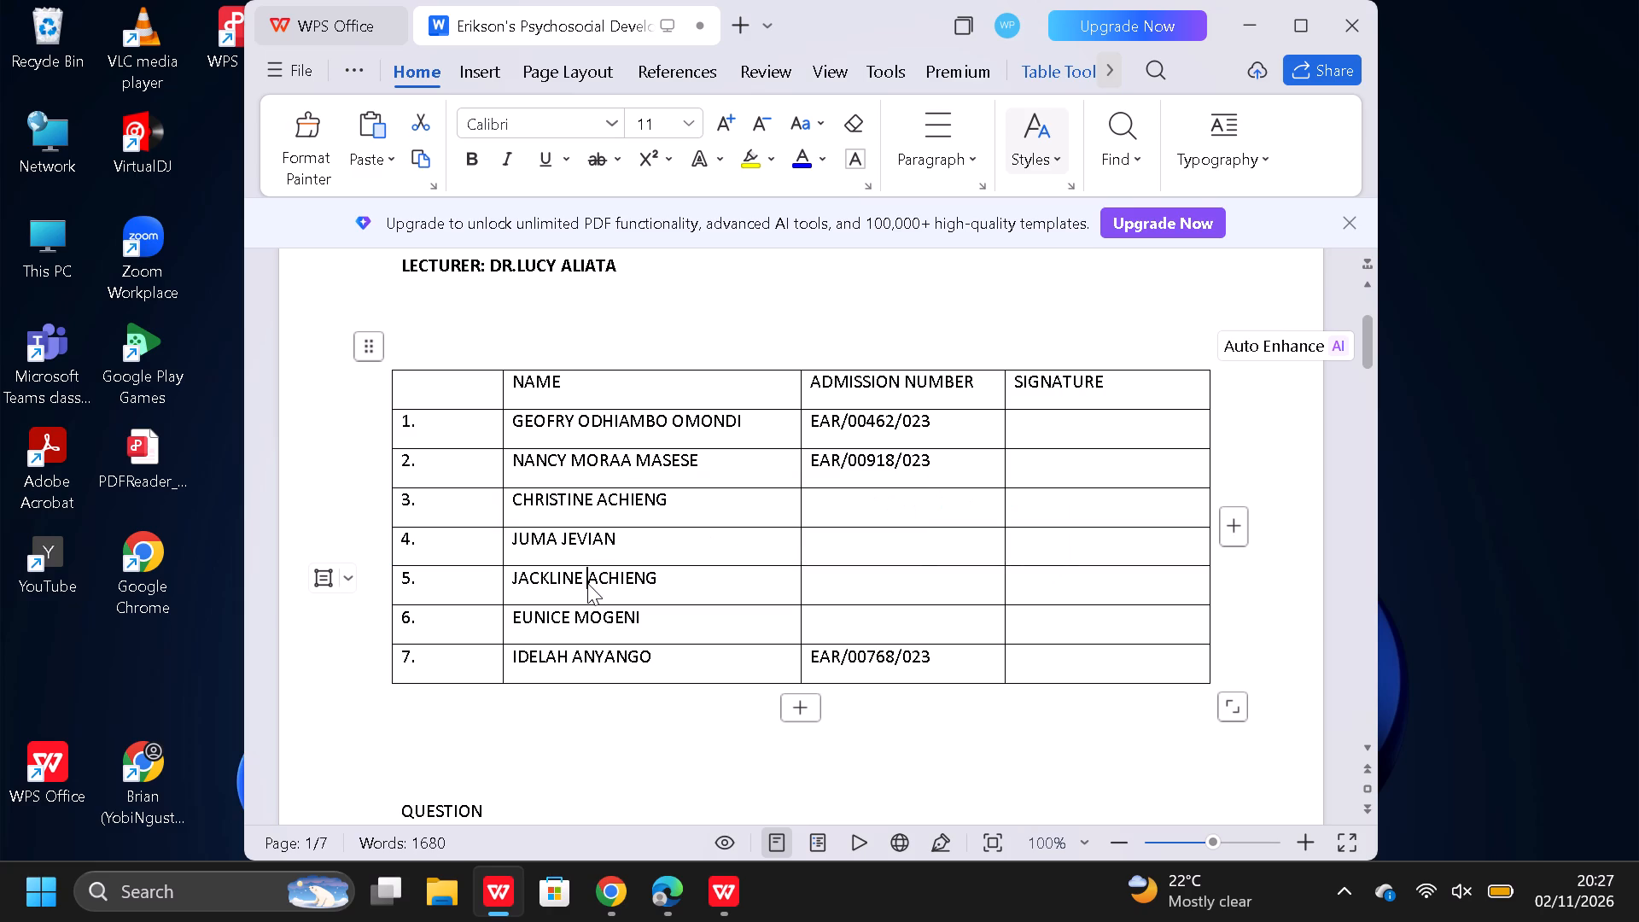
pyautogui.click(540, 581)
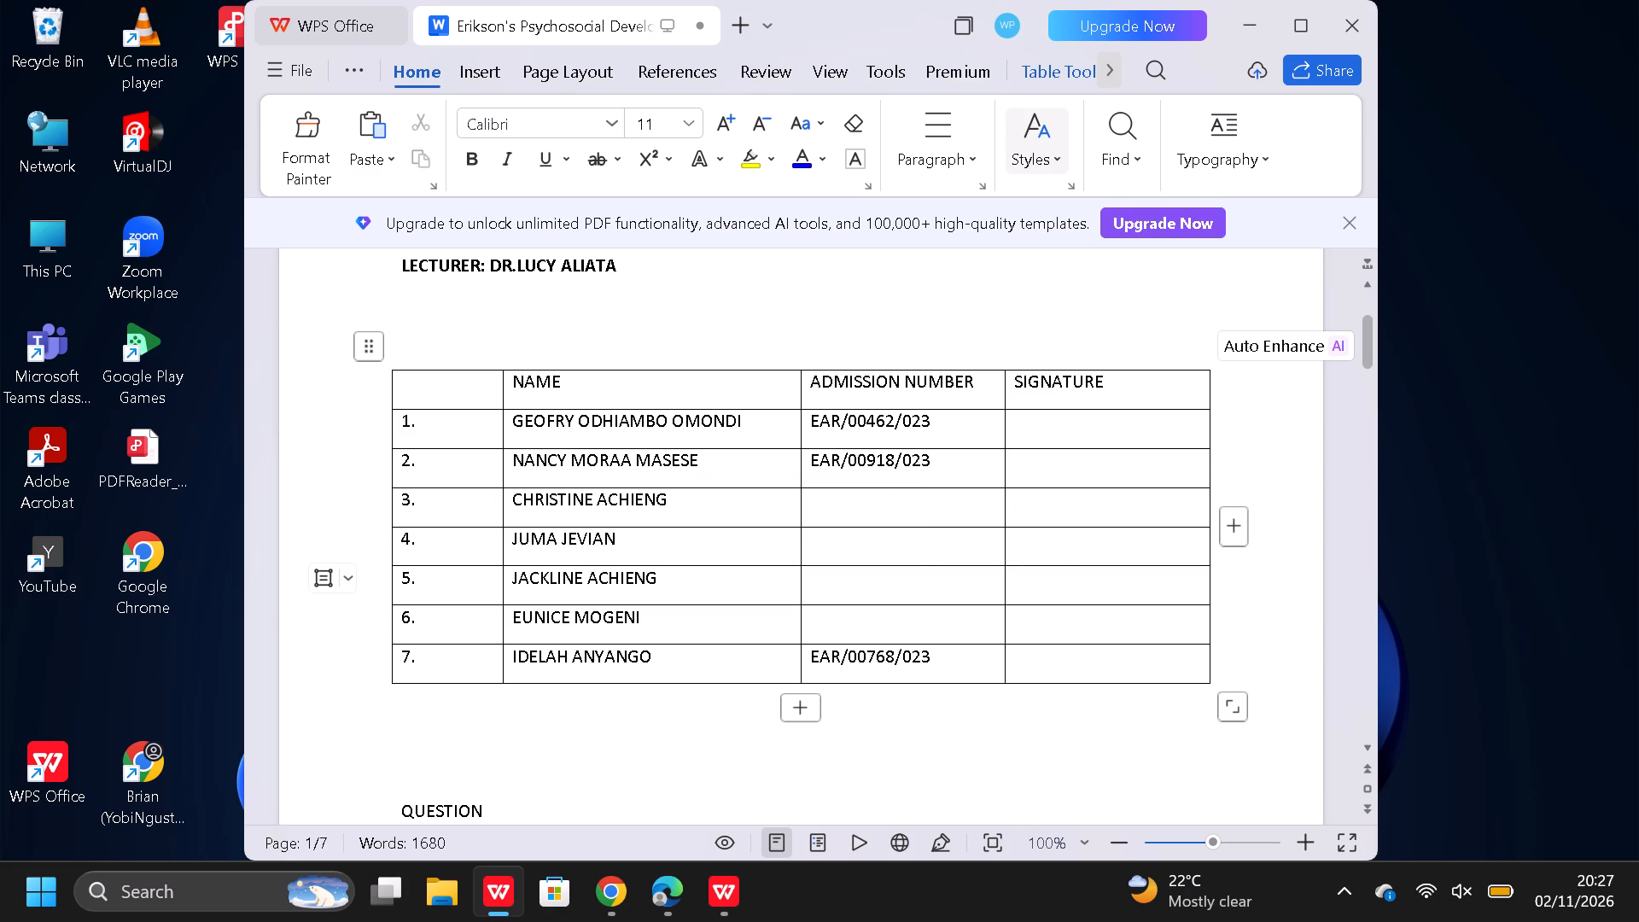
pyautogui.click(512, 576)
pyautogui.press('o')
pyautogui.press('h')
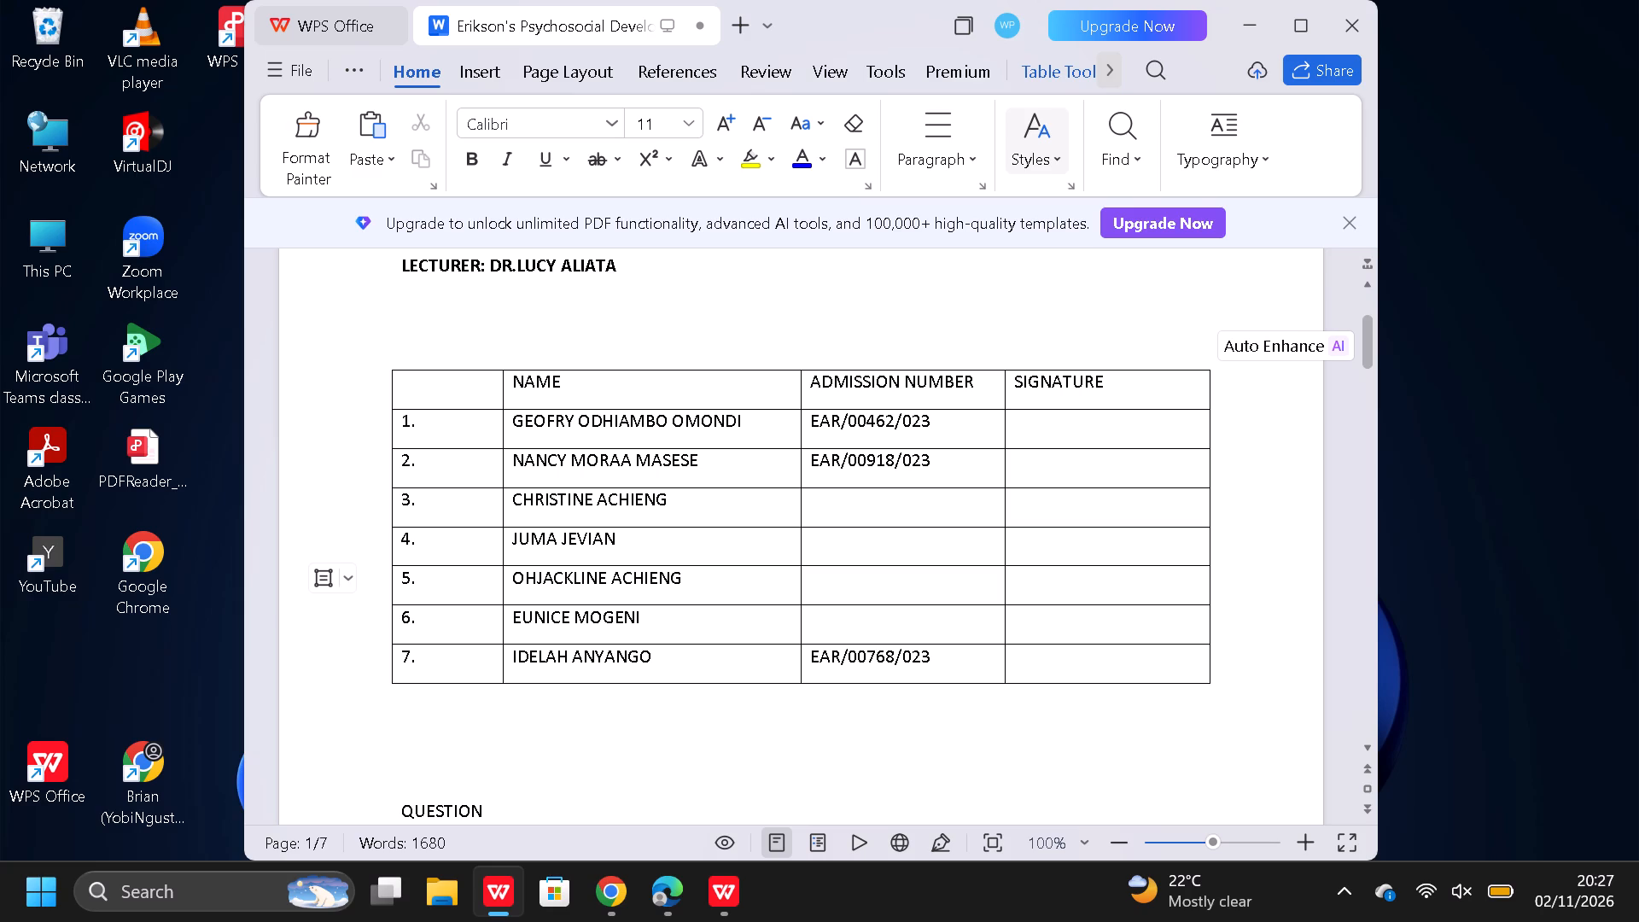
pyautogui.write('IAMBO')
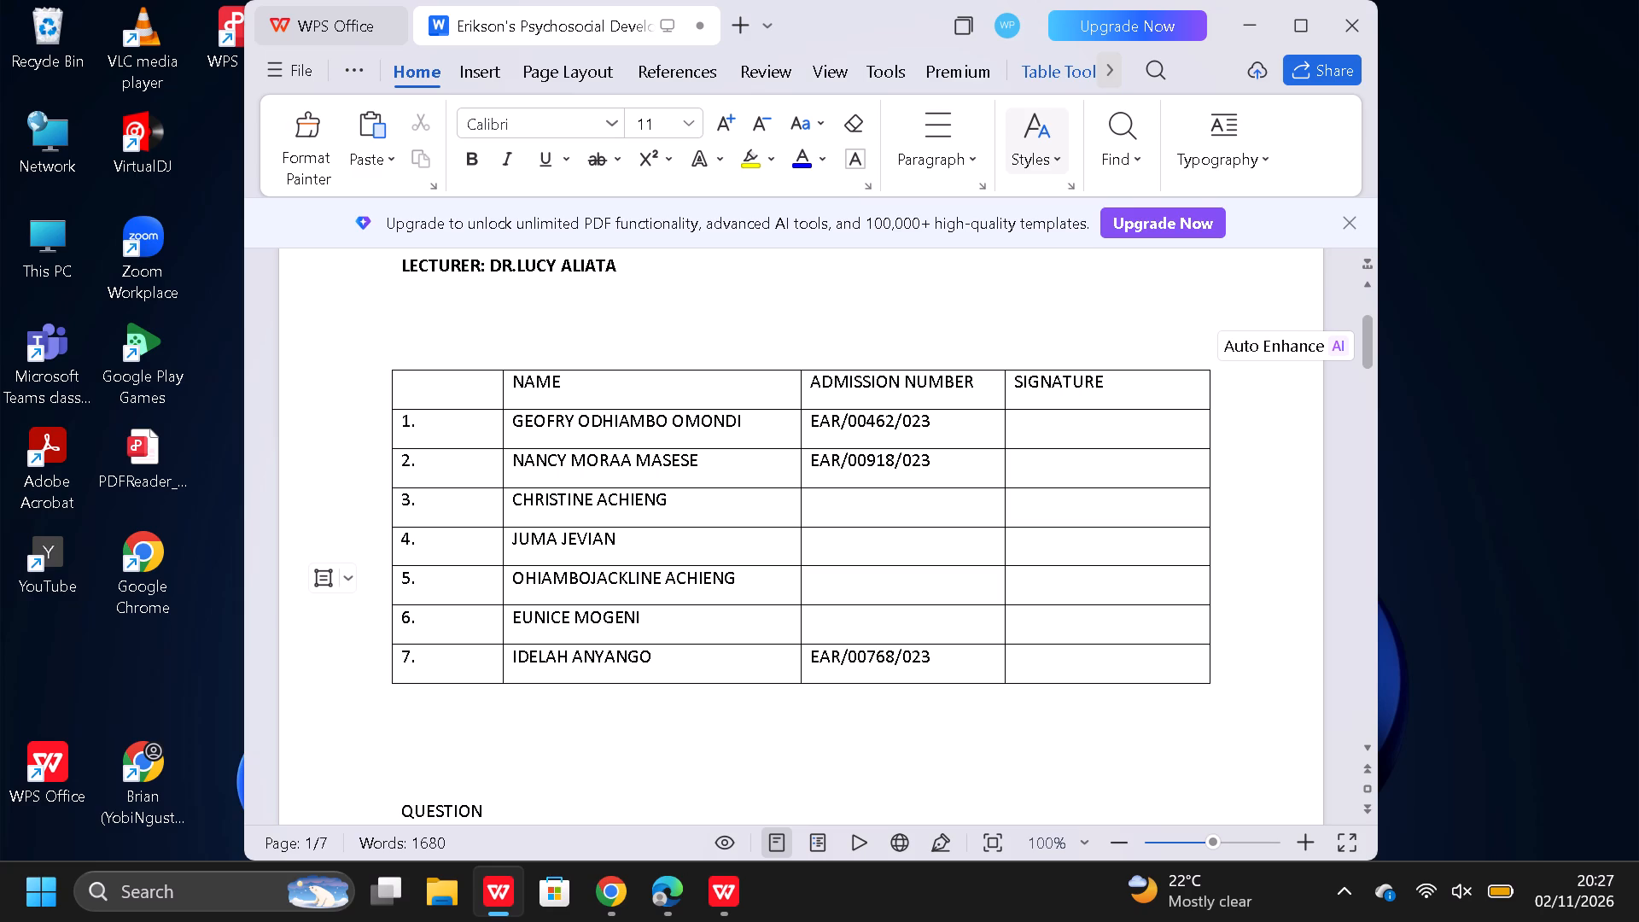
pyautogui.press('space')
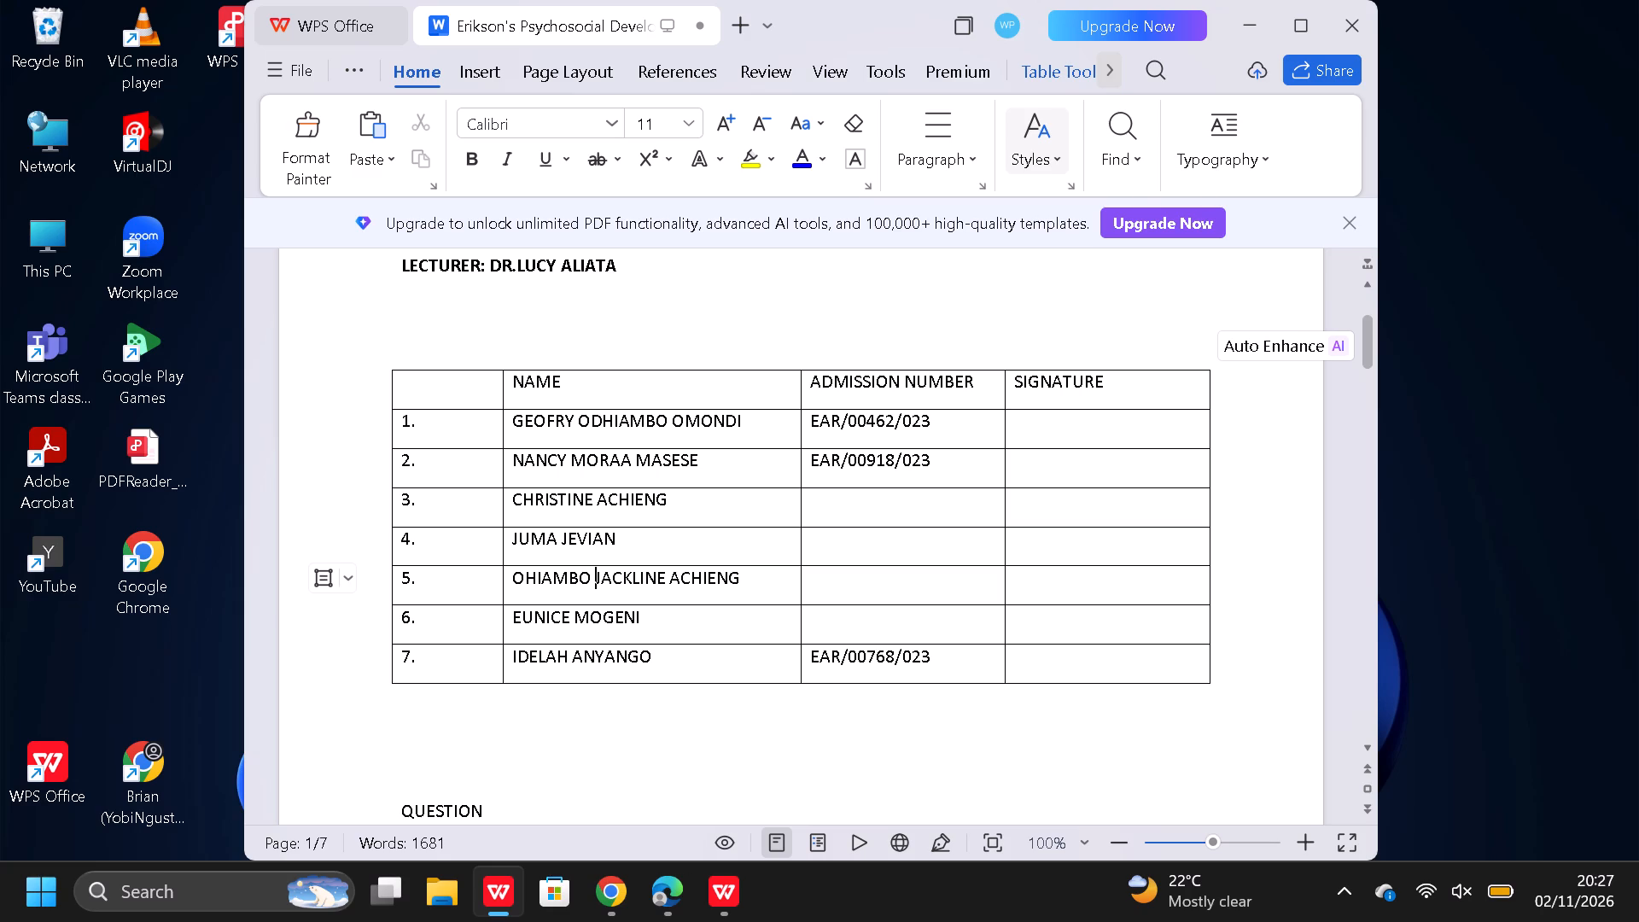
# Enter the row 5 member's admission number in the group members table.
pyautogui.click(819, 585)
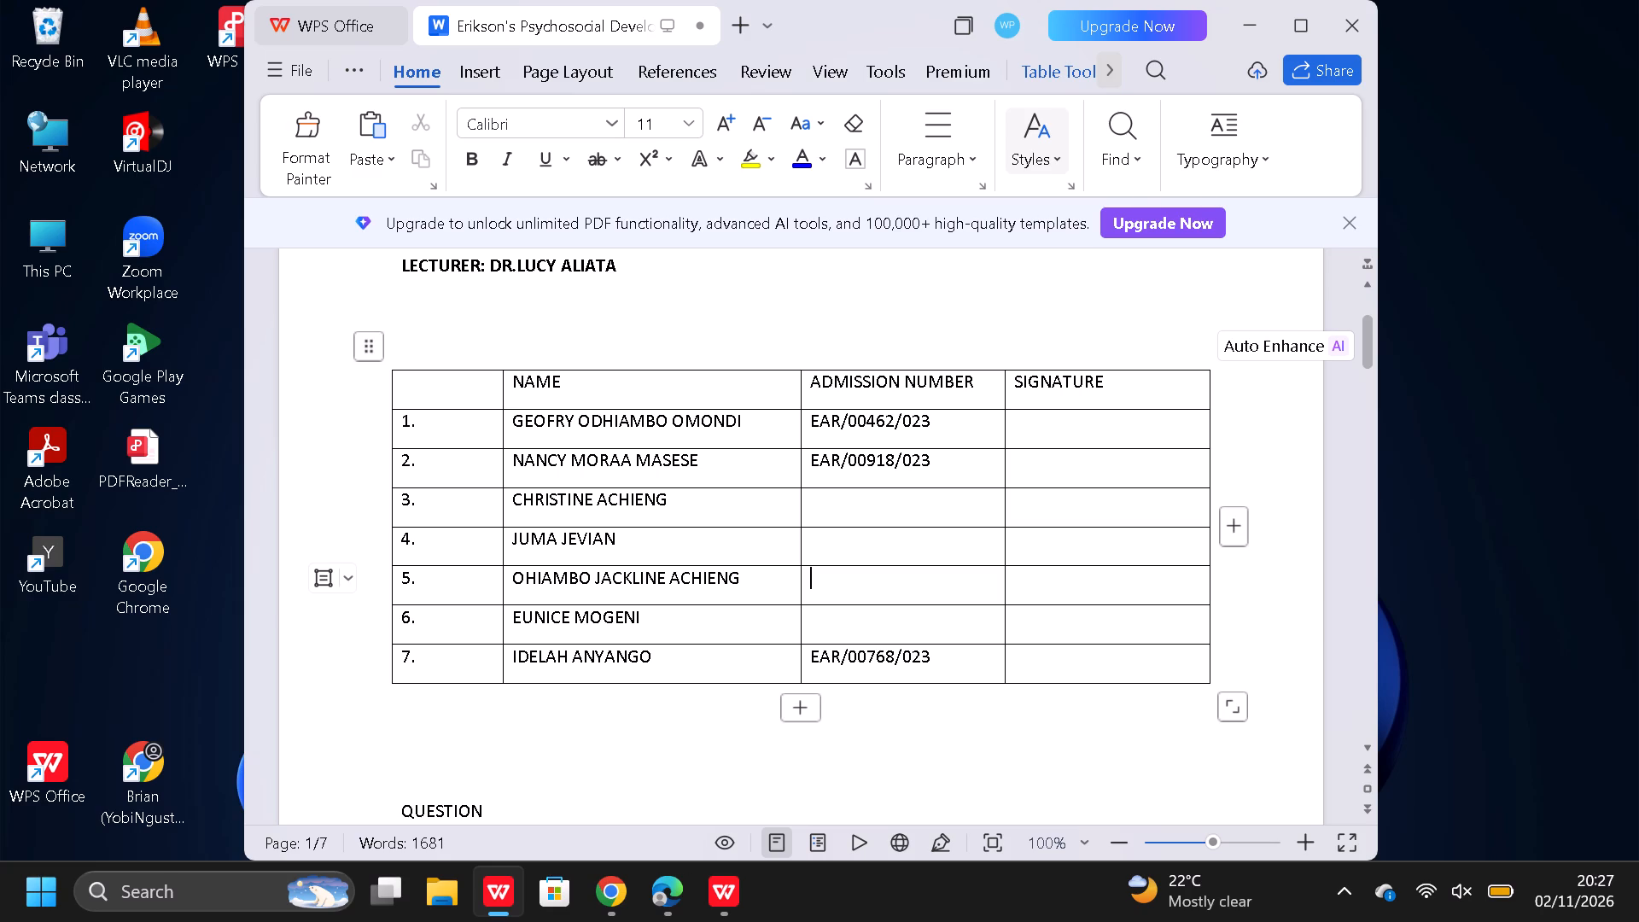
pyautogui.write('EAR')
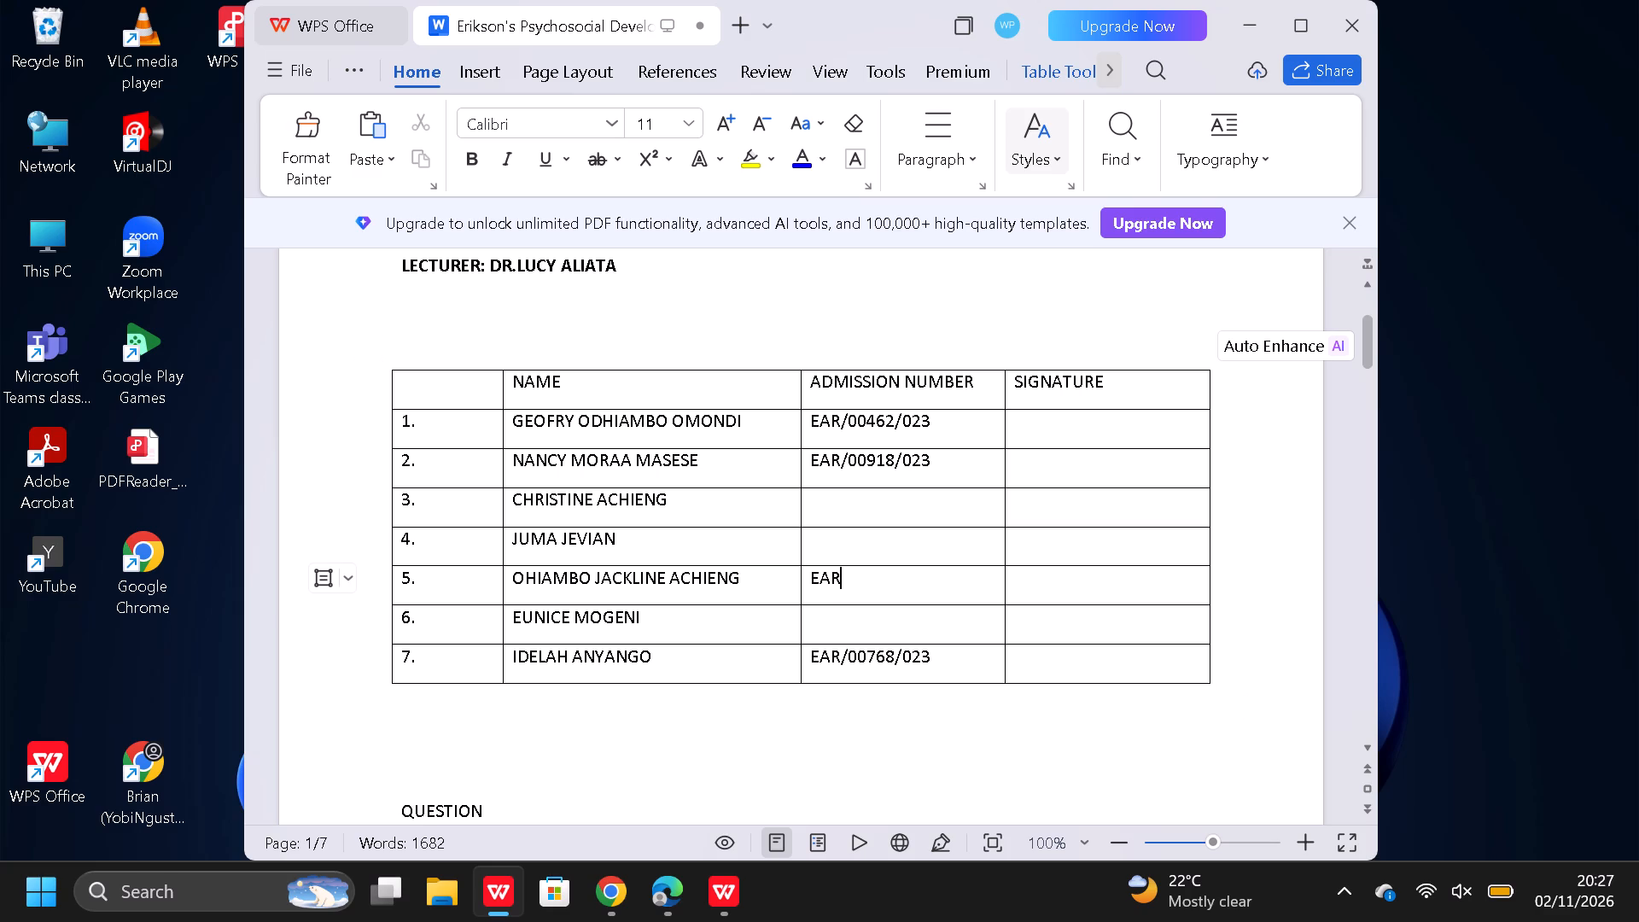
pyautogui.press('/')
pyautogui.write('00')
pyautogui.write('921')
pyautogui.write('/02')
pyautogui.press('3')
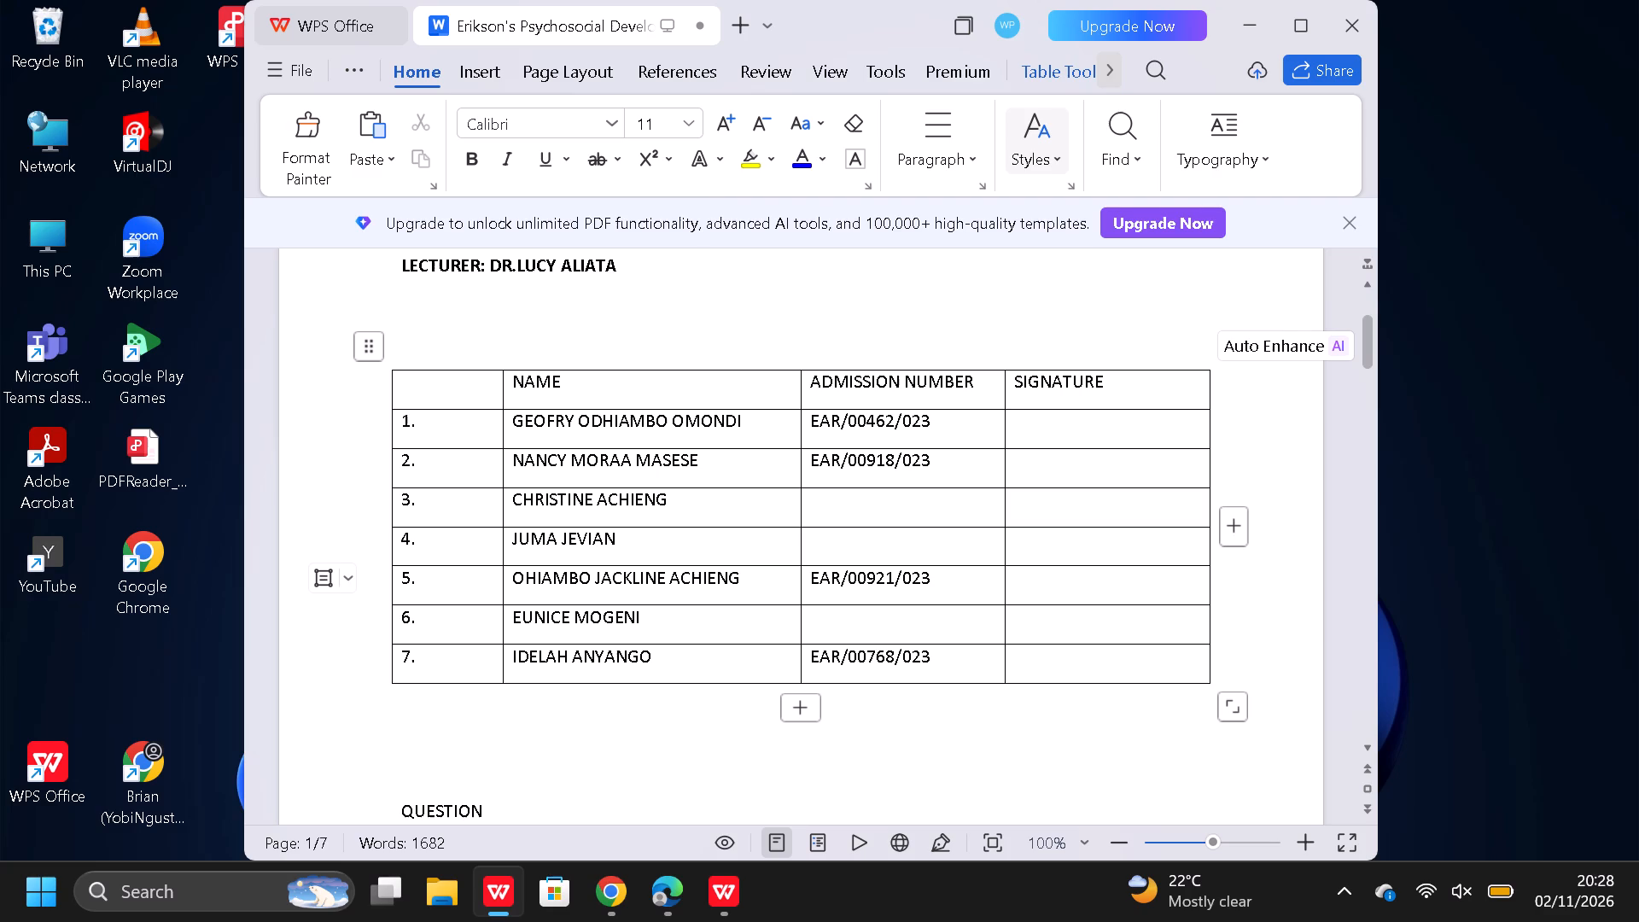
# Enter the row 4 member's admission number in the group members table.
pyautogui.click(843, 546)
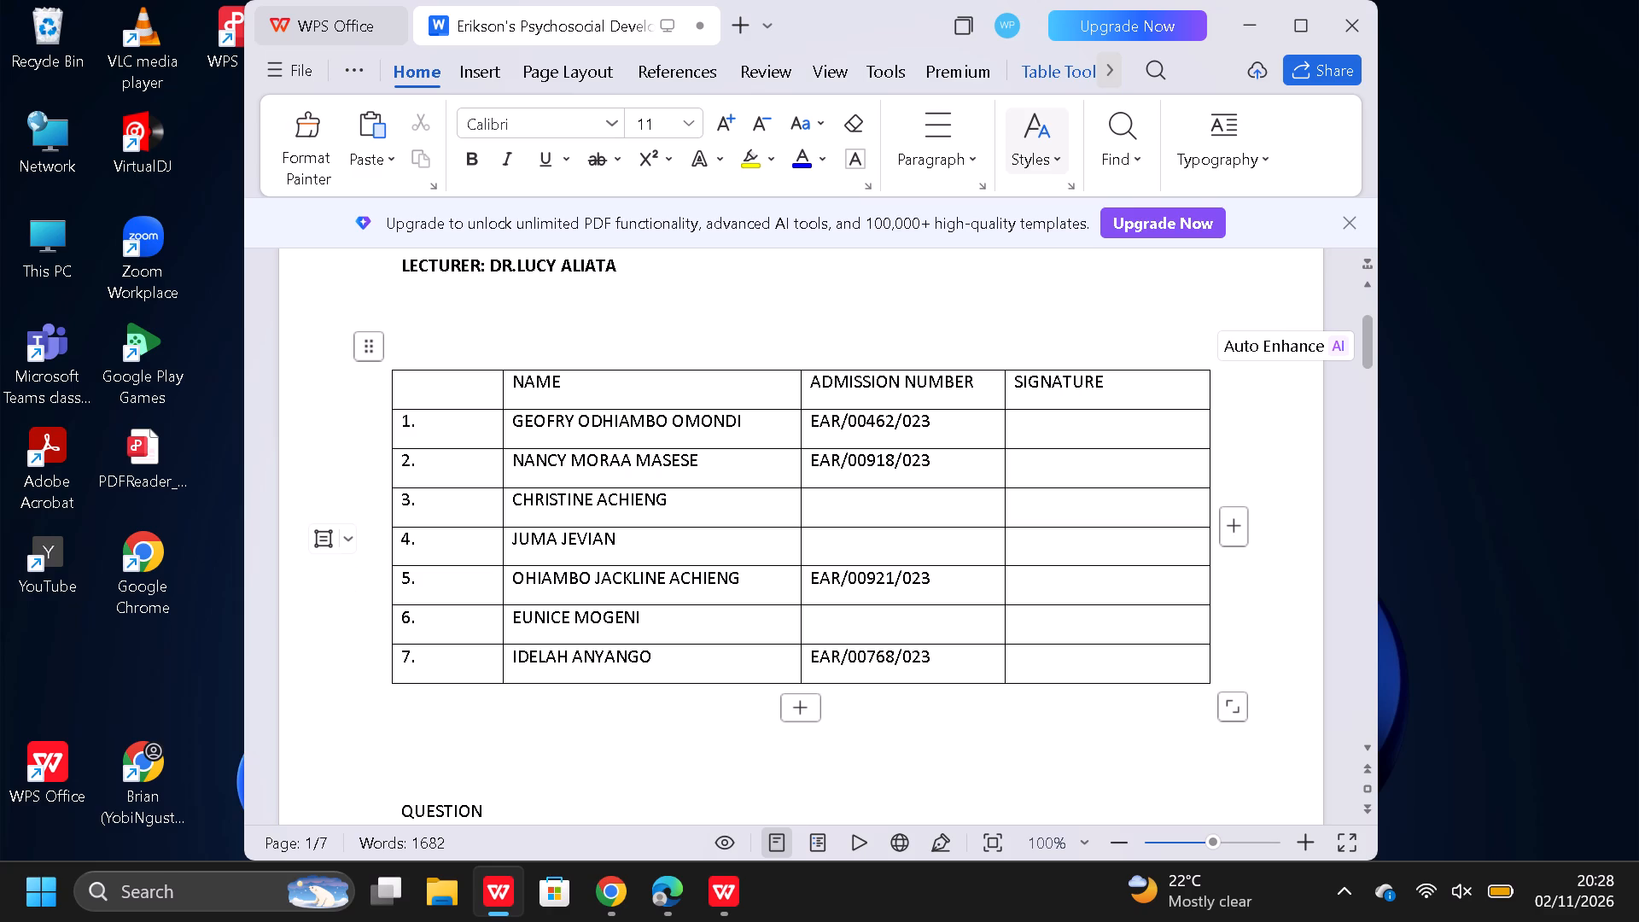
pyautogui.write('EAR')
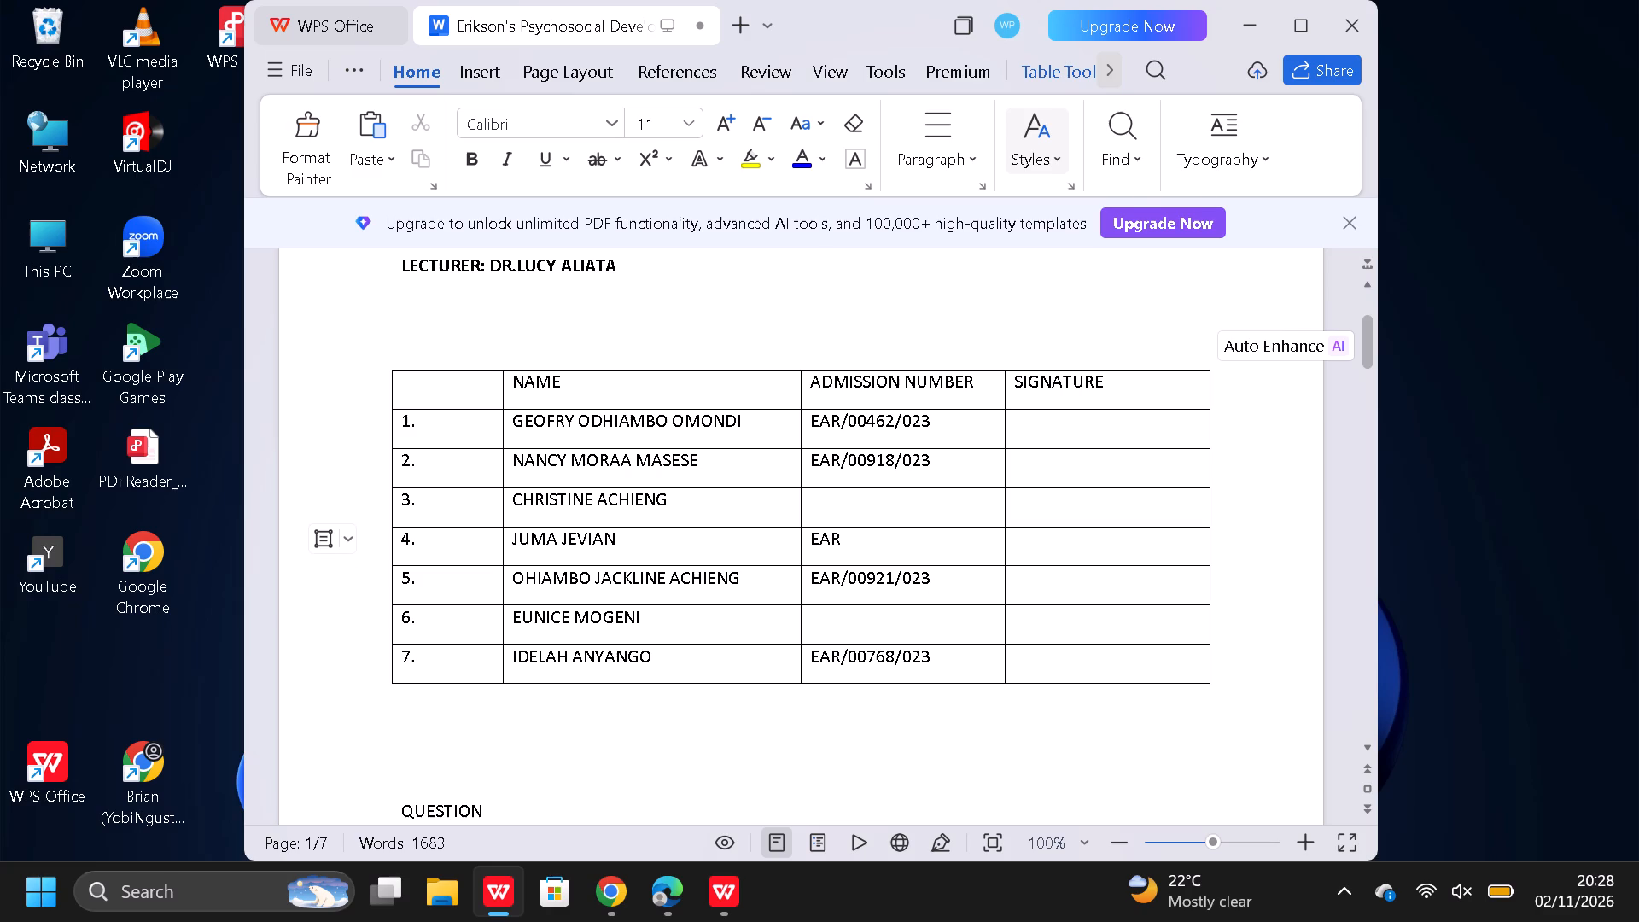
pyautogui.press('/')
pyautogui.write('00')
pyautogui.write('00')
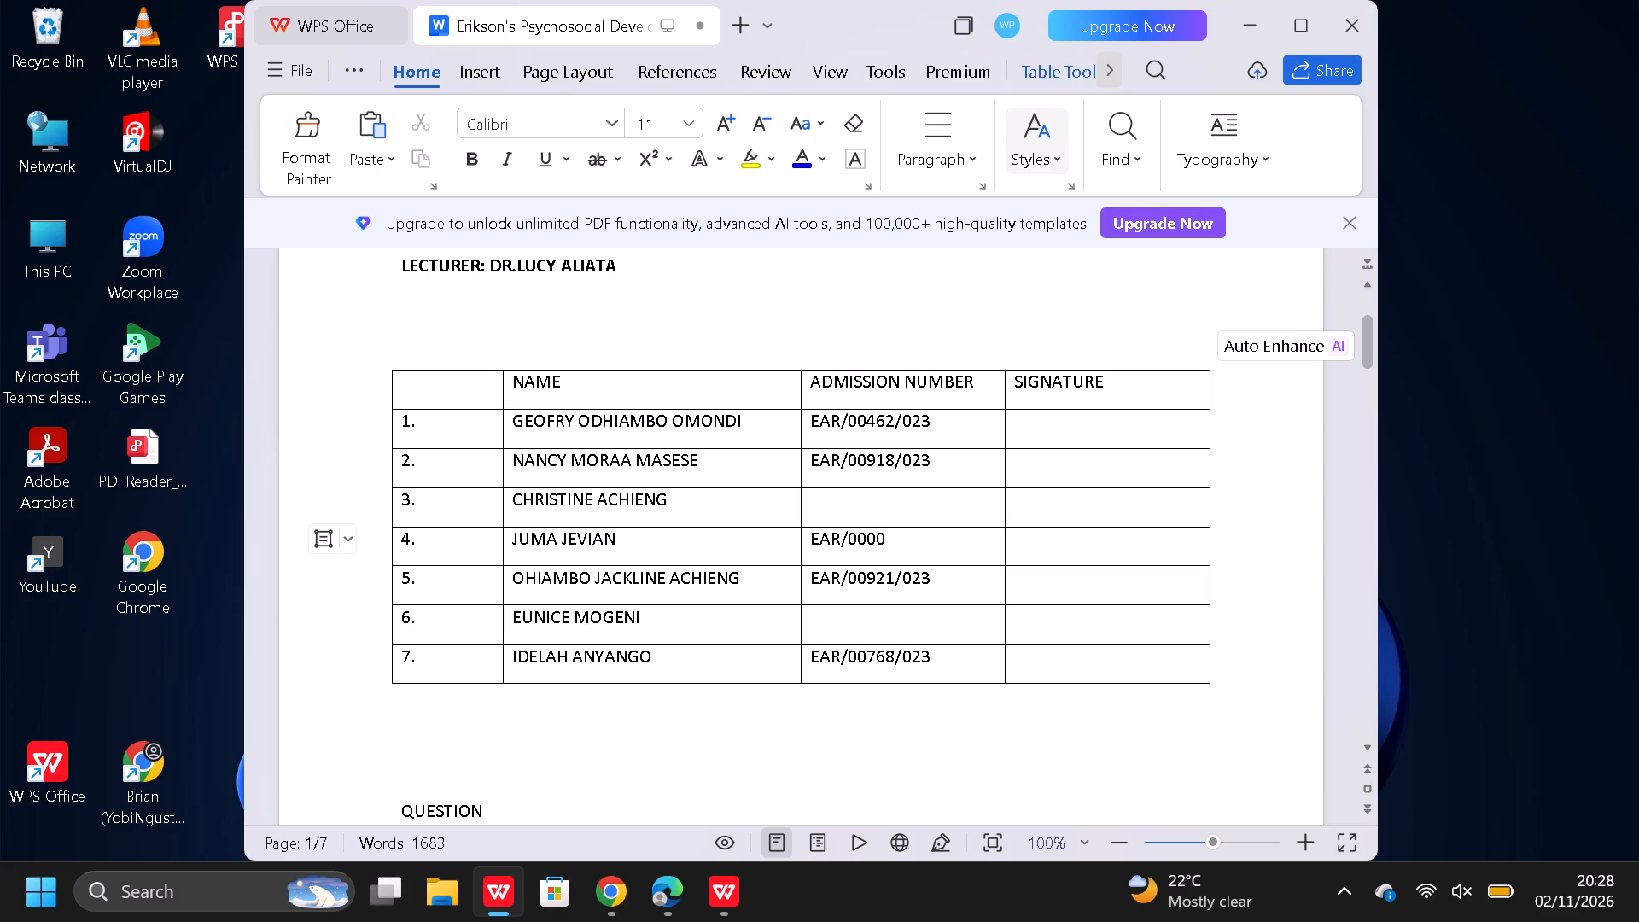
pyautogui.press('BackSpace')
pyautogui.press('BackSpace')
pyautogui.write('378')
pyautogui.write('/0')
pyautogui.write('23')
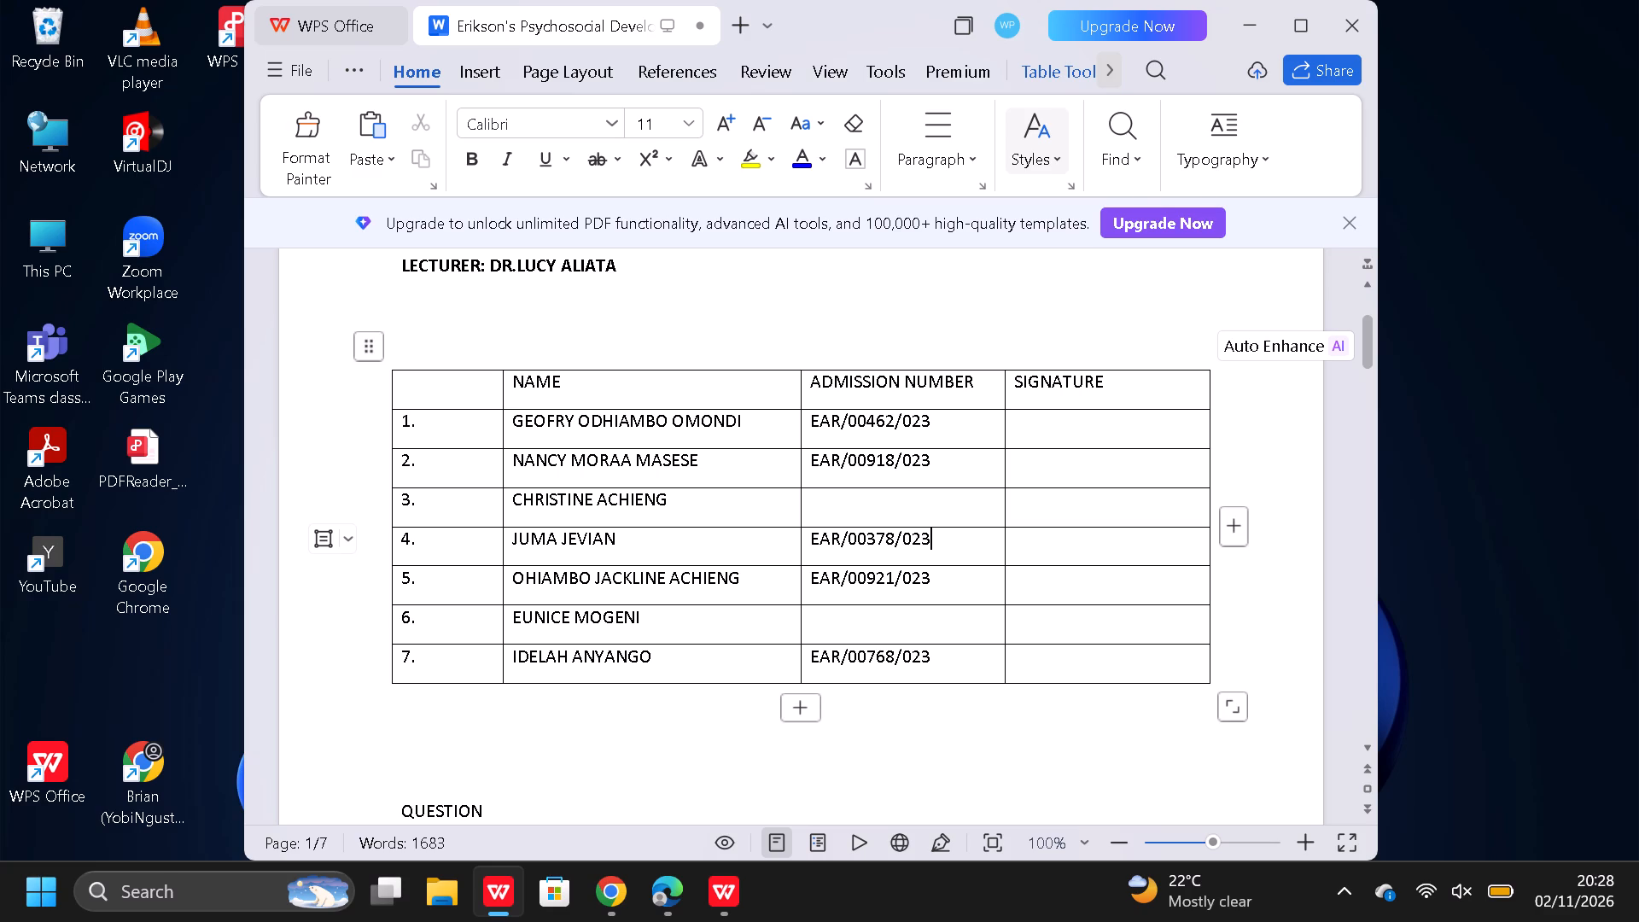
# Enter the row 3 member's admission number in the group members table.
pyautogui.click(808, 509)
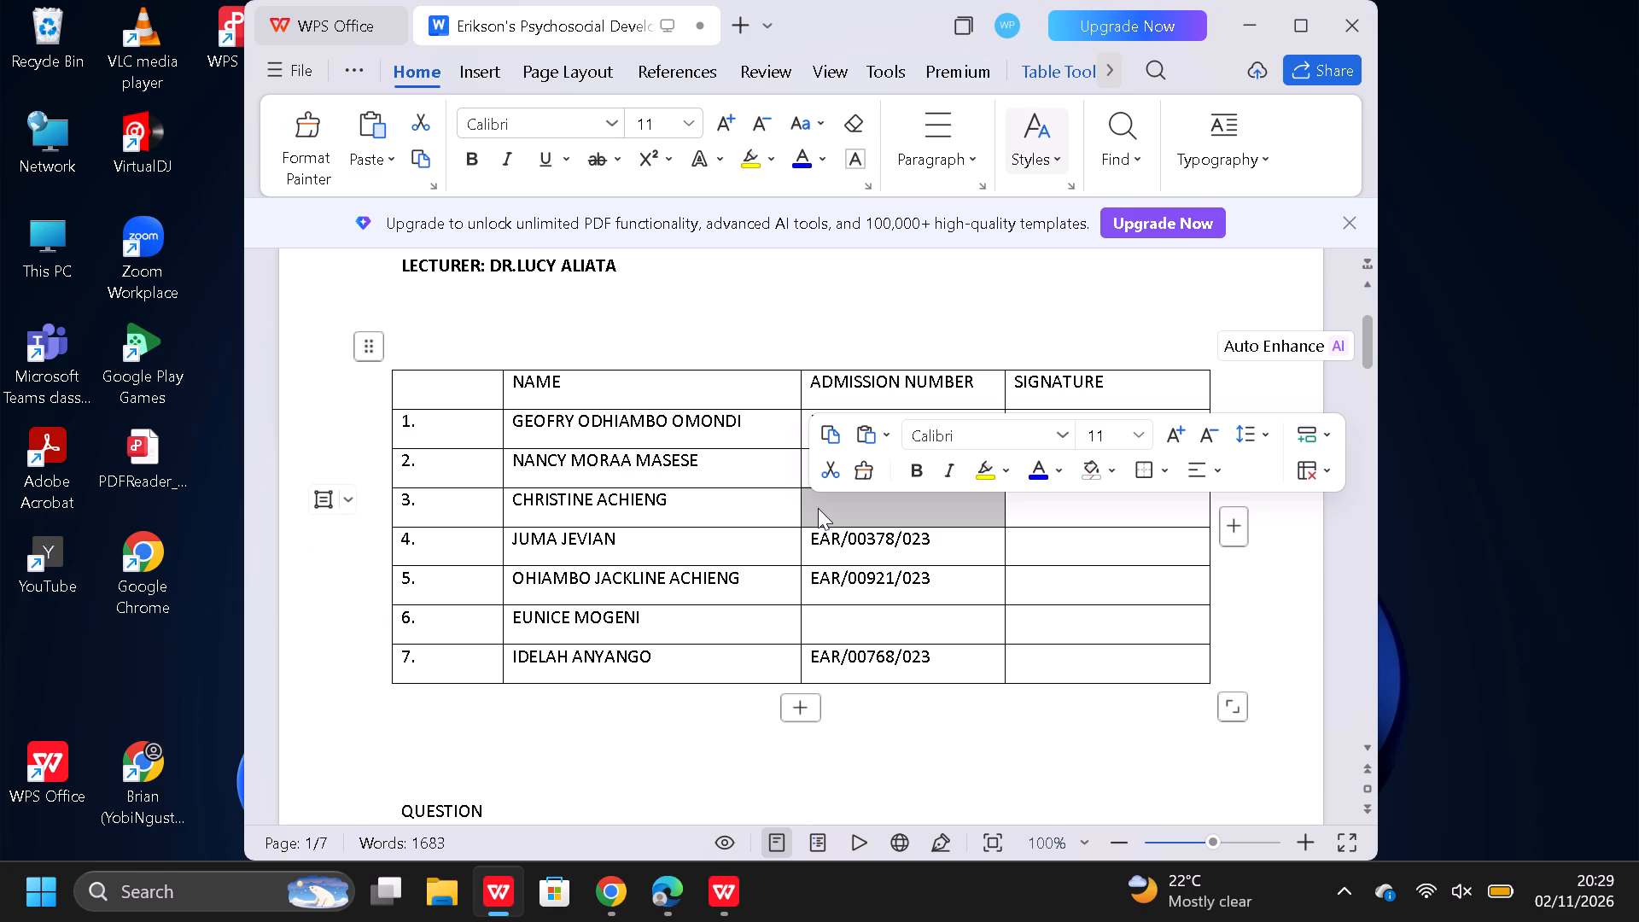
pyautogui.click(825, 508)
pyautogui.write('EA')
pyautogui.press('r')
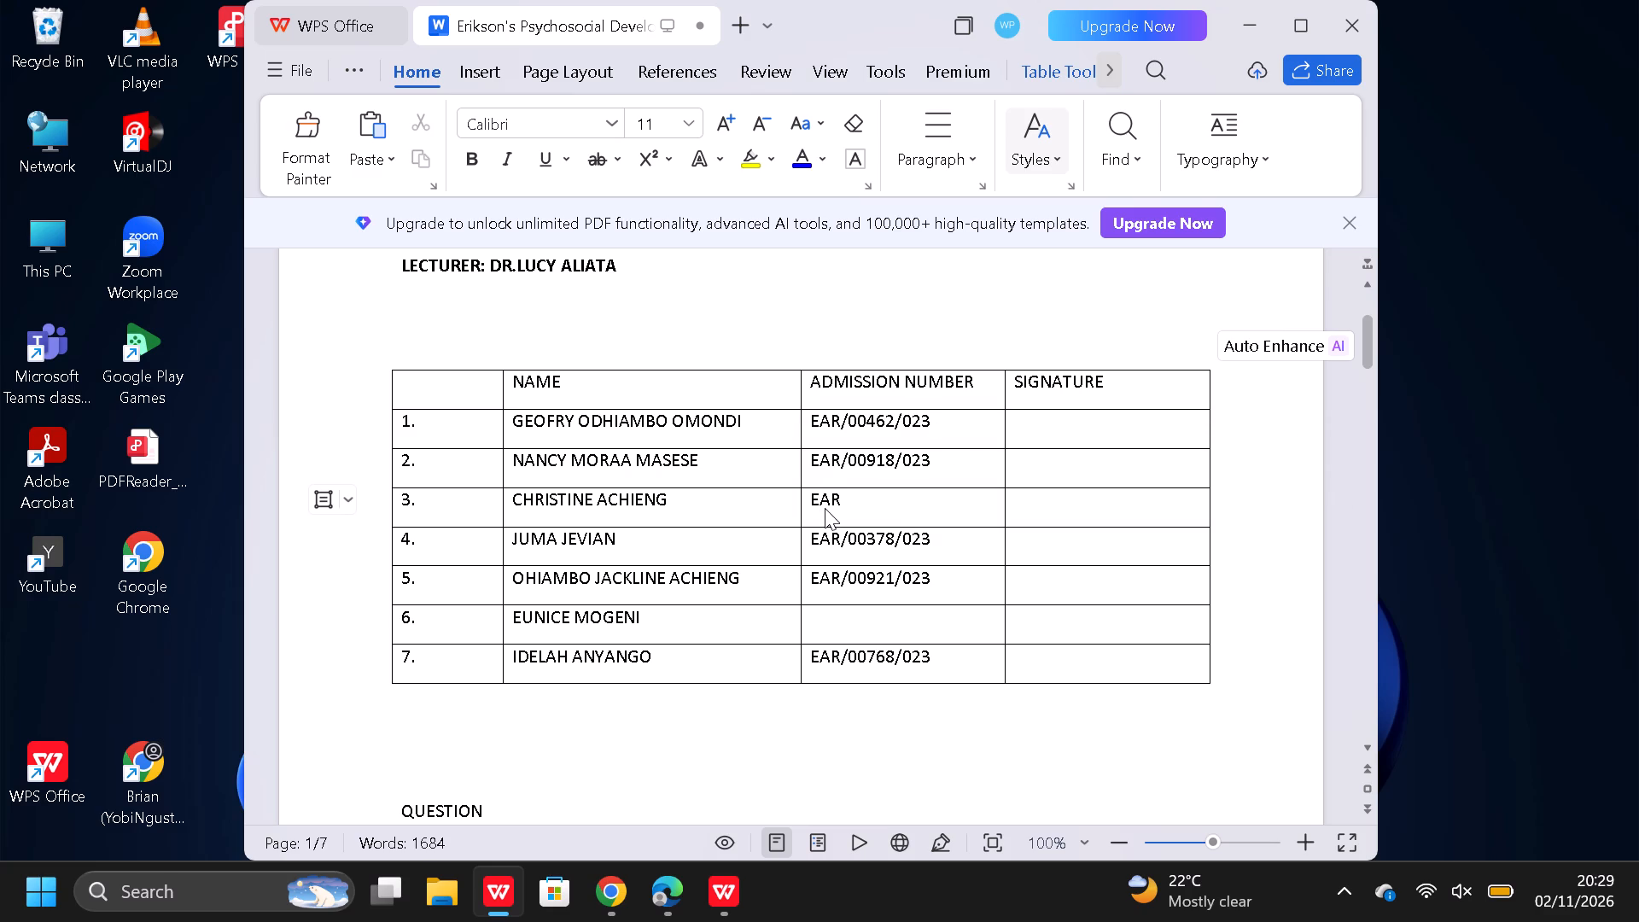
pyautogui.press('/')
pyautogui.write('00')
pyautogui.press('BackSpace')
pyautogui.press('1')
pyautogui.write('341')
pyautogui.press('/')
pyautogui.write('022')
# Enter the row 6 member's admission number in the group members table.
pyautogui.click(837, 632)
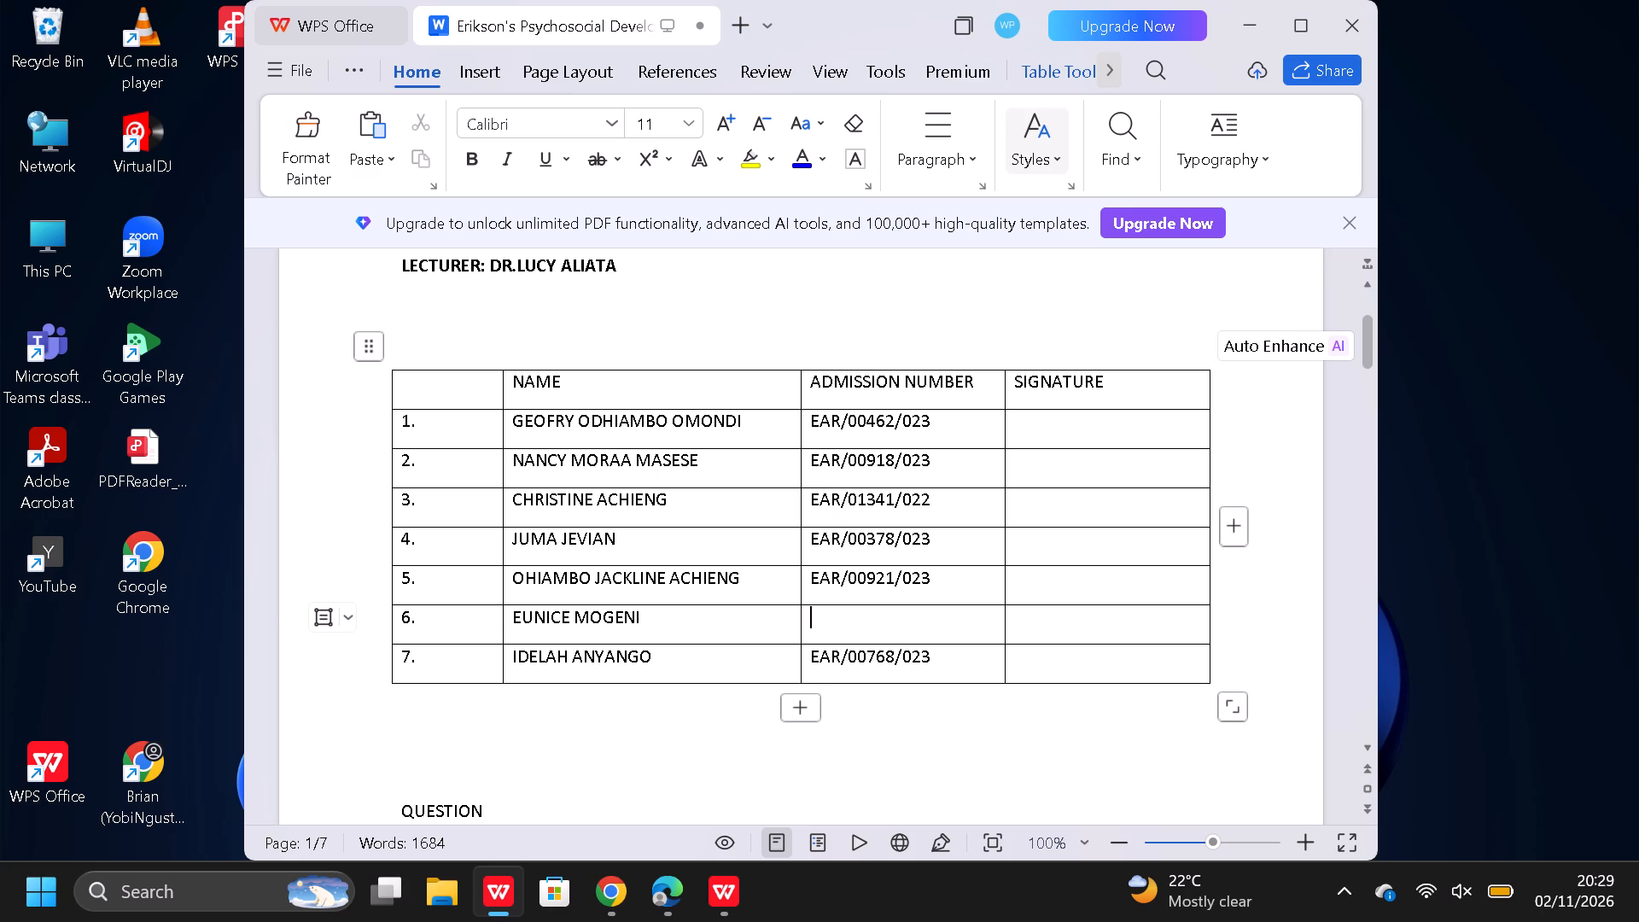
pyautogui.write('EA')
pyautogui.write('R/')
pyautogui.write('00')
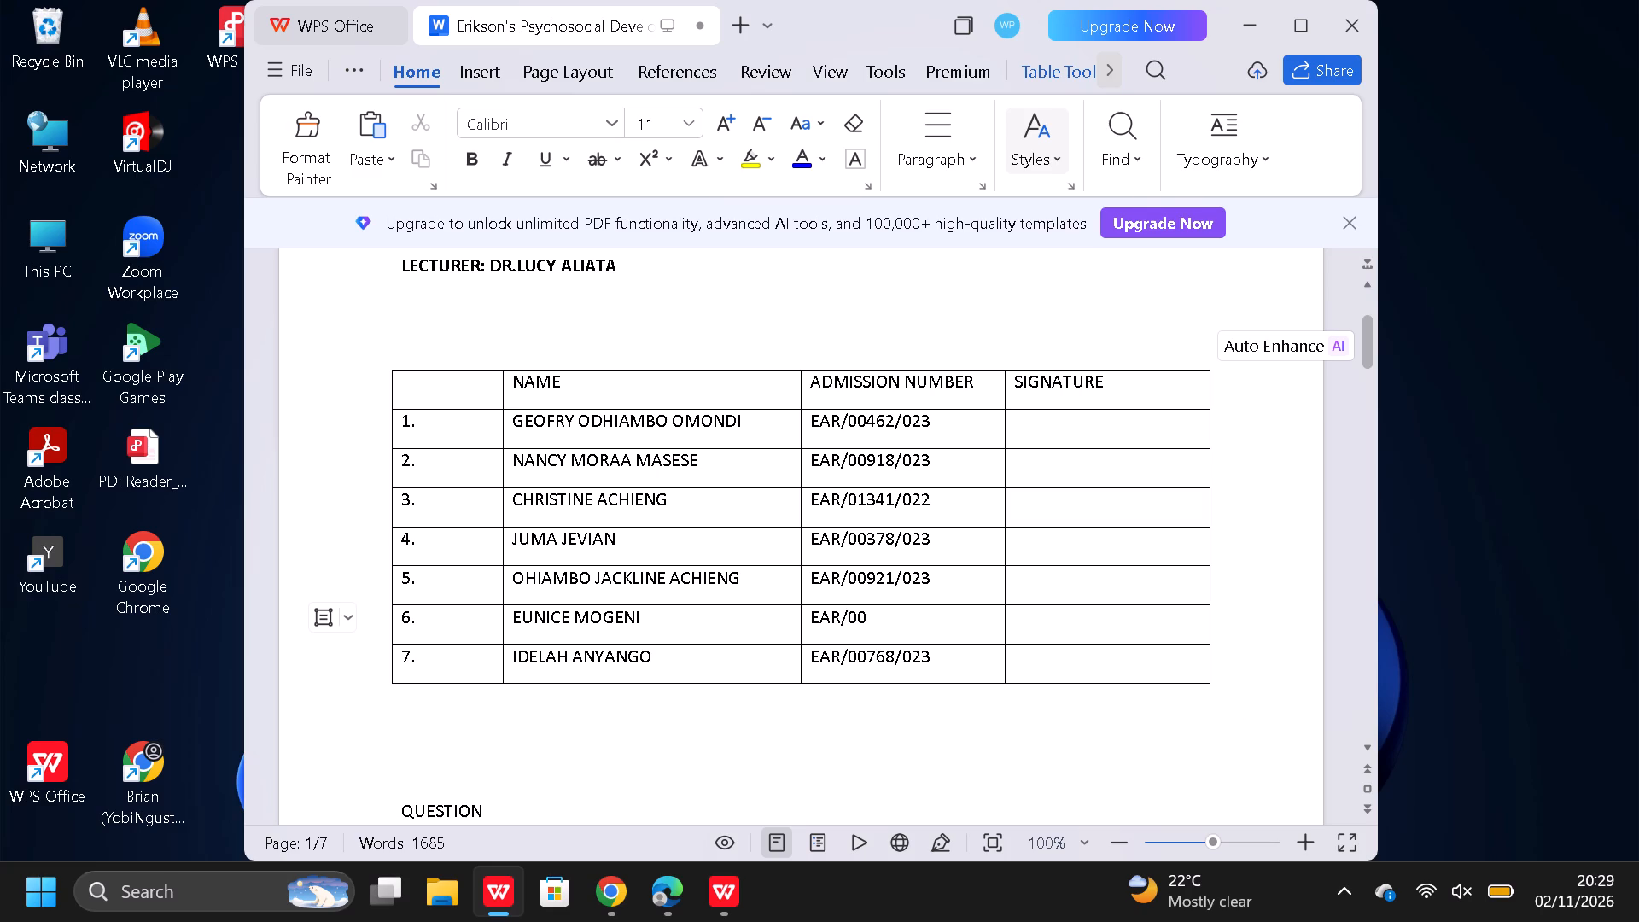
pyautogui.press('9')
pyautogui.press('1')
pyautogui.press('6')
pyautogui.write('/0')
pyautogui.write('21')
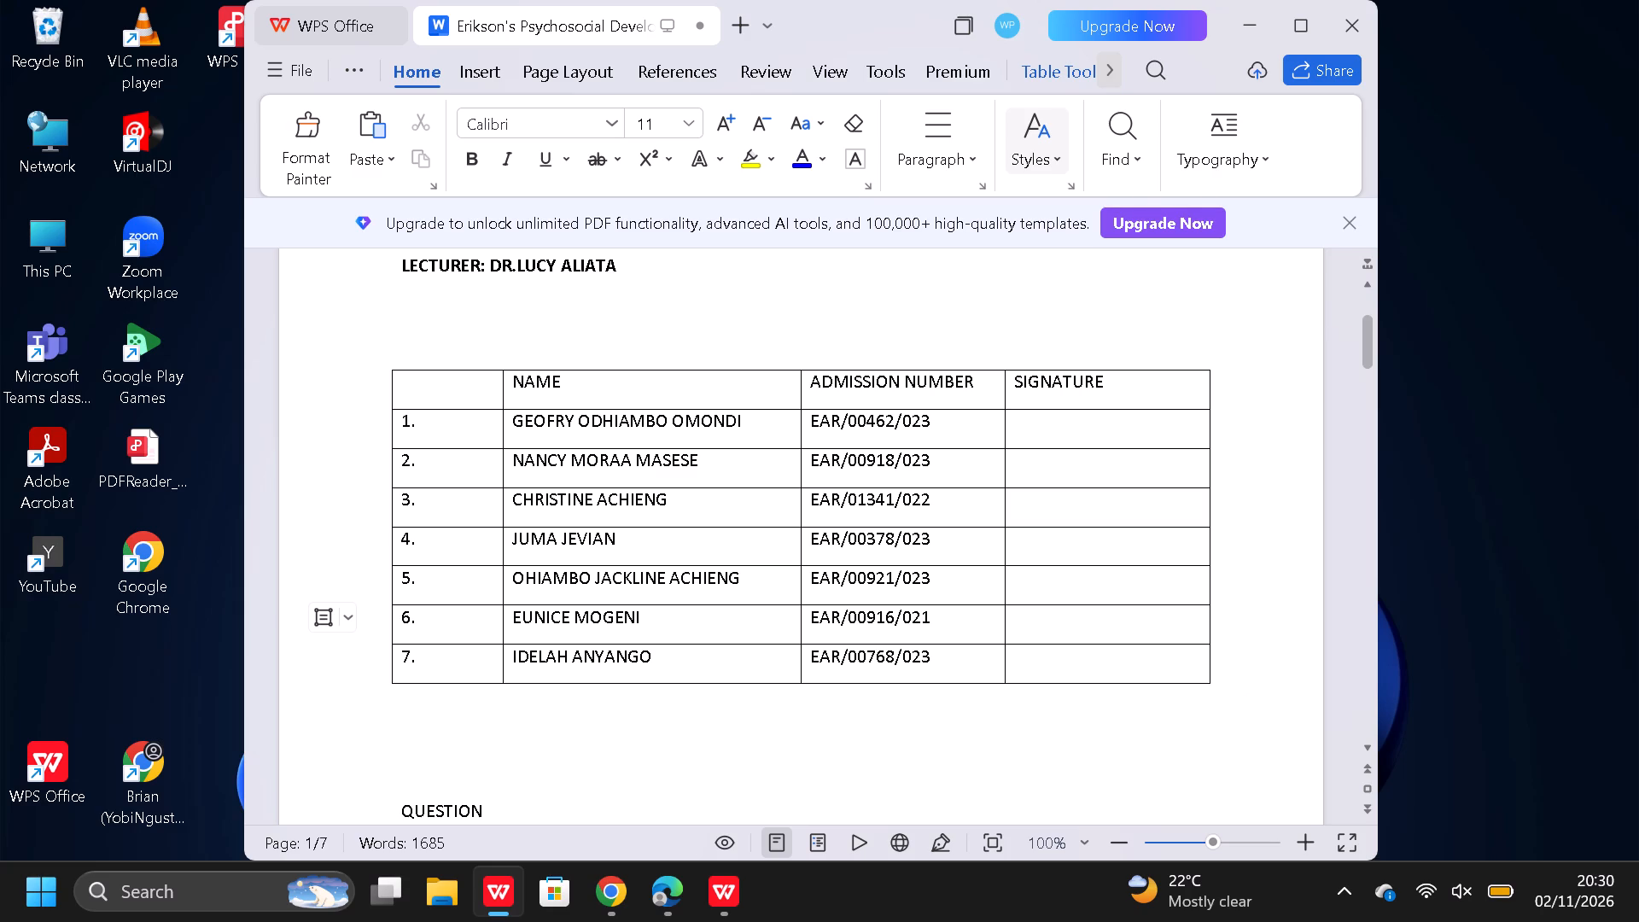
# Add a new row at the bottom of the group members table and number it "8.".
pyautogui.click(916, 707)
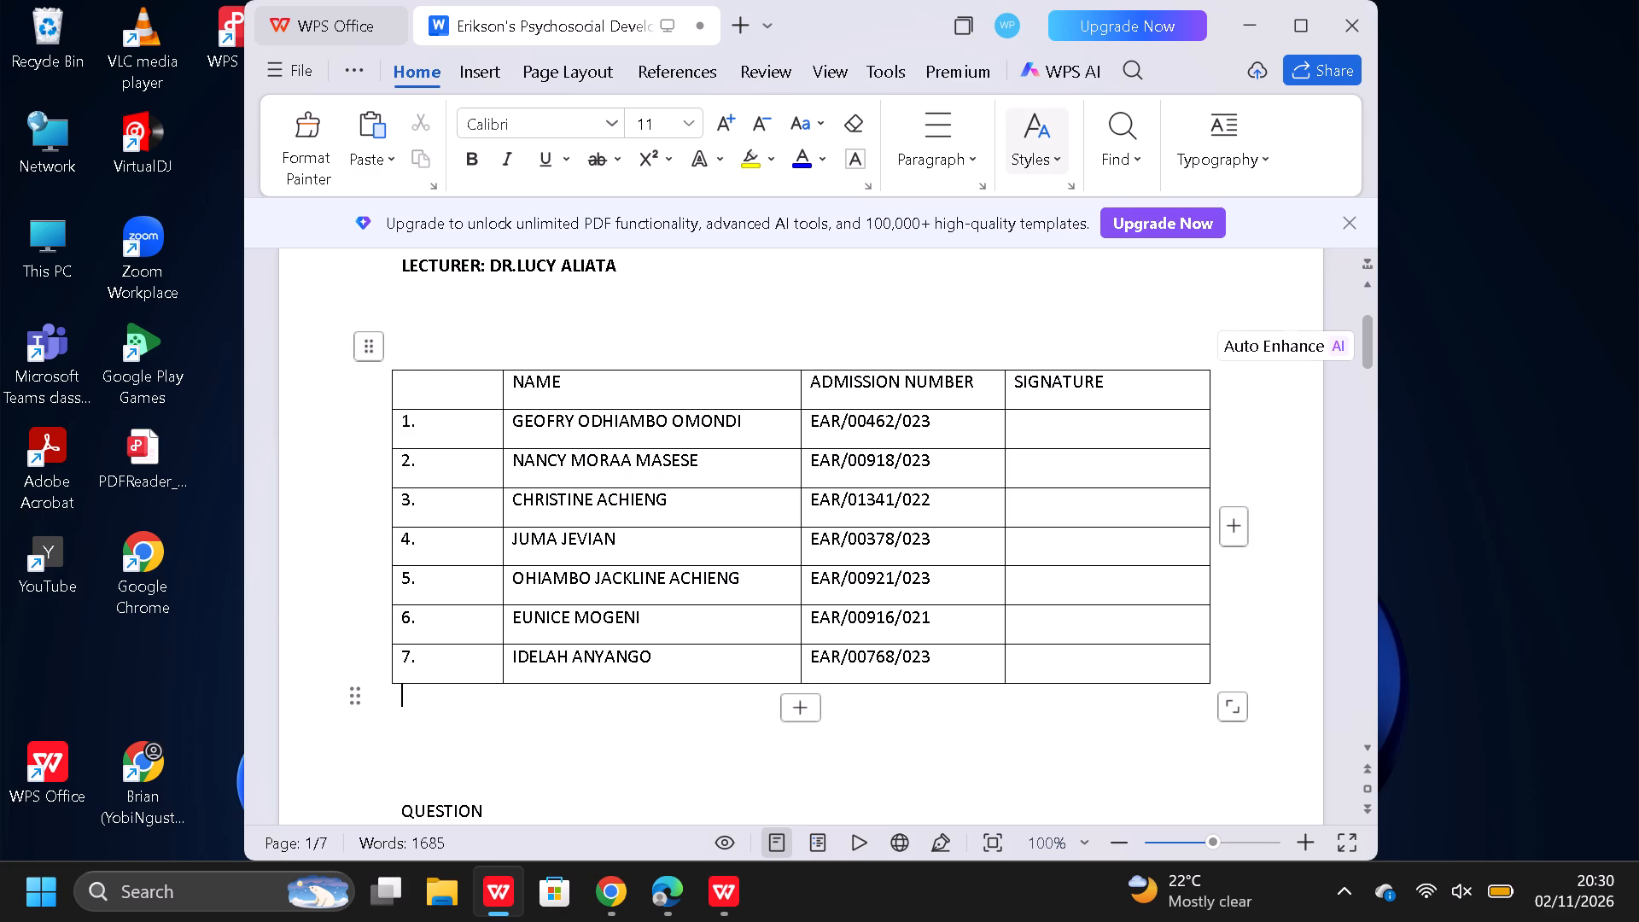
pyautogui.click(804, 703)
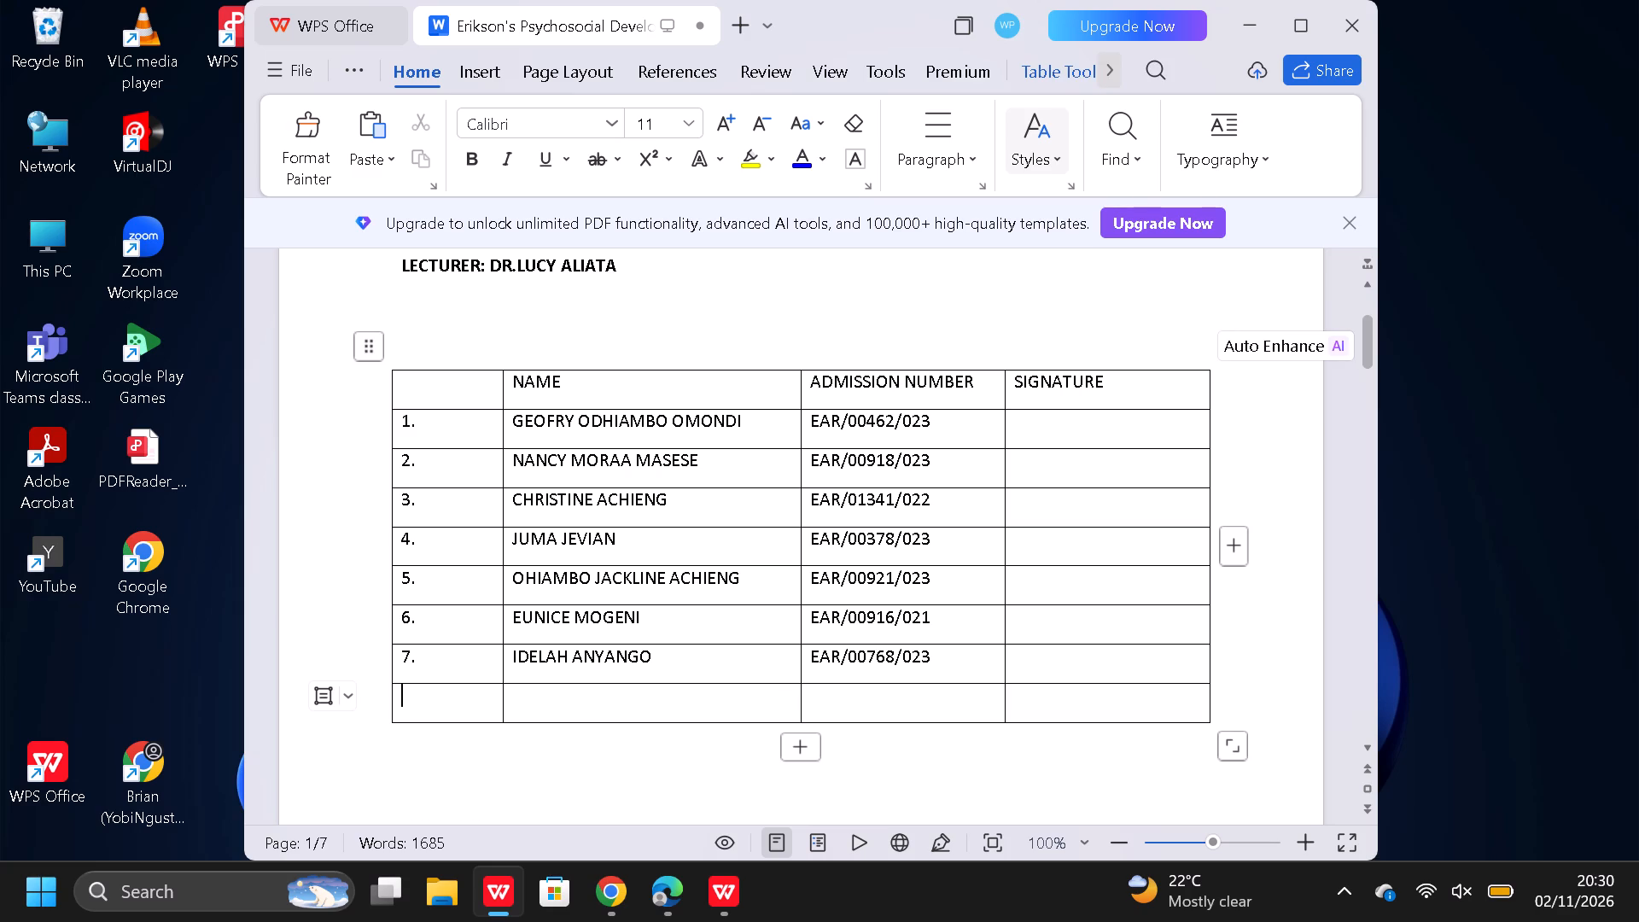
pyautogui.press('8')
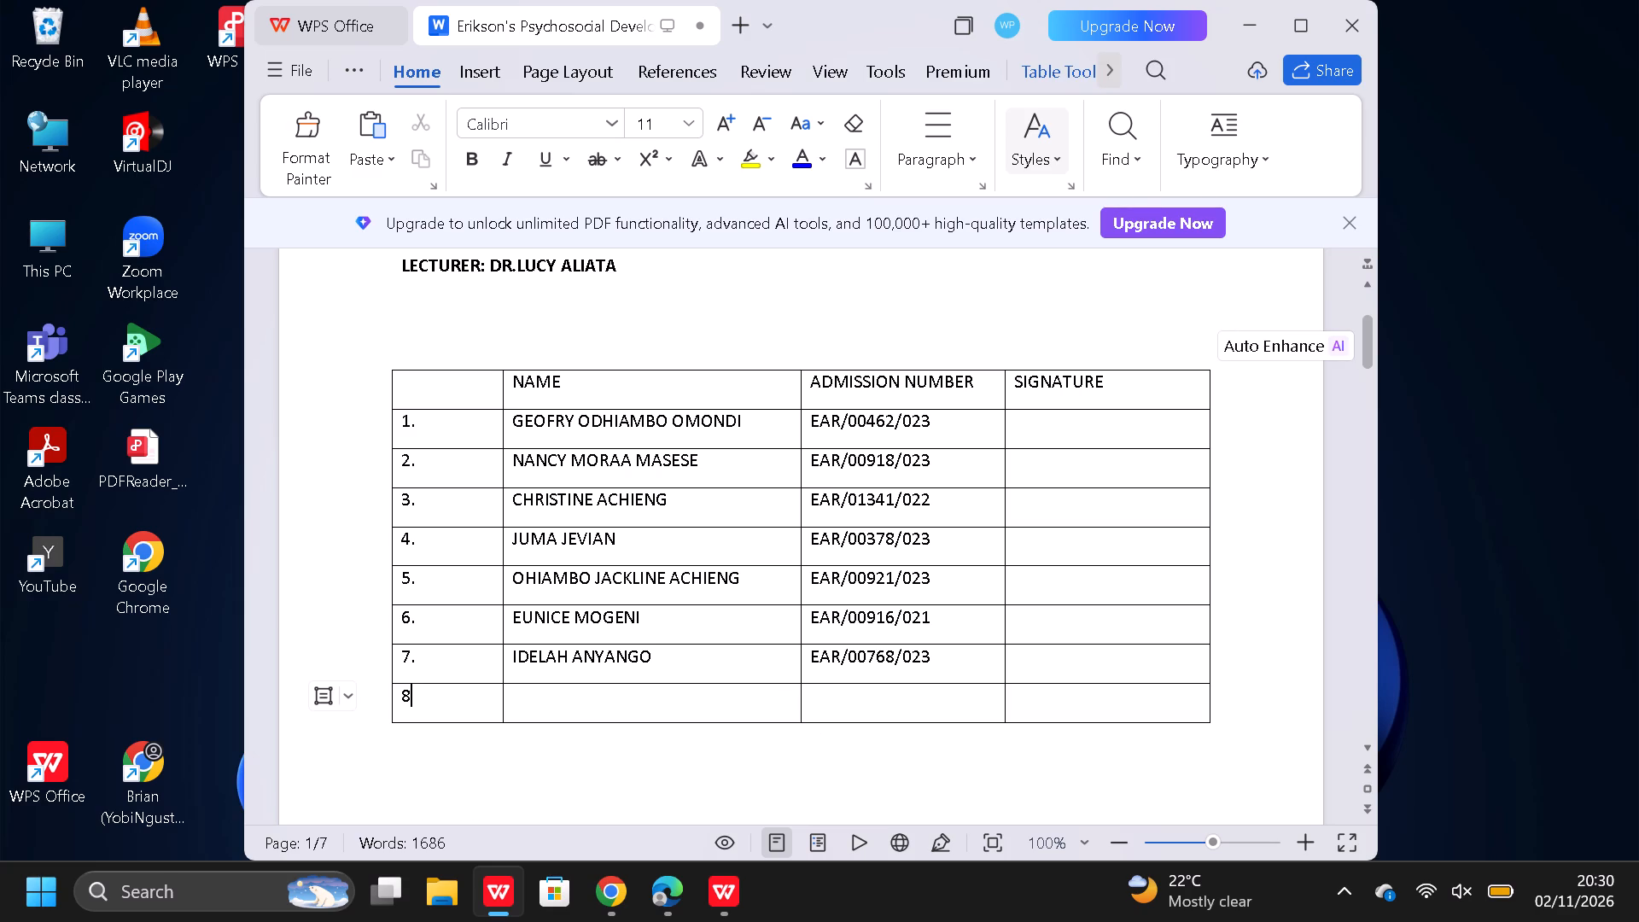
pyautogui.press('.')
# Enter the eighth member's name in the NAME column of row 8.
pyautogui.click(532, 707)
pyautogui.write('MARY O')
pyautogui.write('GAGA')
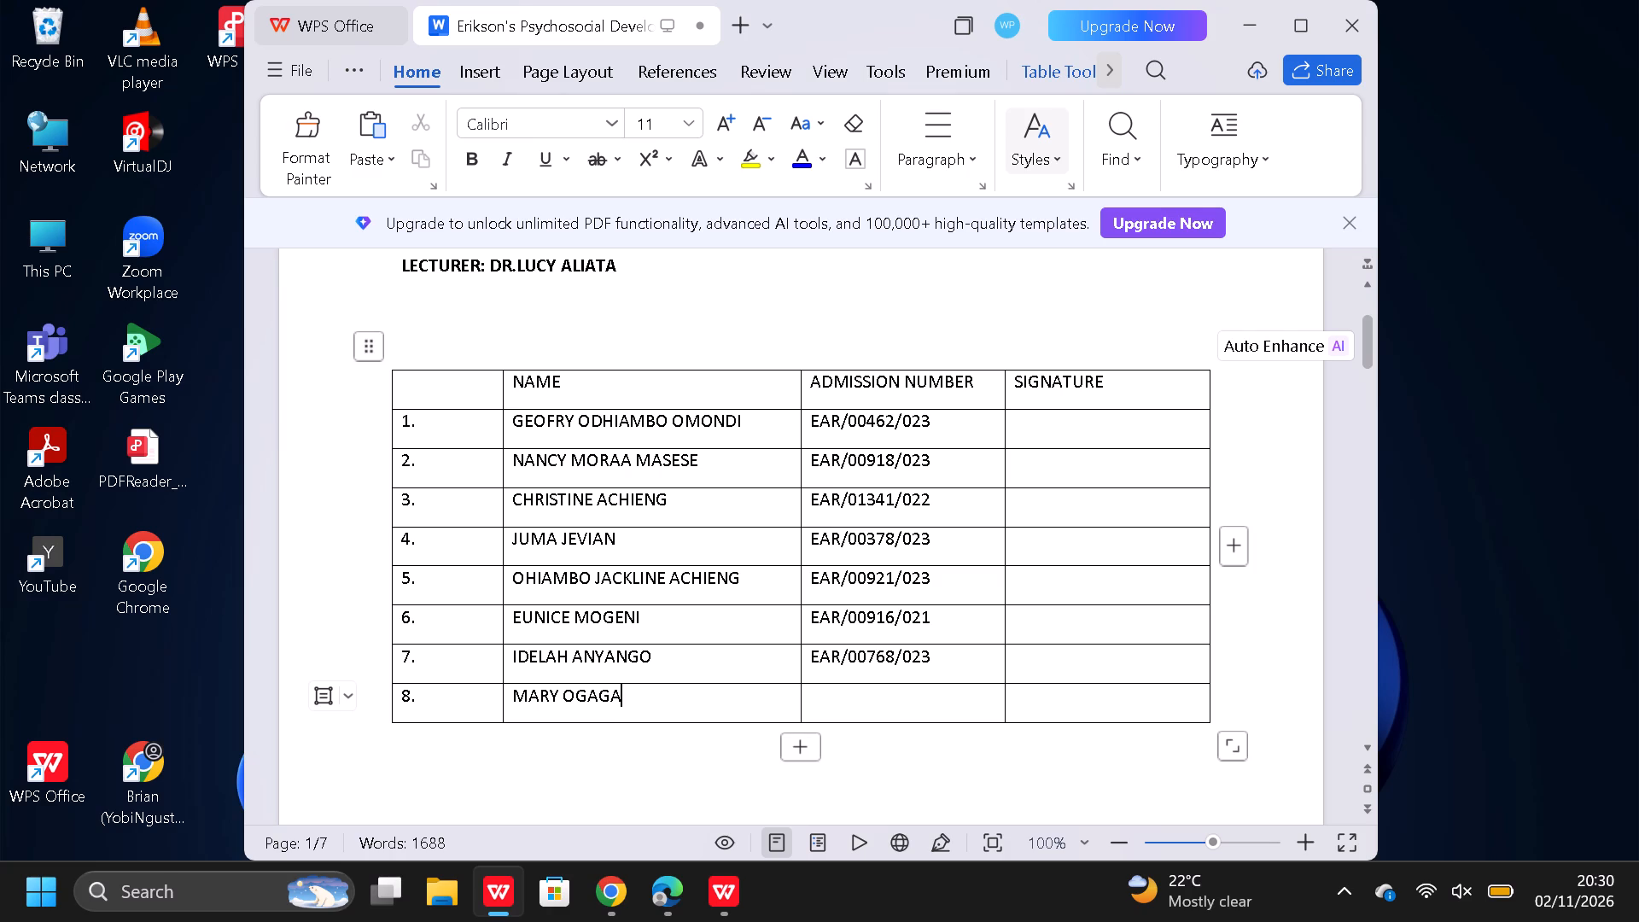
# Enter the row 8 member's admission number in the group members table.
pyautogui.click(818, 694)
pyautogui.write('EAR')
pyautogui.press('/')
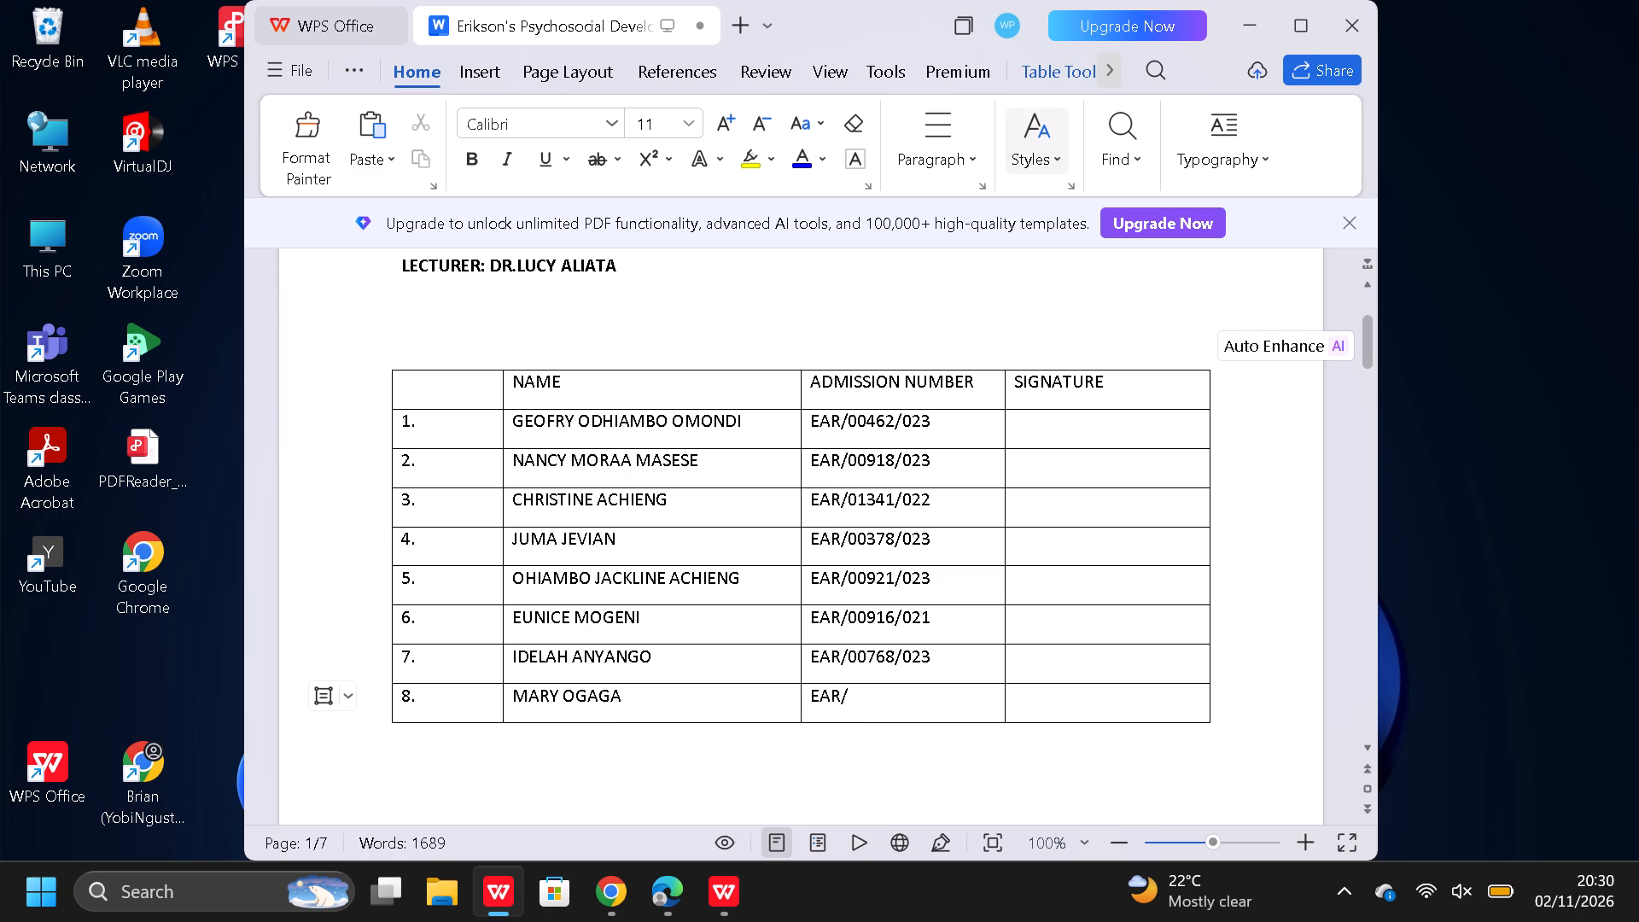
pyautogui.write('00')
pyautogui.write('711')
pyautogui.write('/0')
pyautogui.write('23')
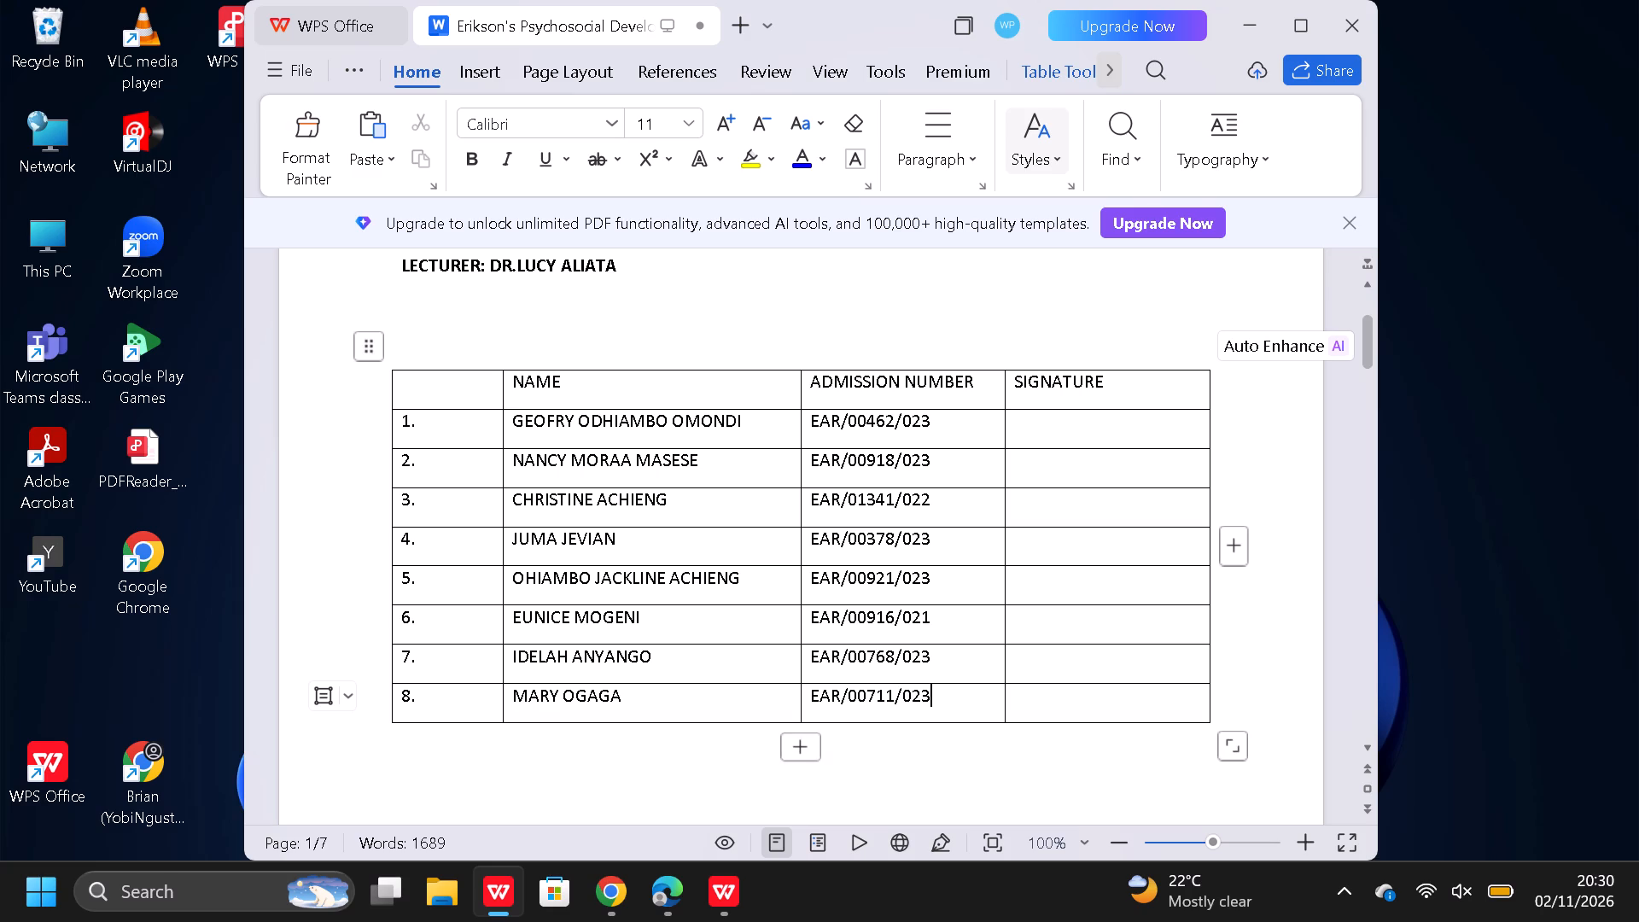
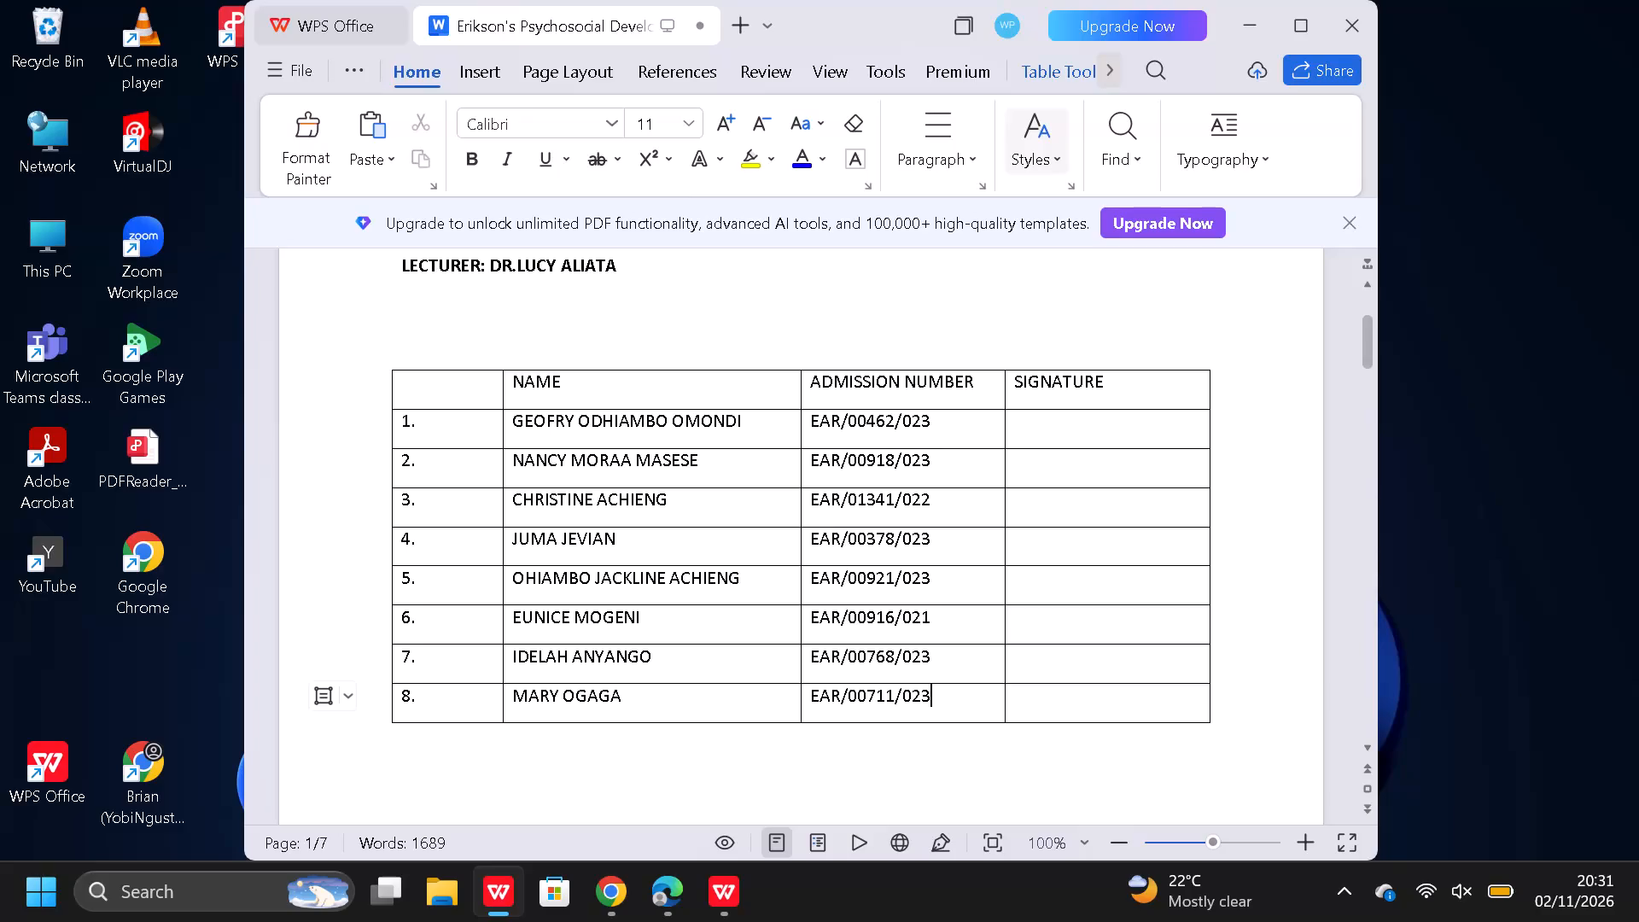
# Centre the front page heading lines from MASENO UNIVERSITY down to the LECTURER line.
pyautogui.scroll(6, 642, 649)
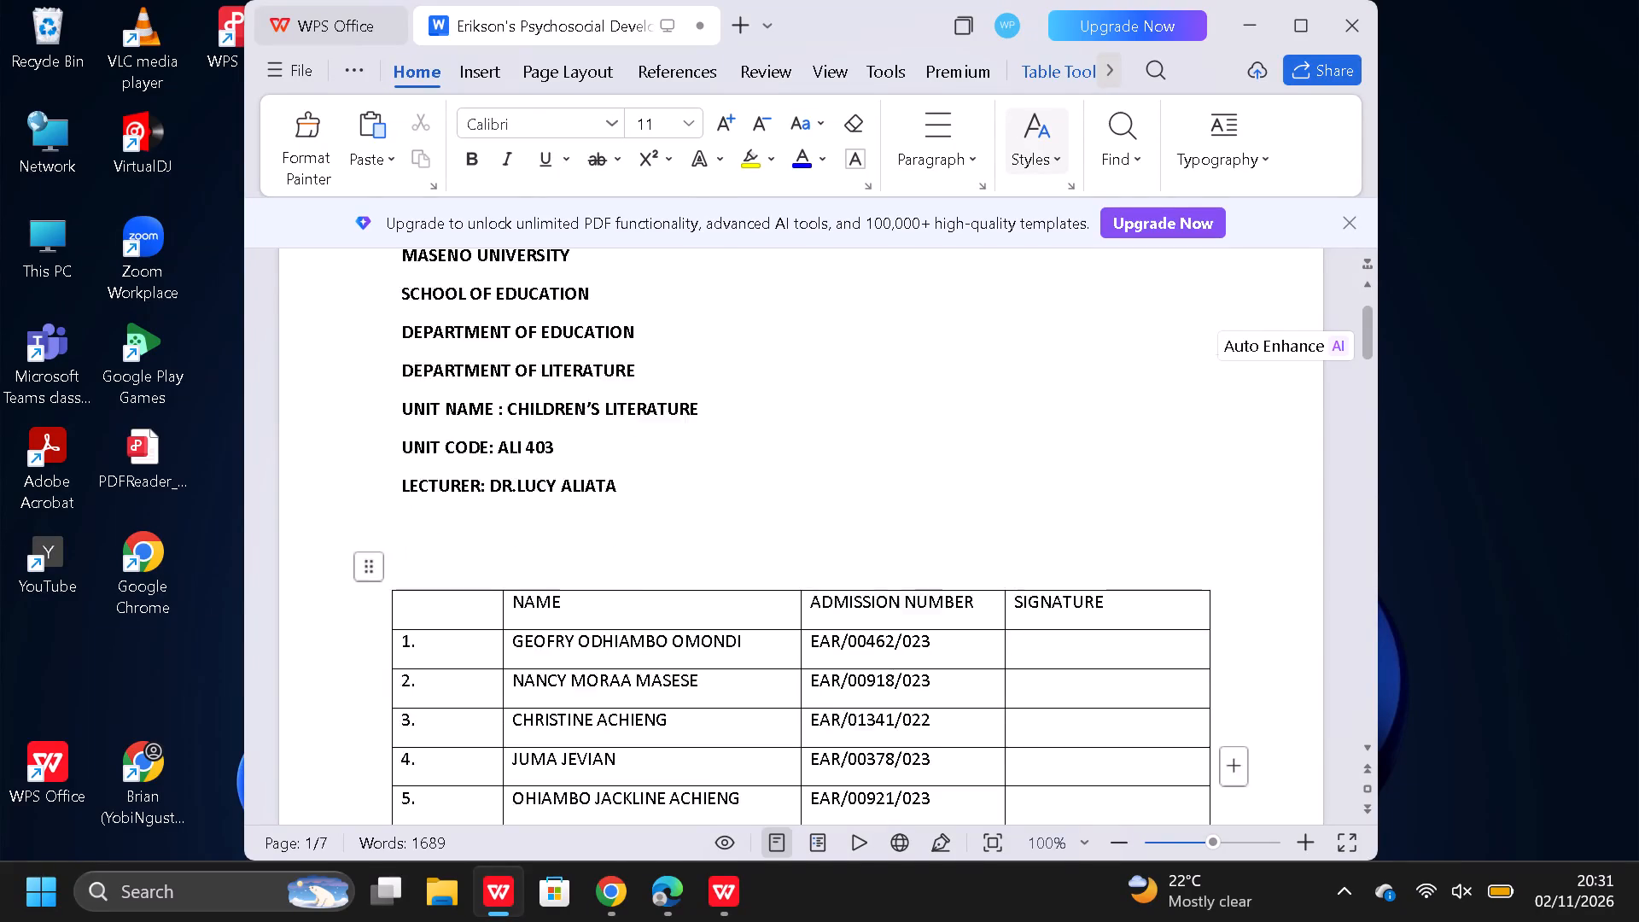
pyautogui.click(395, 405)
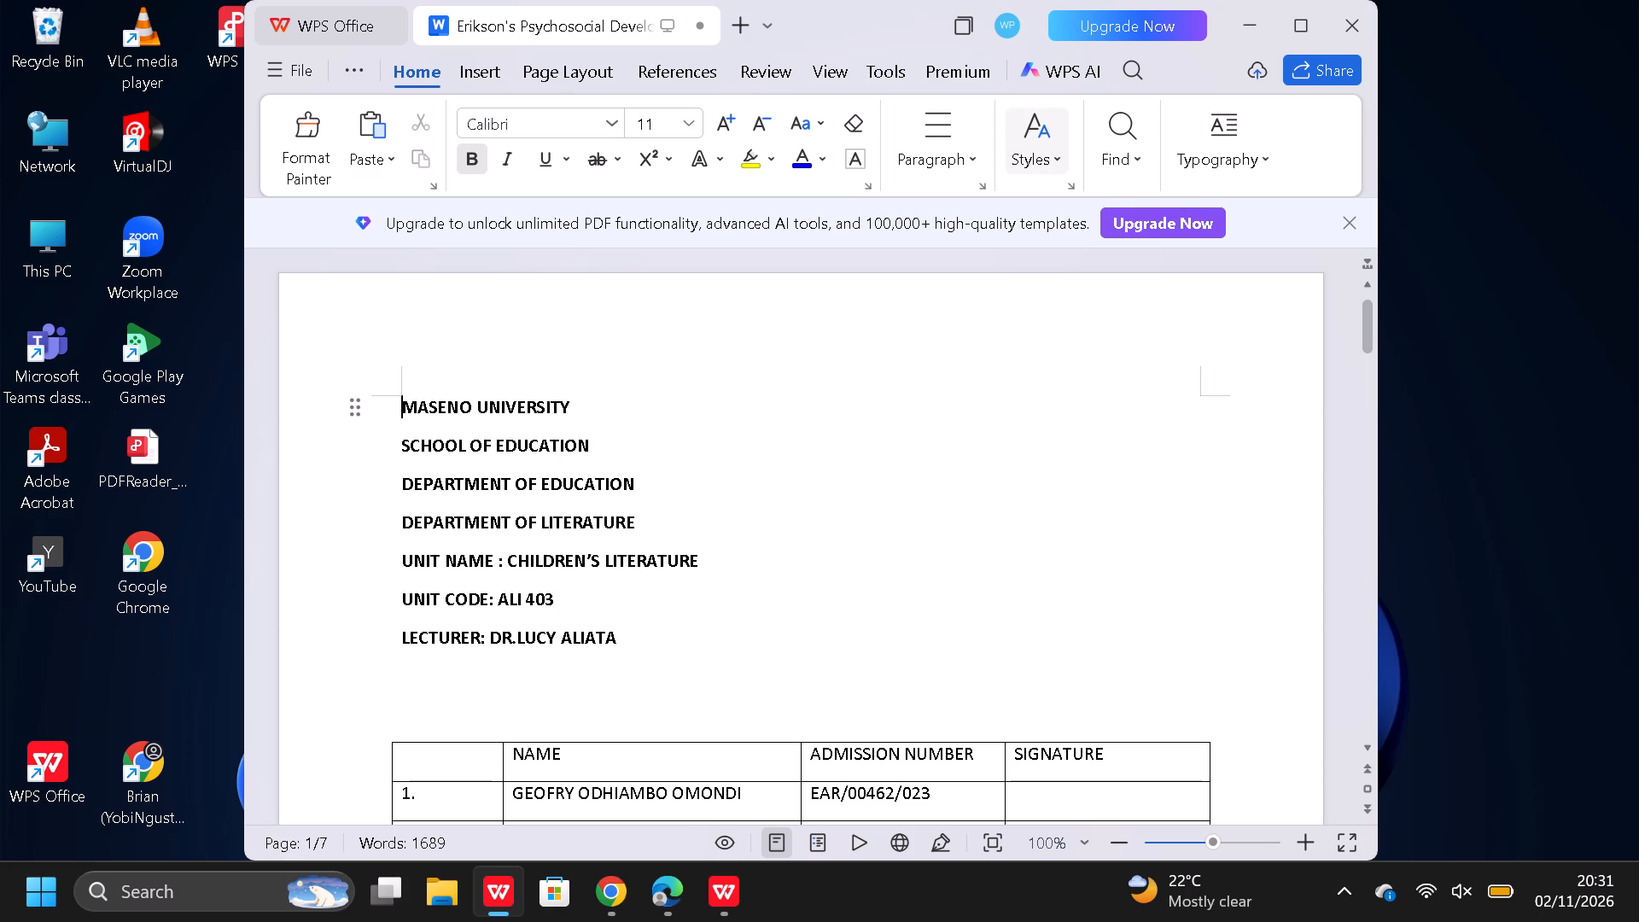
pyautogui.moveTo(395, 405); pyautogui.dragTo(417, 408)
pyautogui.moveTo(417, 408); pyautogui.dragTo(599, 569)
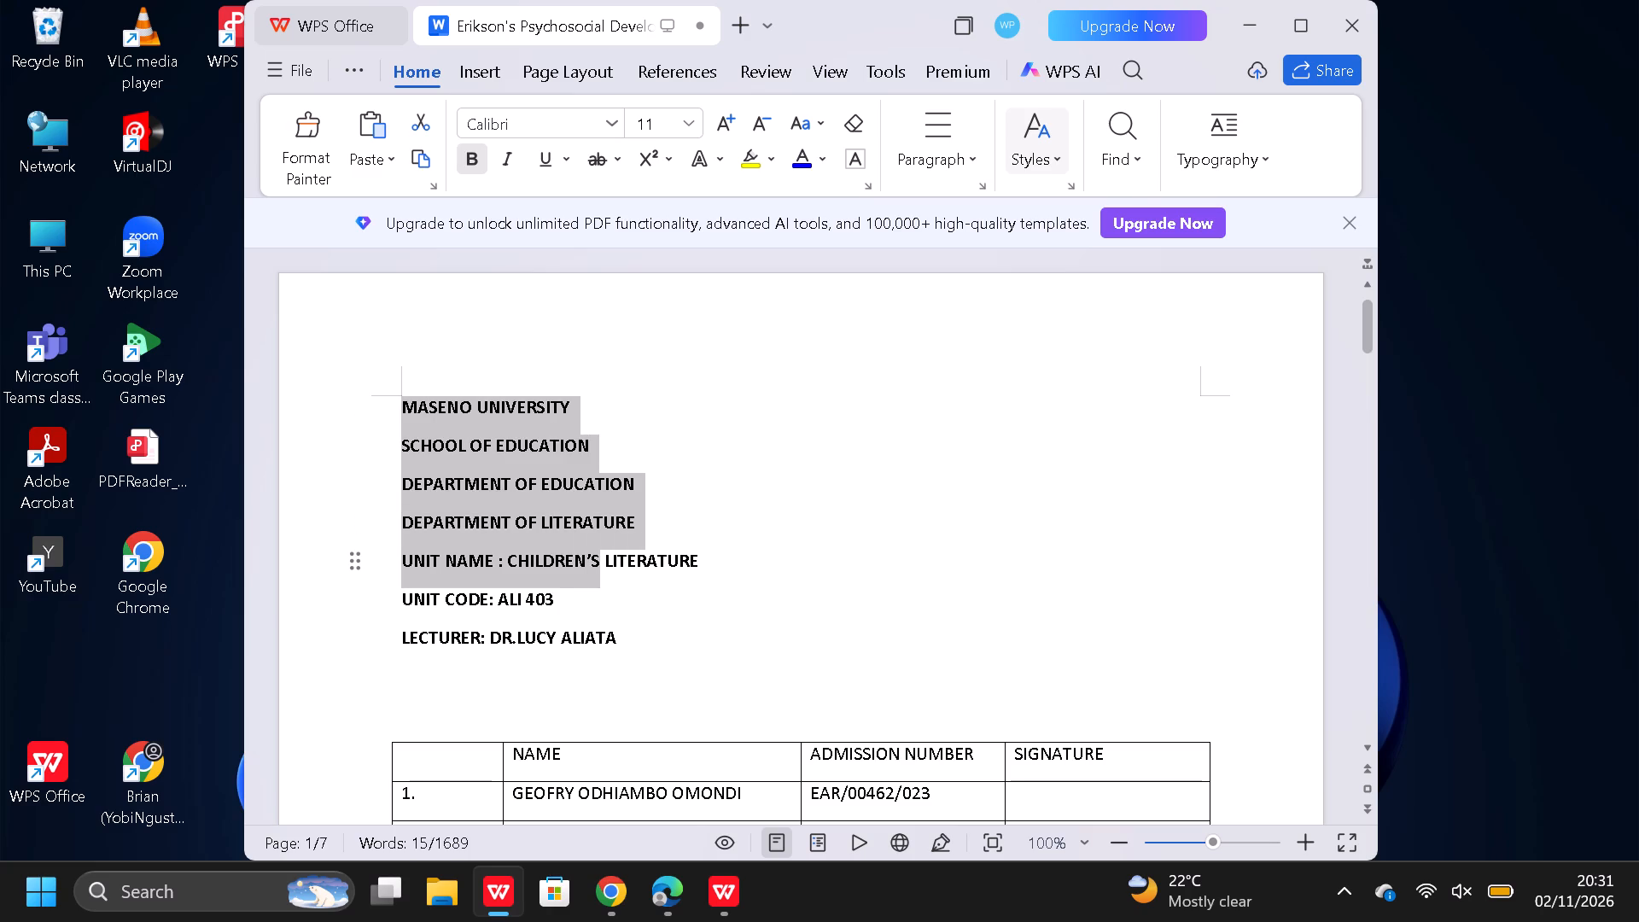
pyautogui.moveTo(599, 569); pyautogui.dragTo(777, 726)
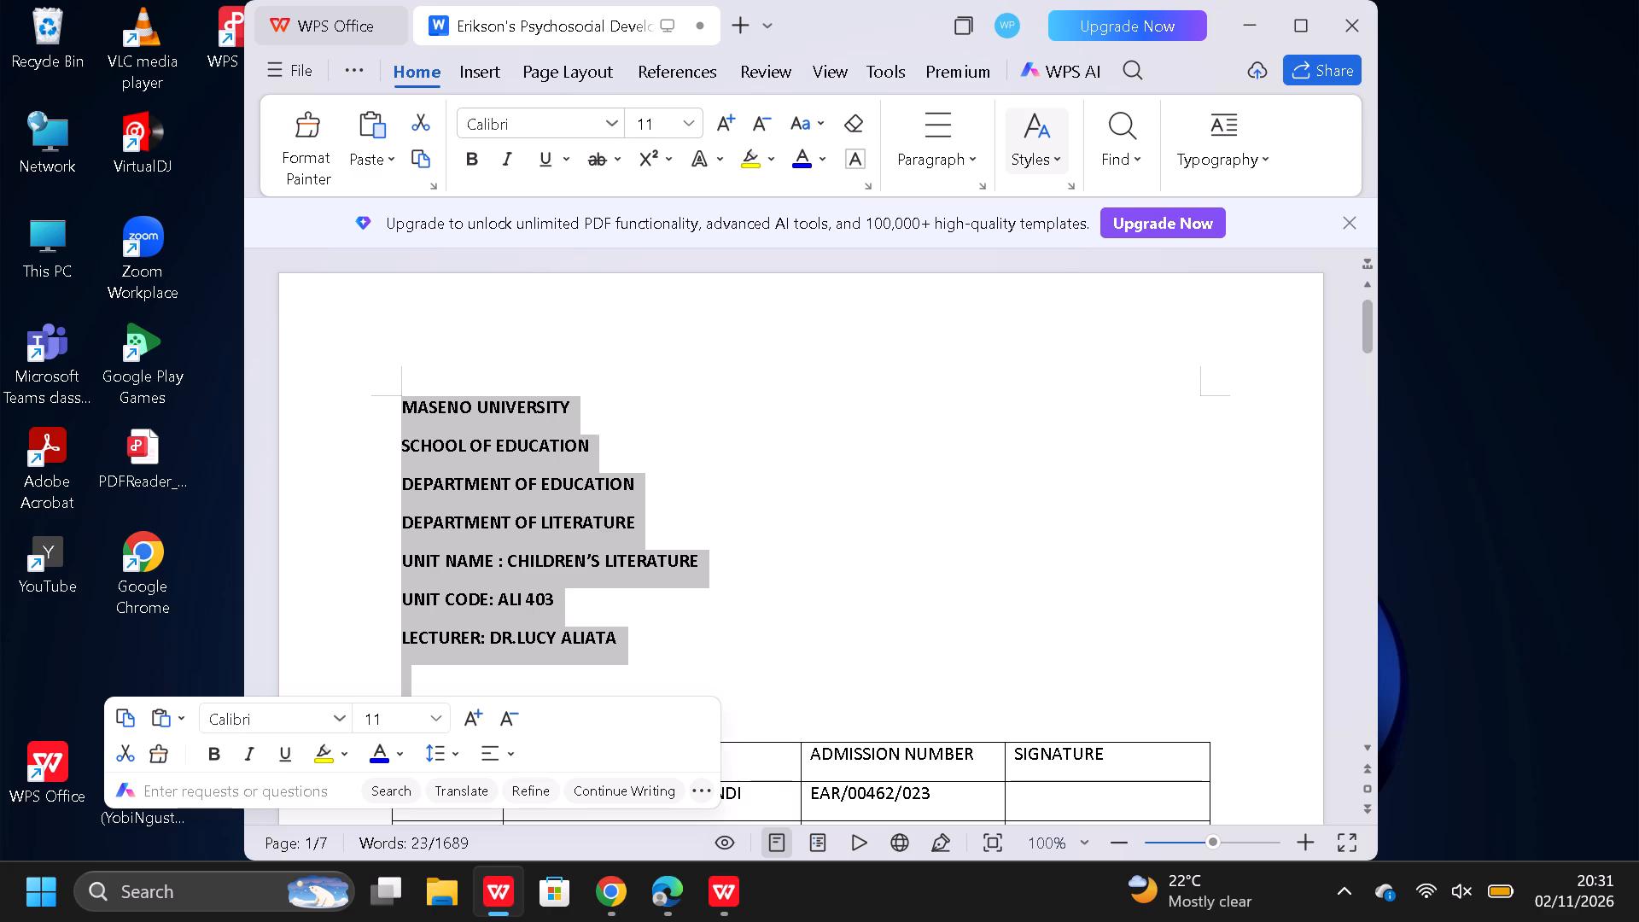
pyautogui.hotkey('ctrl', 'e')
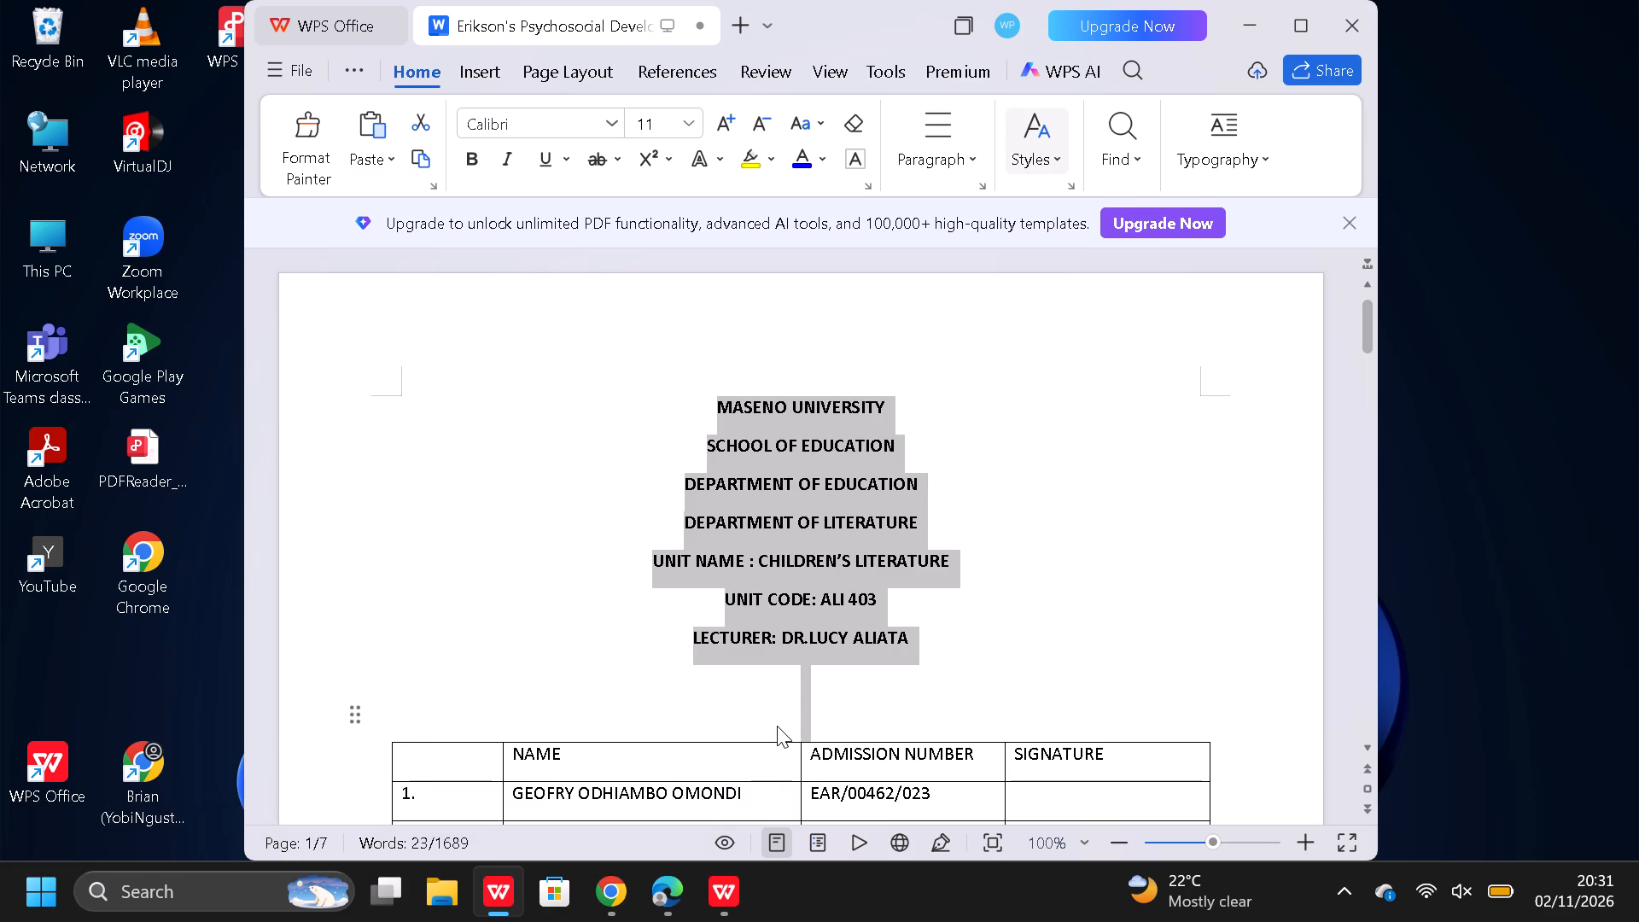
pyautogui.click(795, 610)
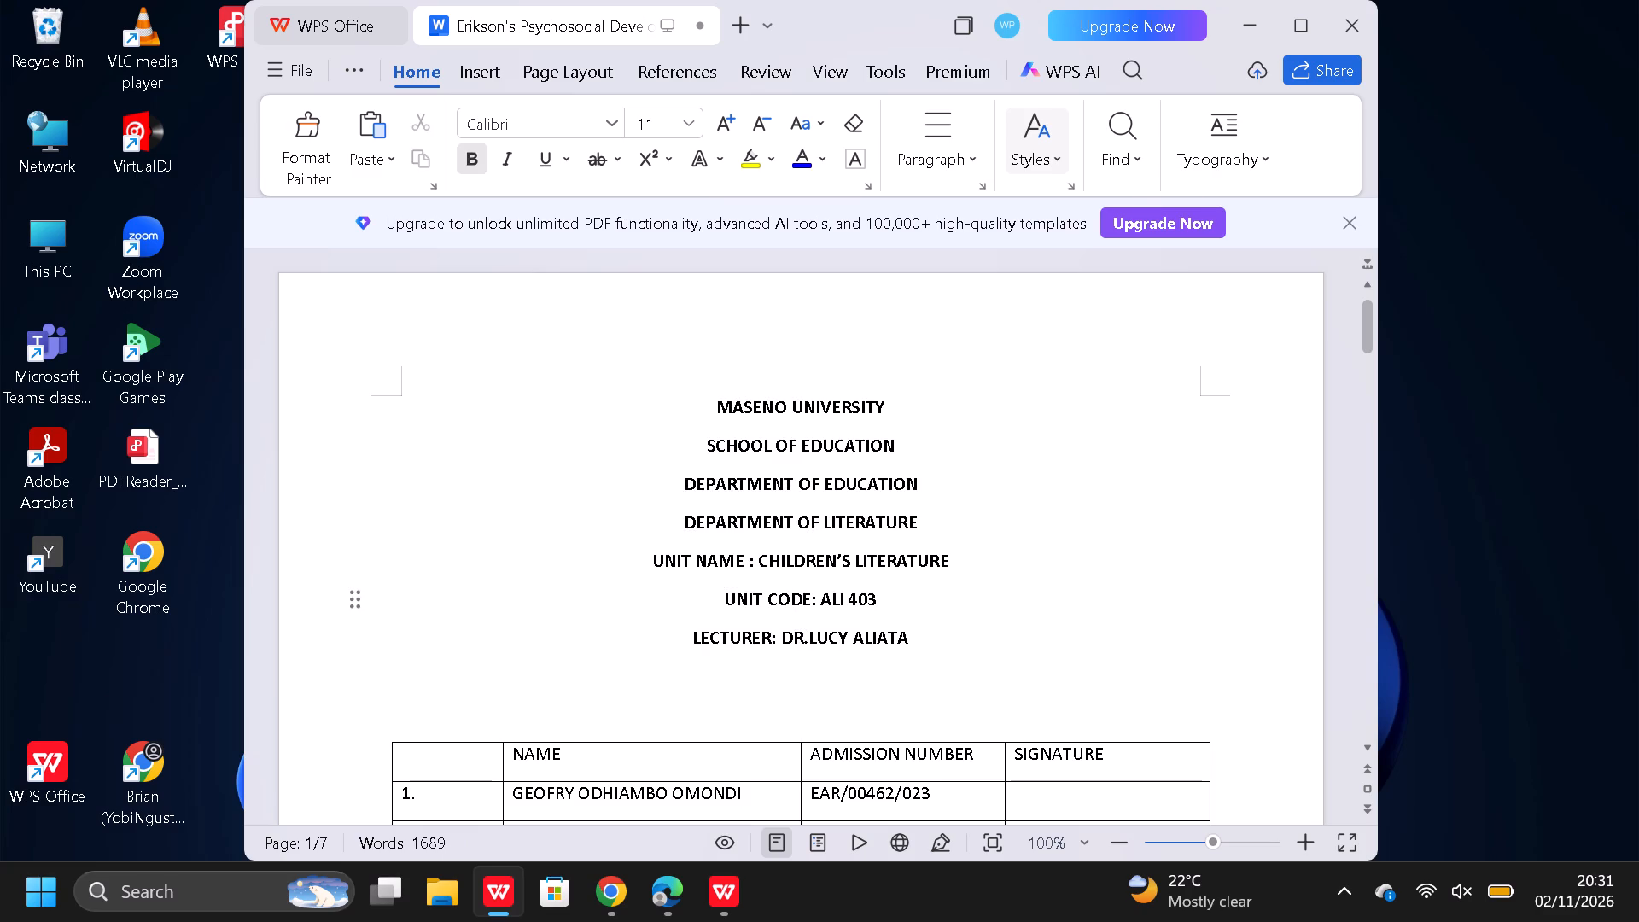
# Add a new row at the bottom of the group members table and number it "9.".
pyautogui.scroll(-3, 1039, 641)
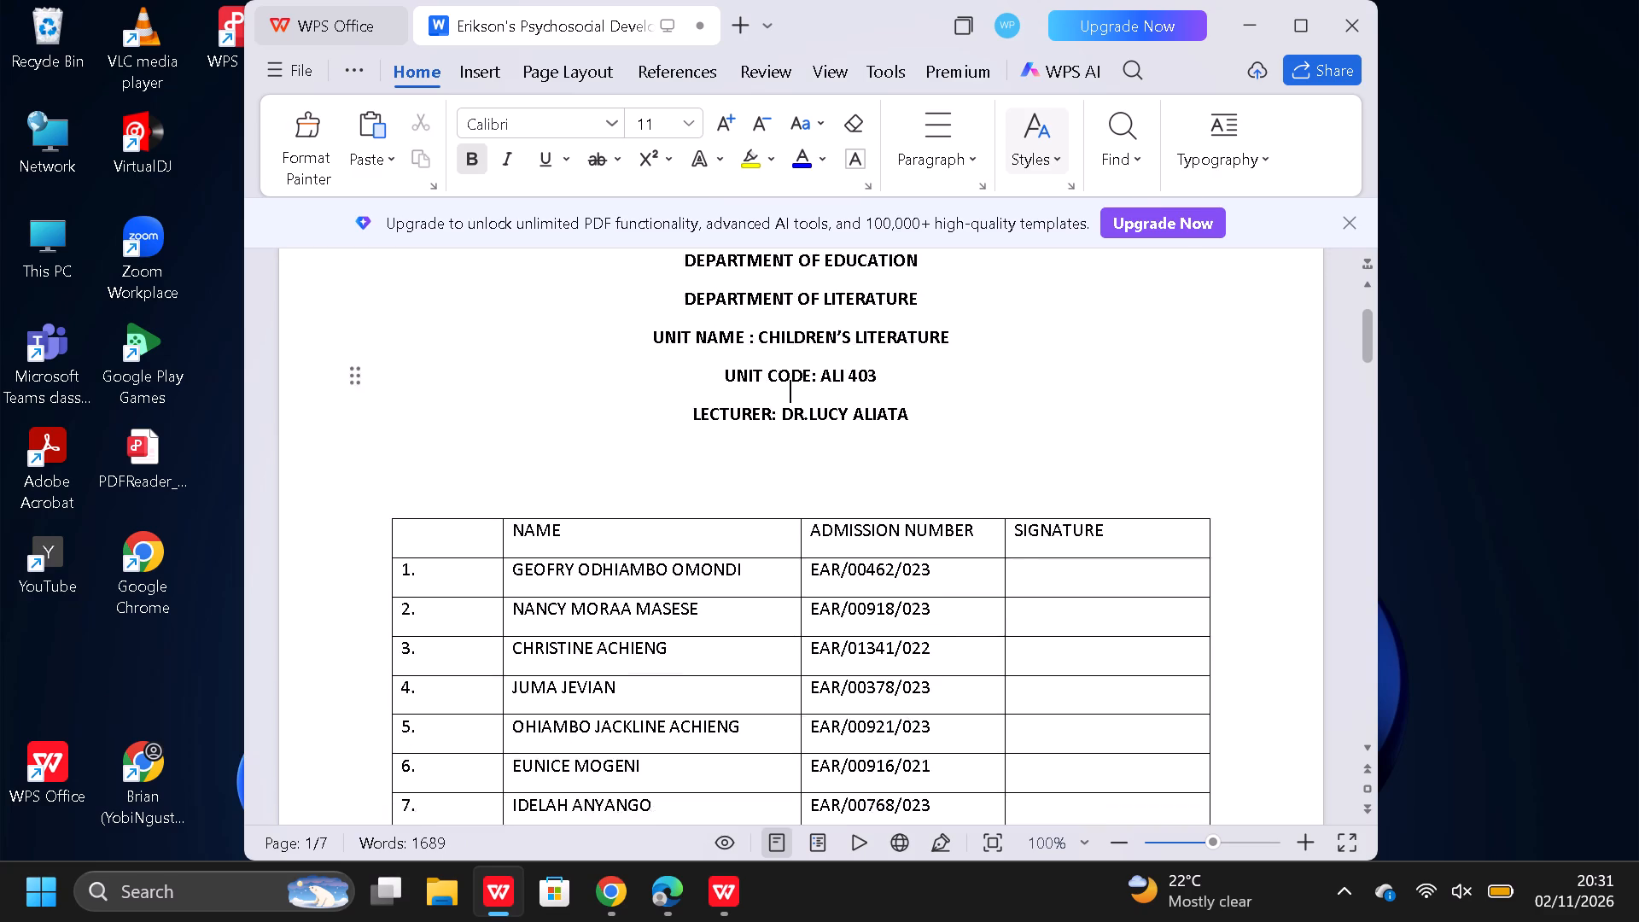
pyautogui.scroll(-4, 1039, 641)
pyautogui.scroll(1, 1039, 641)
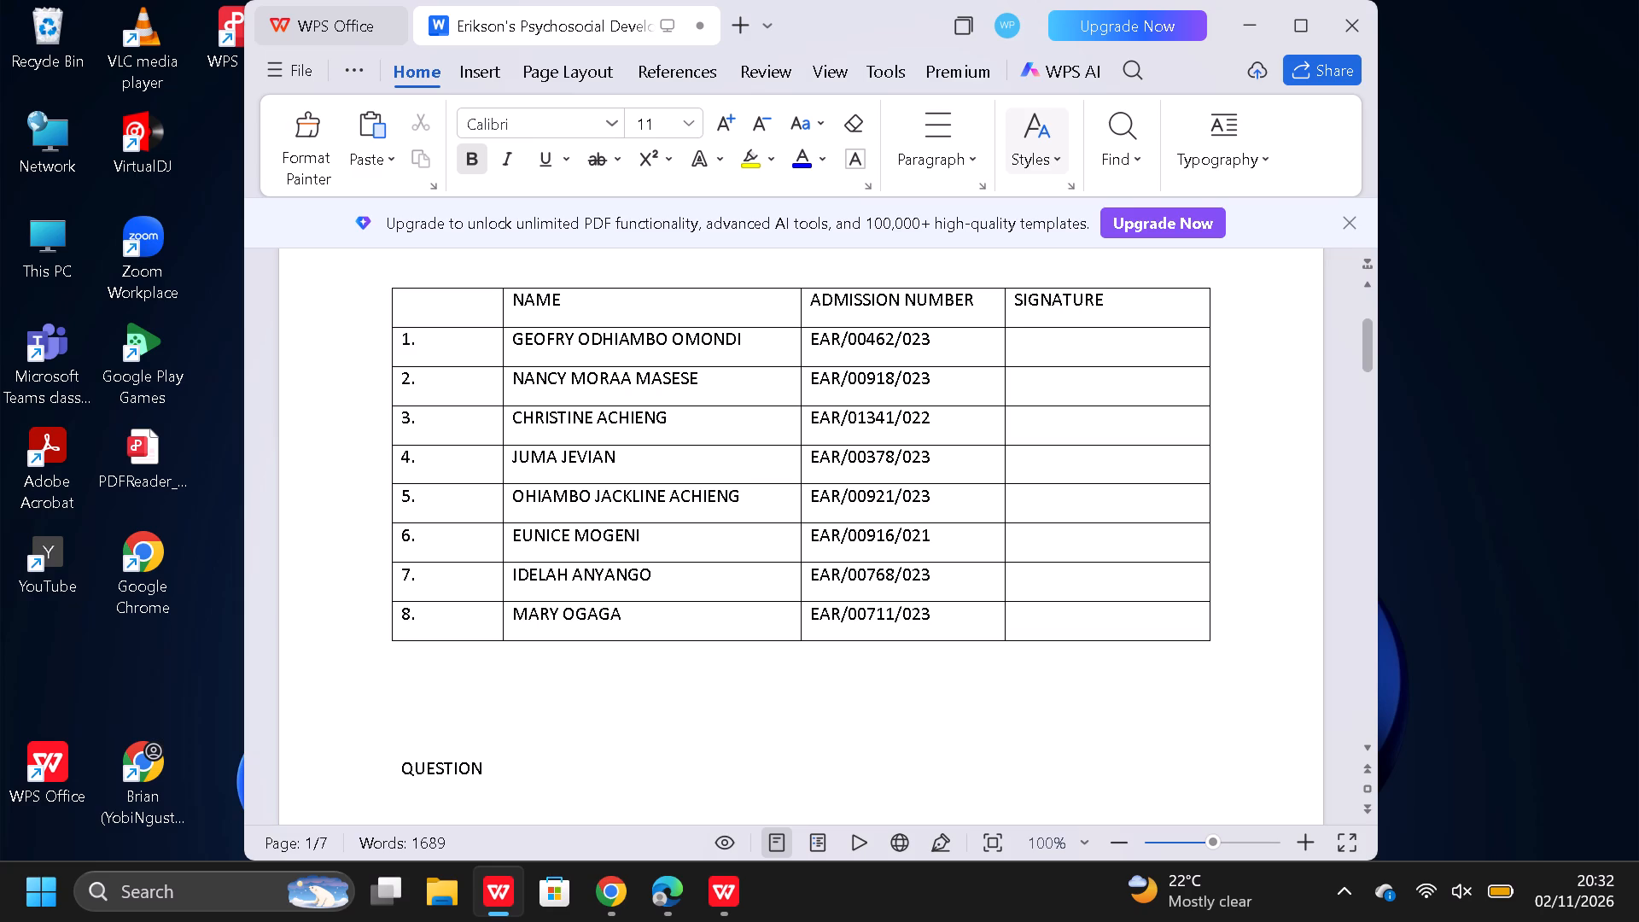
pyautogui.click(802, 674)
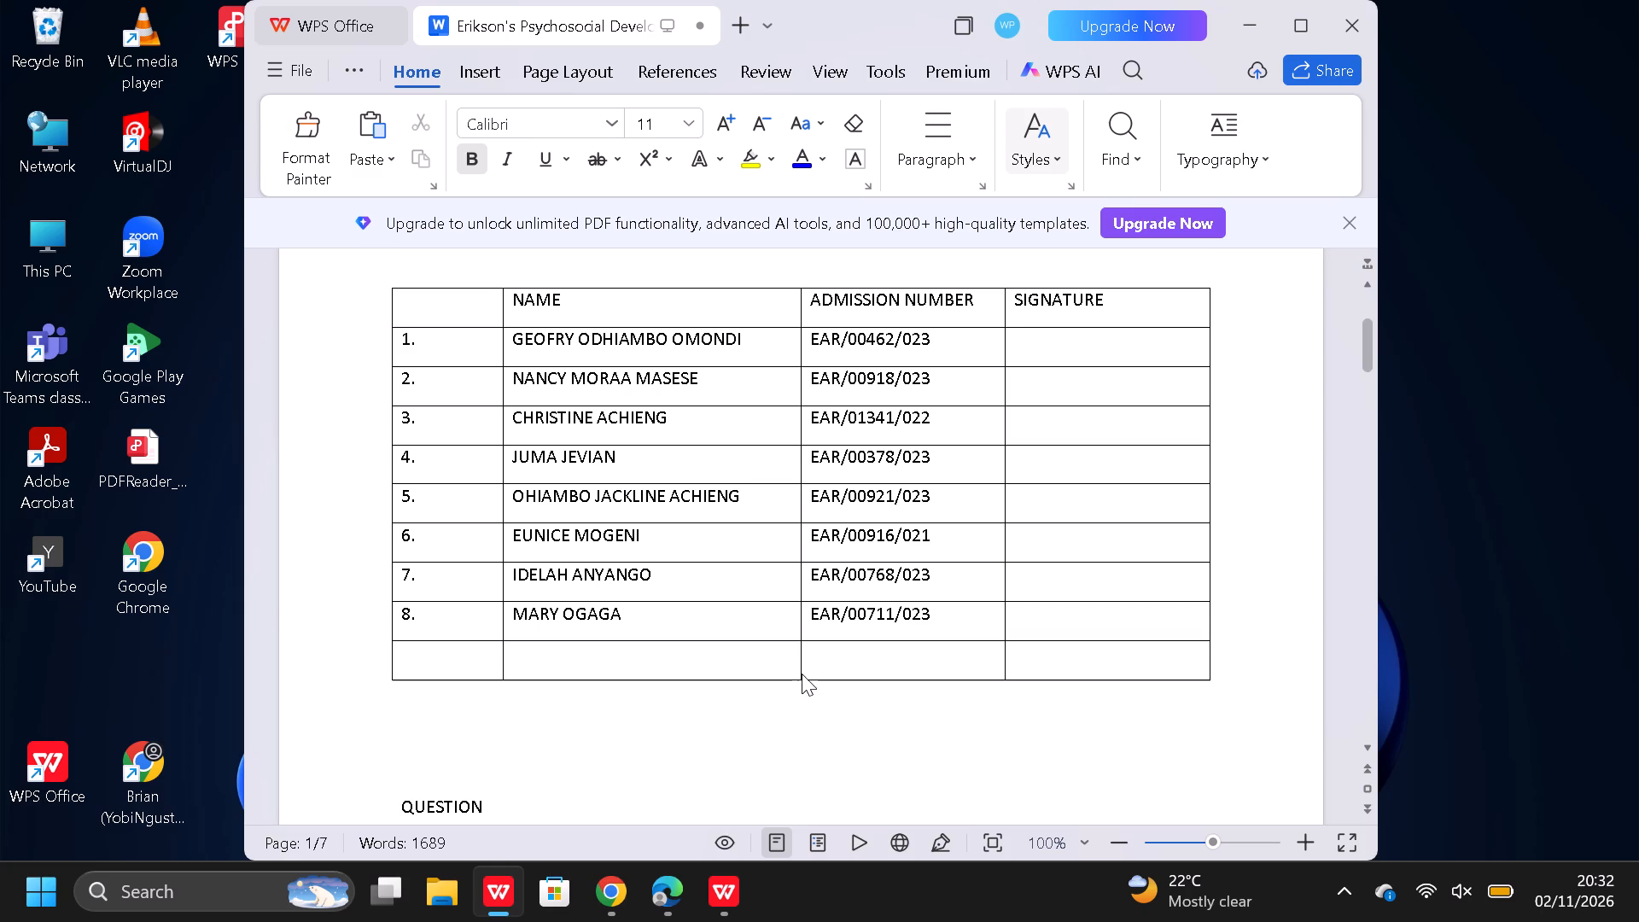
pyautogui.click(437, 661)
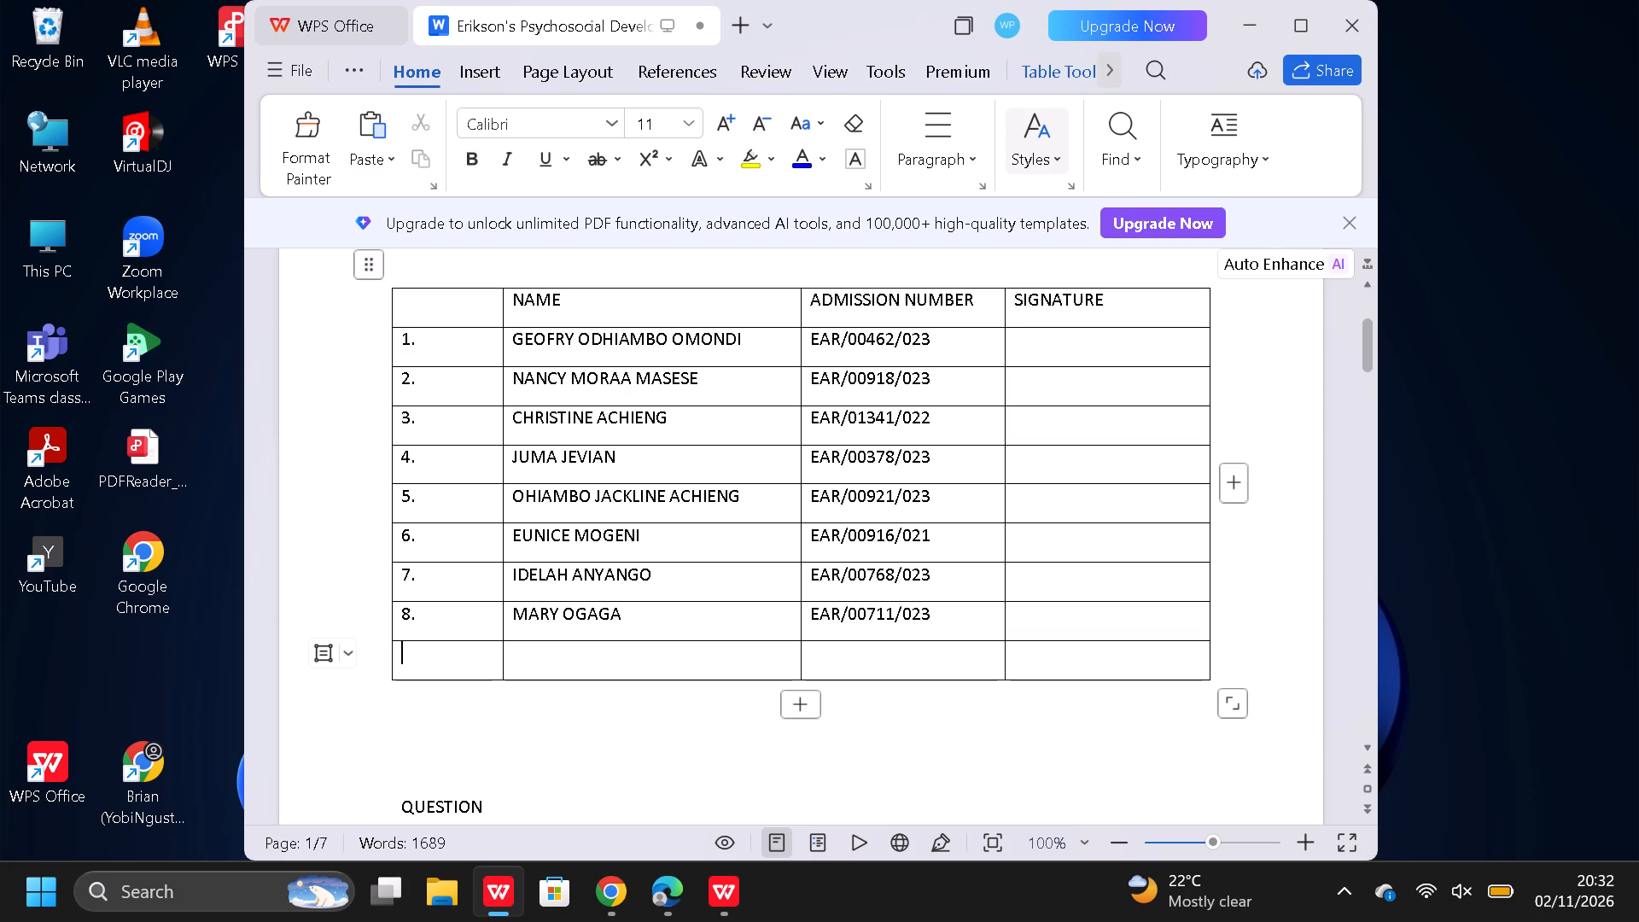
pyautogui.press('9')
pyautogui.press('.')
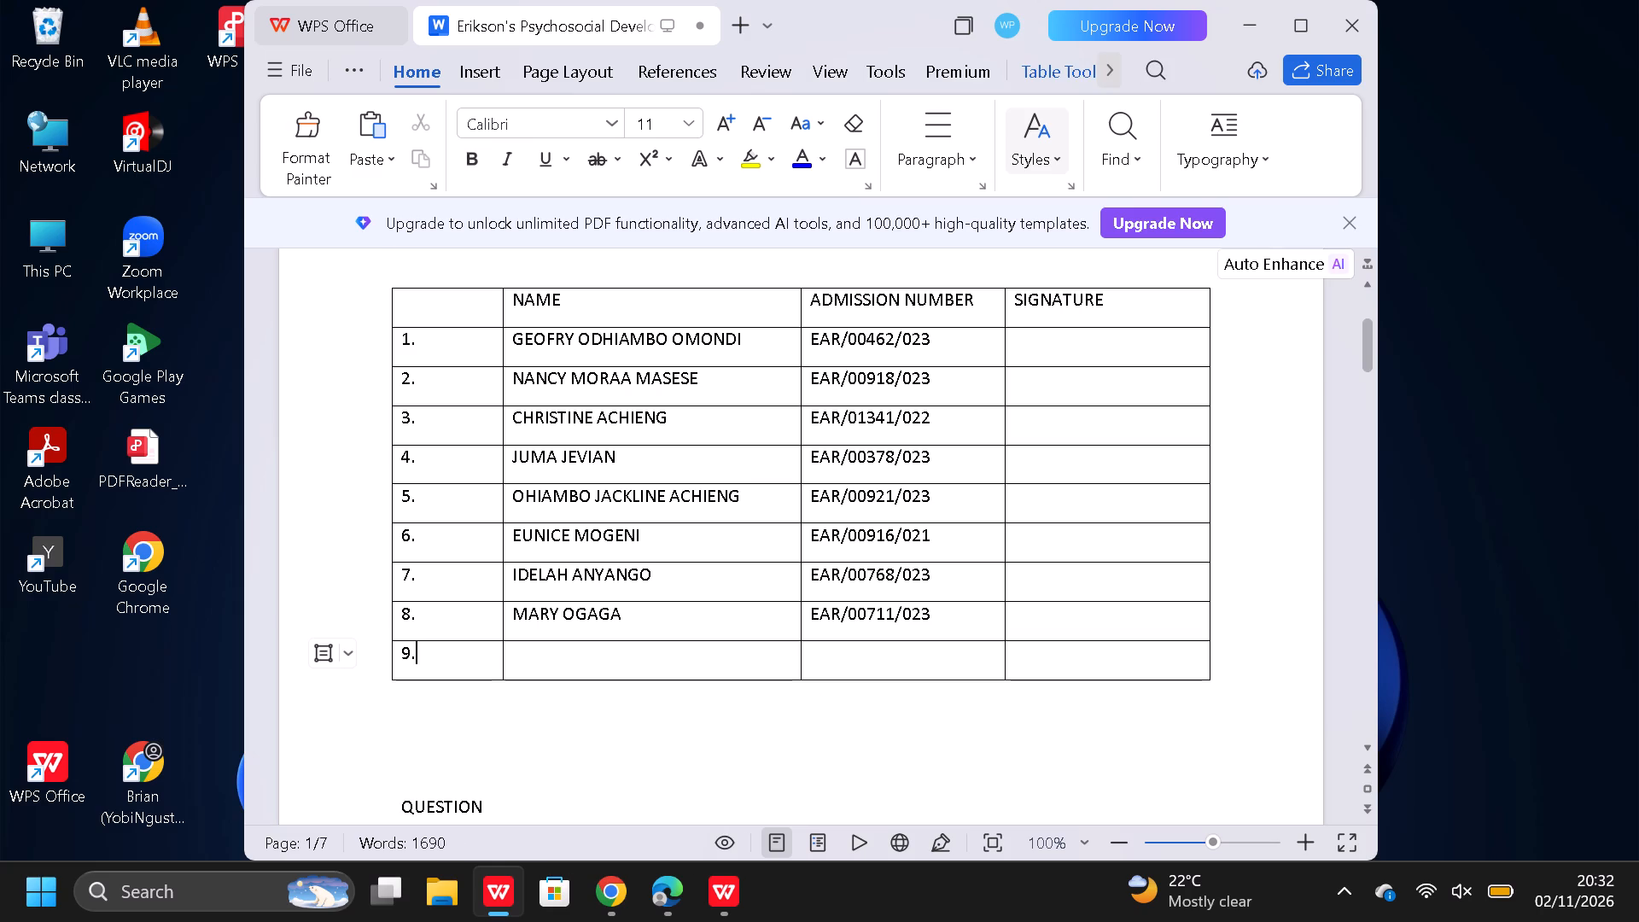
# Enter the ninth member's name in the NAME column of row 9.
pyautogui.click(521, 655)
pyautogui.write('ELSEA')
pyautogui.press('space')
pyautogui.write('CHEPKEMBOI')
# Enter the row 9 member's admission number in the group members table.
pyautogui.click(814, 667)
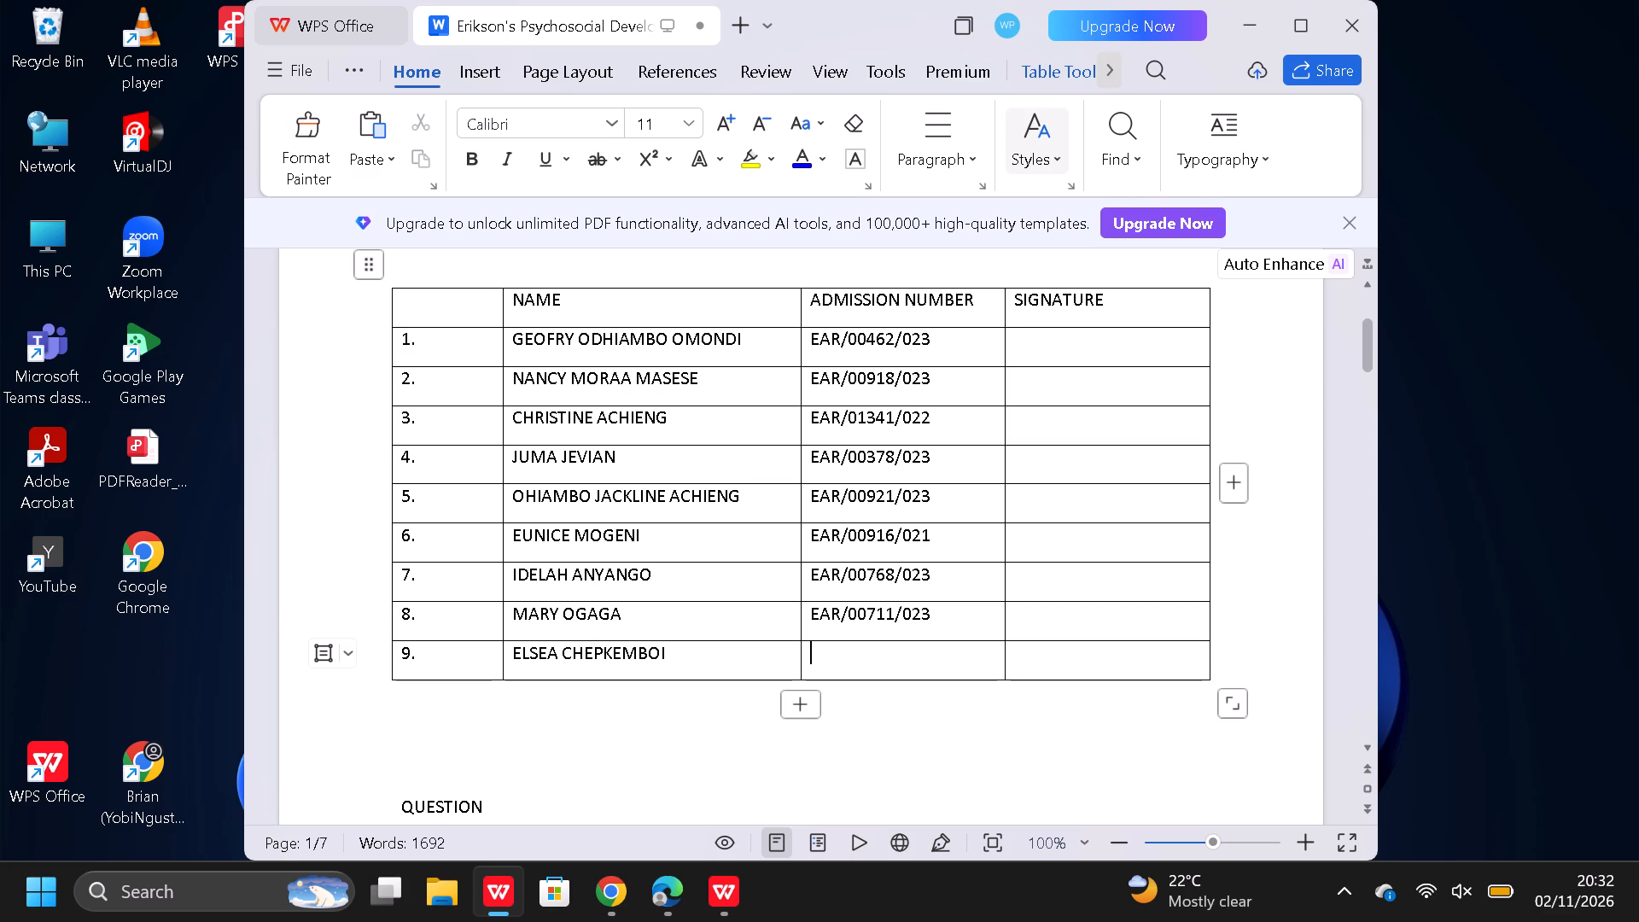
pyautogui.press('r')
pyautogui.press('BackSpace')
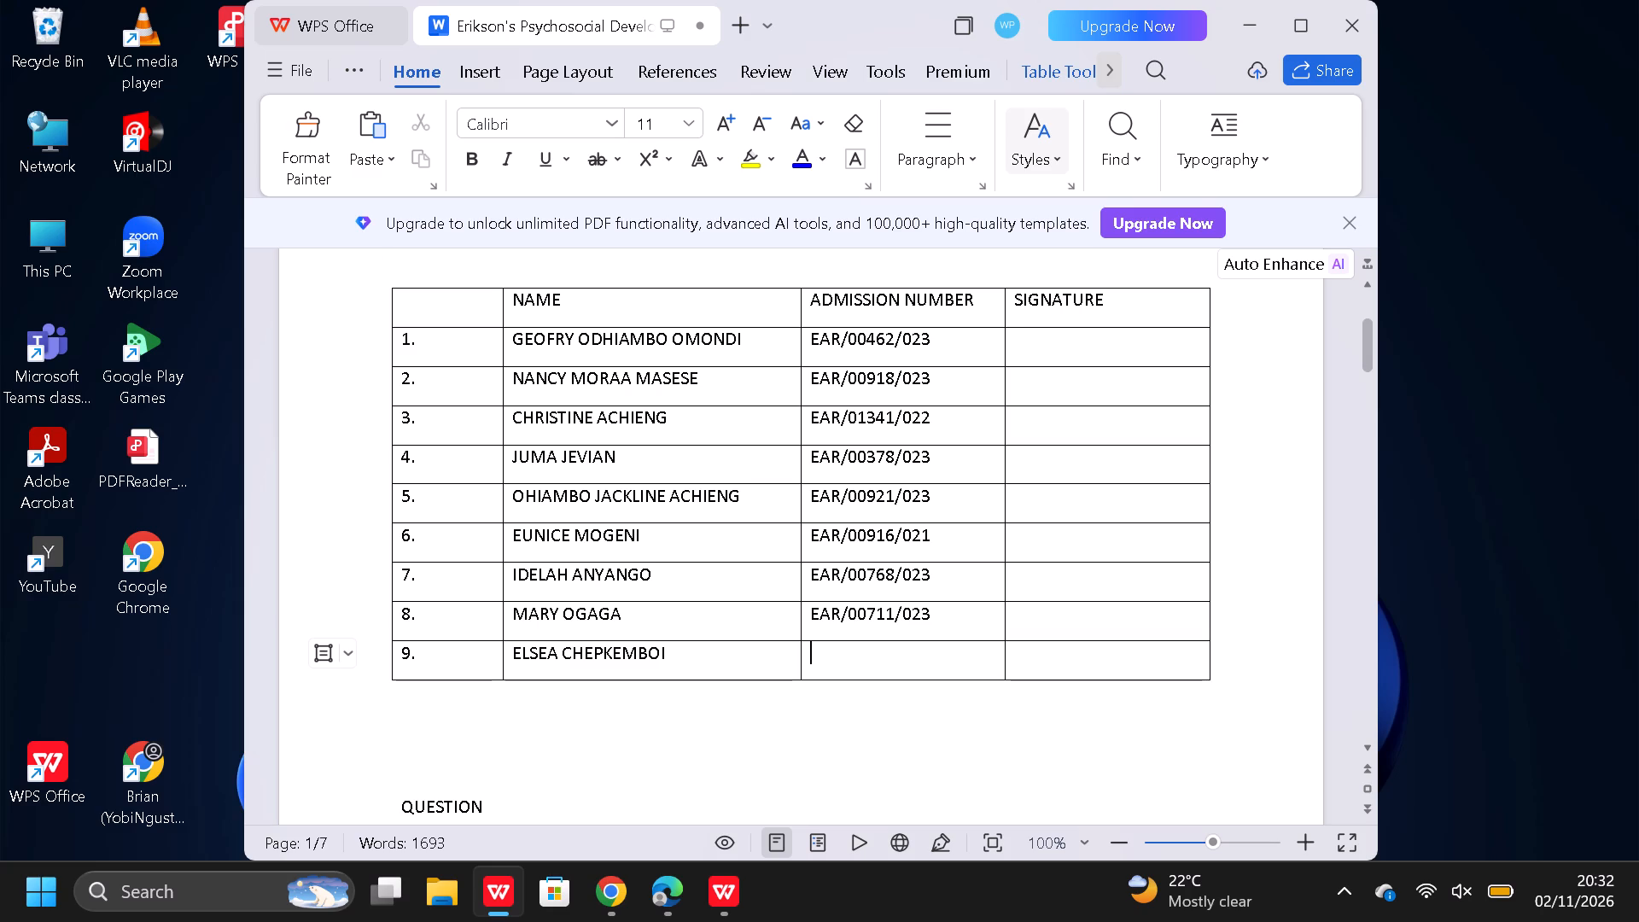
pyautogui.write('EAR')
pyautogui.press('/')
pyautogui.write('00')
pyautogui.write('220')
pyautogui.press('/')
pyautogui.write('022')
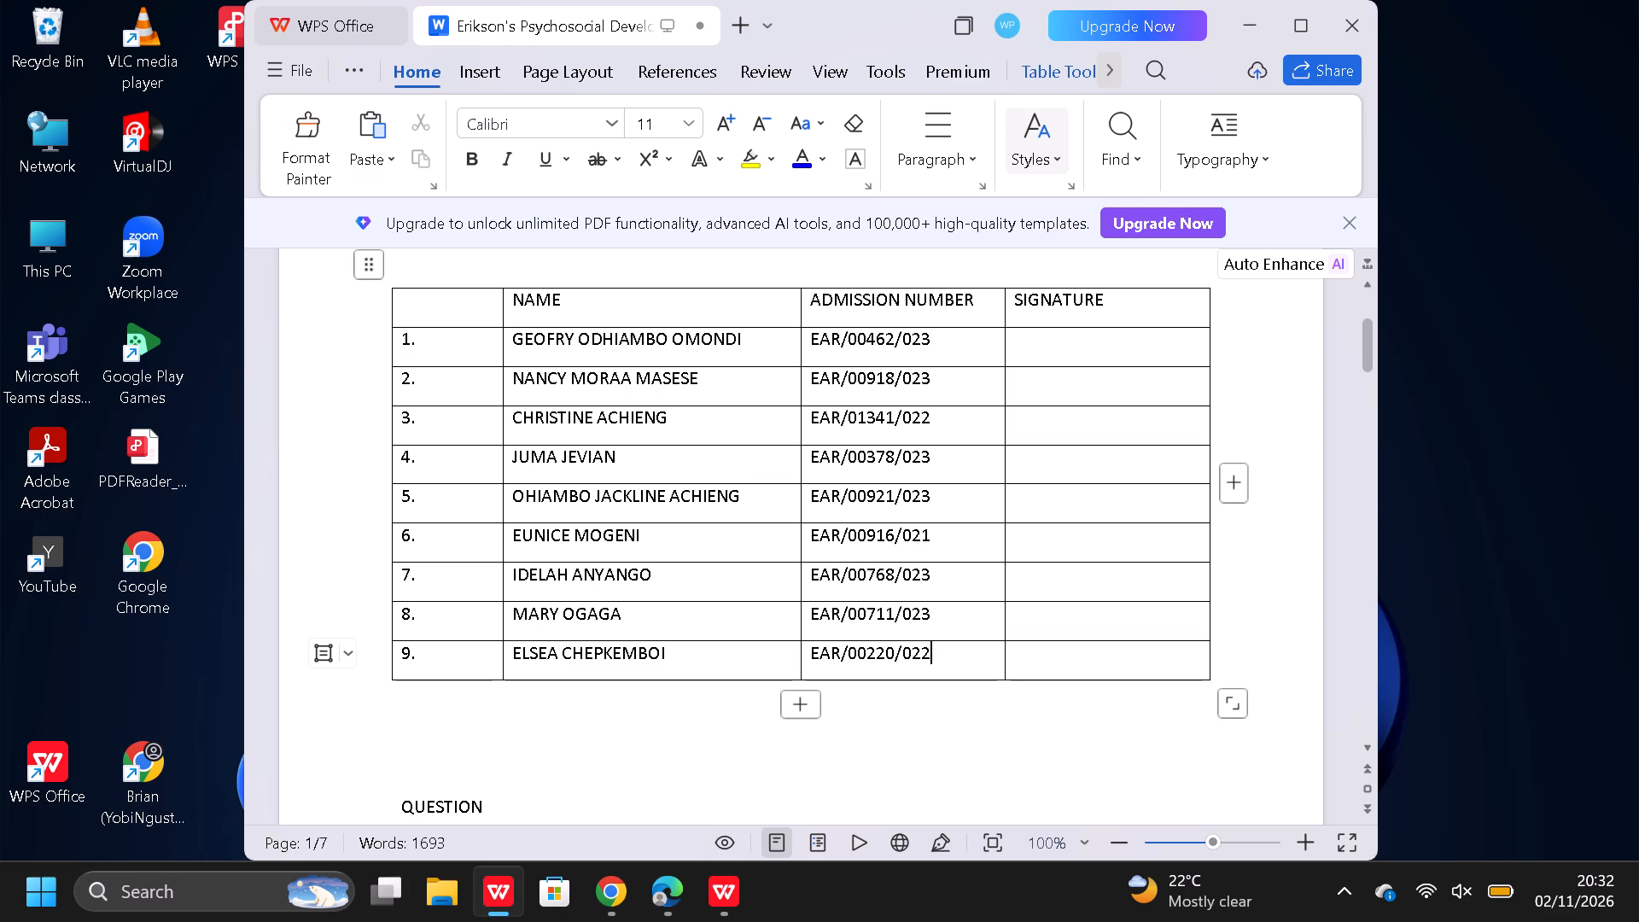
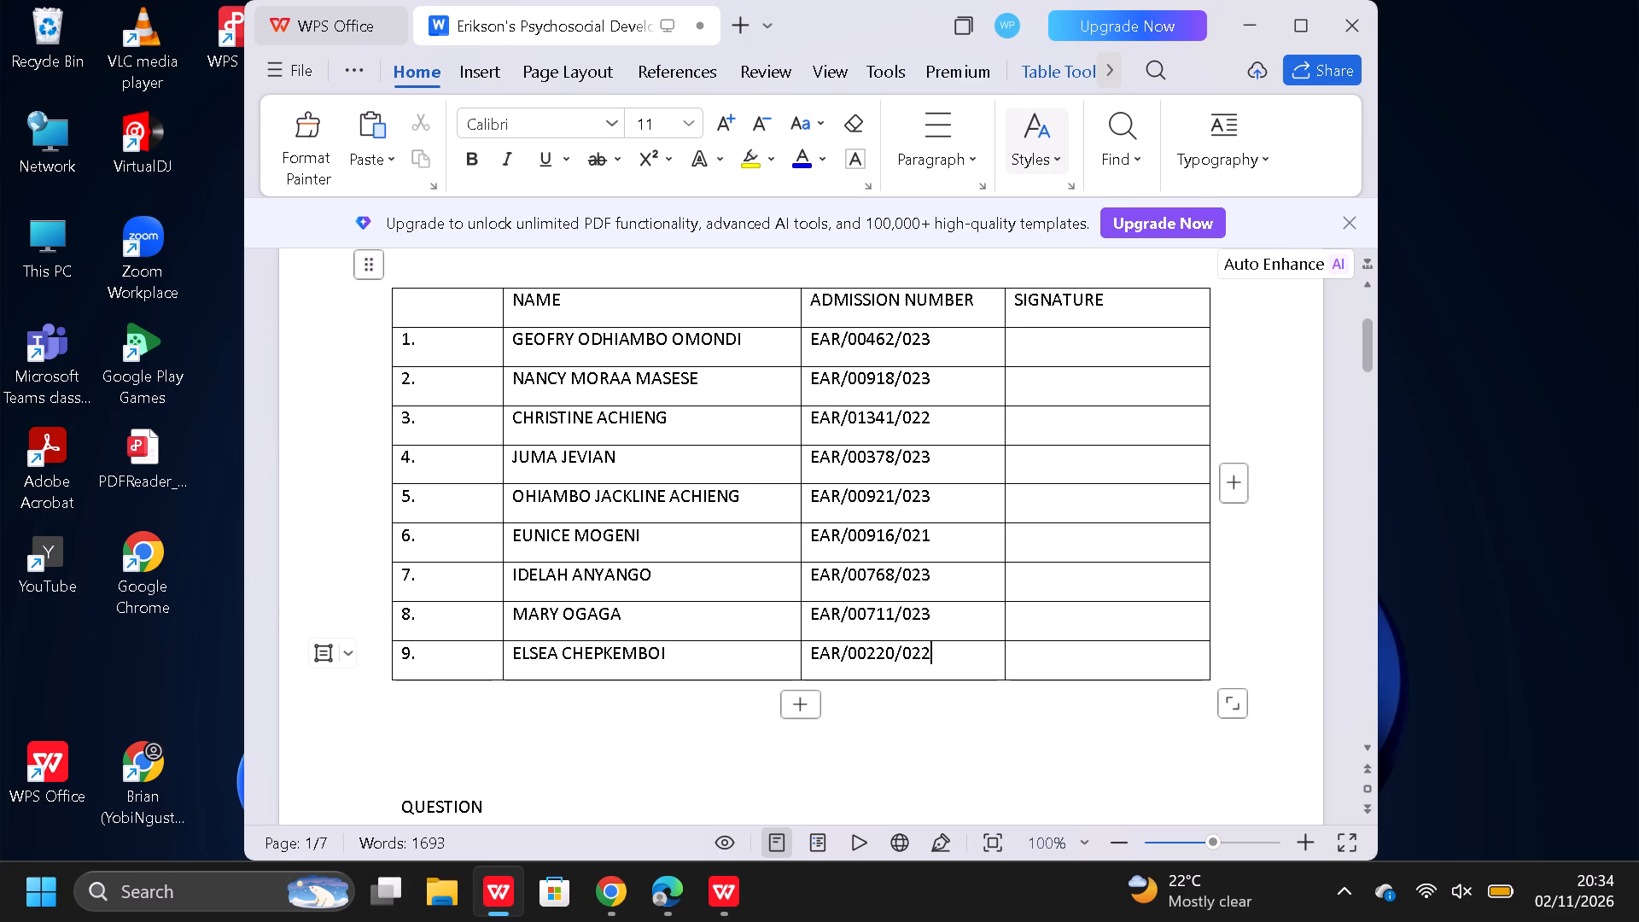
# Review the document from the front page heading and group members table through the notes to the AUTONOMY VS SHAME & DOUBT section.
pyautogui.scroll(2, 857, 635)
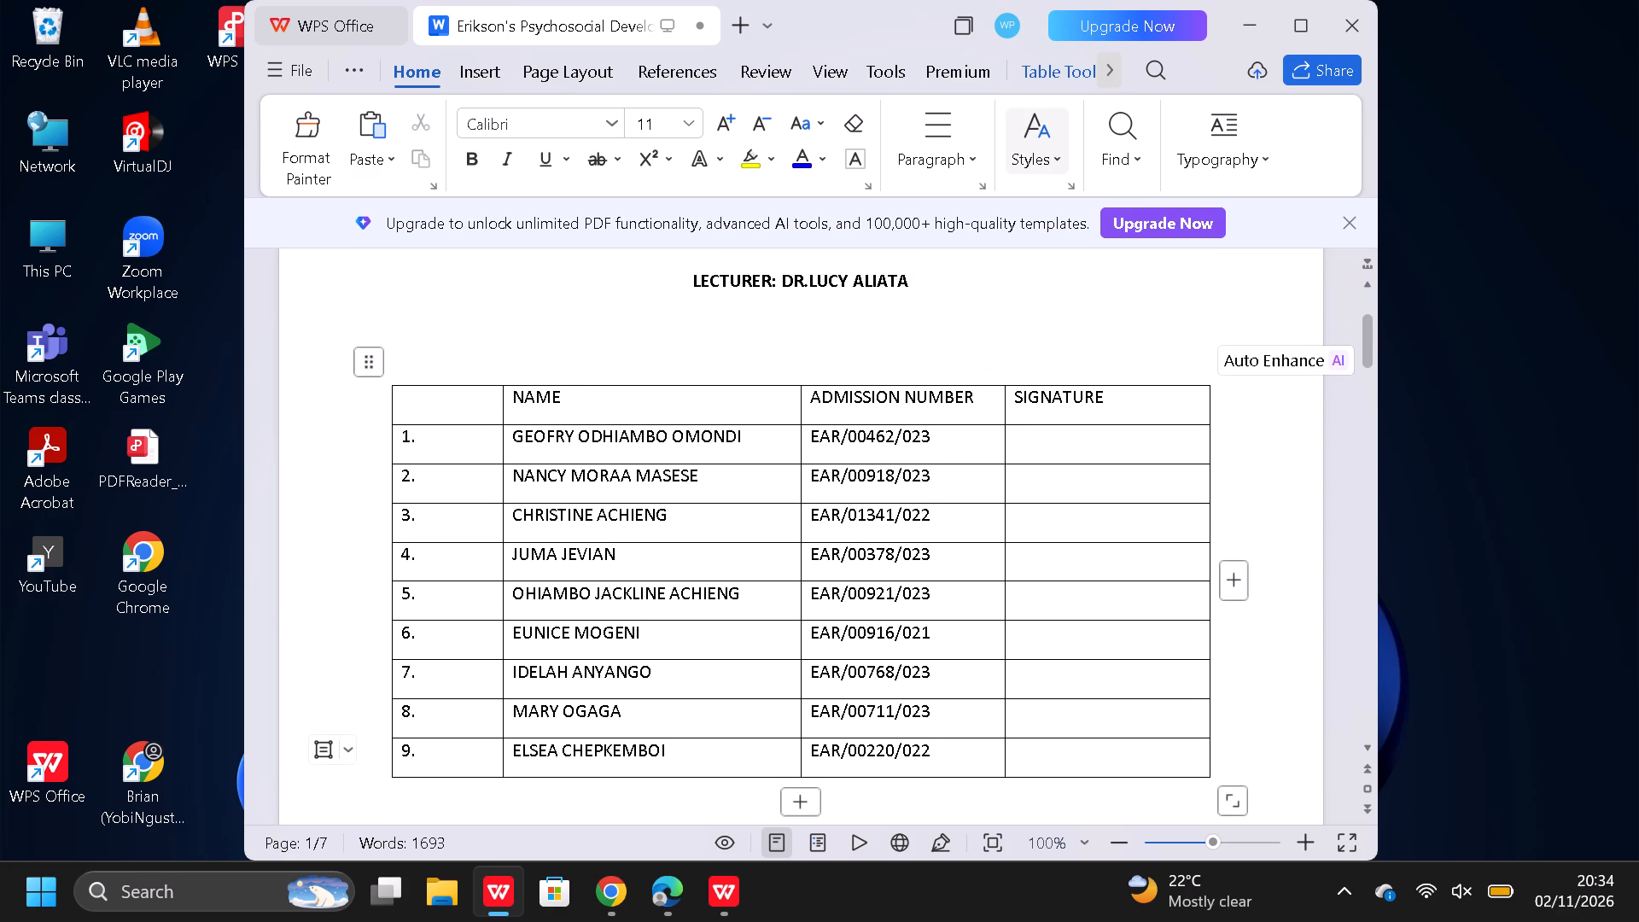
pyautogui.scroll(4, 857, 635)
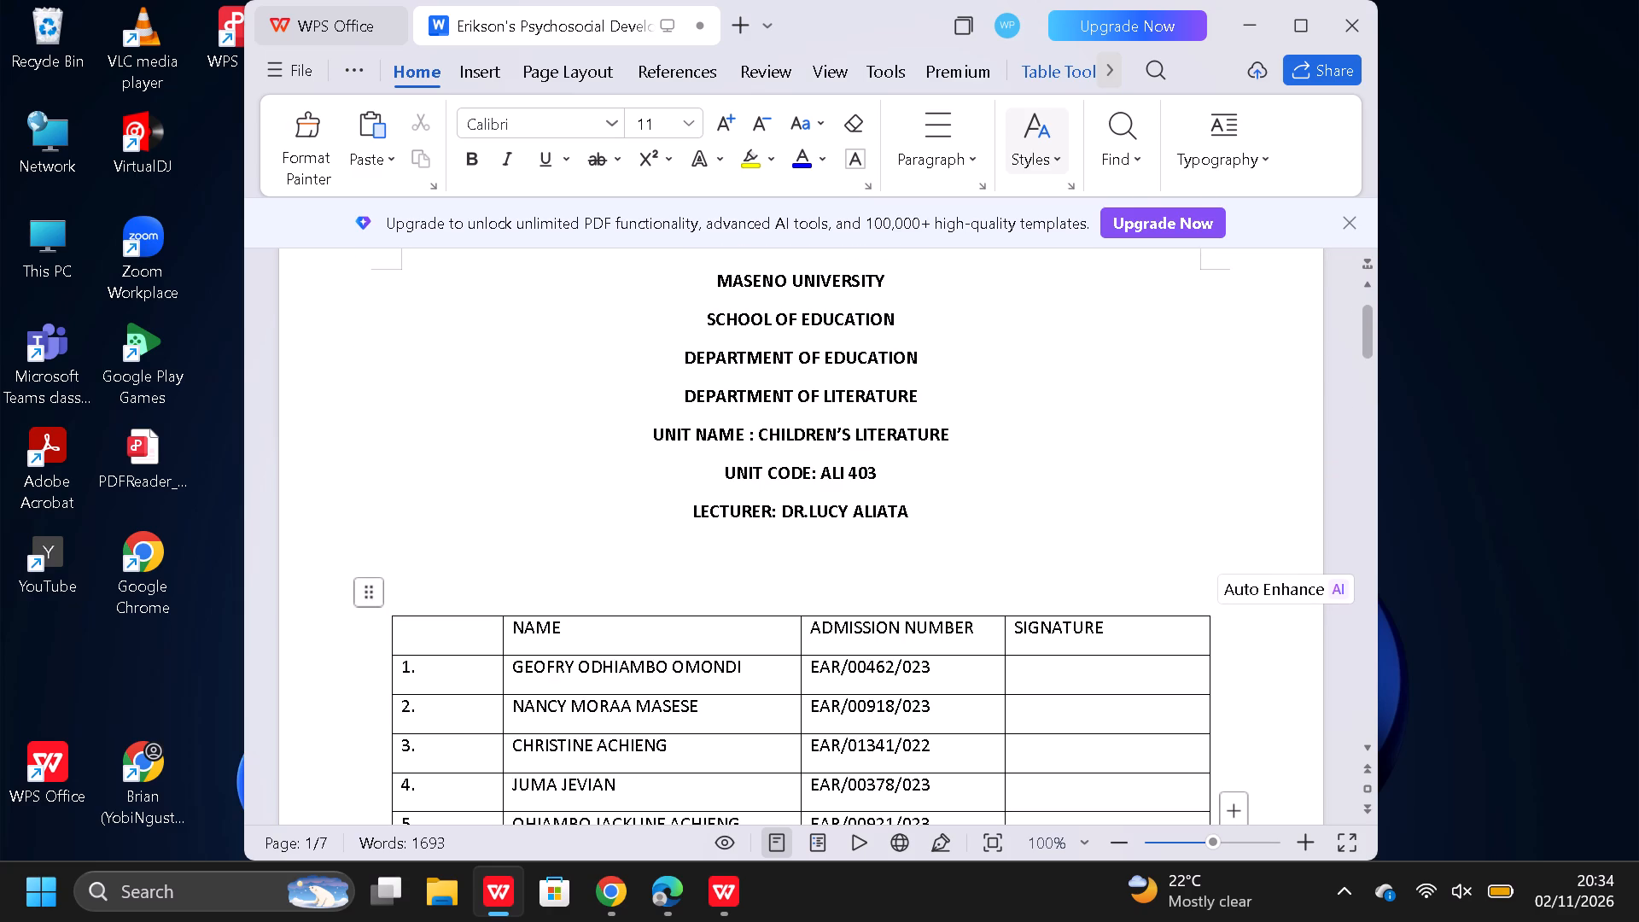
pyautogui.scroll(3, 857, 635)
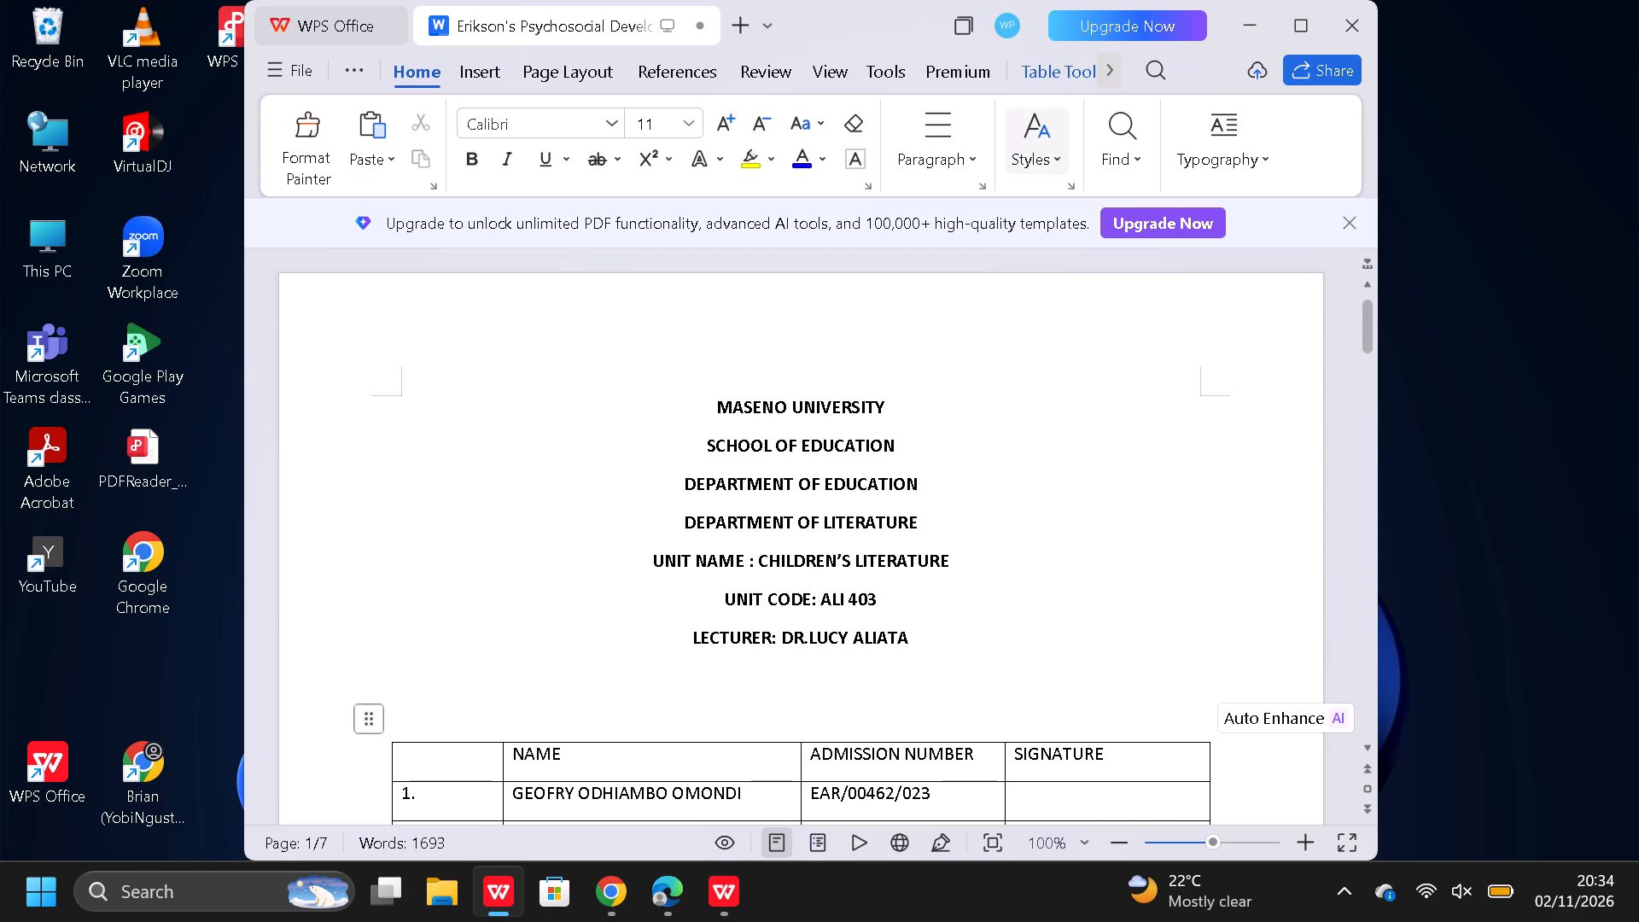
pyautogui.click(807, 347)
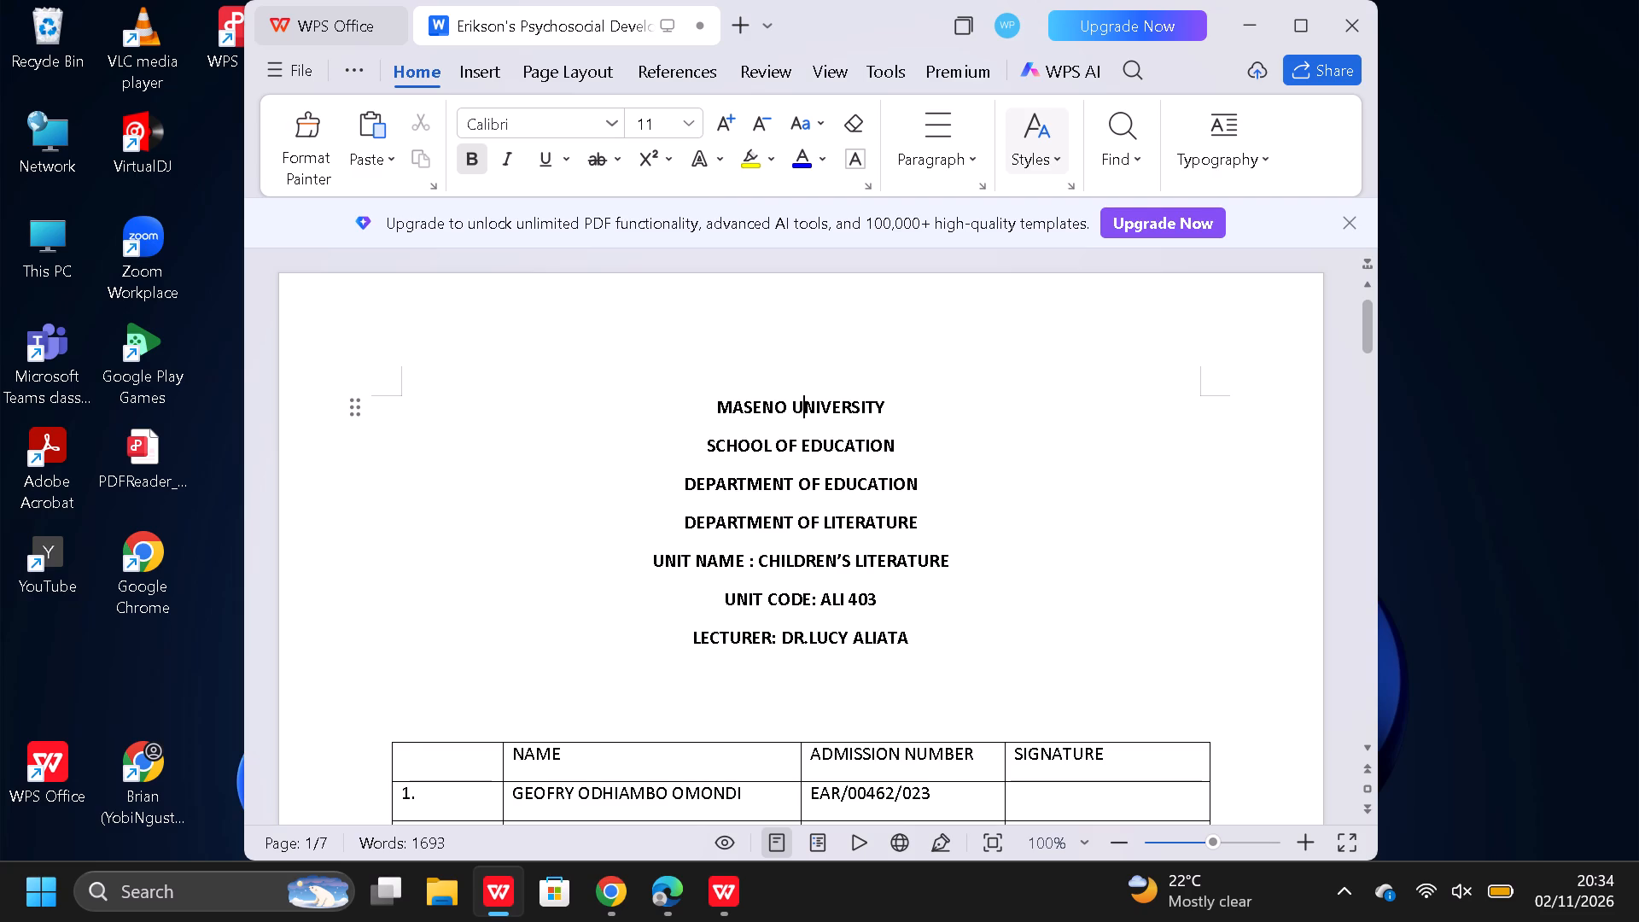
pyautogui.scroll(-6, 710, 403)
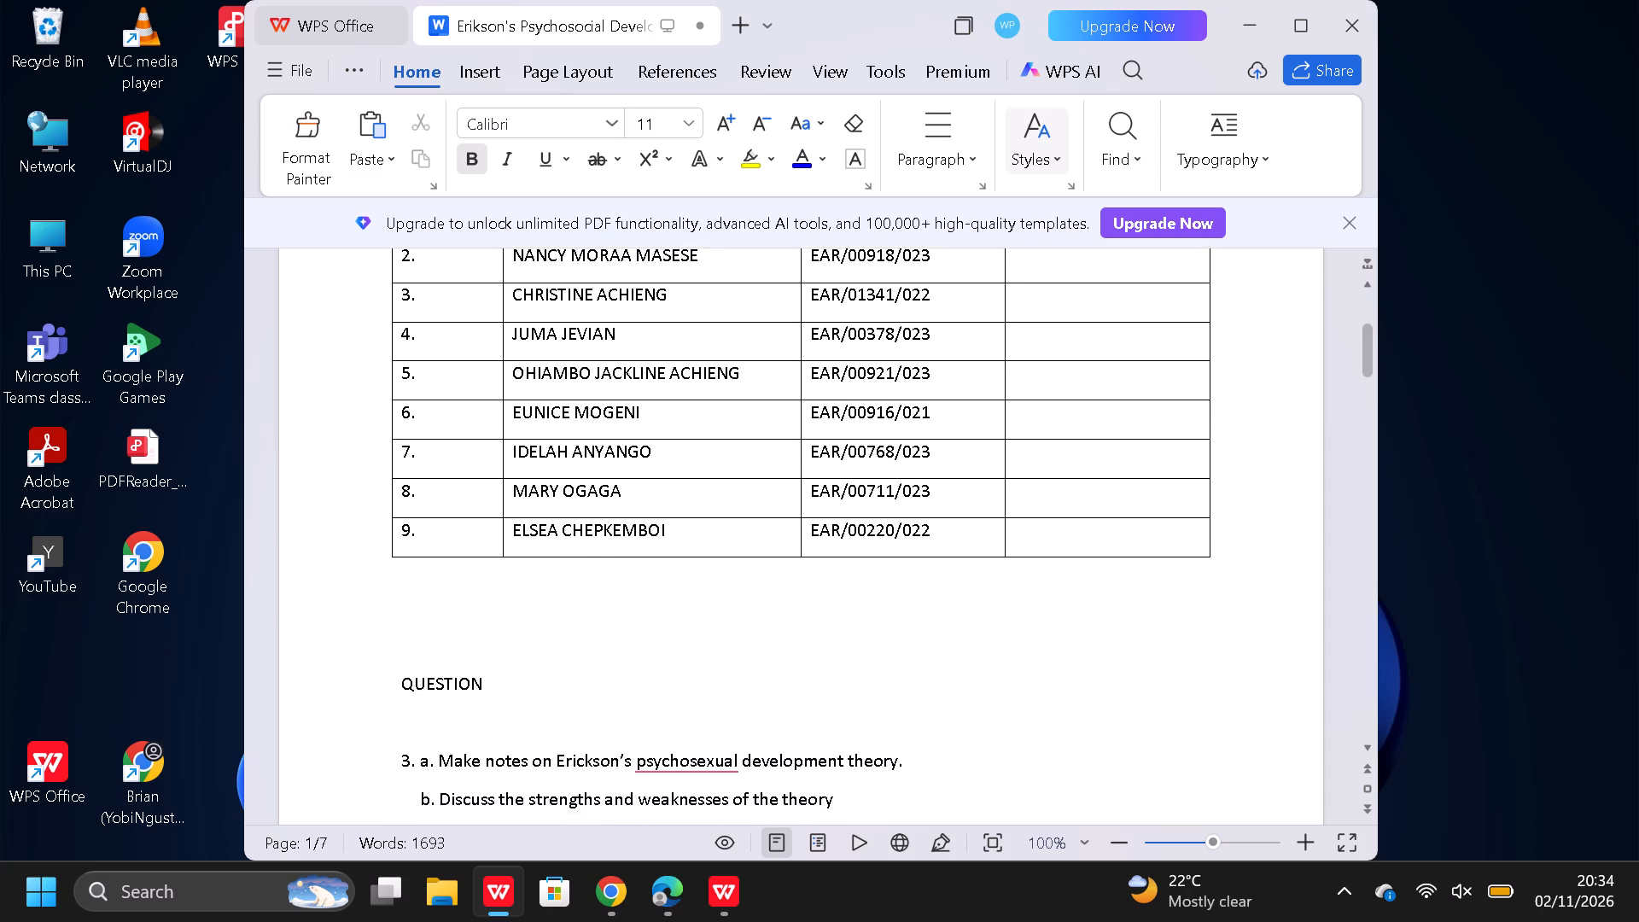
pyautogui.scroll(-5, 710, 403)
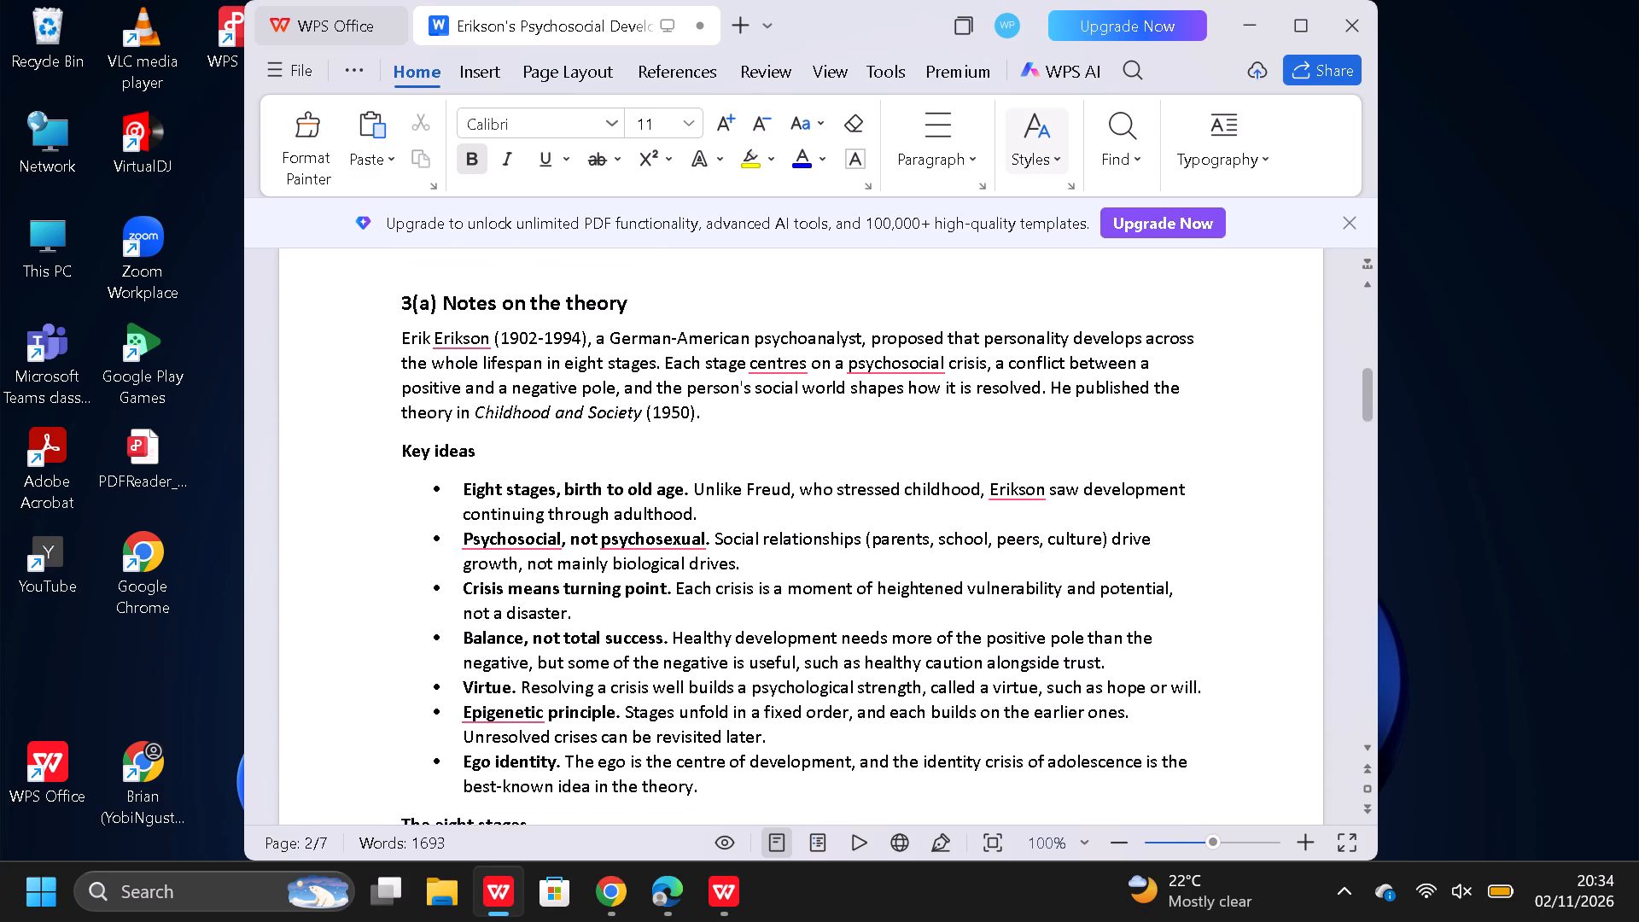
pyautogui.scroll(-3, 710, 403)
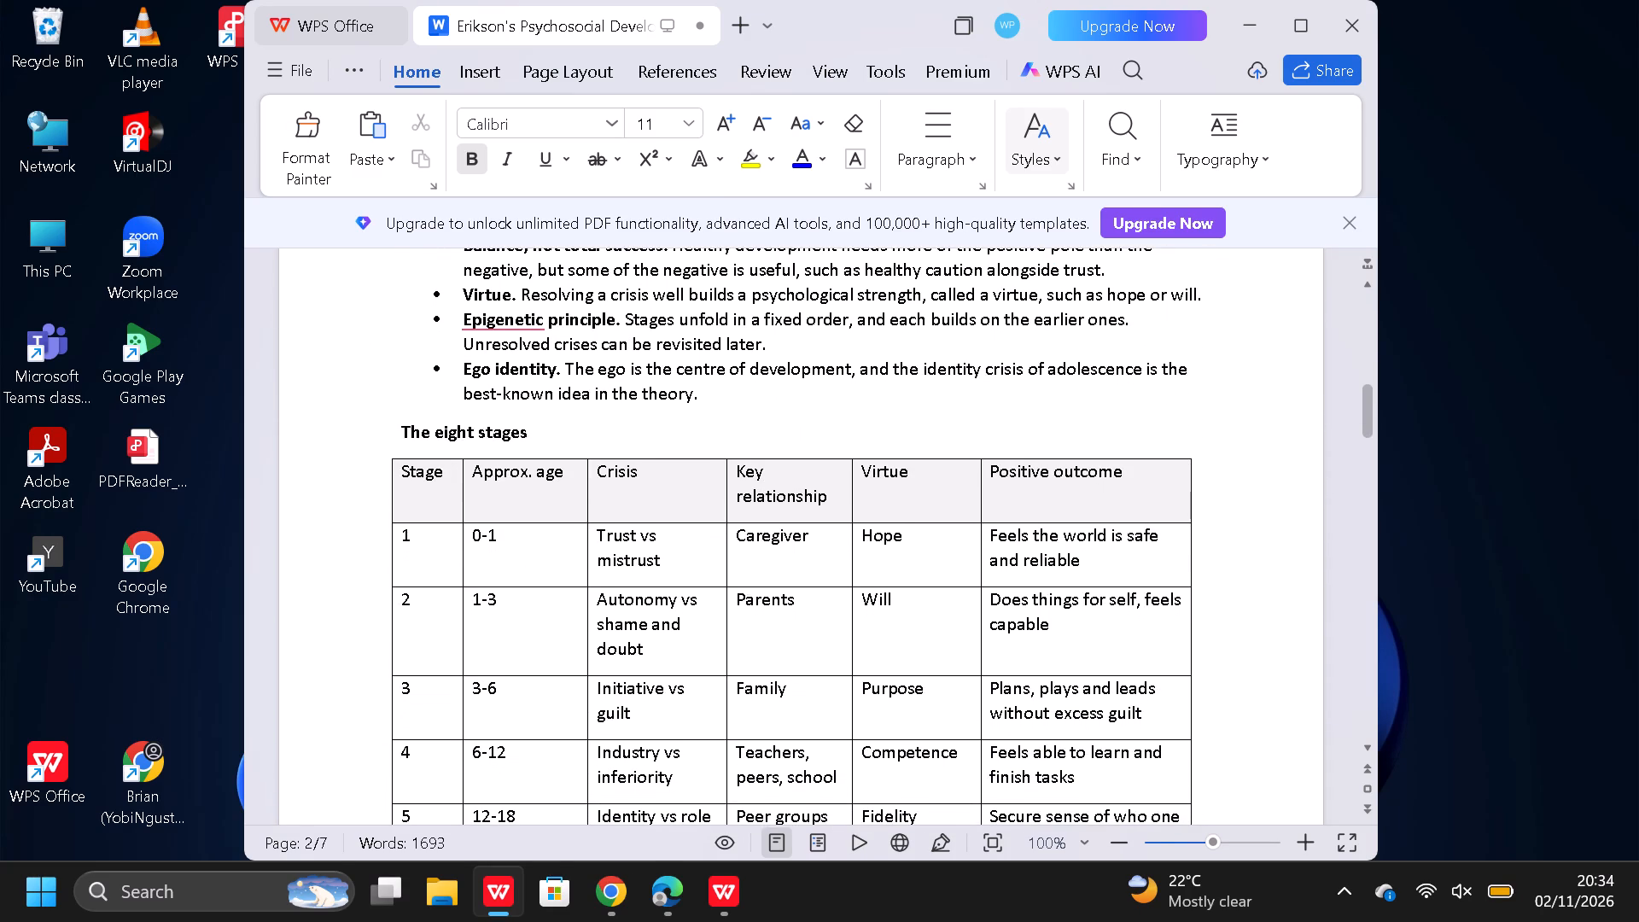
pyautogui.scroll(-11, 710, 403)
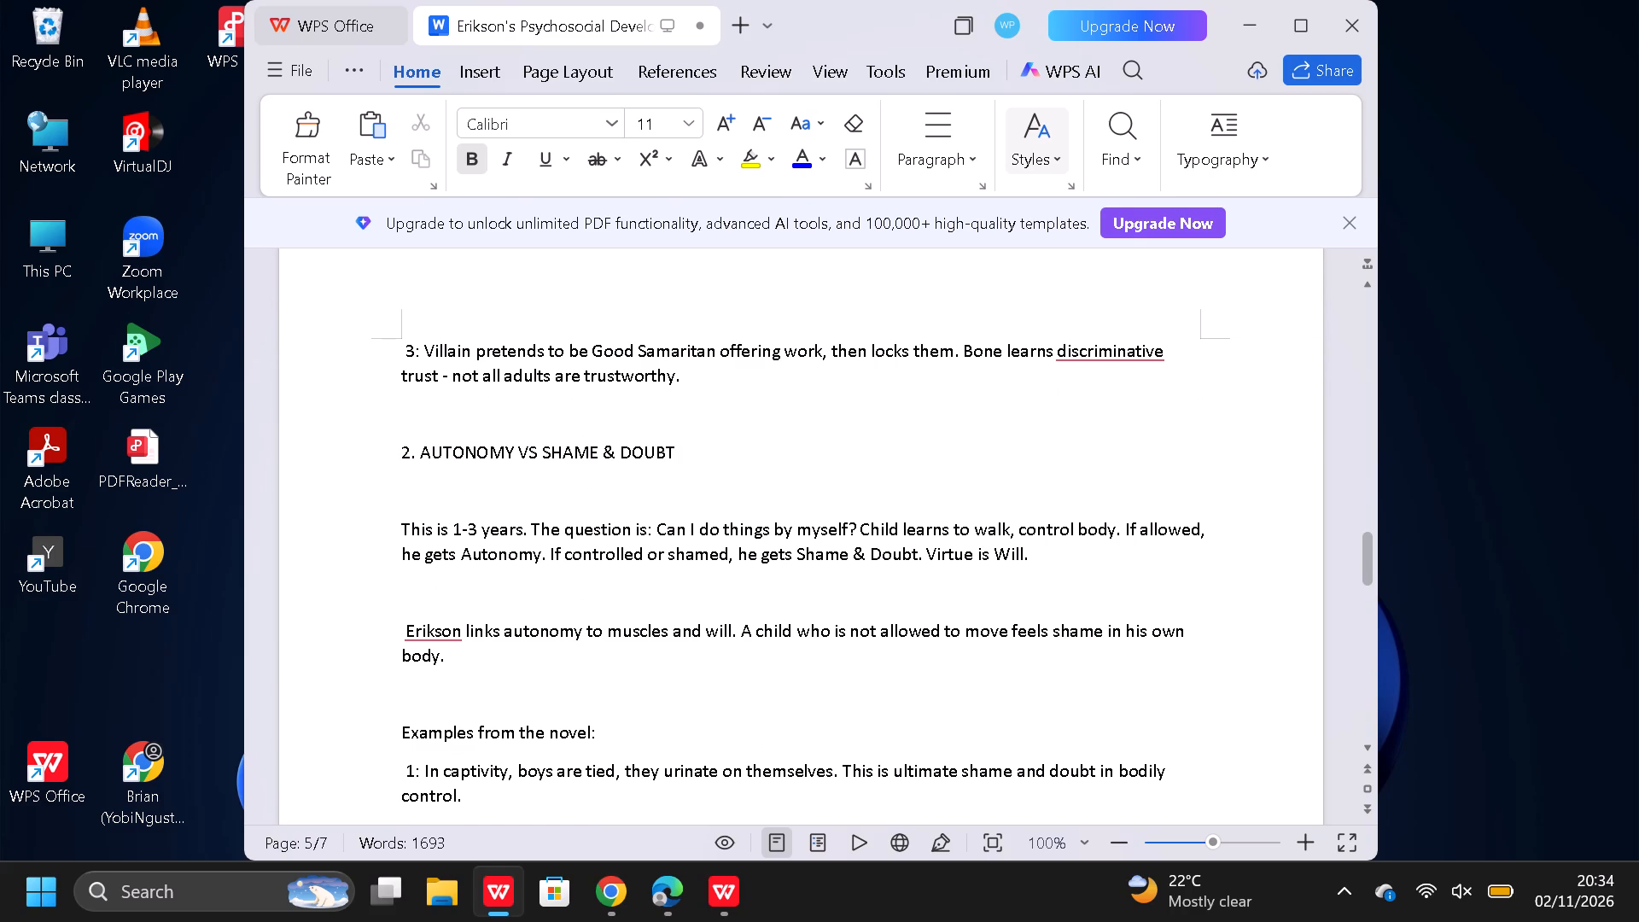
# Read back through the start of section 3.(c) and the Strengths and weaknesses tables in section 3(b).
pyautogui.scroll(1, 836, 284)
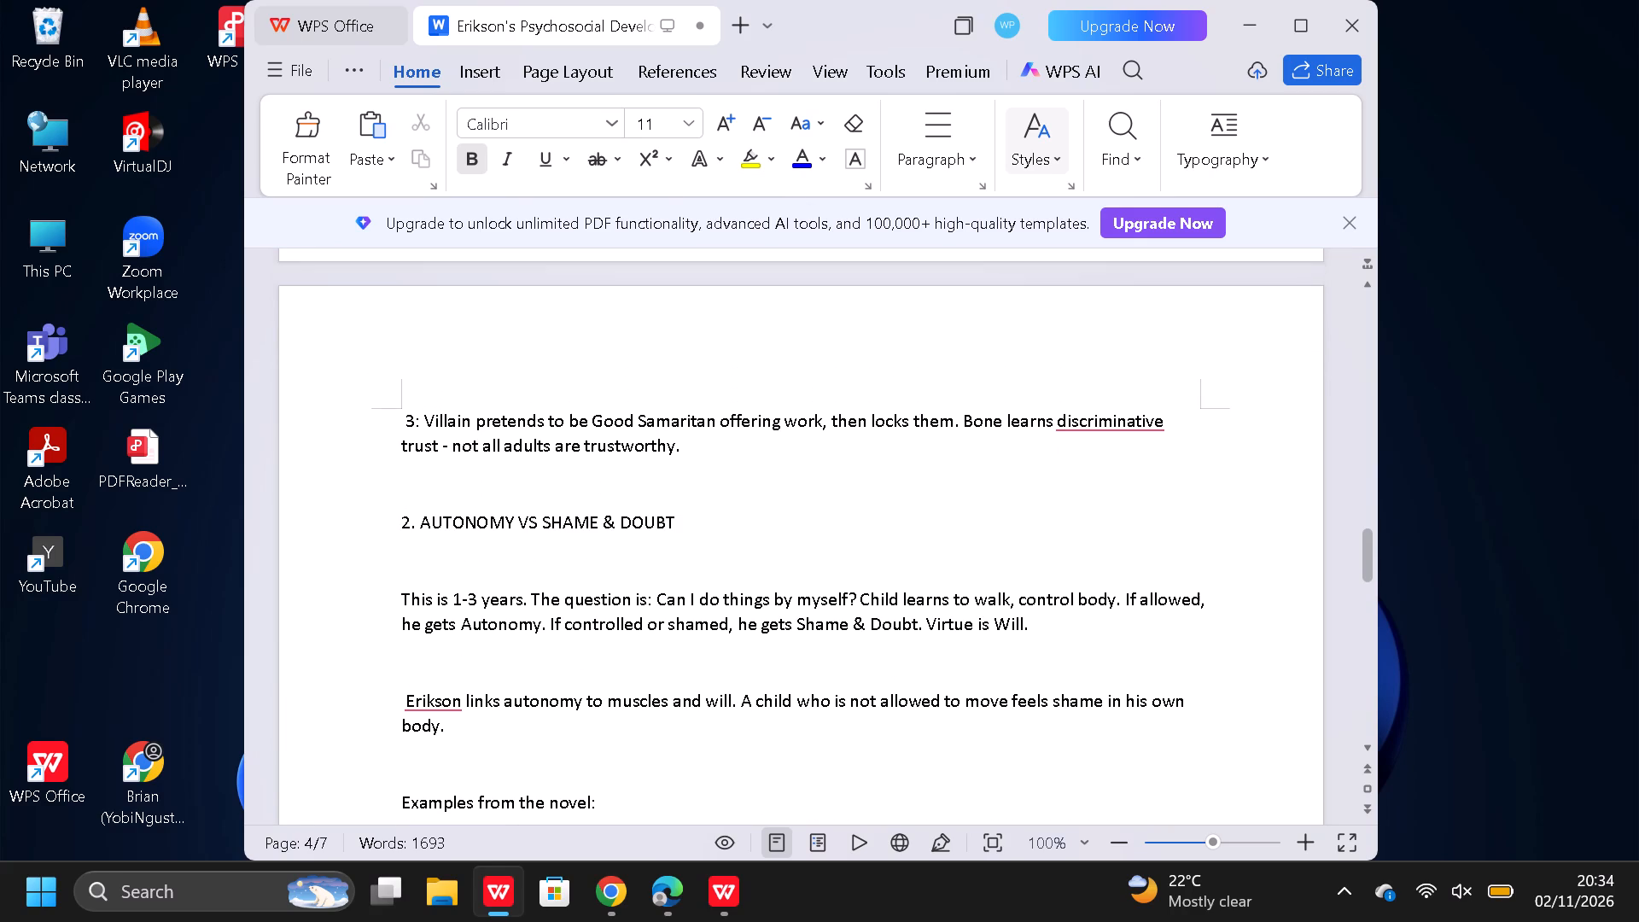
pyautogui.scroll(2, 836, 284)
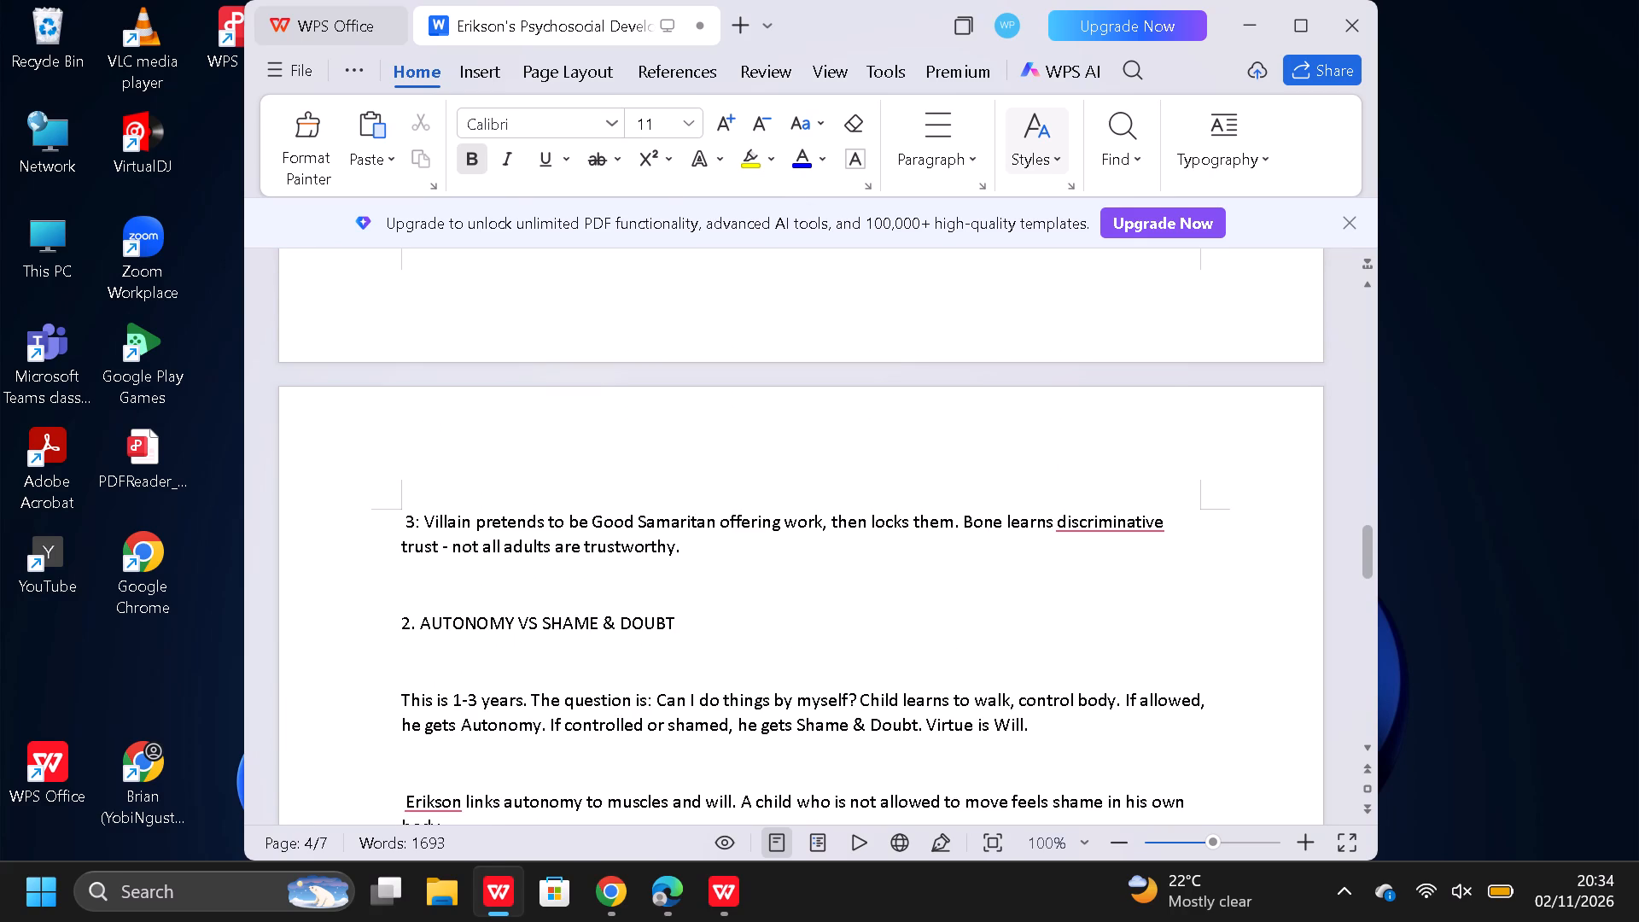
pyautogui.scroll(2, 836, 284)
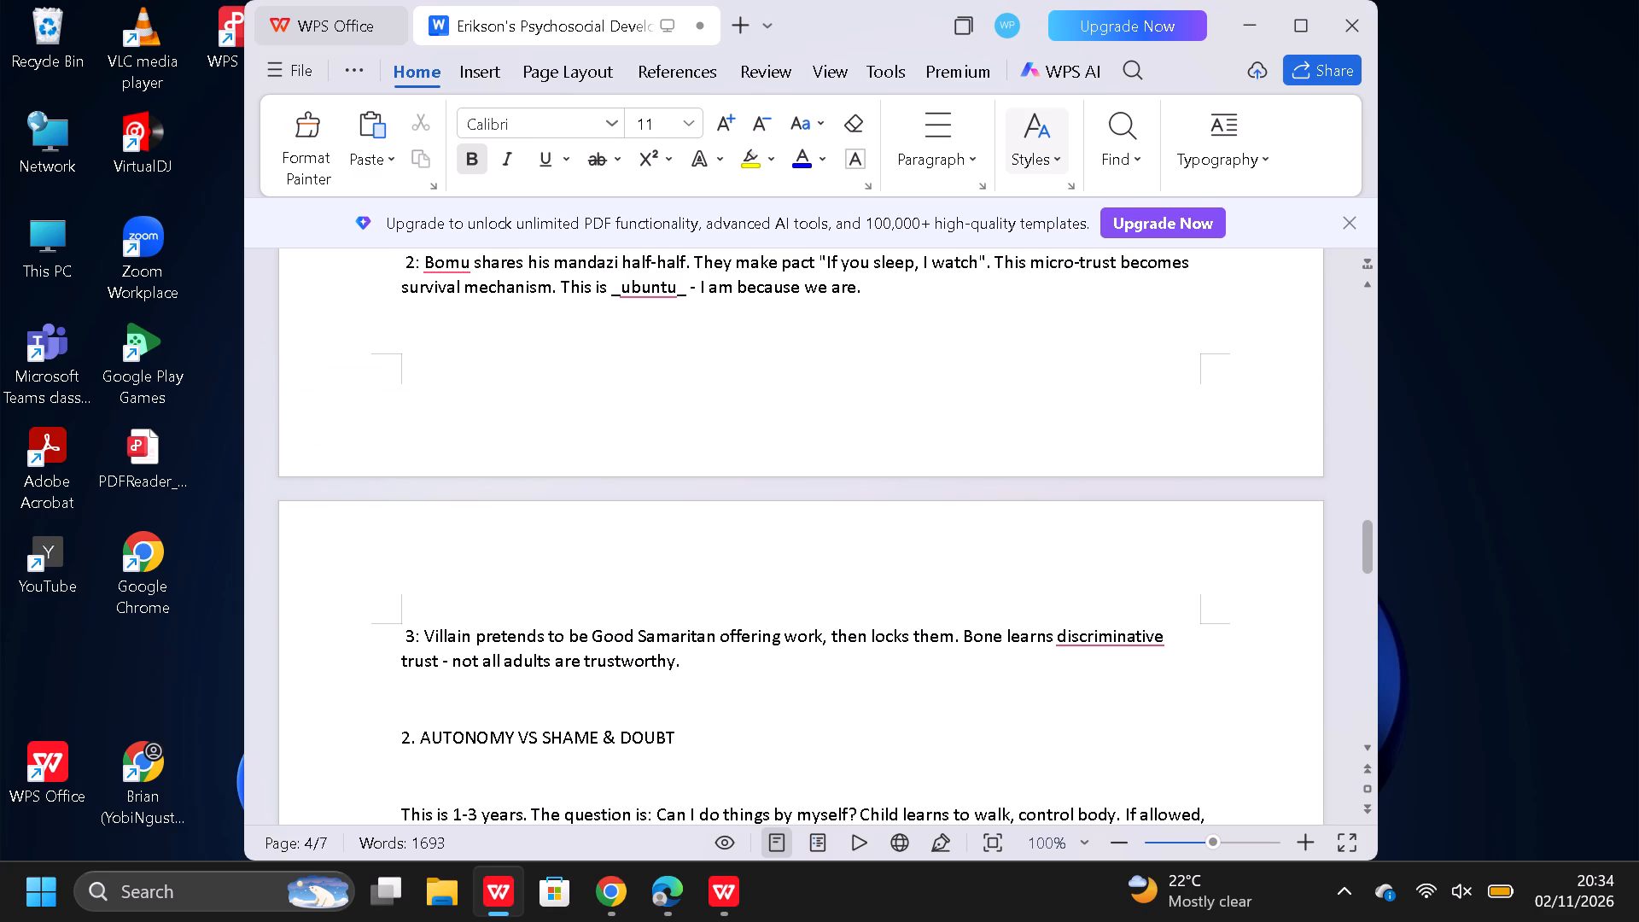
pyautogui.scroll(3, 721, 306)
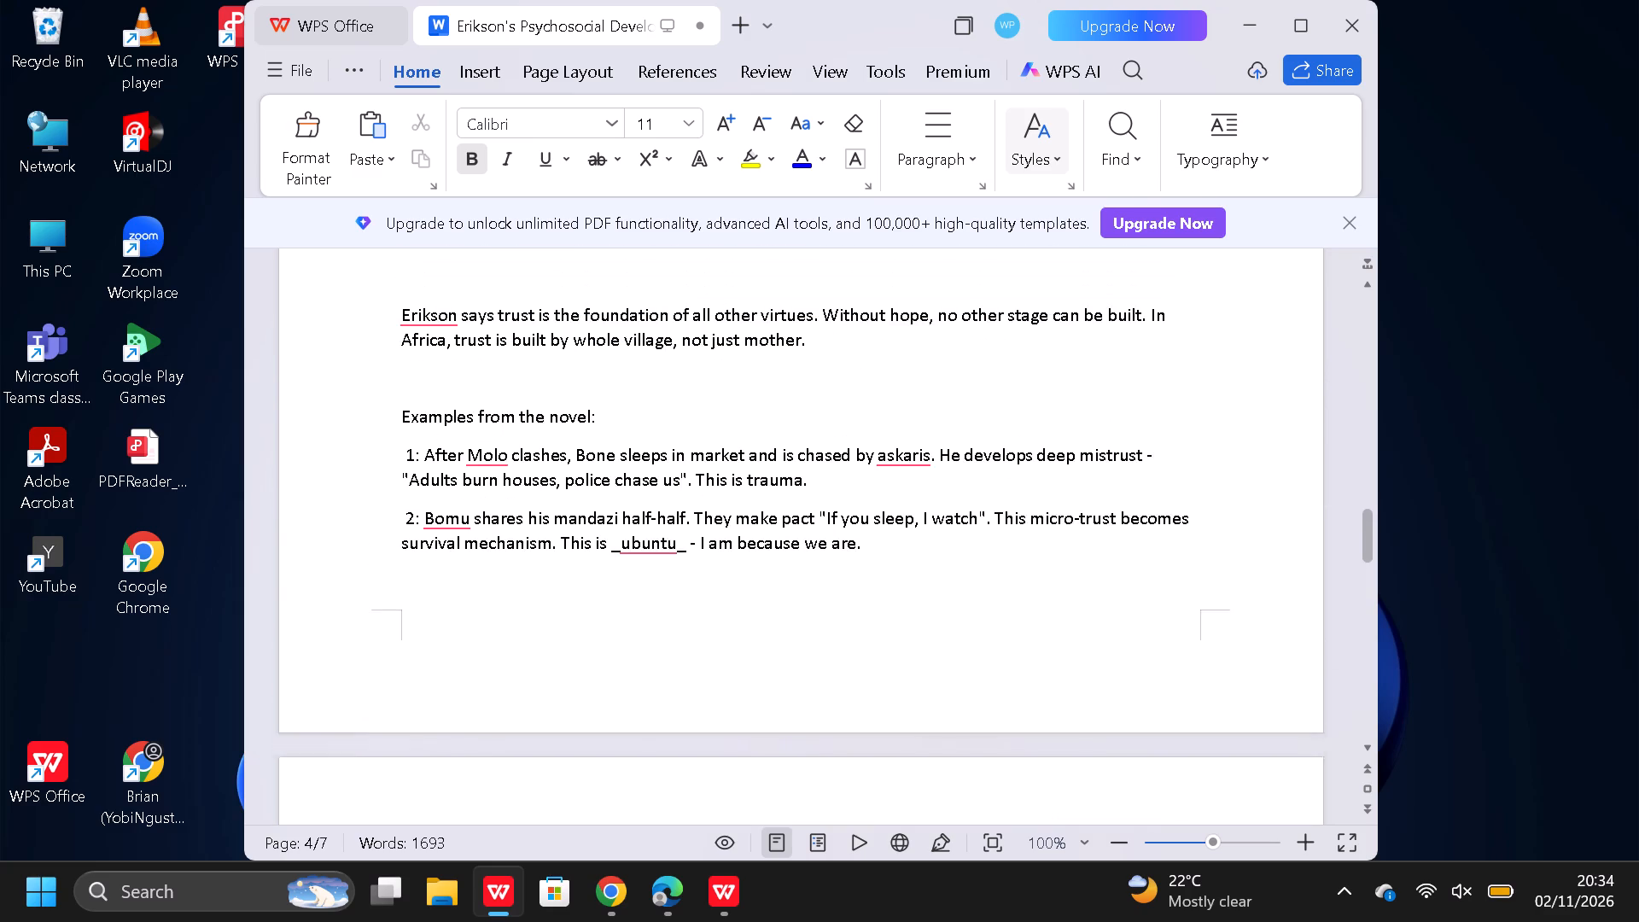
pyautogui.scroll(4, 721, 306)
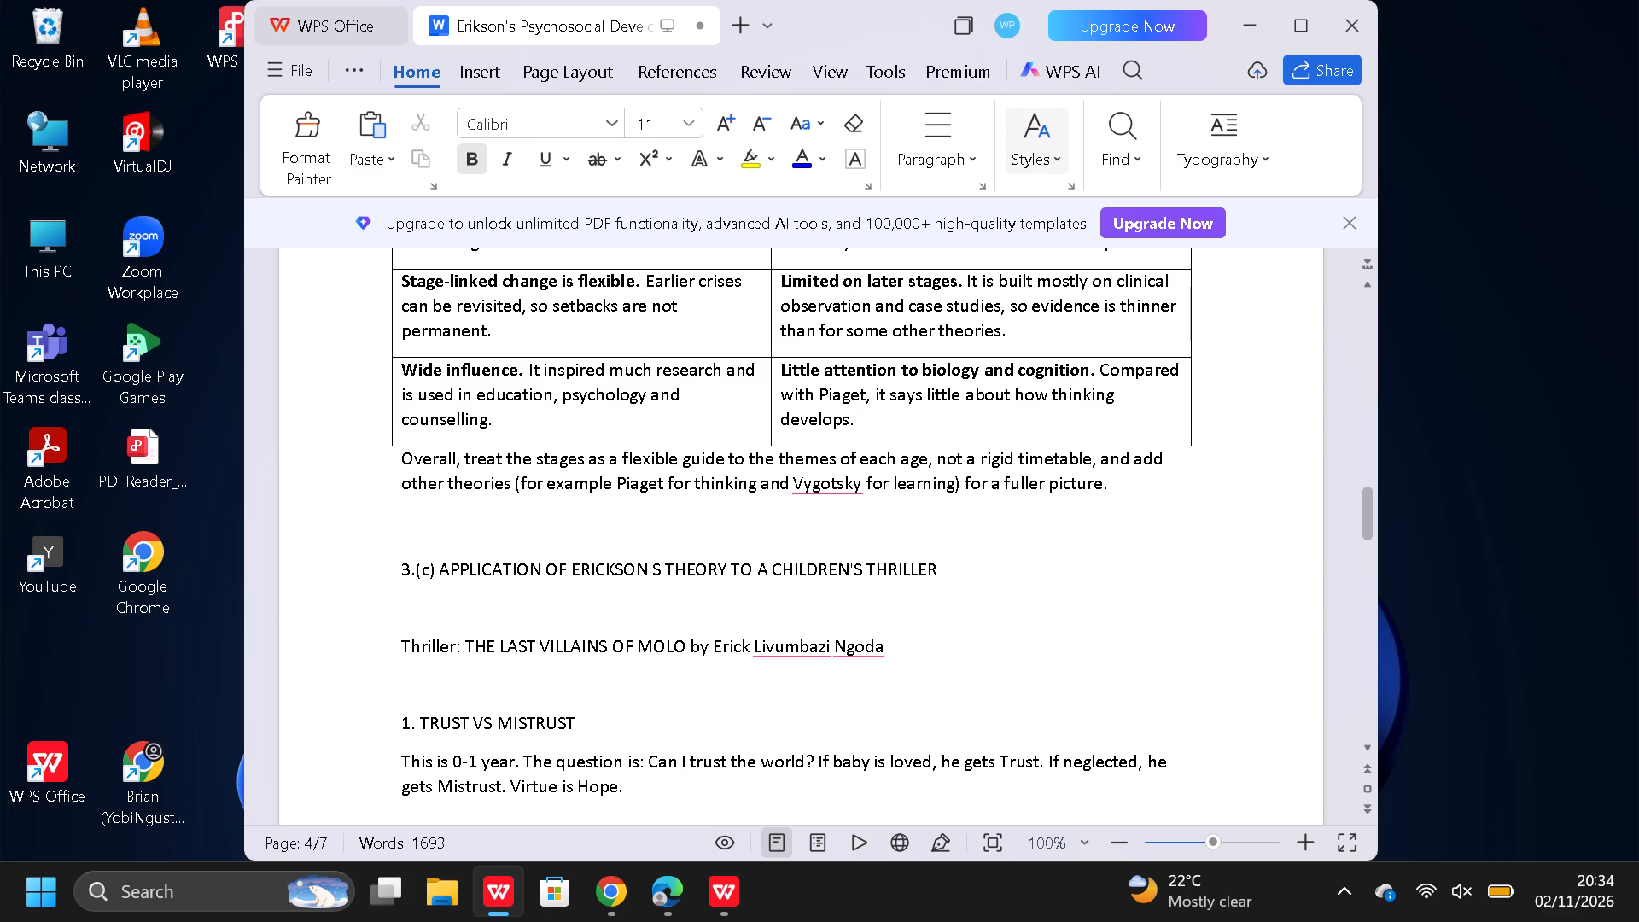
pyautogui.scroll(2, 721, 306)
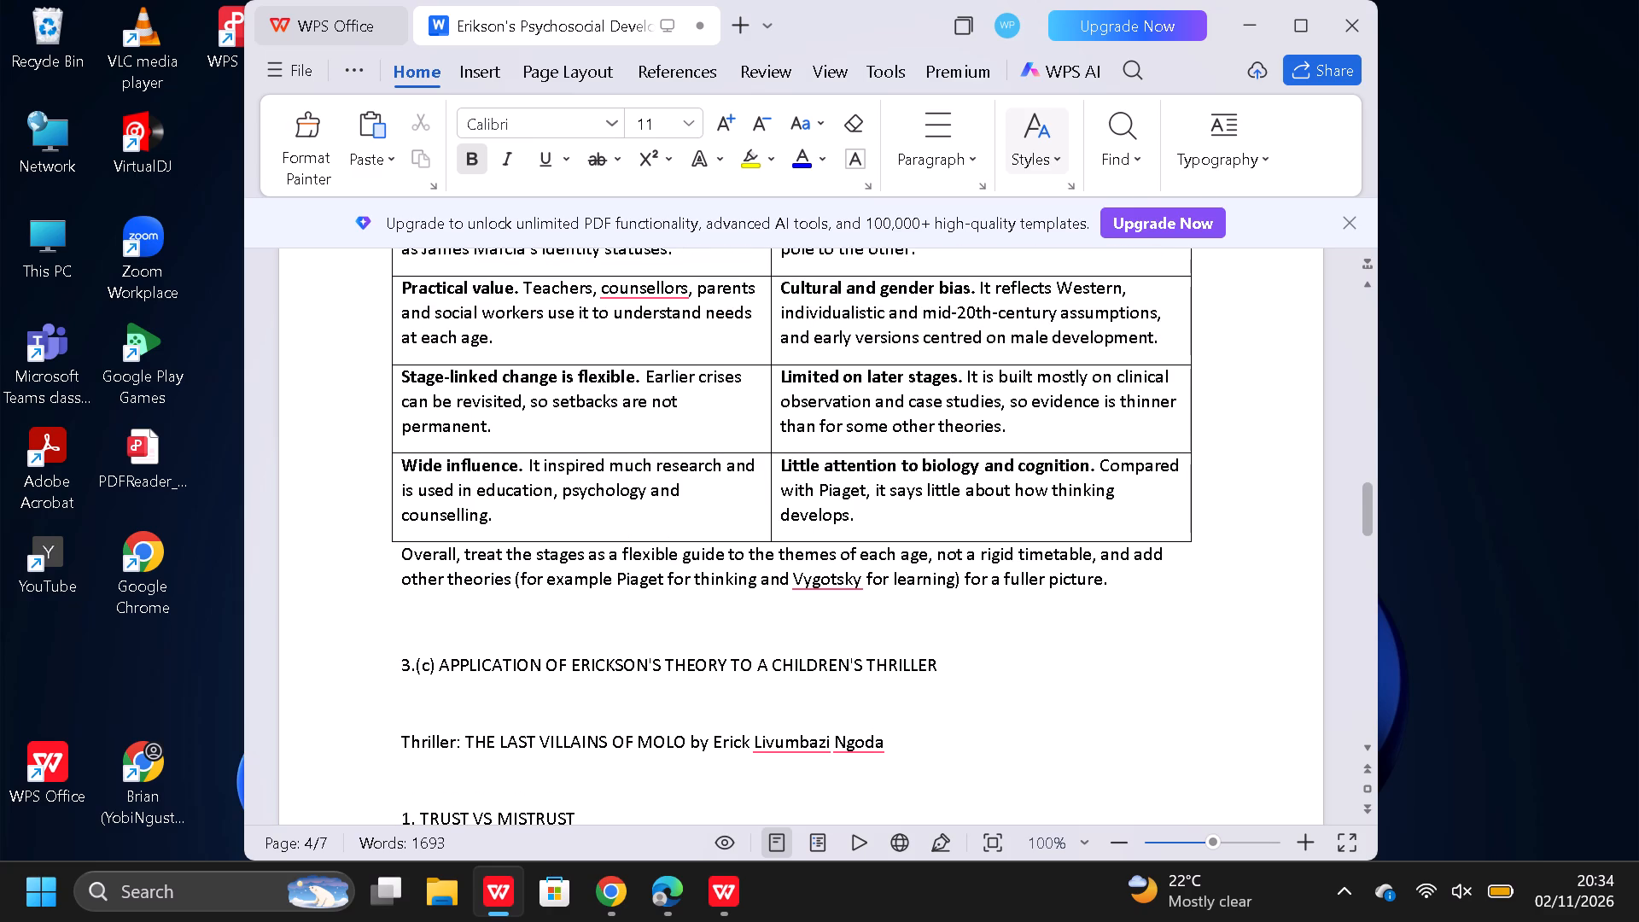
pyautogui.scroll(2, 721, 306)
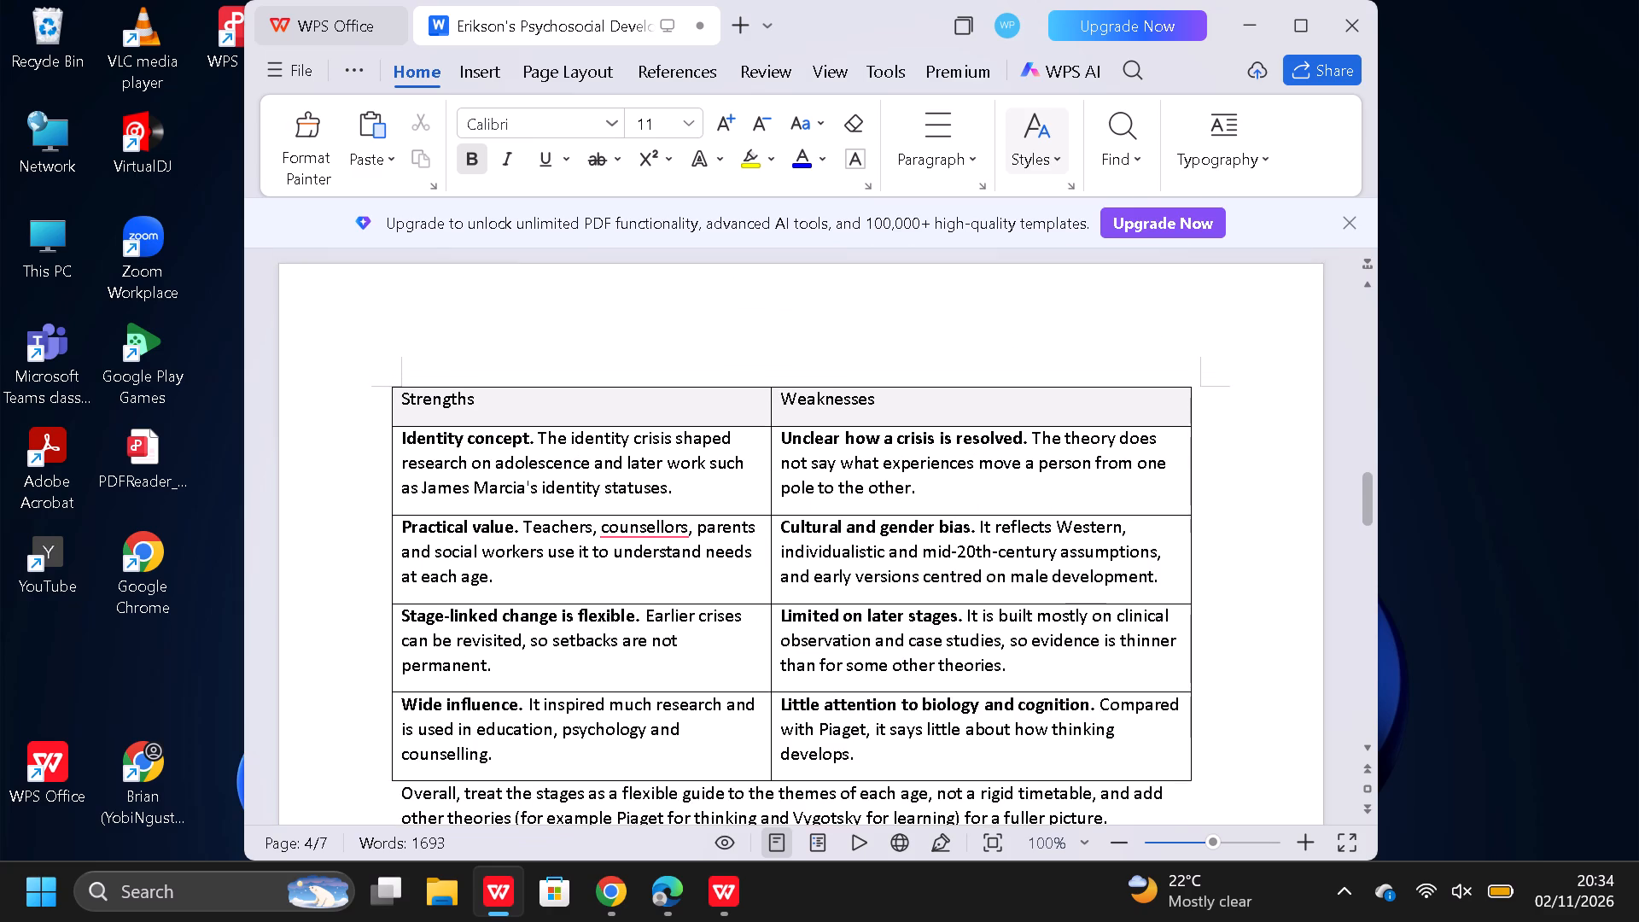
pyautogui.scroll(1, 721, 306)
pyautogui.scroll(-4, 721, 306)
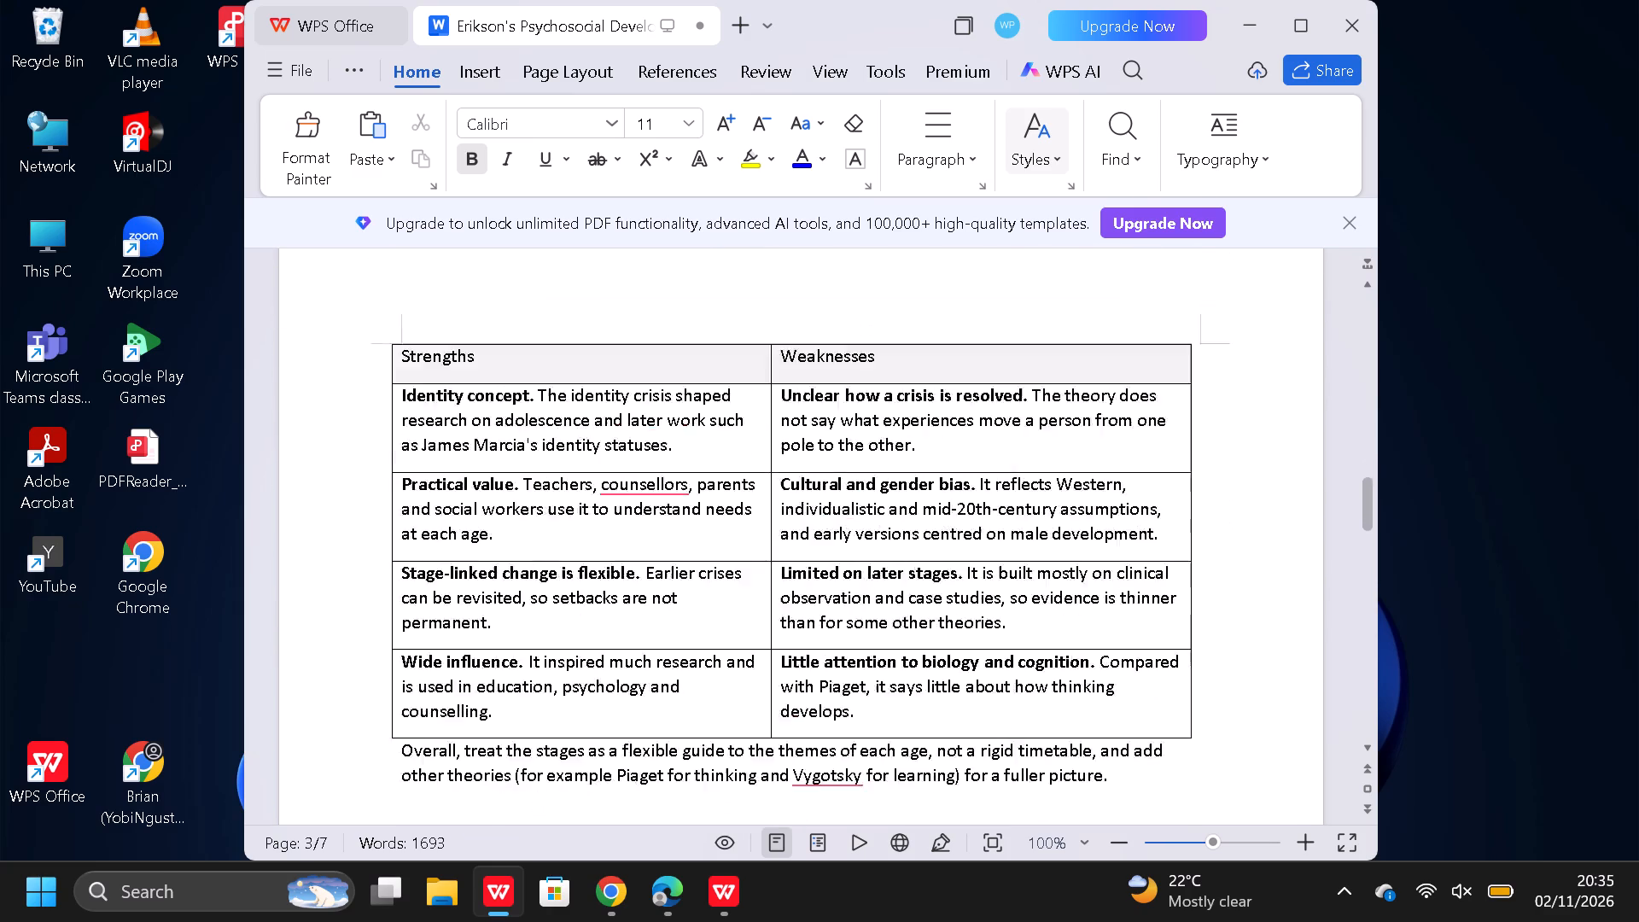
pyautogui.scroll(-2, 721, 306)
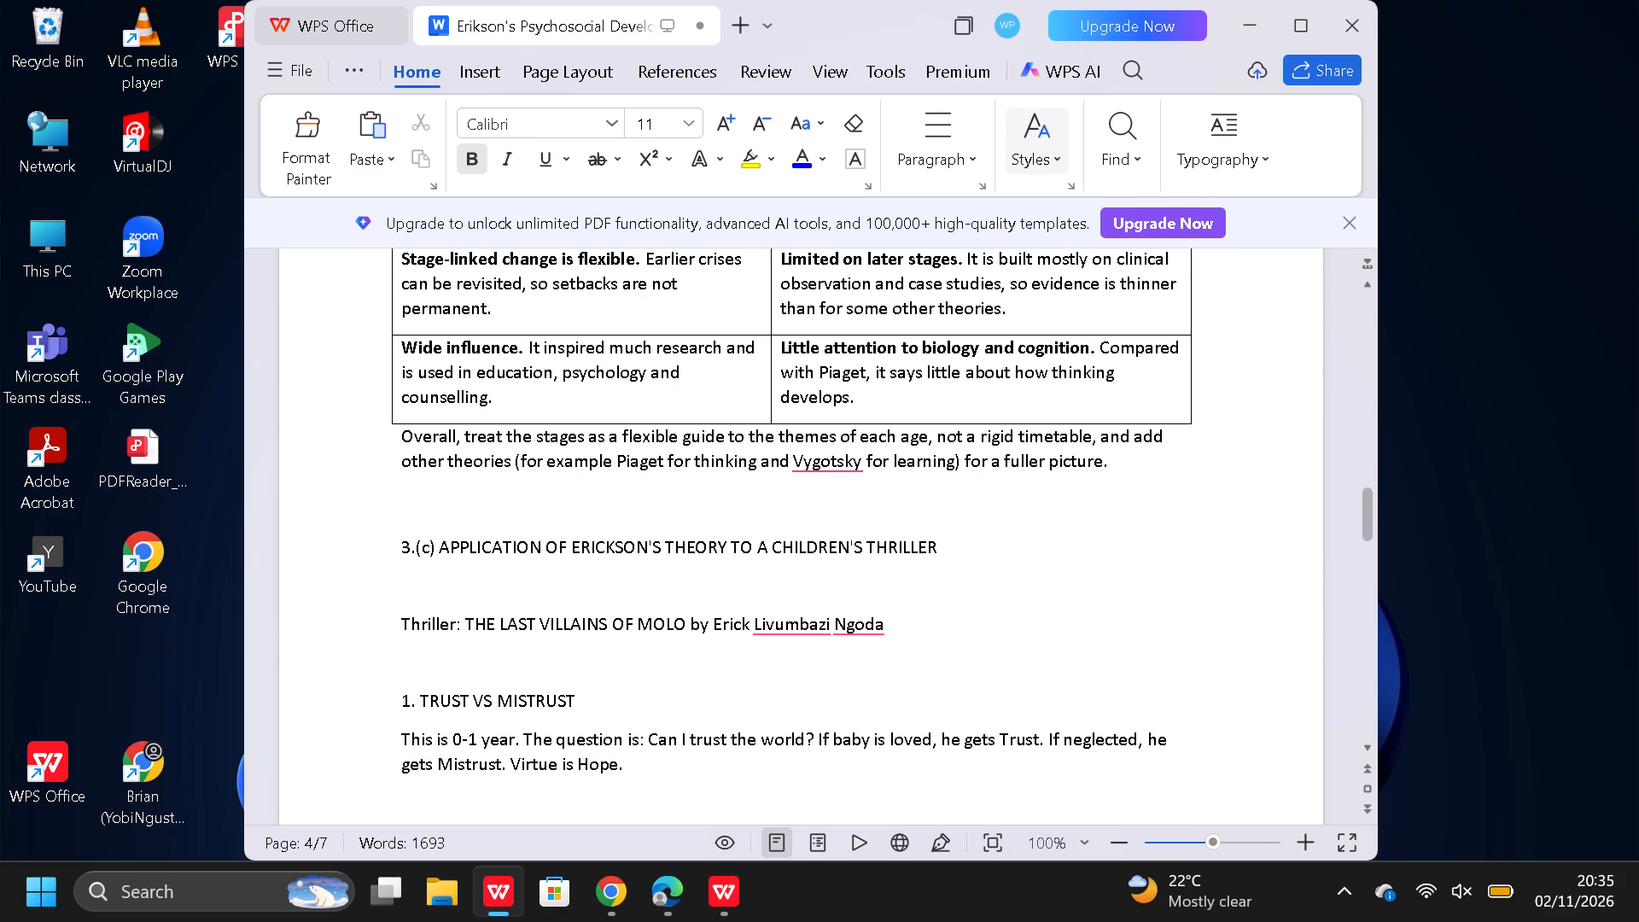
pyautogui.scroll(2, 721, 306)
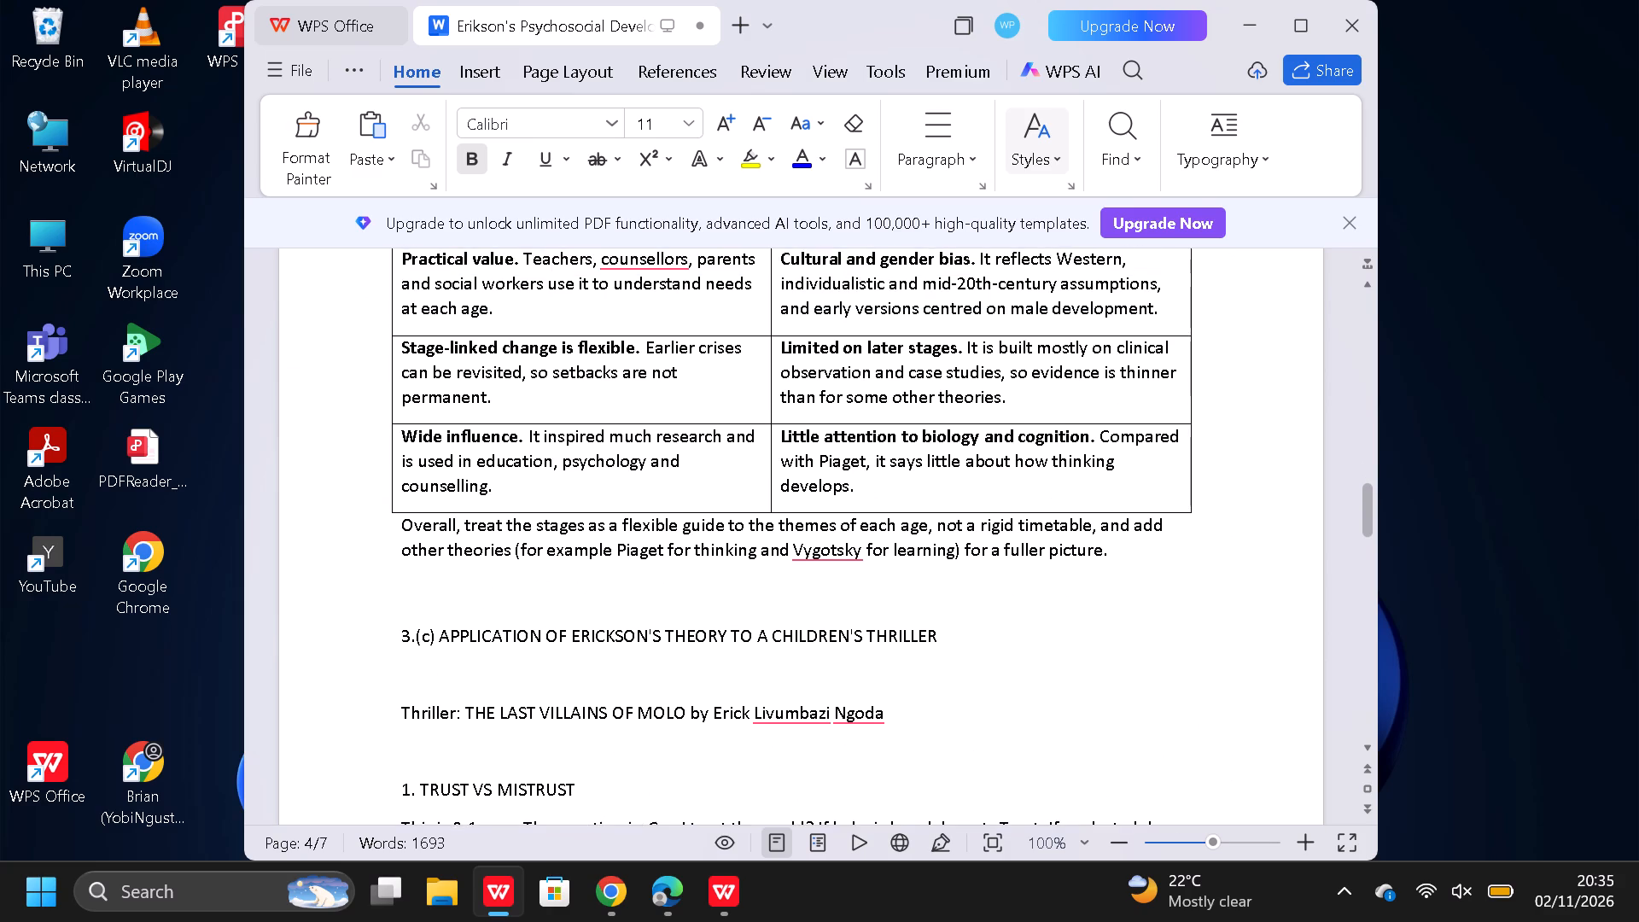
pyautogui.scroll(2, 721, 306)
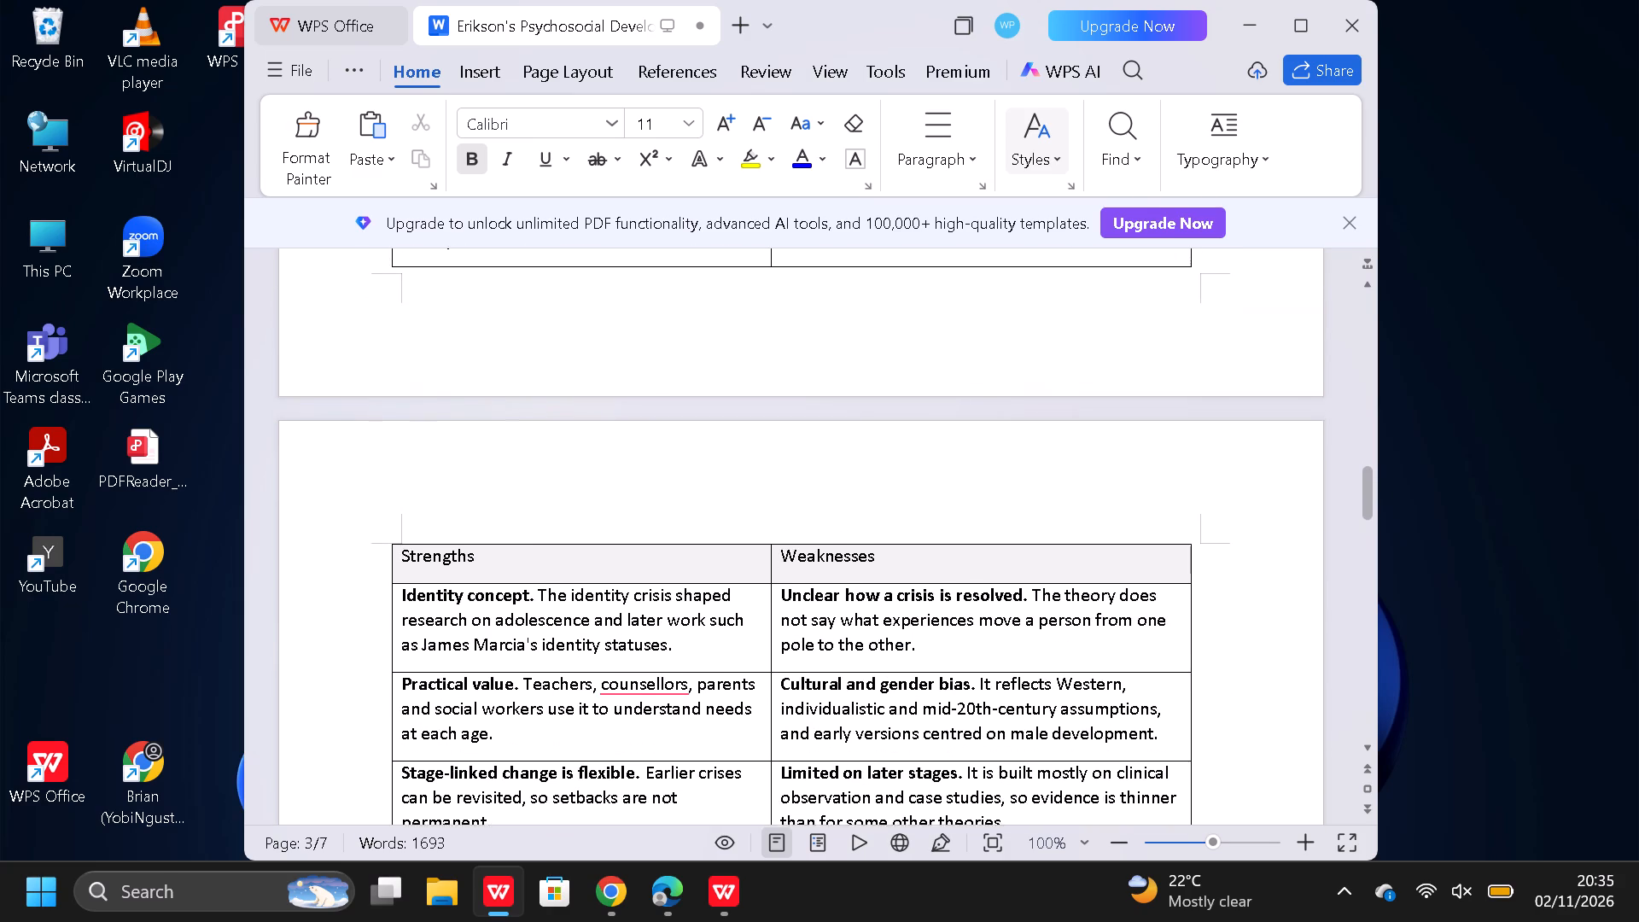
pyautogui.scroll(4, 721, 306)
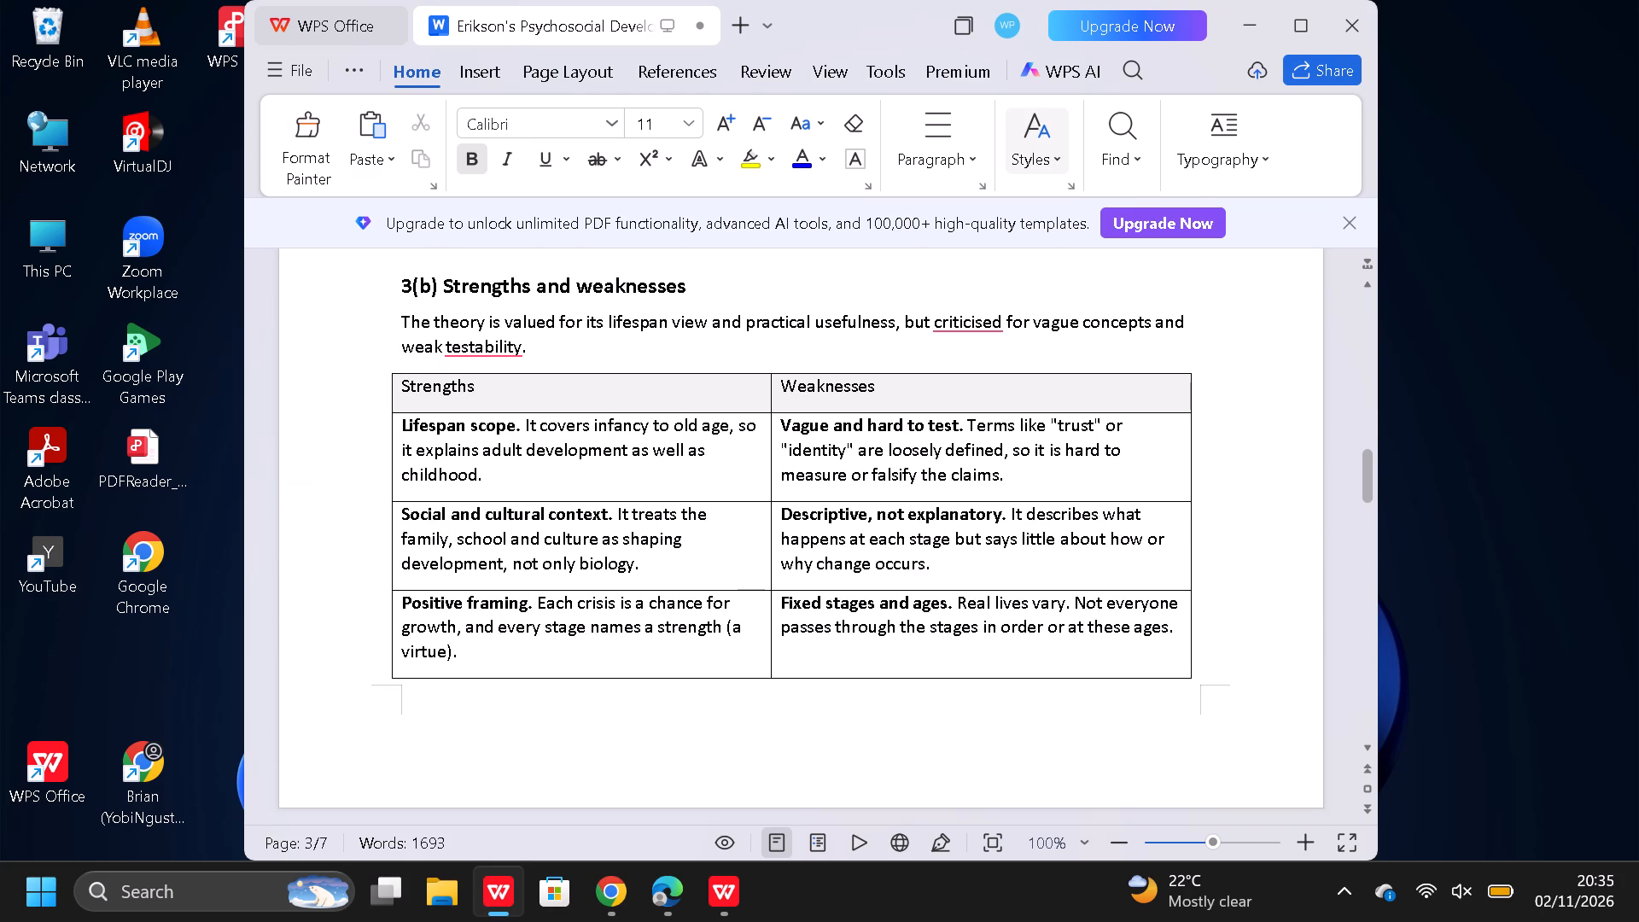
# Insert the word "we" after "Overall," in the paragraph below the Strengths and Weaknesses table.
pyautogui.scroll(-8, 721, 306)
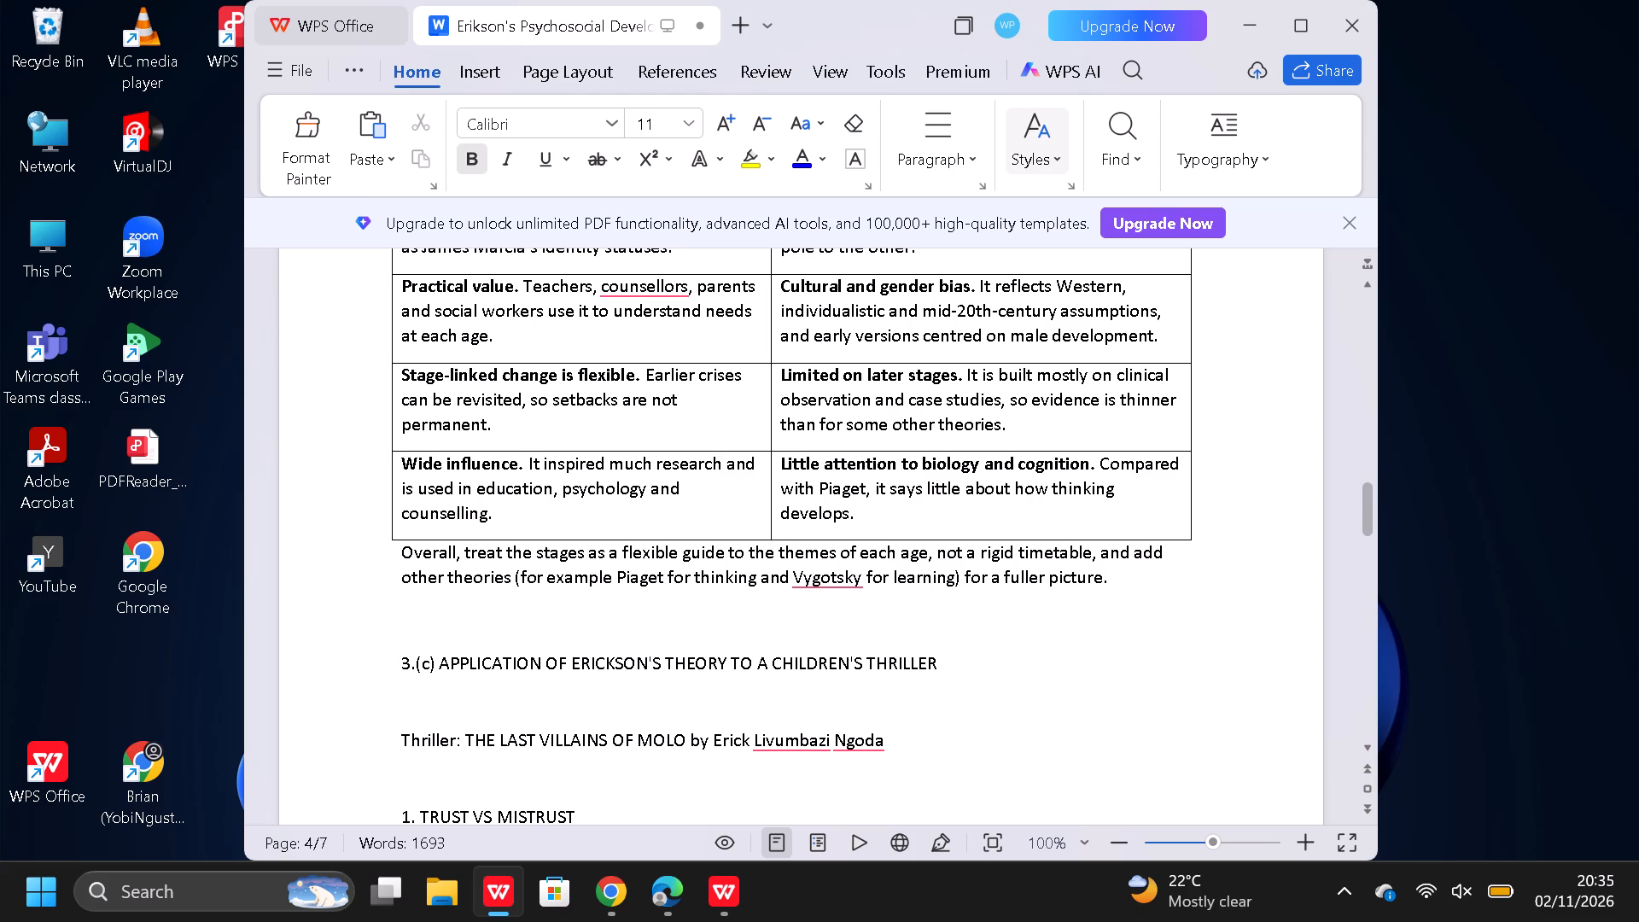
pyautogui.scroll(-1, 721, 306)
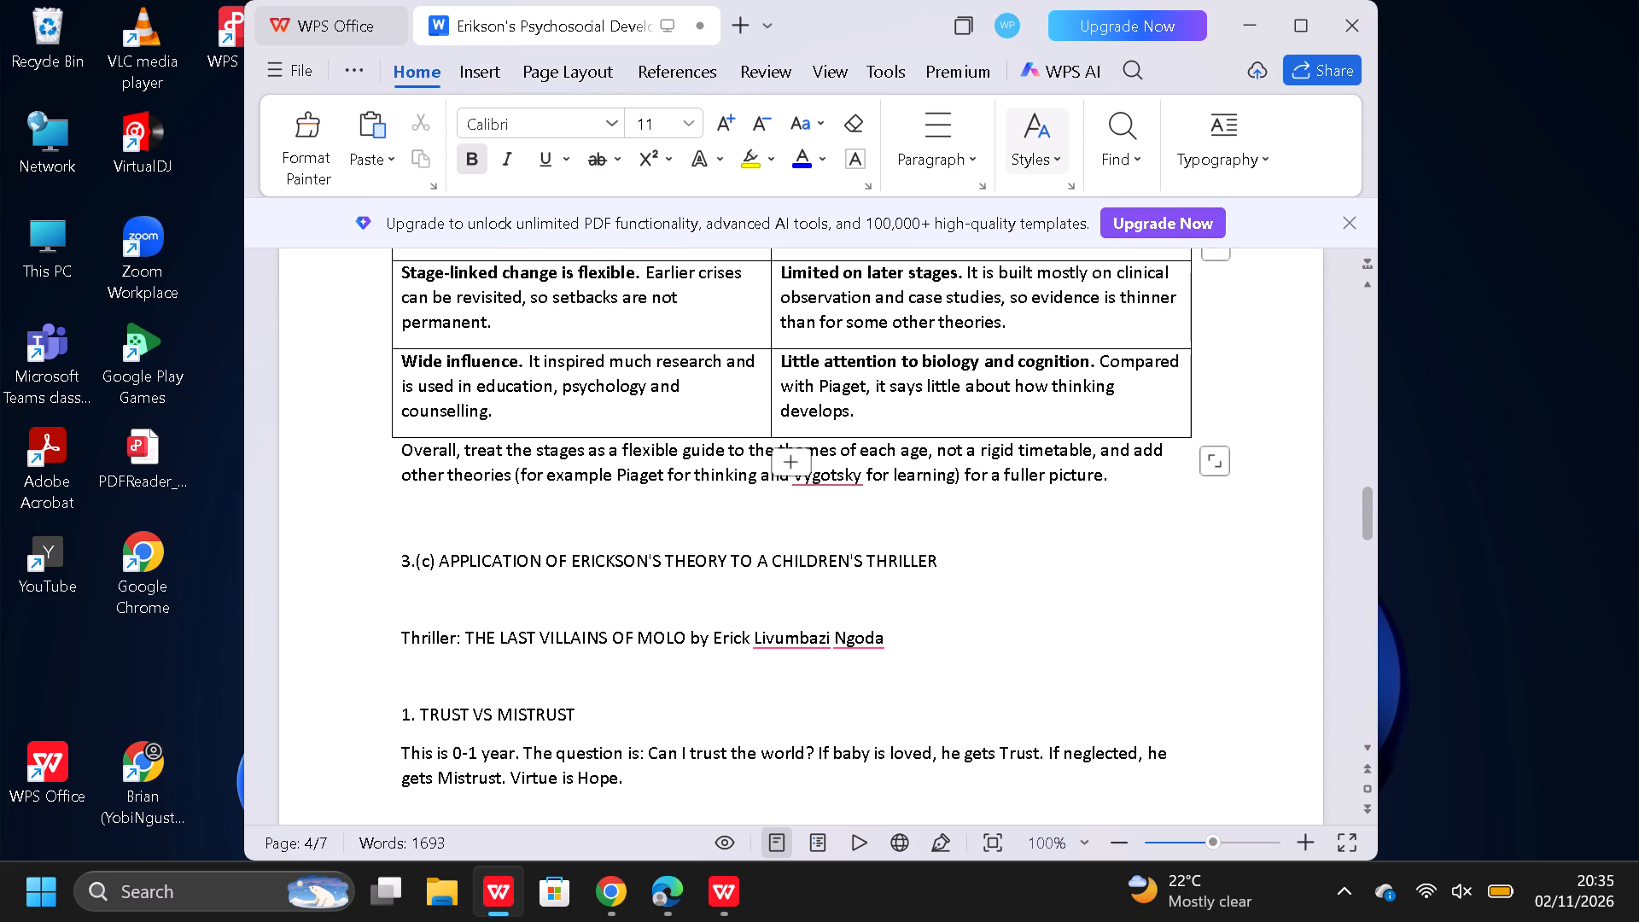
pyautogui.click(519, 493)
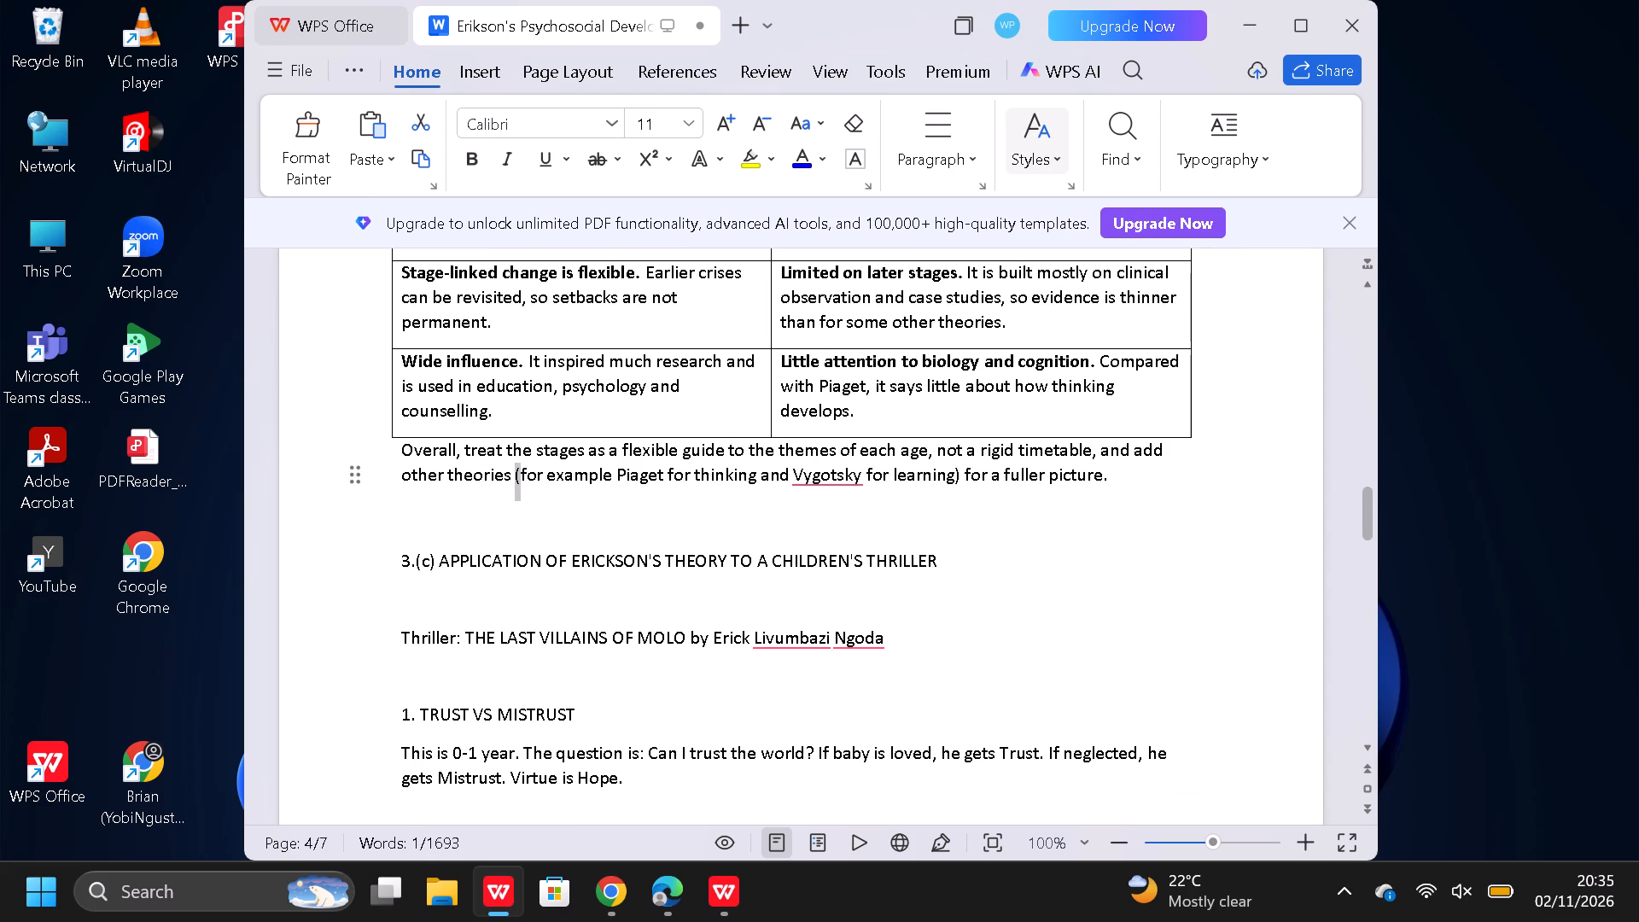
pyautogui.click(516, 491)
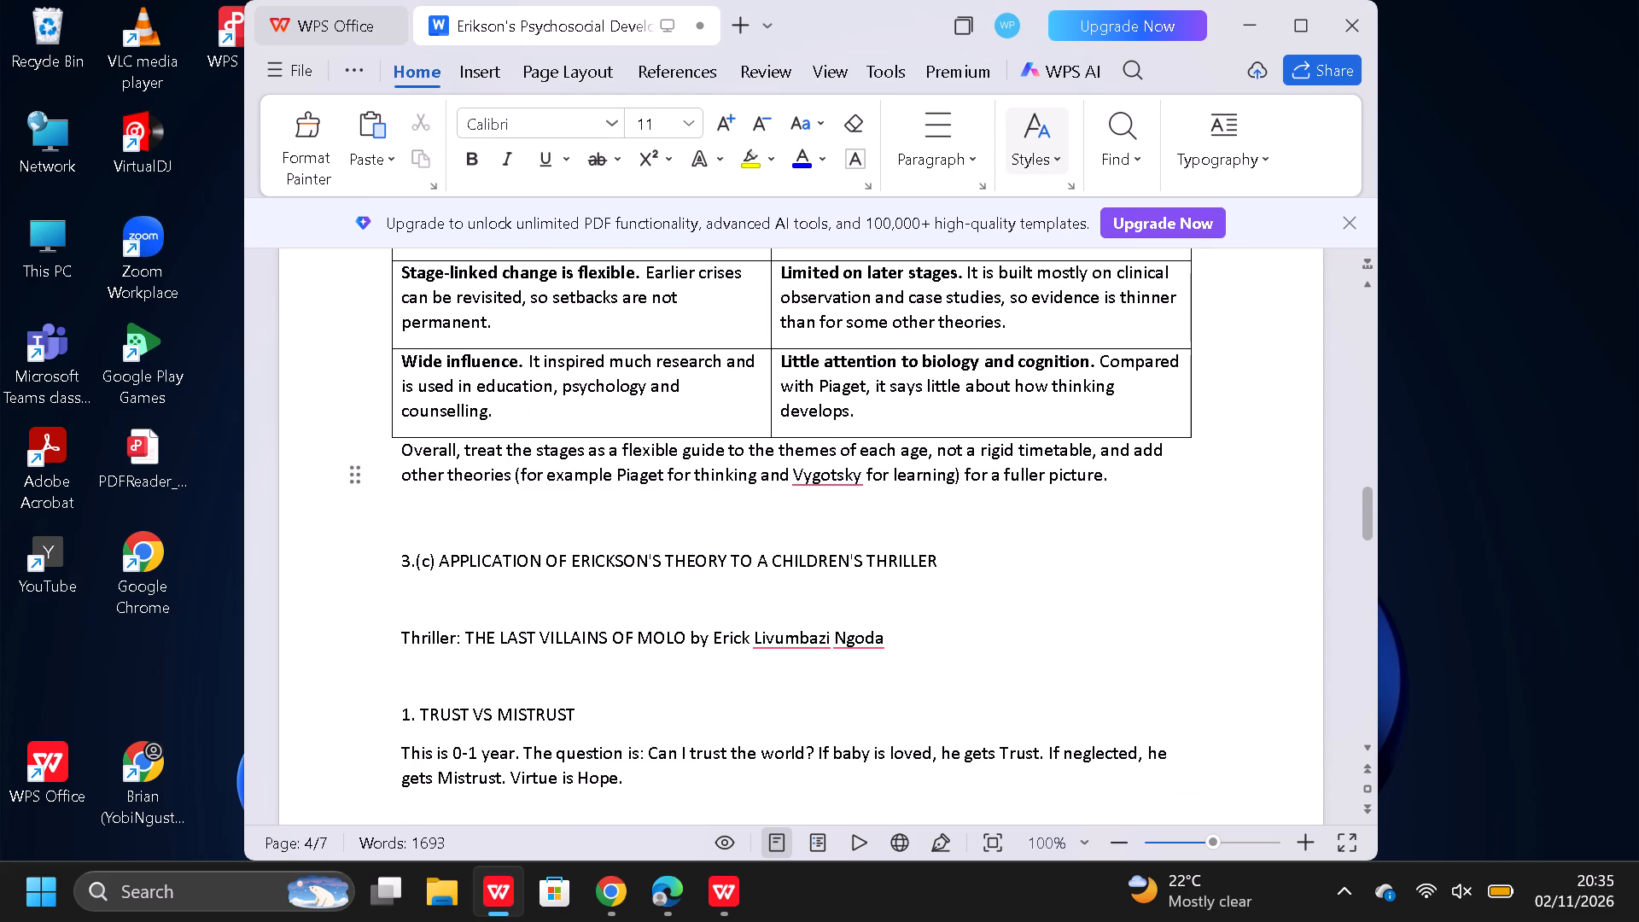
pyautogui.click(459, 452)
pyautogui.press('space')
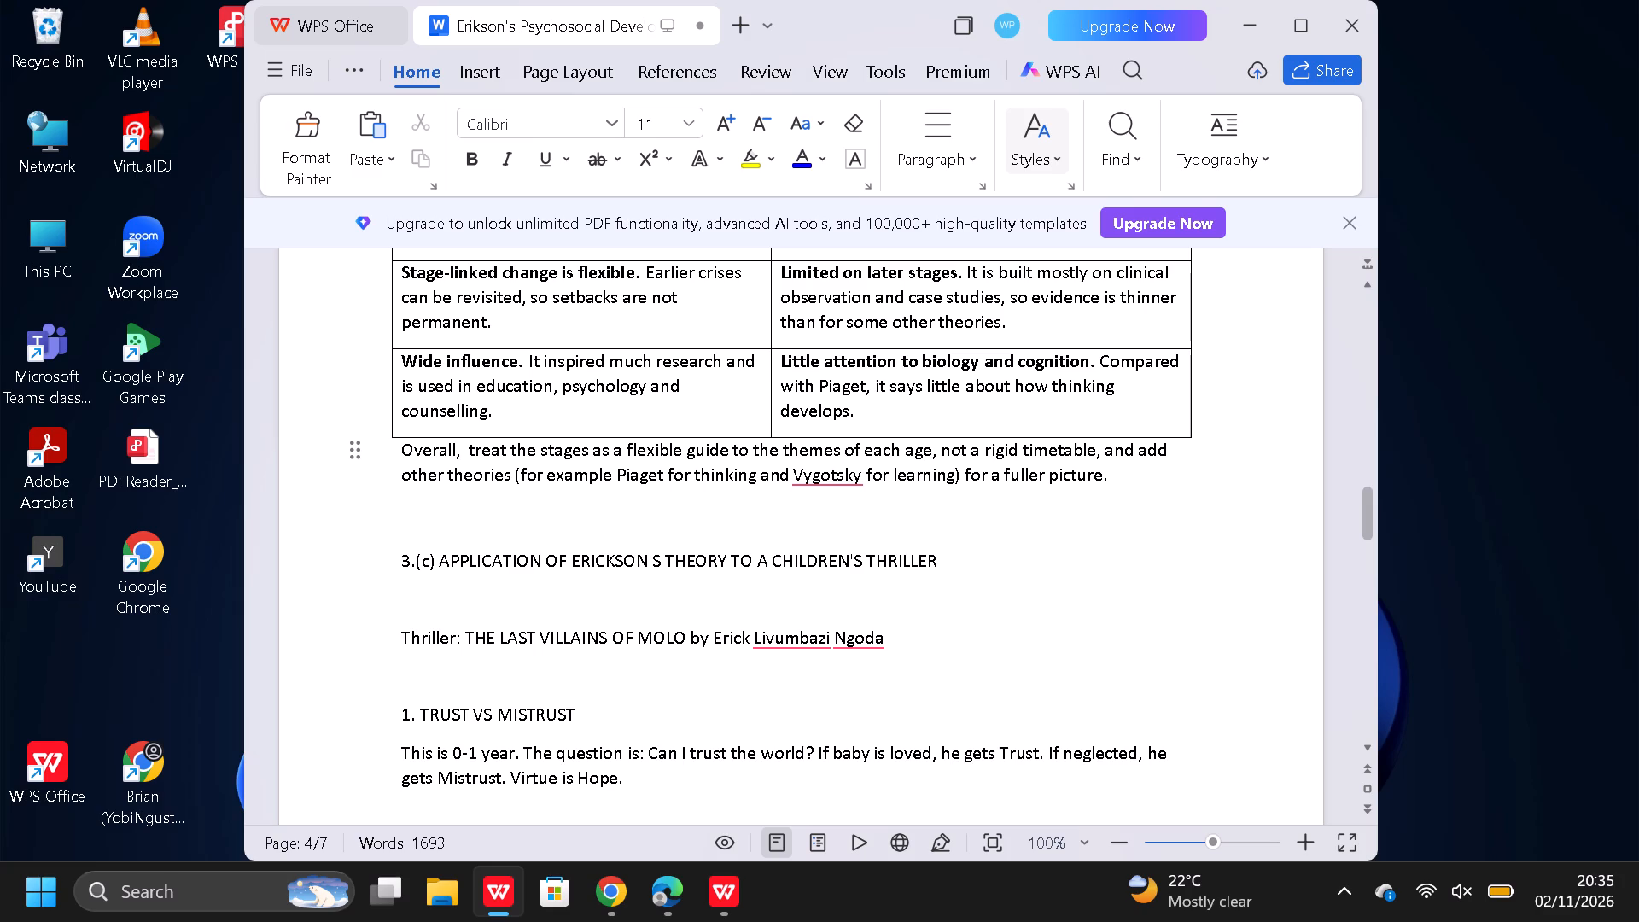
pyautogui.write('WE')
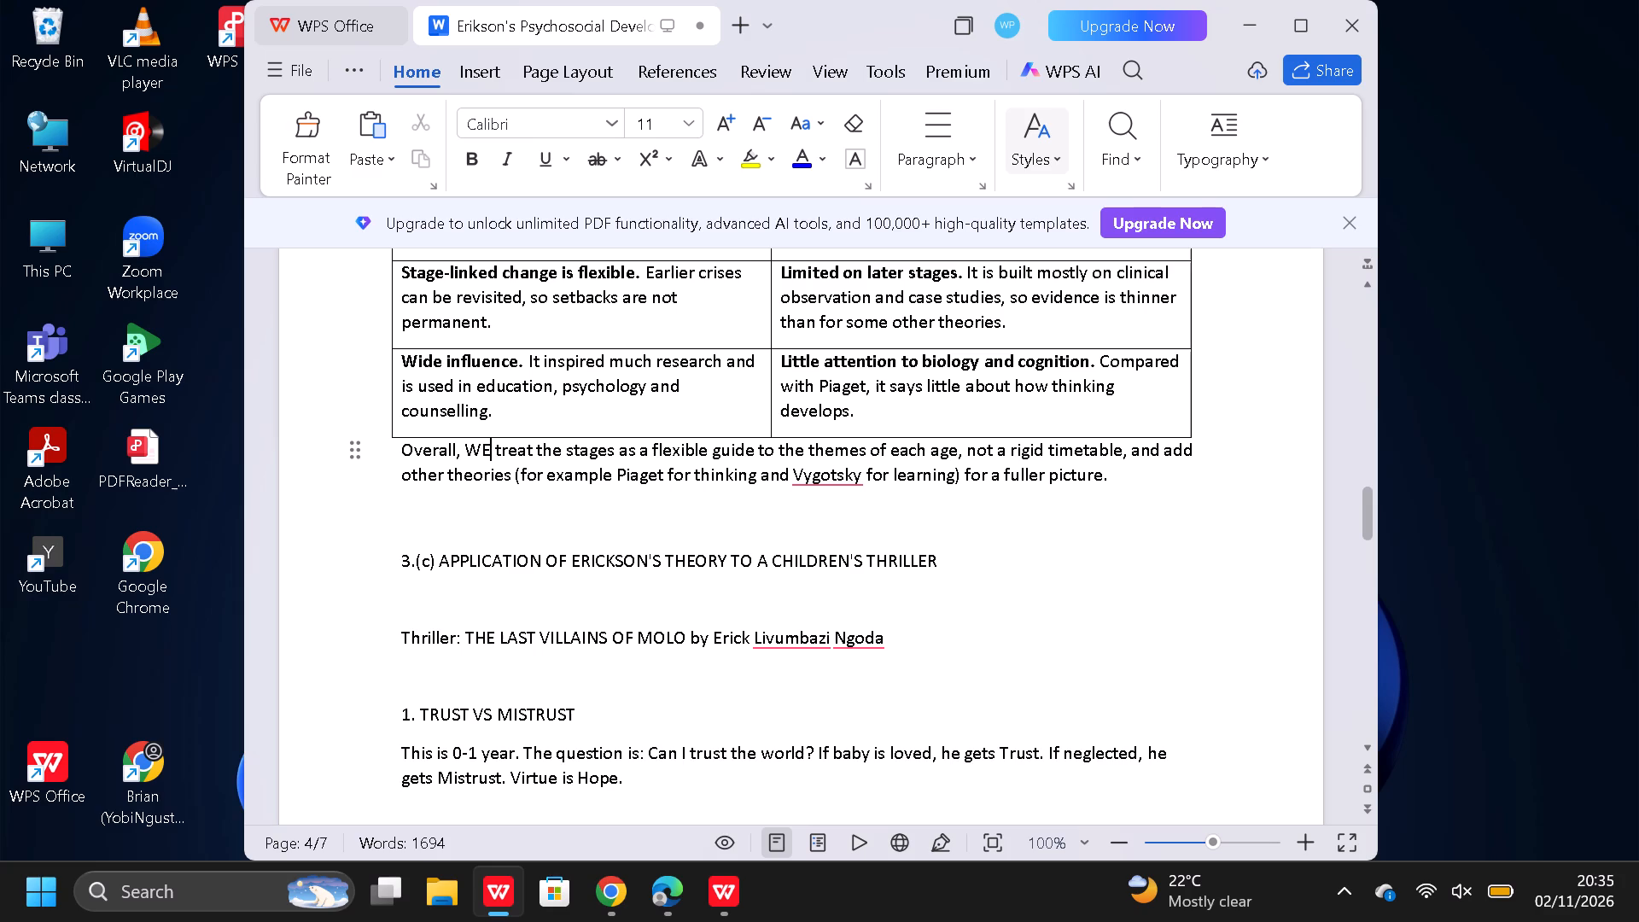
pyautogui.press('BackSpace')
pyautogui.press('BackSpace')
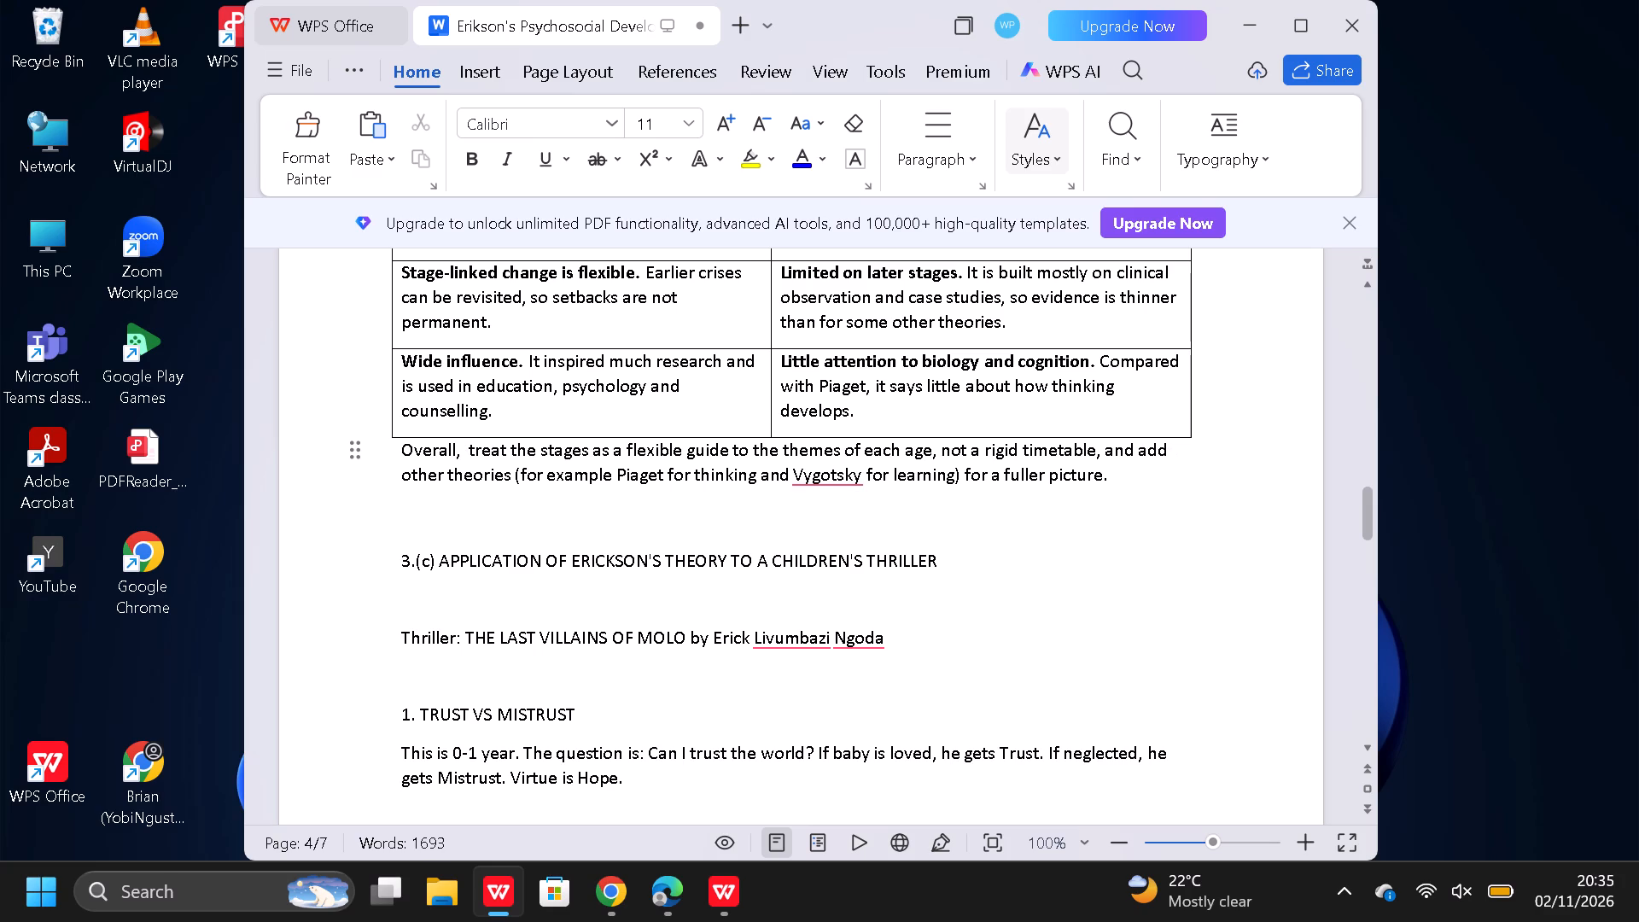
pyautogui.press('w')
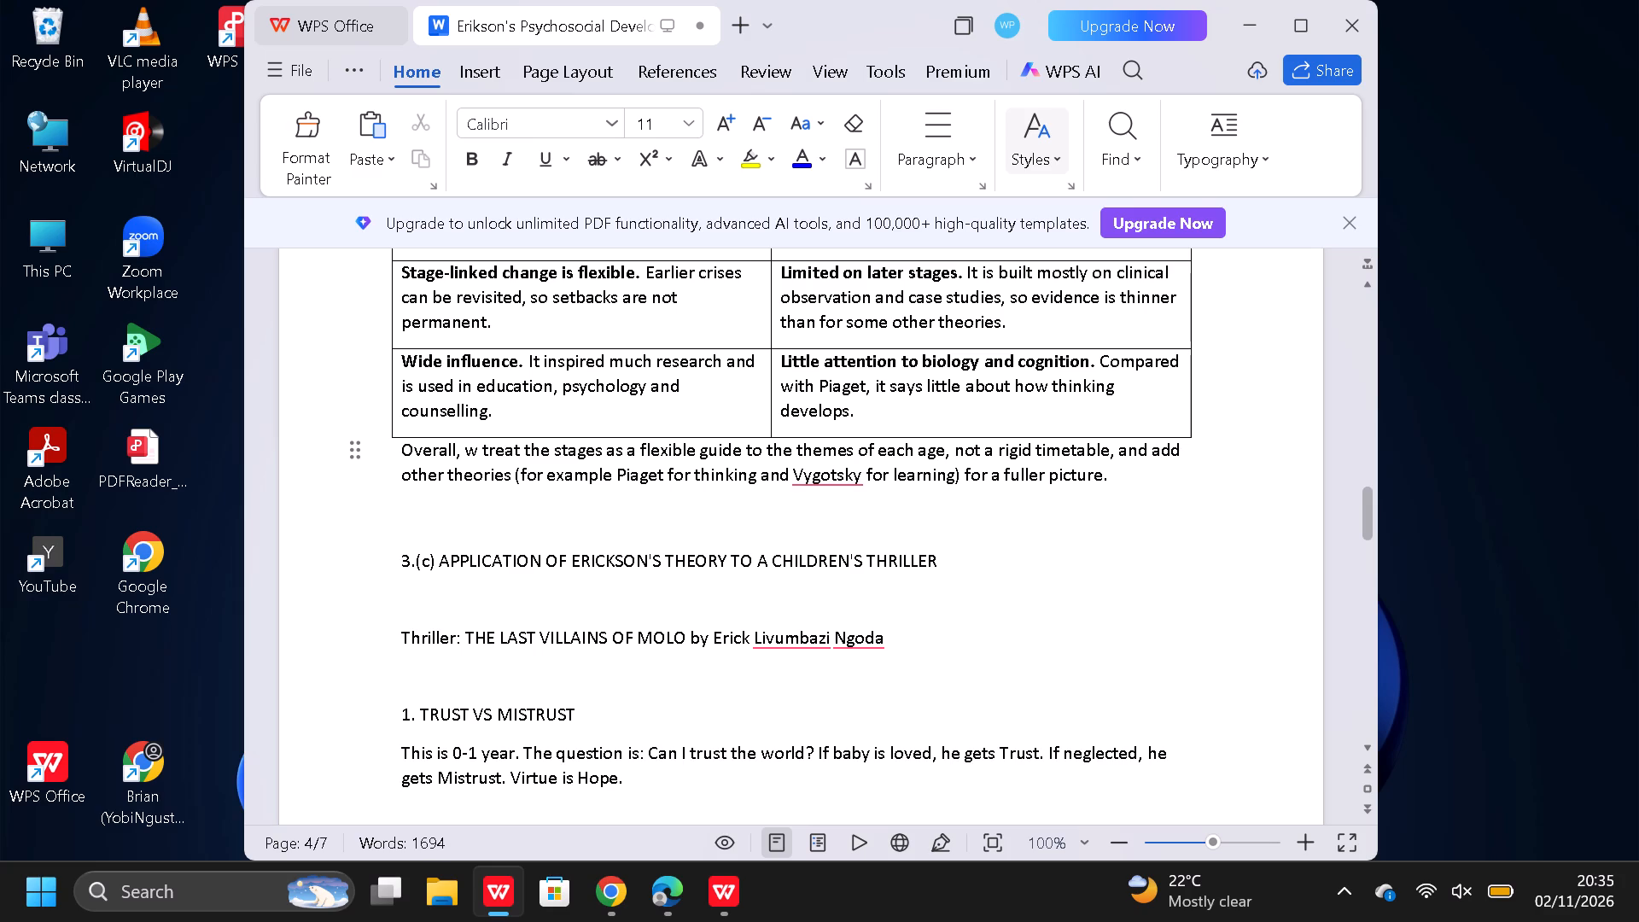
pyautogui.press('e')
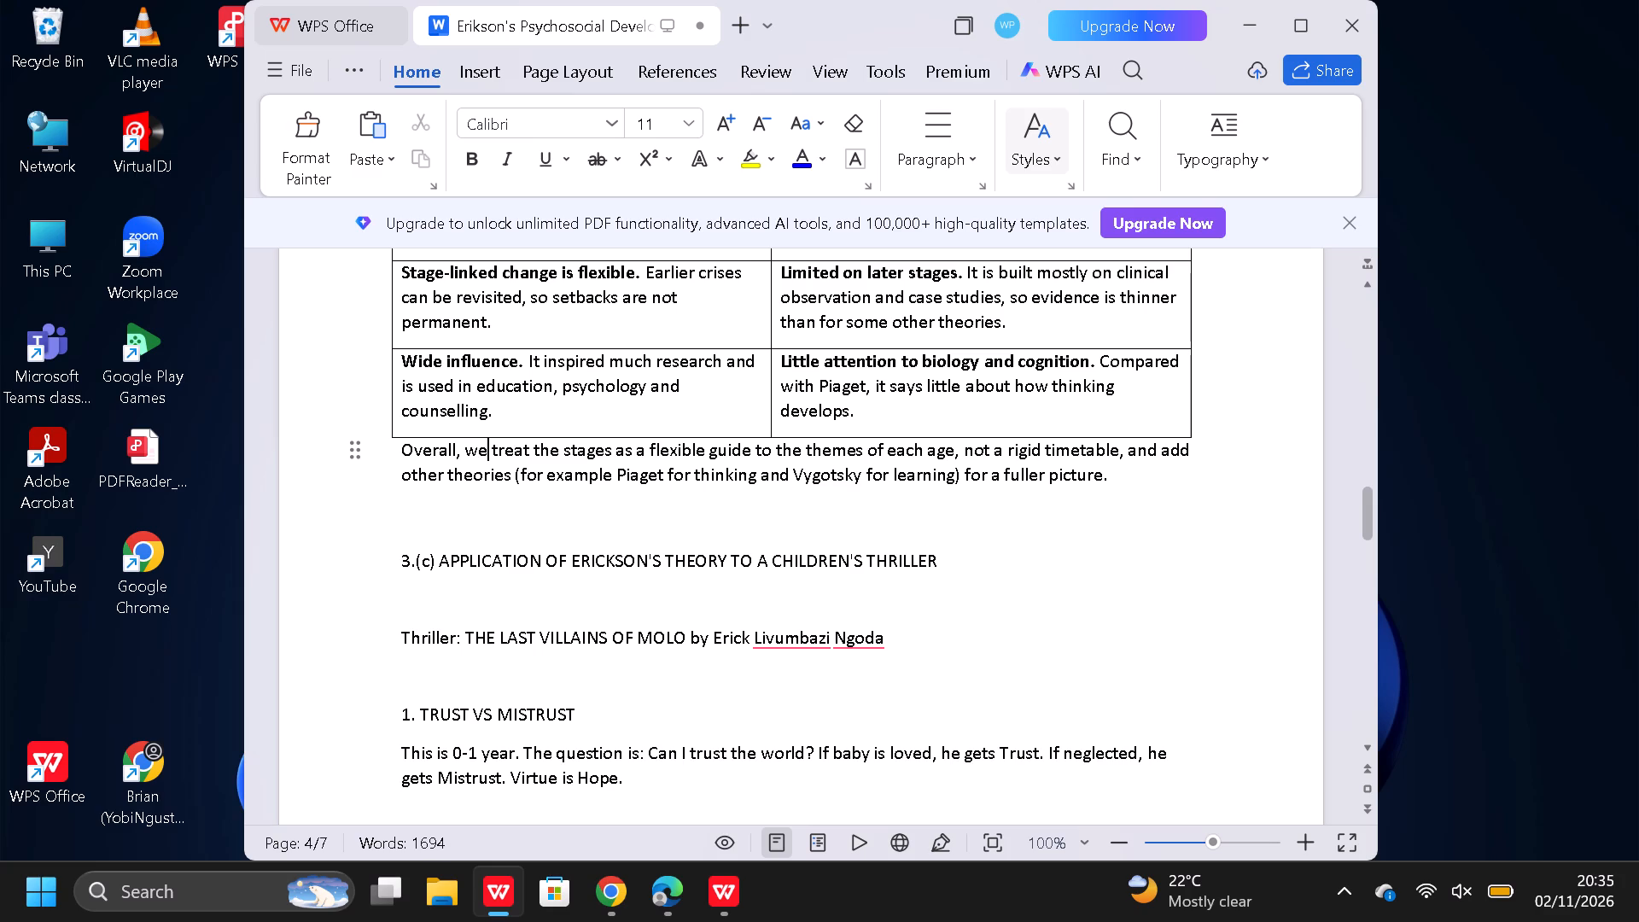
# Add a blank line between the Strengths and Weaknesses table and the "Overall, we treat the stages" paragraph.
pyautogui.click(395, 450)
pyautogui.press('Return')
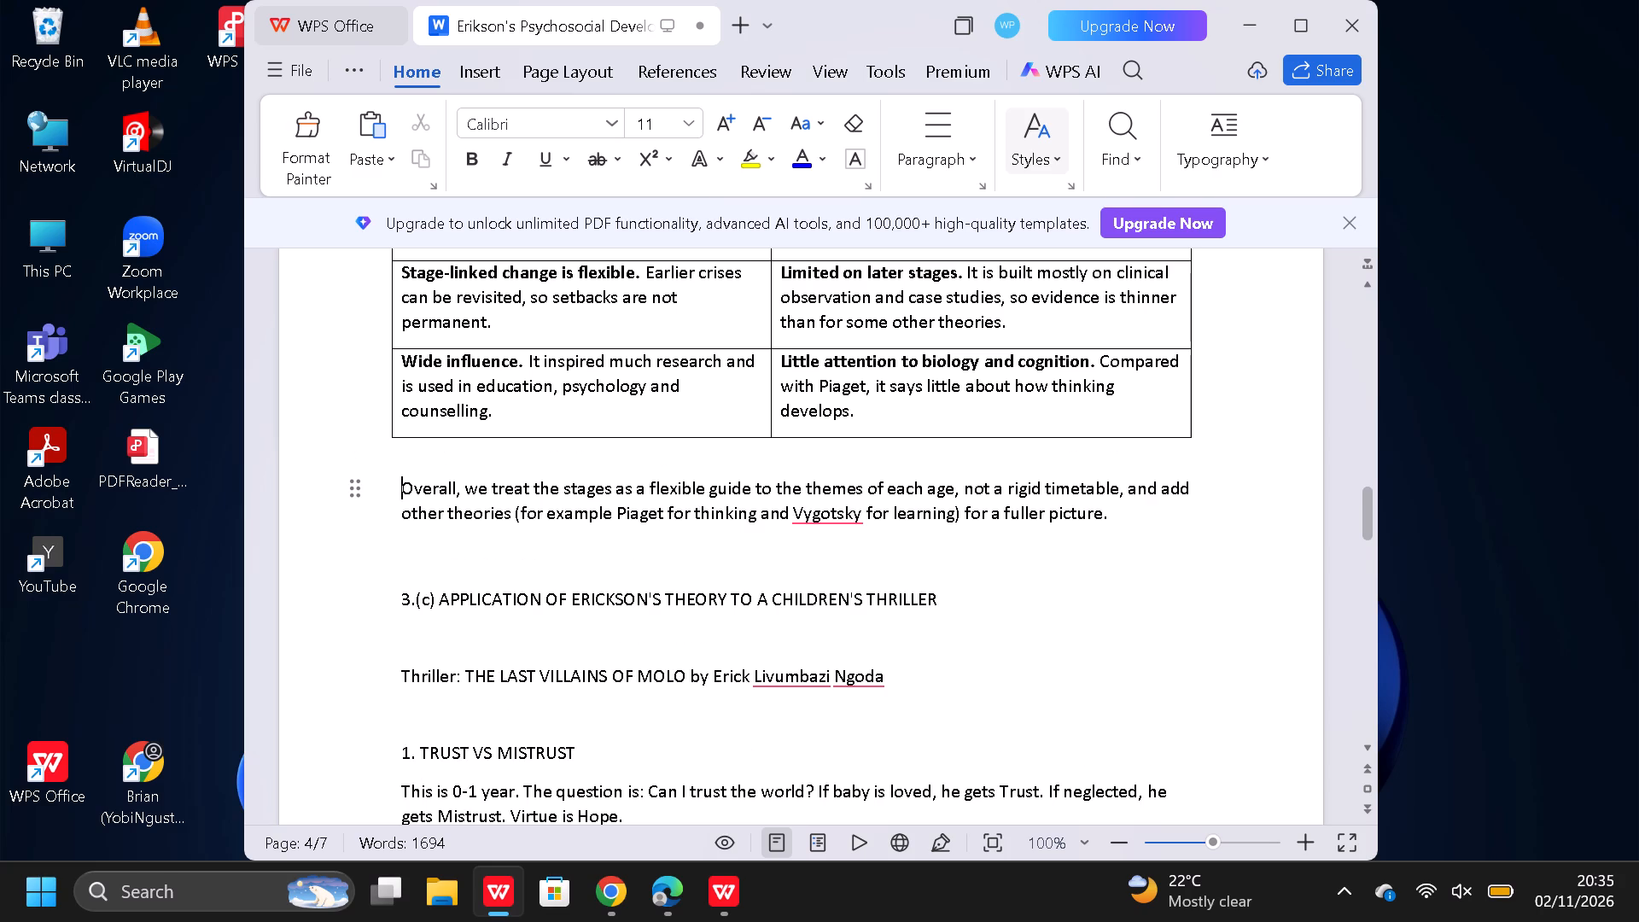
# Review the rest of the document, from the thriller application sections through the CONCLUSION to the end of the last page.
pyautogui.scroll(-7, 458, 568)
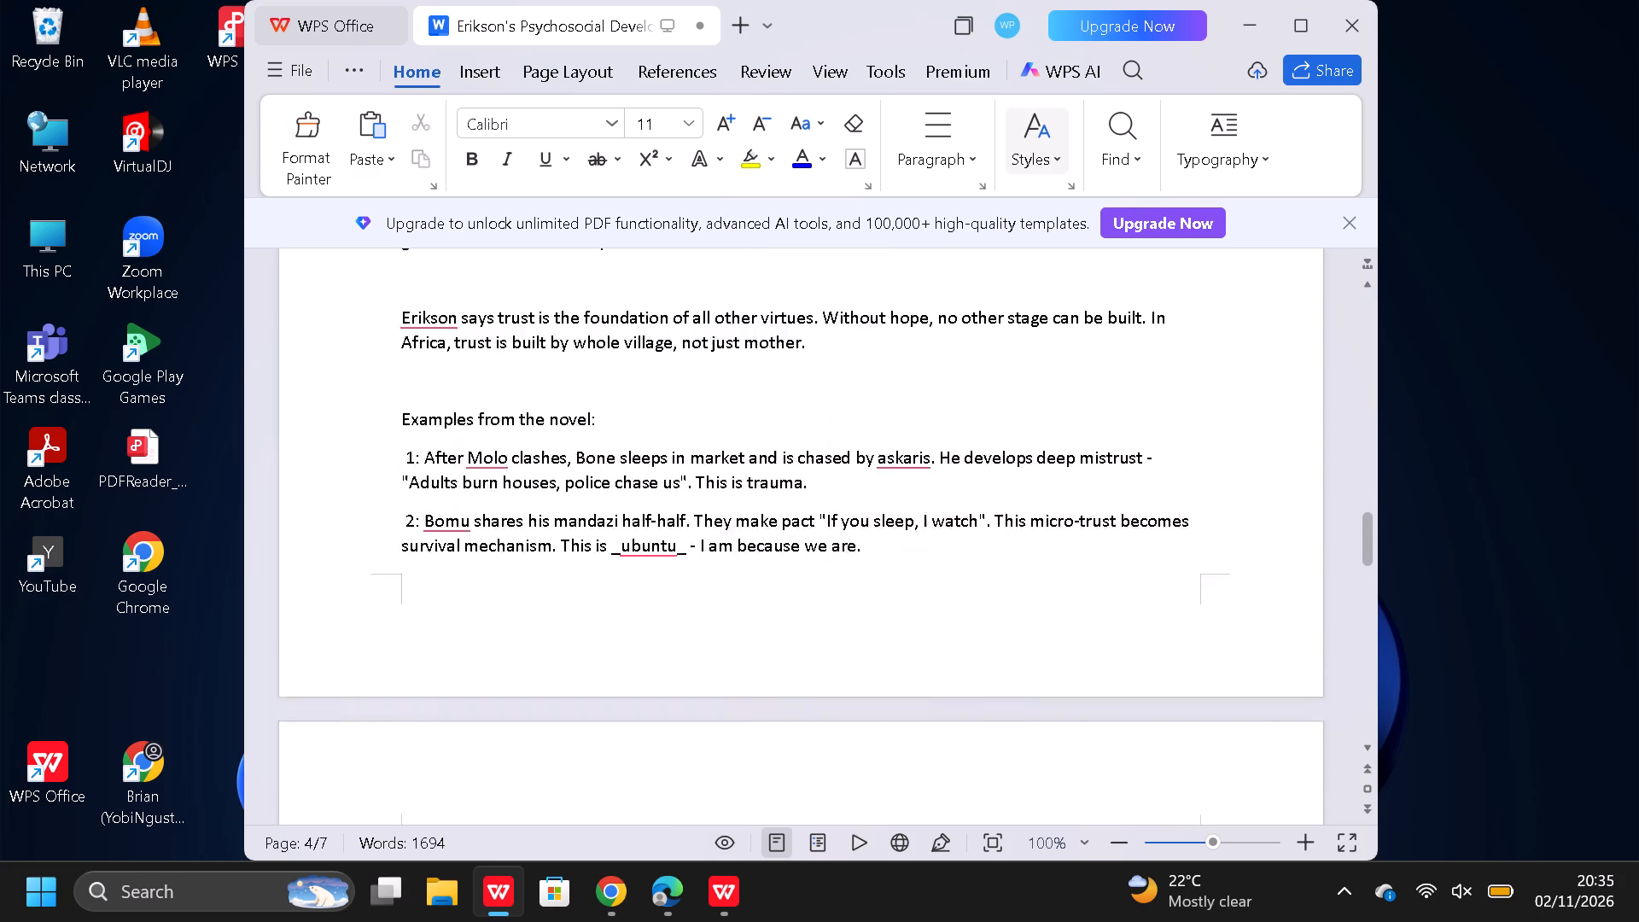
pyautogui.scroll(-4, 458, 568)
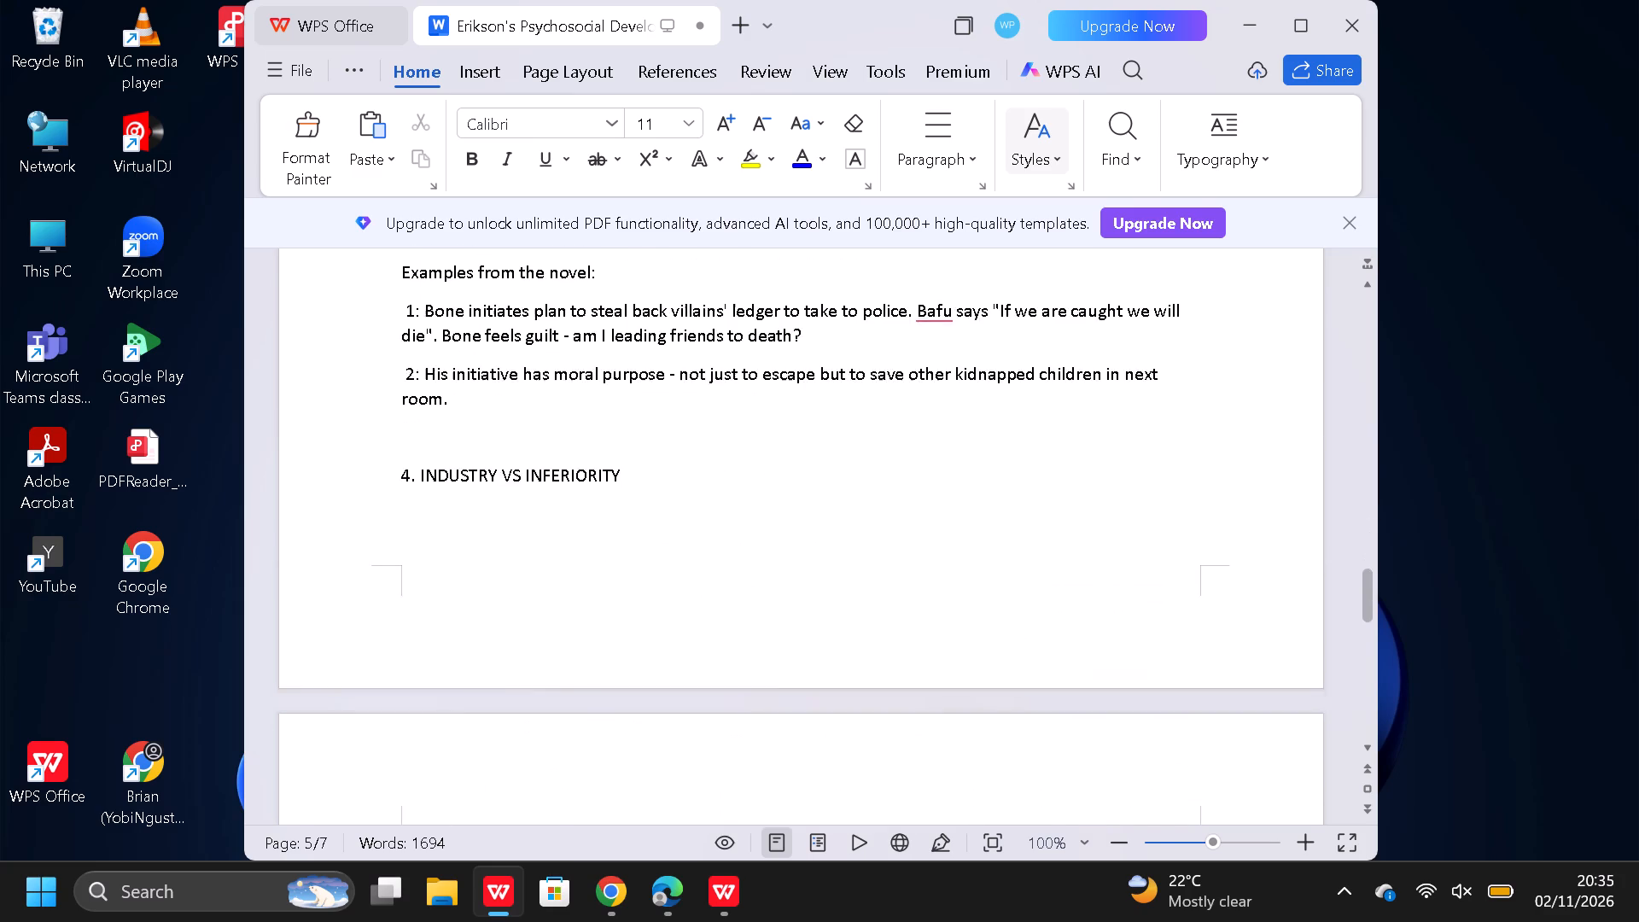
pyautogui.scroll(-6, 458, 568)
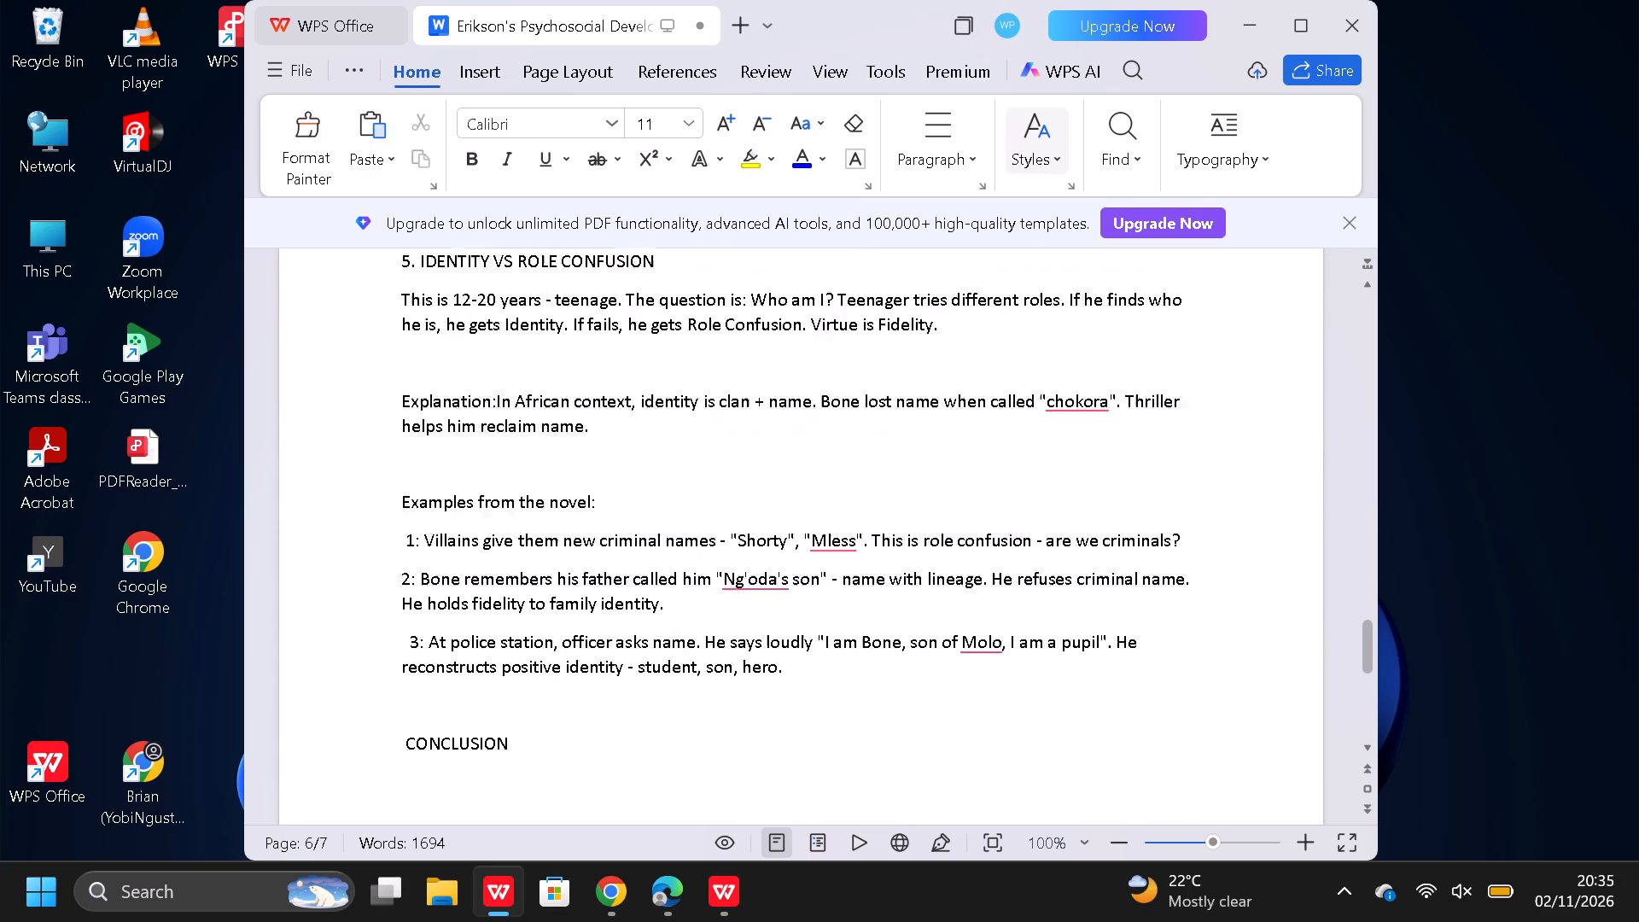
pyautogui.scroll(-8, 458, 568)
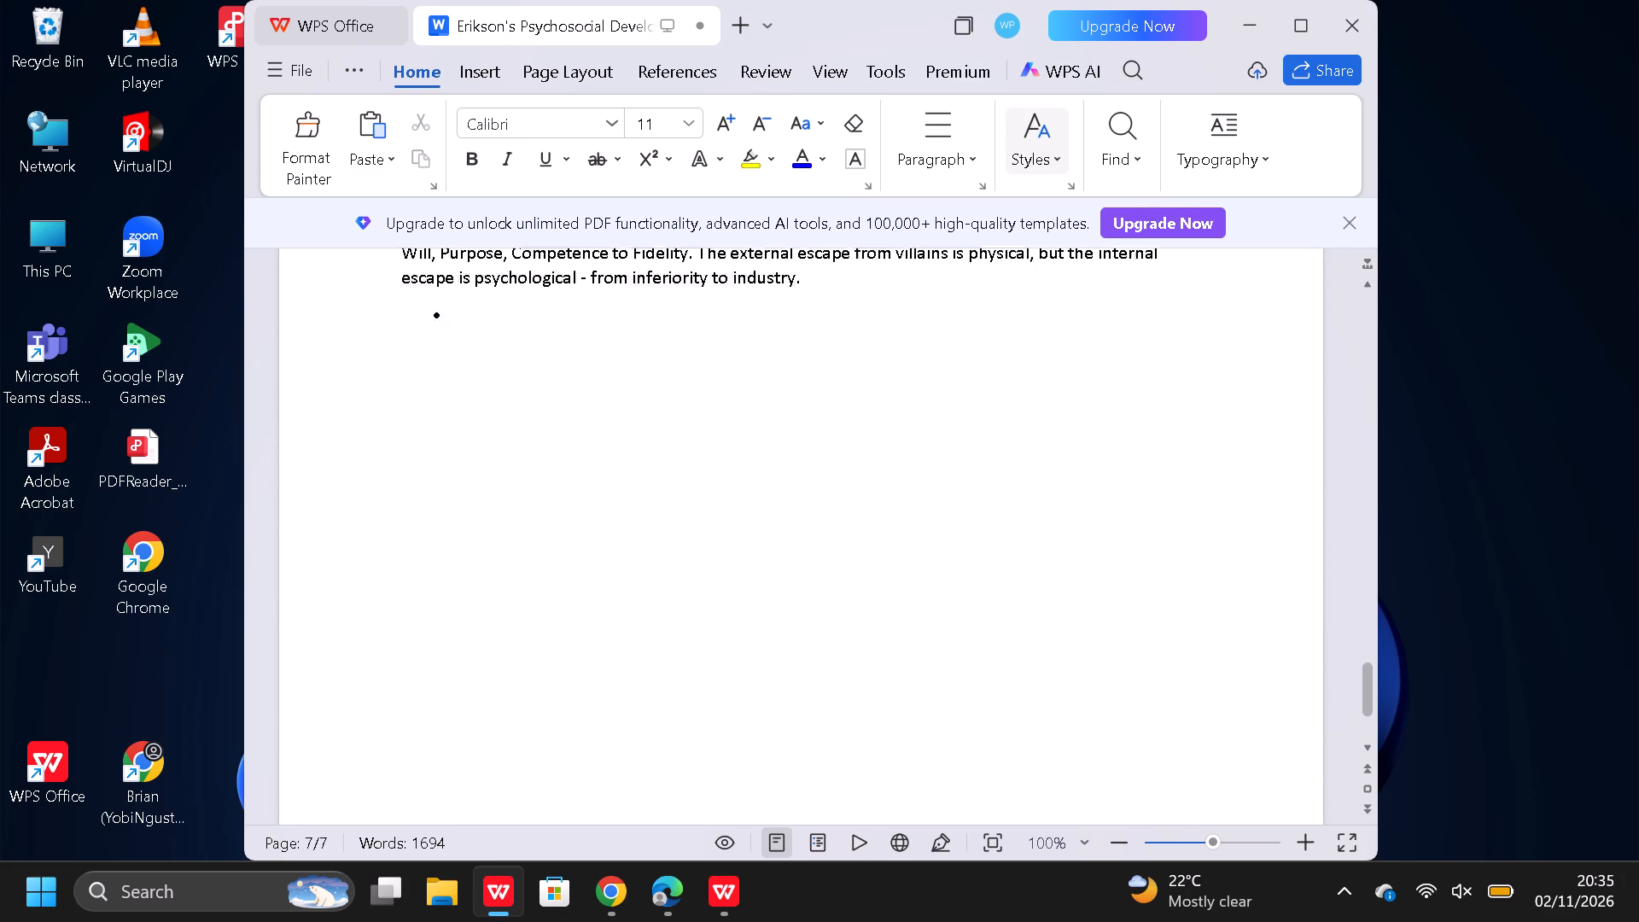
pyautogui.scroll(-6, 458, 568)
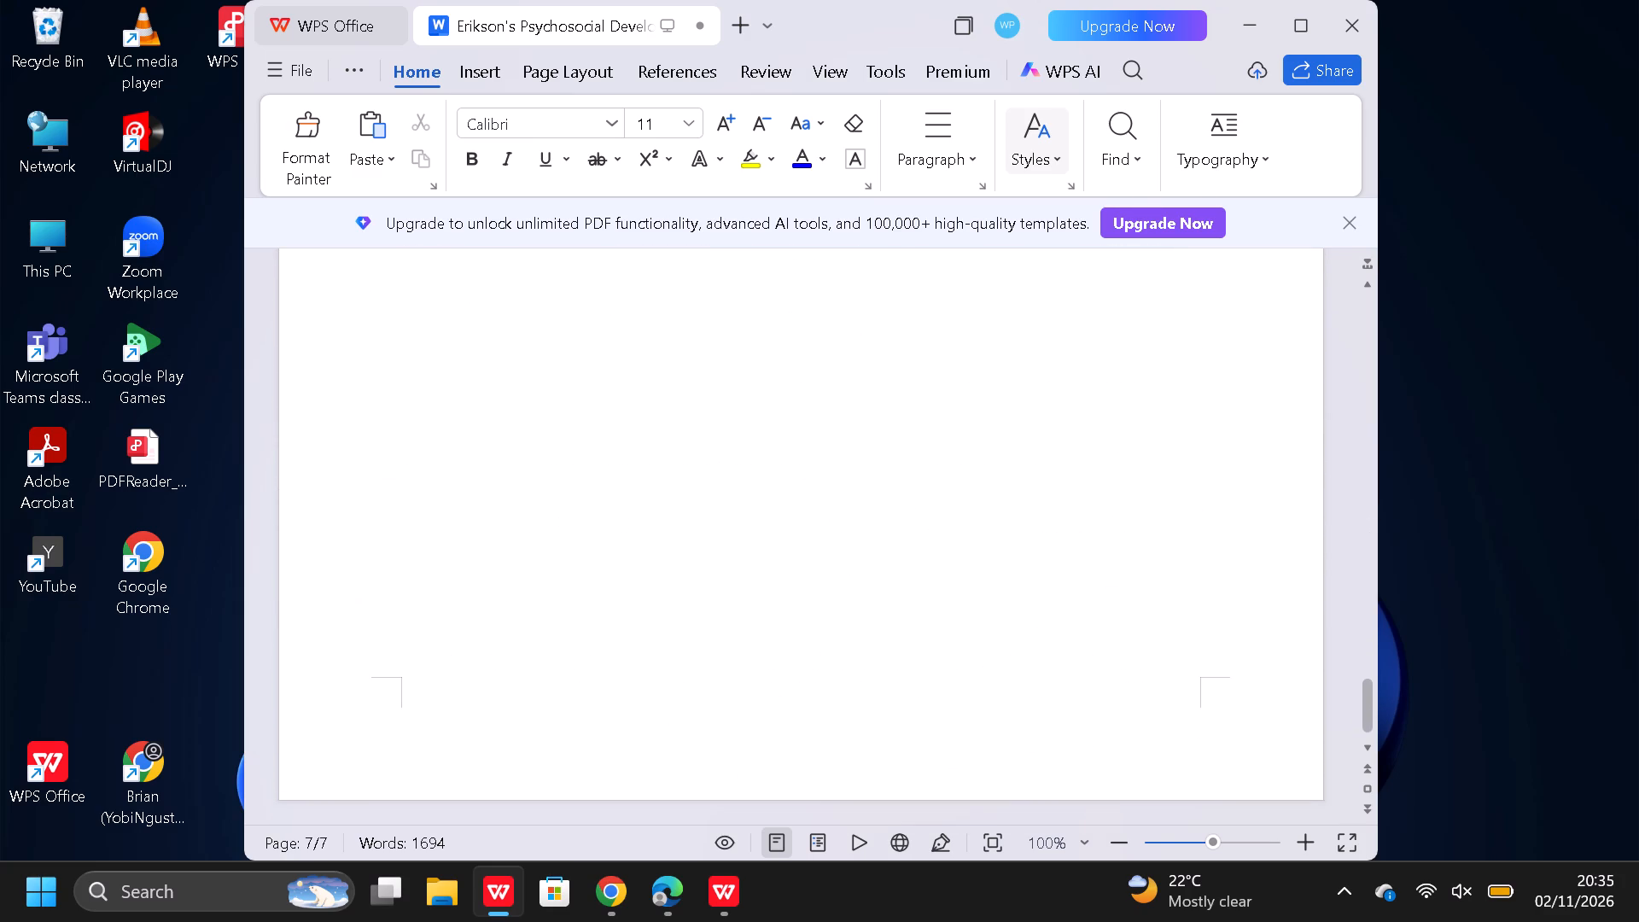
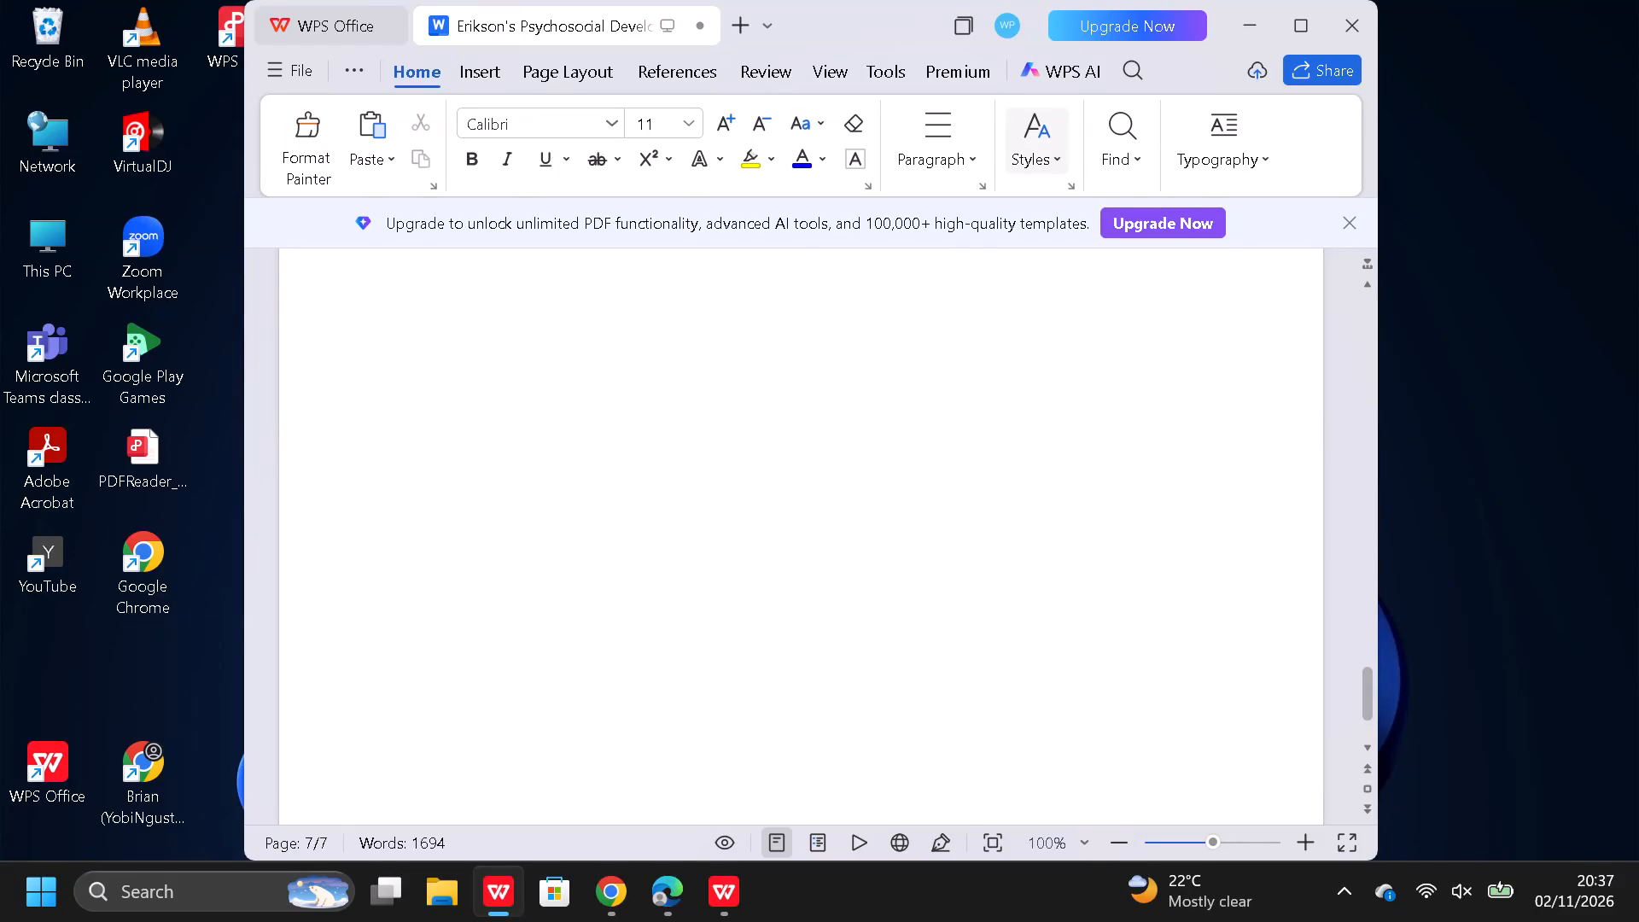
# Clear the member's name from row 8 of the members table on the front page.
pyautogui.scroll(10, 458, 568)
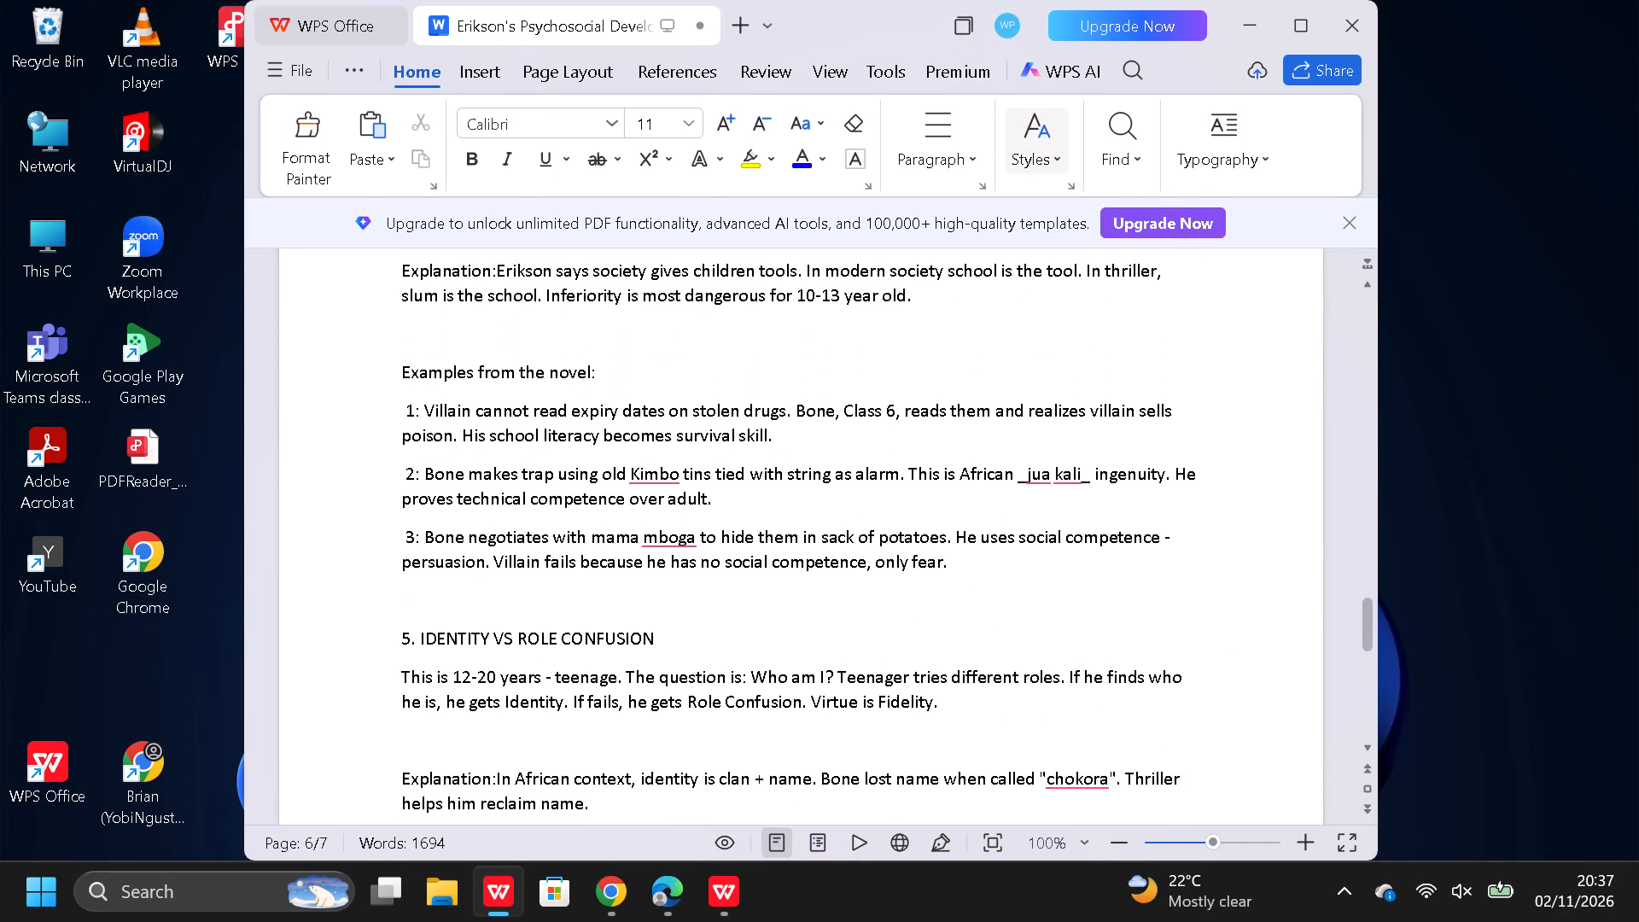
pyautogui.scroll(15, 458, 568)
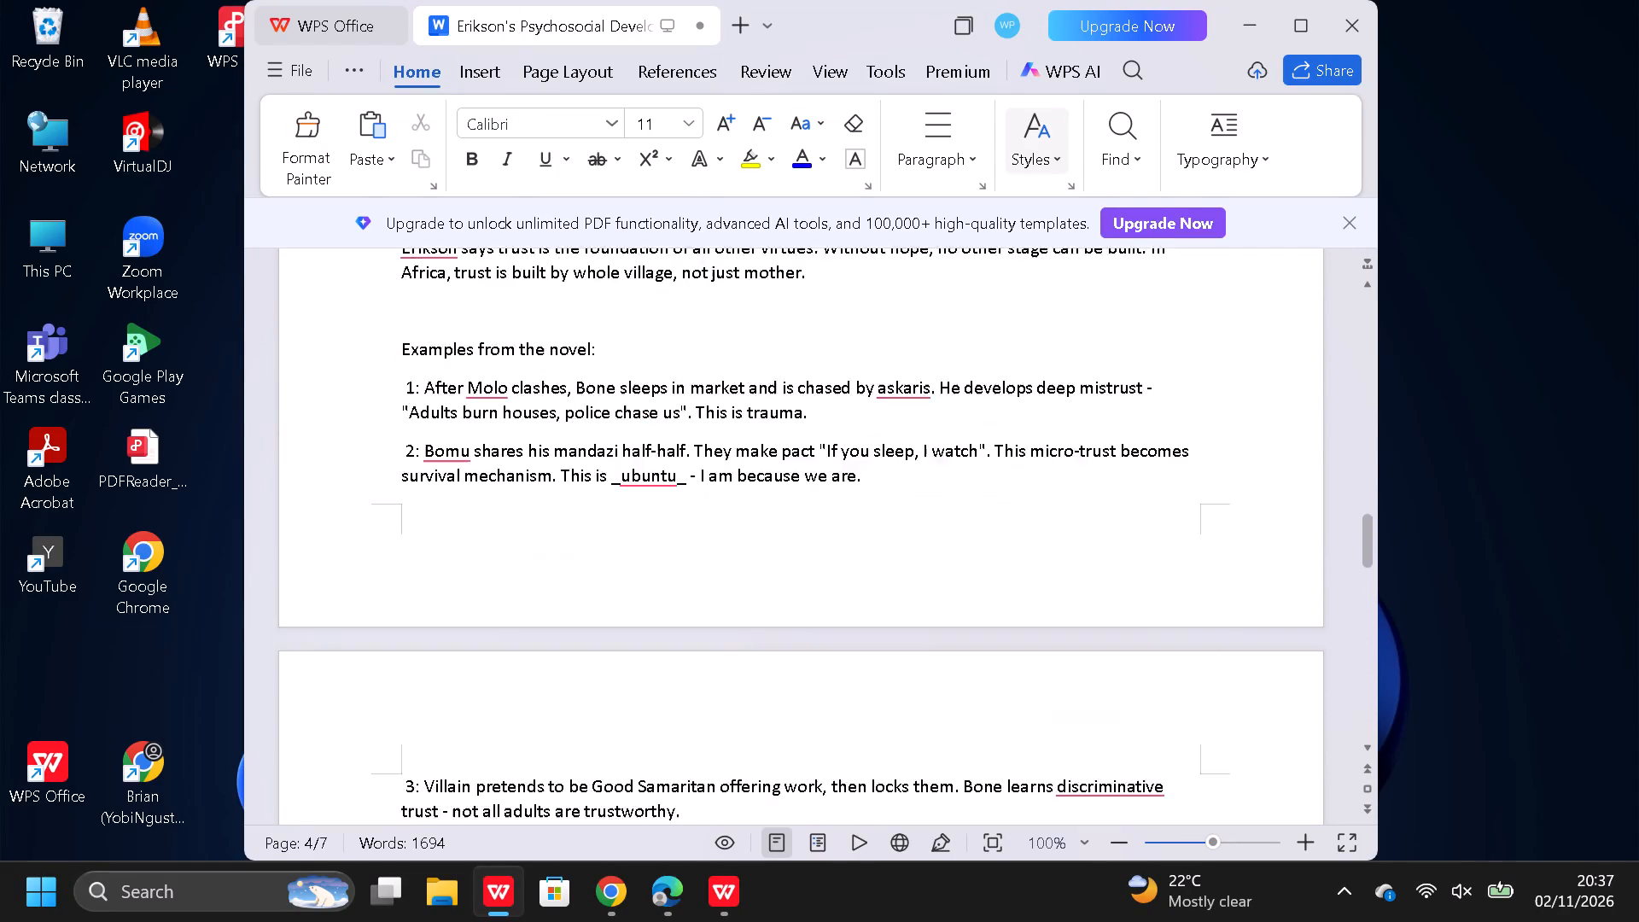
pyautogui.scroll(12, 458, 568)
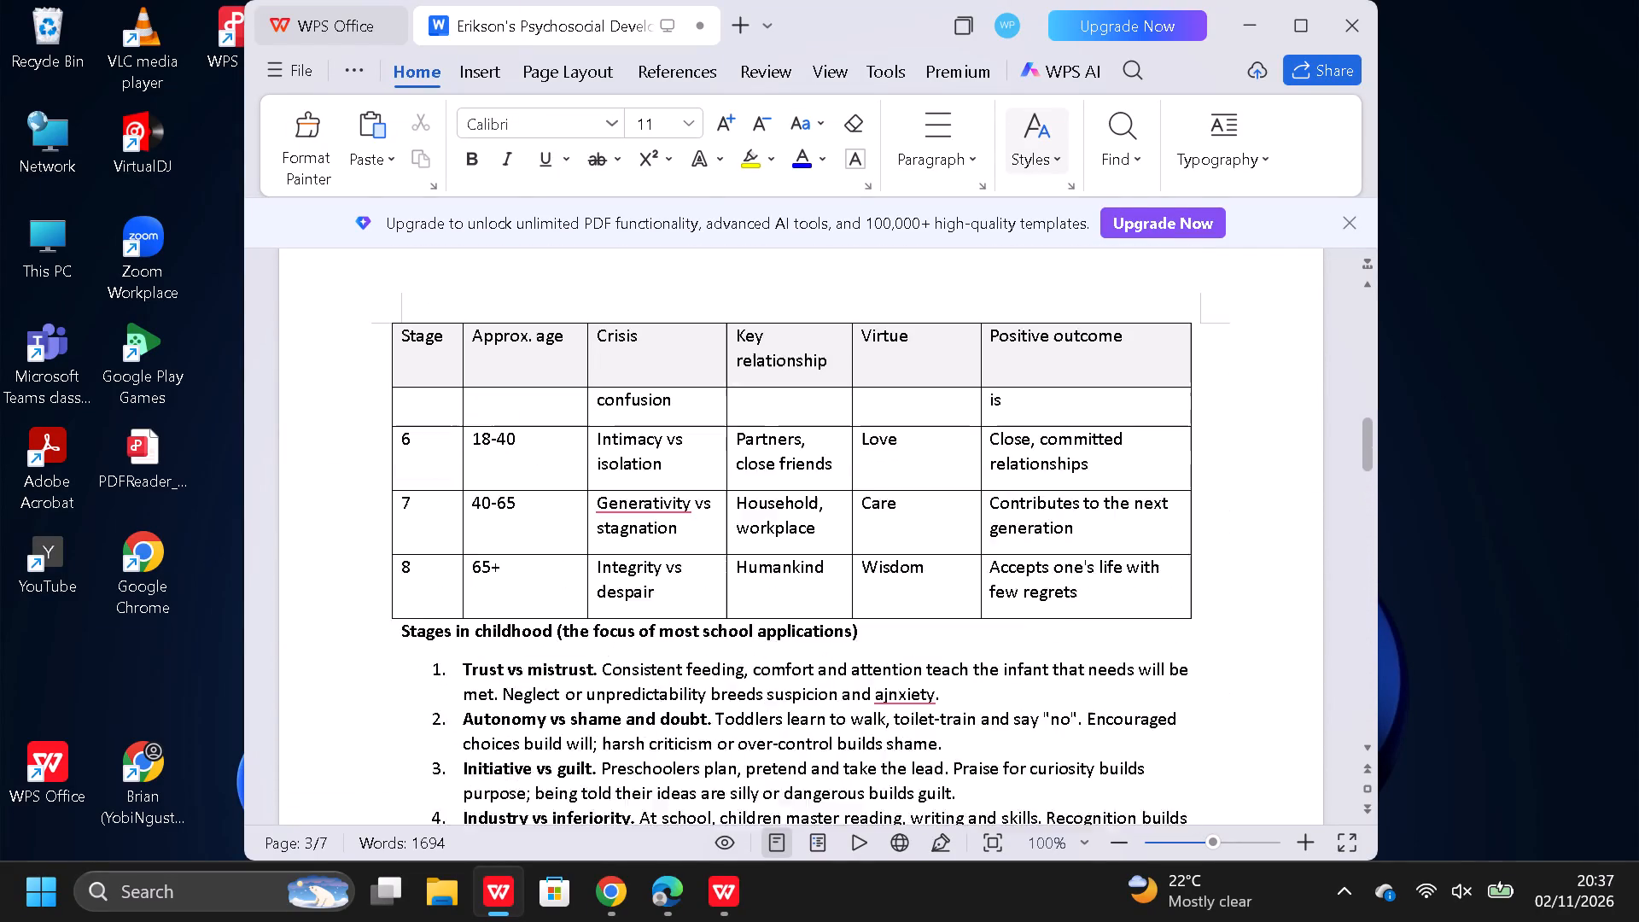
pyautogui.scroll(8, 458, 568)
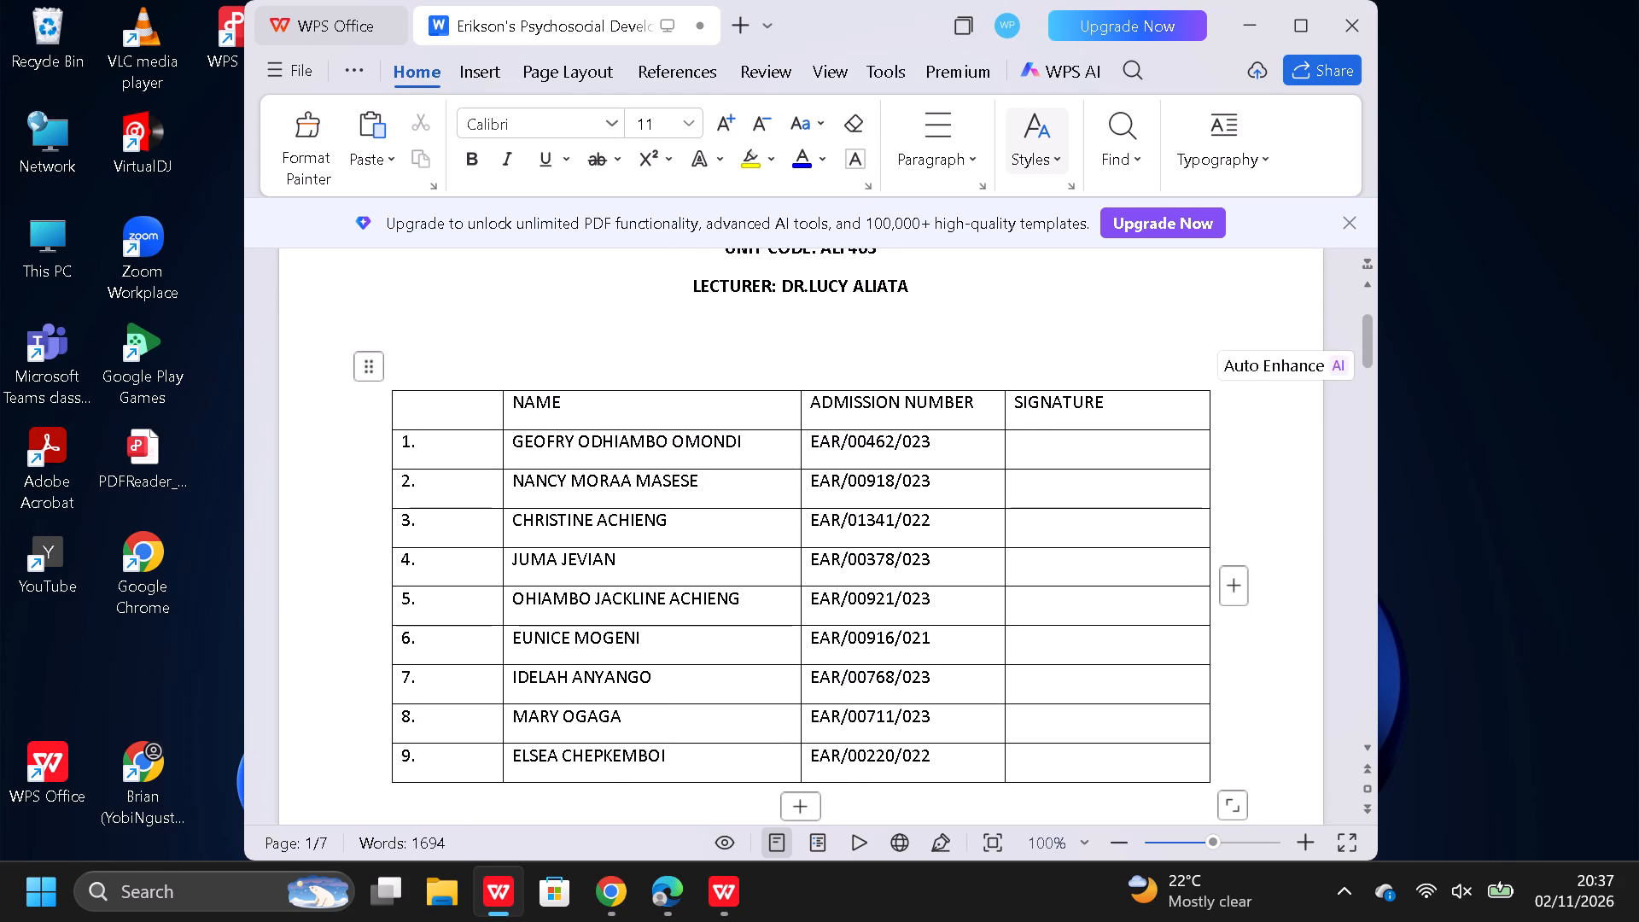
pyautogui.click(634, 720)
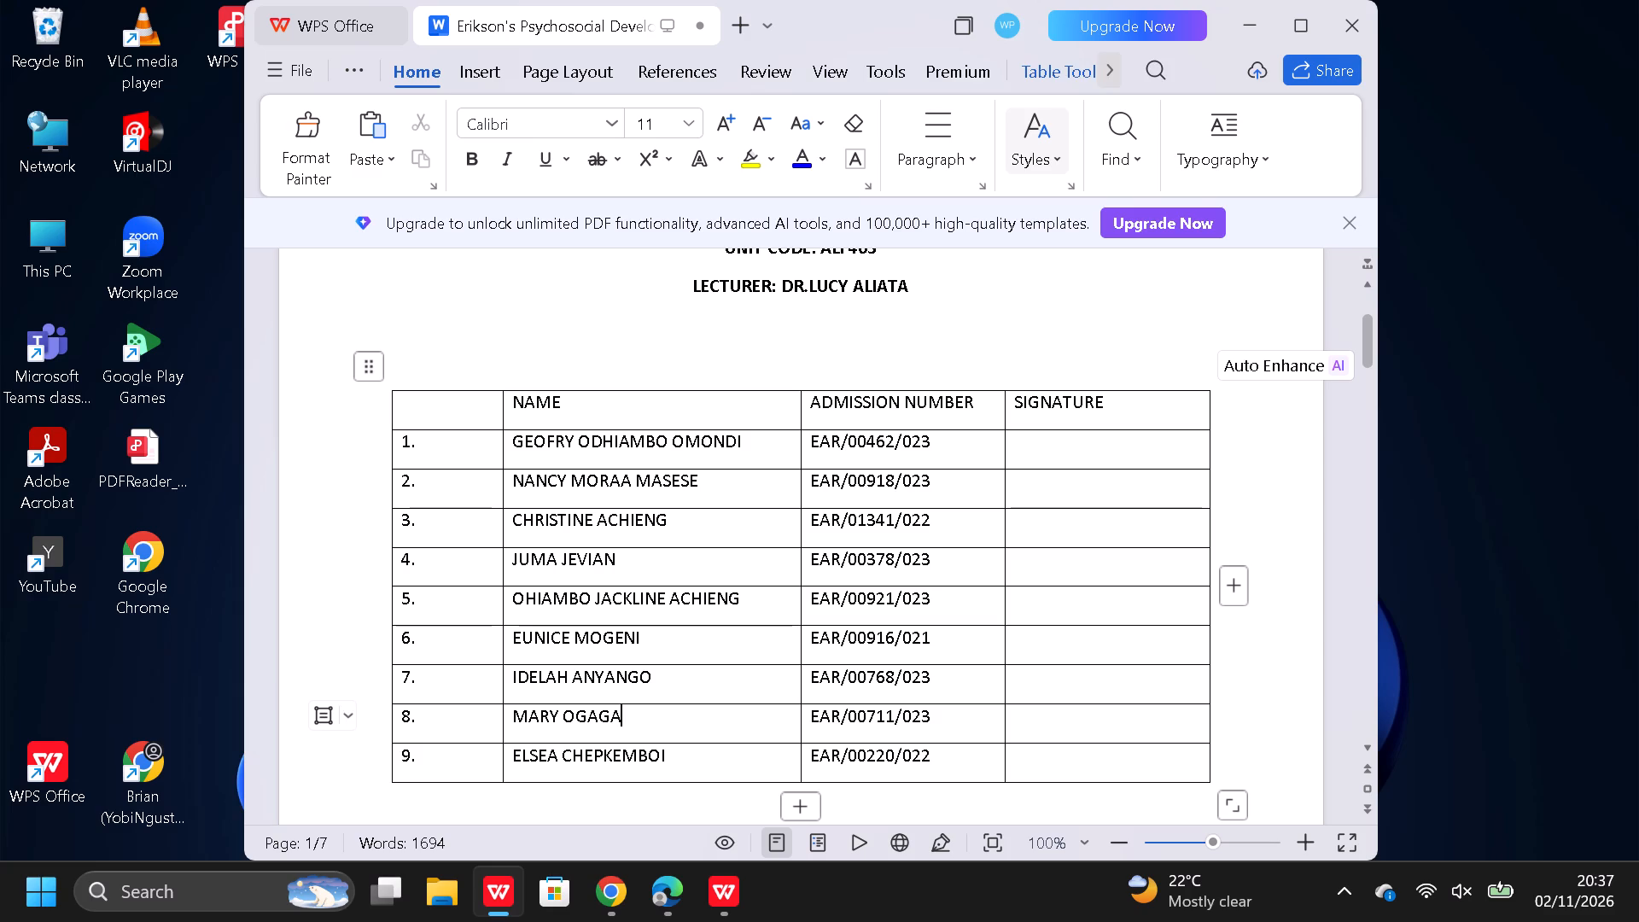
pyautogui.press('BackSpace')
pyautogui.press('BackSpace')
pyautogui.press('BackSpace')
pyautogui.press('BackSpace')
pyautogui.press('BackSpace')
pyautogui.press('BackSpace')
pyautogui.press('BackSpace')
pyautogui.press('BackSpace')
pyautogui.press('BackSpace')
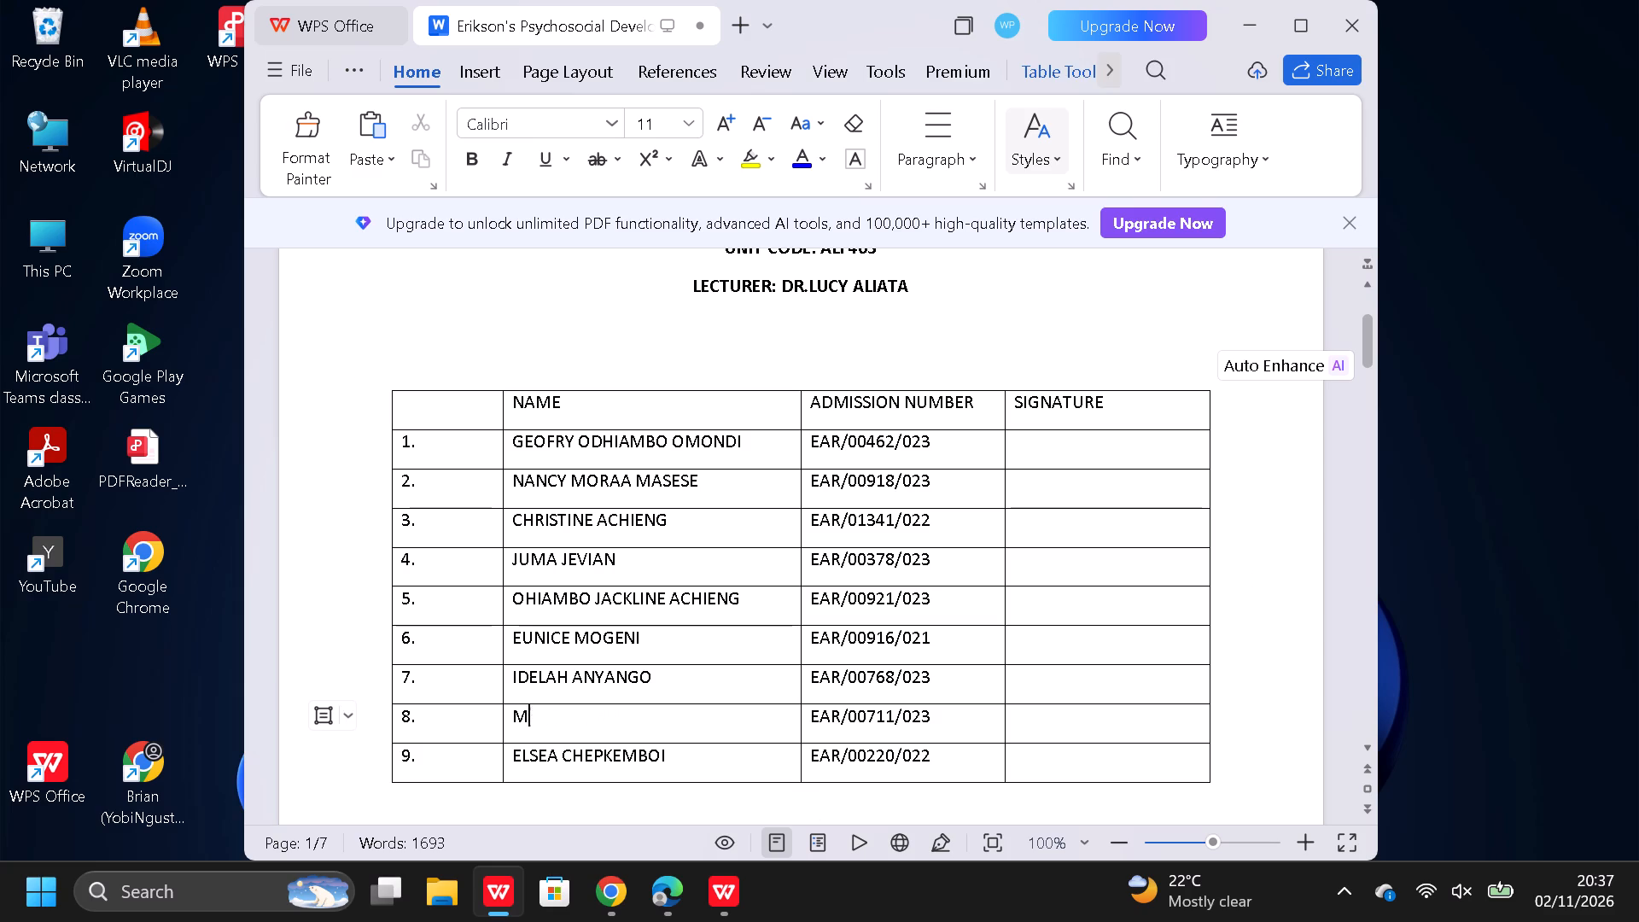
pyautogui.press('BackSpace')
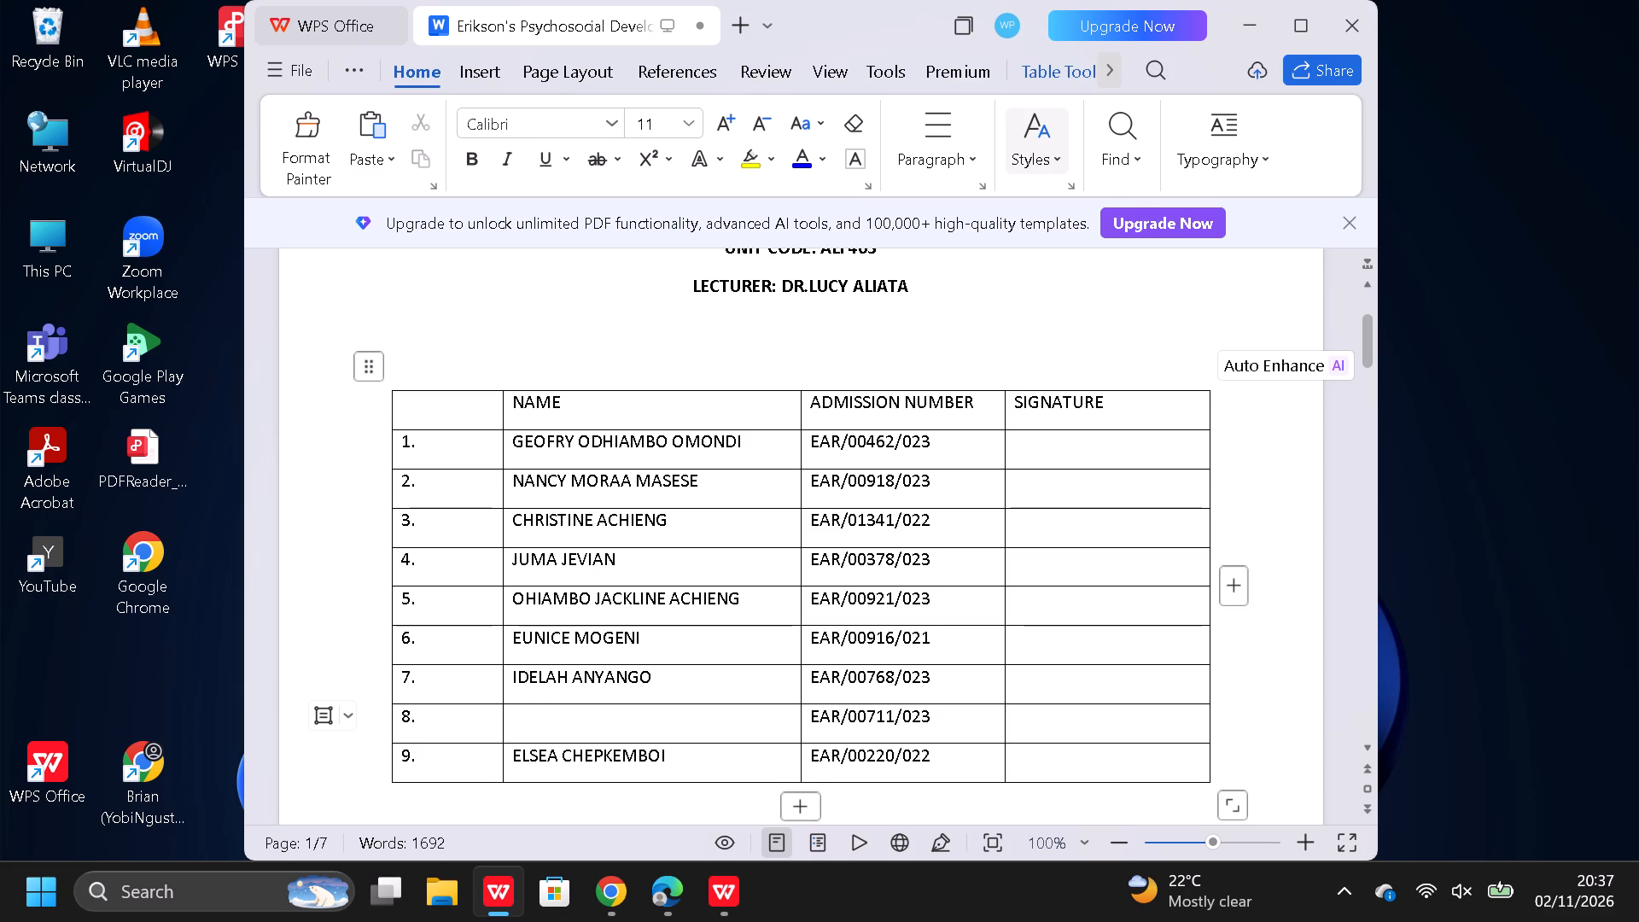
# Clear the admission number from row 8 of the members table.
pyautogui.click(943, 714)
pyautogui.press('BackSpace')
pyautogui.press('BackSpace')
pyautogui.press('BackSpace')
pyautogui.press('BackSpace')
pyautogui.press('BackSpace')
pyautogui.press('BackSpace')
pyautogui.press('BackSpace')
pyautogui.press('BackSpace')
pyautogui.press('BackSpace')
pyautogui.press('BackSpace')
pyautogui.press('BackSpace')
pyautogui.press('BackSpace')
pyautogui.press('BackSpace')
pyautogui.press('BackSpace')
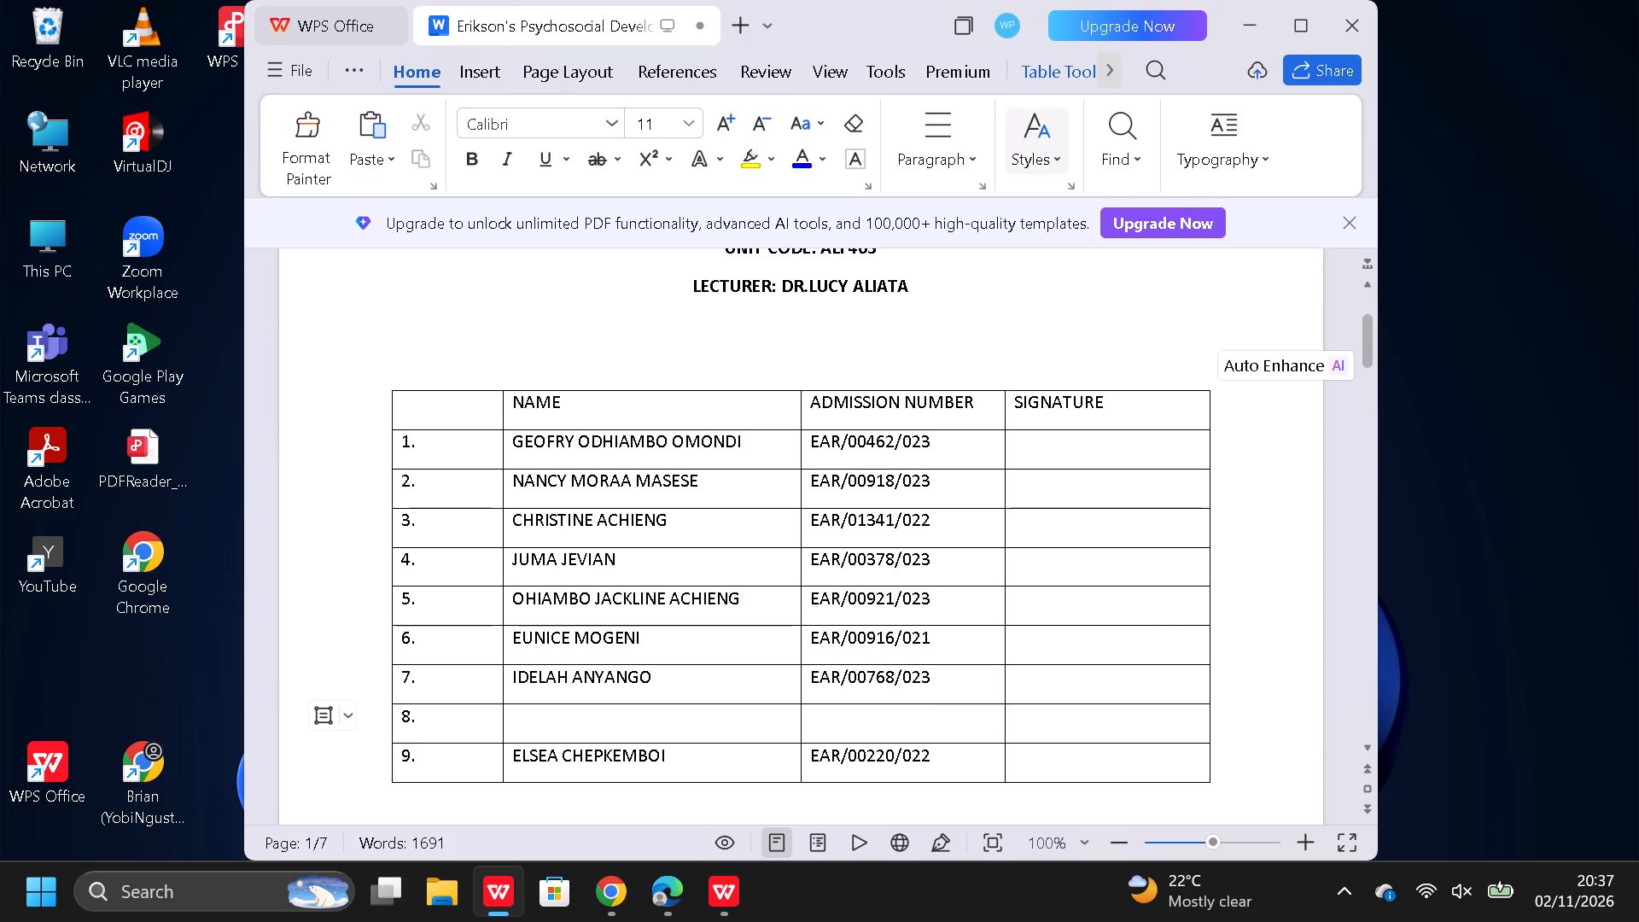
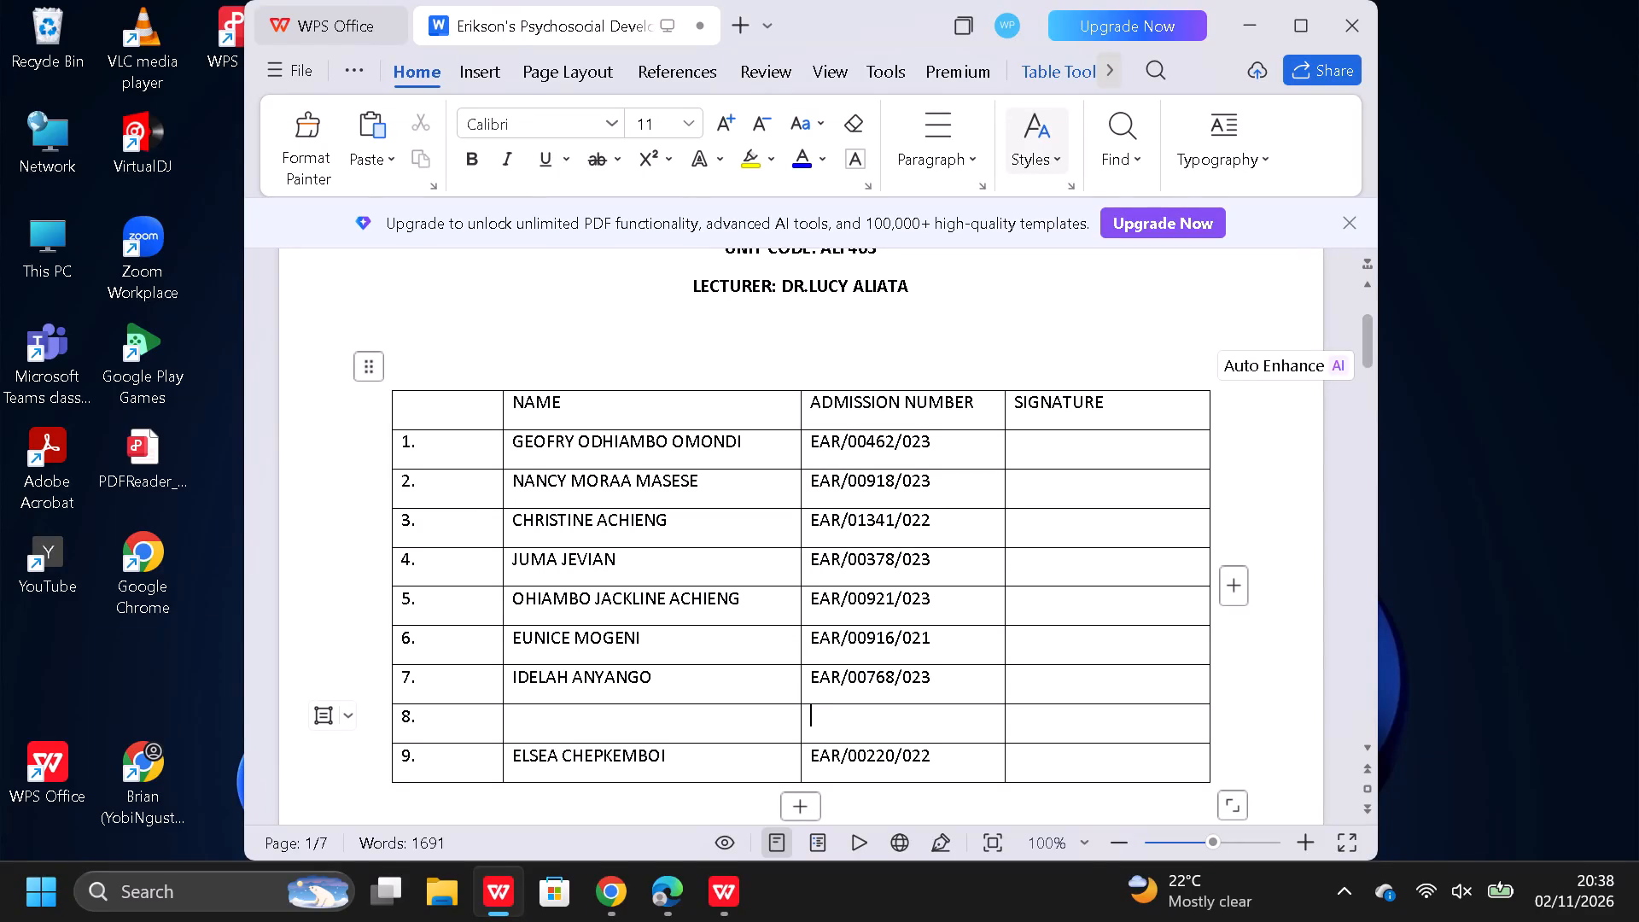
# Place the text cursor in the empty name cell of row 8 in the members table.
pyautogui.click(578, 722)
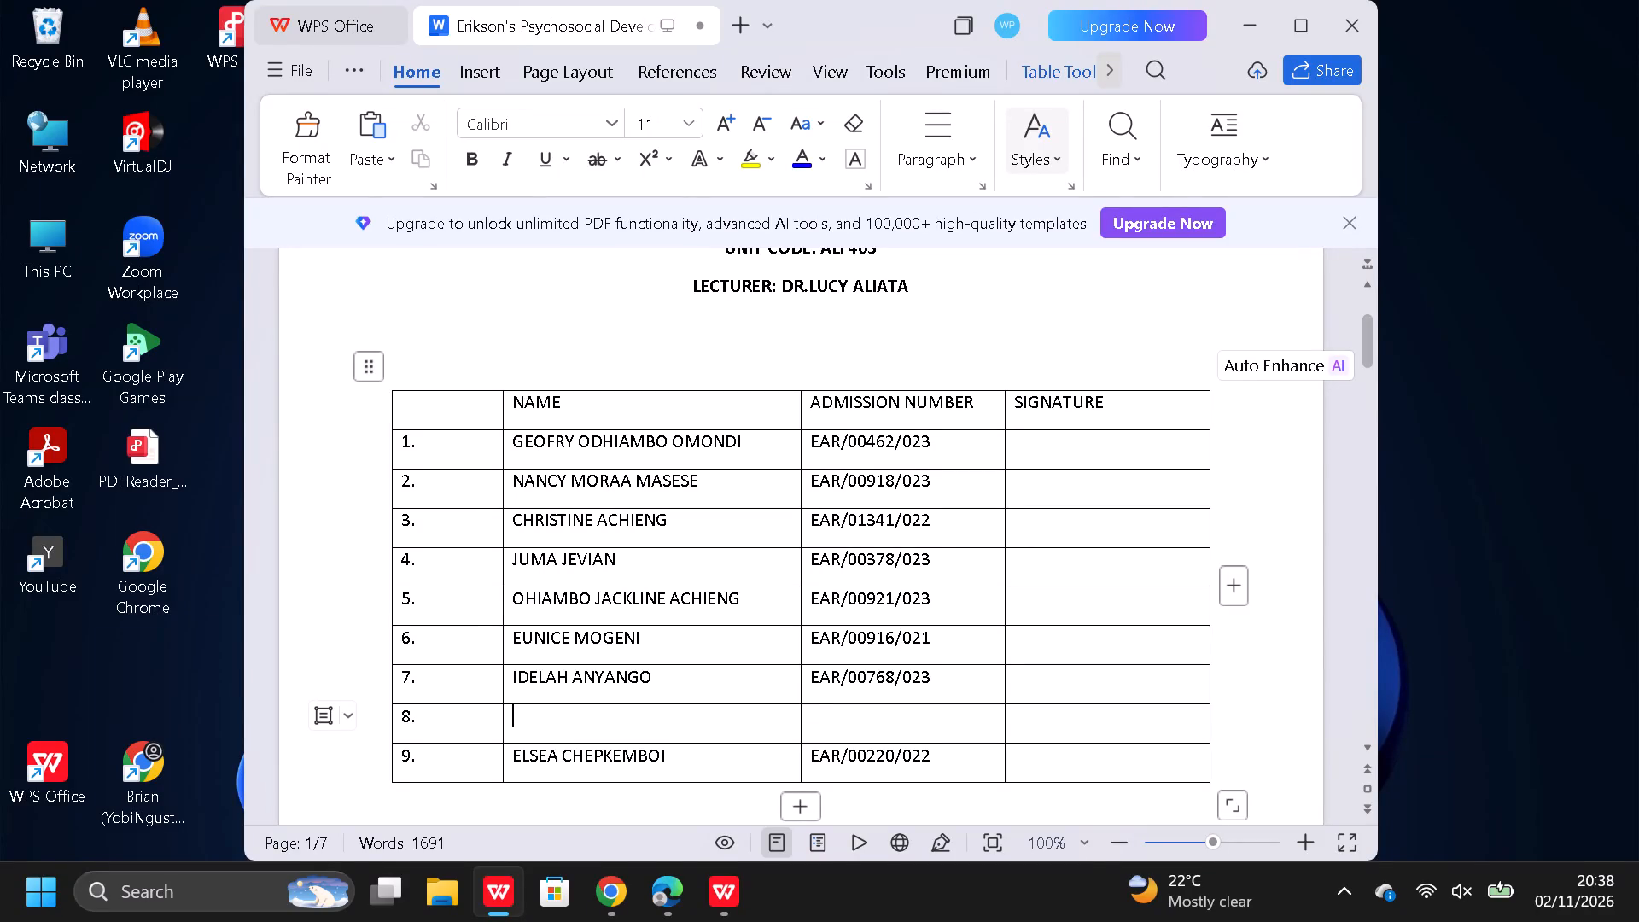
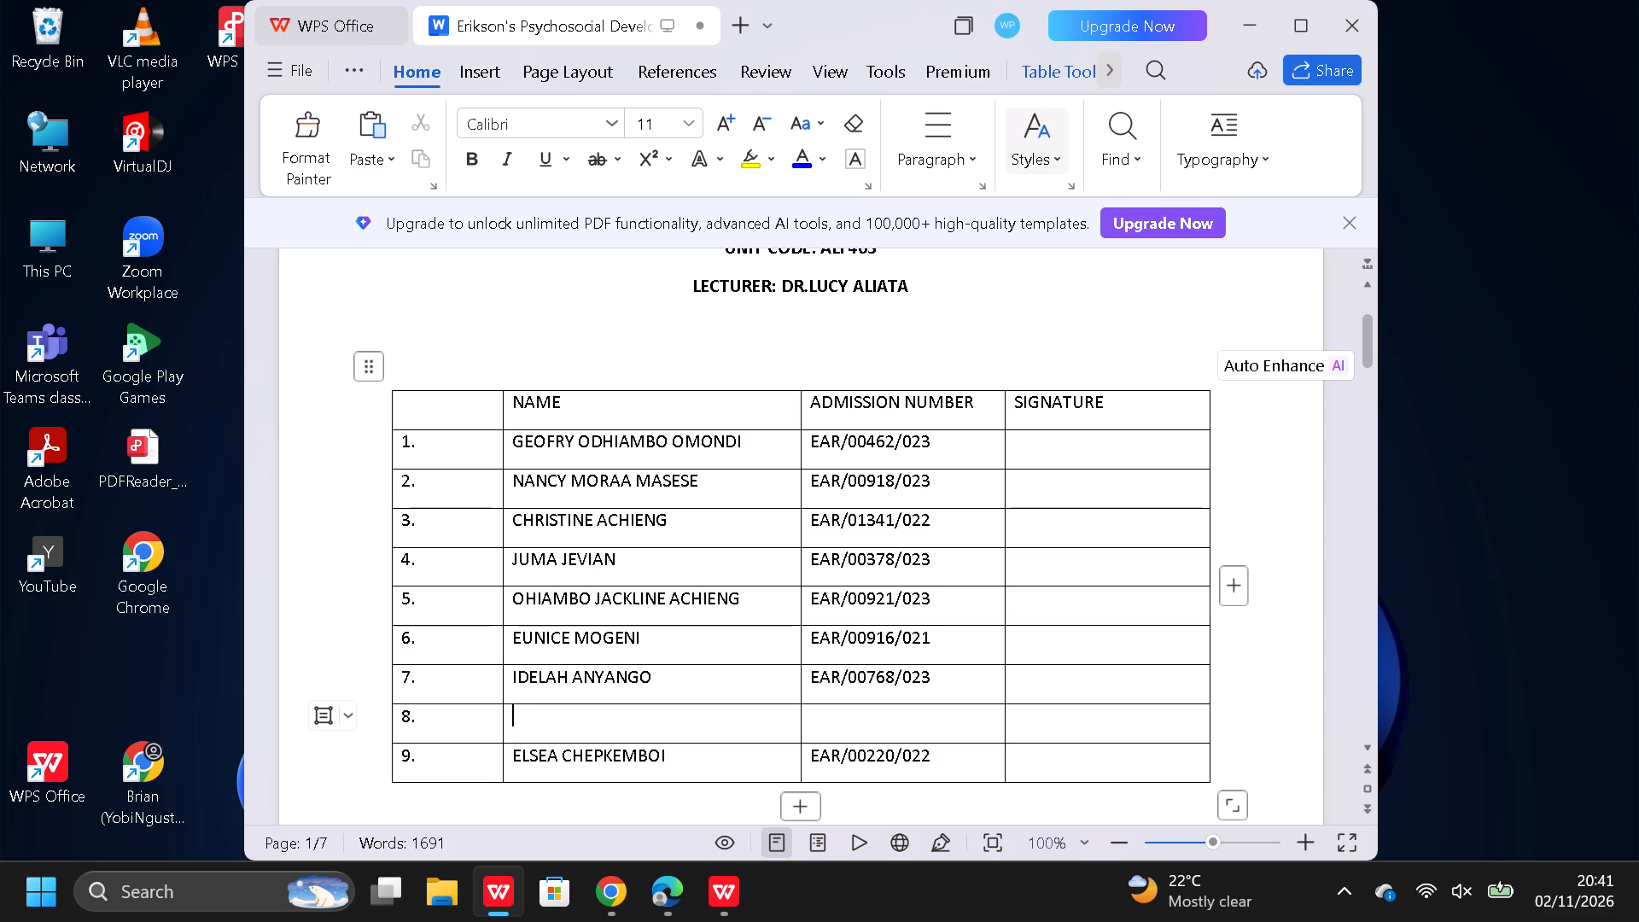
# Look through the document body from the members table past the eight stages table to the Industry vs Inferiority section.
pyautogui.scroll(-9, 534, 715)
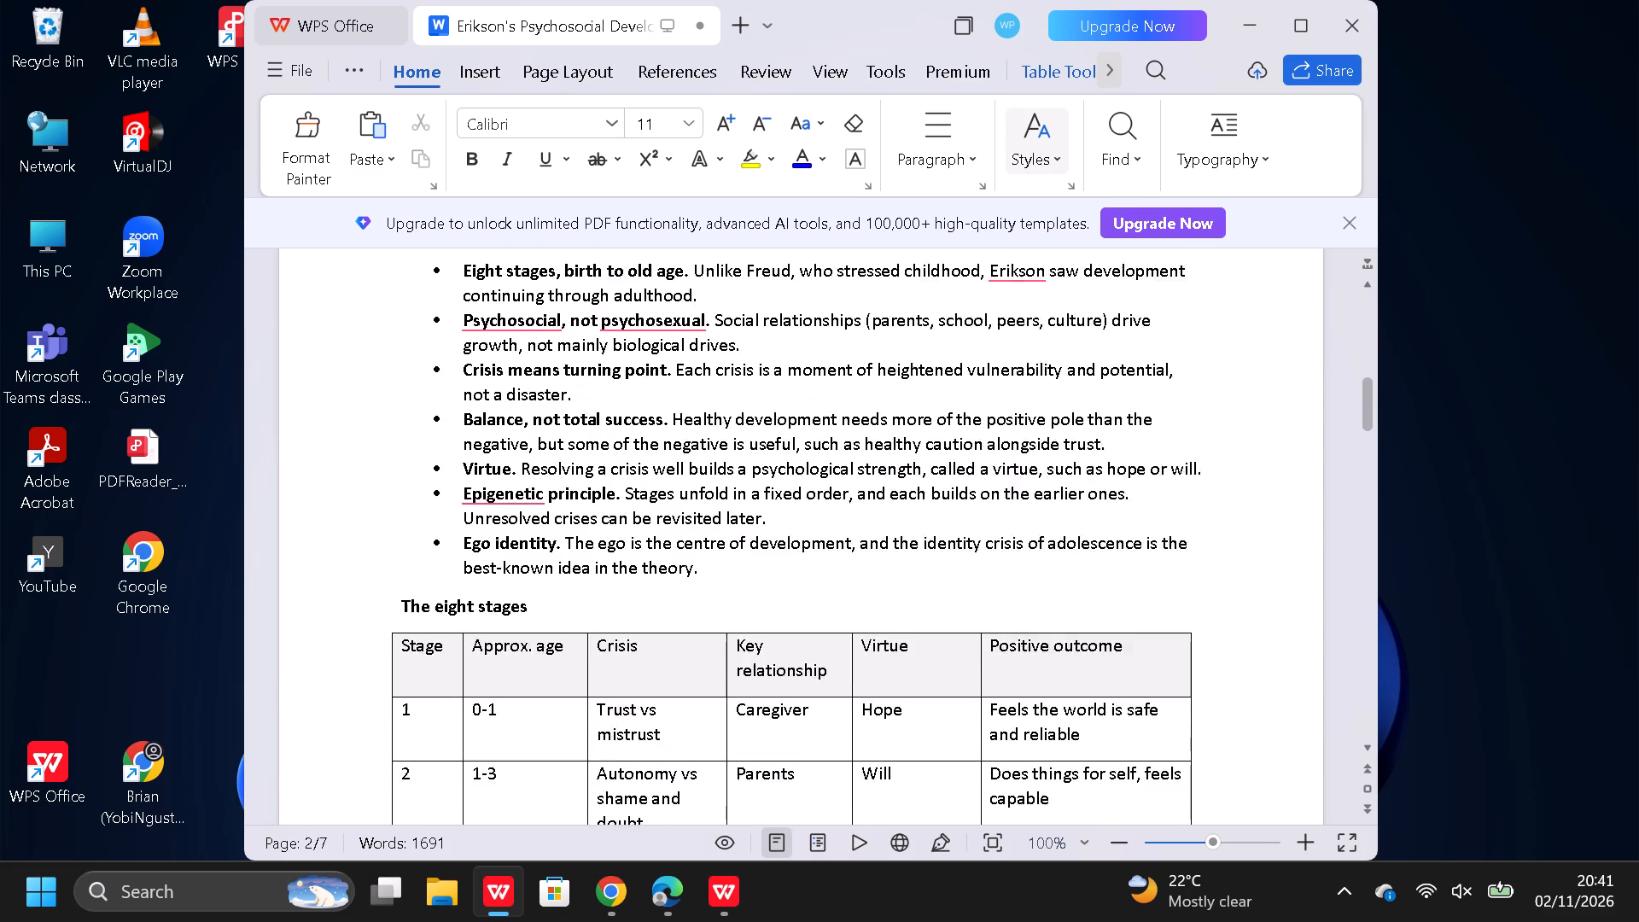
pyautogui.scroll(-5, 534, 715)
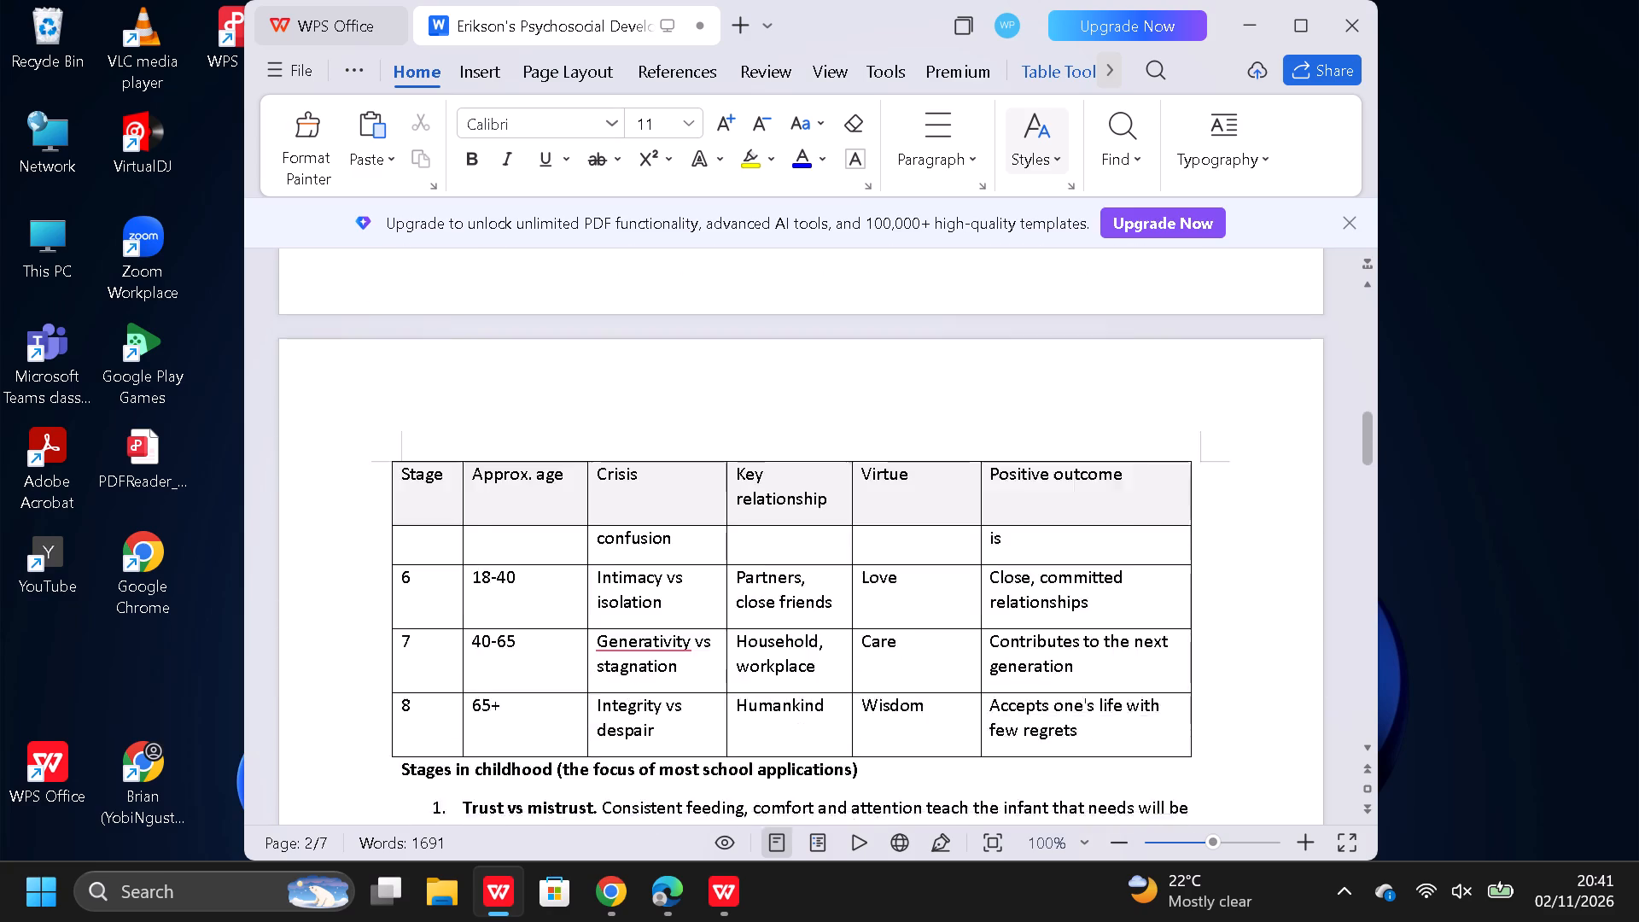
pyautogui.scroll(-13, 534, 715)
pyautogui.scroll(-10, 534, 715)
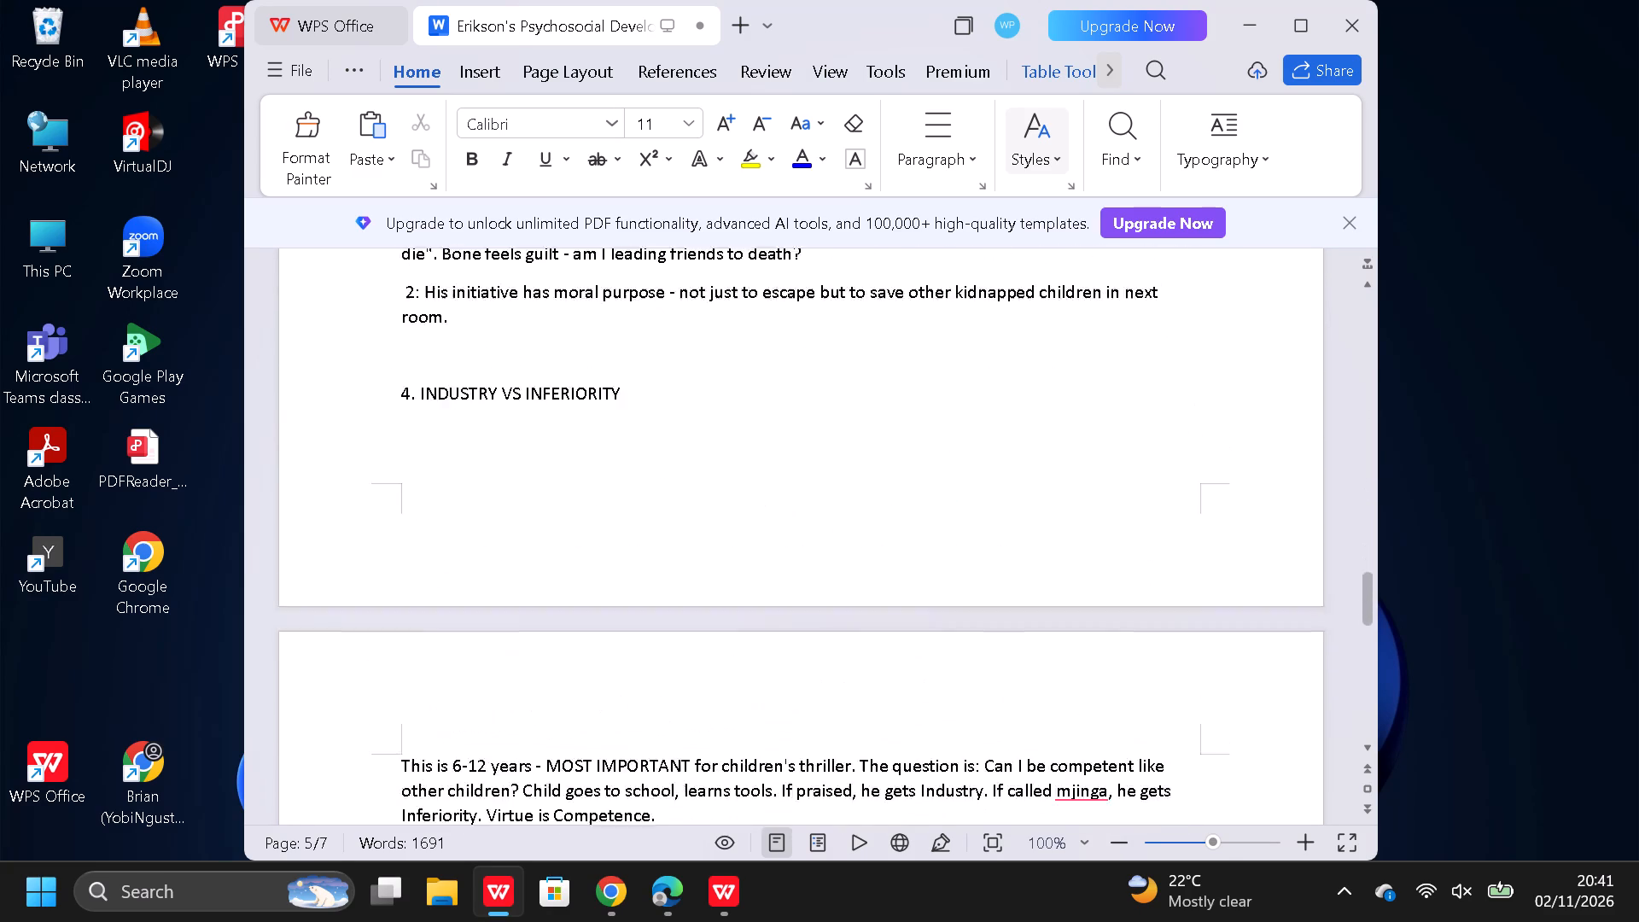
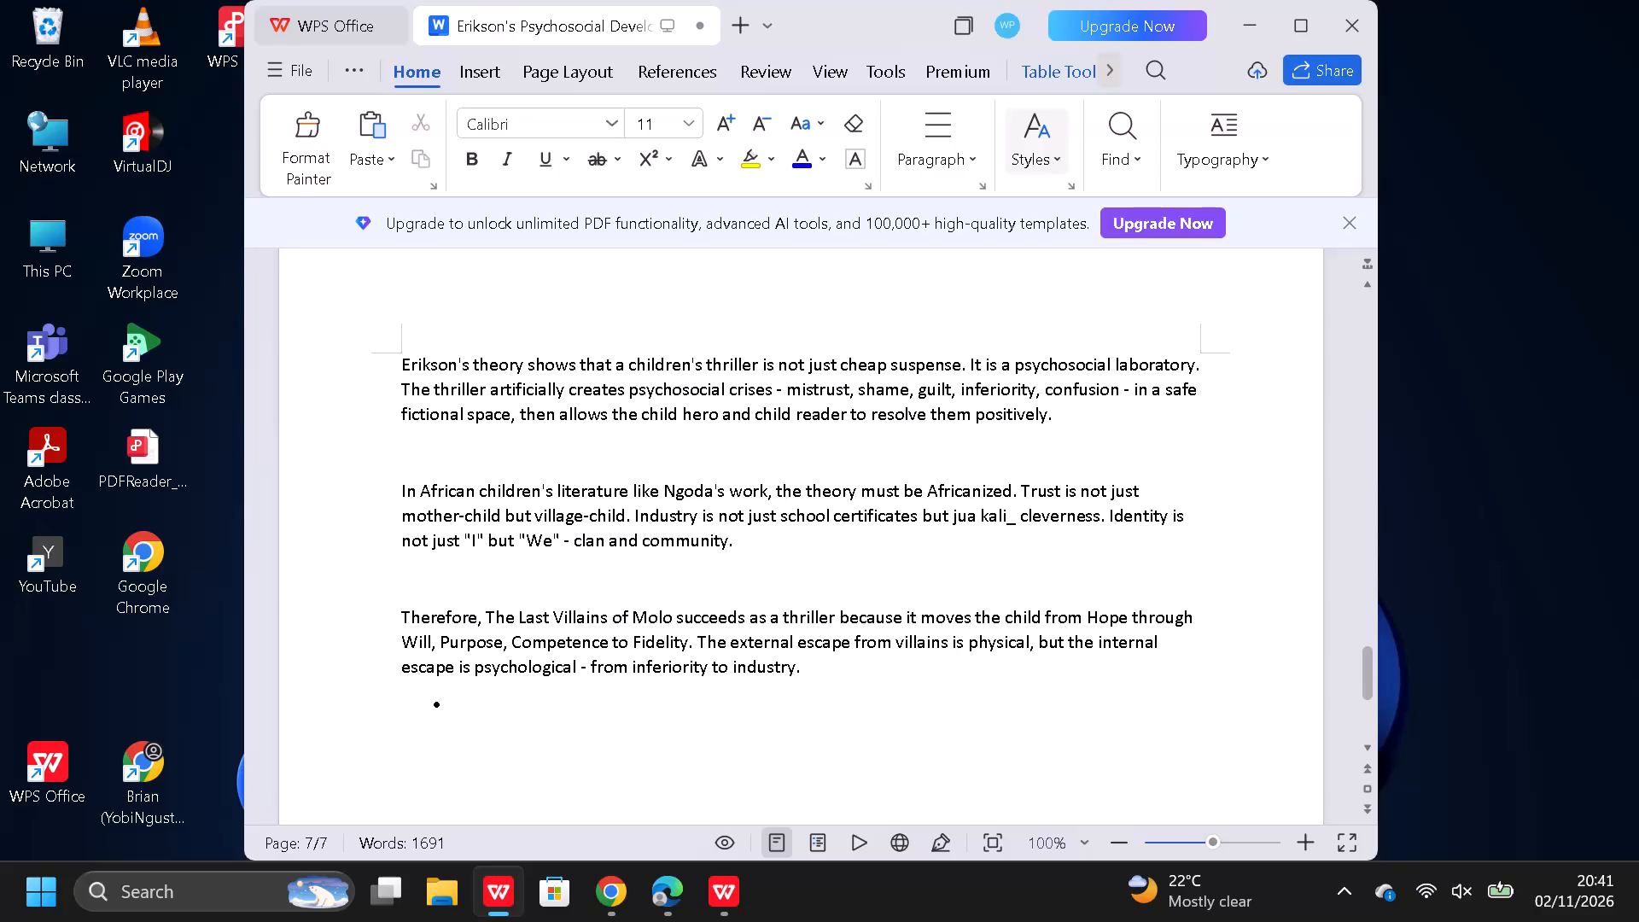
# Remove the empty bullet and its indent below the closing paragraph that ends with "from inferiority to industry".
pyautogui.scroll(1, 545, 643)
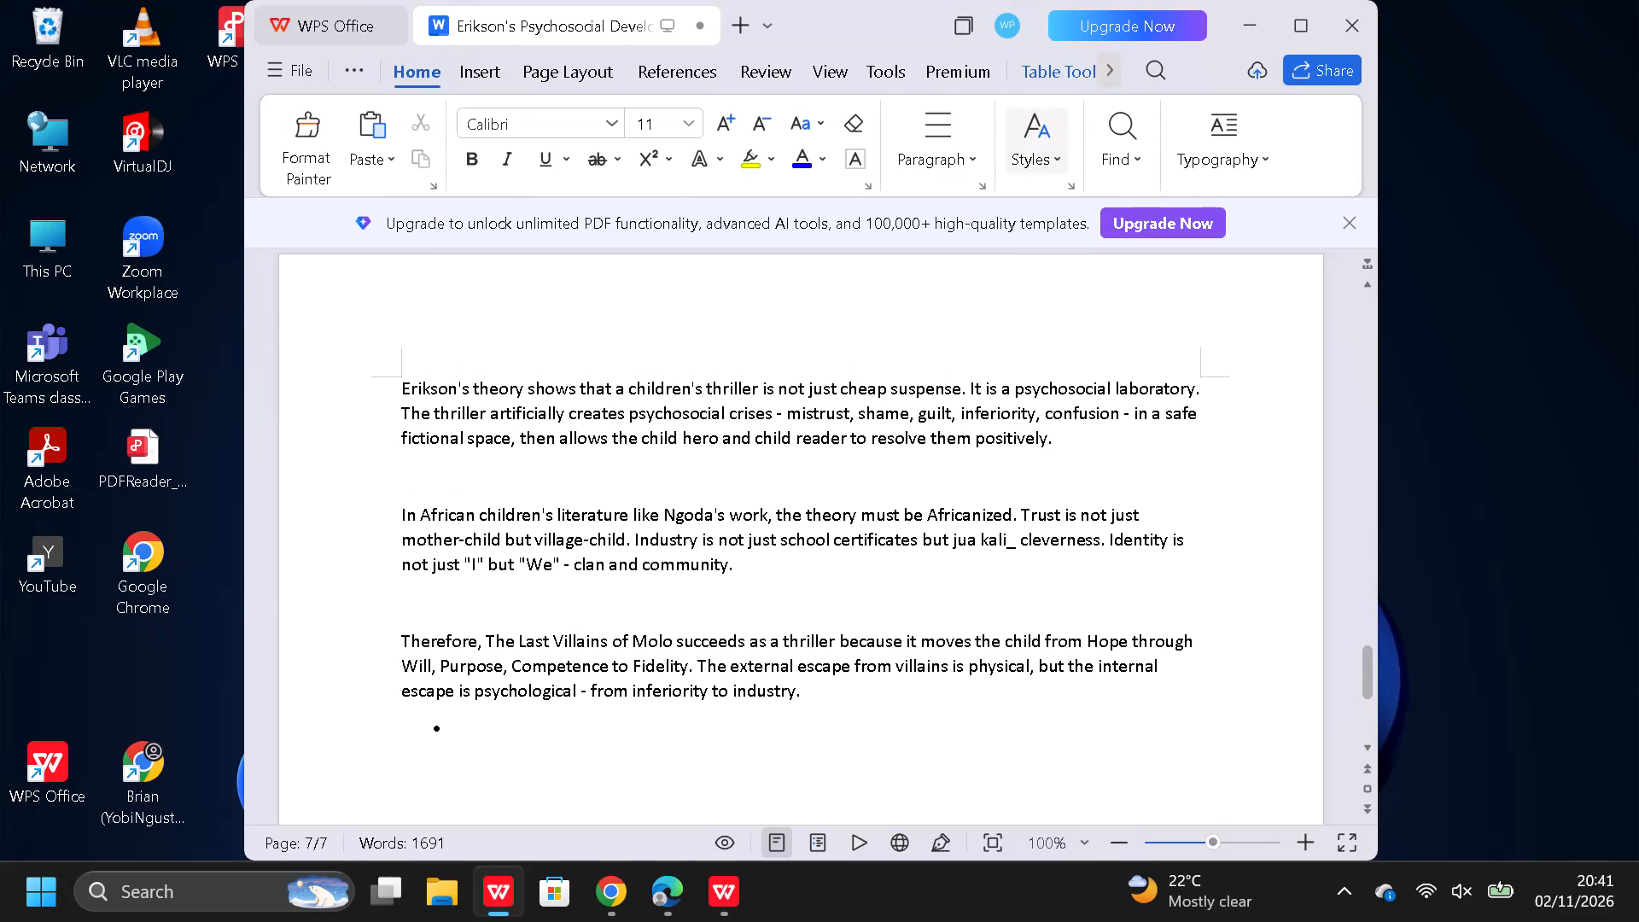
pyautogui.click(487, 733)
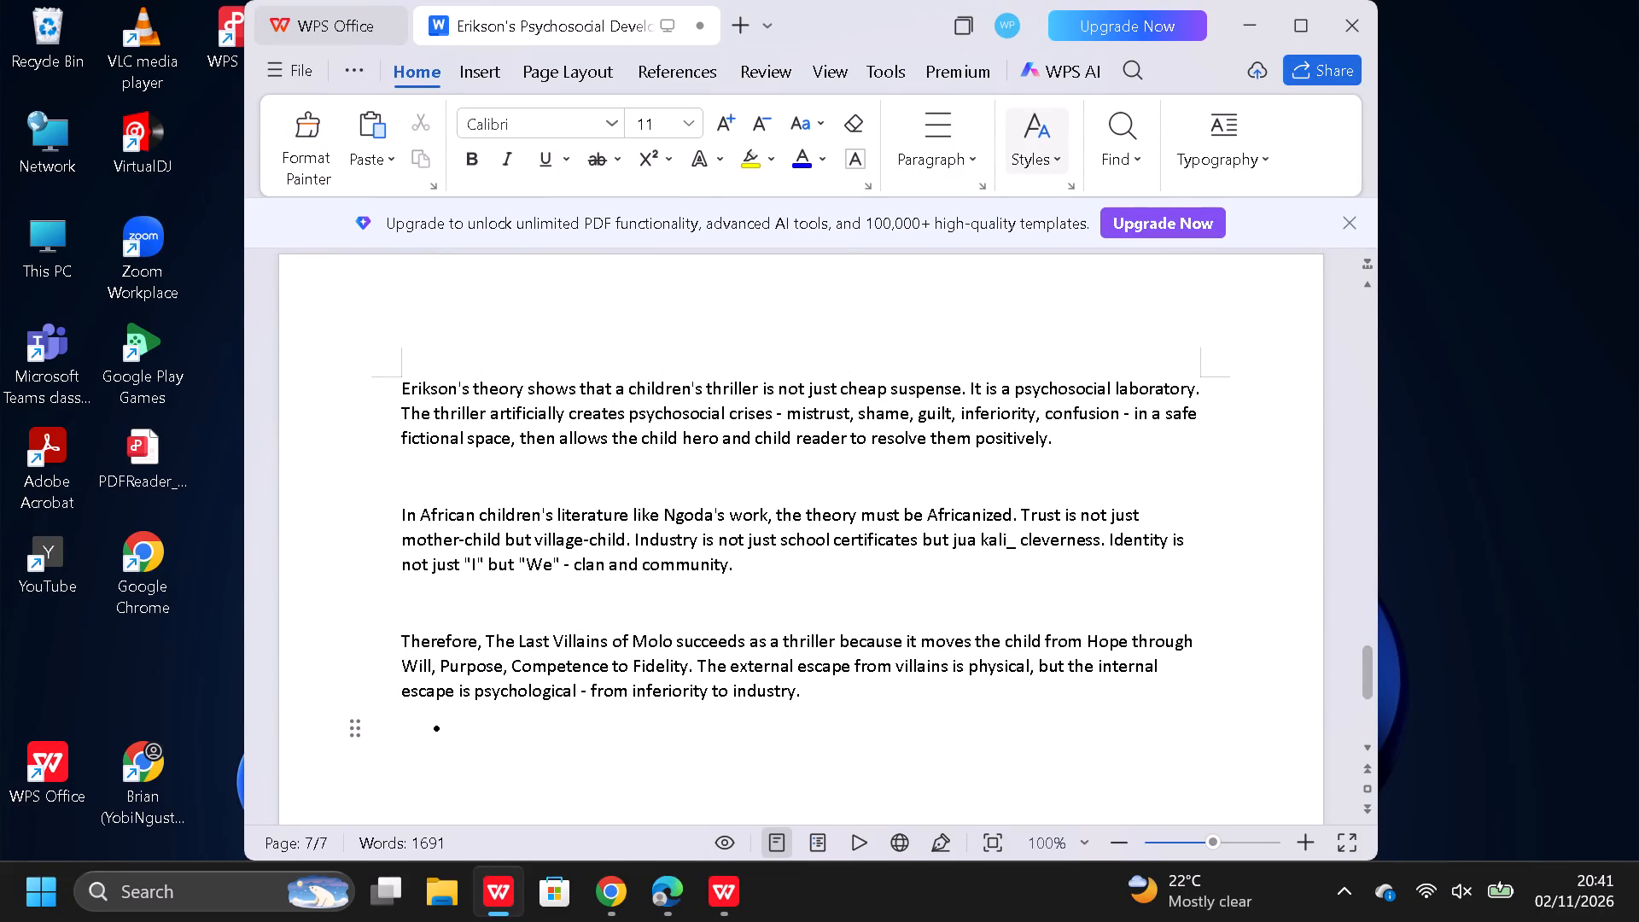
pyautogui.press('BackSpace')
pyautogui.press('BackSpace')
# Set the font size to 12 for the empty line after the closing paragraph.
pyautogui.scroll(-10, 487, 733)
pyautogui.scroll(6, 487, 733)
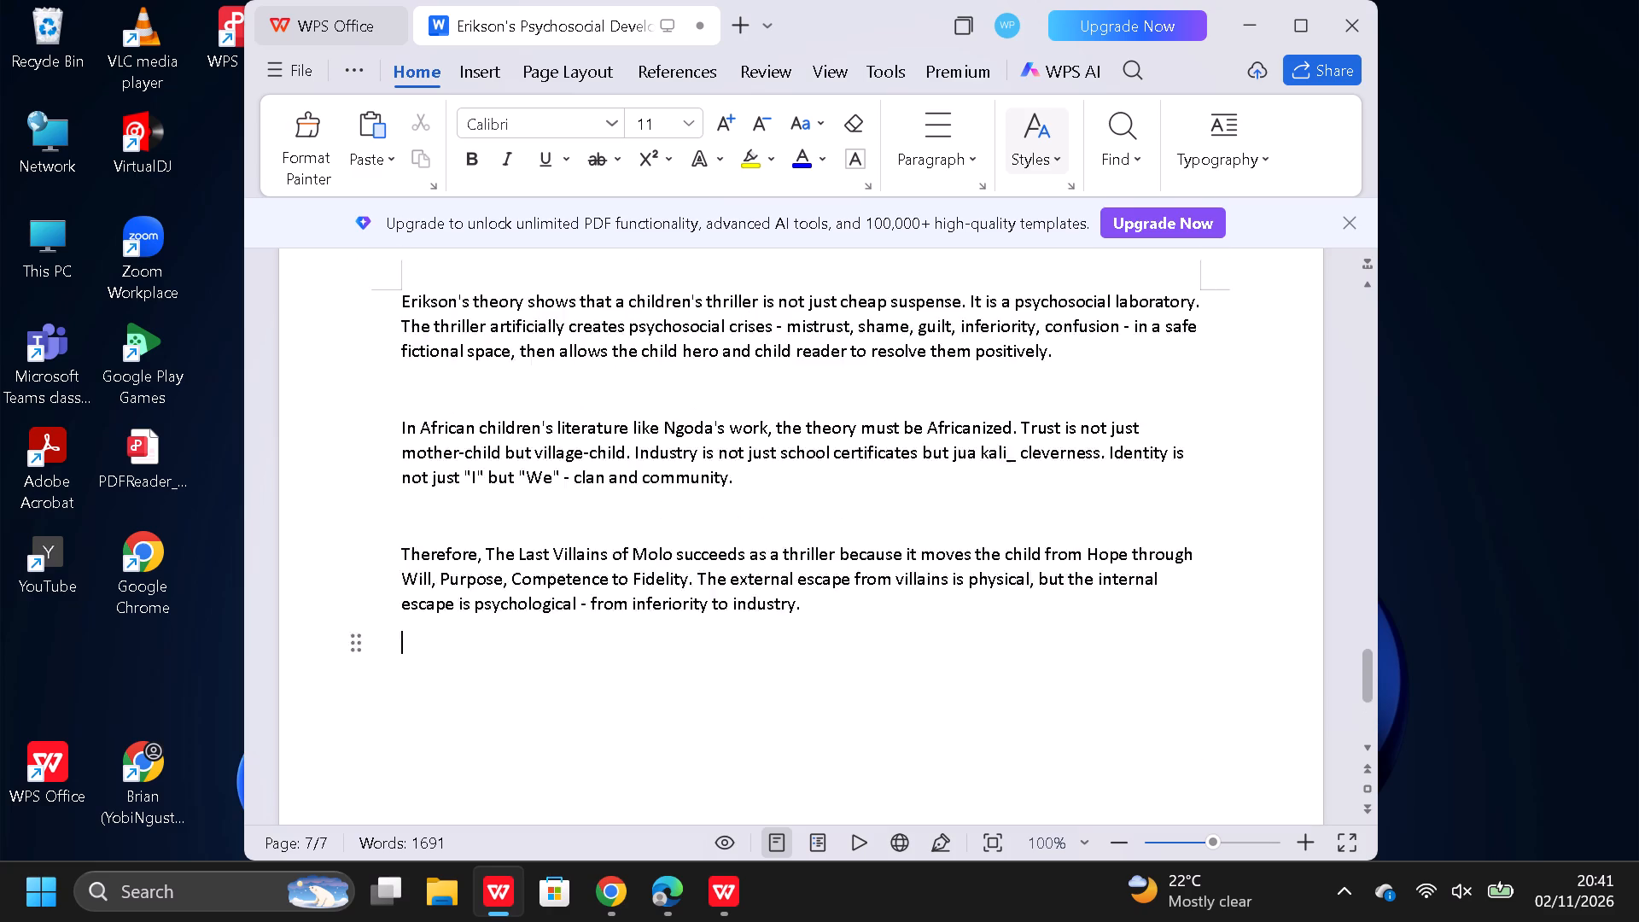
pyautogui.scroll(15, 487, 733)
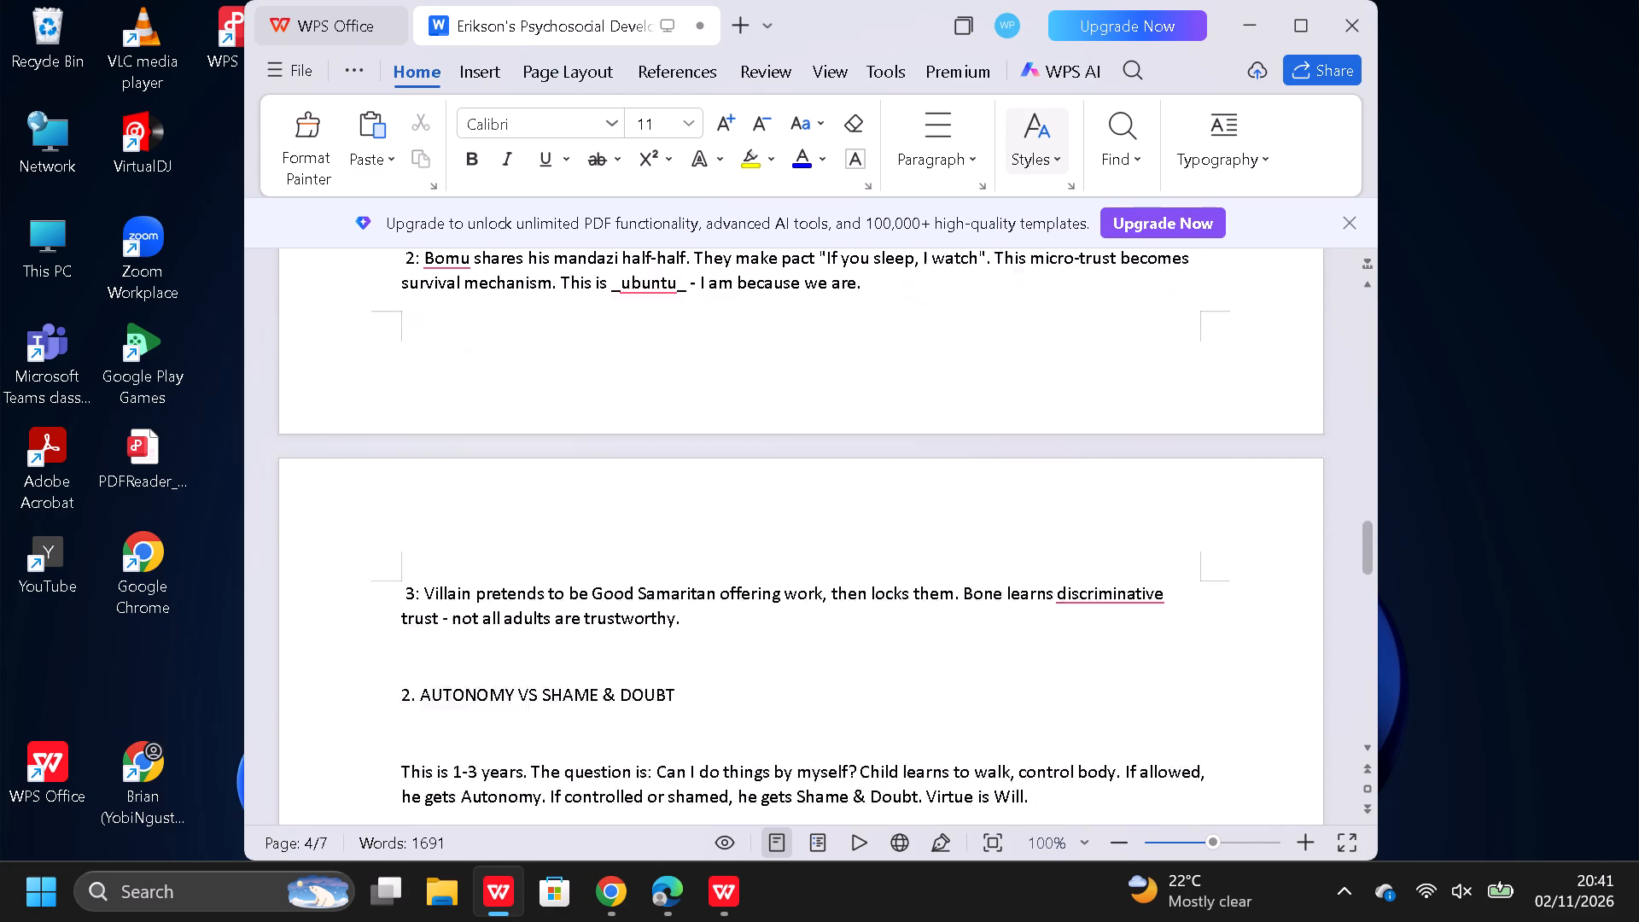
pyautogui.scroll(14, 487, 733)
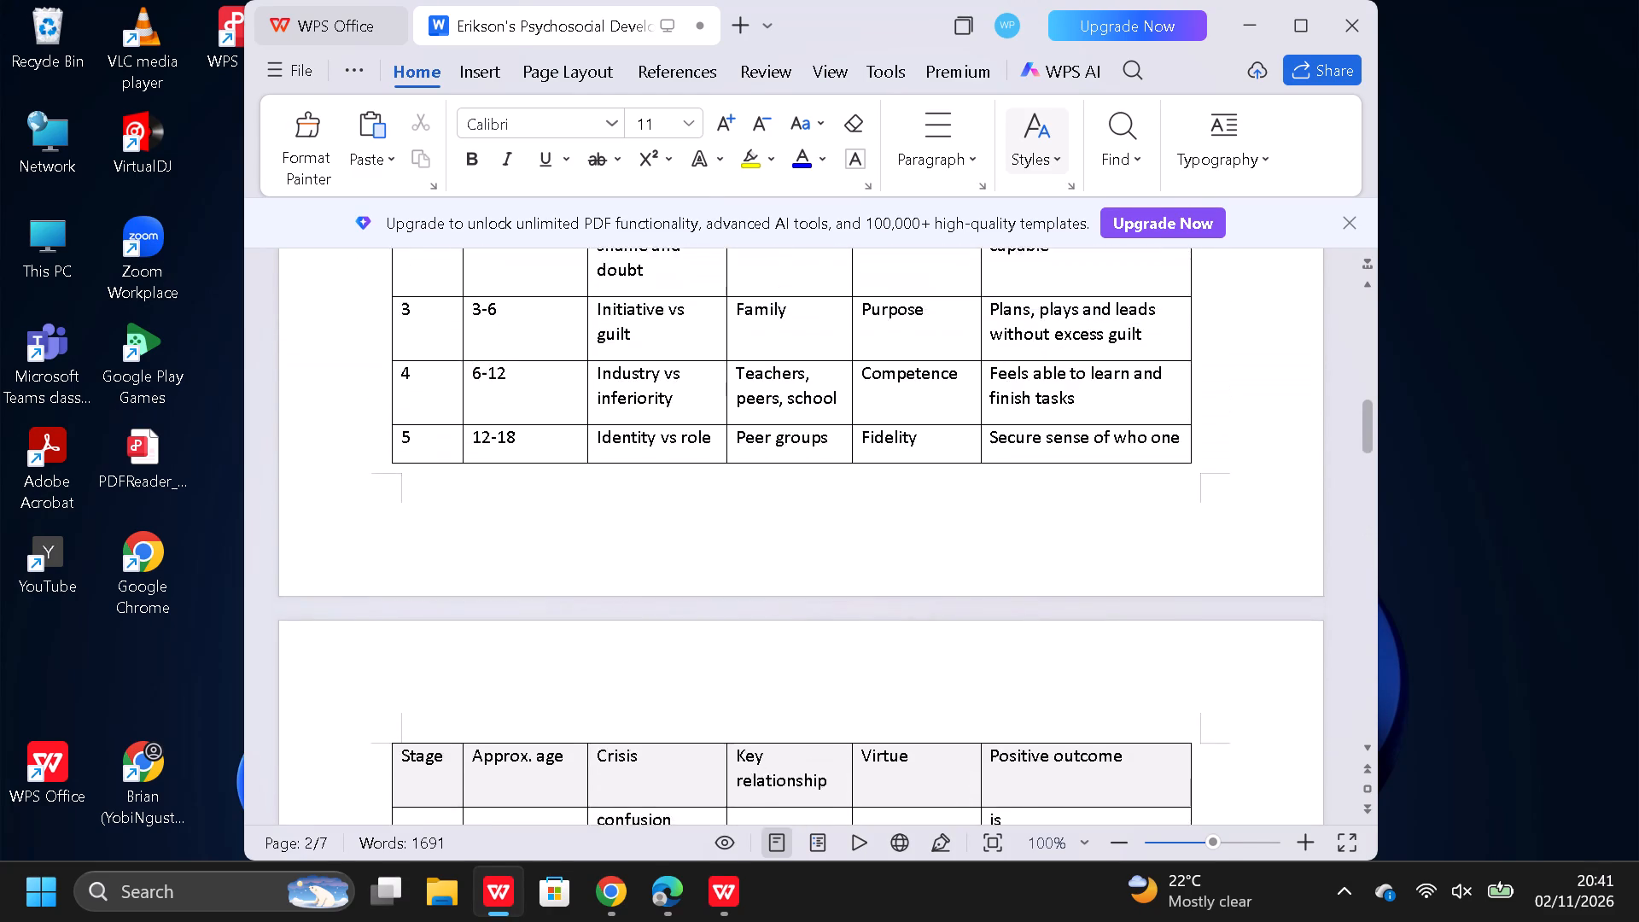
pyautogui.scroll(7, 487, 733)
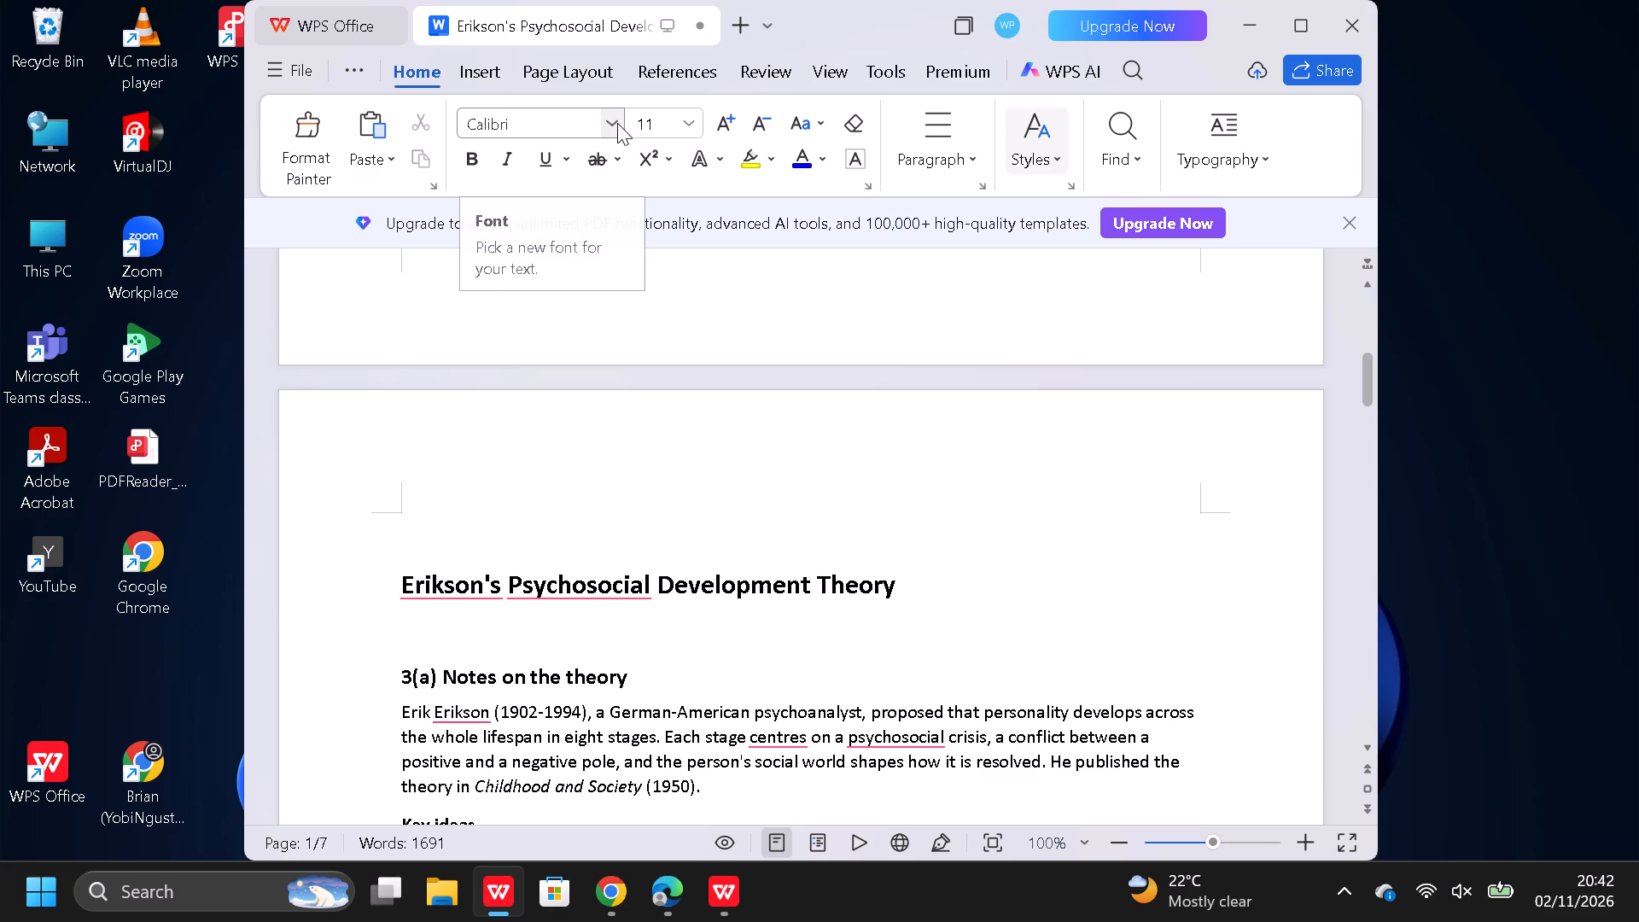
pyautogui.click(686, 124)
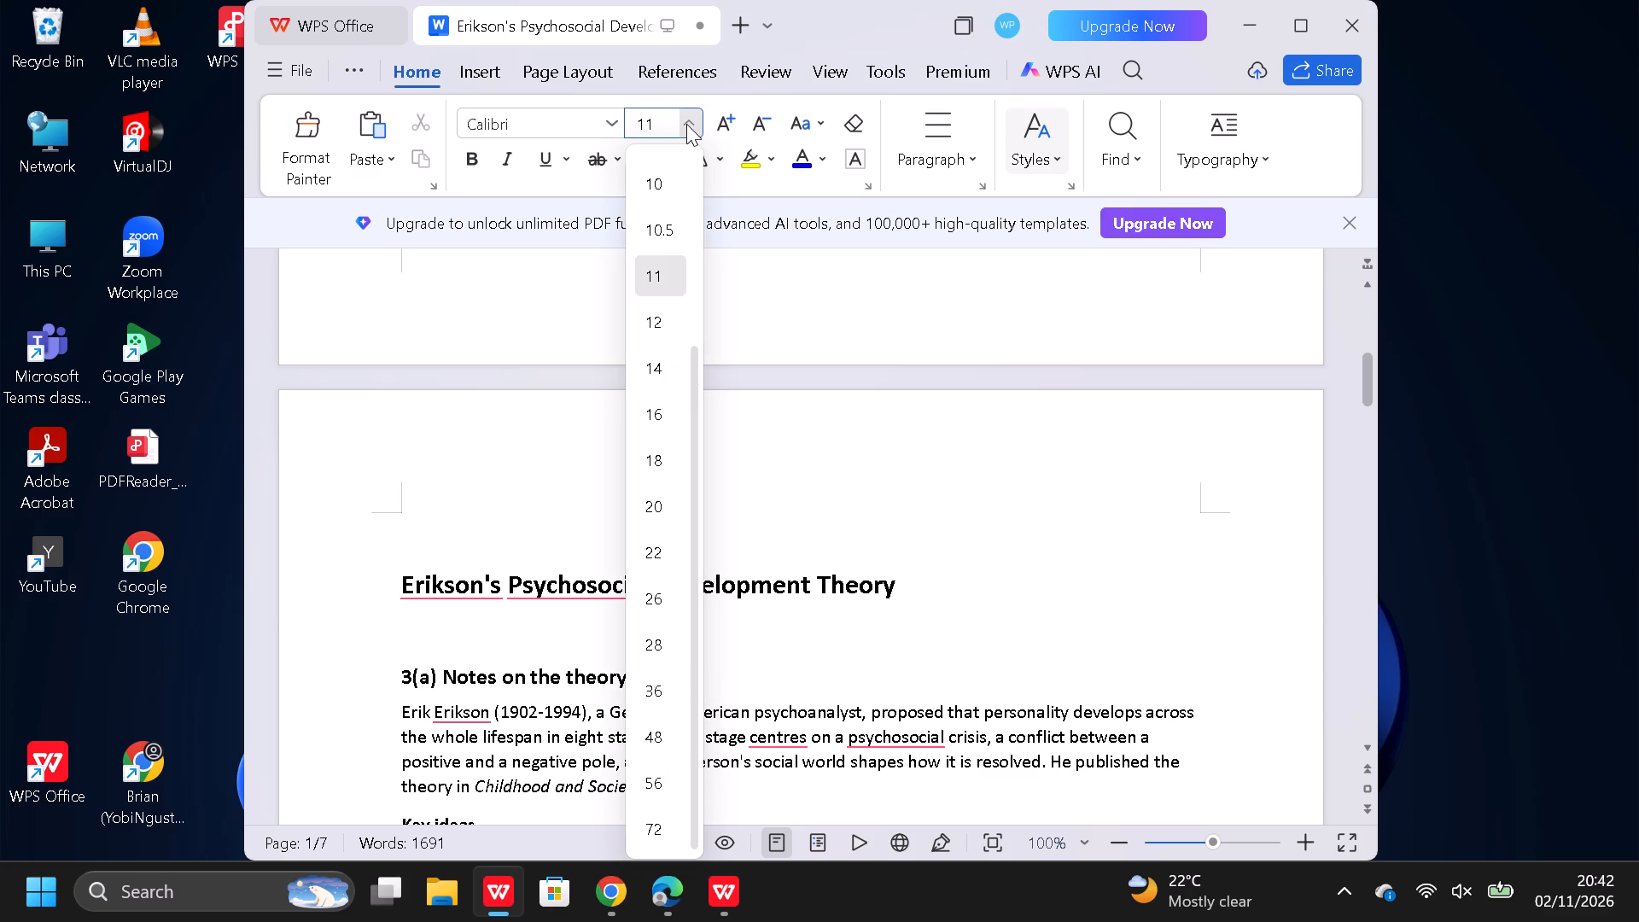
pyautogui.click(672, 351)
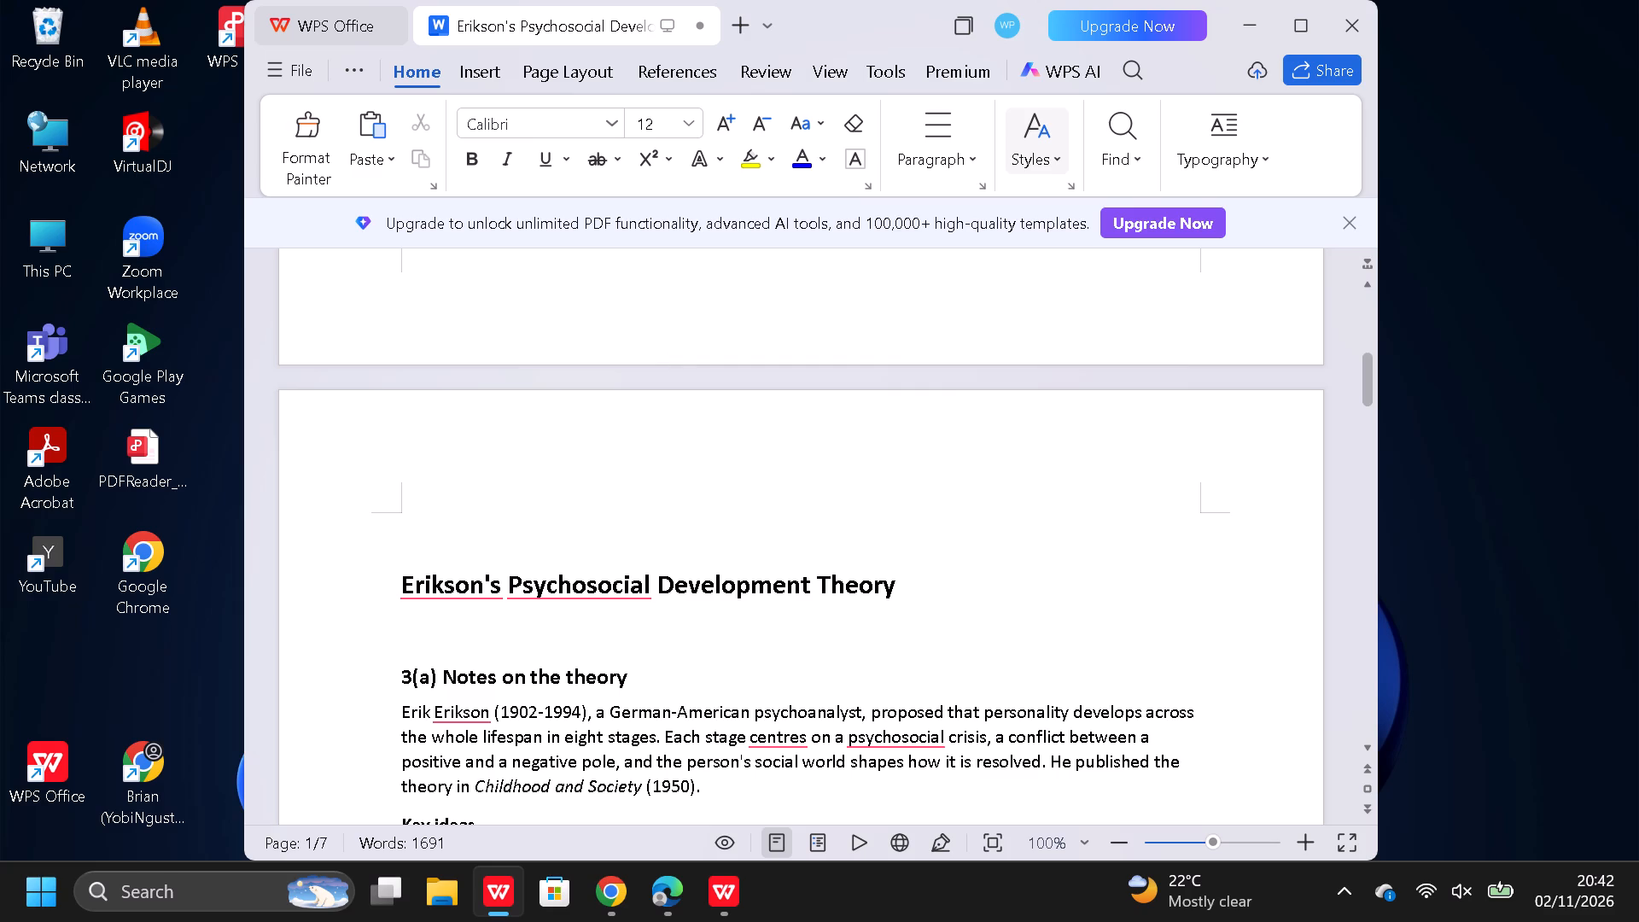
# Set the font to Times New Roman at the current text cursor position.
pyautogui.click(613, 120)
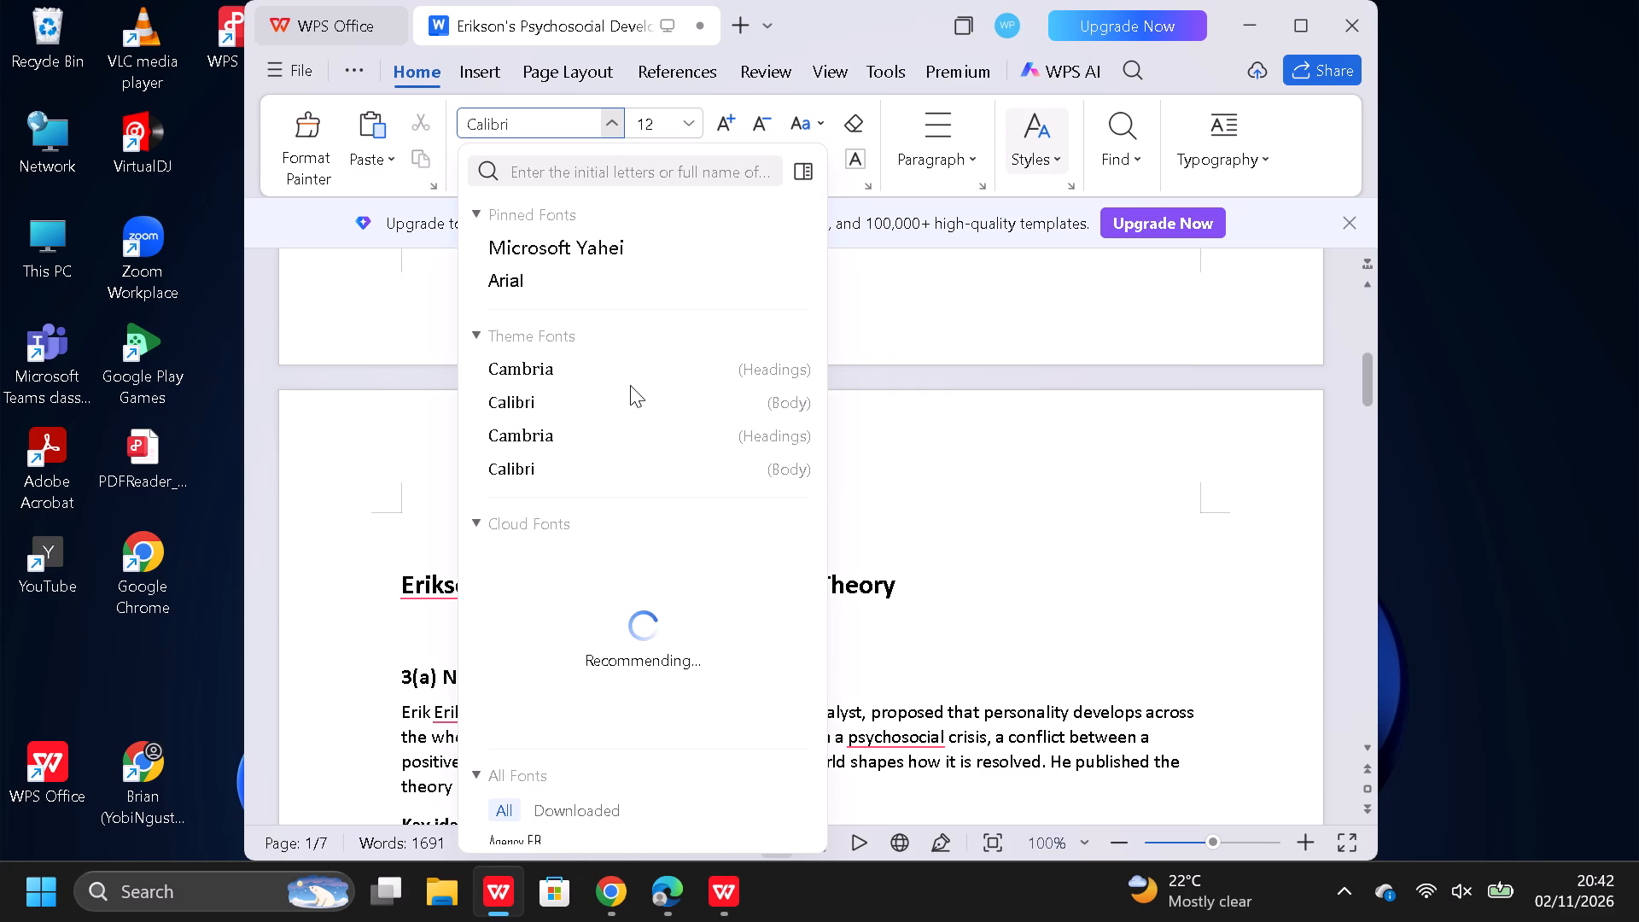
pyautogui.scroll(-4, 630, 385)
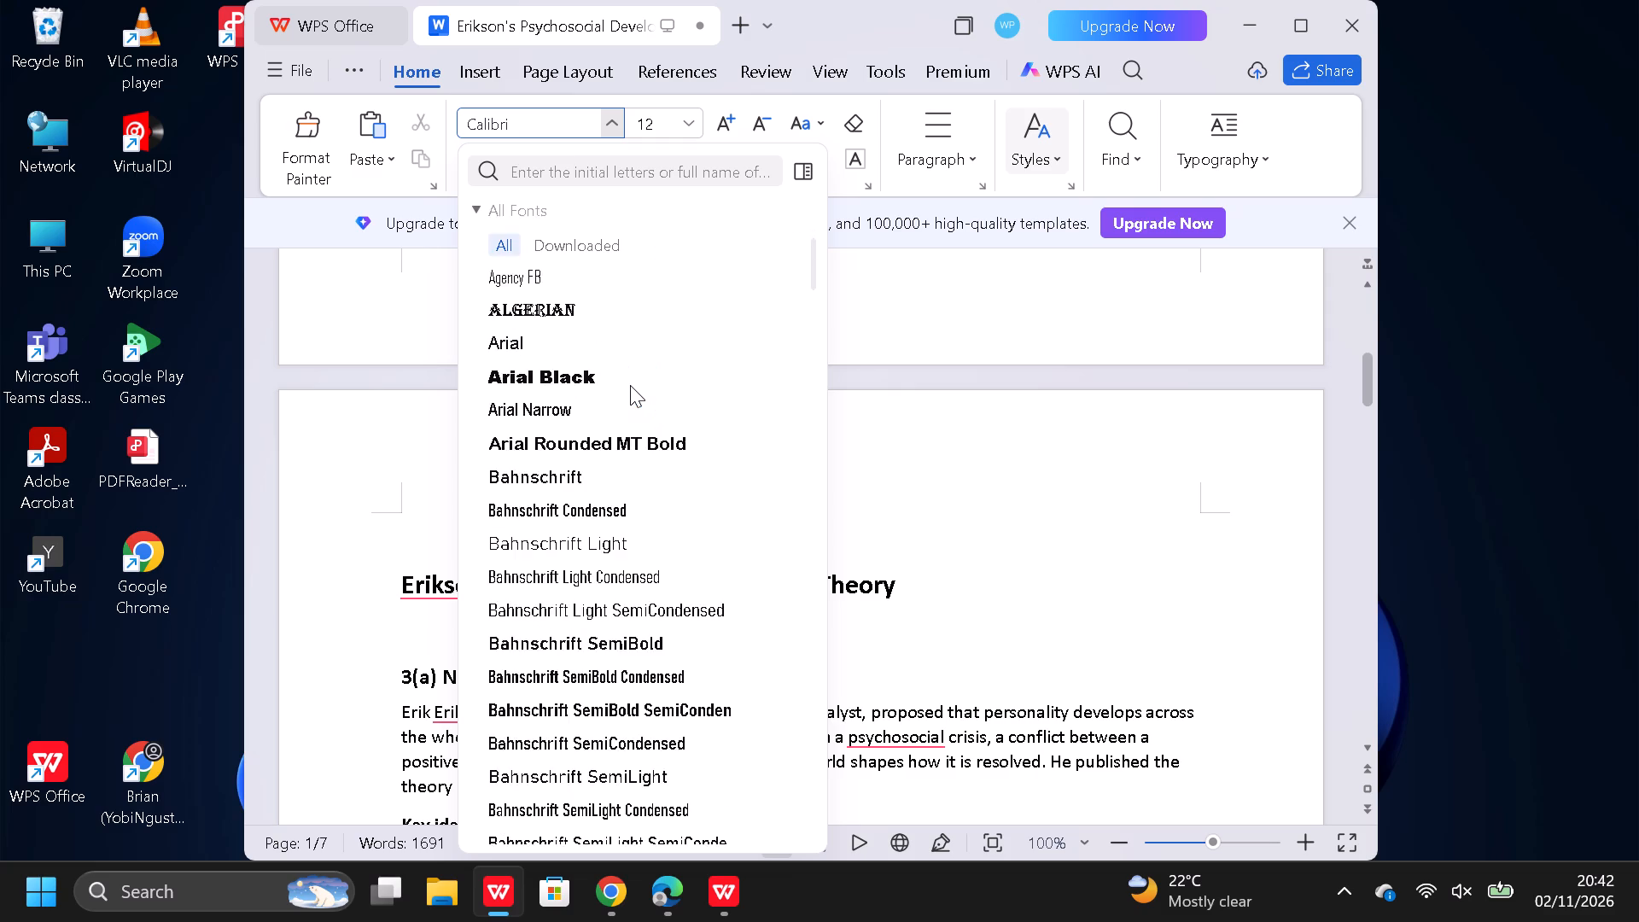
pyautogui.scroll(-5, 630, 385)
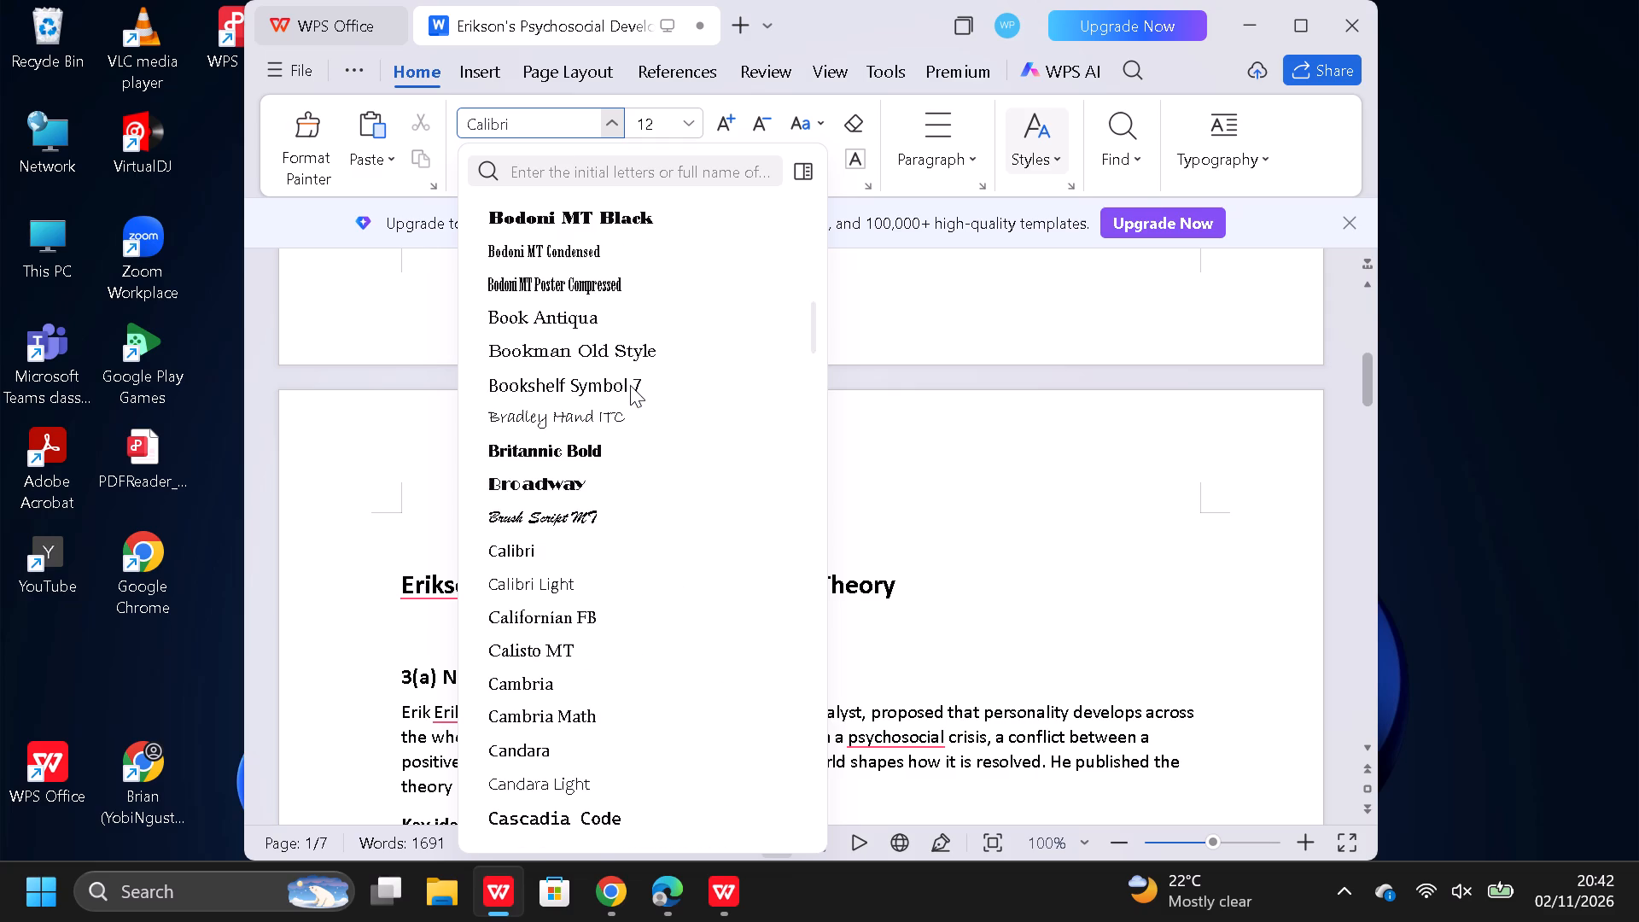
pyautogui.scroll(-3, 630, 385)
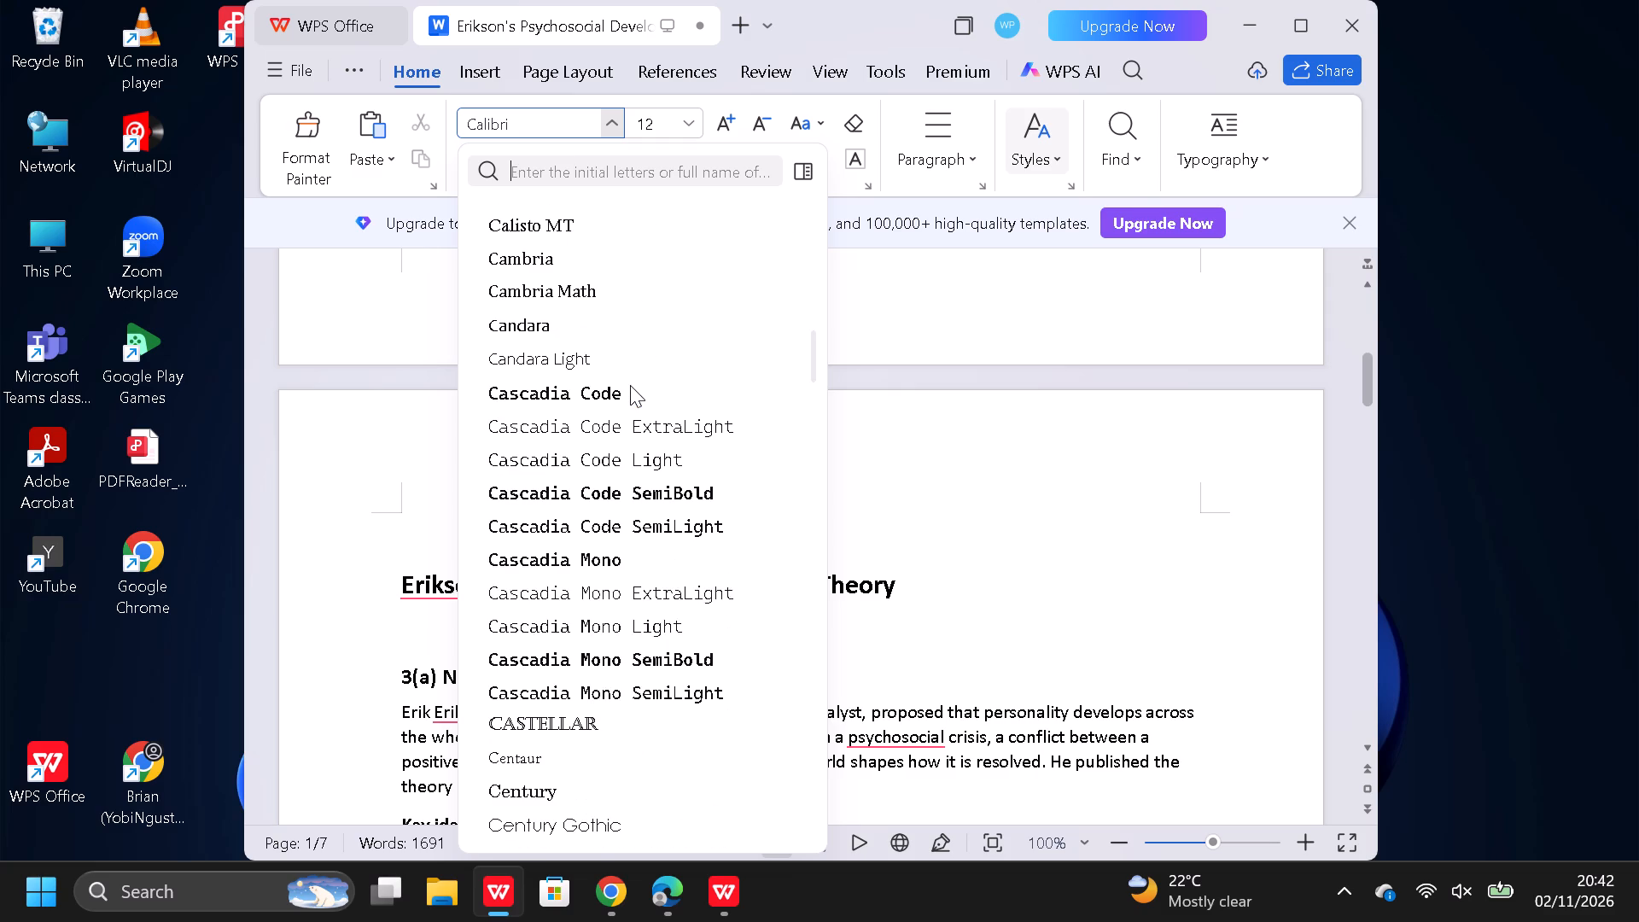
pyautogui.scroll(-8, 630, 385)
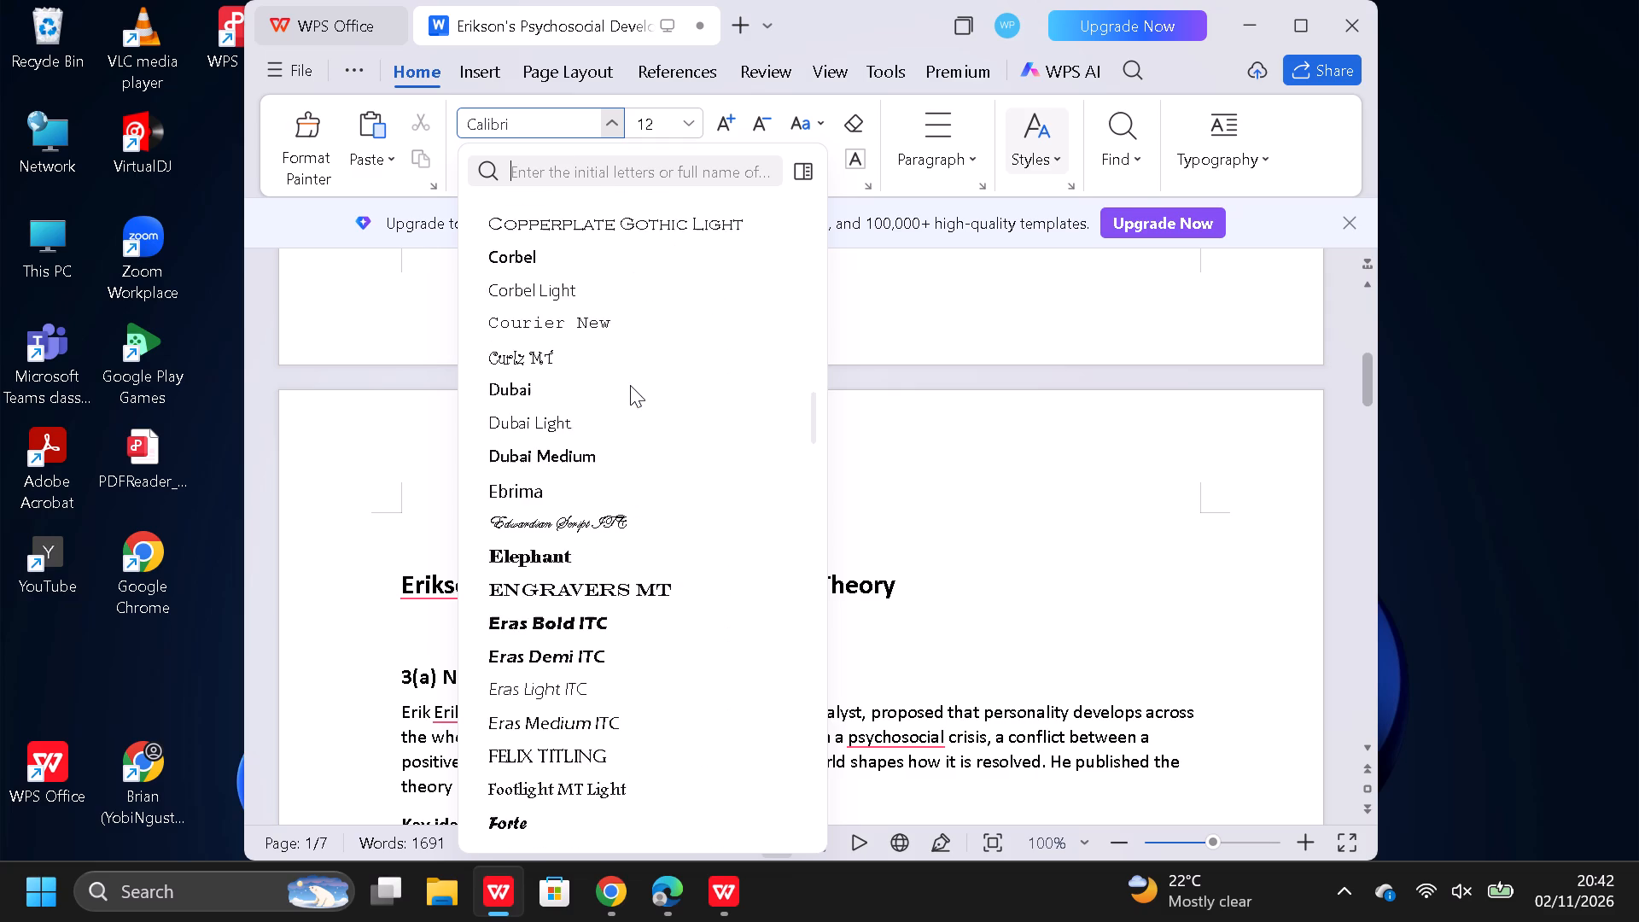
pyautogui.scroll(-9, 630, 385)
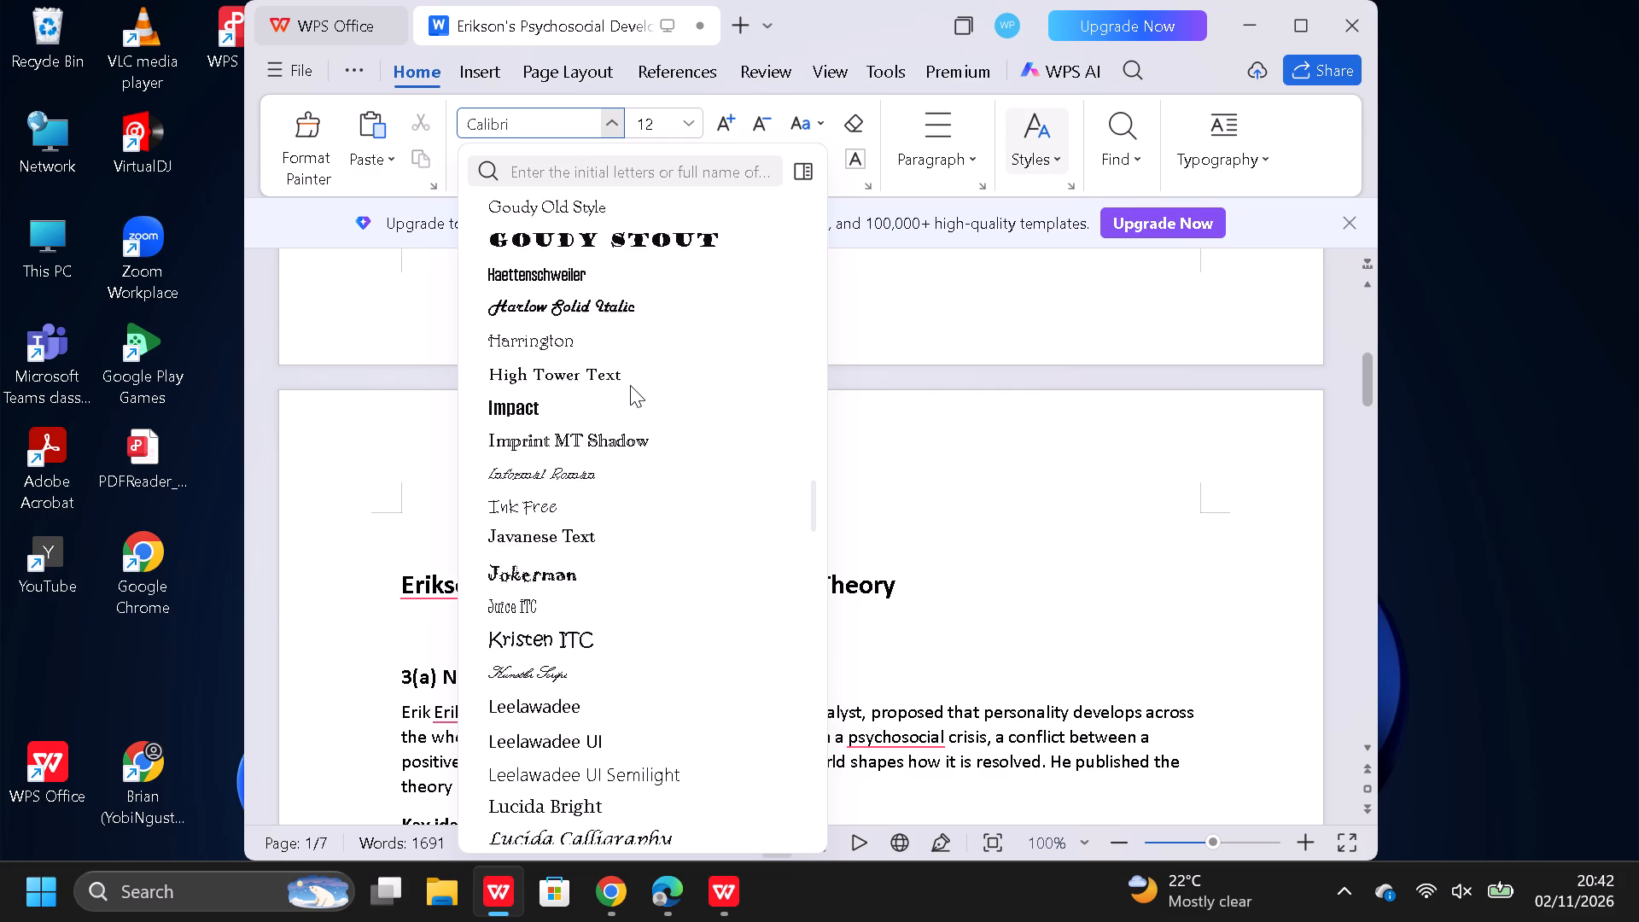
pyautogui.scroll(-1, 630, 385)
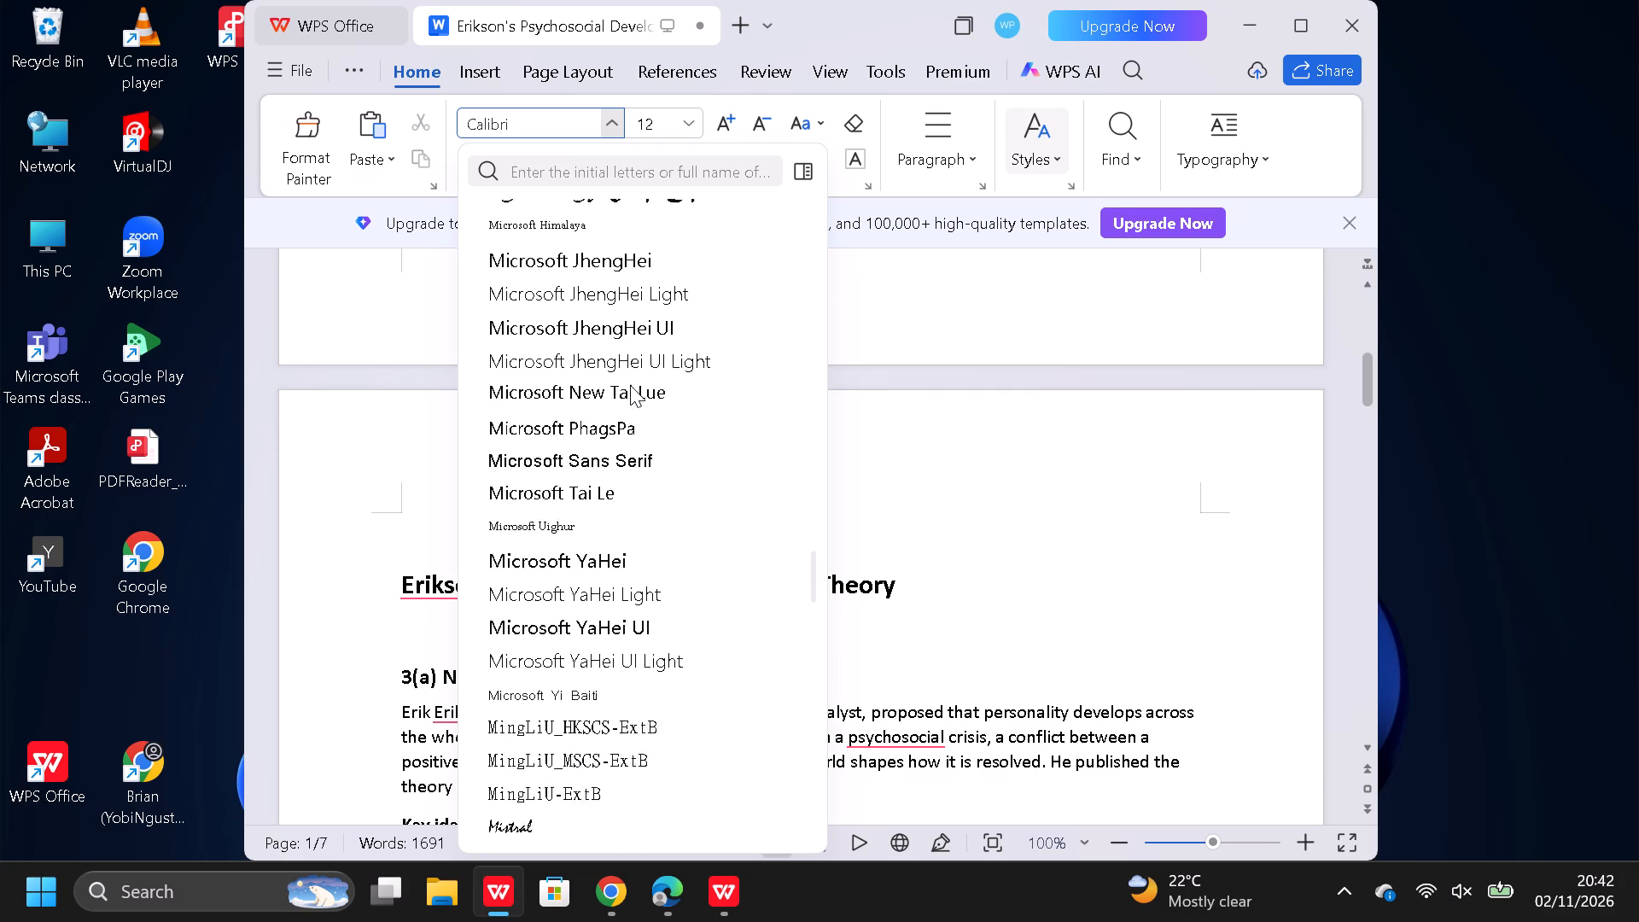
pyautogui.scroll(-4, 630, 385)
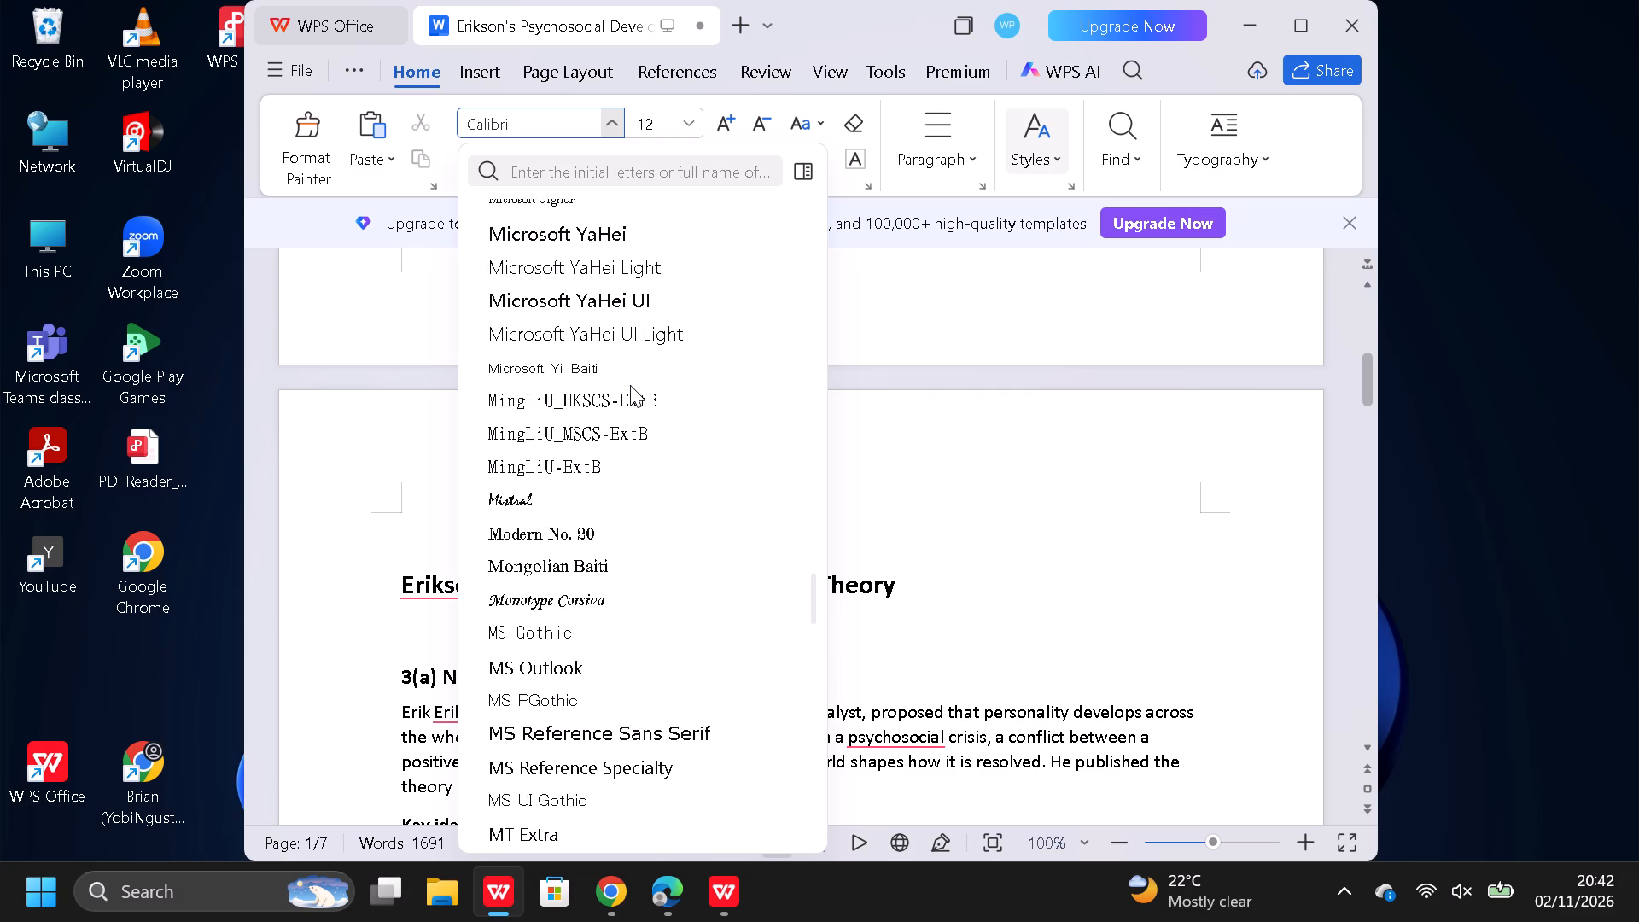
pyautogui.scroll(-7, 630, 385)
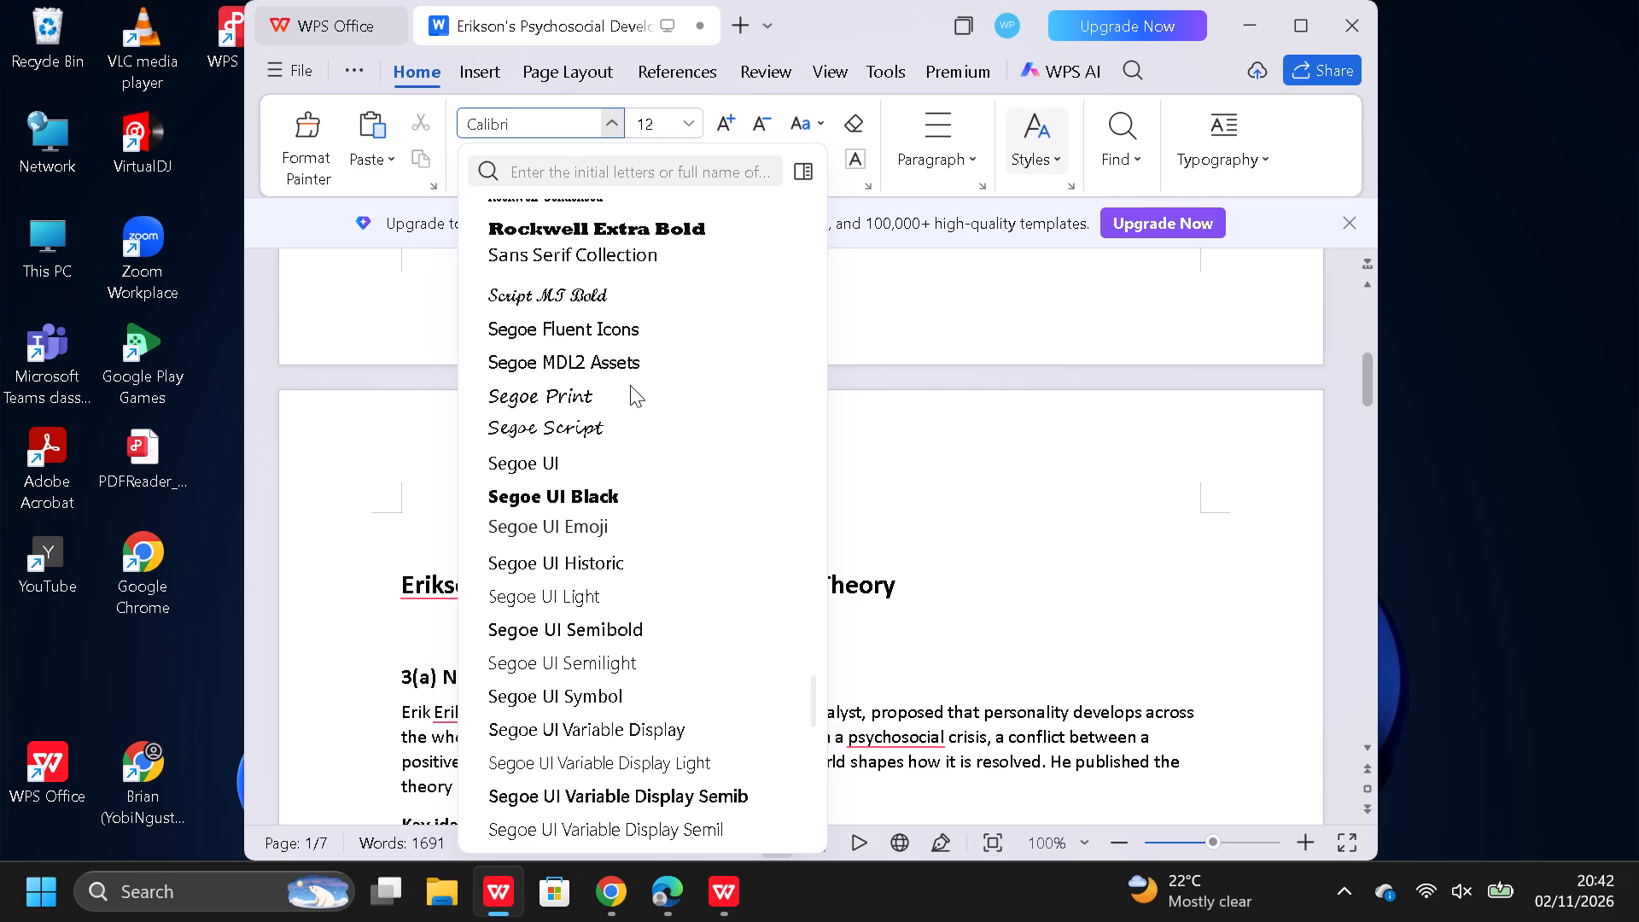
pyautogui.scroll(-1, 630, 385)
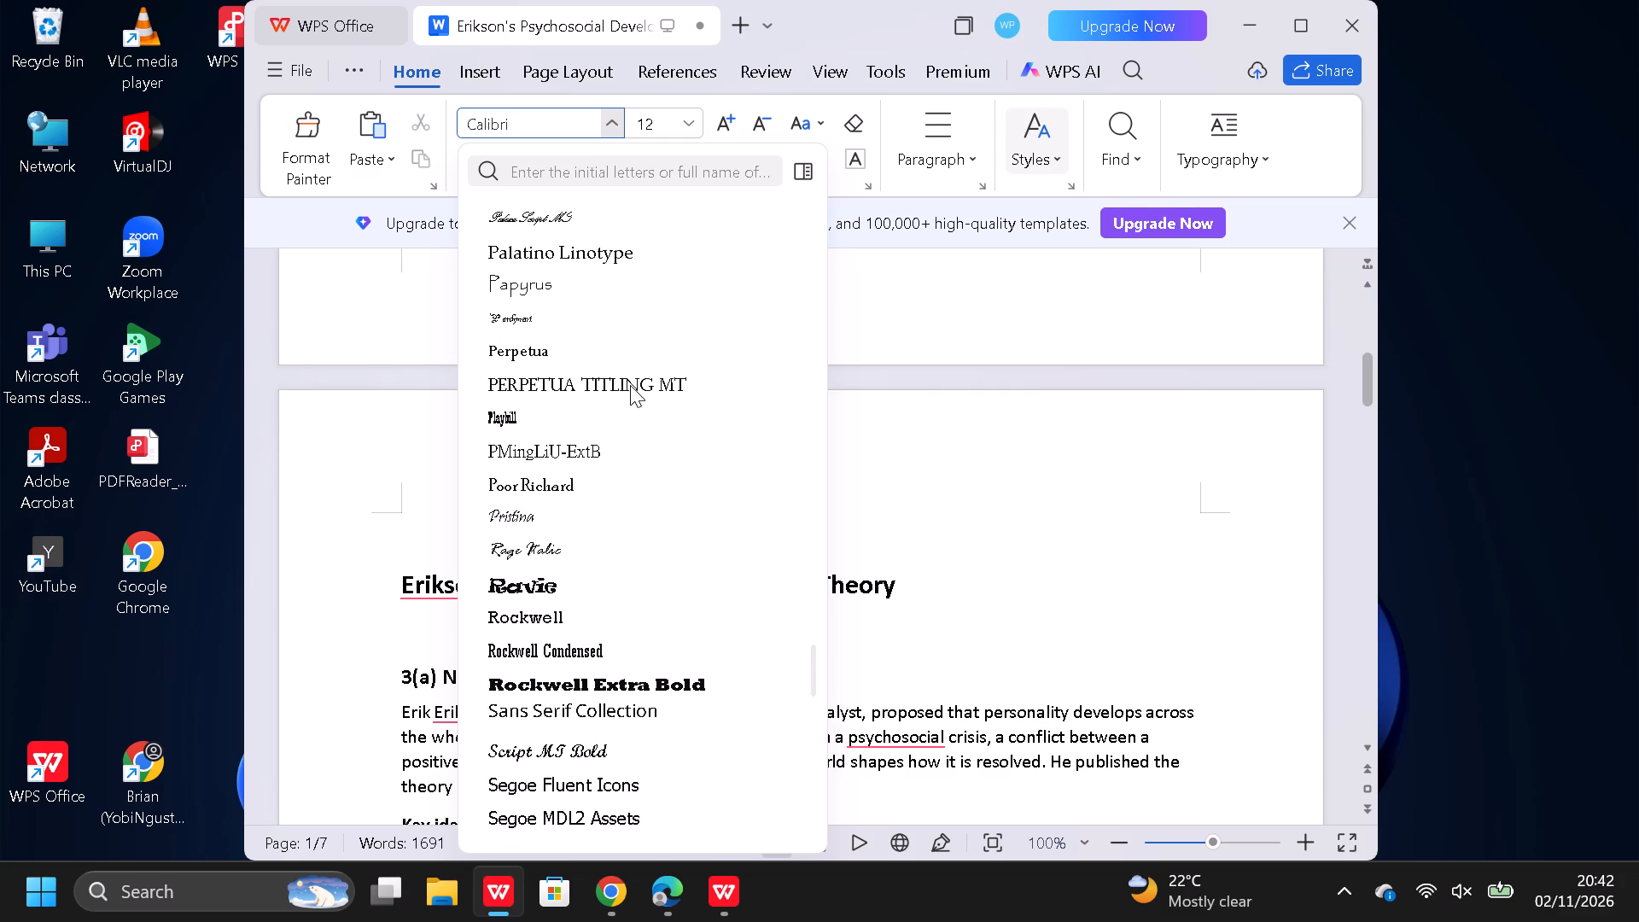
pyautogui.scroll(3, 630, 385)
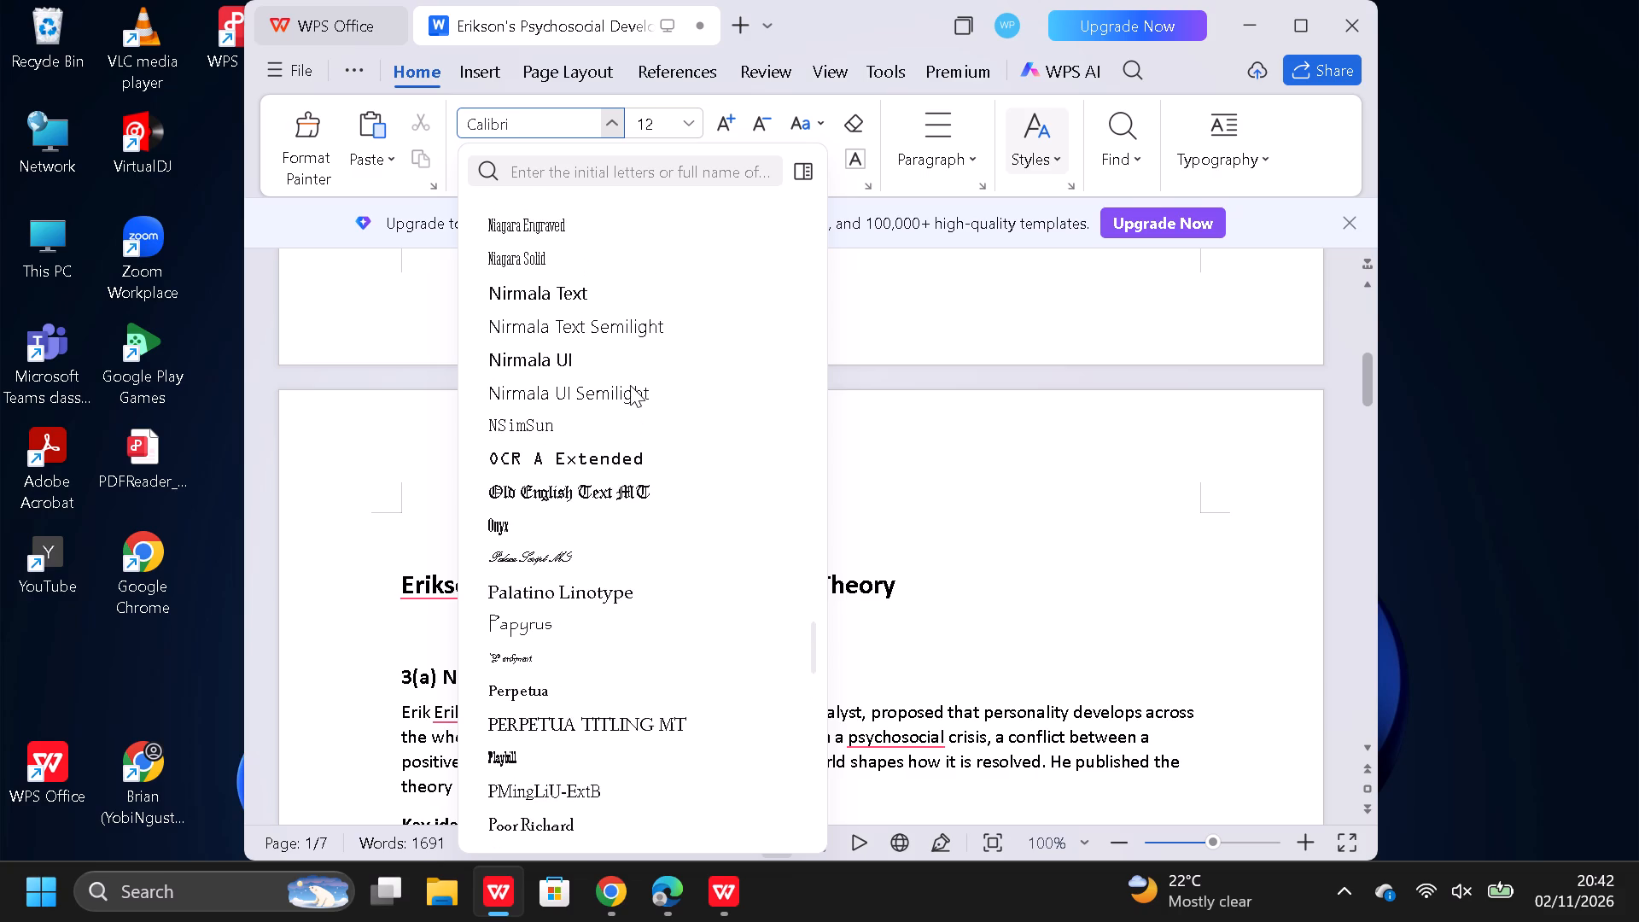
pyautogui.scroll(2, 630, 385)
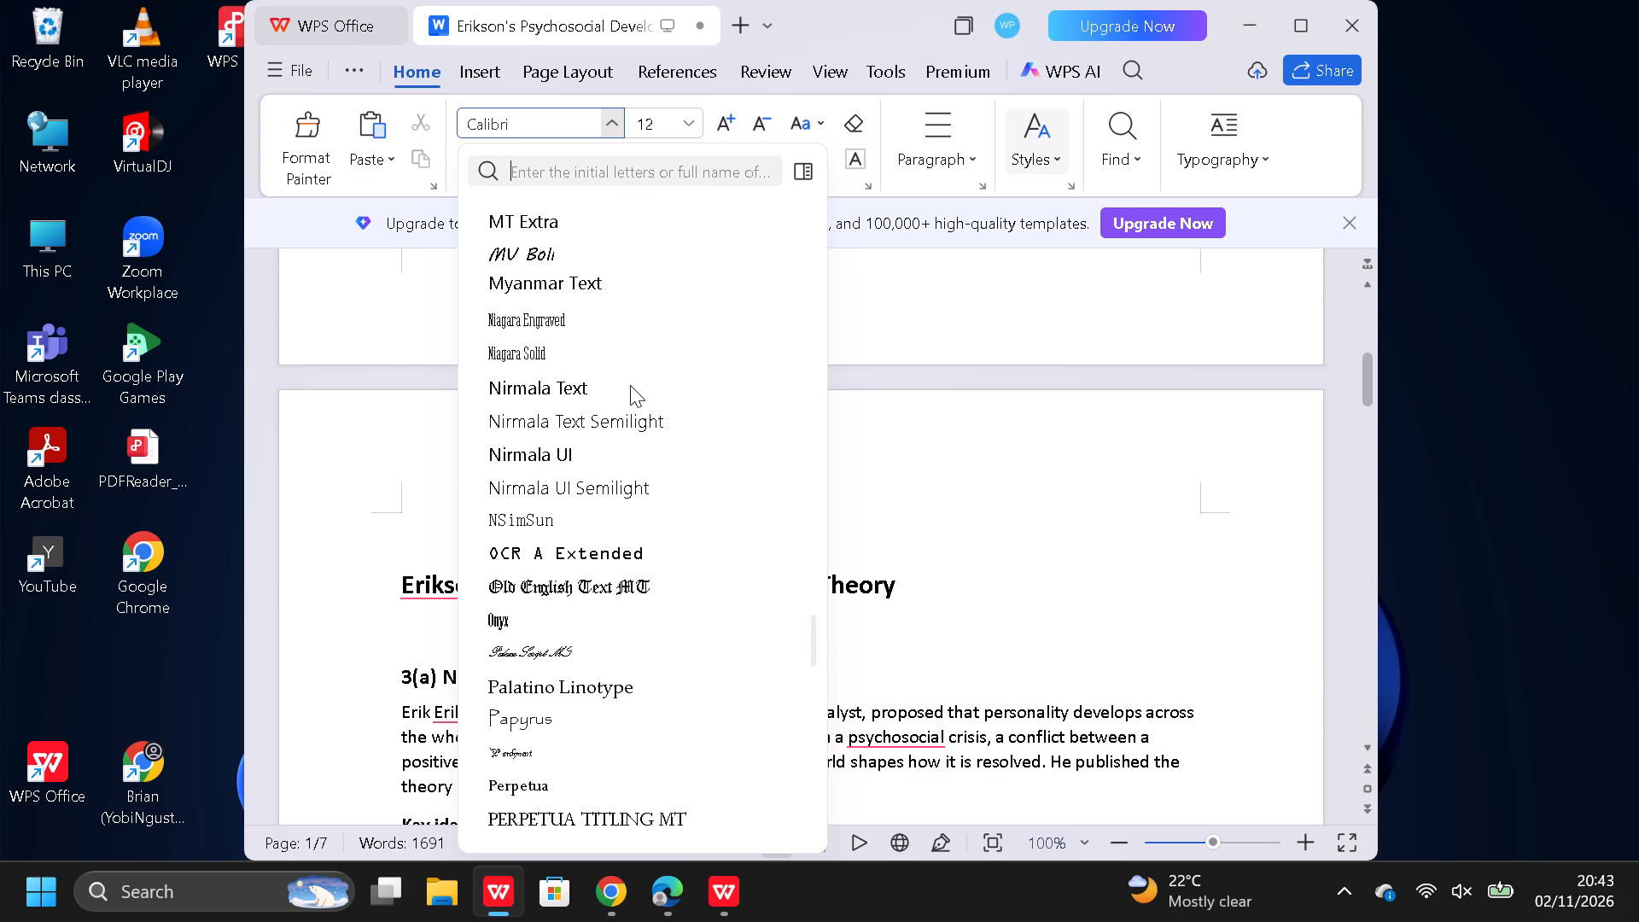
pyautogui.scroll(1, 630, 385)
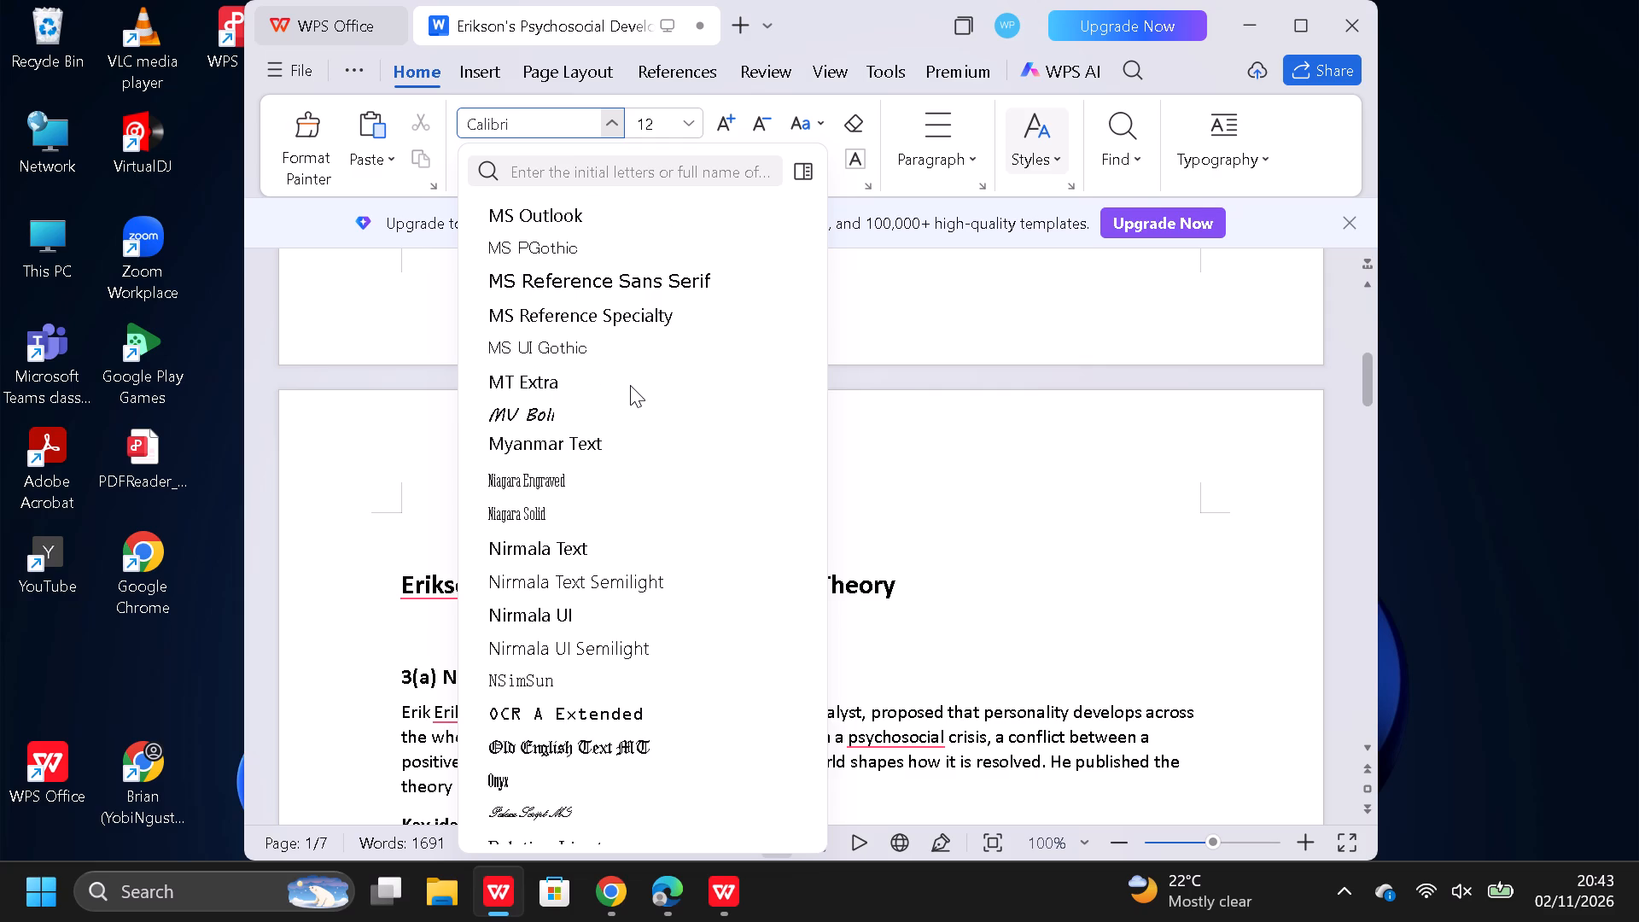
pyautogui.scroll(2, 630, 385)
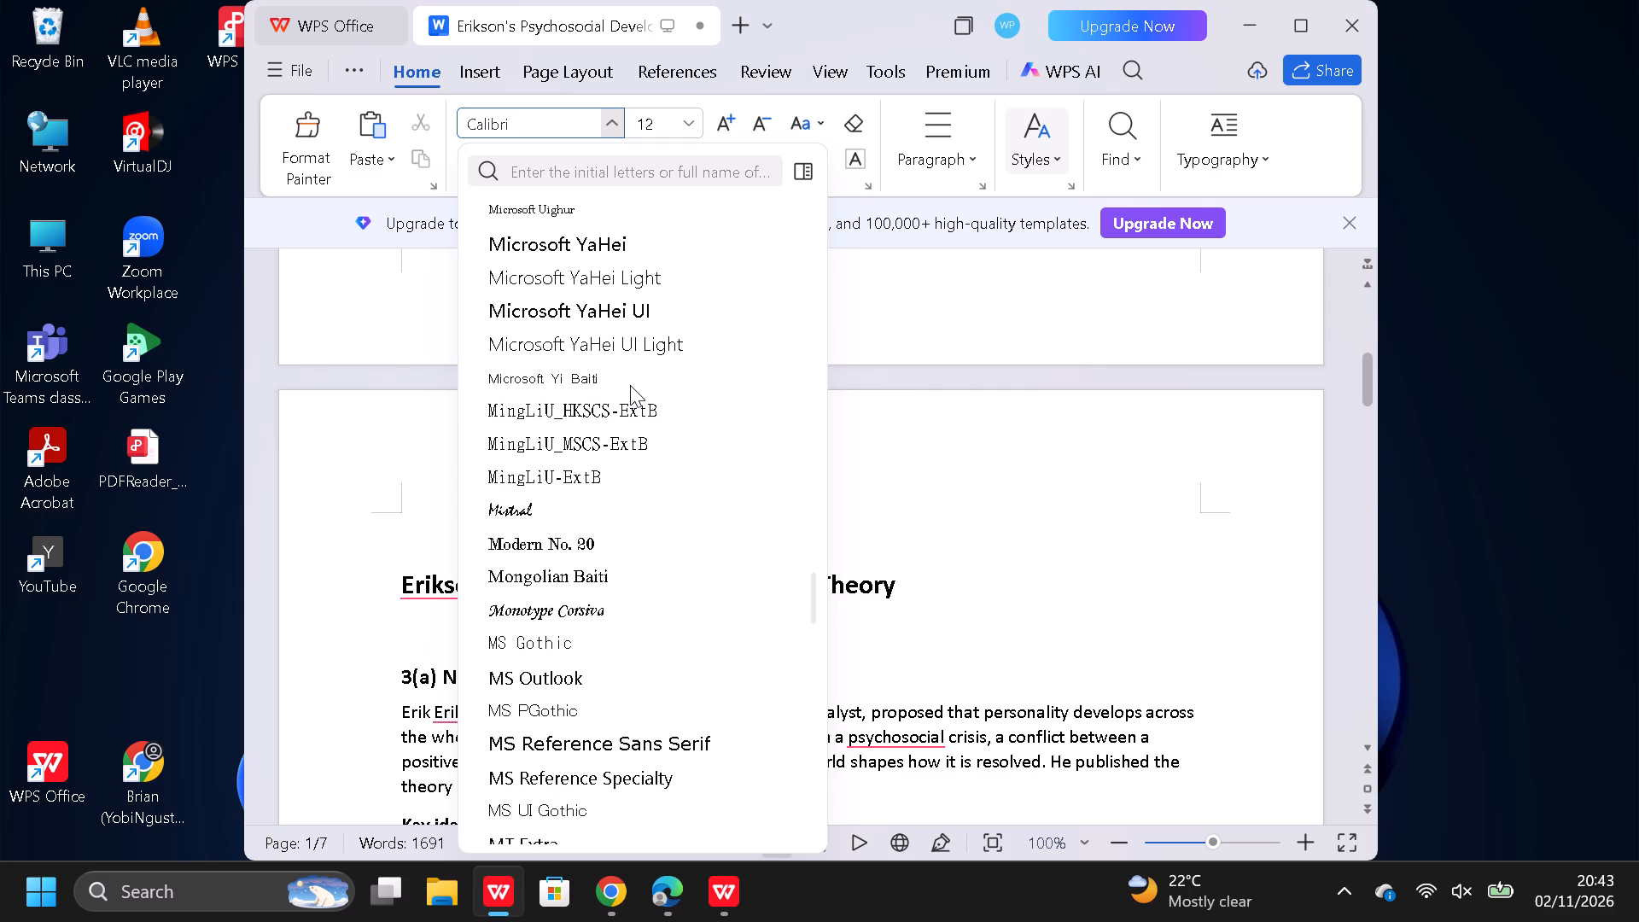
pyautogui.scroll(3, 630, 385)
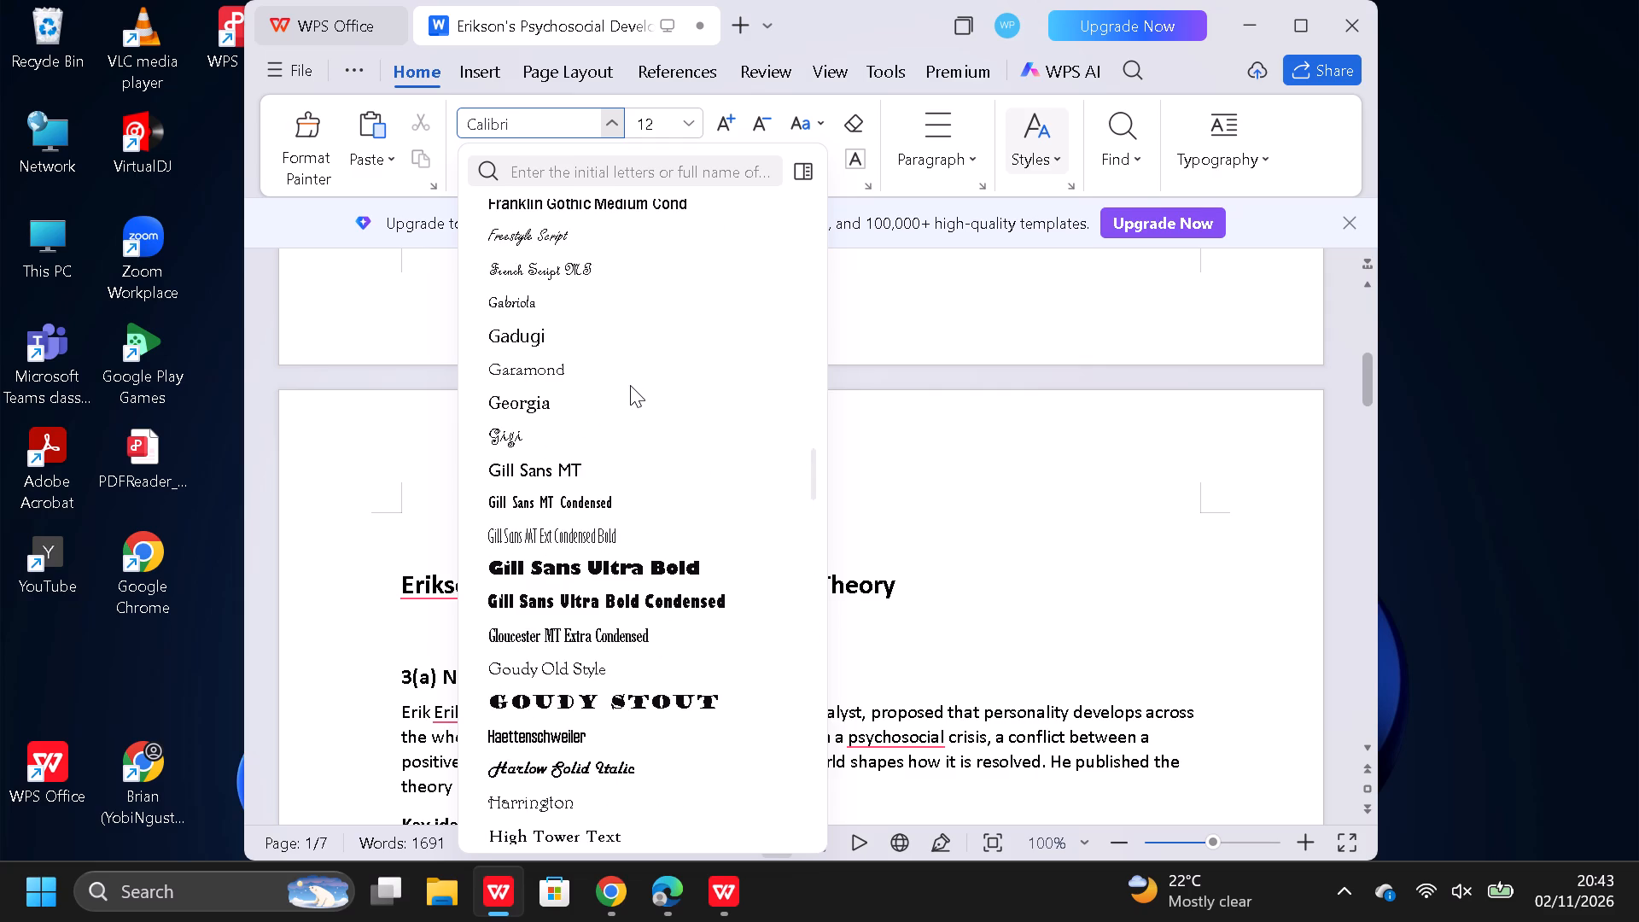
pyautogui.scroll(4, 630, 385)
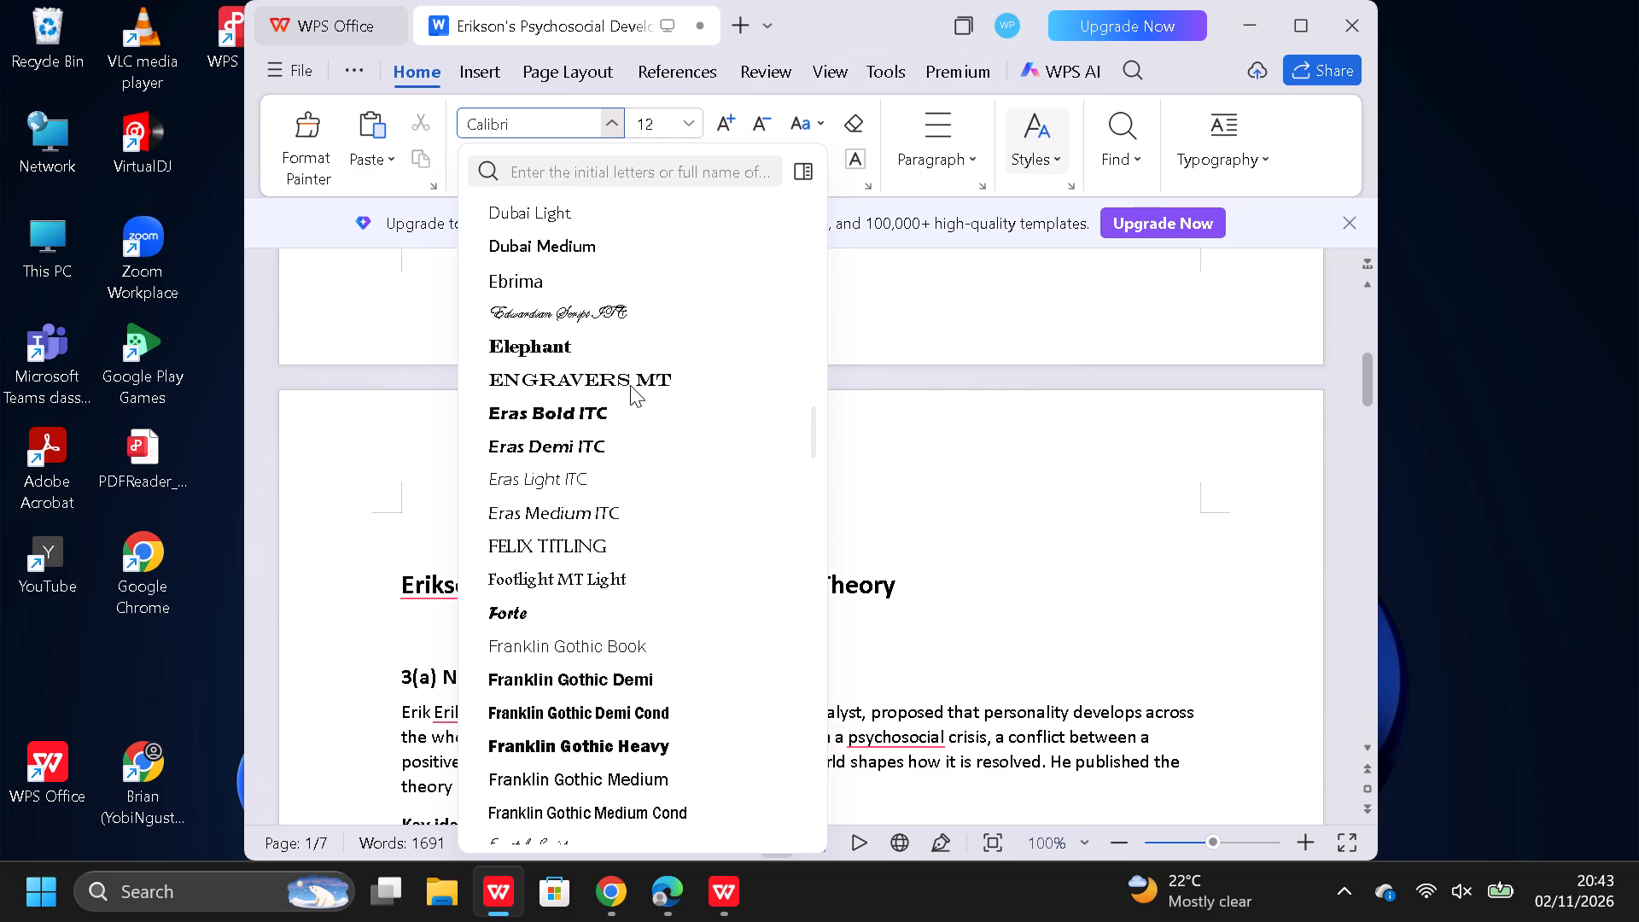
pyautogui.scroll(2, 630, 385)
pyautogui.rightClick(630, 385)
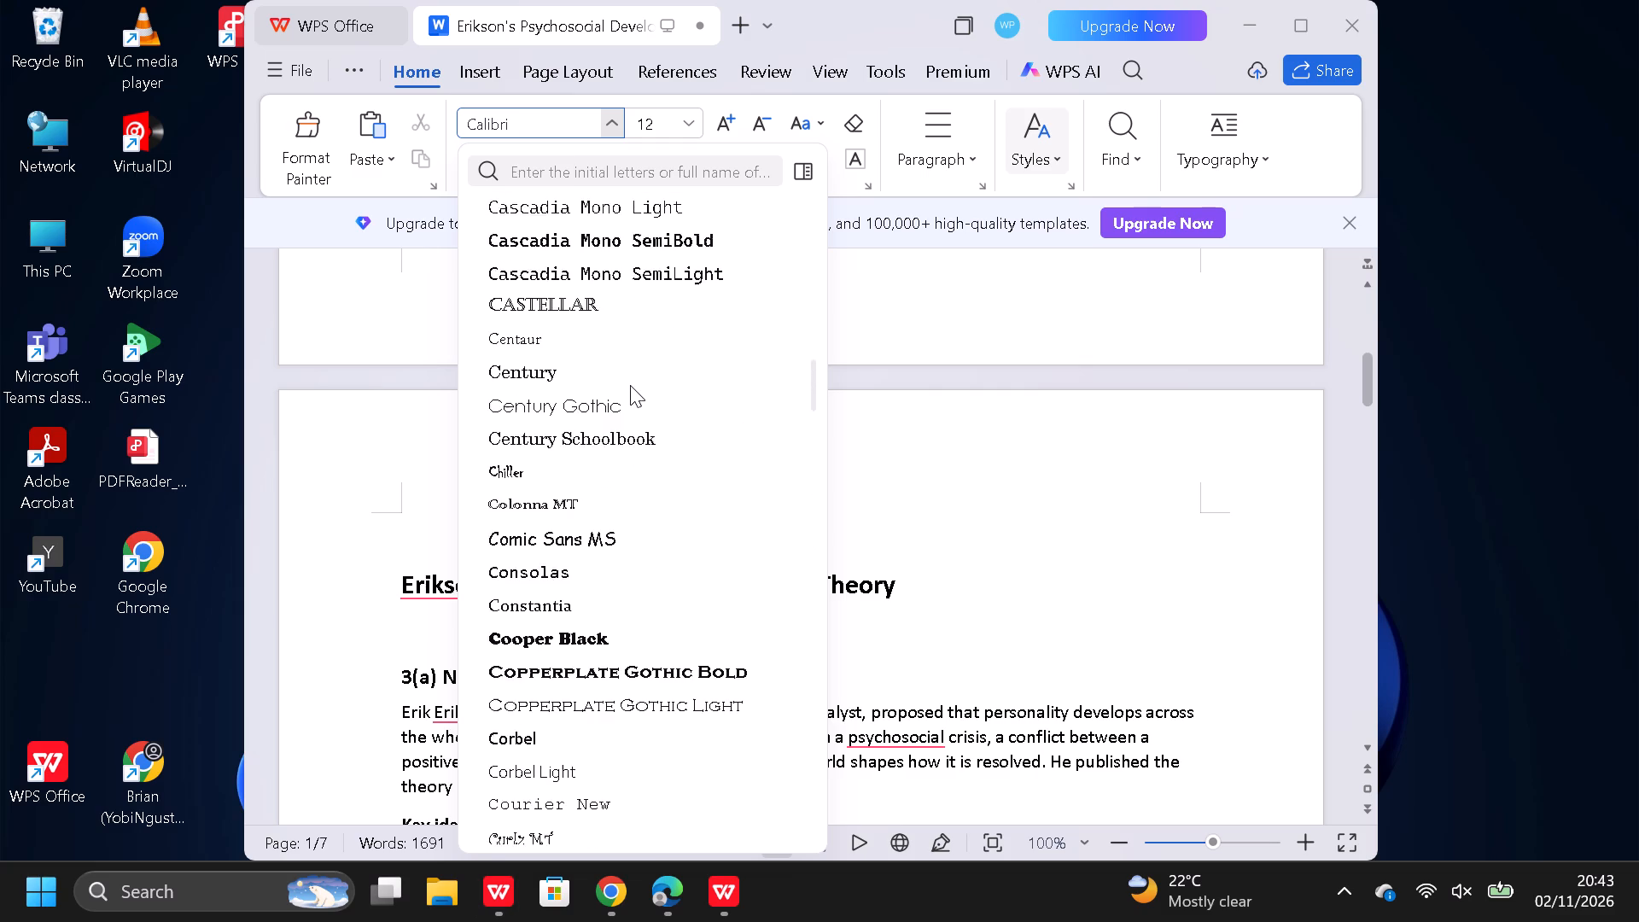
pyautogui.scroll(-3, 630, 385)
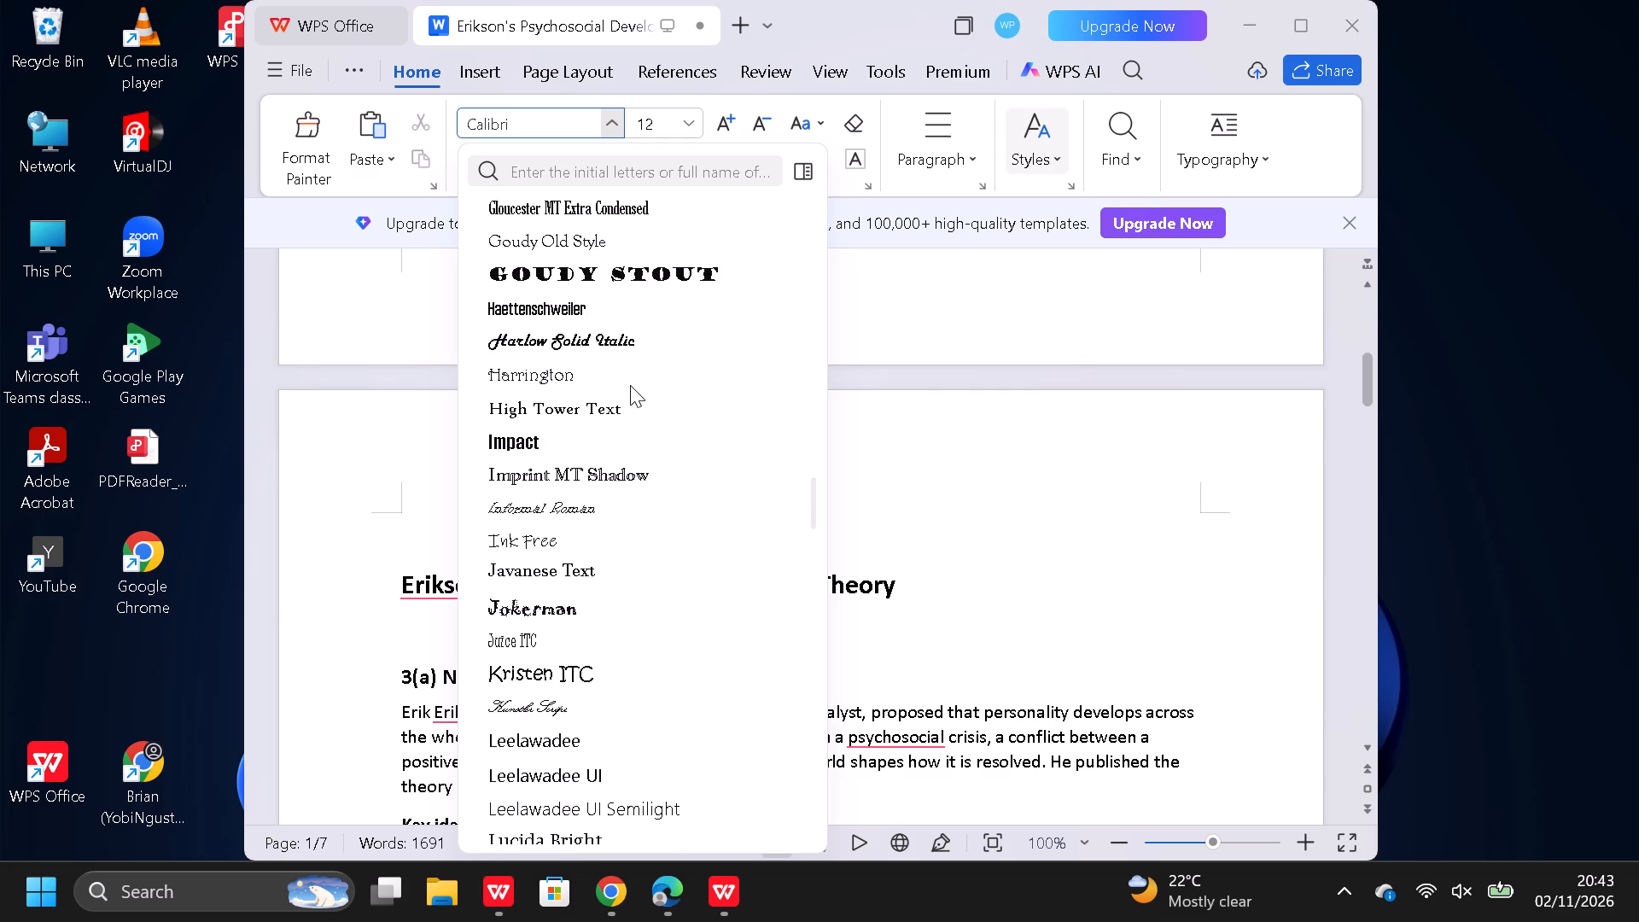
pyautogui.scroll(-2, 634, 362)
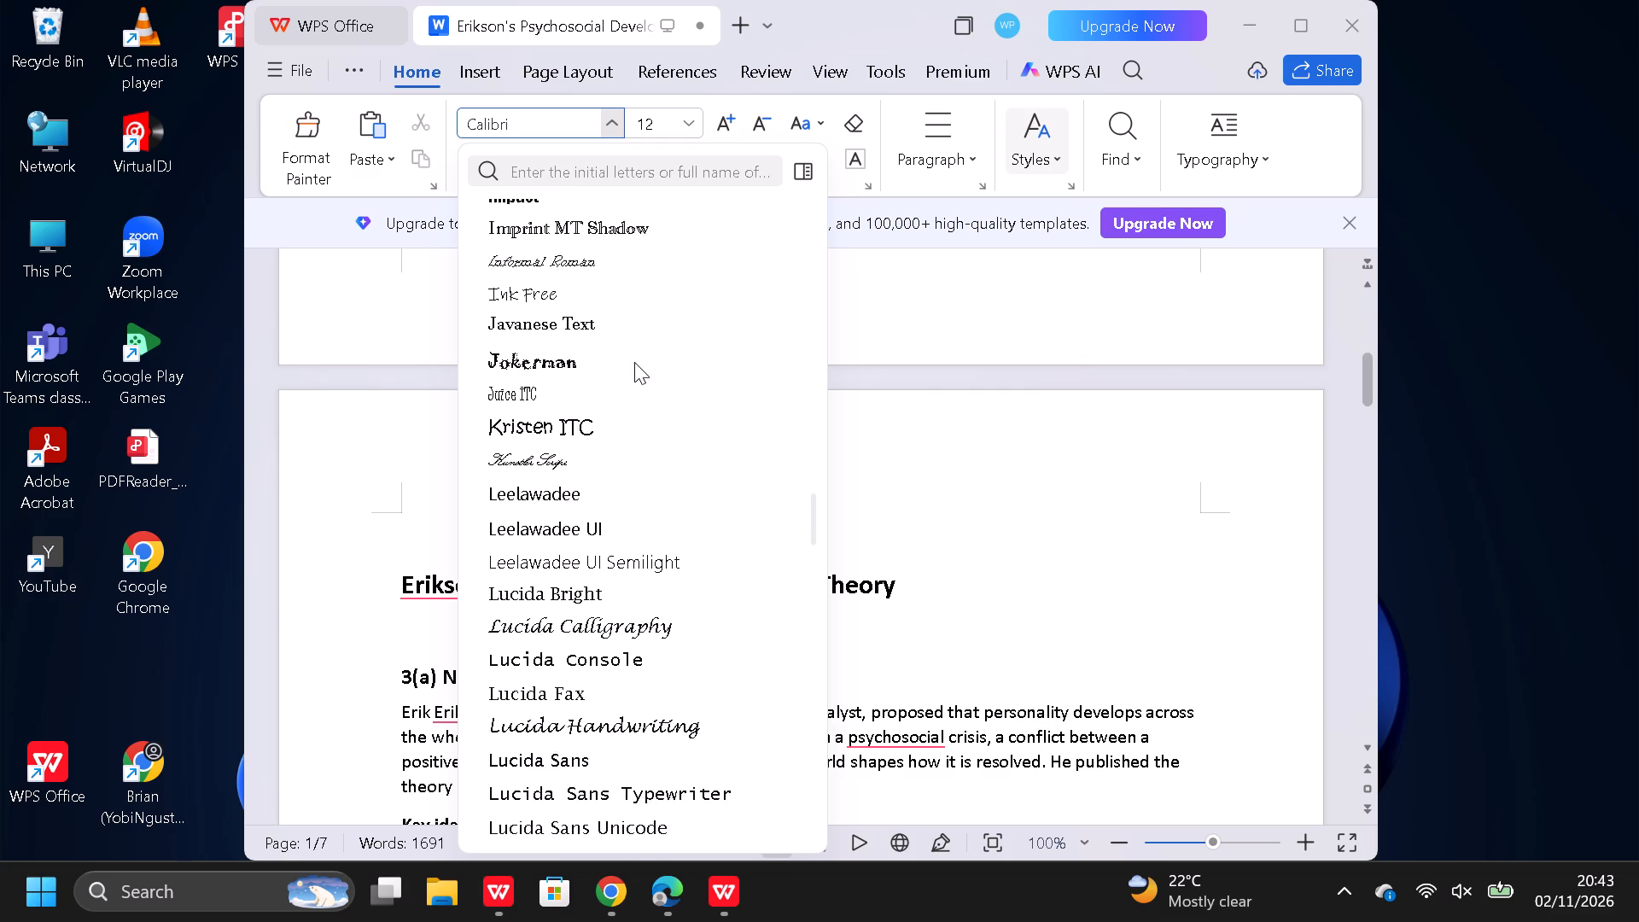
pyautogui.scroll(-3, 634, 362)
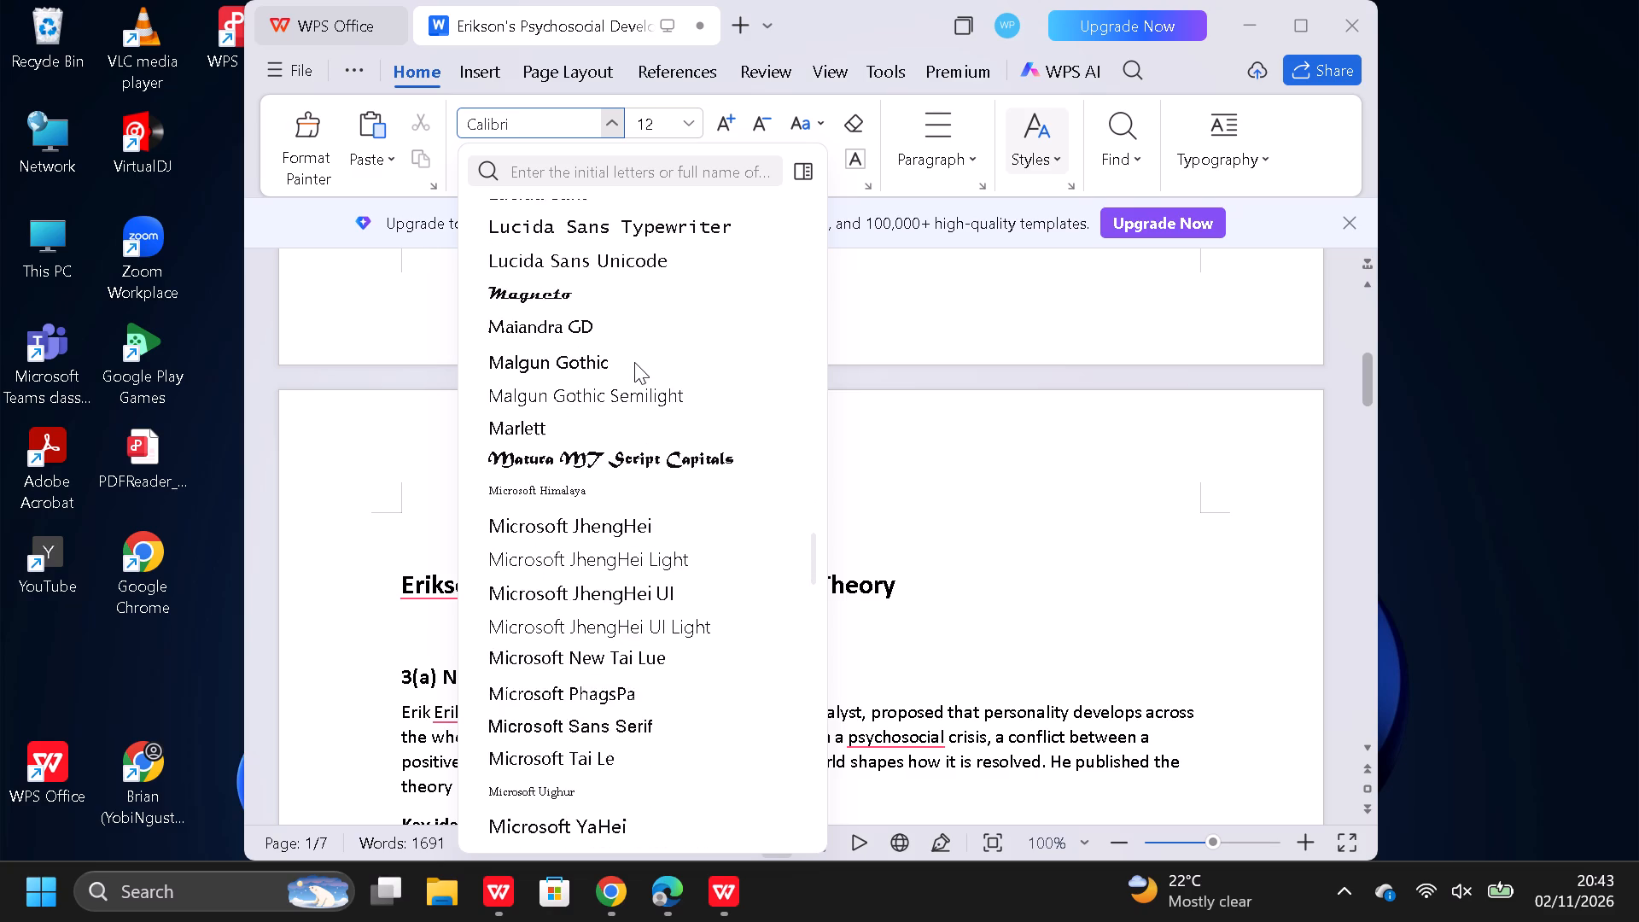
pyautogui.scroll(-4, 634, 362)
pyautogui.scroll(2, 634, 362)
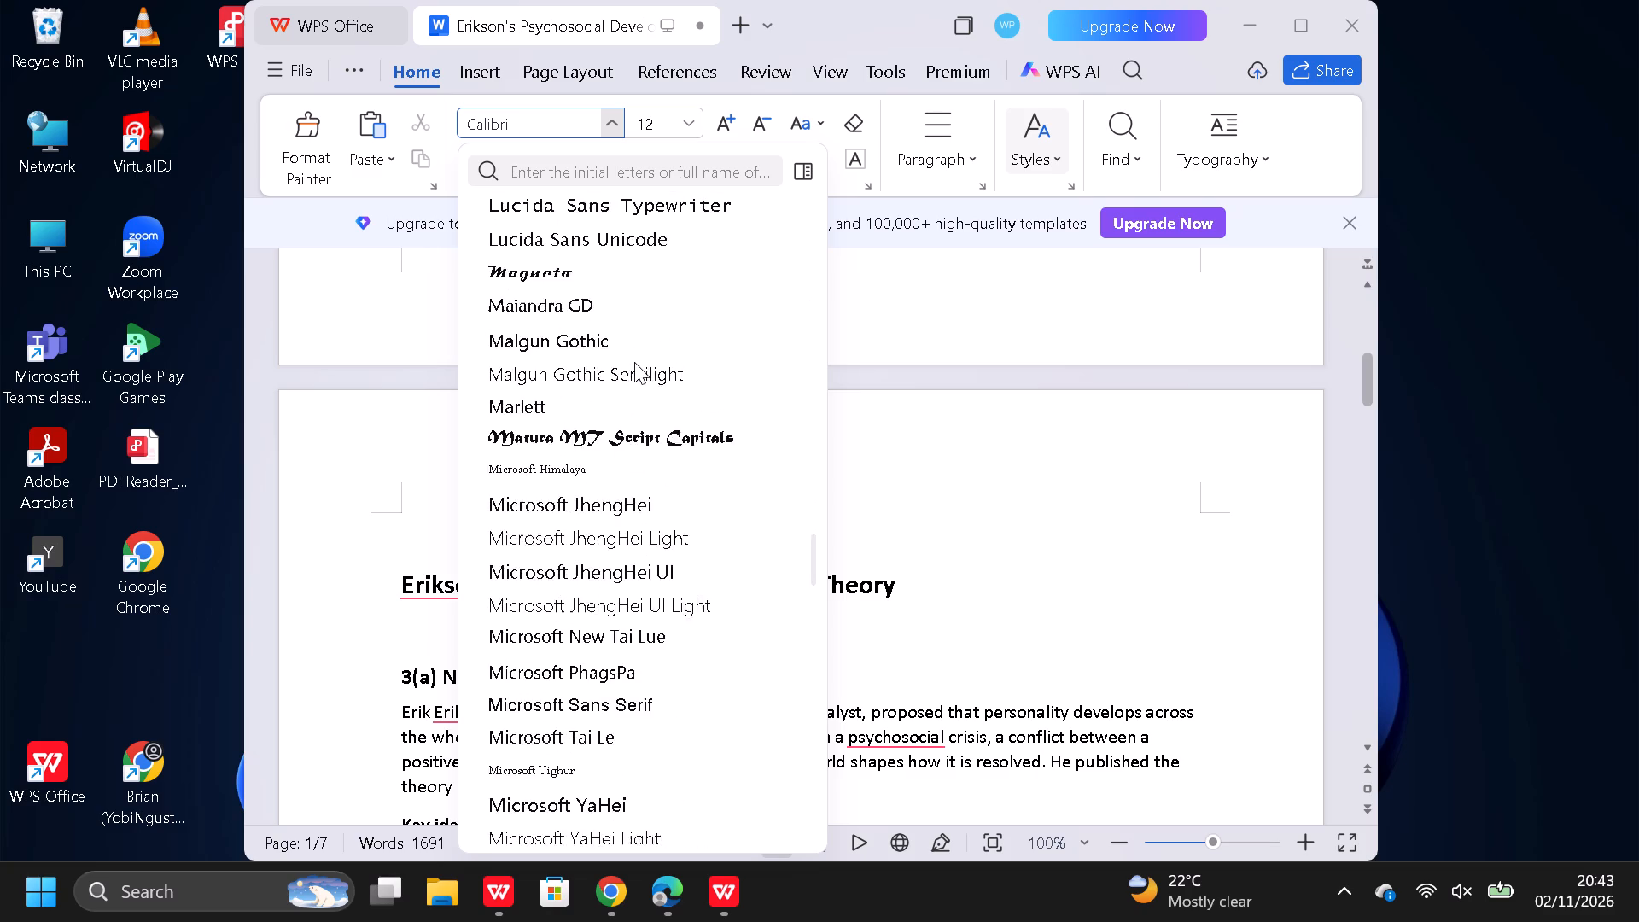
pyautogui.scroll(1, 634, 362)
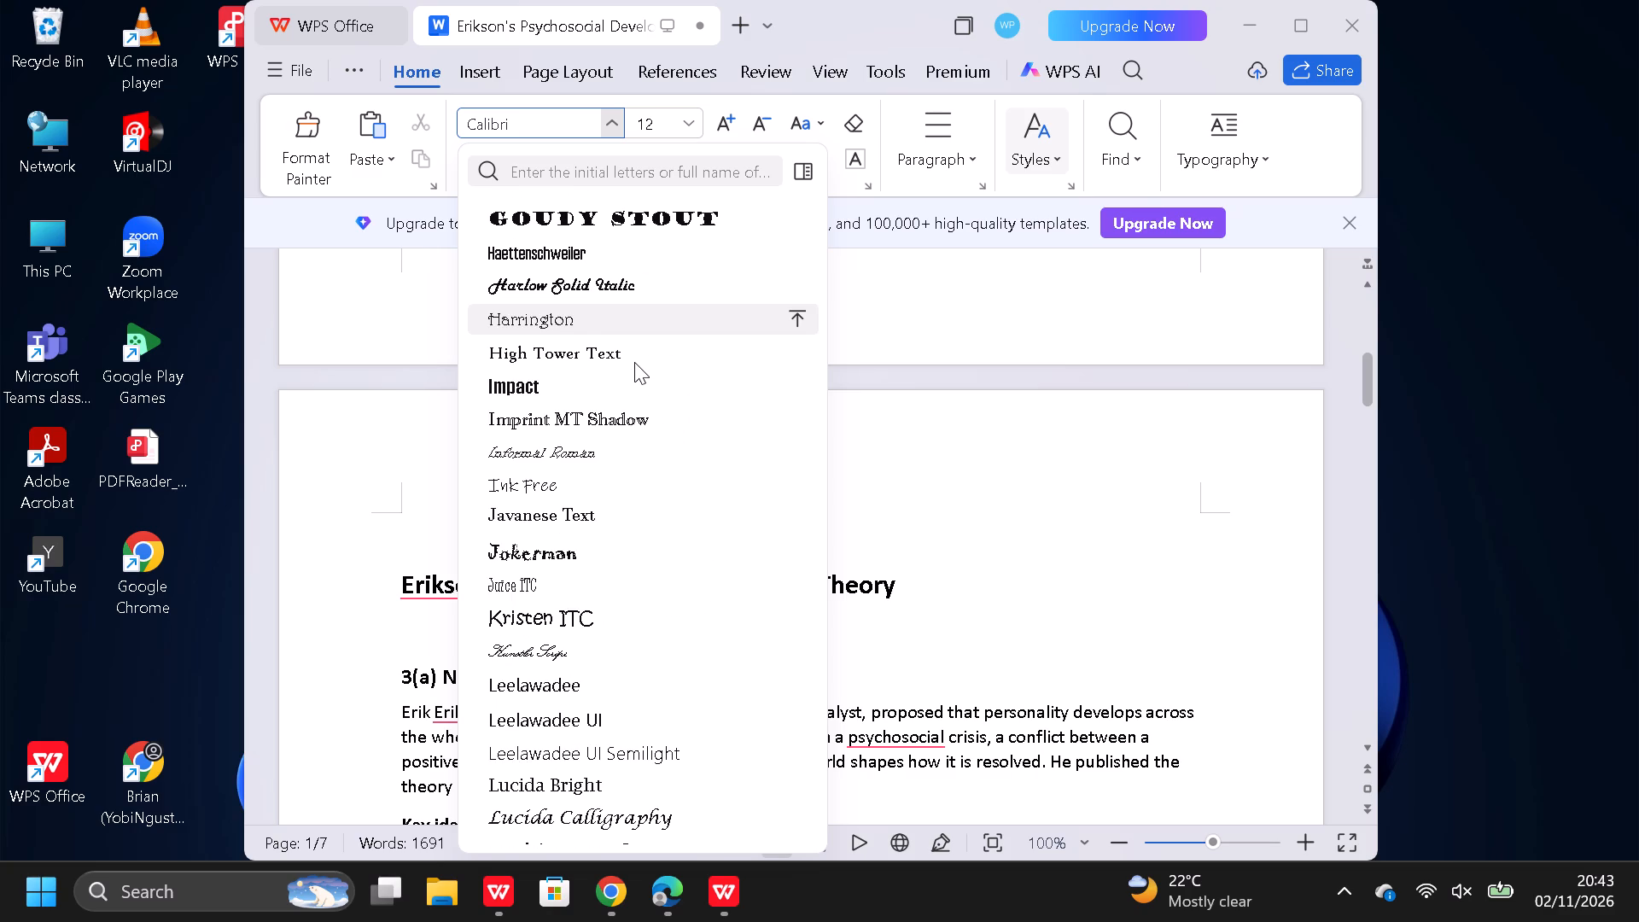
pyautogui.scroll(3, 634, 362)
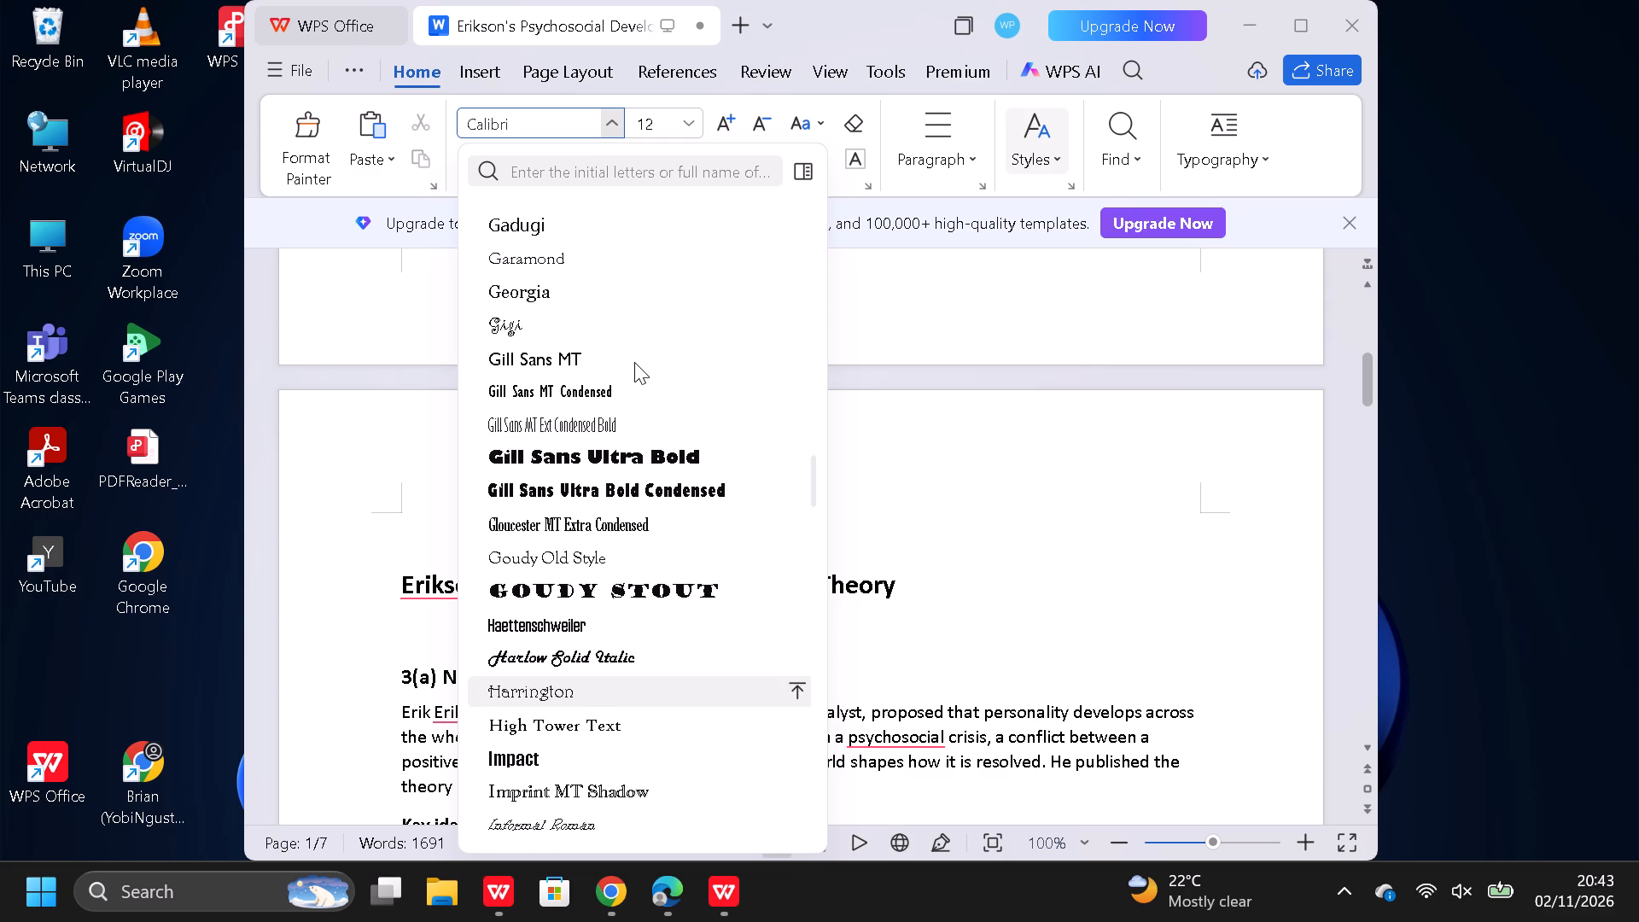
pyautogui.scroll(6, 634, 362)
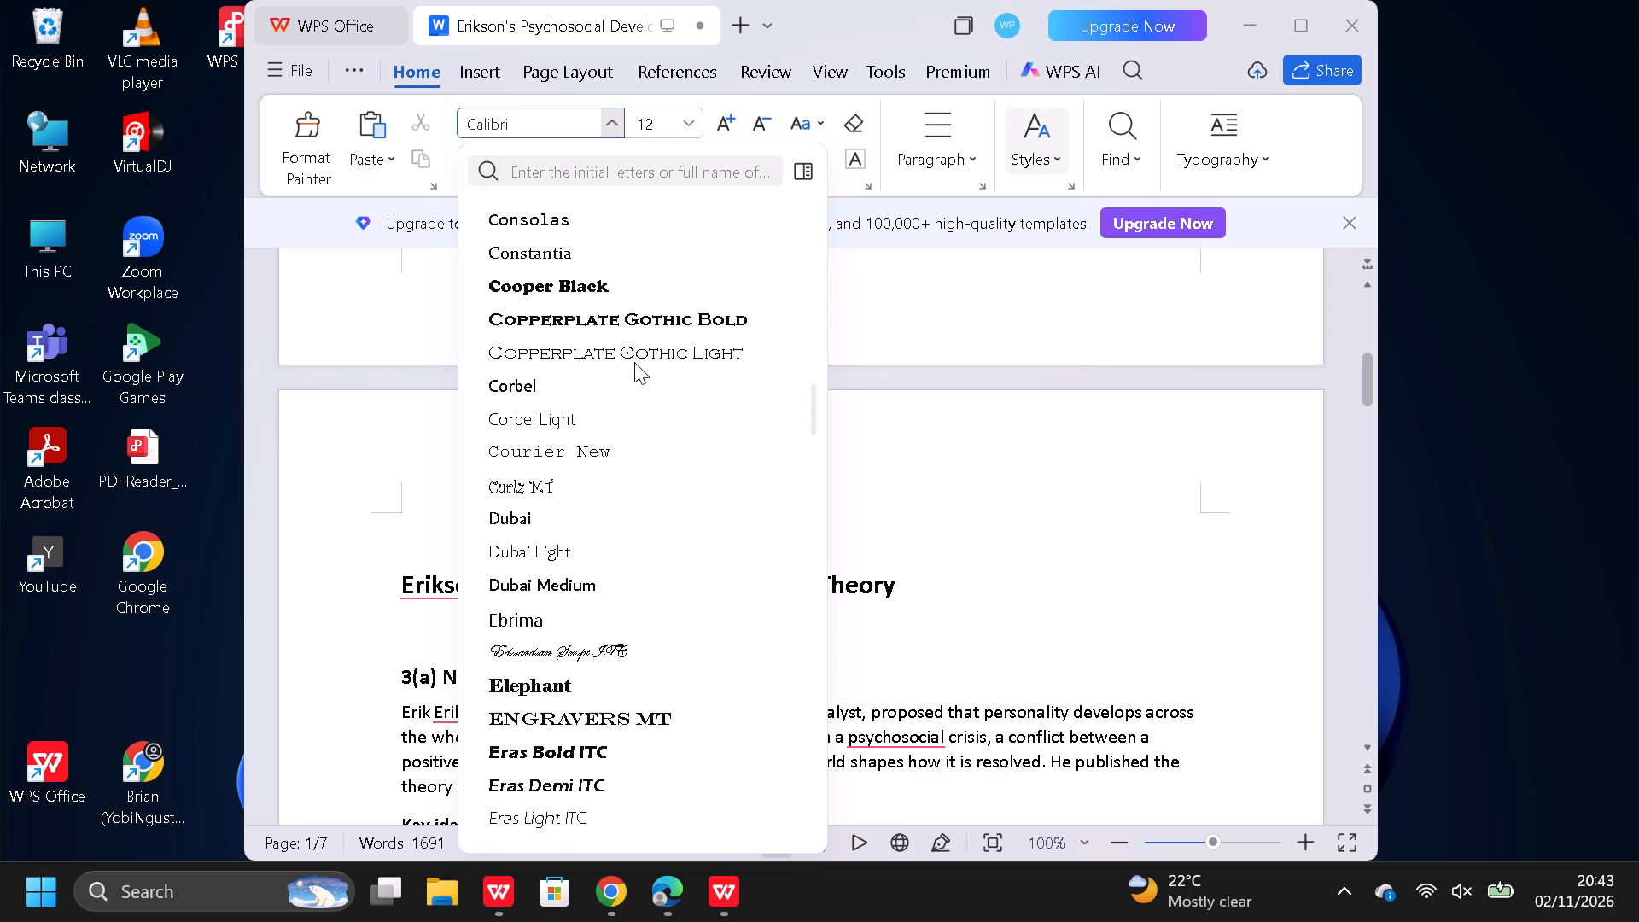
pyautogui.scroll(1, 634, 362)
pyautogui.scroll(-11, 634, 362)
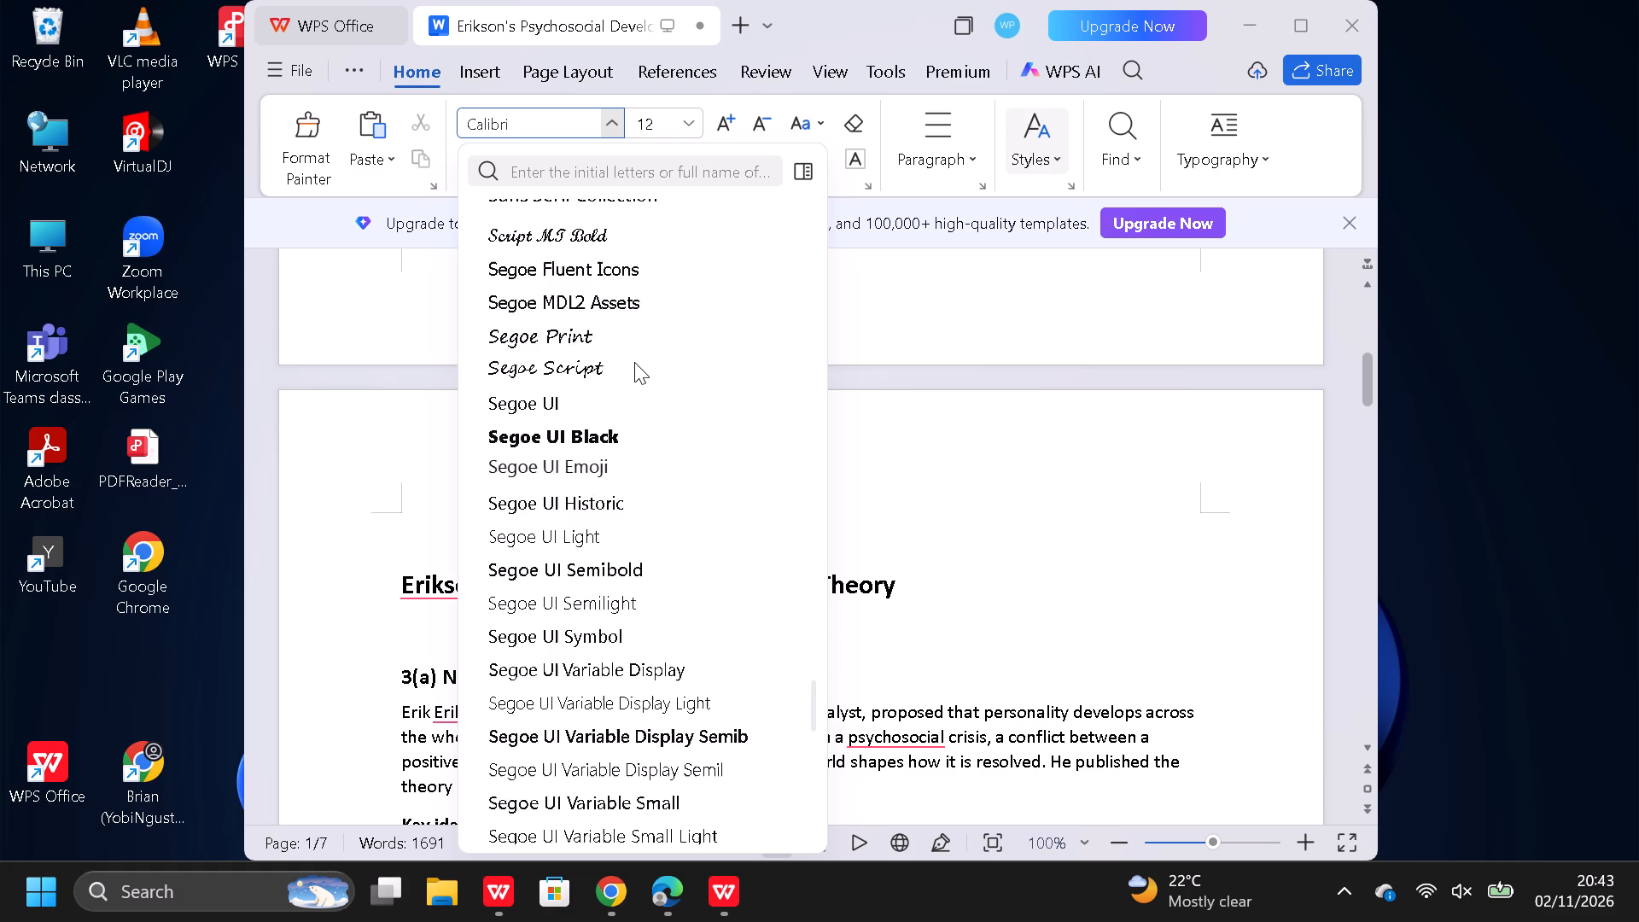
pyautogui.scroll(-5, 634, 362)
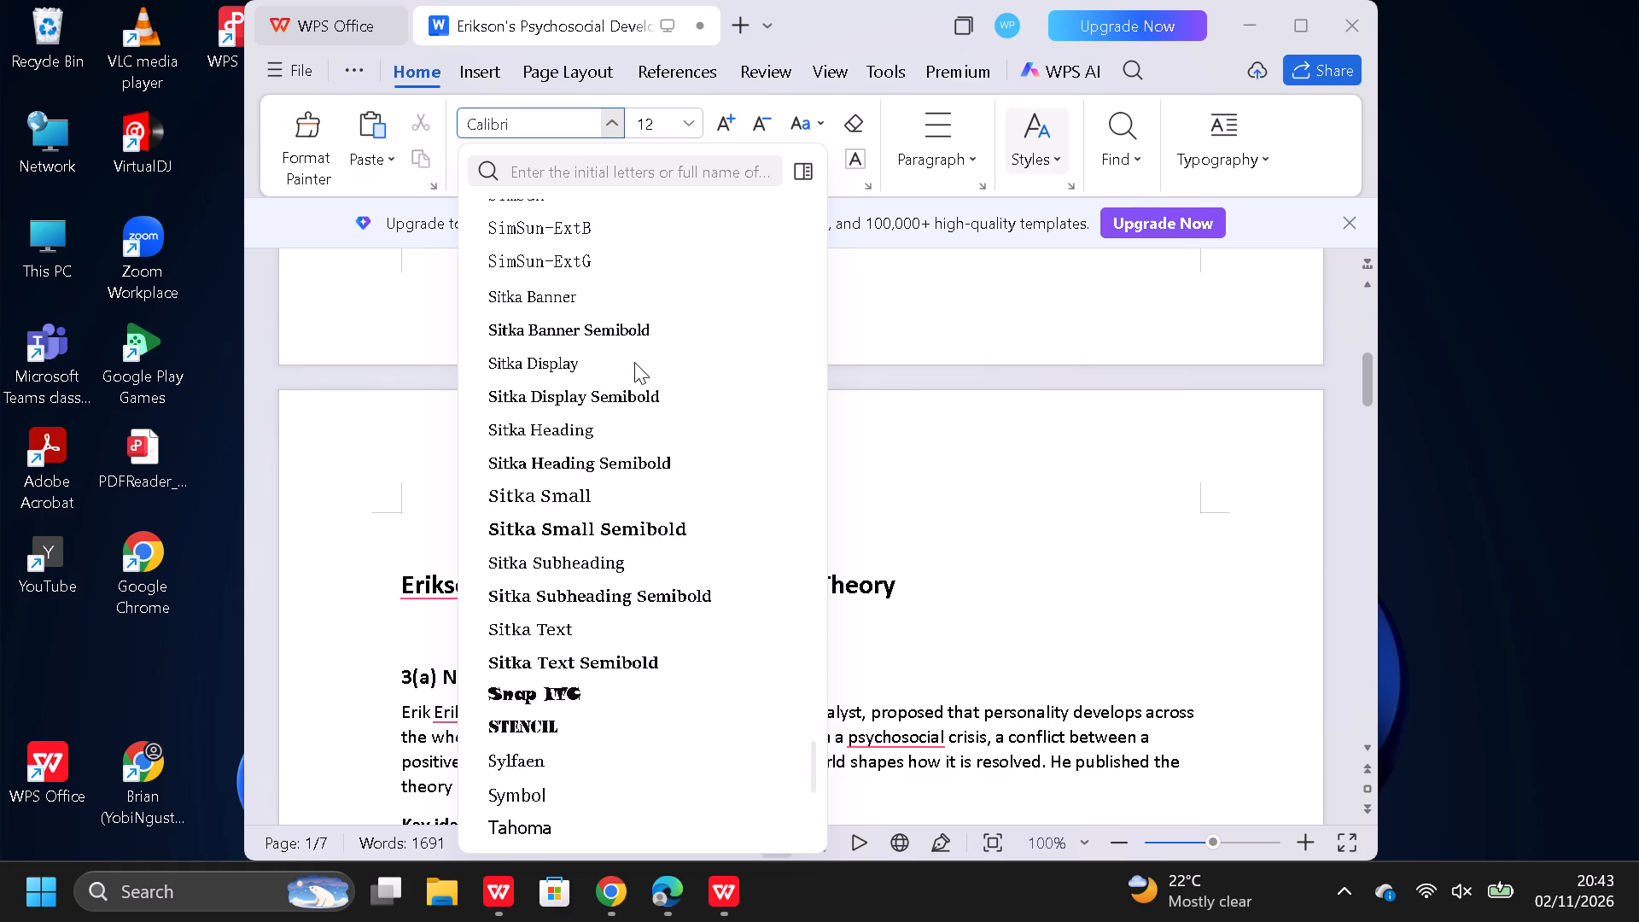
pyautogui.scroll(-3, 634, 362)
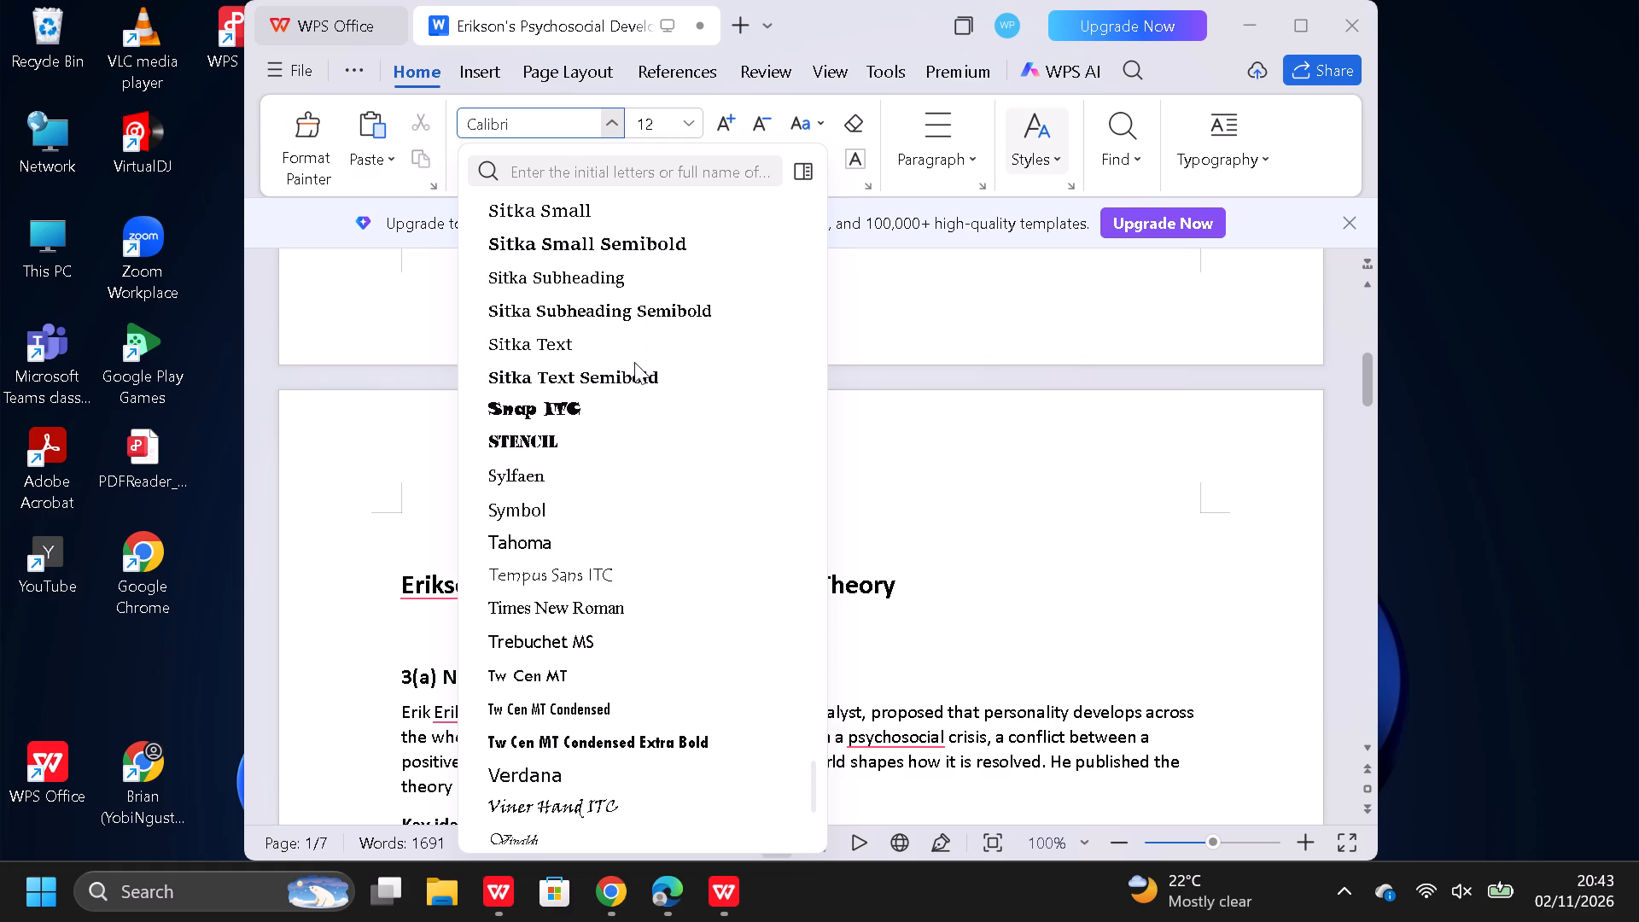
pyautogui.click(648, 609)
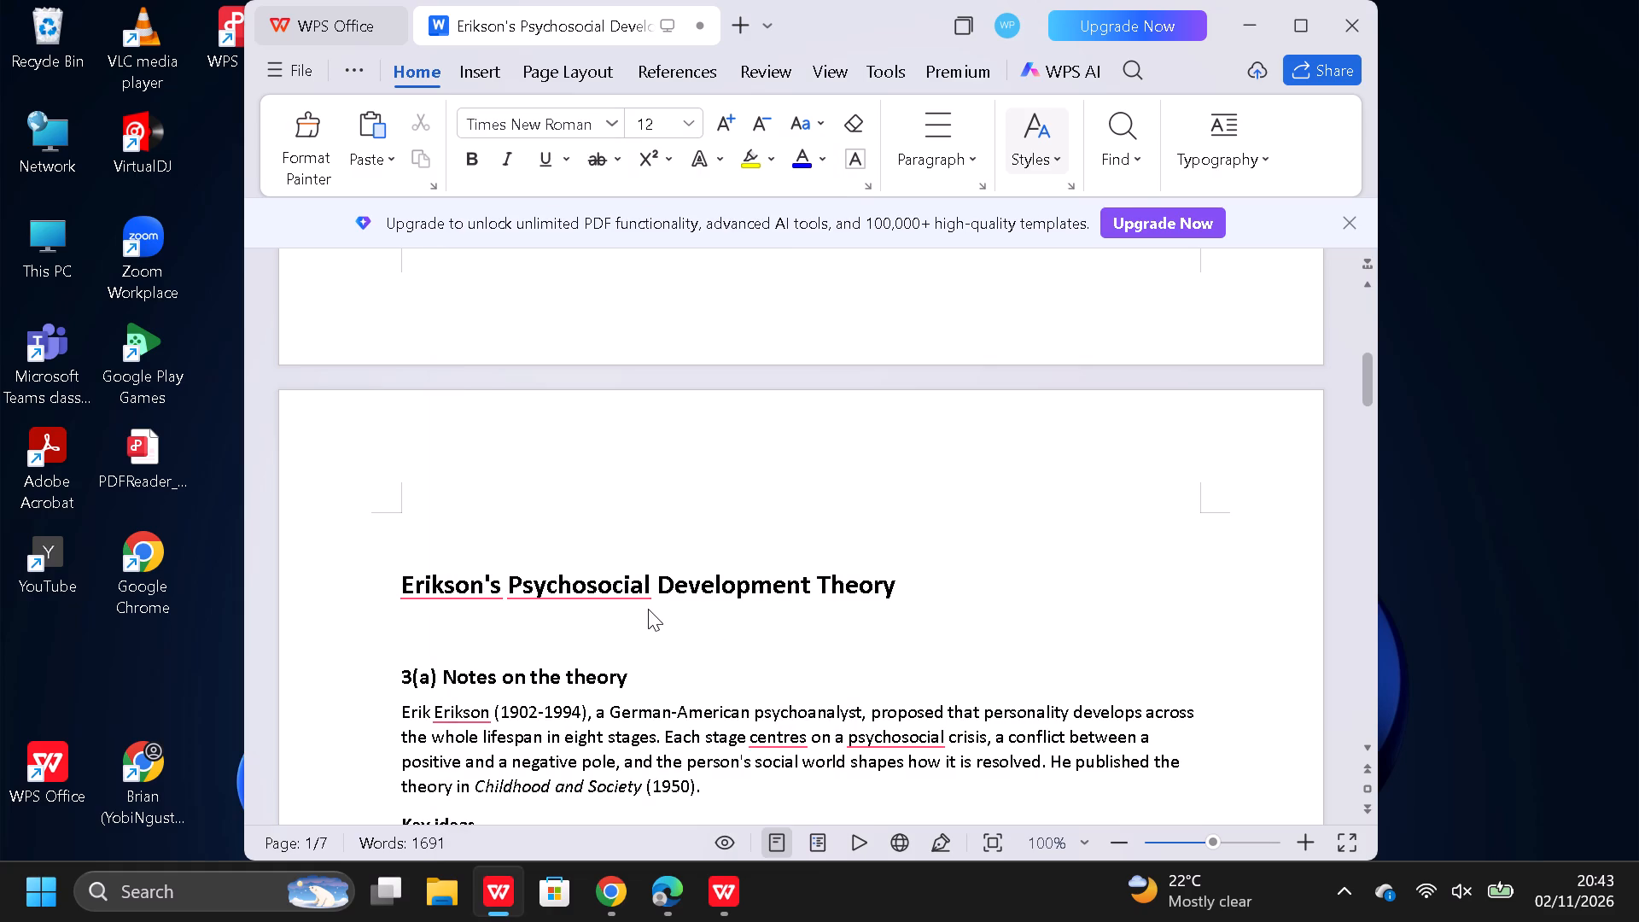
# Look through the document from the front page to the start of the Industry vs Inferiority section.
pyautogui.scroll(4, 648, 609)
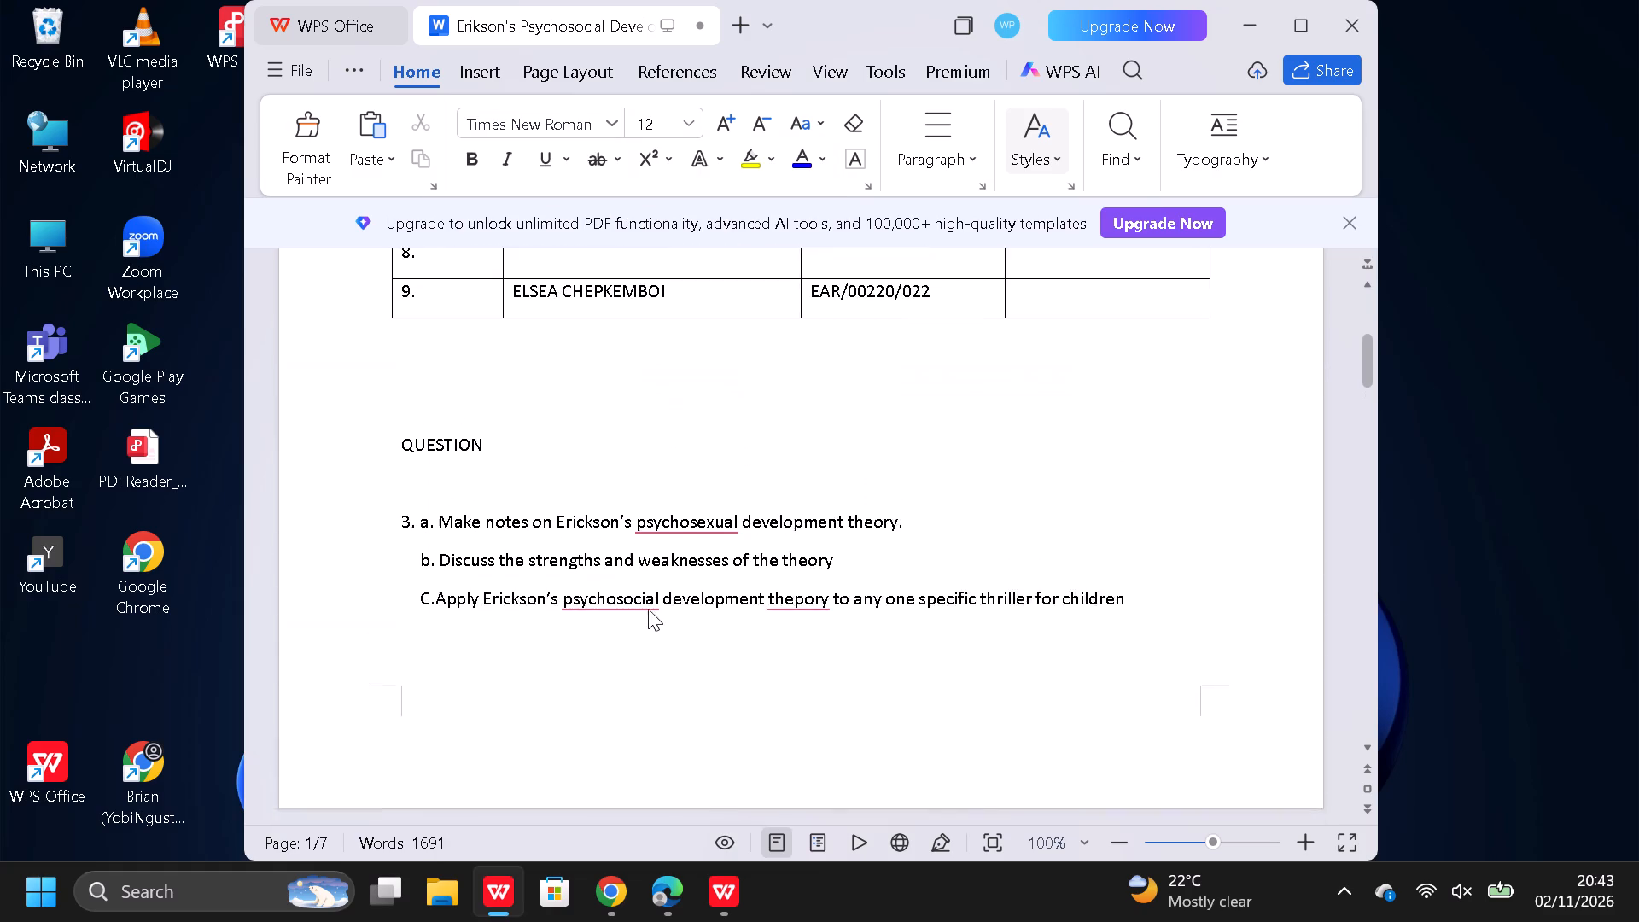
pyautogui.scroll(5, 648, 609)
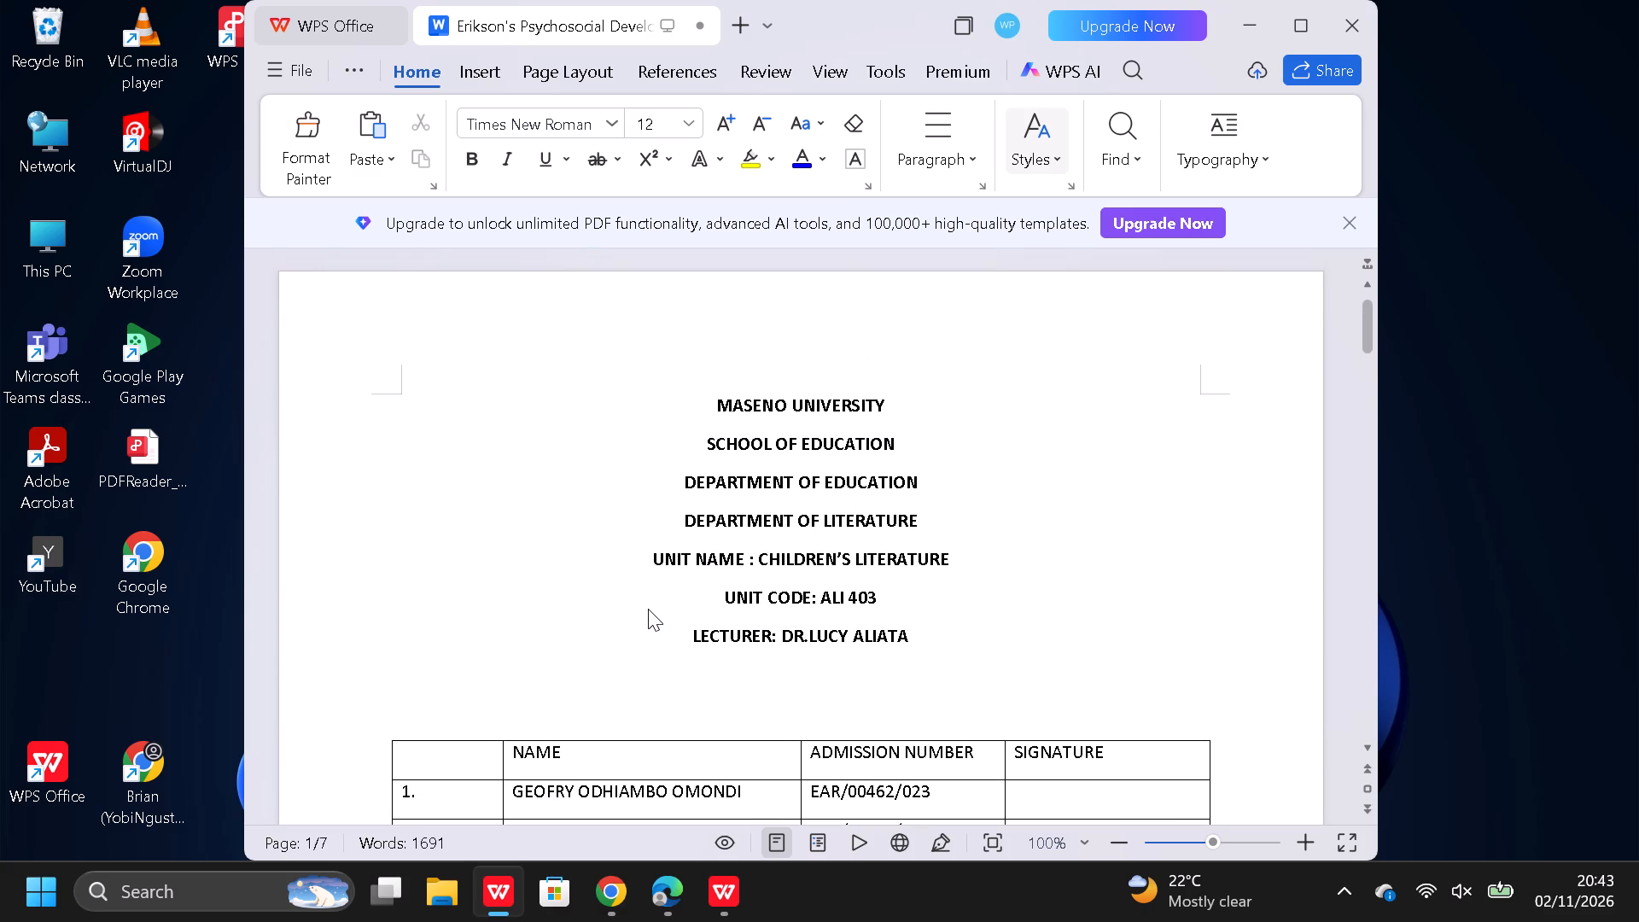
pyautogui.scroll(3, 648, 609)
pyautogui.scroll(-18, 648, 609)
pyautogui.scroll(-14, 662, 569)
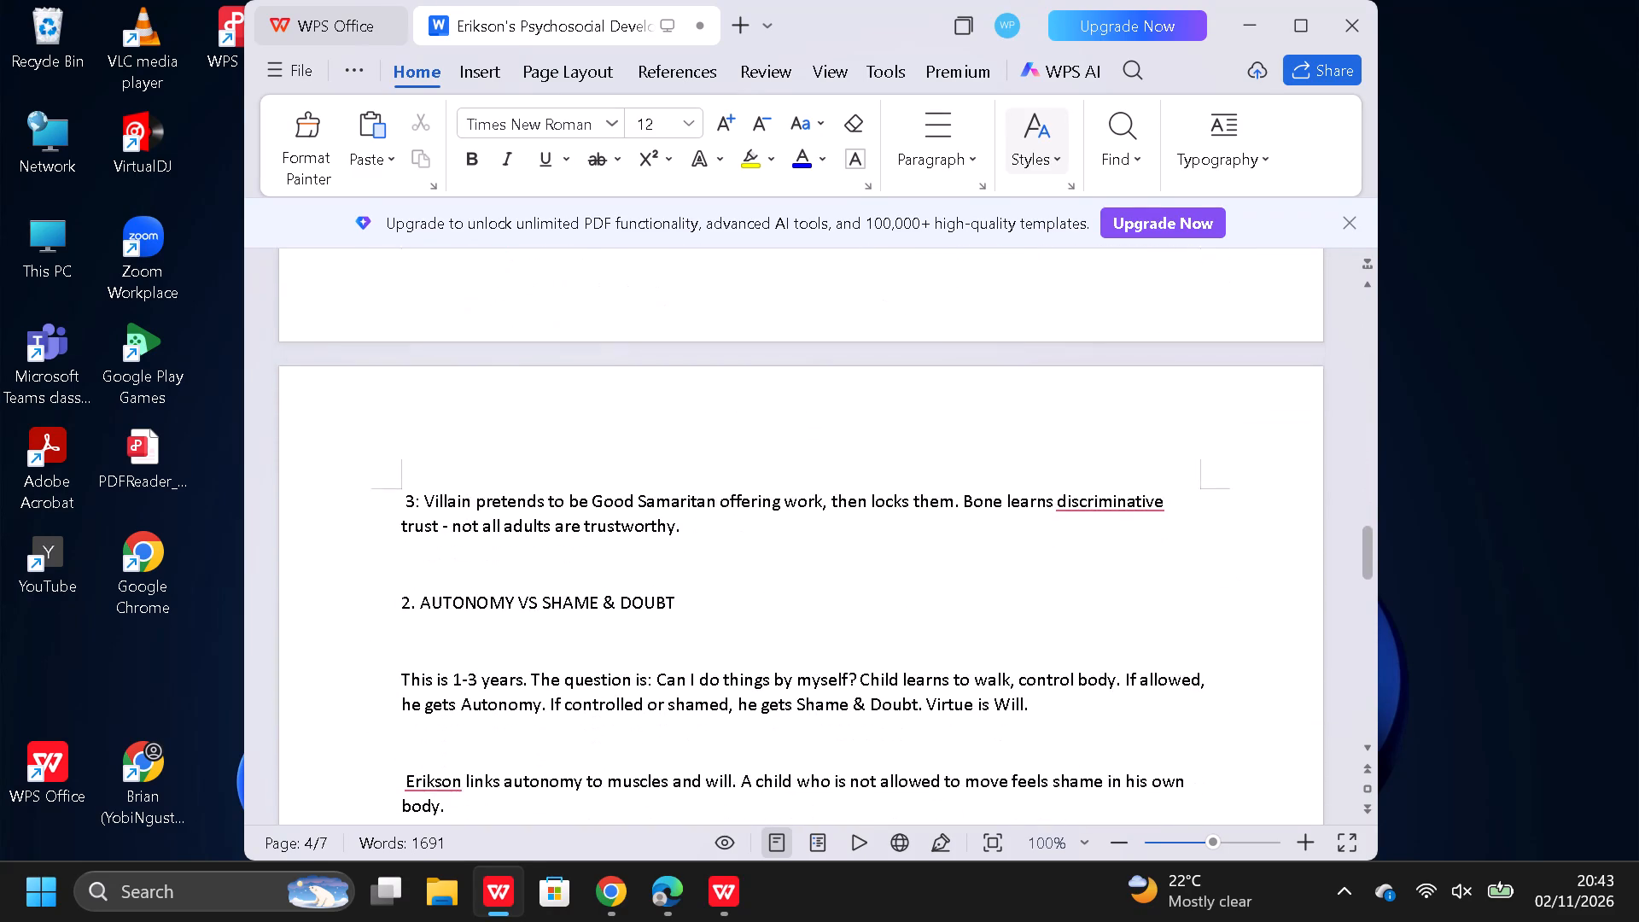
pyautogui.scroll(-1, 662, 569)
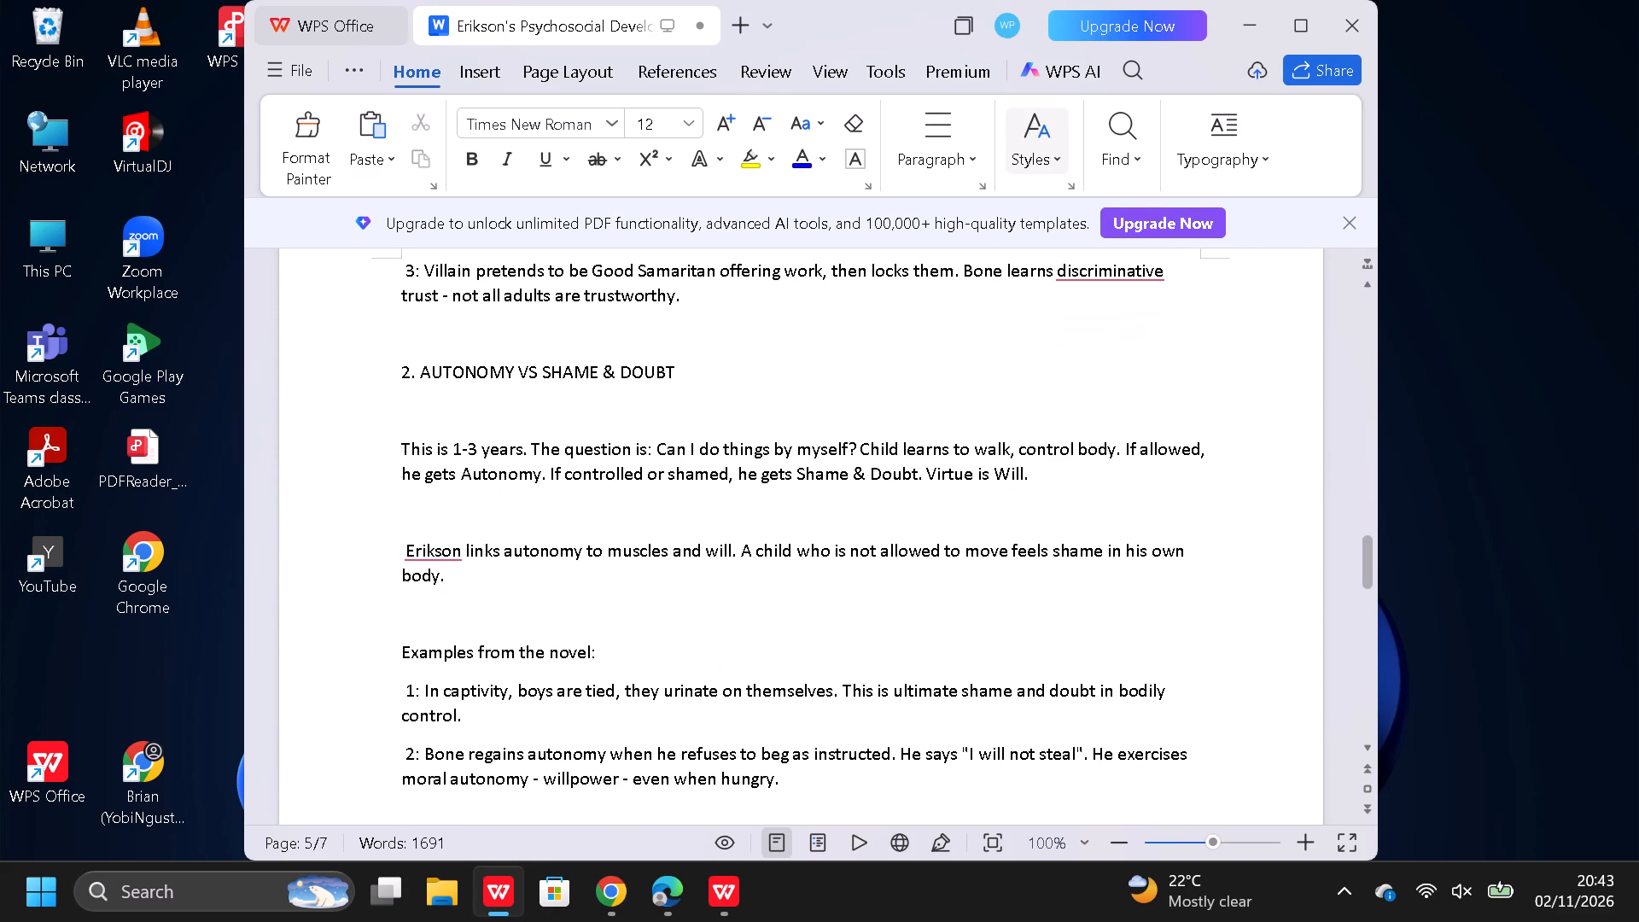
pyautogui.scroll(-3, 662, 569)
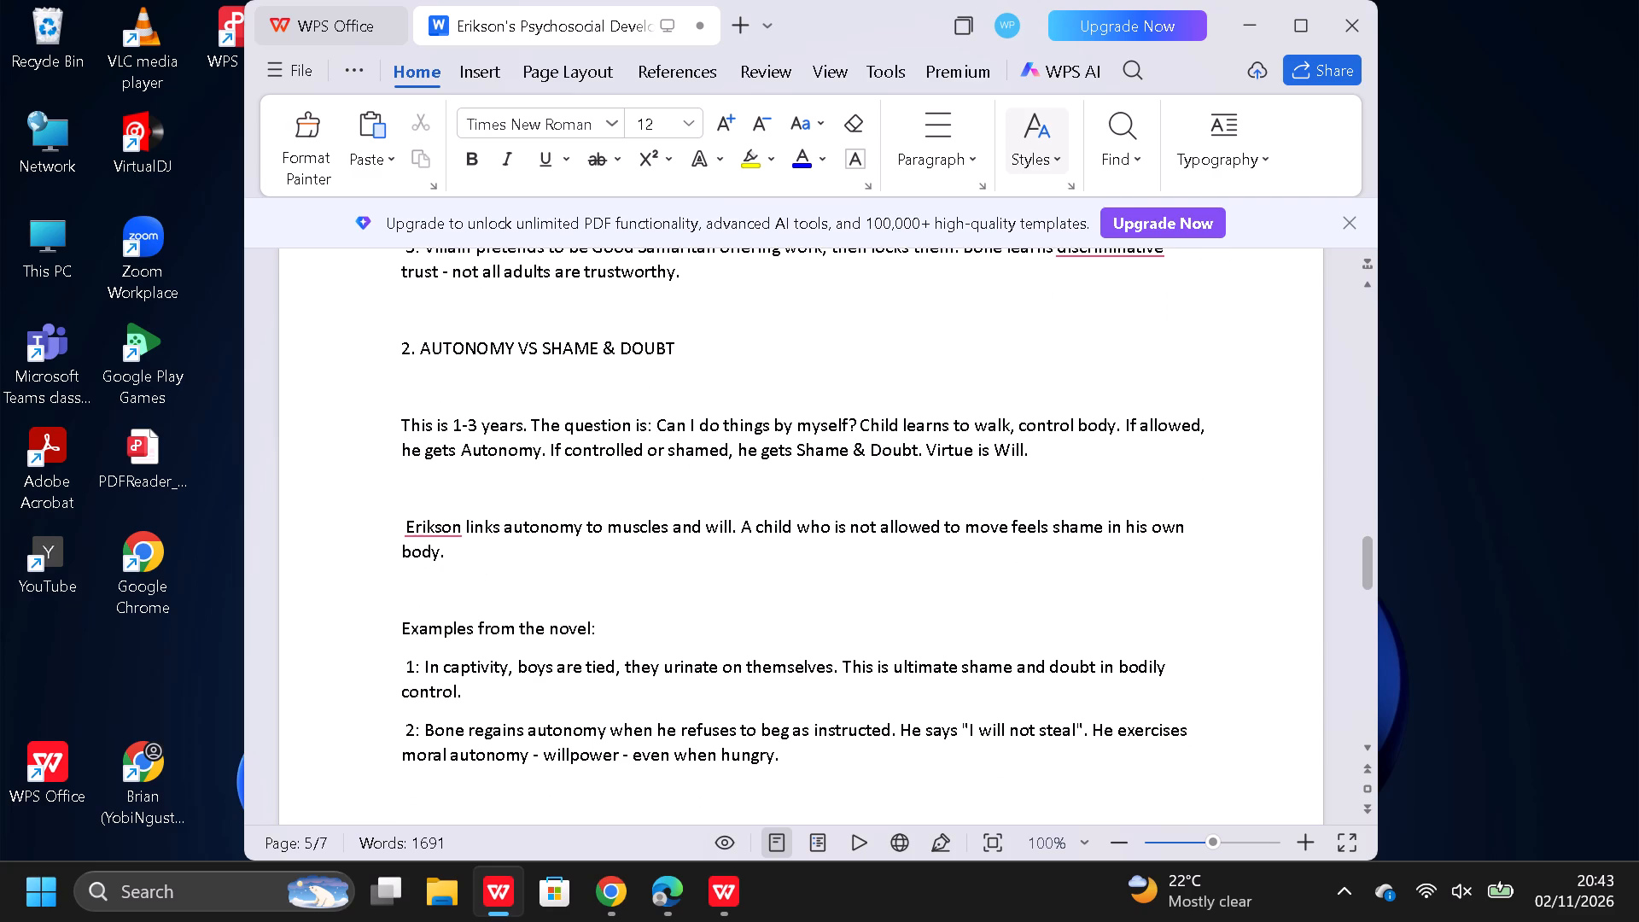
pyautogui.scroll(-1, 662, 569)
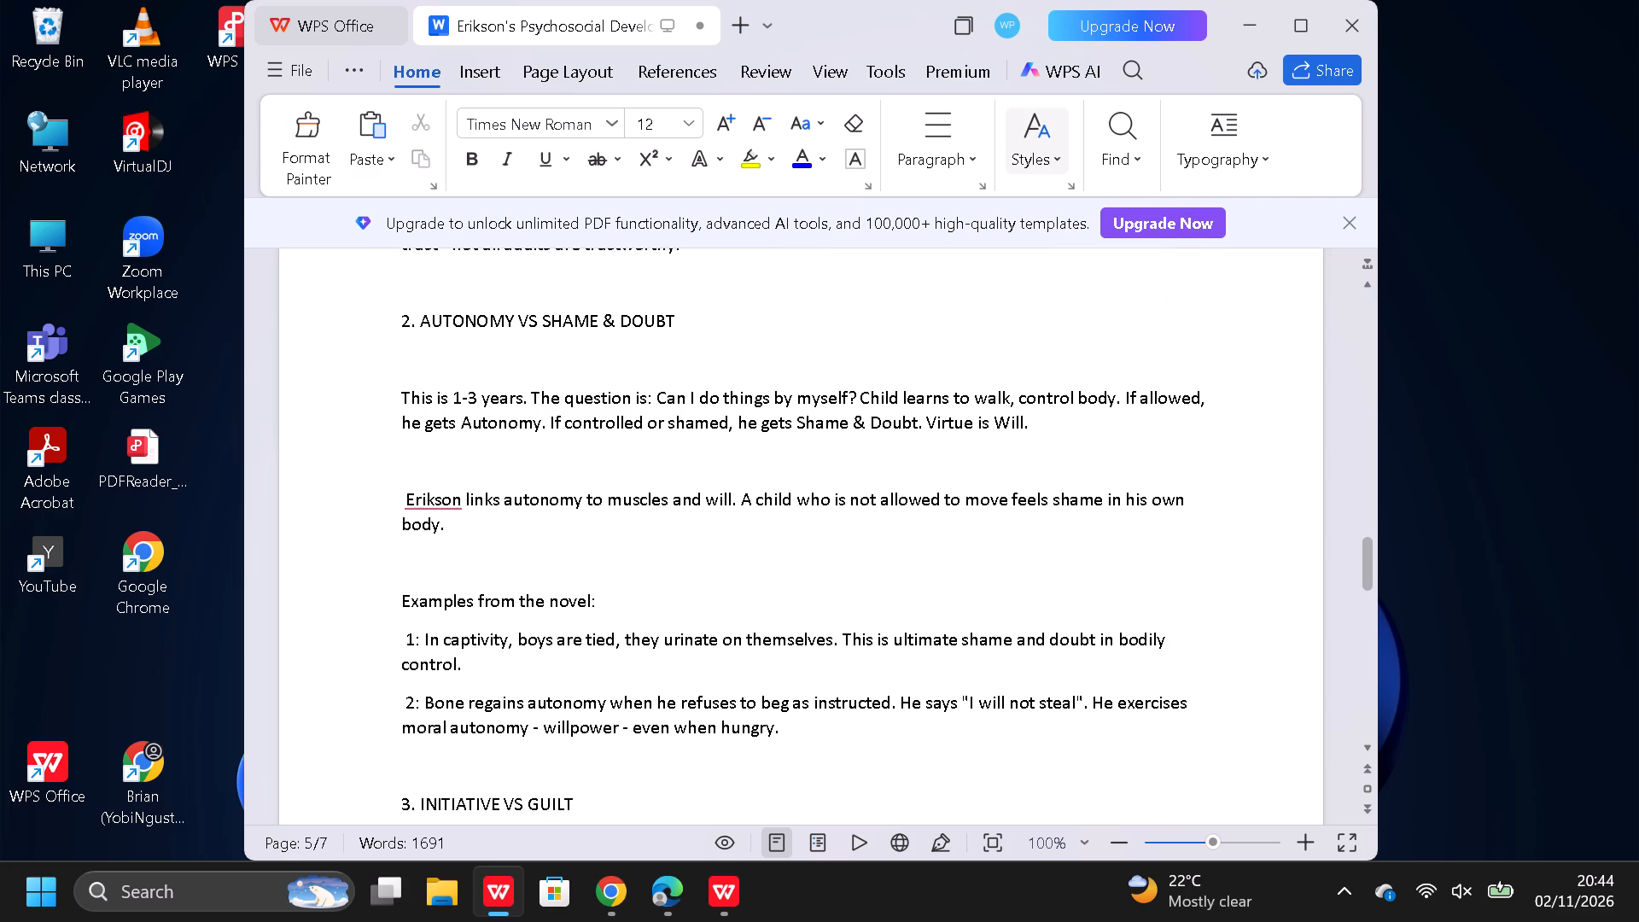
pyautogui.scroll(-1, 612, 613)
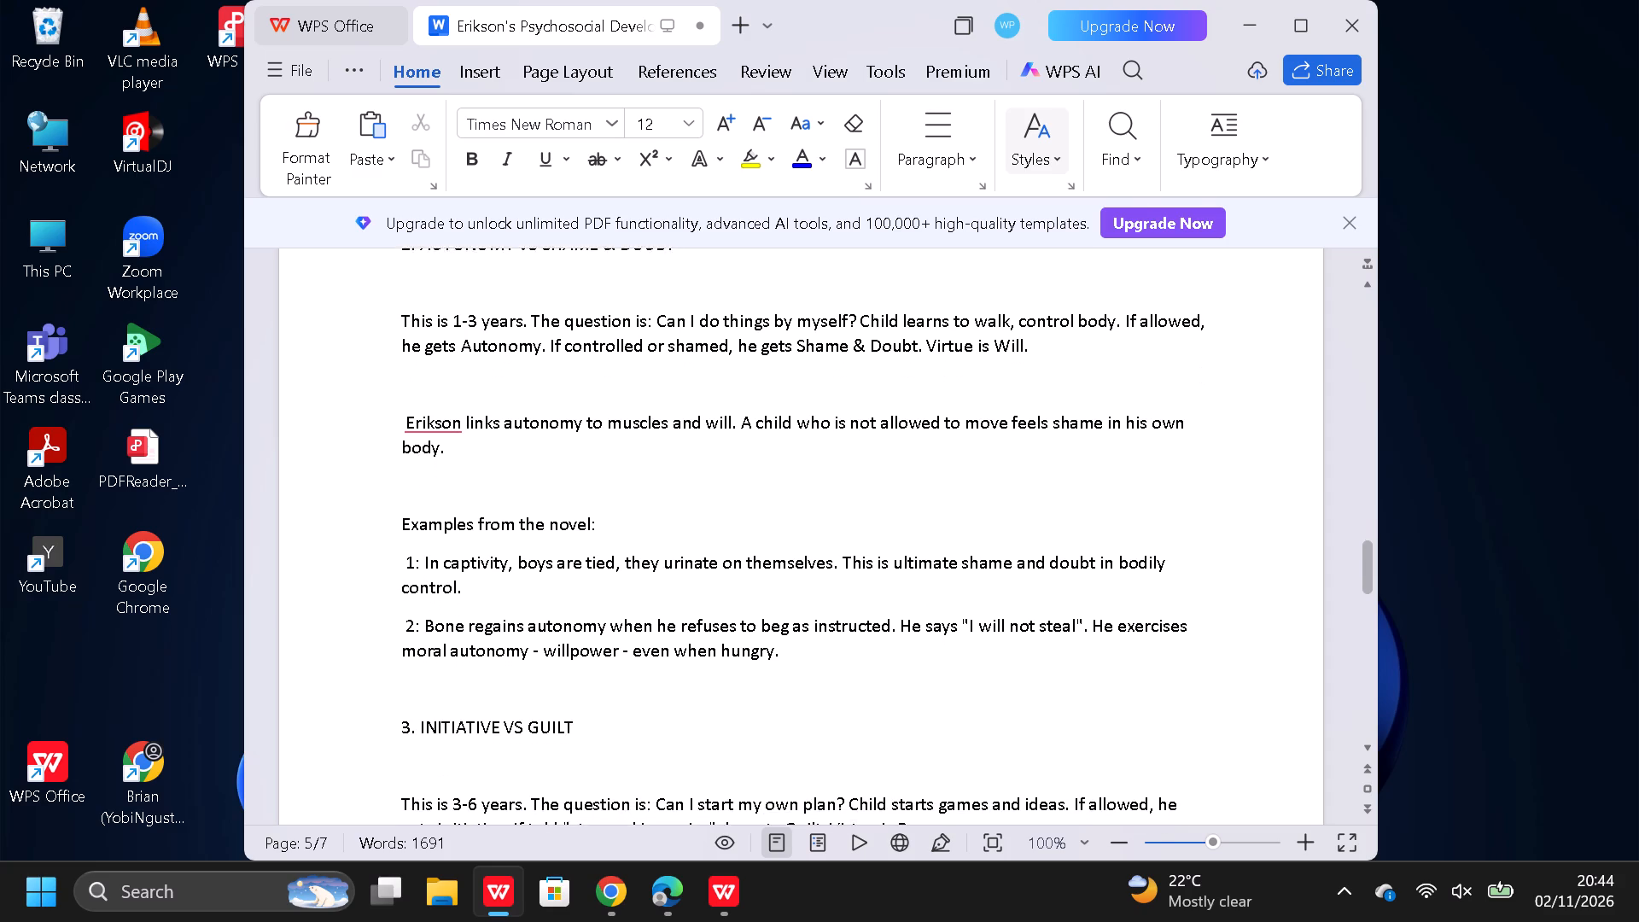
pyautogui.scroll(-5, 612, 613)
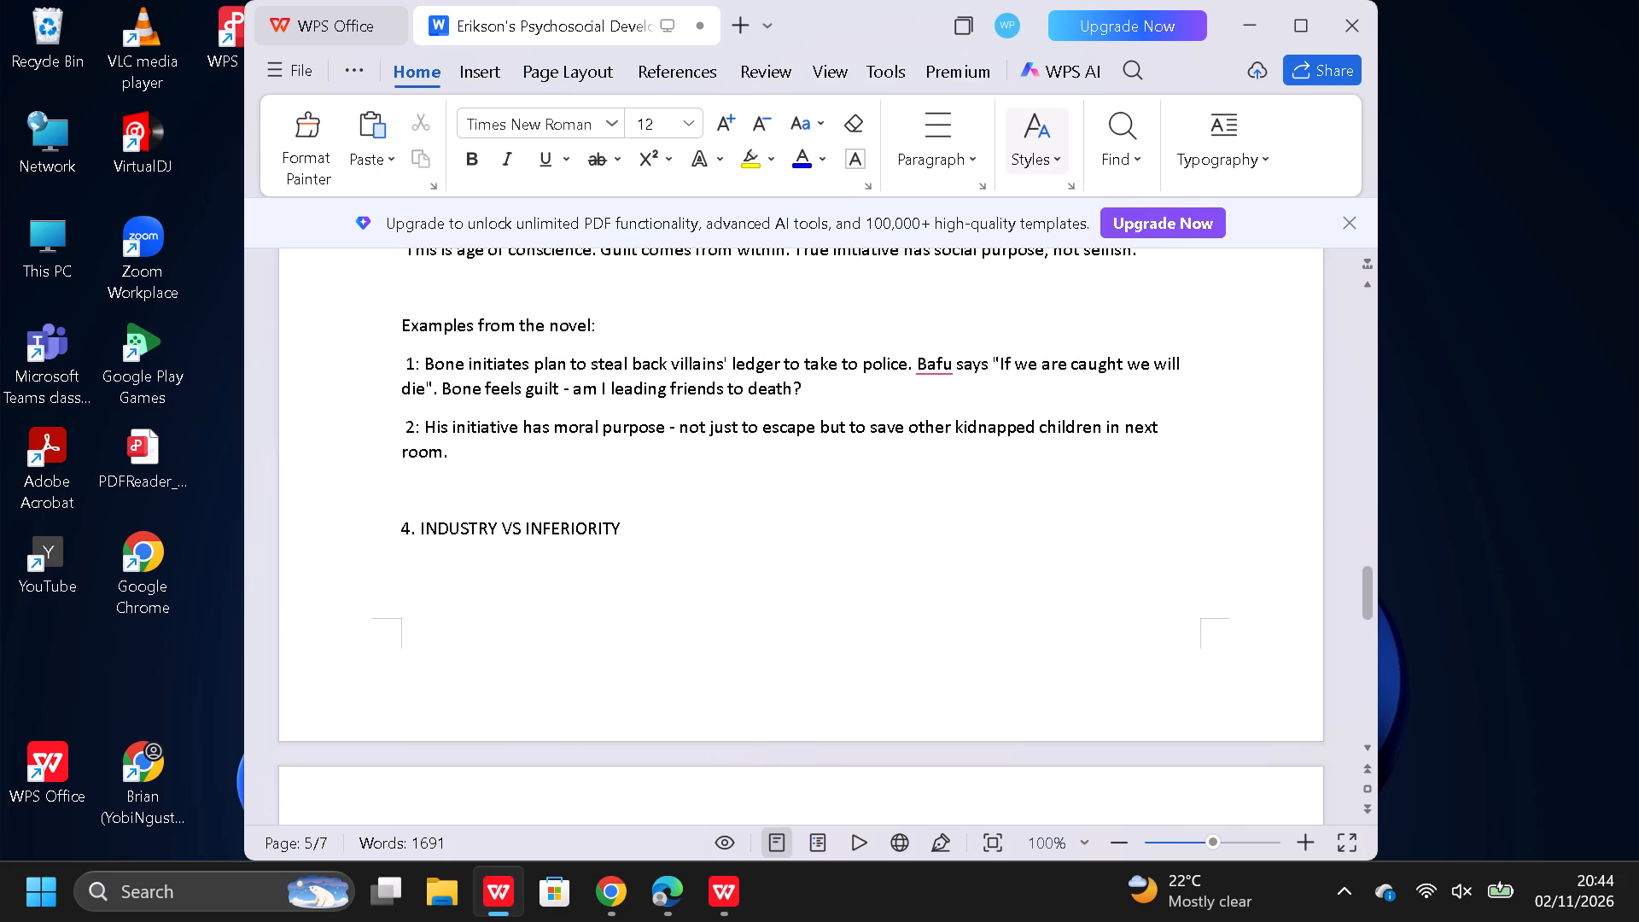
pyautogui.scroll(-4, 612, 613)
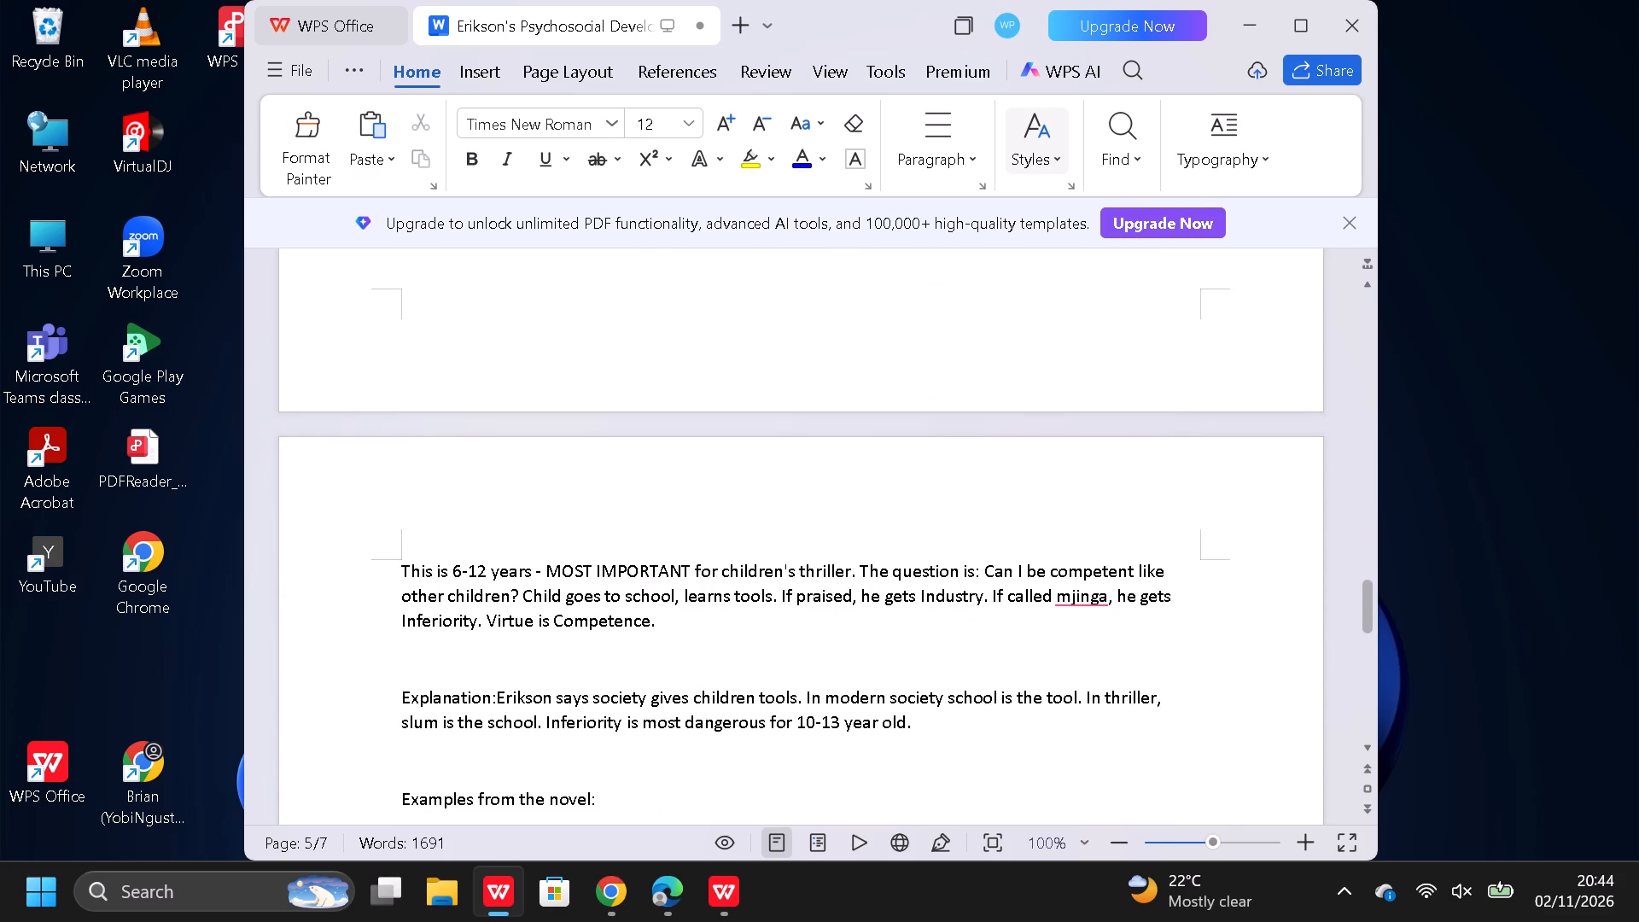
# Delete the words "MOST IMPORTANT" from the 6-12 years sentence in the Industry vs Inferiority section.
pyautogui.click(688, 573)
pyautogui.press('BackSpace')
pyautogui.press('BackSpace')
pyautogui.press('BackSpace')
pyautogui.press('BackSpace')
pyautogui.press('BackSpace')
pyautogui.press('BackSpace')
pyautogui.press('BackSpace')
pyautogui.press('BackSpace')
pyautogui.press('BackSpace')
pyautogui.press('BackSpace')
pyautogui.press('BackSpace')
pyautogui.press('BackSpace')
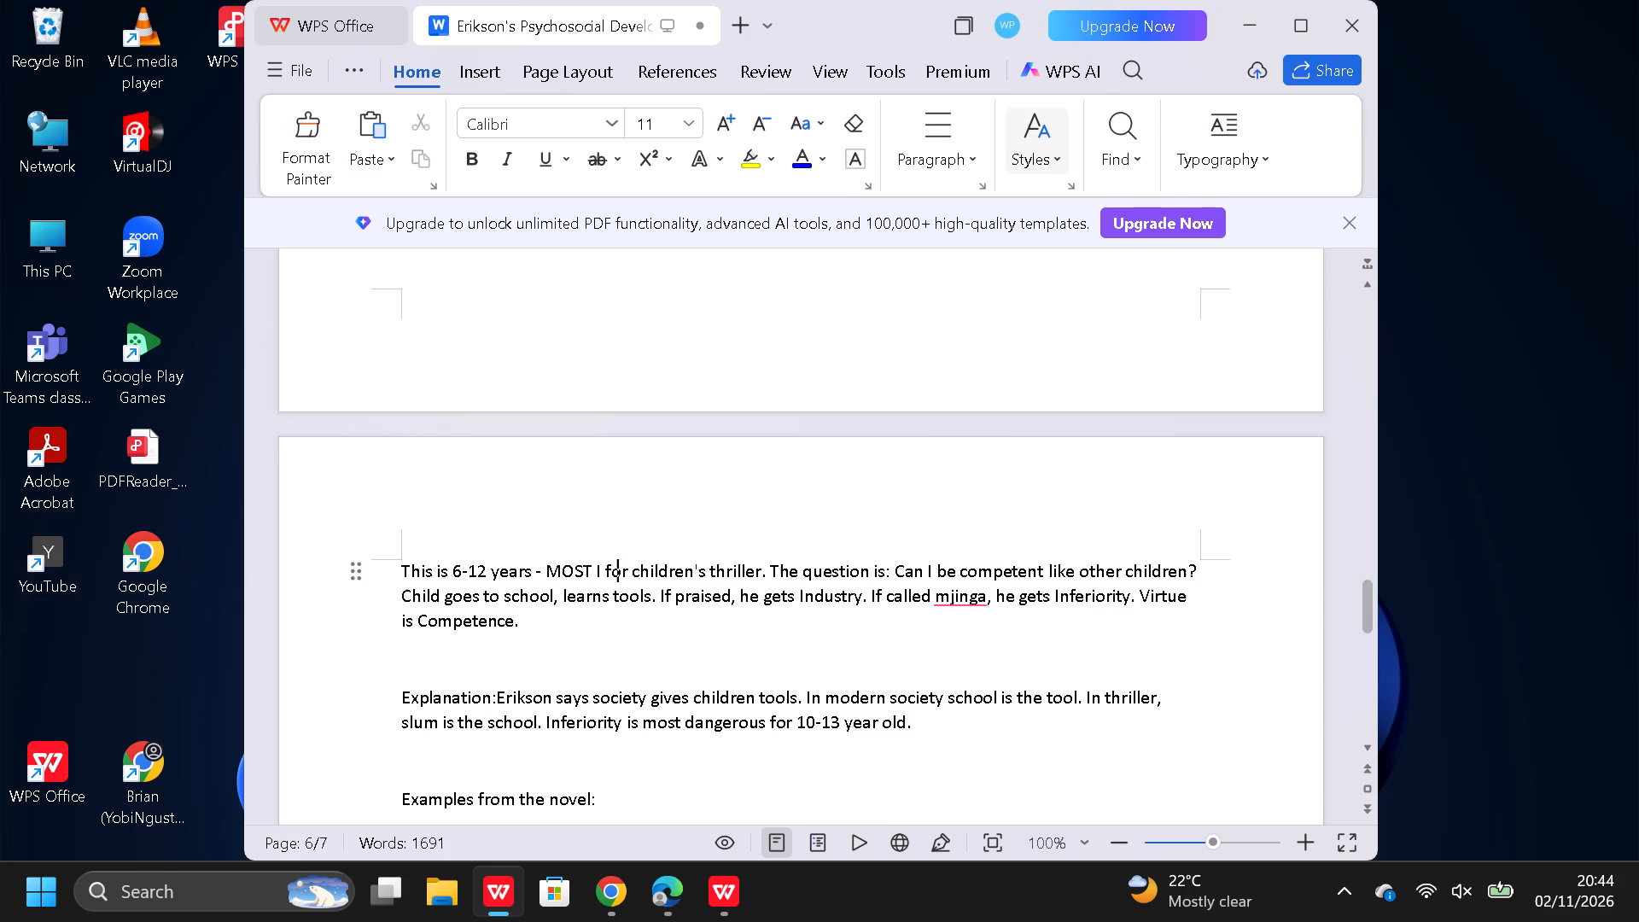
pyautogui.press('BackSpace')
pyautogui.press('BackSpace')
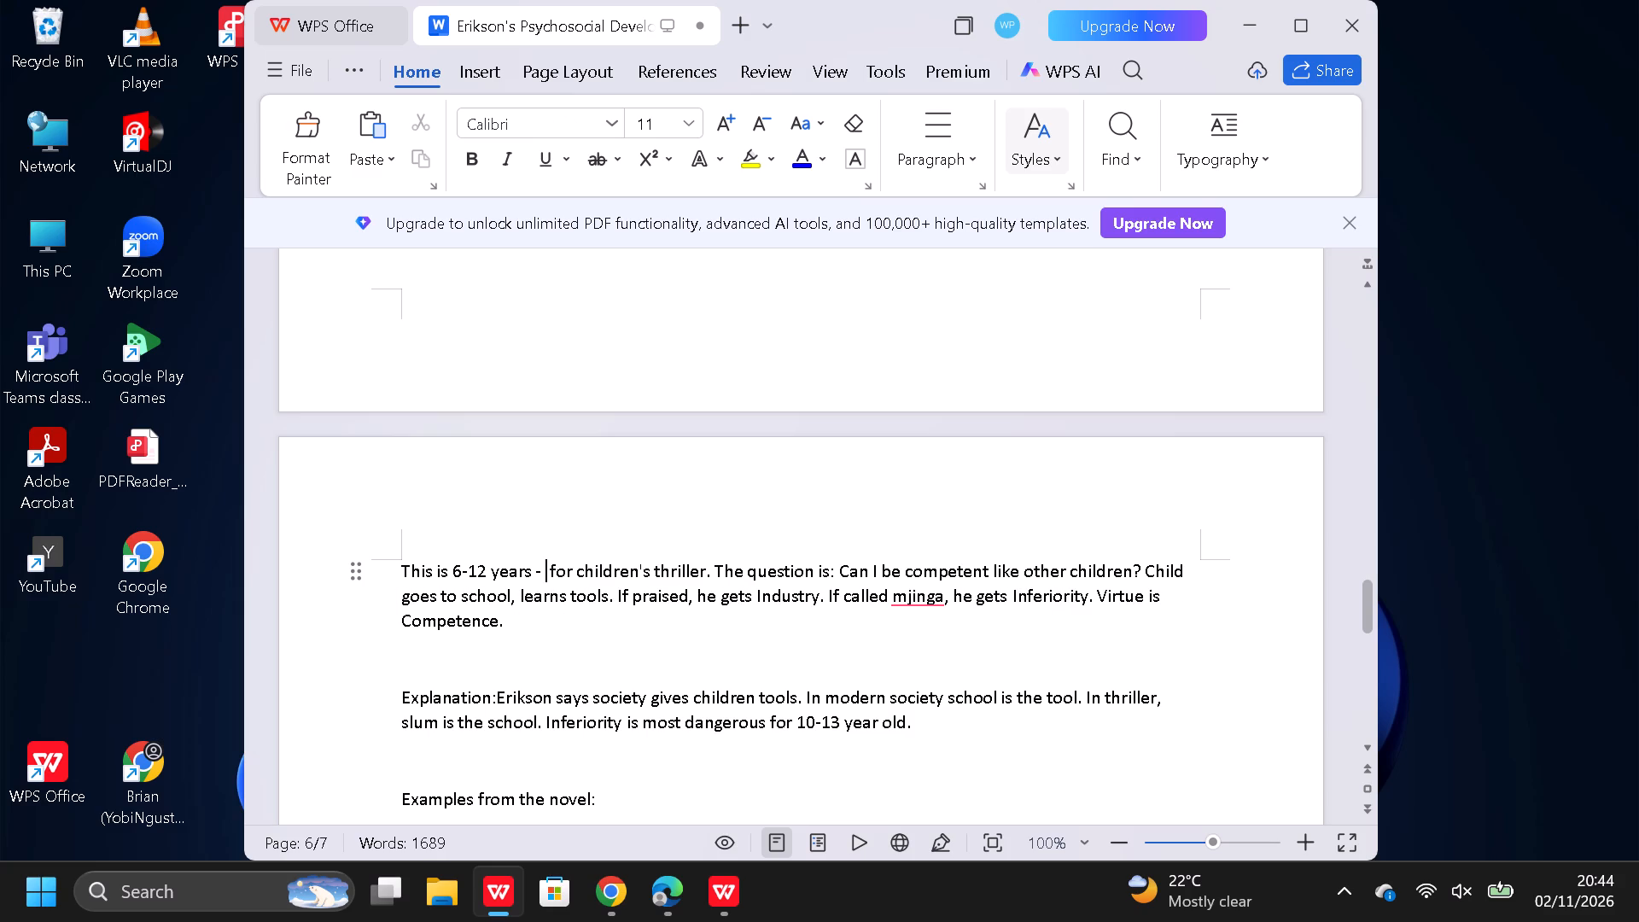
# Insert "and it is most important for children's" after "This is 6-12 years -" in the Industry vs Inferiority section.
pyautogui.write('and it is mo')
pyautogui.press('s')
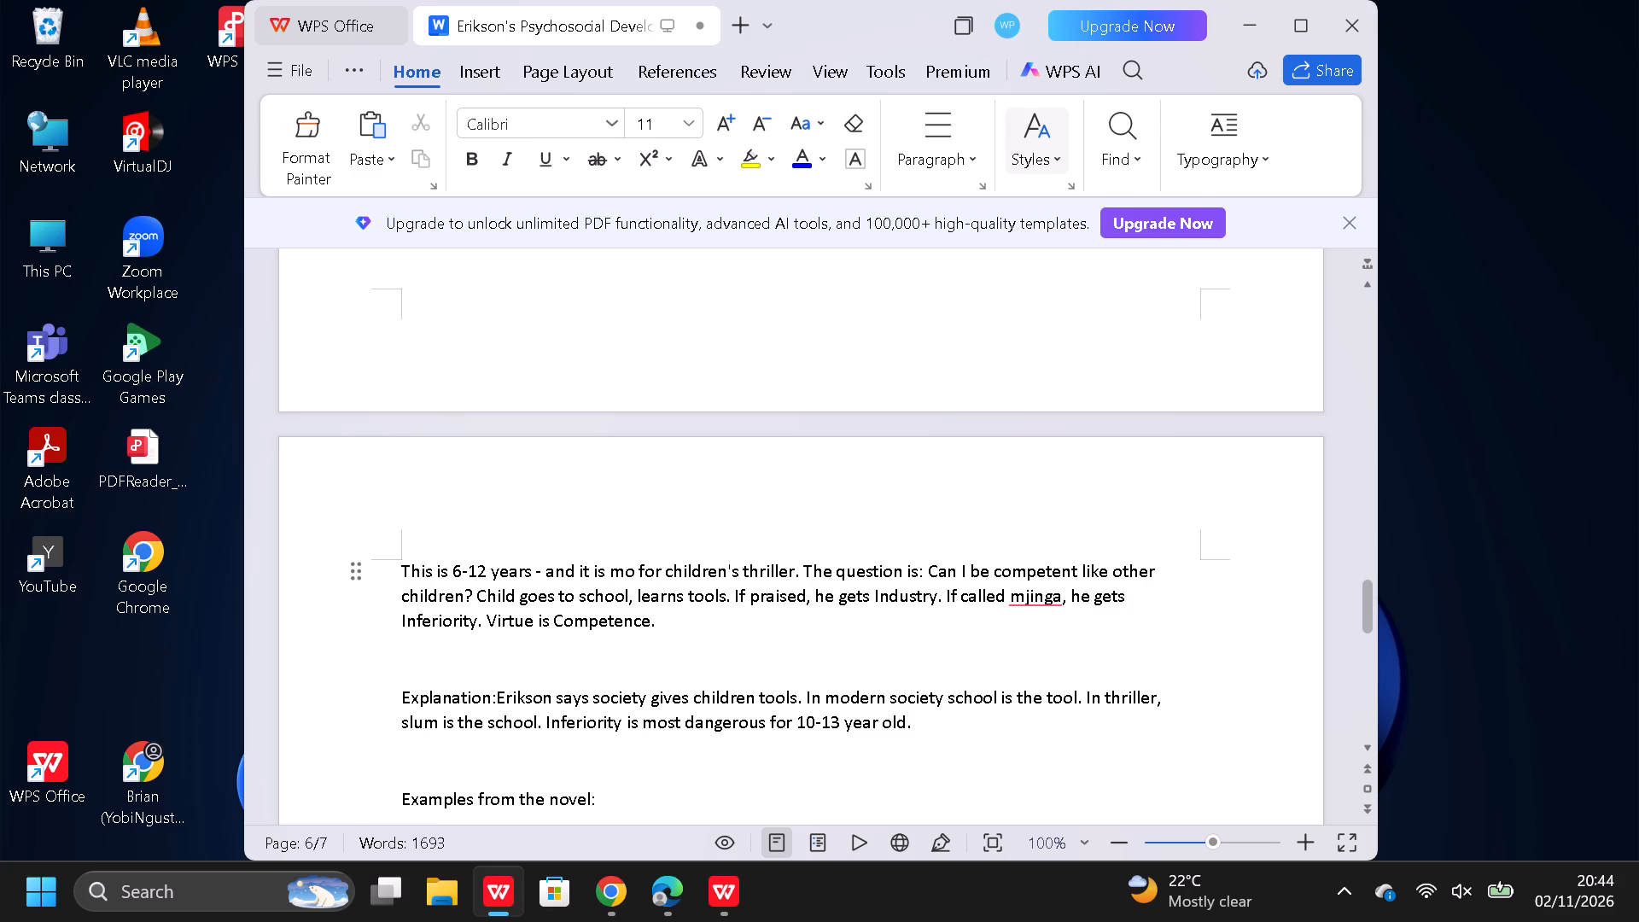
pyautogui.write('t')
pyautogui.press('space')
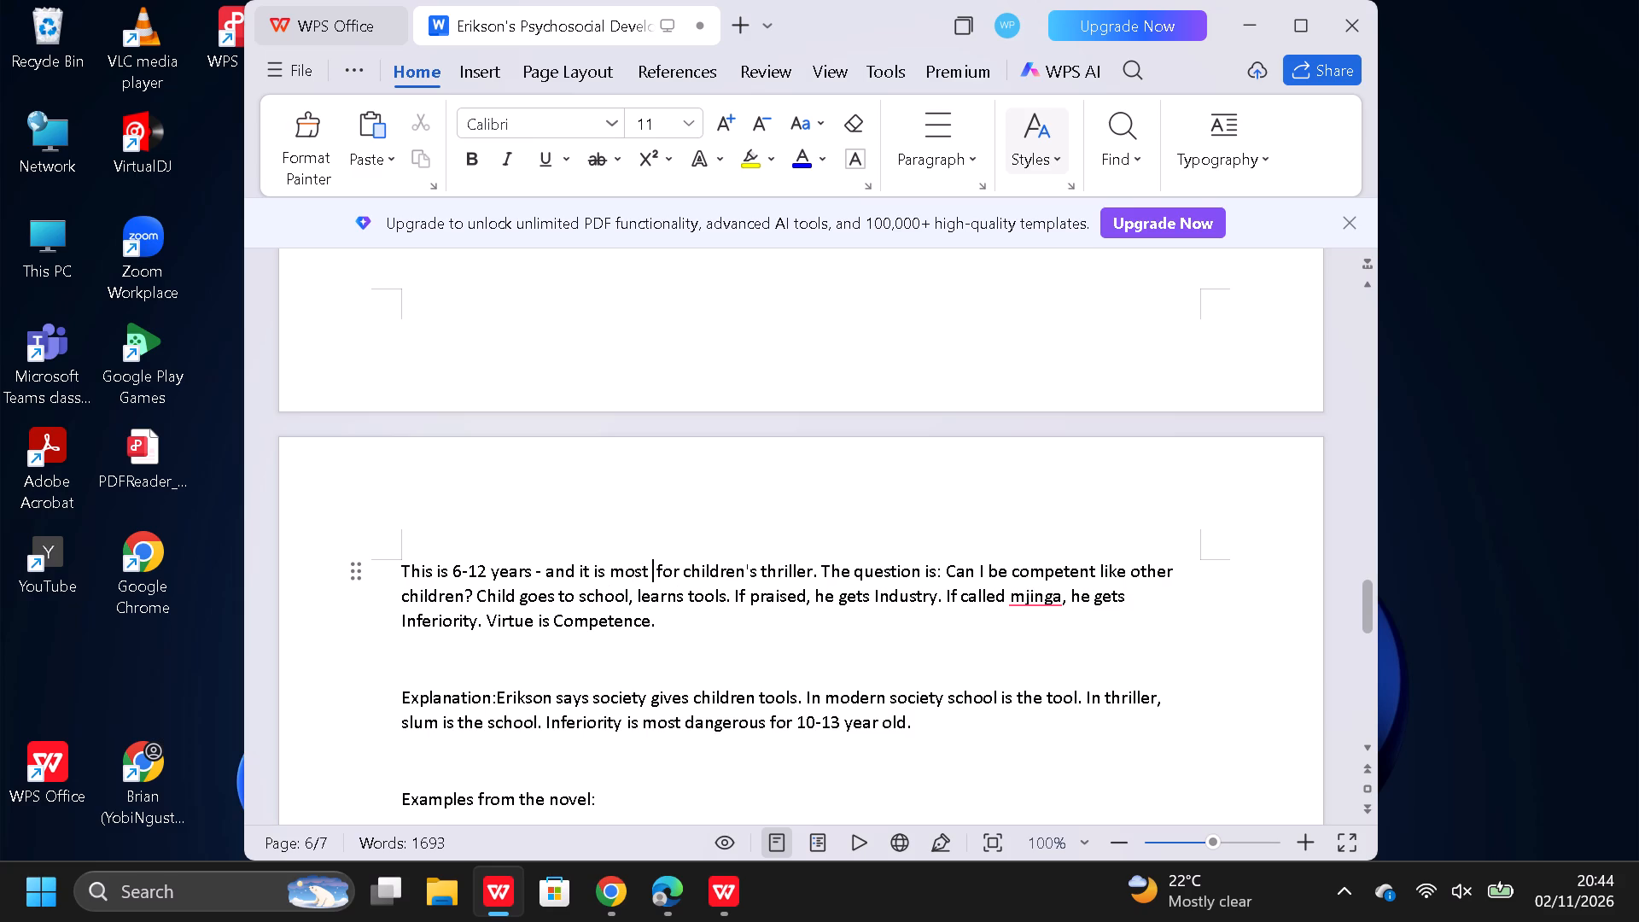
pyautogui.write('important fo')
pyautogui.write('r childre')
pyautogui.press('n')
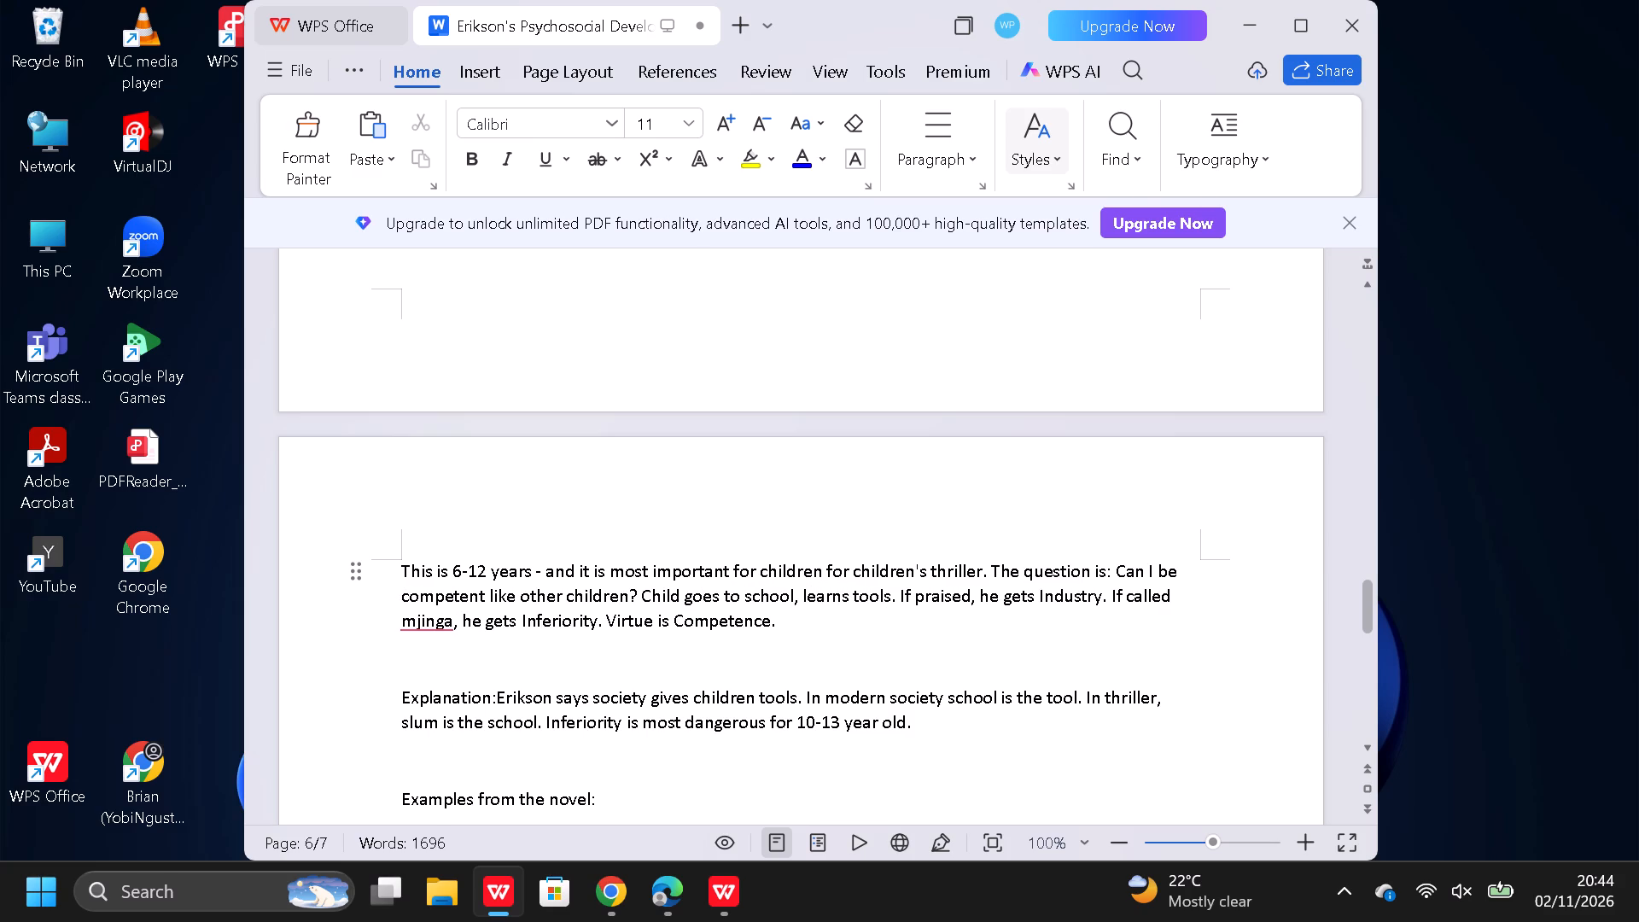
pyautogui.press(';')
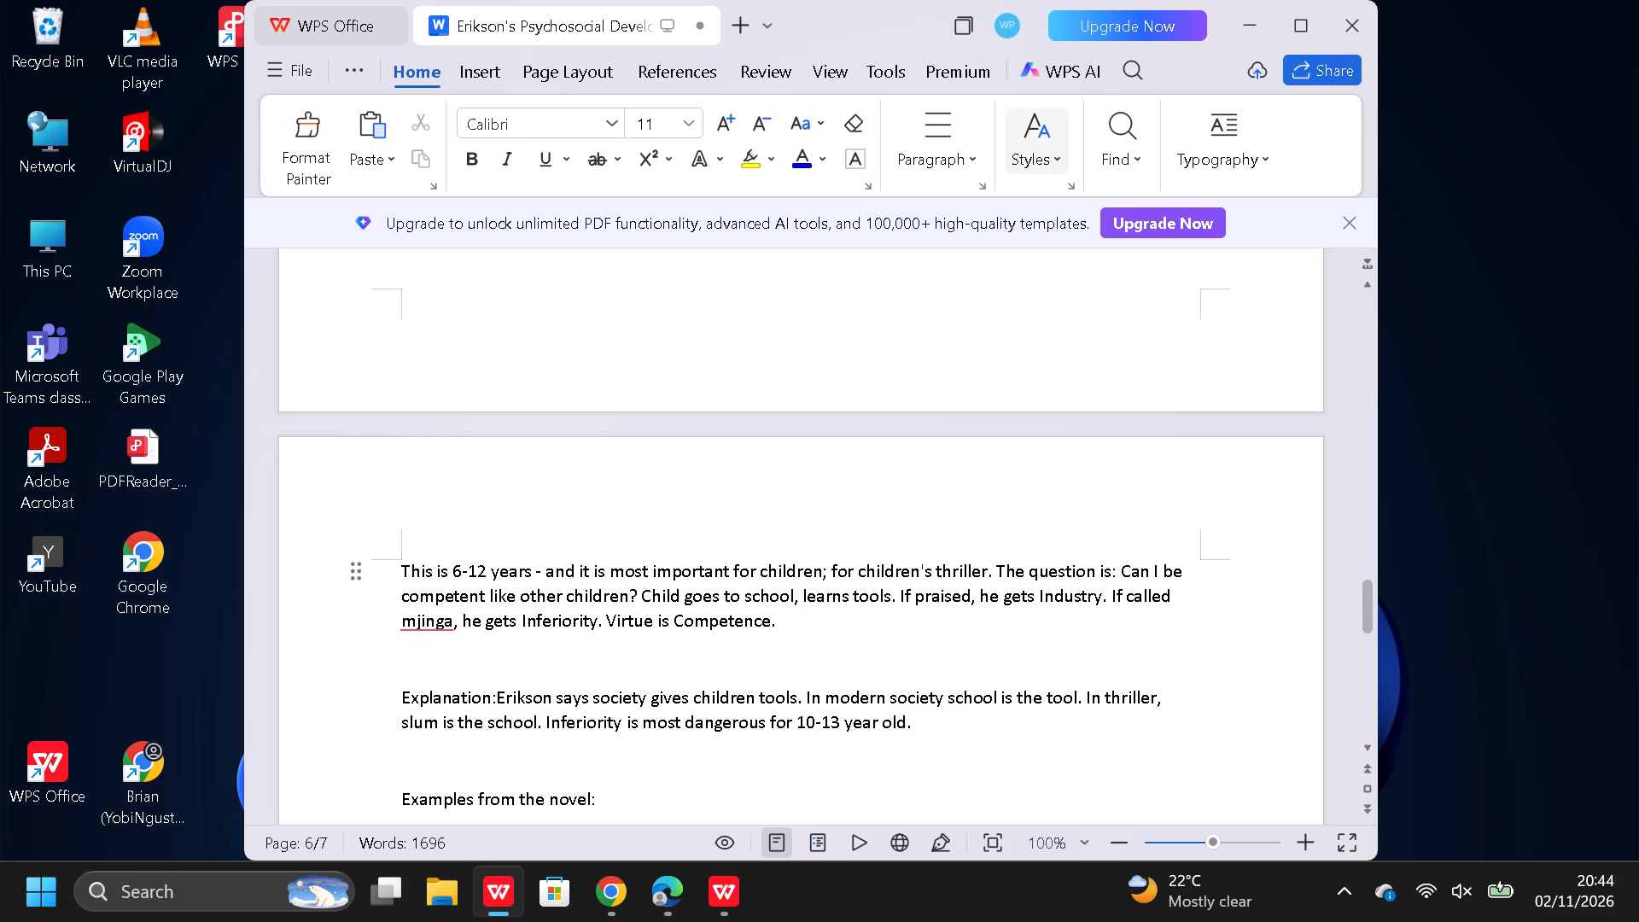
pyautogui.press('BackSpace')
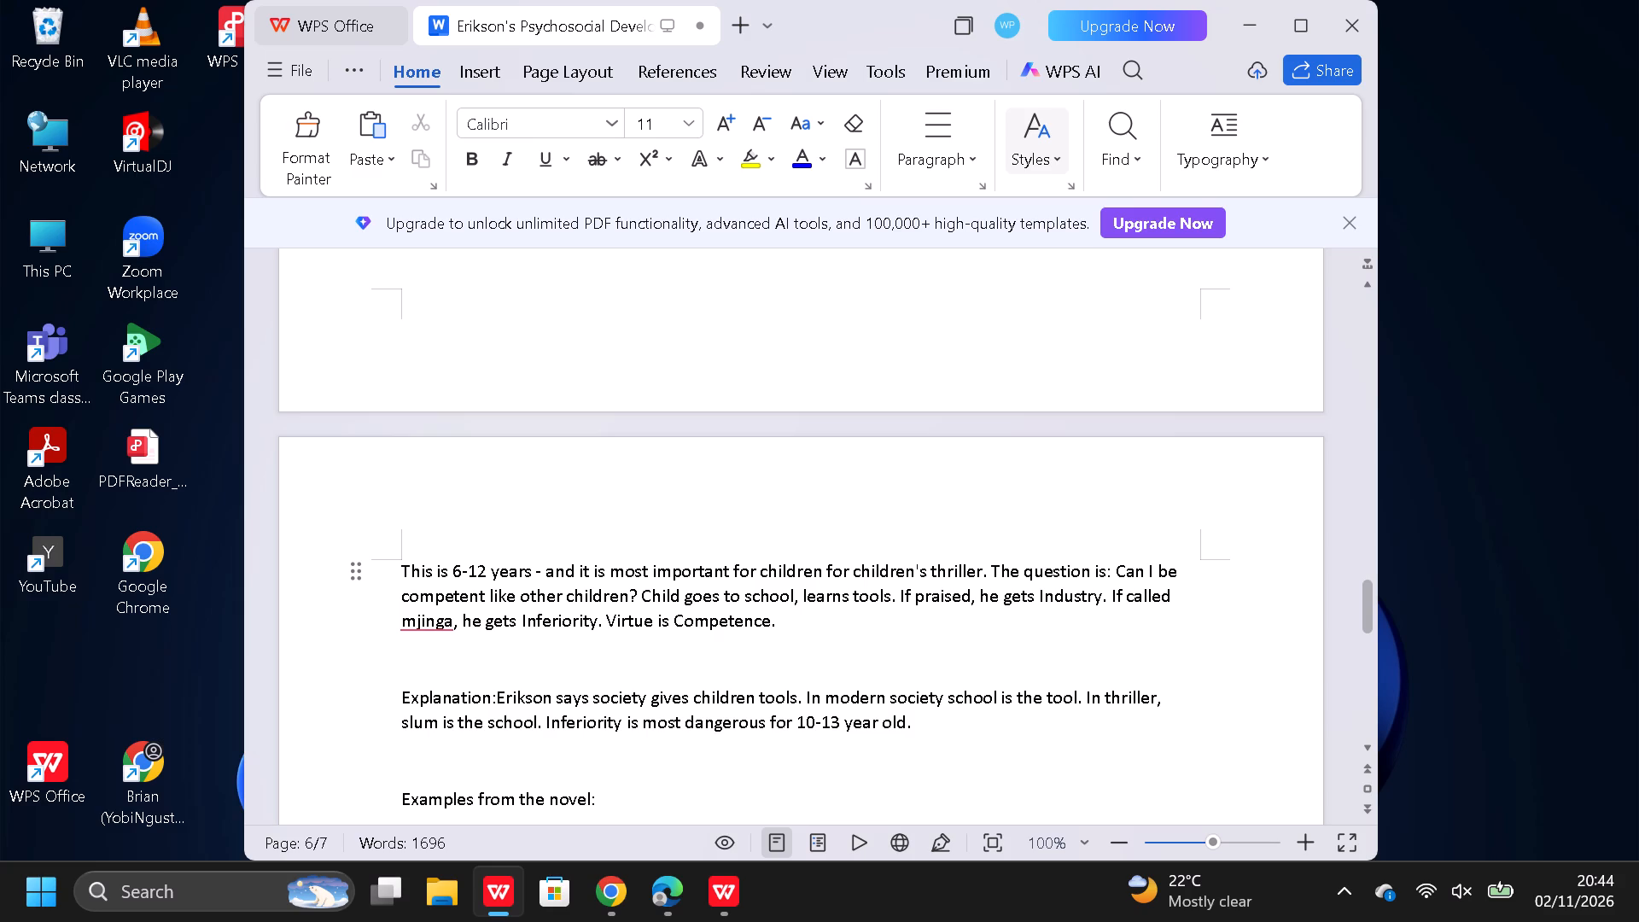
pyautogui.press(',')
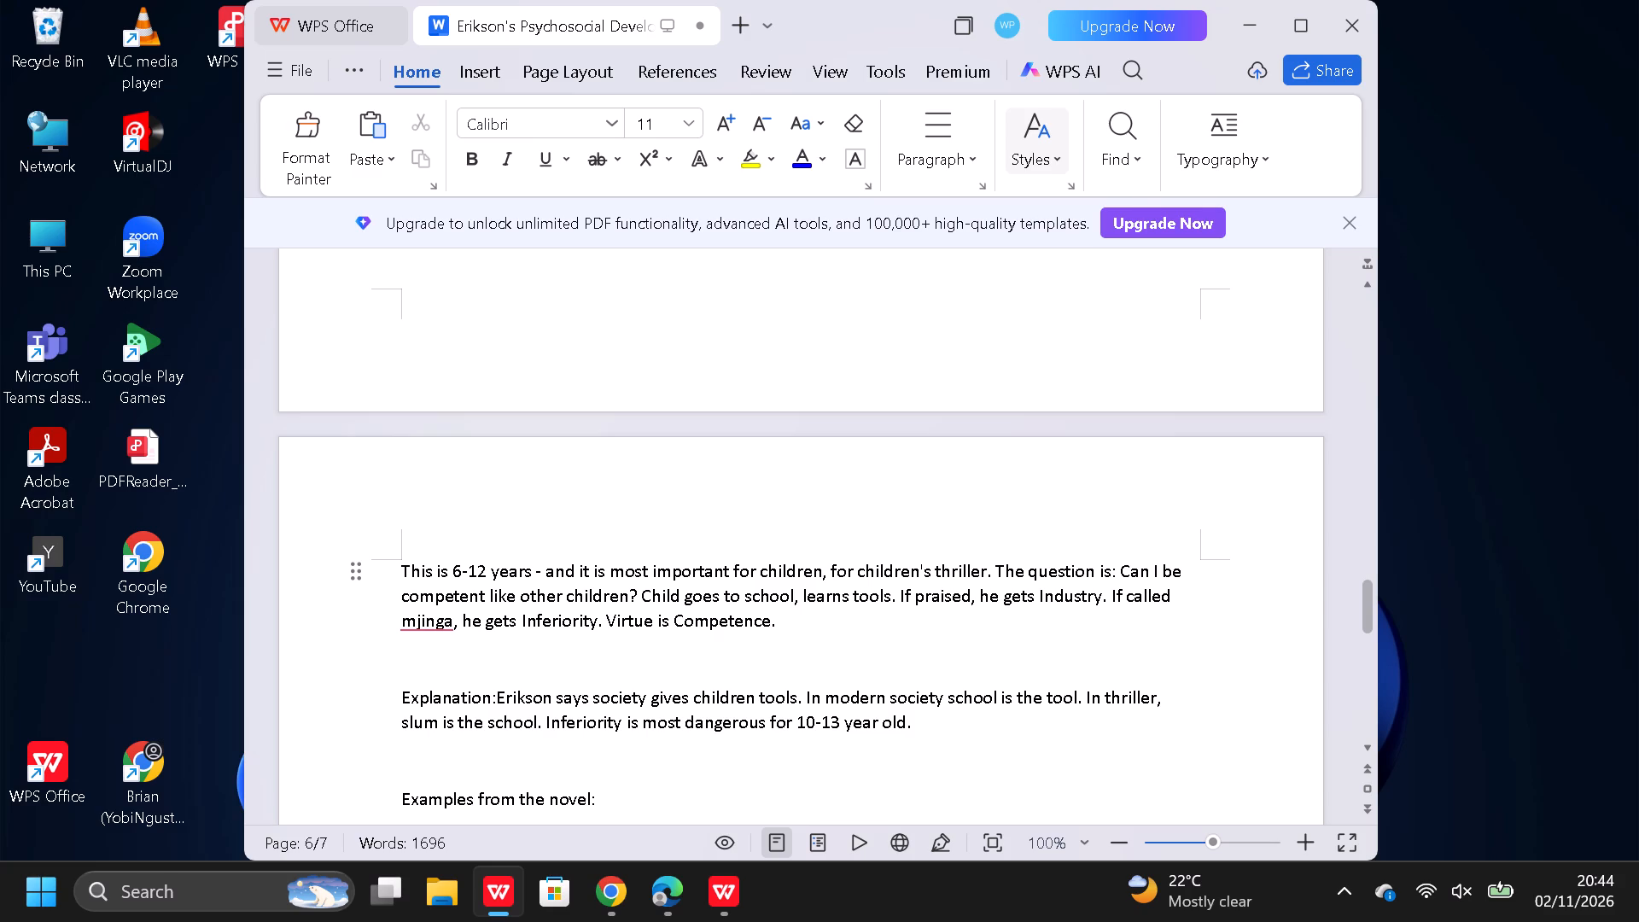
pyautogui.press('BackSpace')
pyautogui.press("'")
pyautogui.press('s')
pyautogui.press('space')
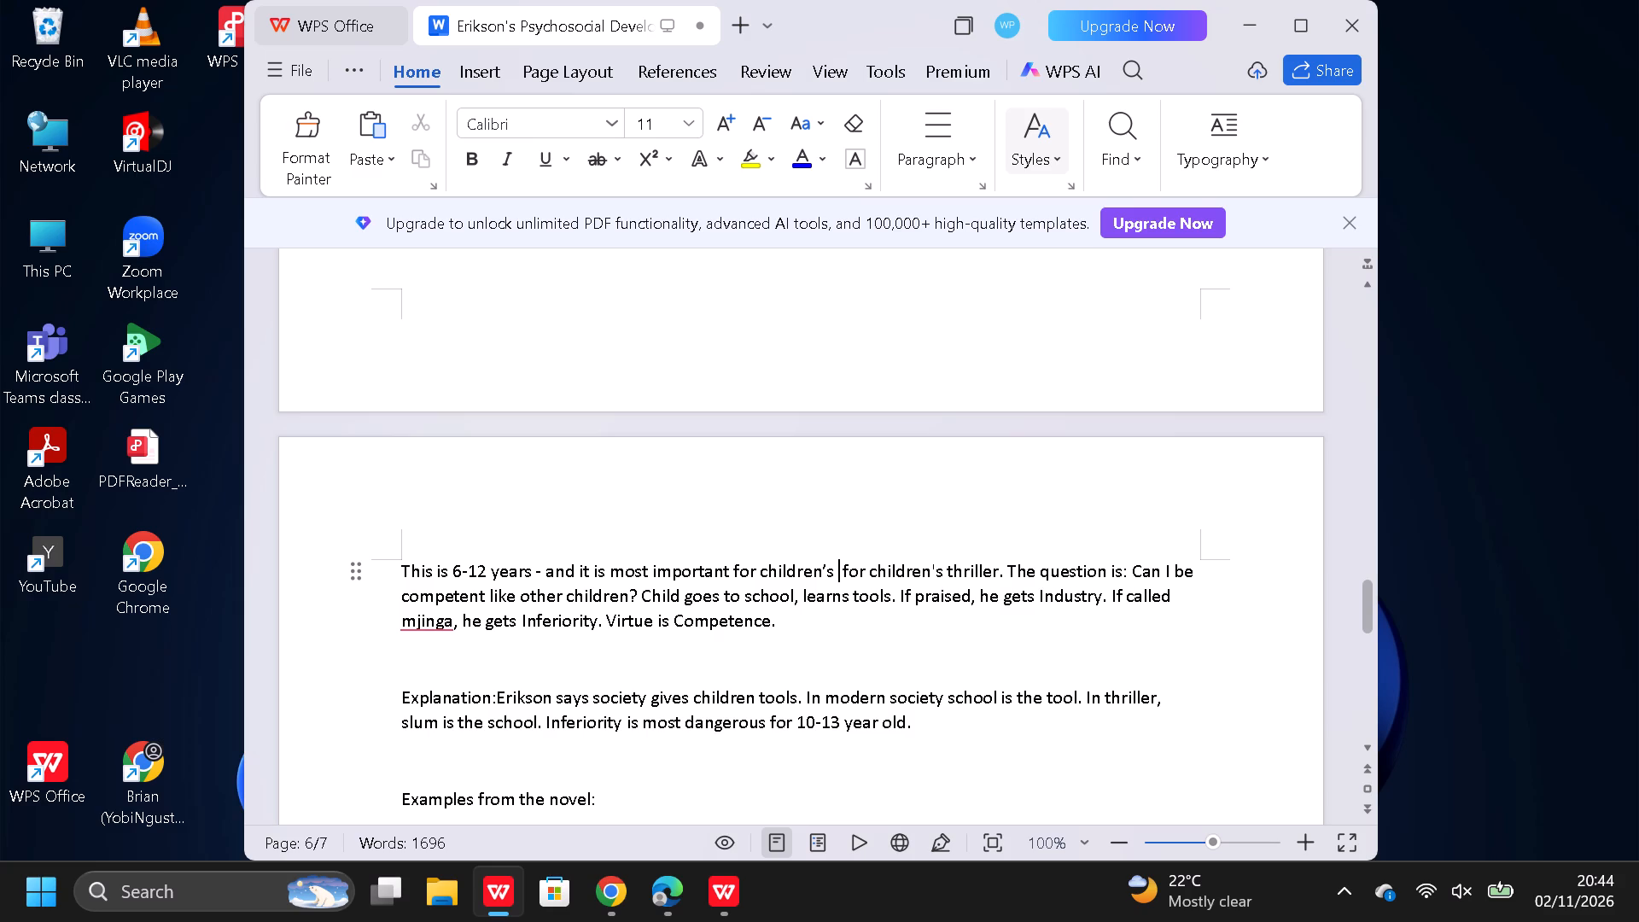
# Delete the repeated "for children's" from the inserted text so the phrase ends with "most important".
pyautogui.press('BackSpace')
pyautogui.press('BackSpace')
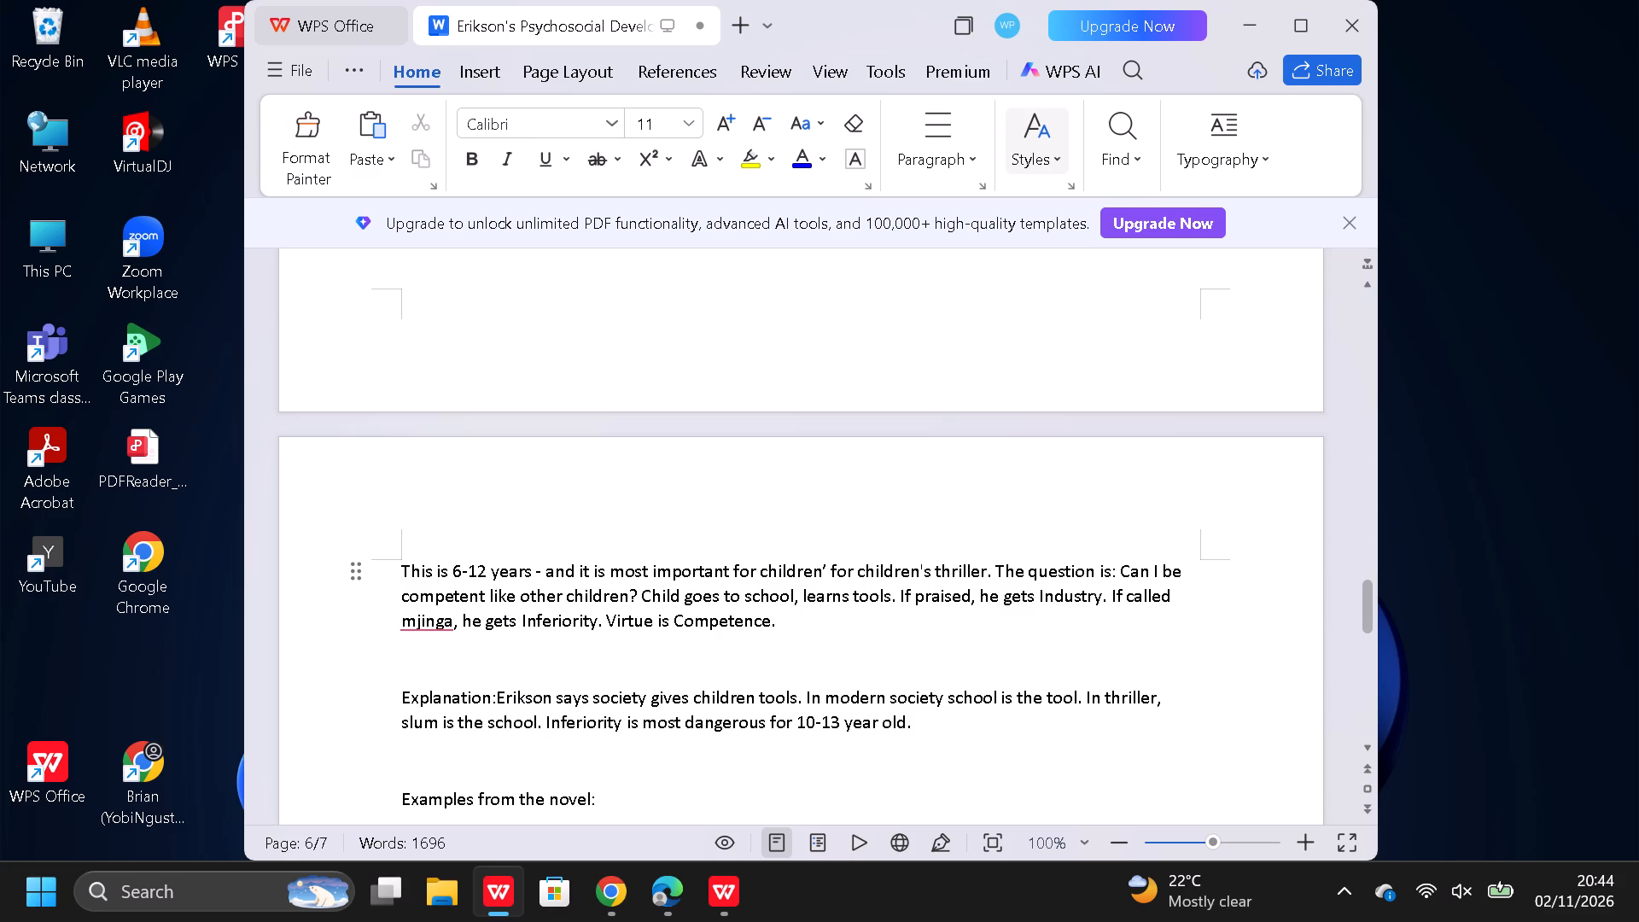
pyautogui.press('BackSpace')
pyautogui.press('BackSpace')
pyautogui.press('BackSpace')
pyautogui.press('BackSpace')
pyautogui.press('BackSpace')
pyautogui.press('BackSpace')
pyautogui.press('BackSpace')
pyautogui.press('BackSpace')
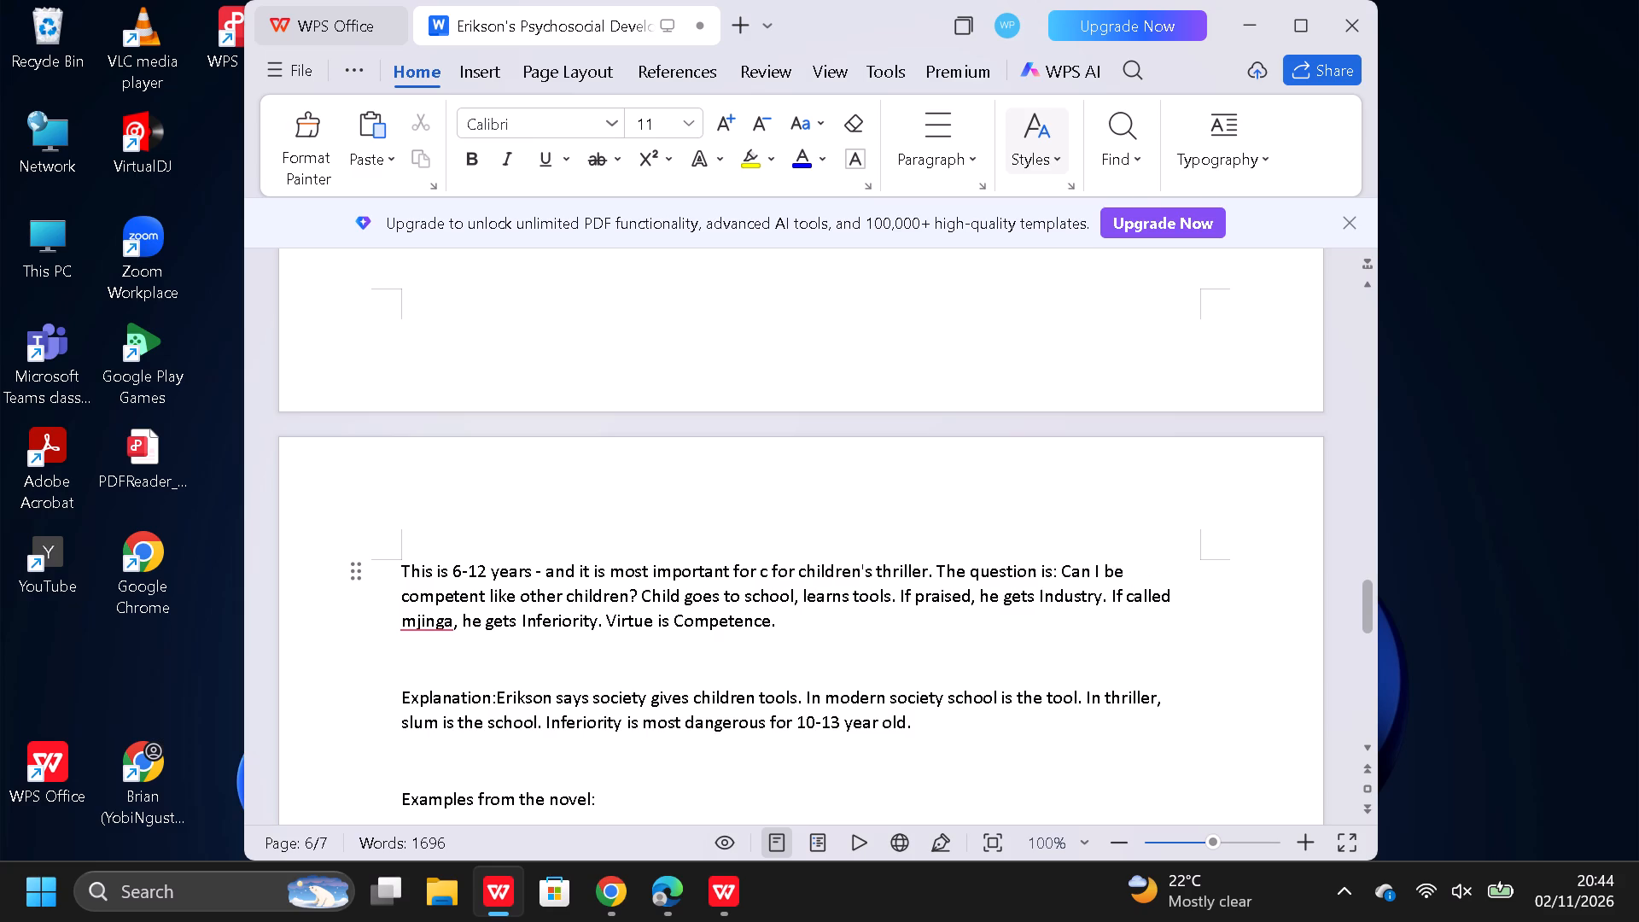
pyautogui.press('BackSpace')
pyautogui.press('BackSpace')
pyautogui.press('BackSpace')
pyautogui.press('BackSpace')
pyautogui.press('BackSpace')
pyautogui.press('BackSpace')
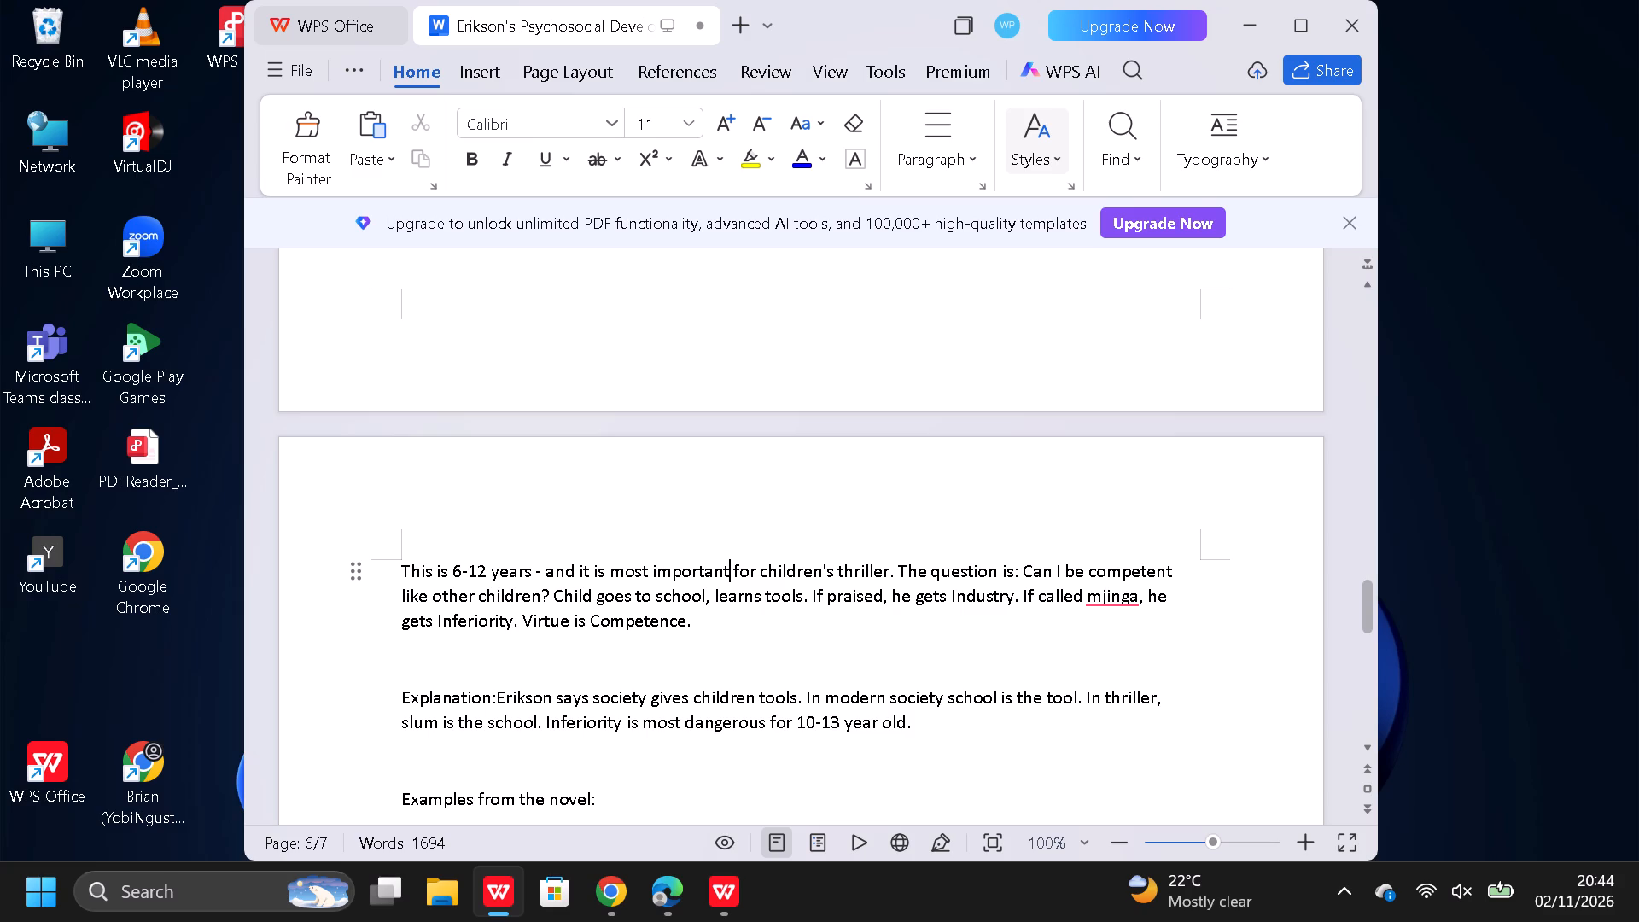
# Read through the rest of the document from the Industry vs Inferiority section to the closing paragraph of the conclusion.
pyautogui.scroll(-3, 603, 604)
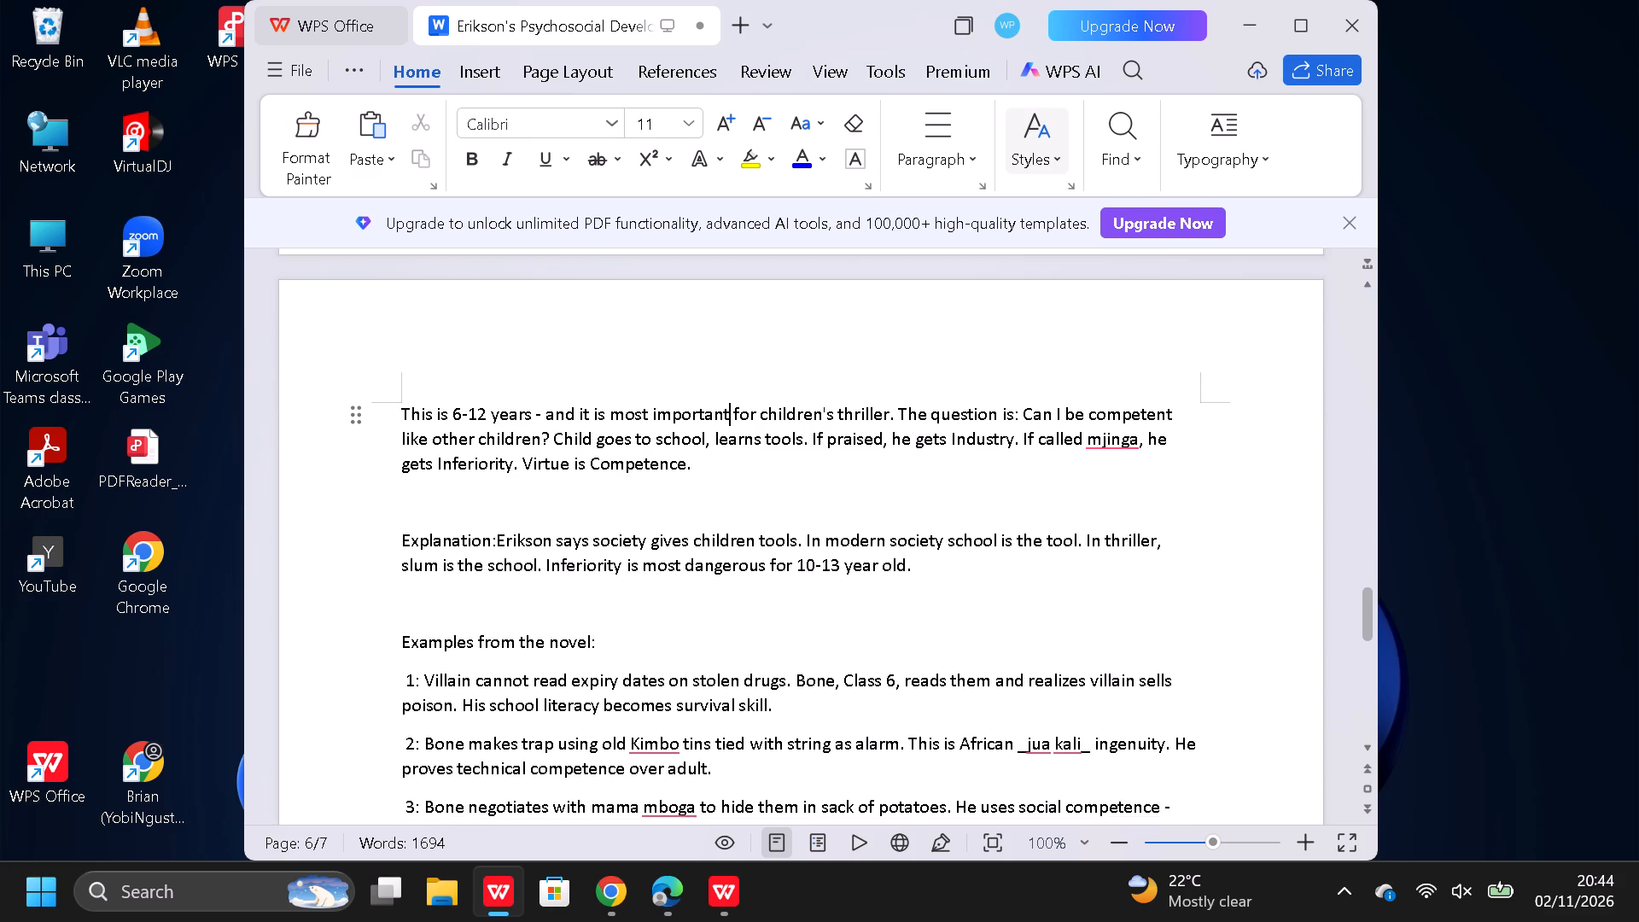
pyautogui.scroll(-4, 603, 604)
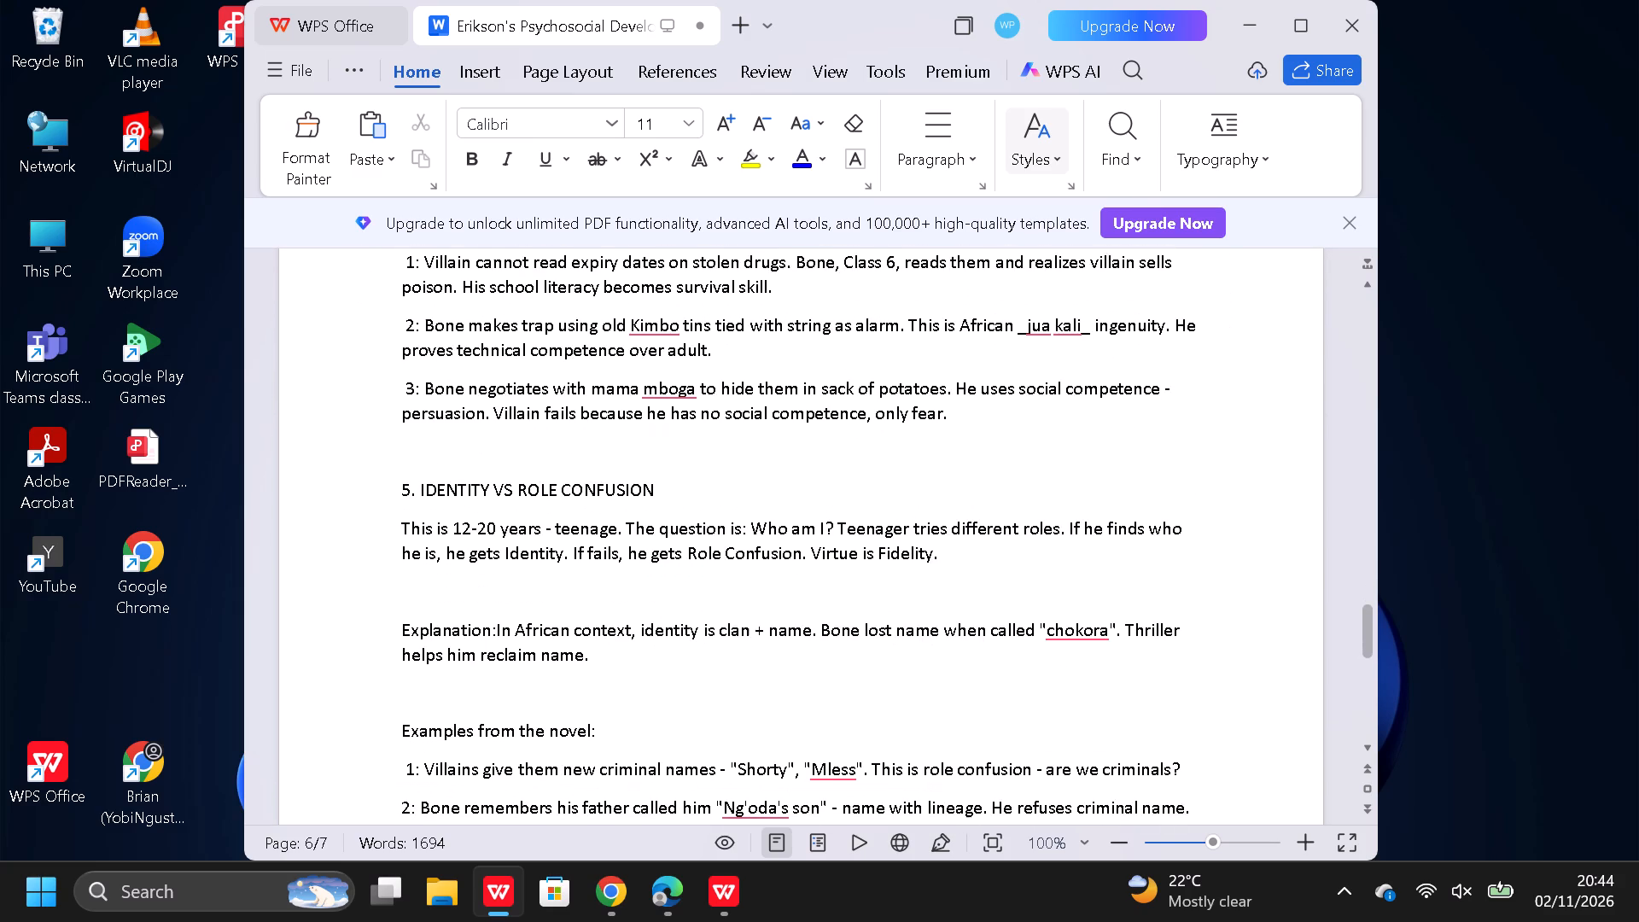
pyautogui.scroll(-5, 603, 604)
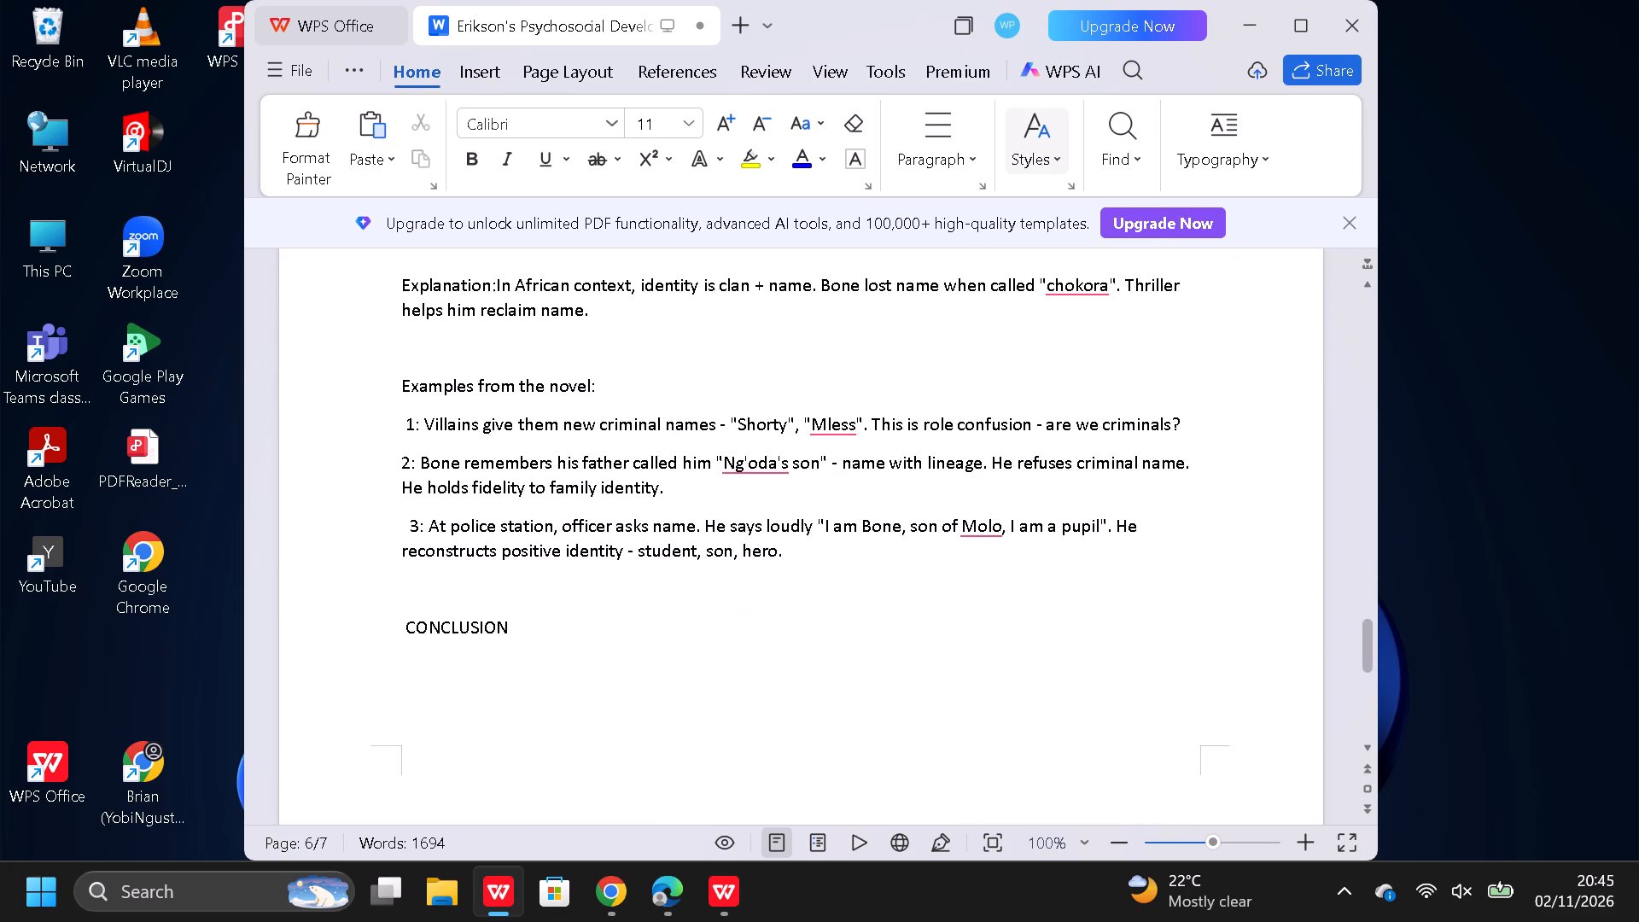
pyautogui.scroll(-7, 603, 604)
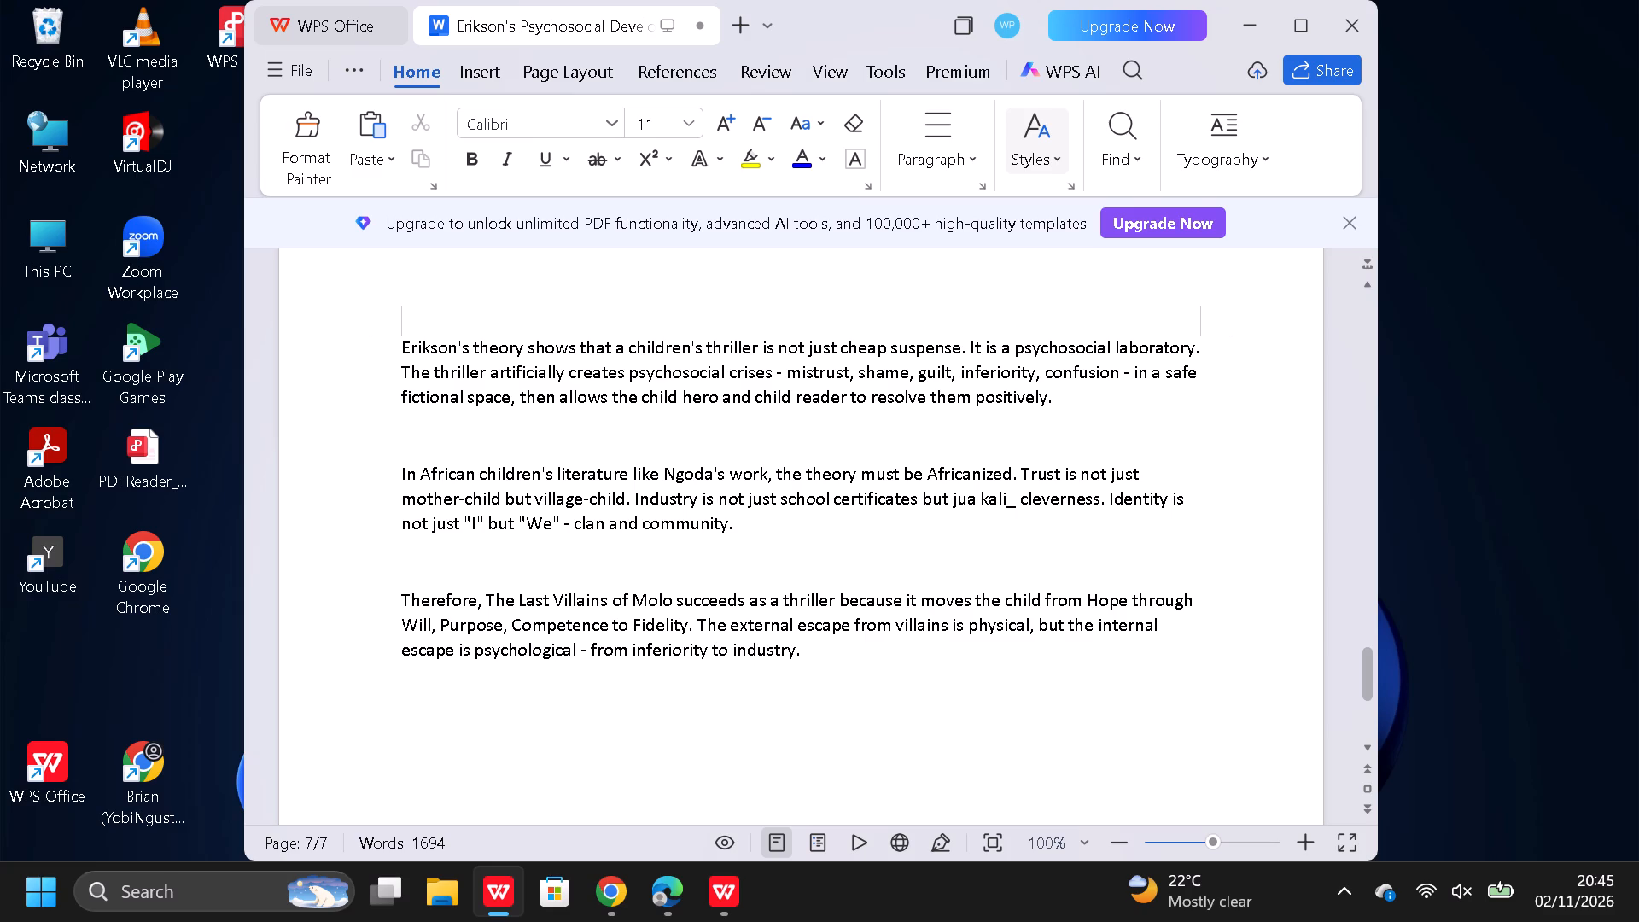
# Correct the first name in row 9 of the members table to ELSIE, in capitals.
pyautogui.scroll(5, 514, 569)
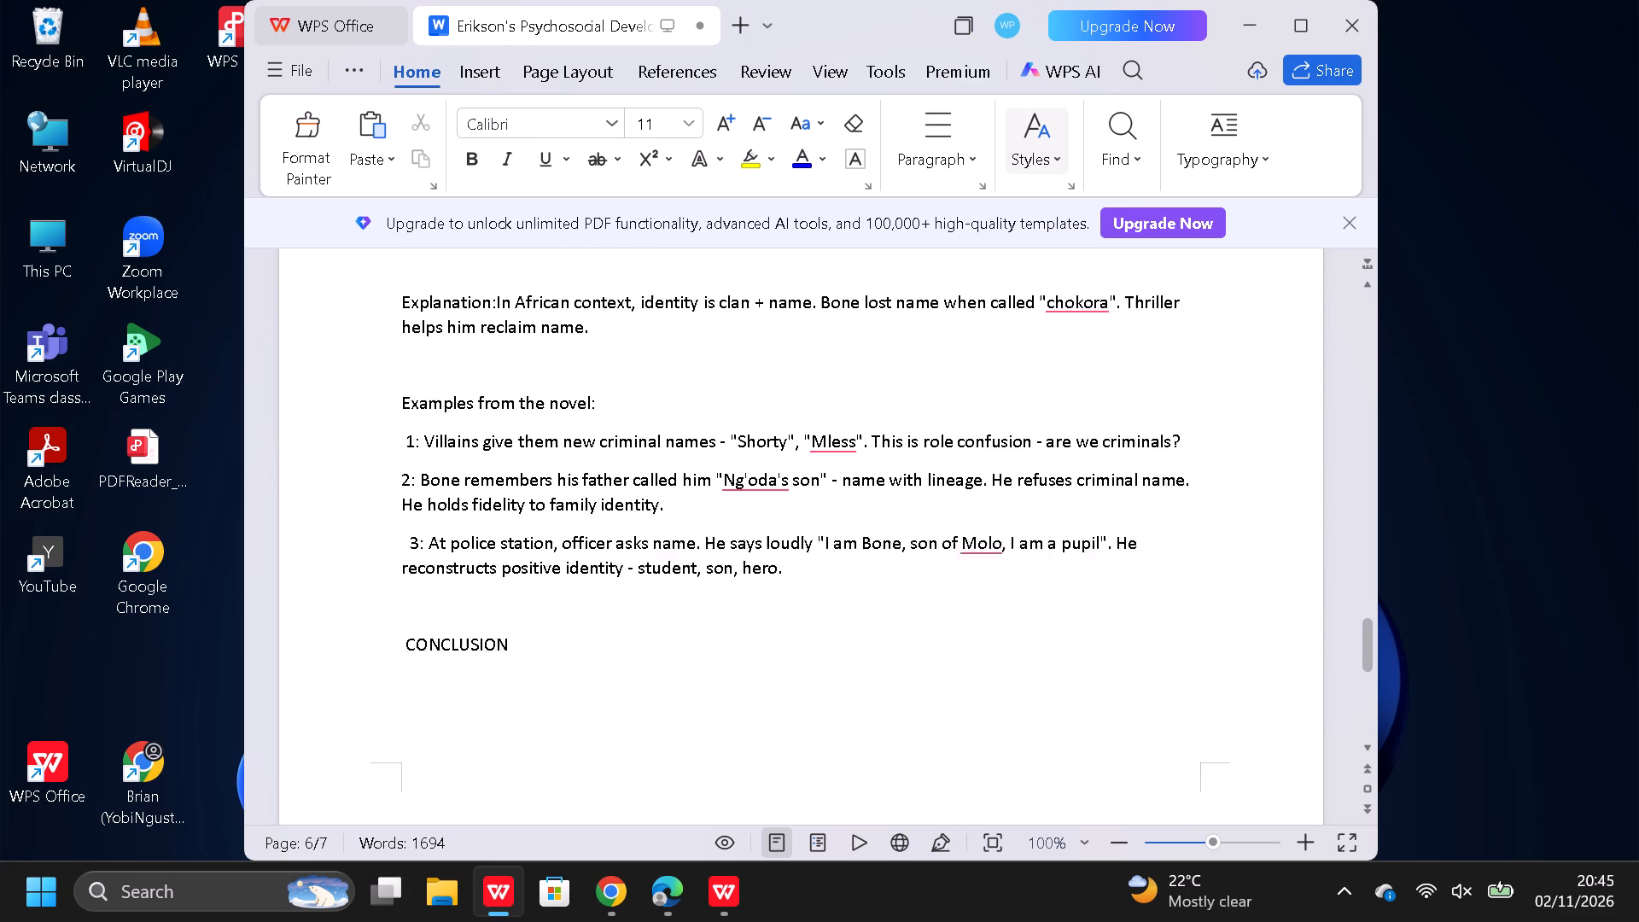
pyautogui.scroll(8, 514, 569)
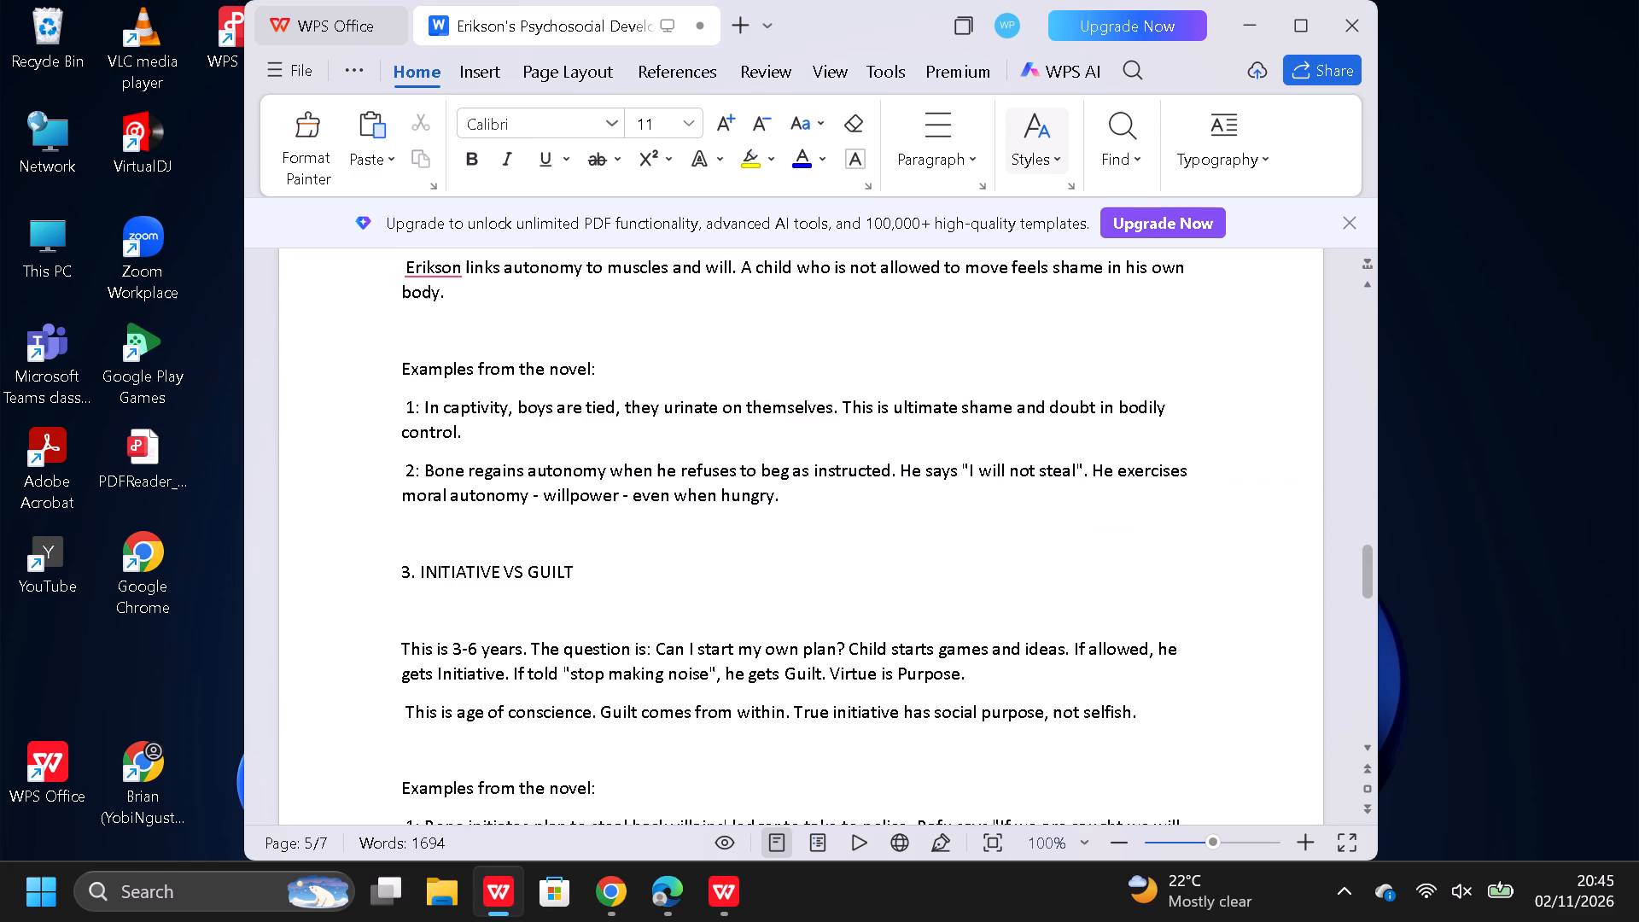
pyautogui.scroll(5, 514, 569)
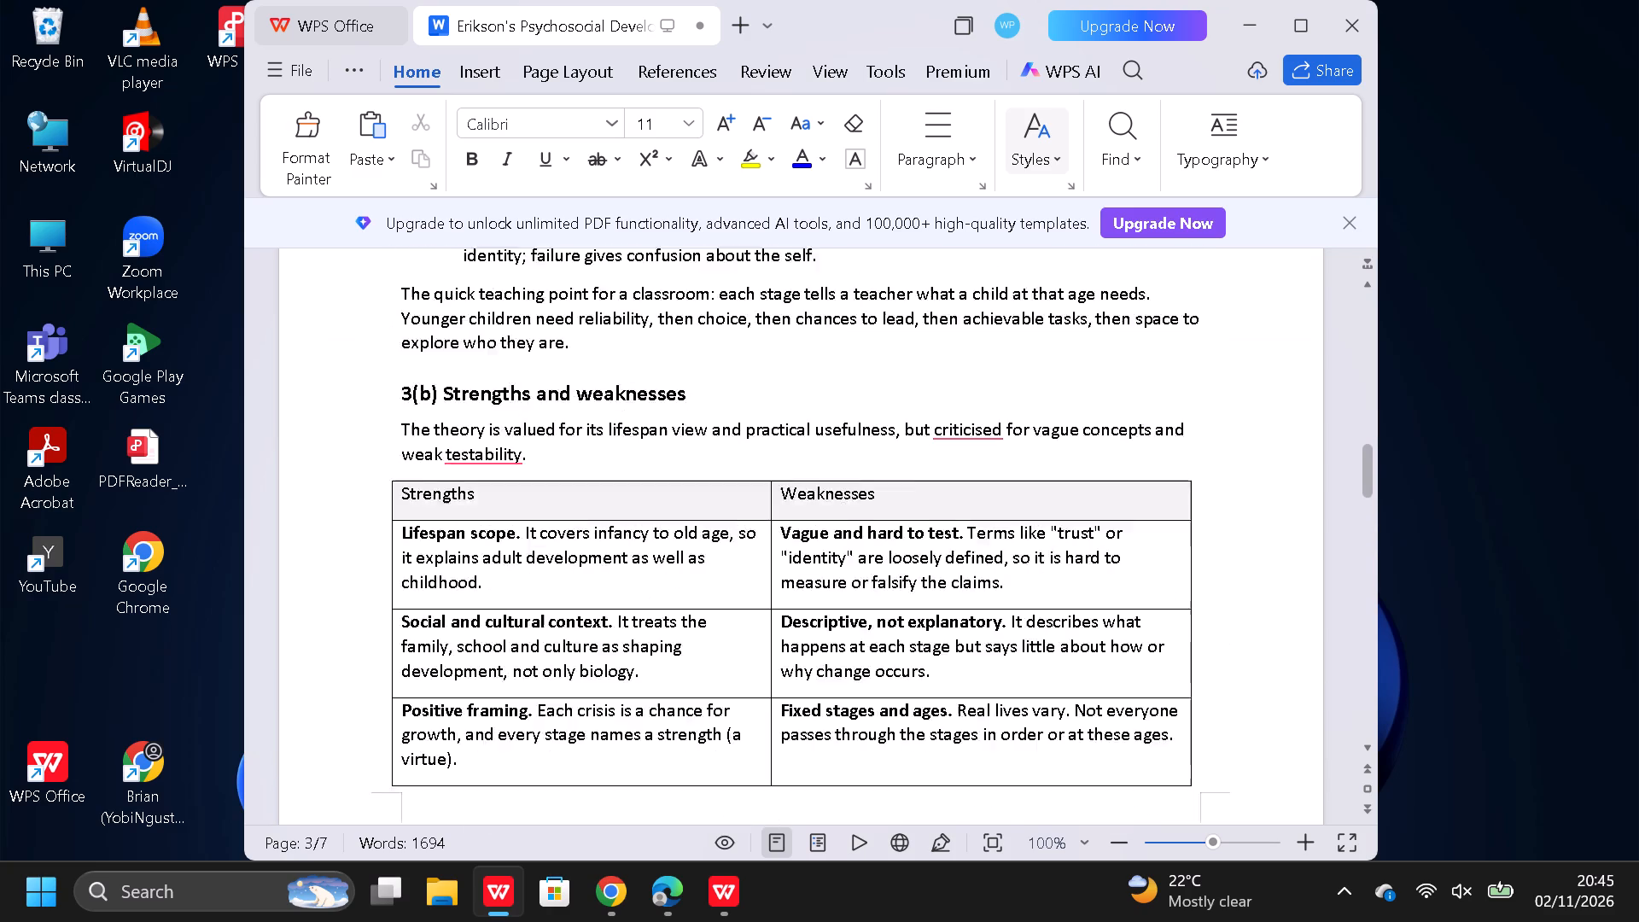
pyautogui.scroll(6, 514, 569)
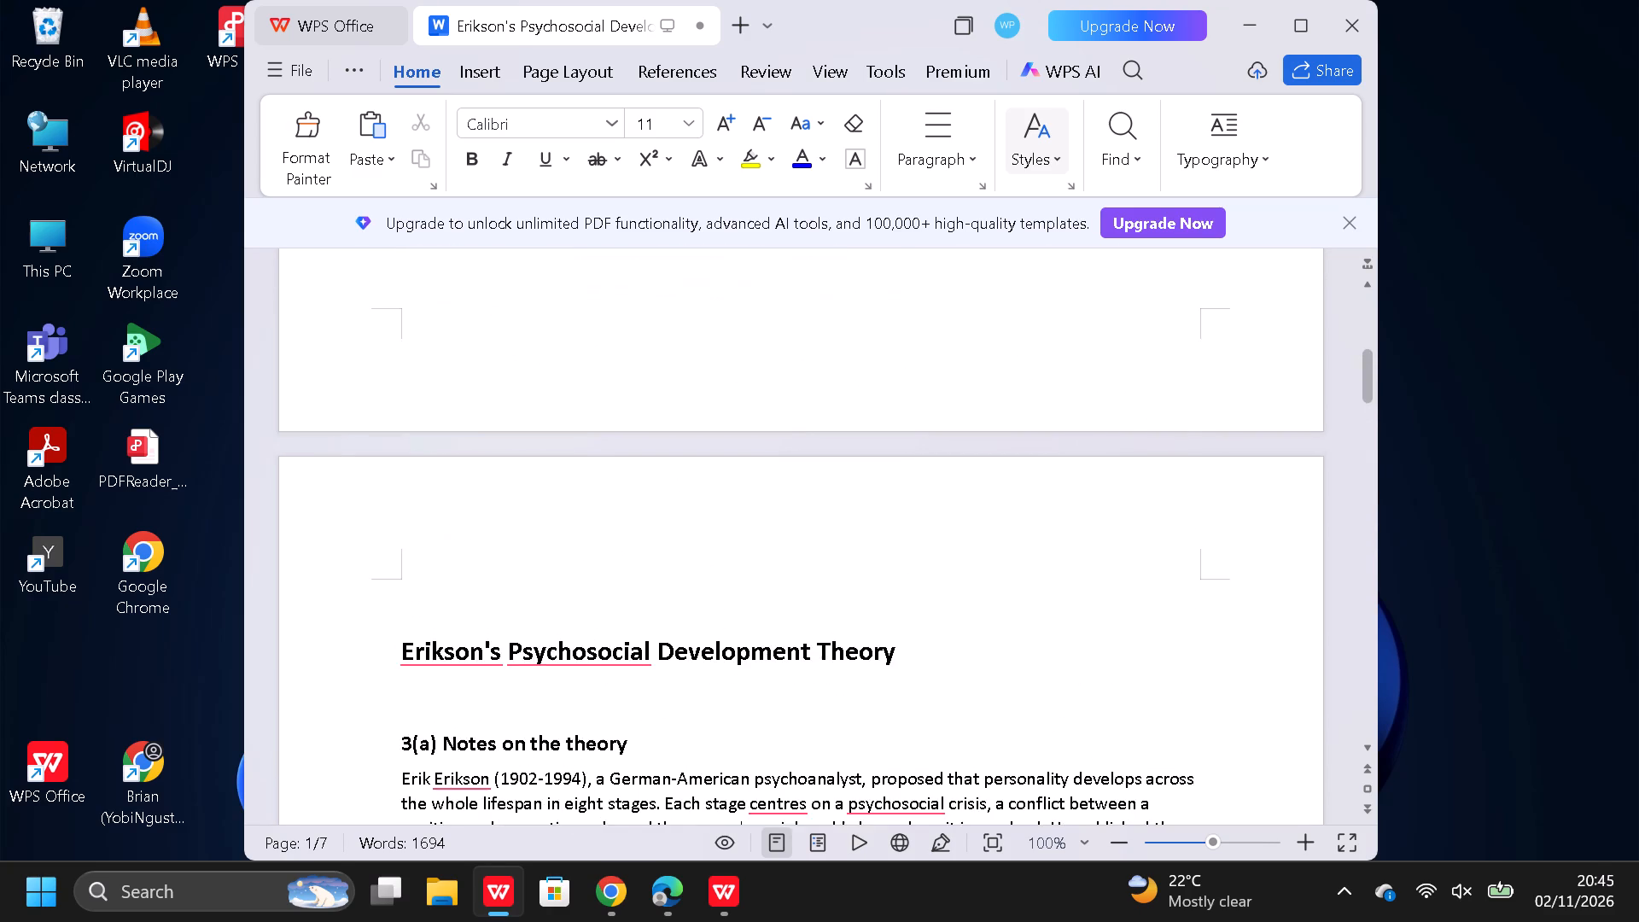
pyautogui.scroll(3, 514, 569)
pyautogui.scroll(-3, 514, 569)
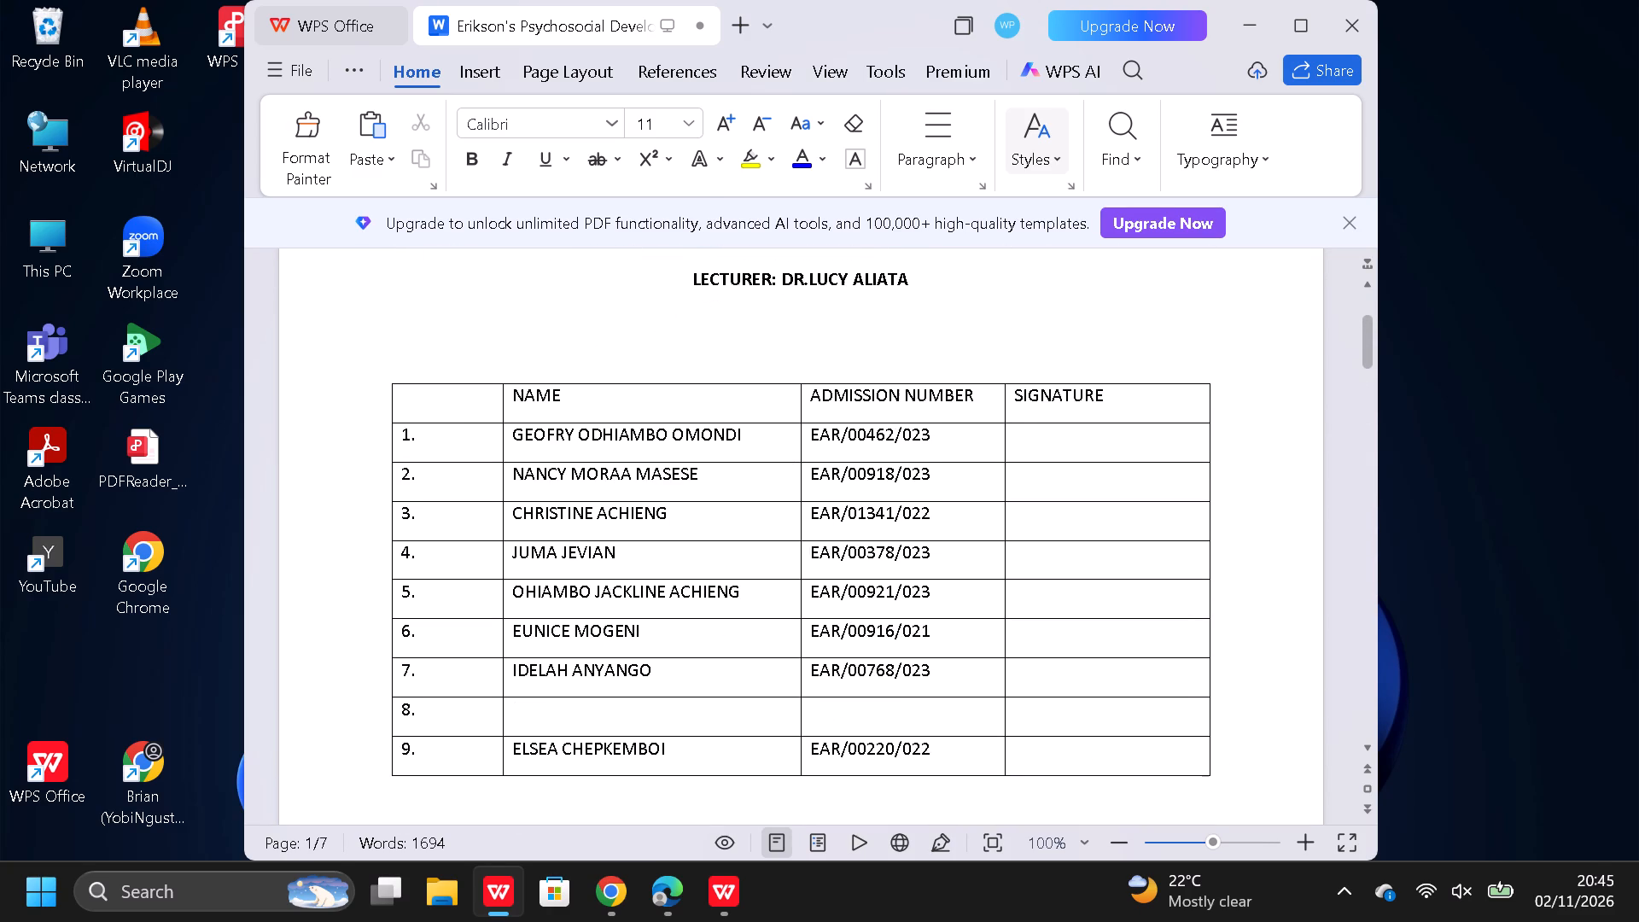
pyautogui.scroll(-1, 514, 569)
pyautogui.click(555, 729)
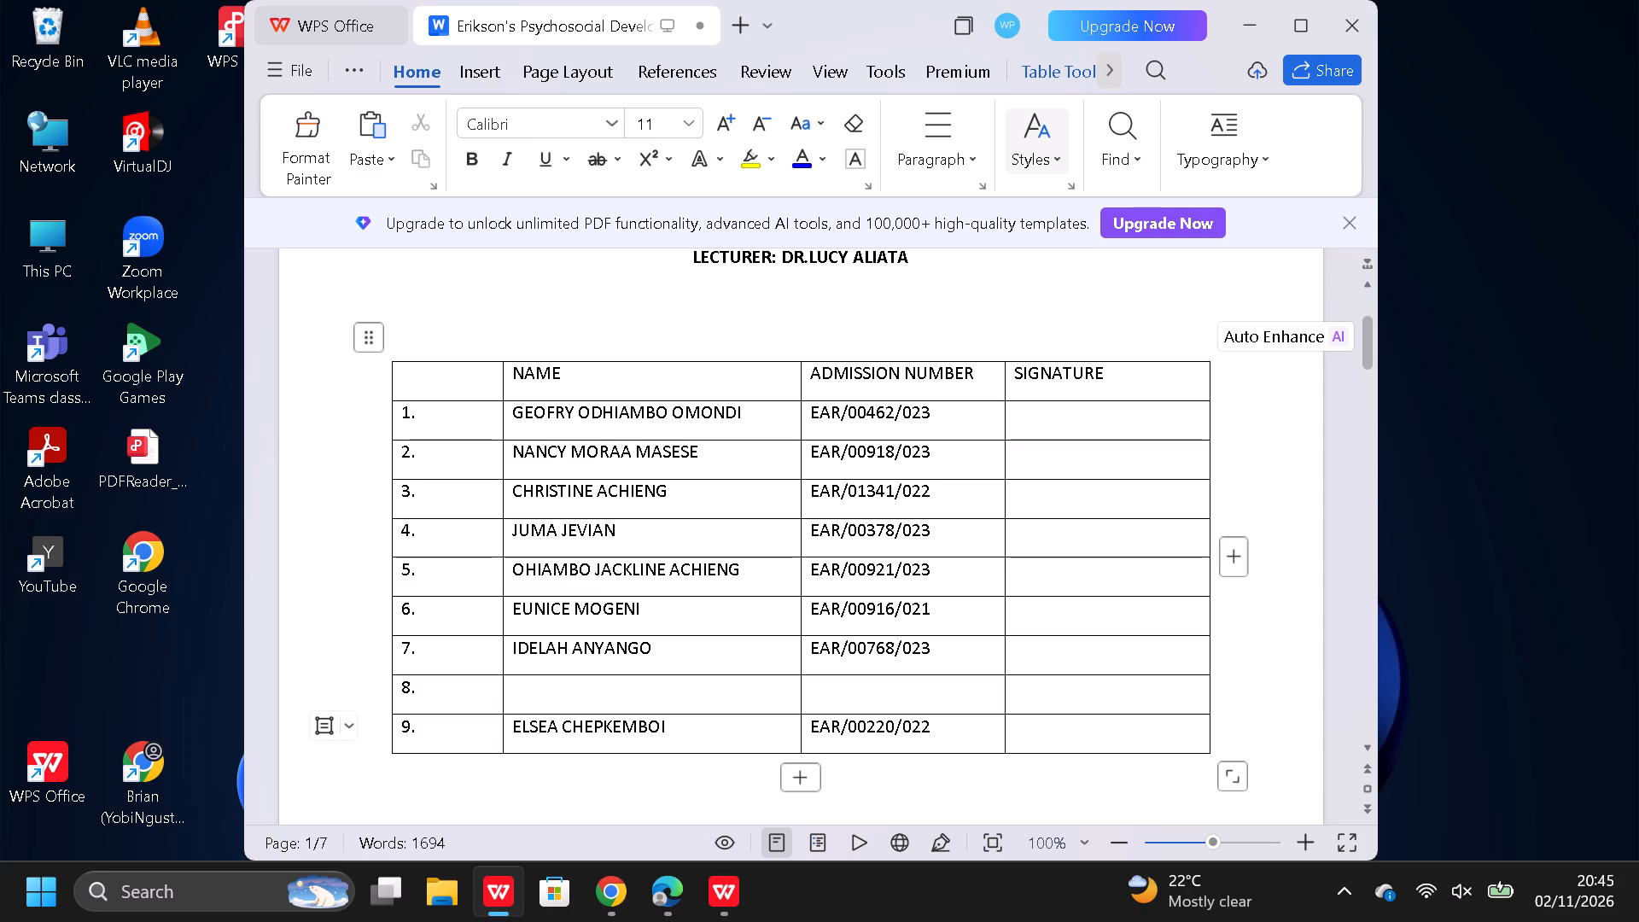
pyautogui.press('BackSpace')
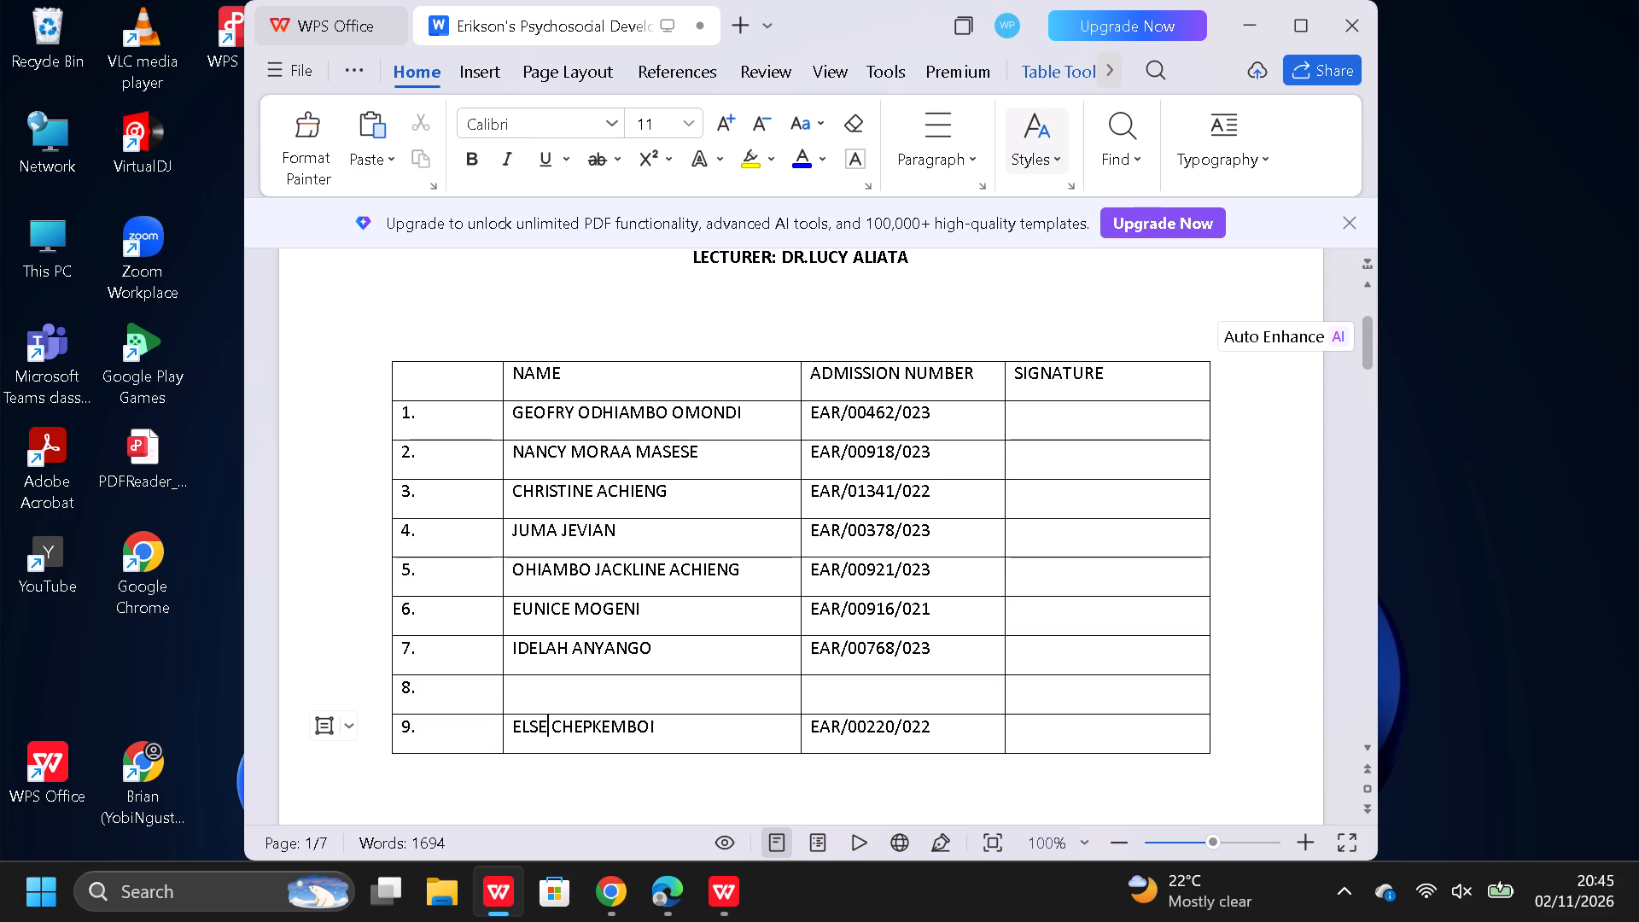
pyautogui.press('BackSpace')
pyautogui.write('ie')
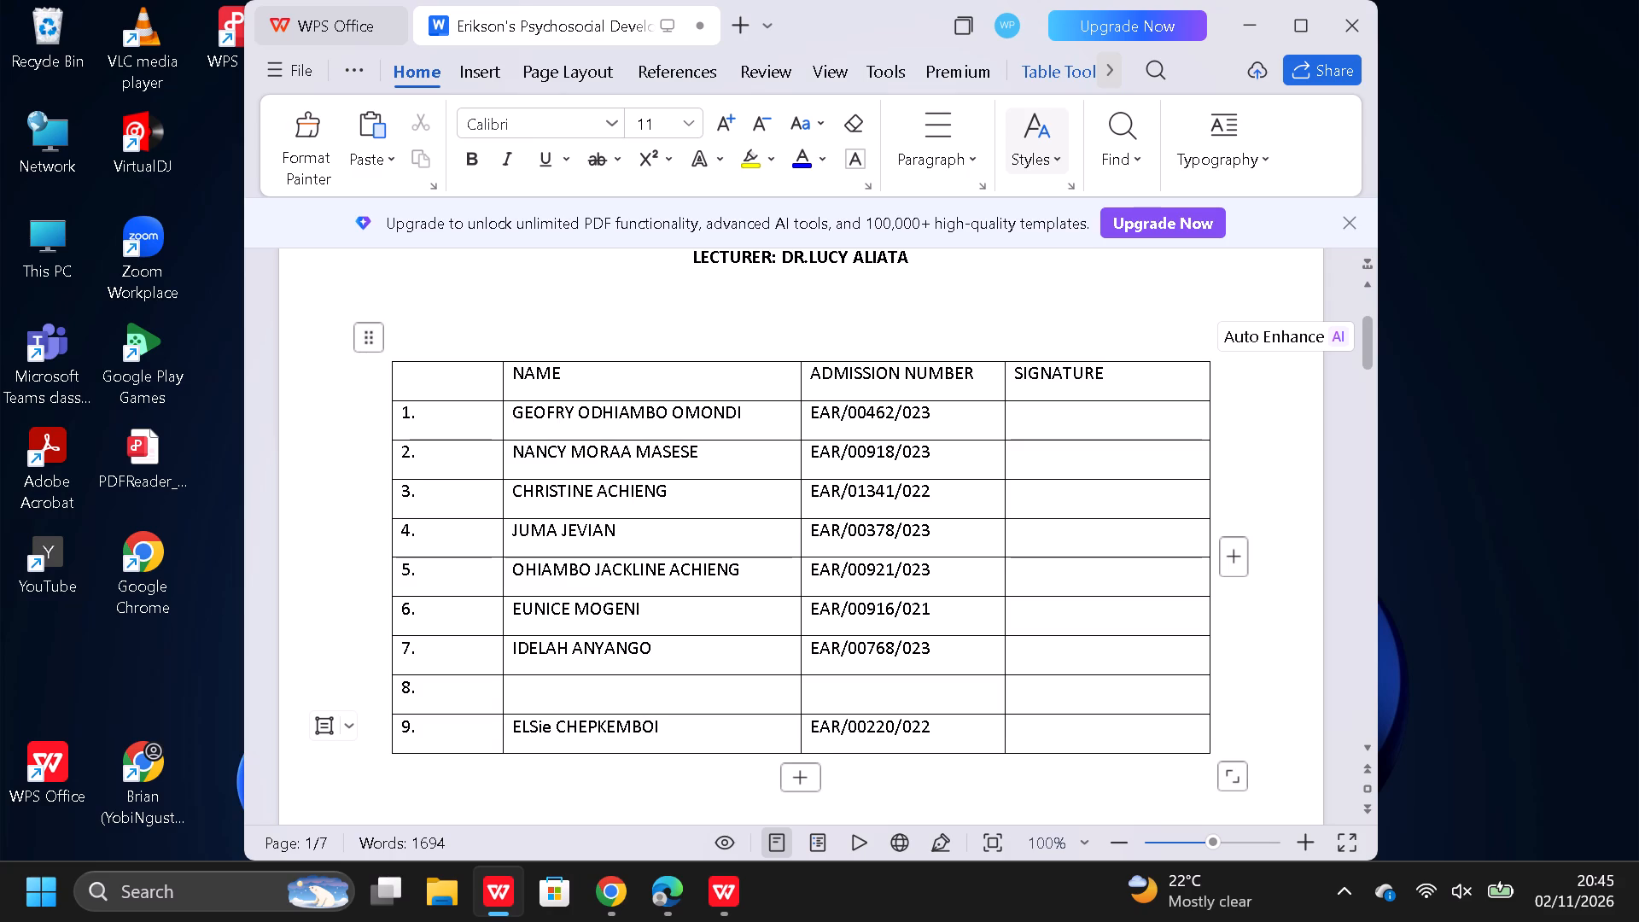
pyautogui.click(552, 721)
pyautogui.press('BackSpace')
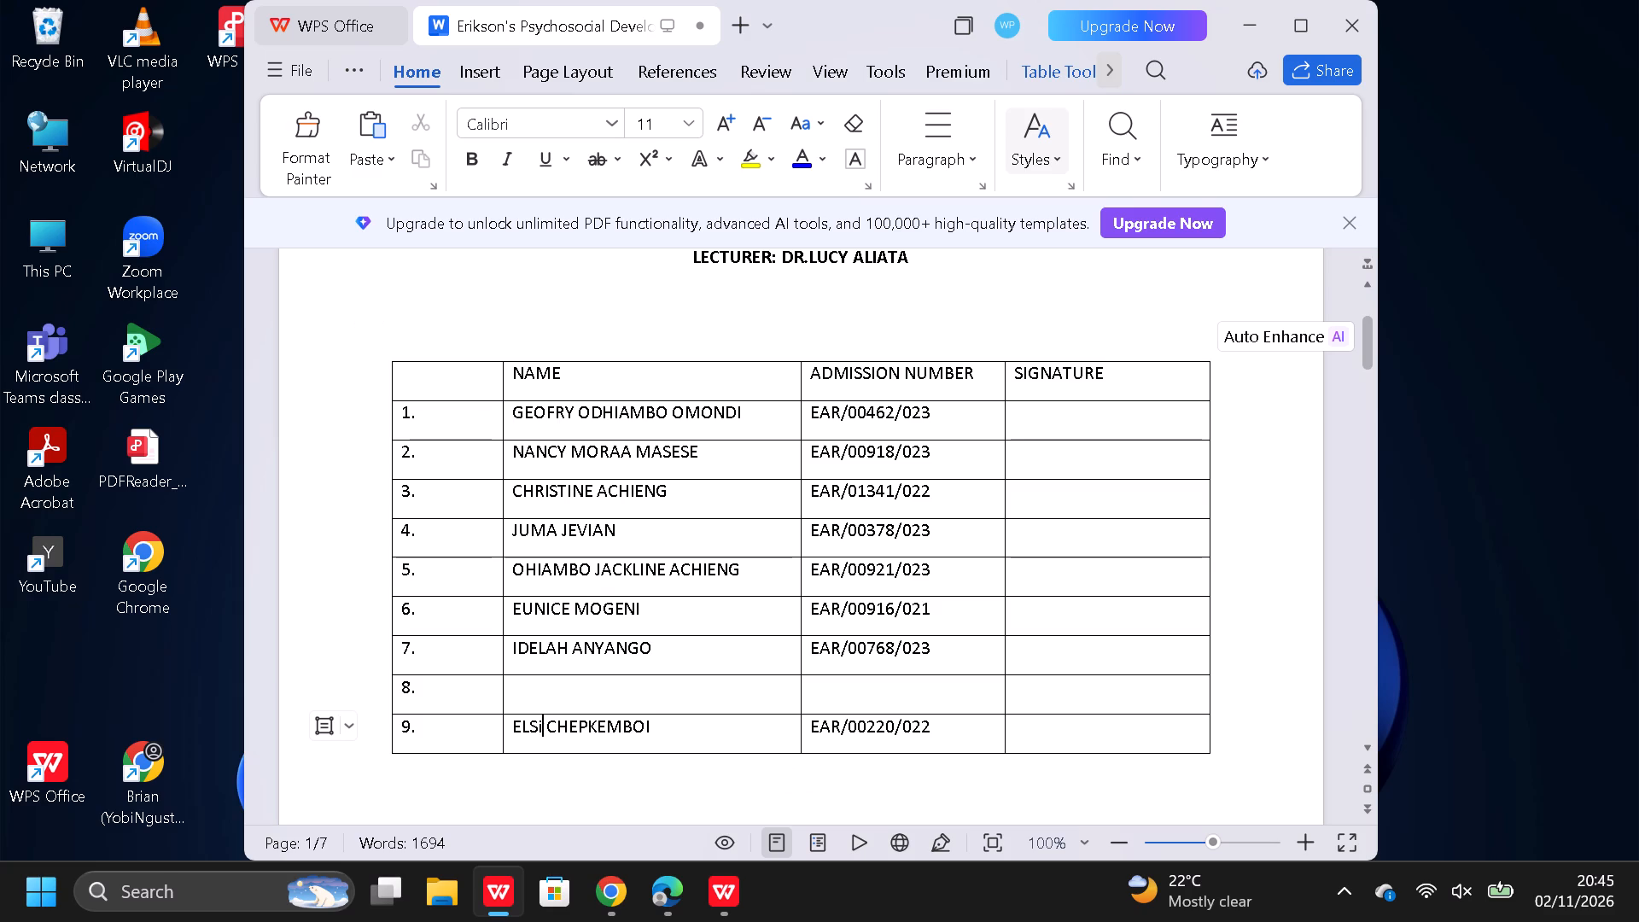
pyautogui.press('BackSpace')
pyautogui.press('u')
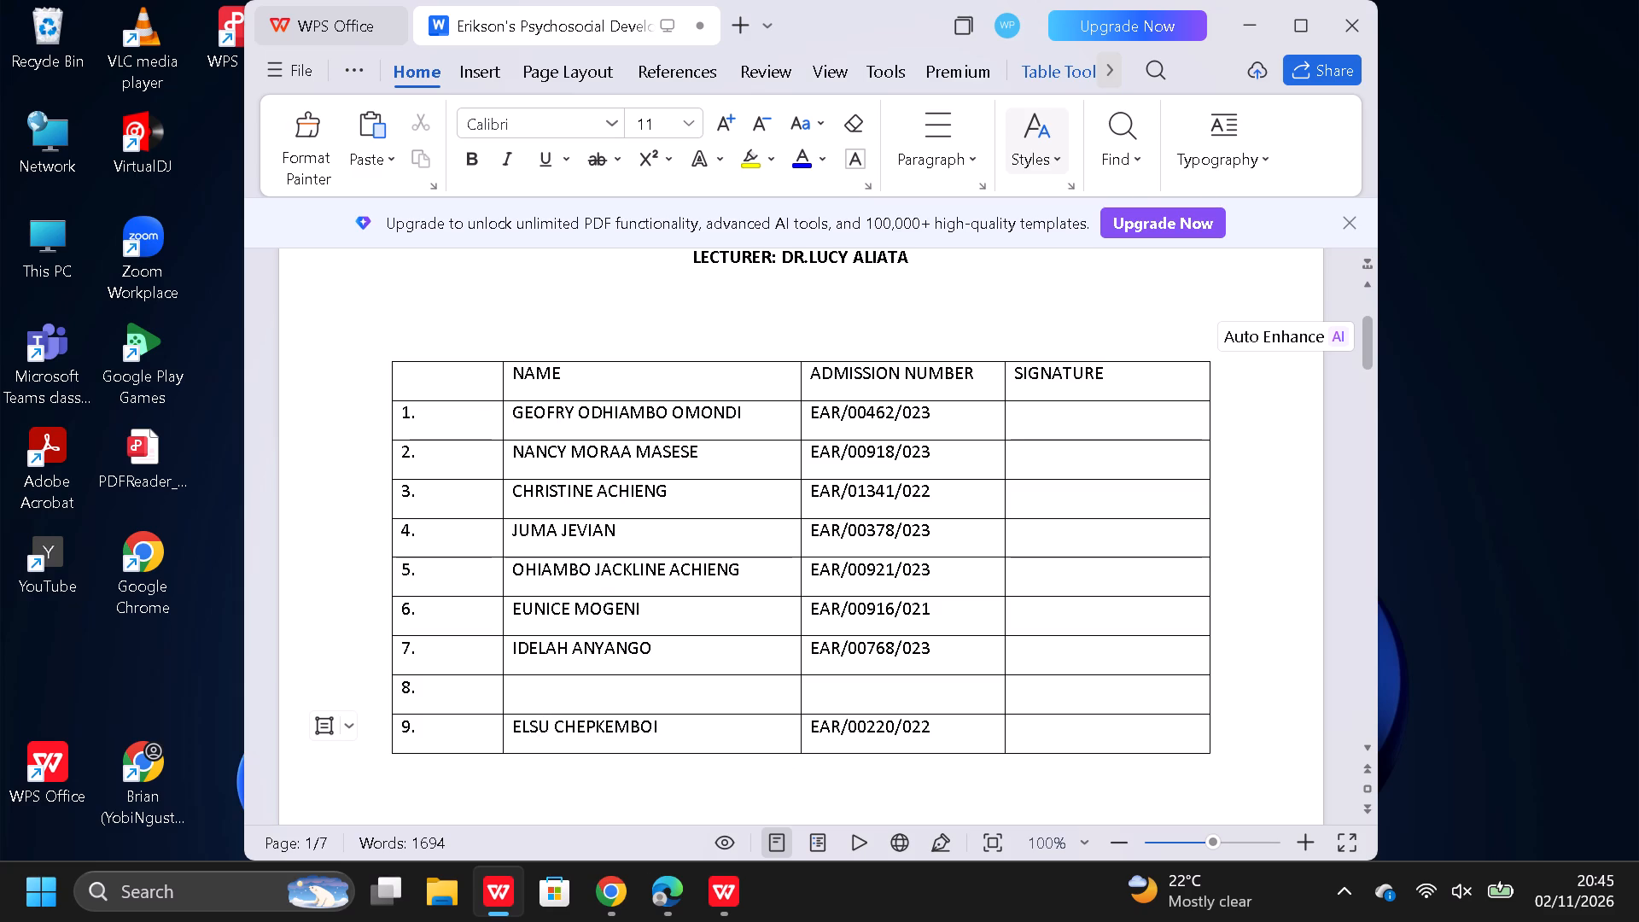
pyautogui.press('BackSpace')
pyautogui.press('BackSpace')
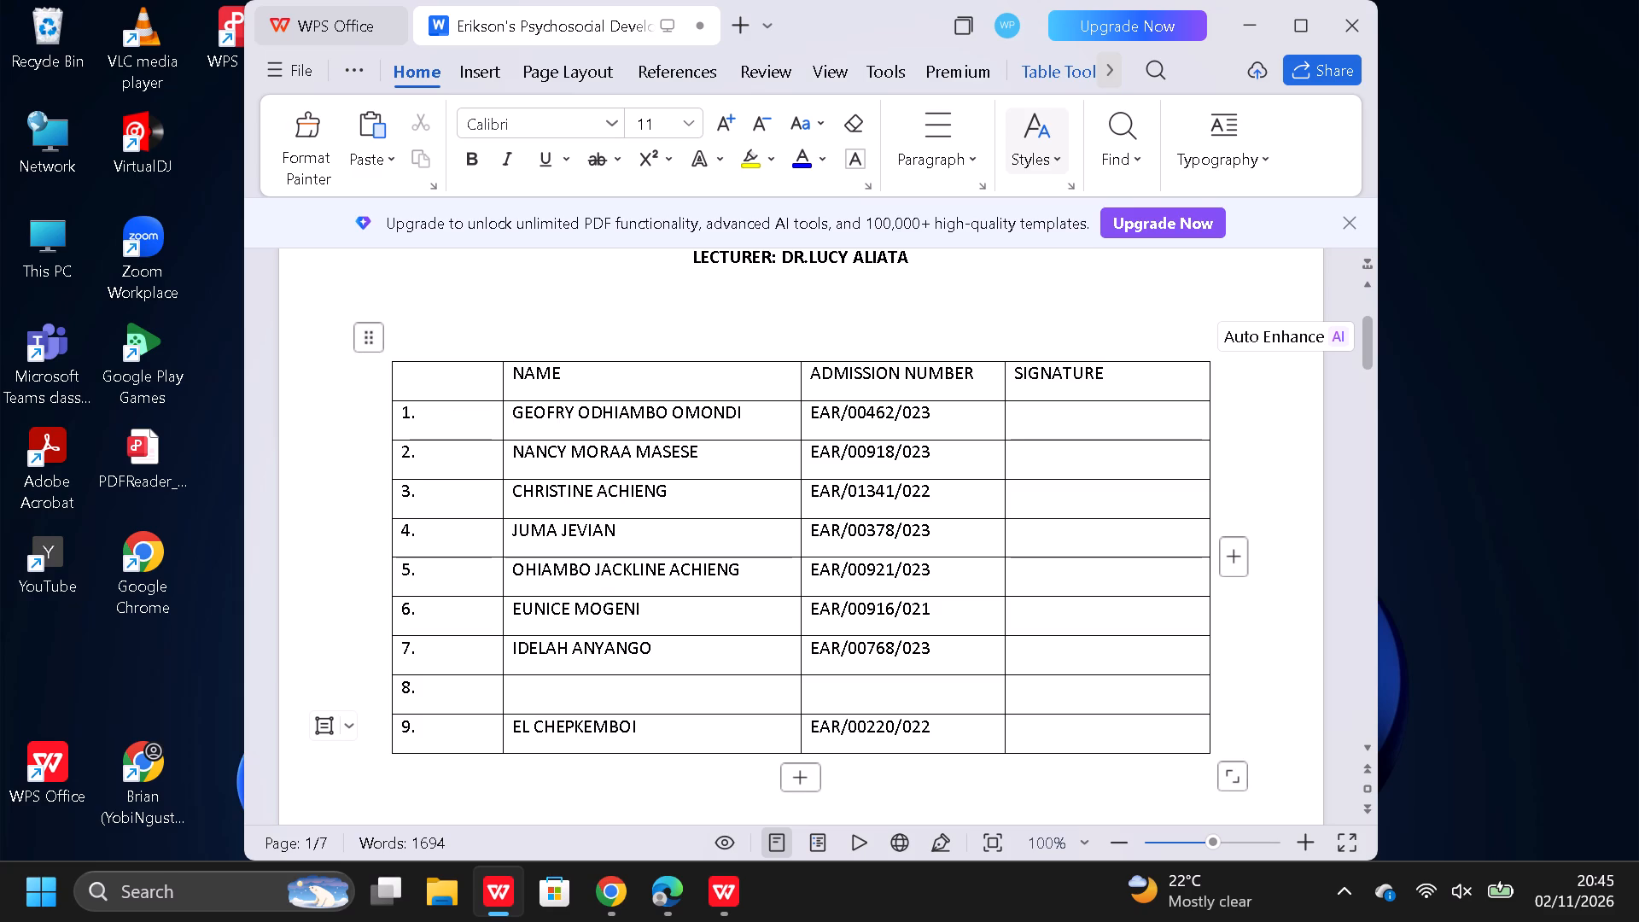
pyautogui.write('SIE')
# Enter the missing member's name in capitals in row 8 of the members table.
pyautogui.click(673, 697)
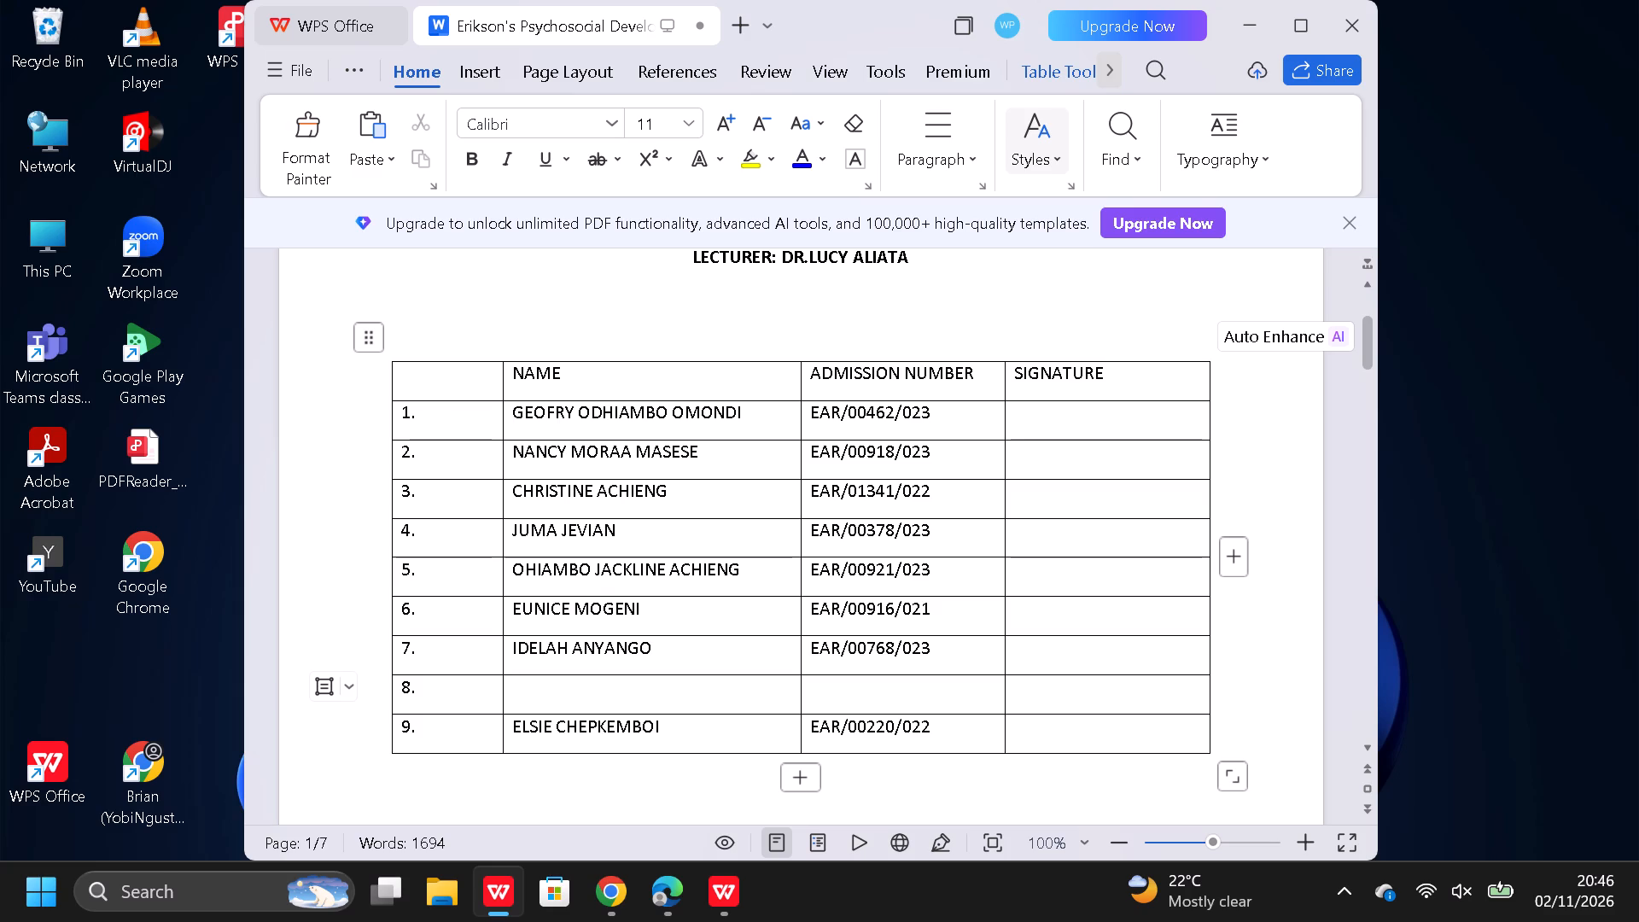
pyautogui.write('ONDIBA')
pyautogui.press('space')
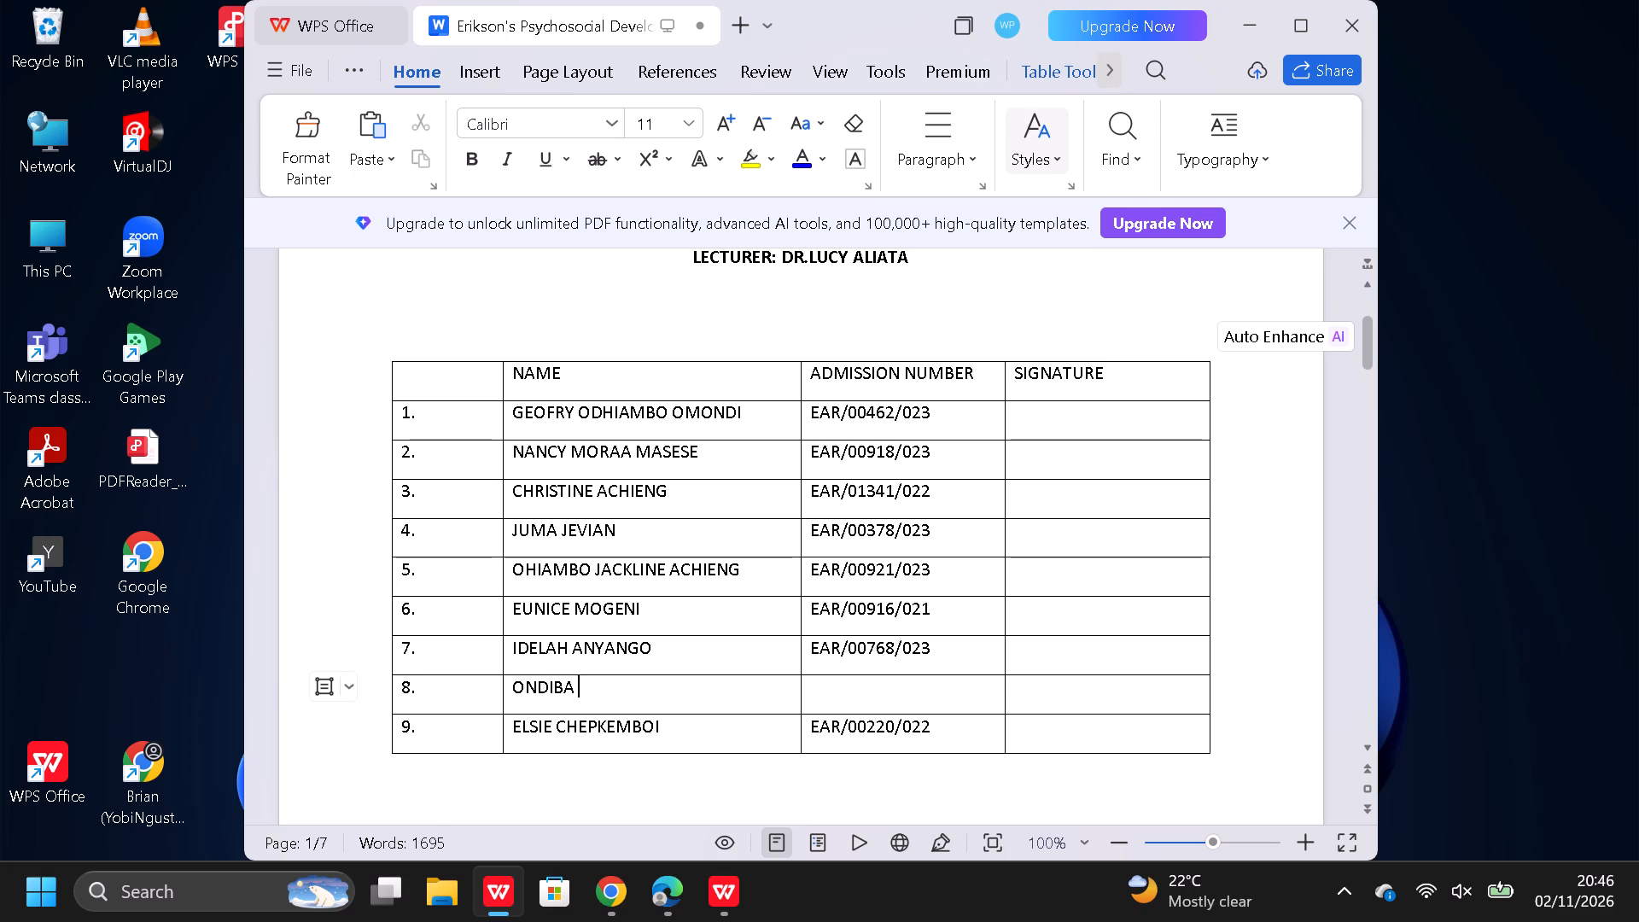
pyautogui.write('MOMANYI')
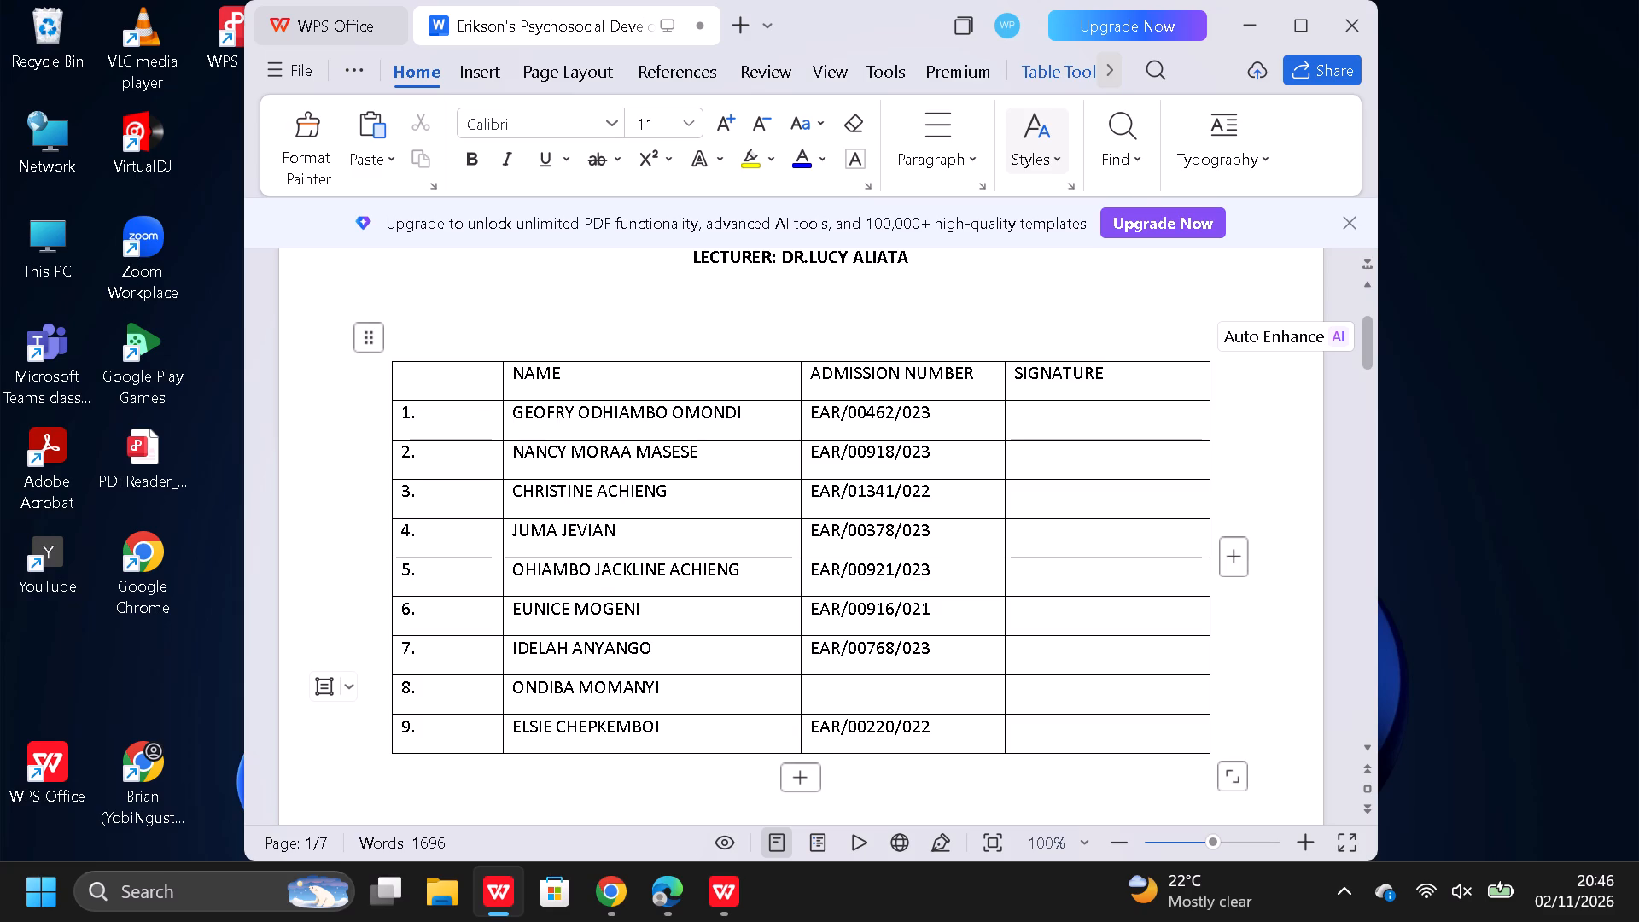
# Enter the row 8 member's admission number in the members table.
pyautogui.click(837, 691)
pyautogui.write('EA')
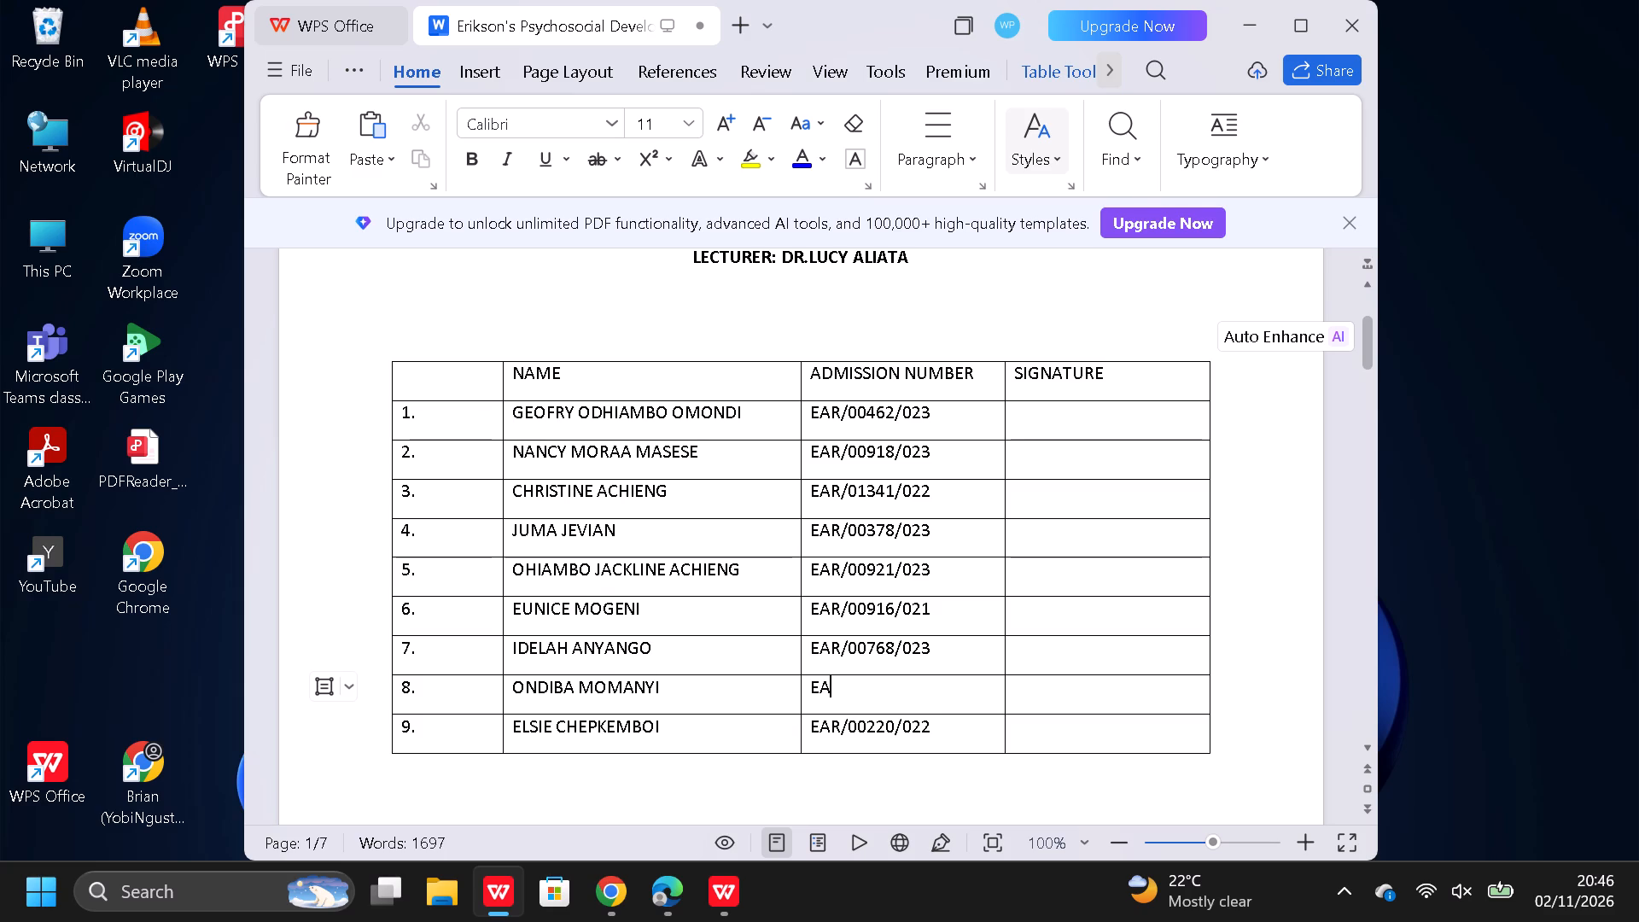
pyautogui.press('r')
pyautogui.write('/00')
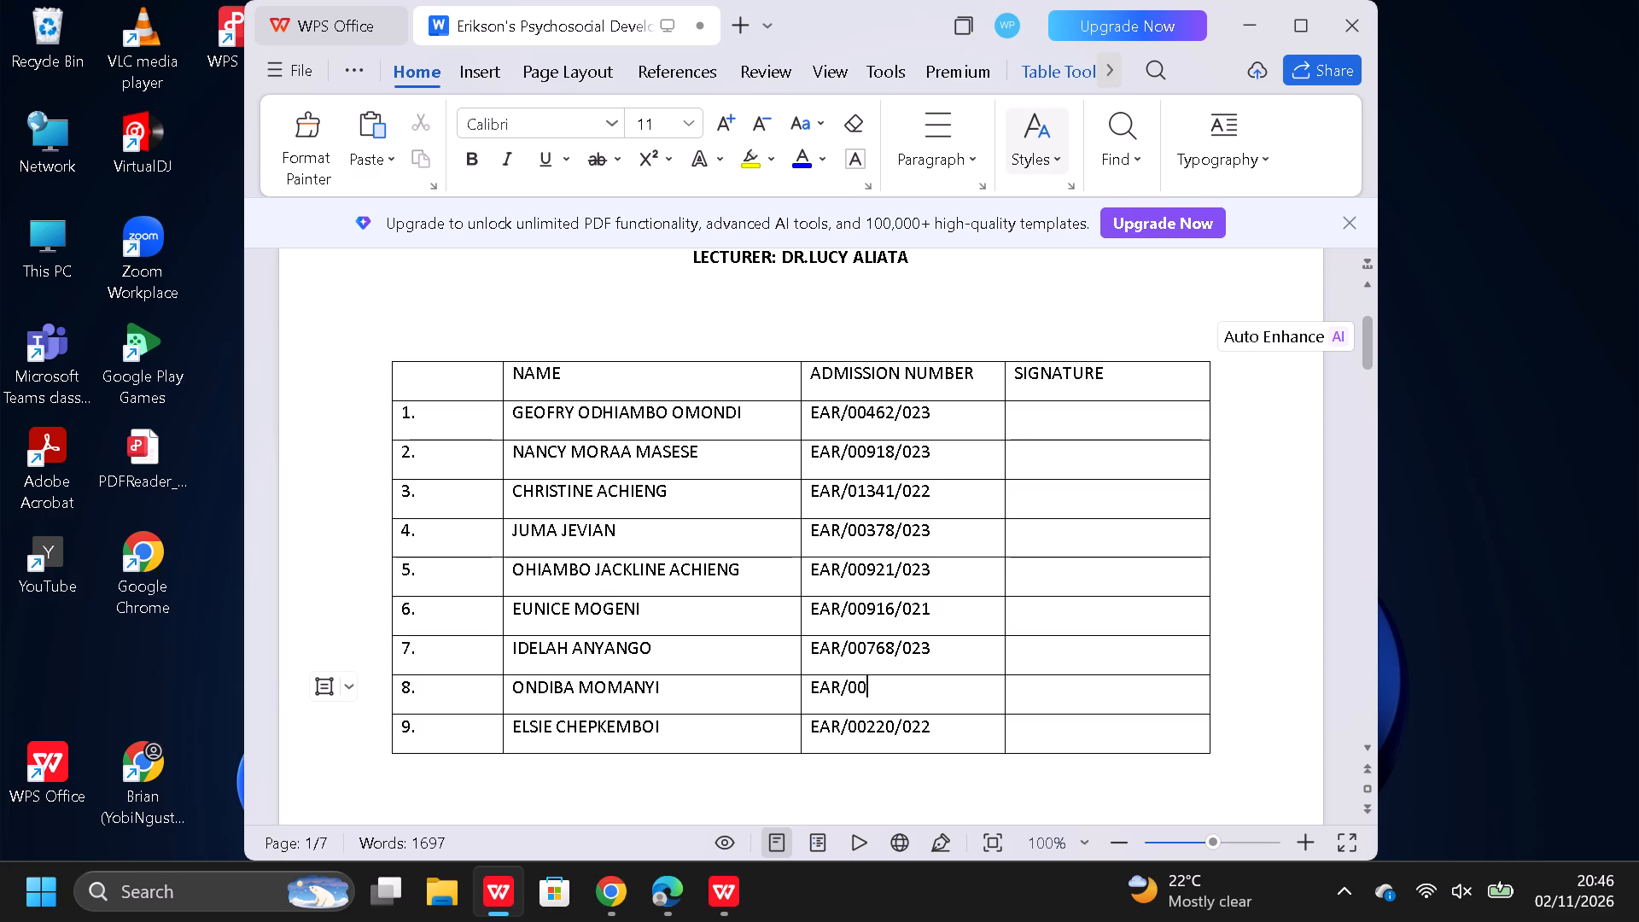
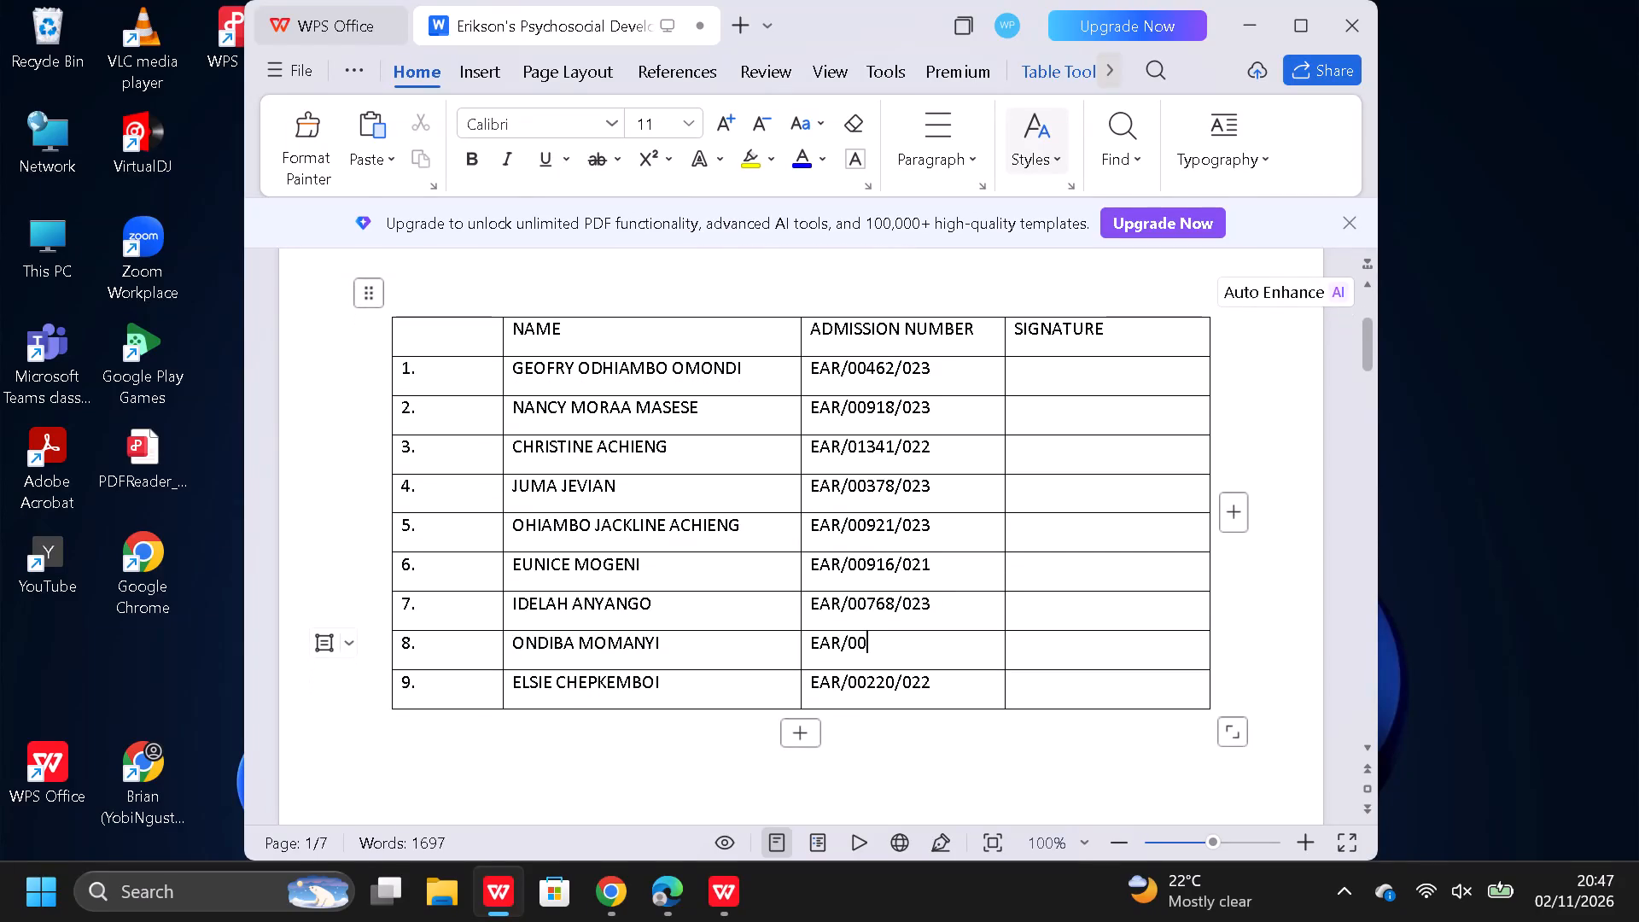
# Reword the "Key ideas" heading in section 3(a) to read "His Key ideas were".
pyautogui.scroll(-3, 846, 697)
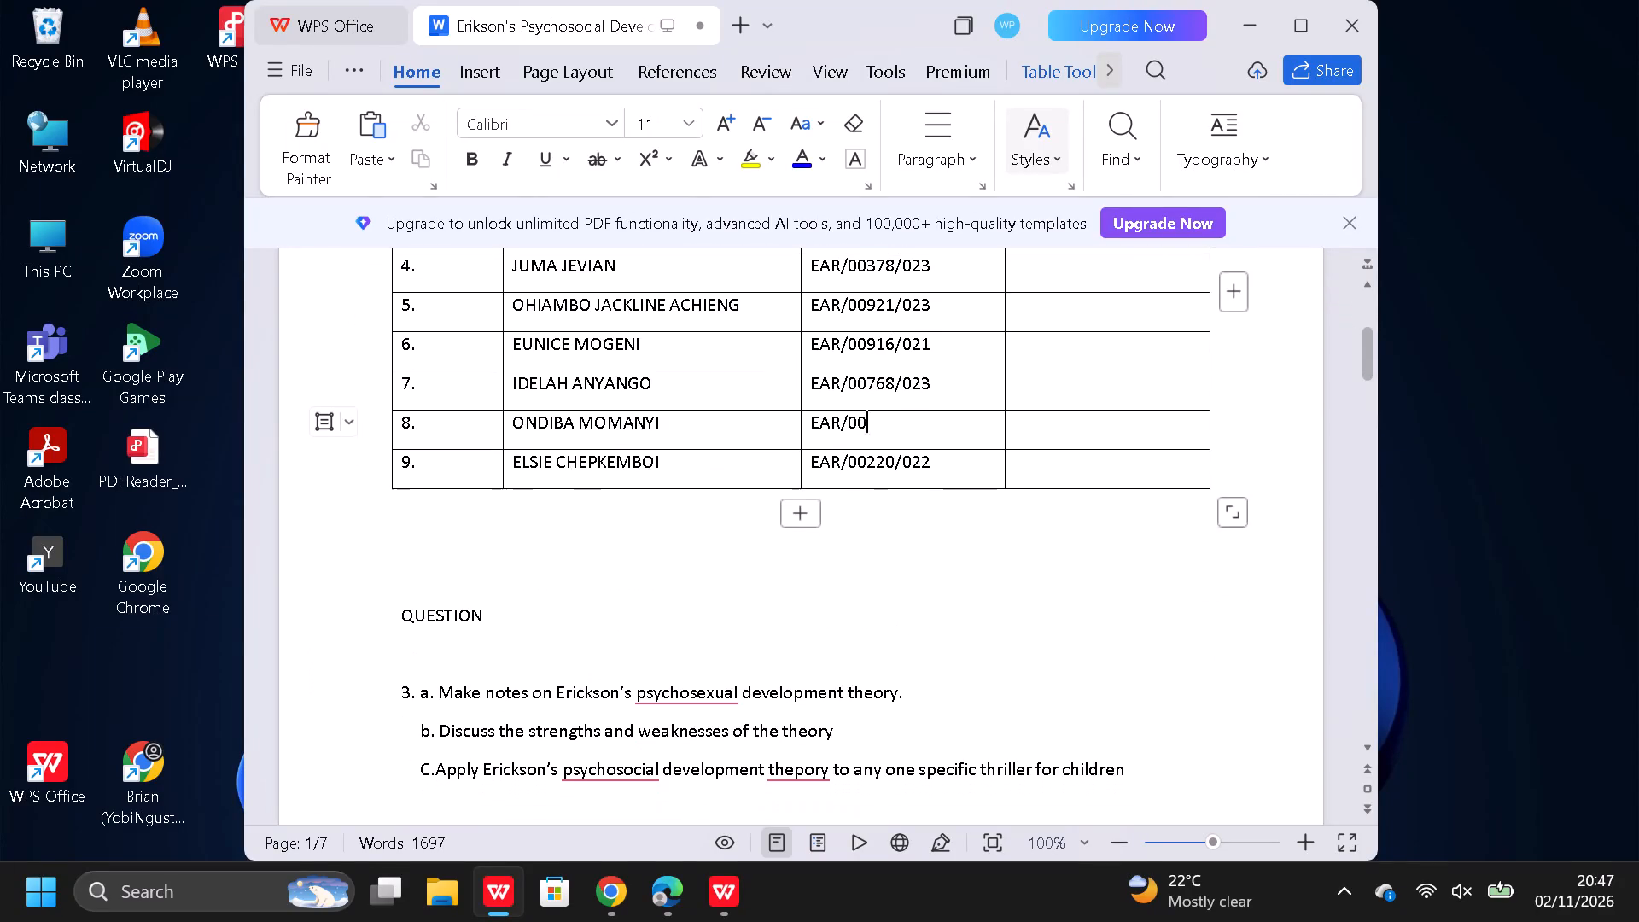
pyautogui.scroll(-6, 846, 697)
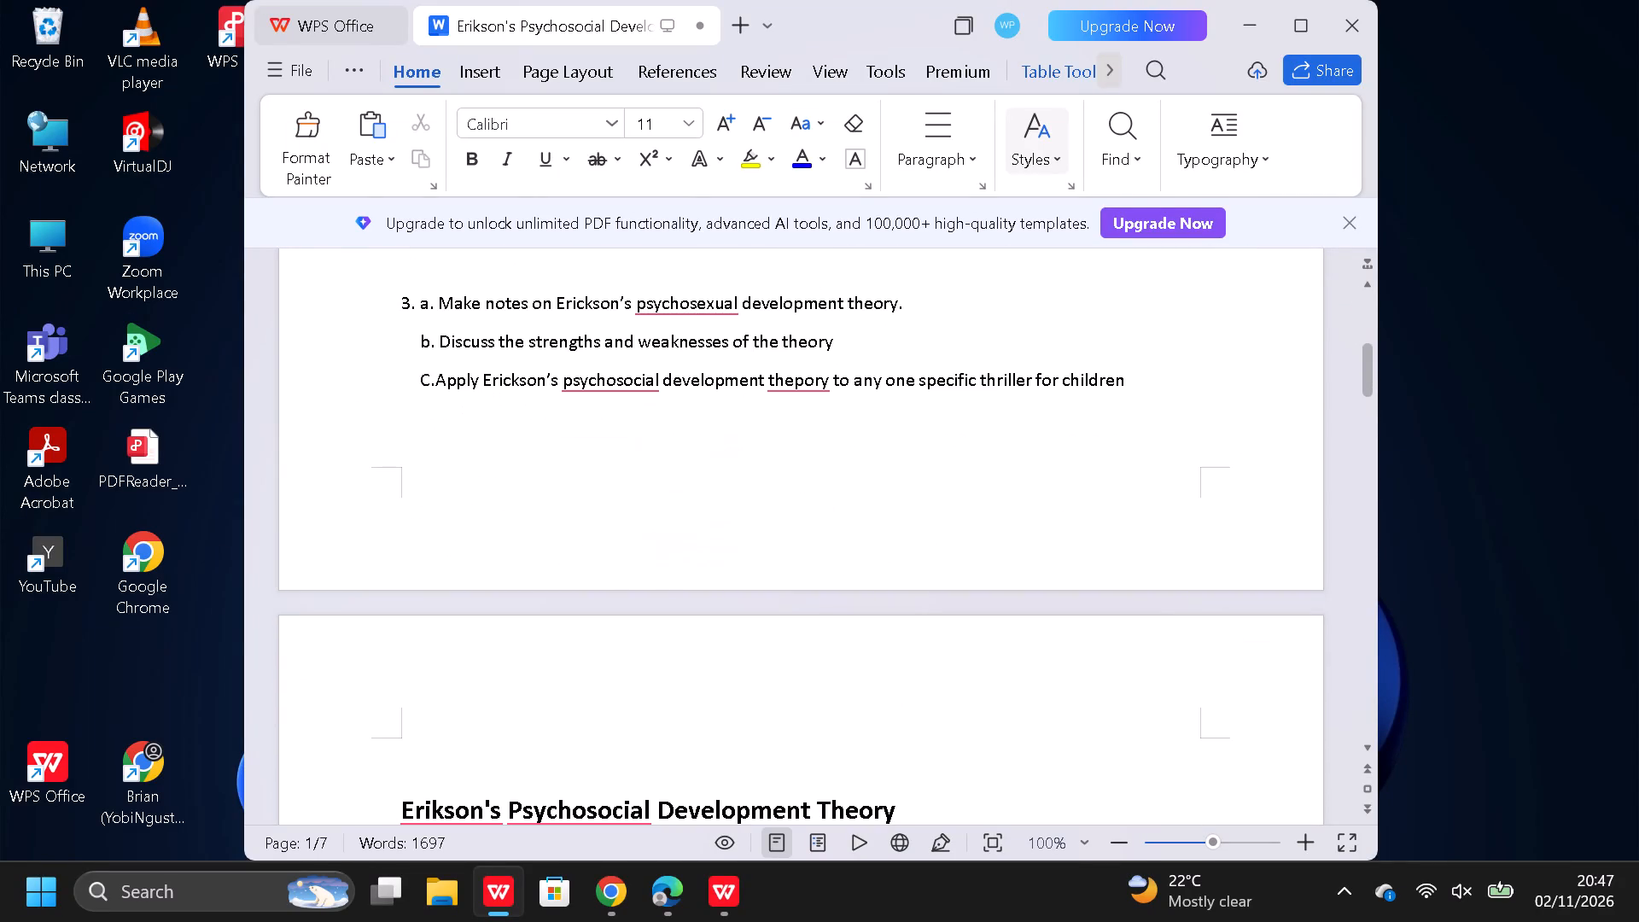
pyautogui.scroll(-5, 846, 697)
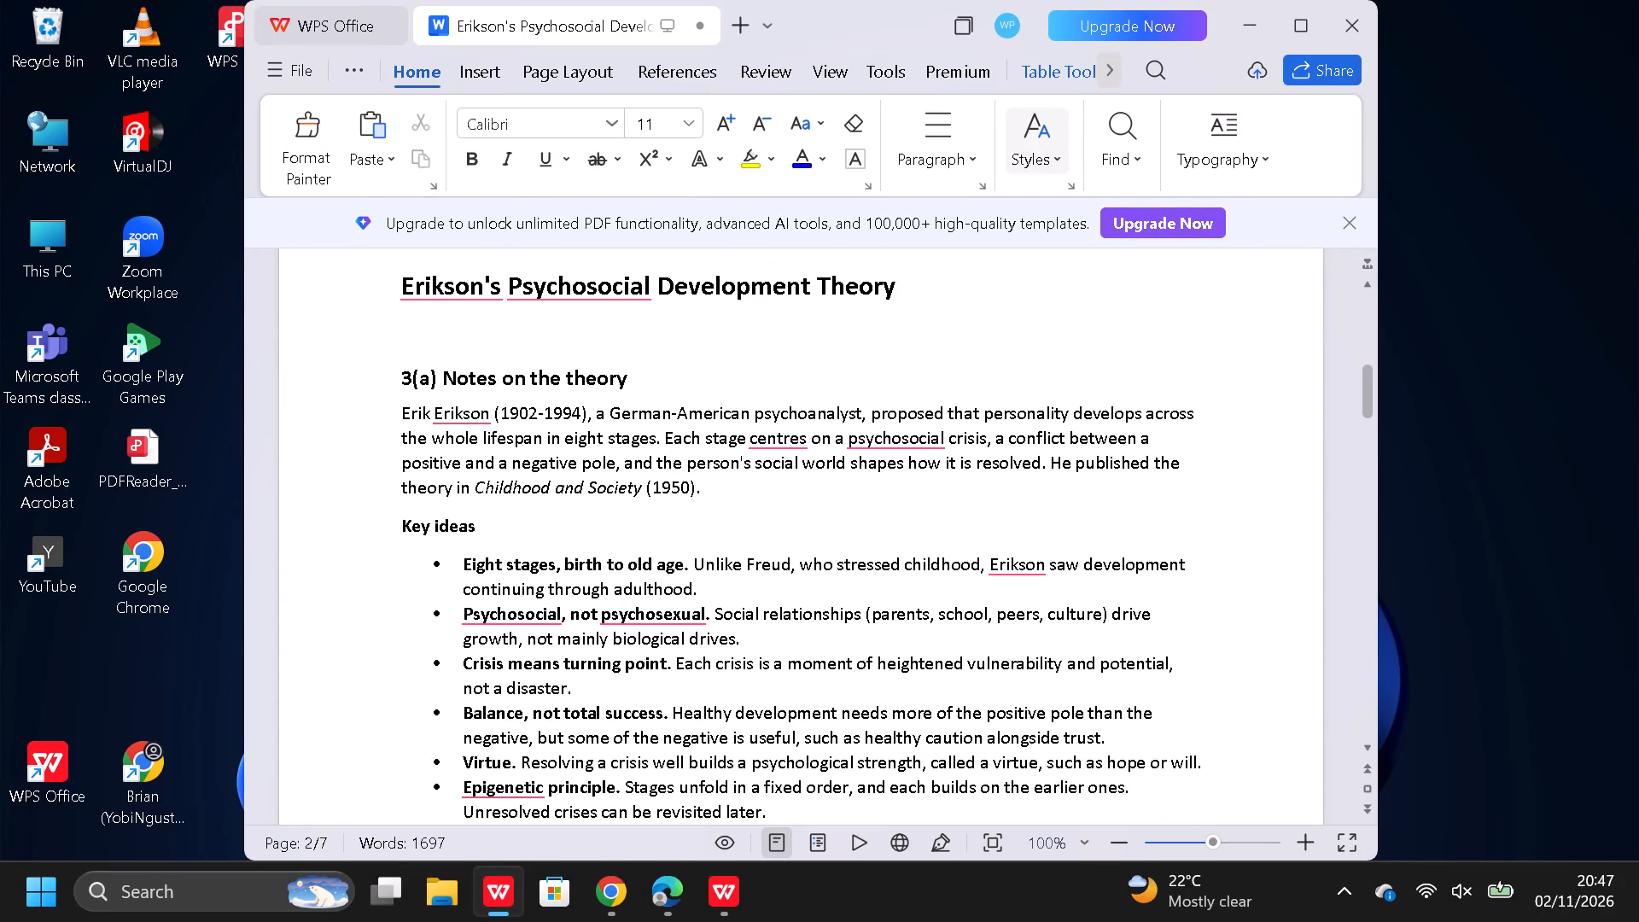
pyautogui.scroll(-4, 846, 697)
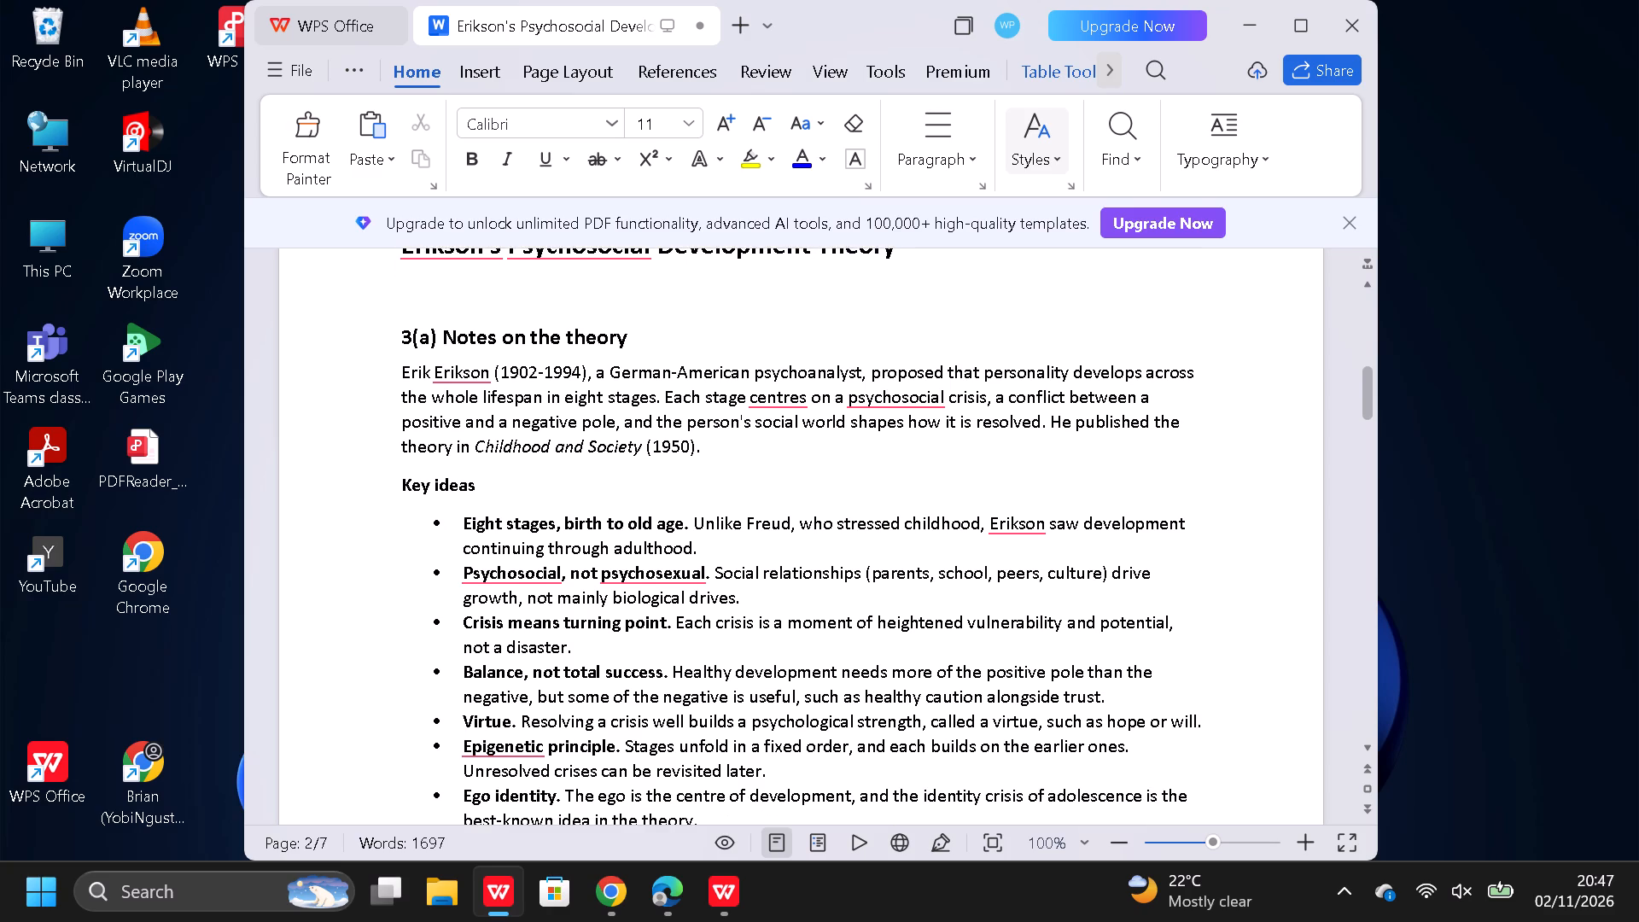
pyautogui.scroll(-1, 846, 697)
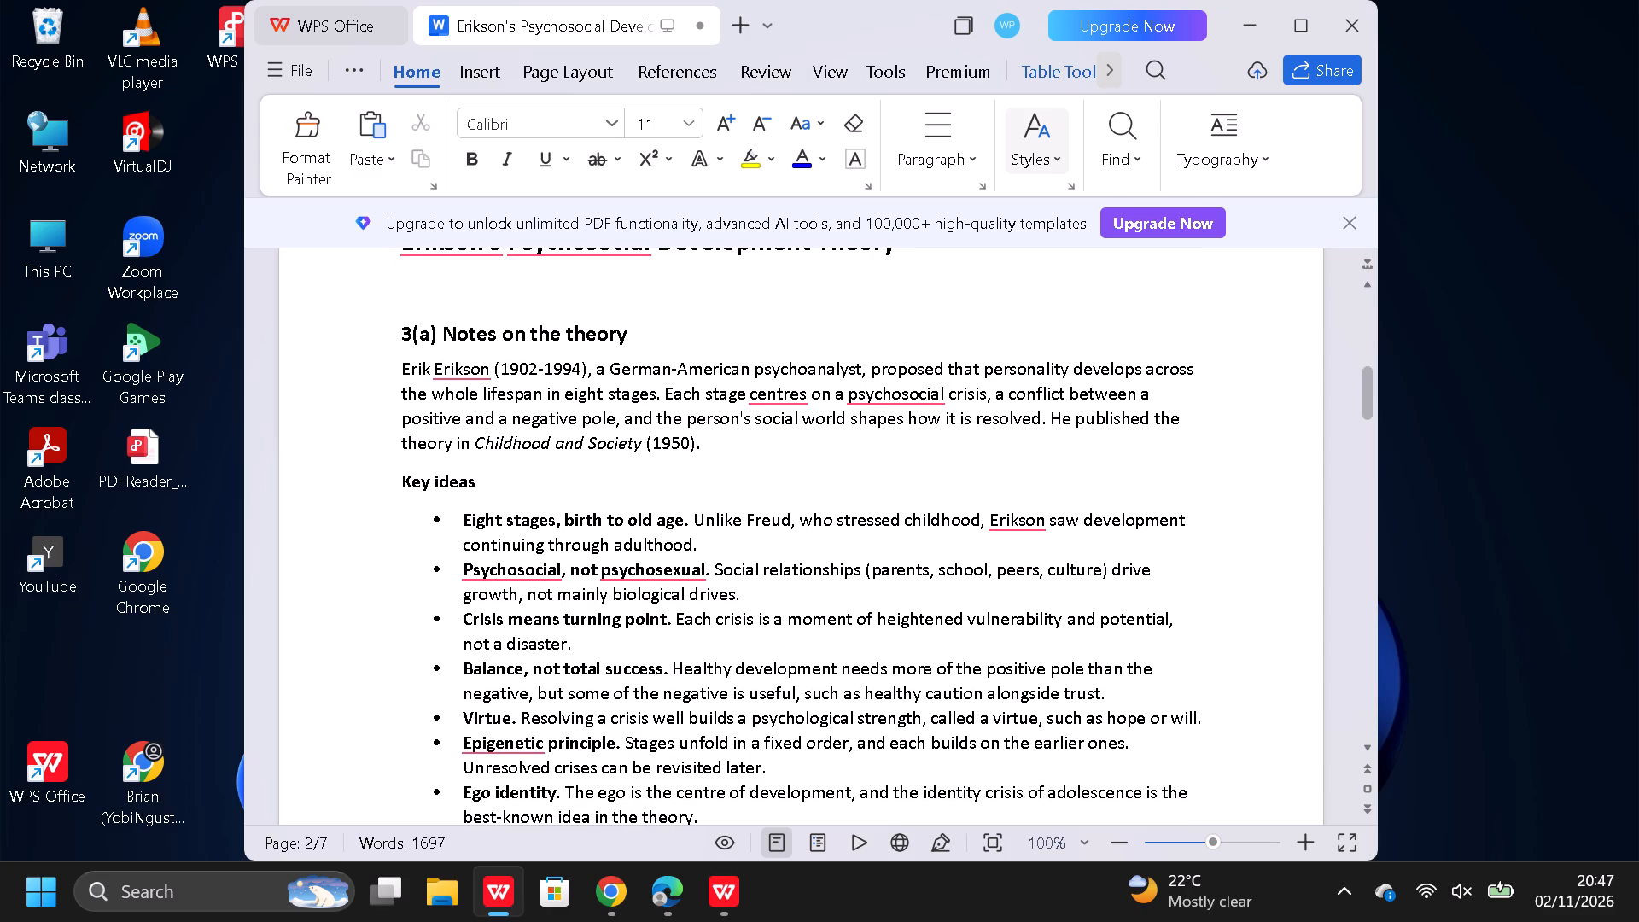
pyautogui.scroll(-1, 846, 697)
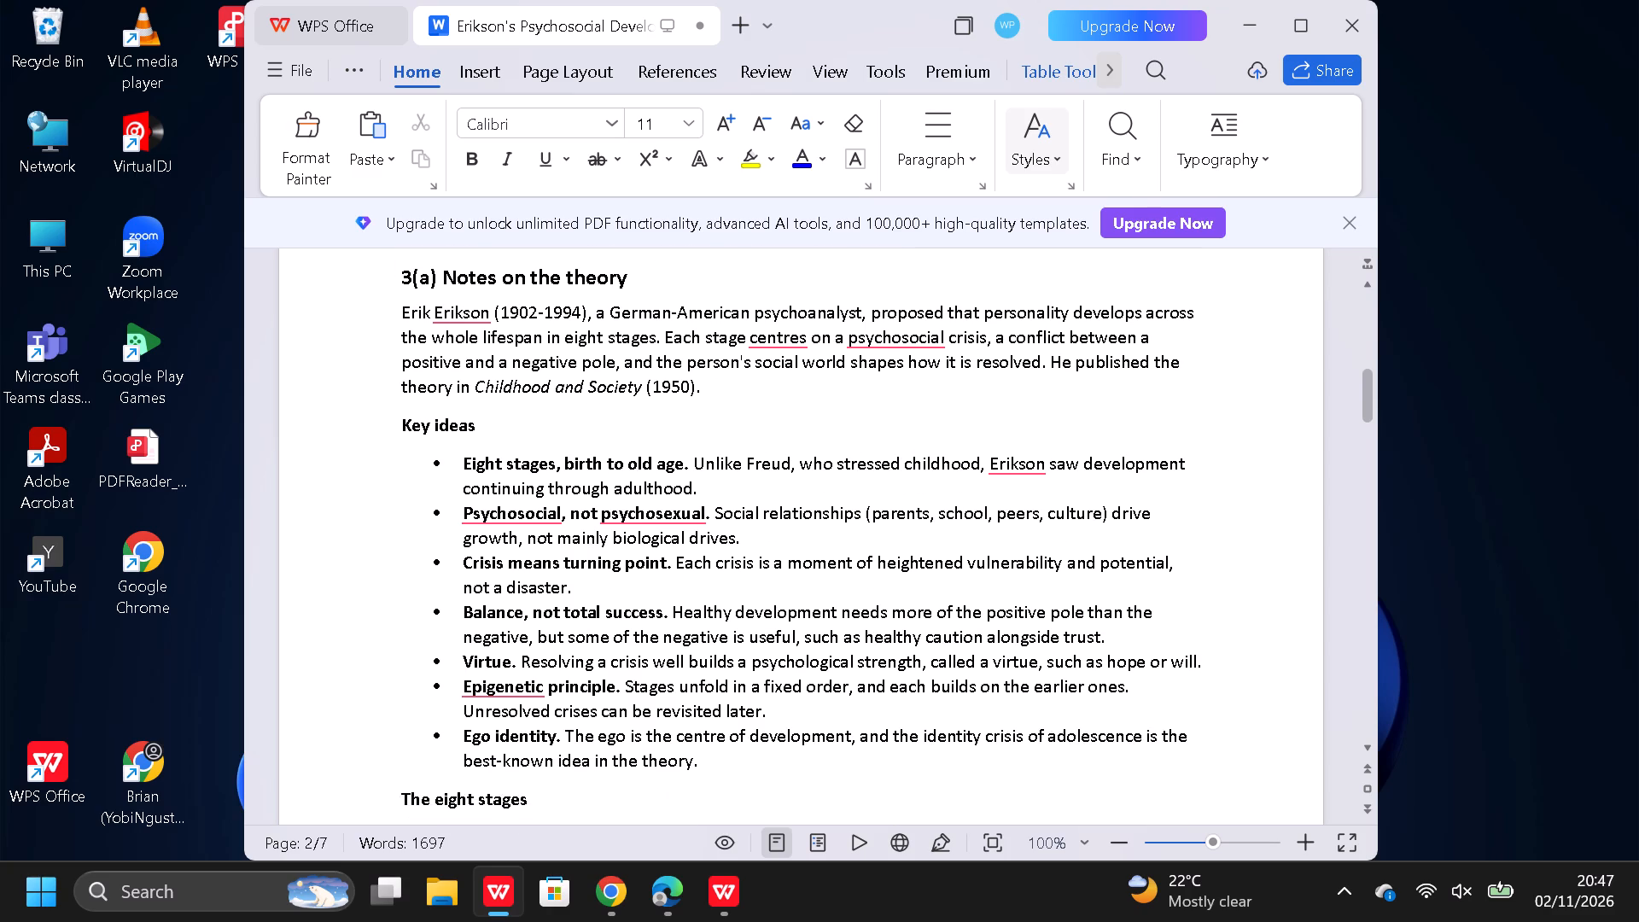
pyautogui.scroll(-1, 846, 697)
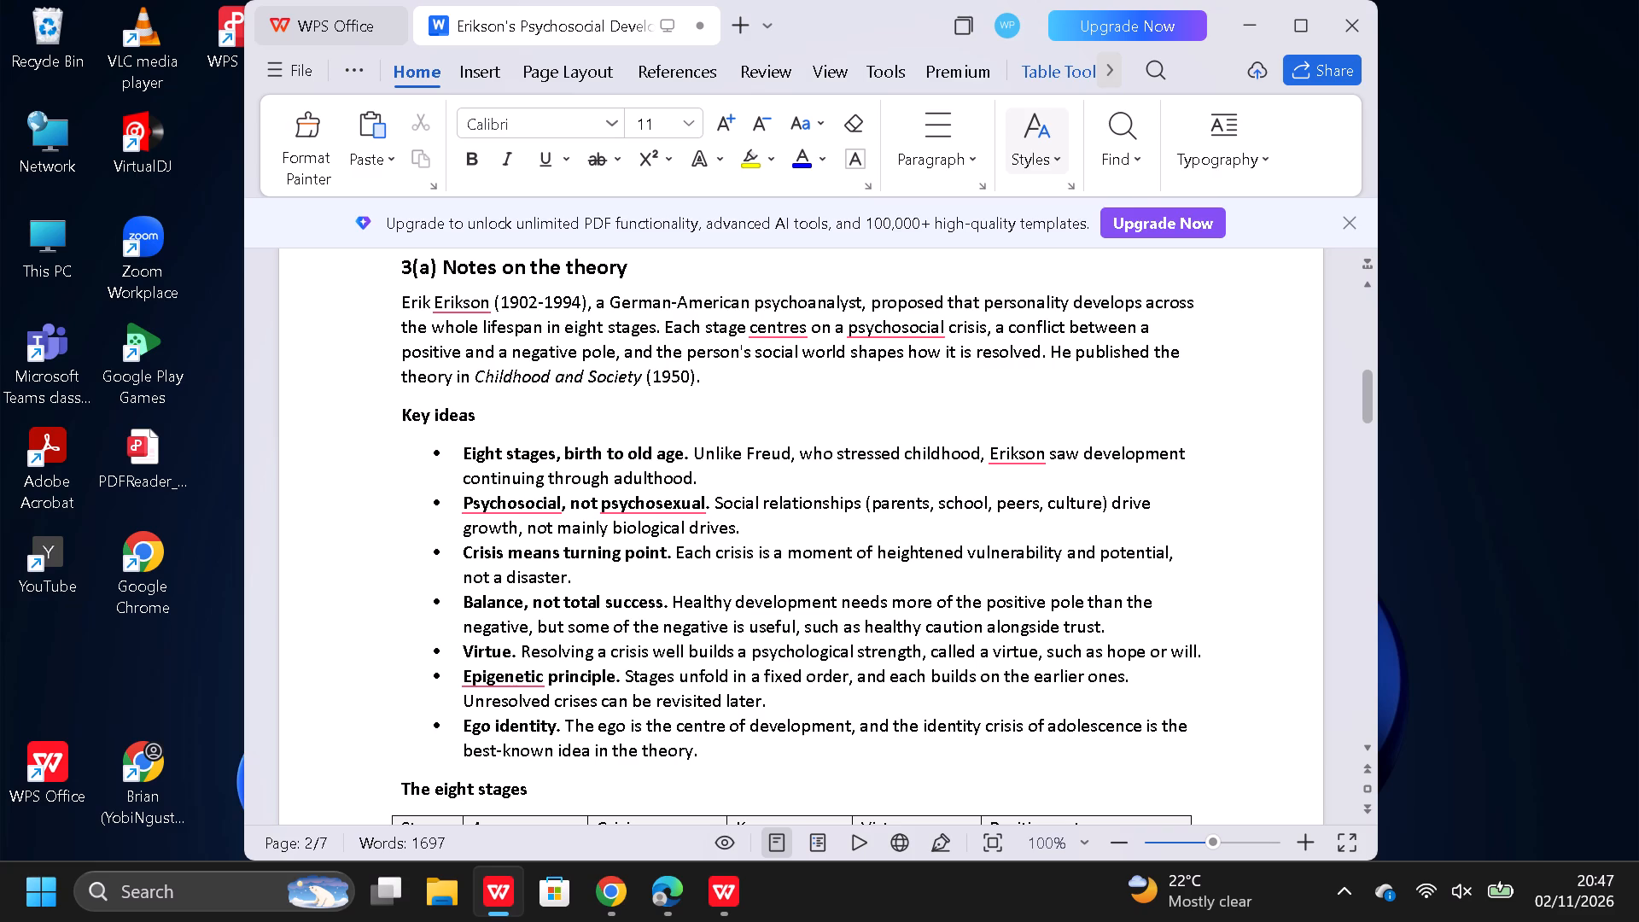
pyautogui.click(400, 415)
pyautogui.press('h')
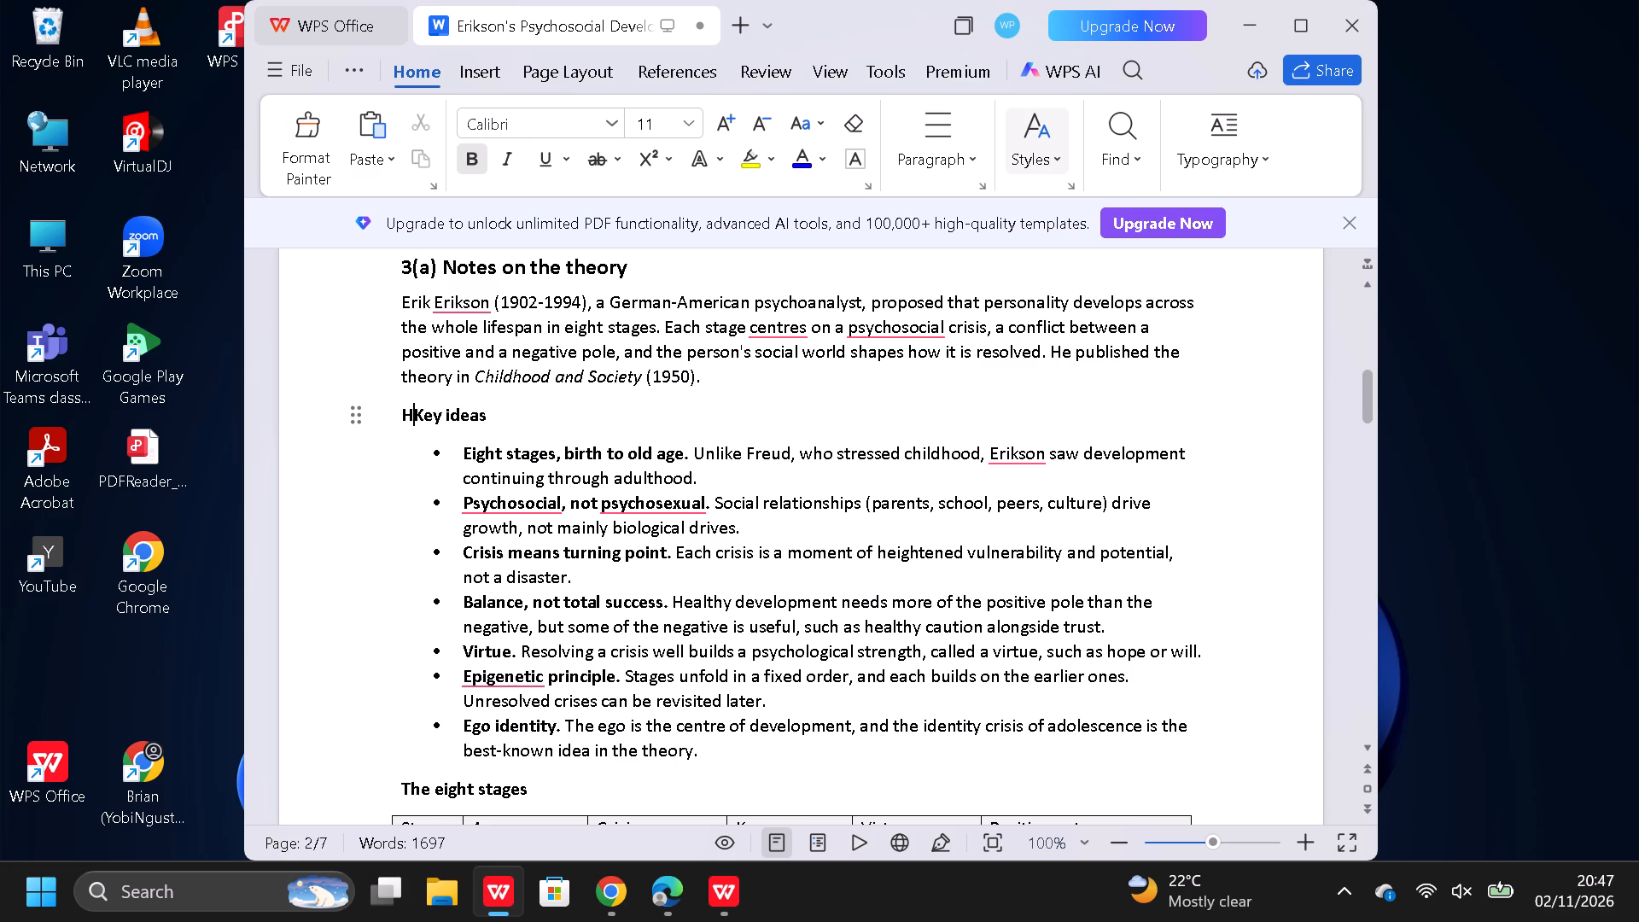
pyautogui.write('IS')
pyautogui.press('BackSpace')
pyautogui.press('BackSpace')
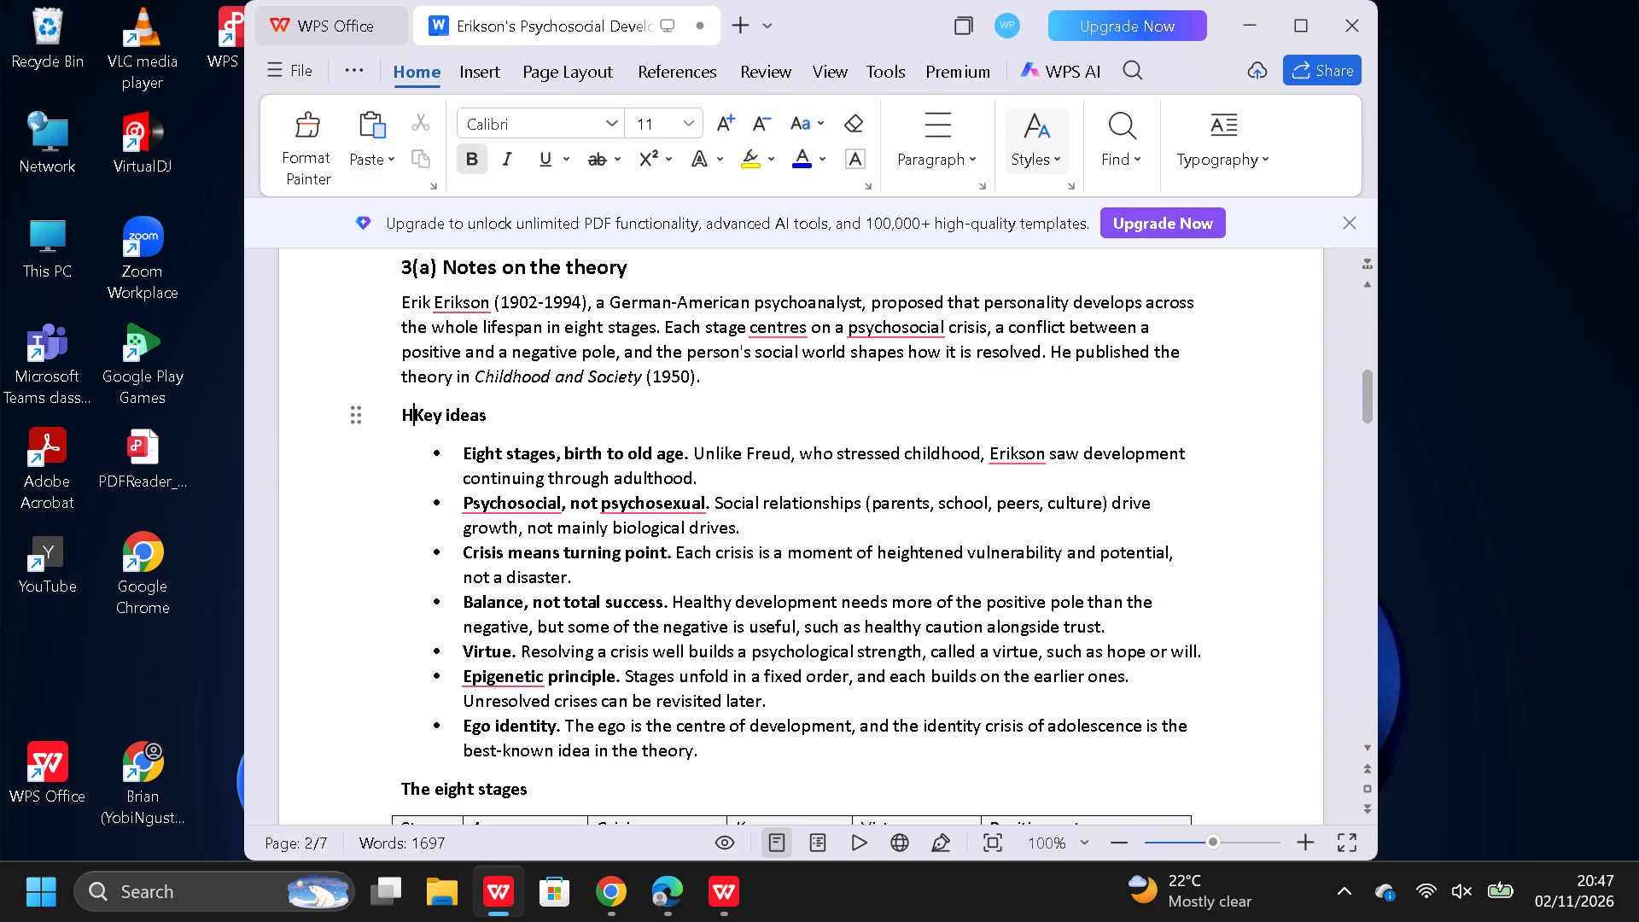
pyautogui.write('is')
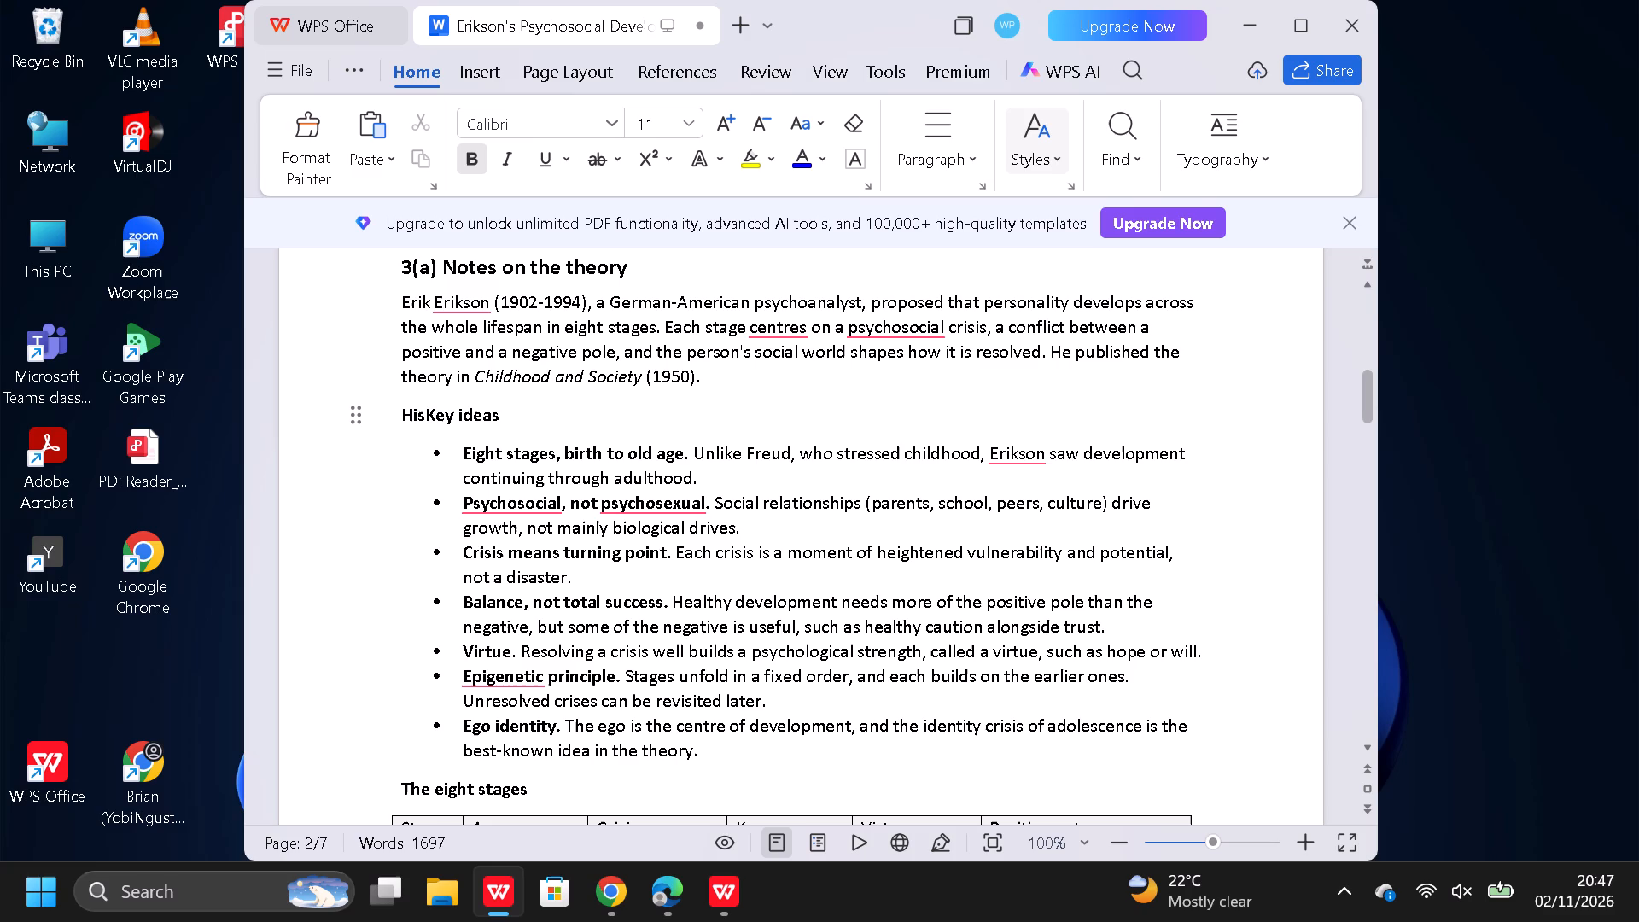
pyautogui.press('space')
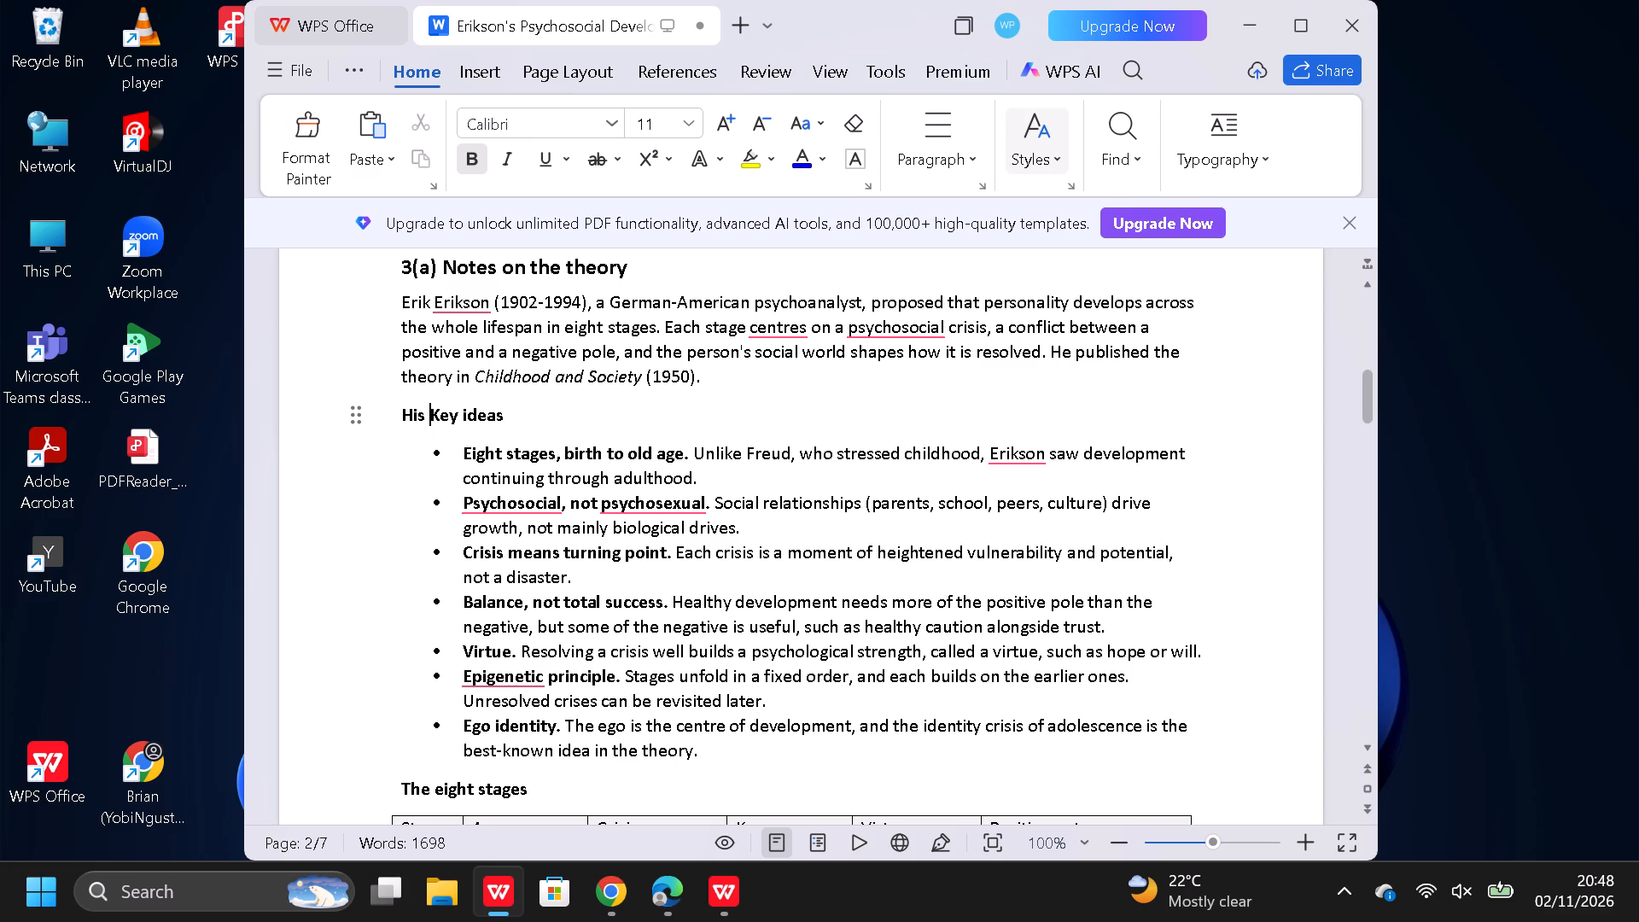
pyautogui.click(517, 421)
pyautogui.press('space')
pyautogui.write('were')
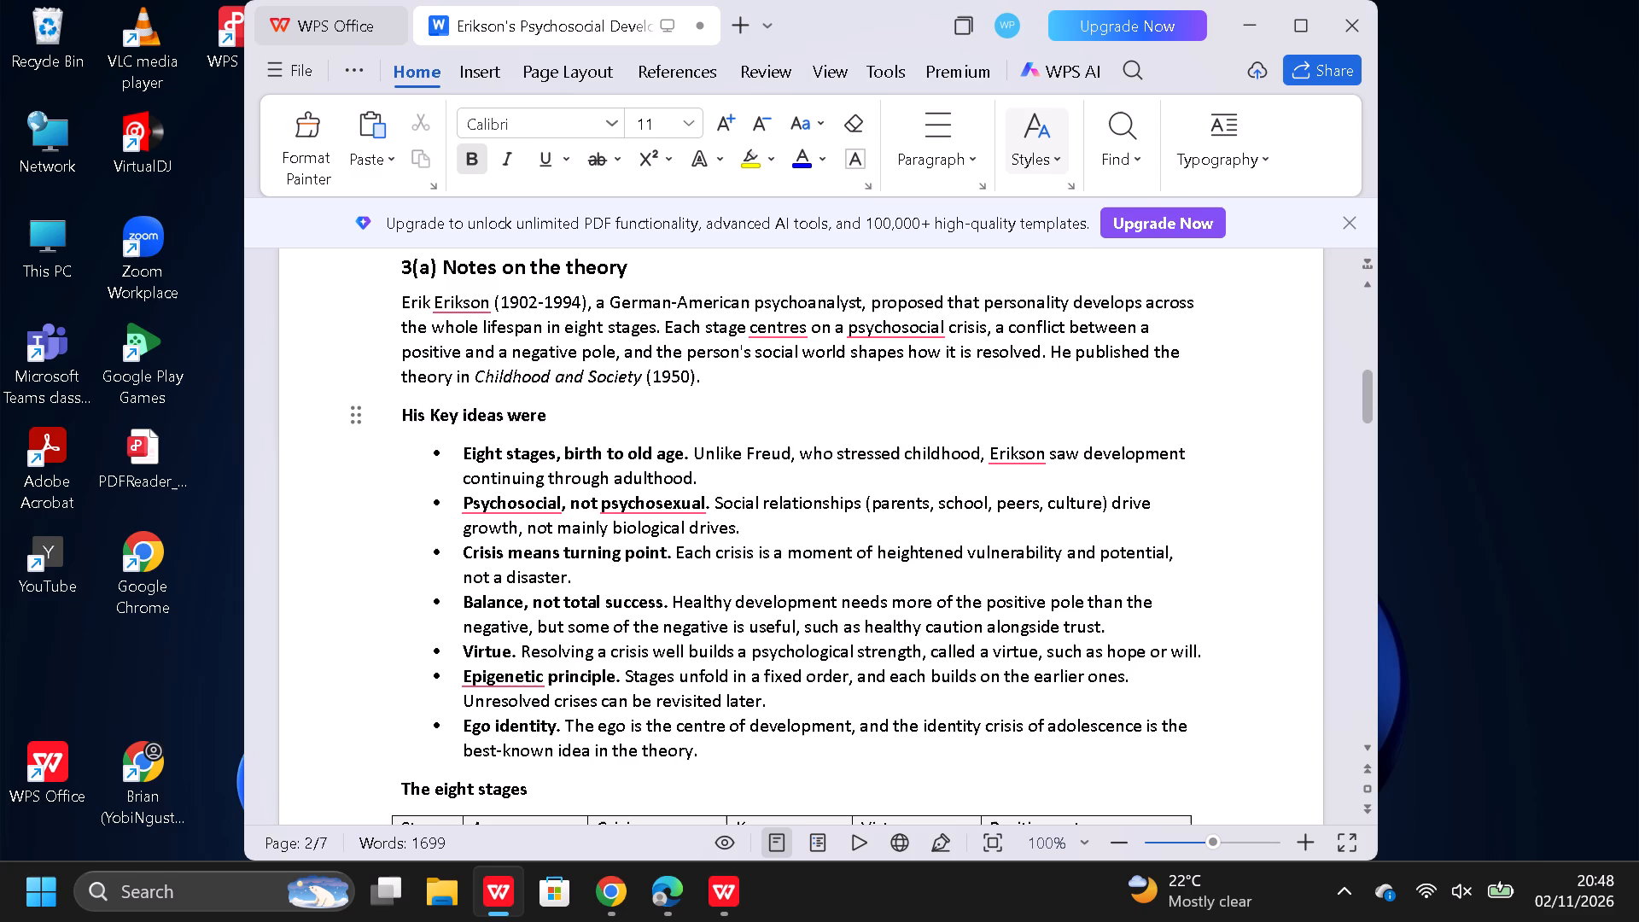
pyautogui.press('space')
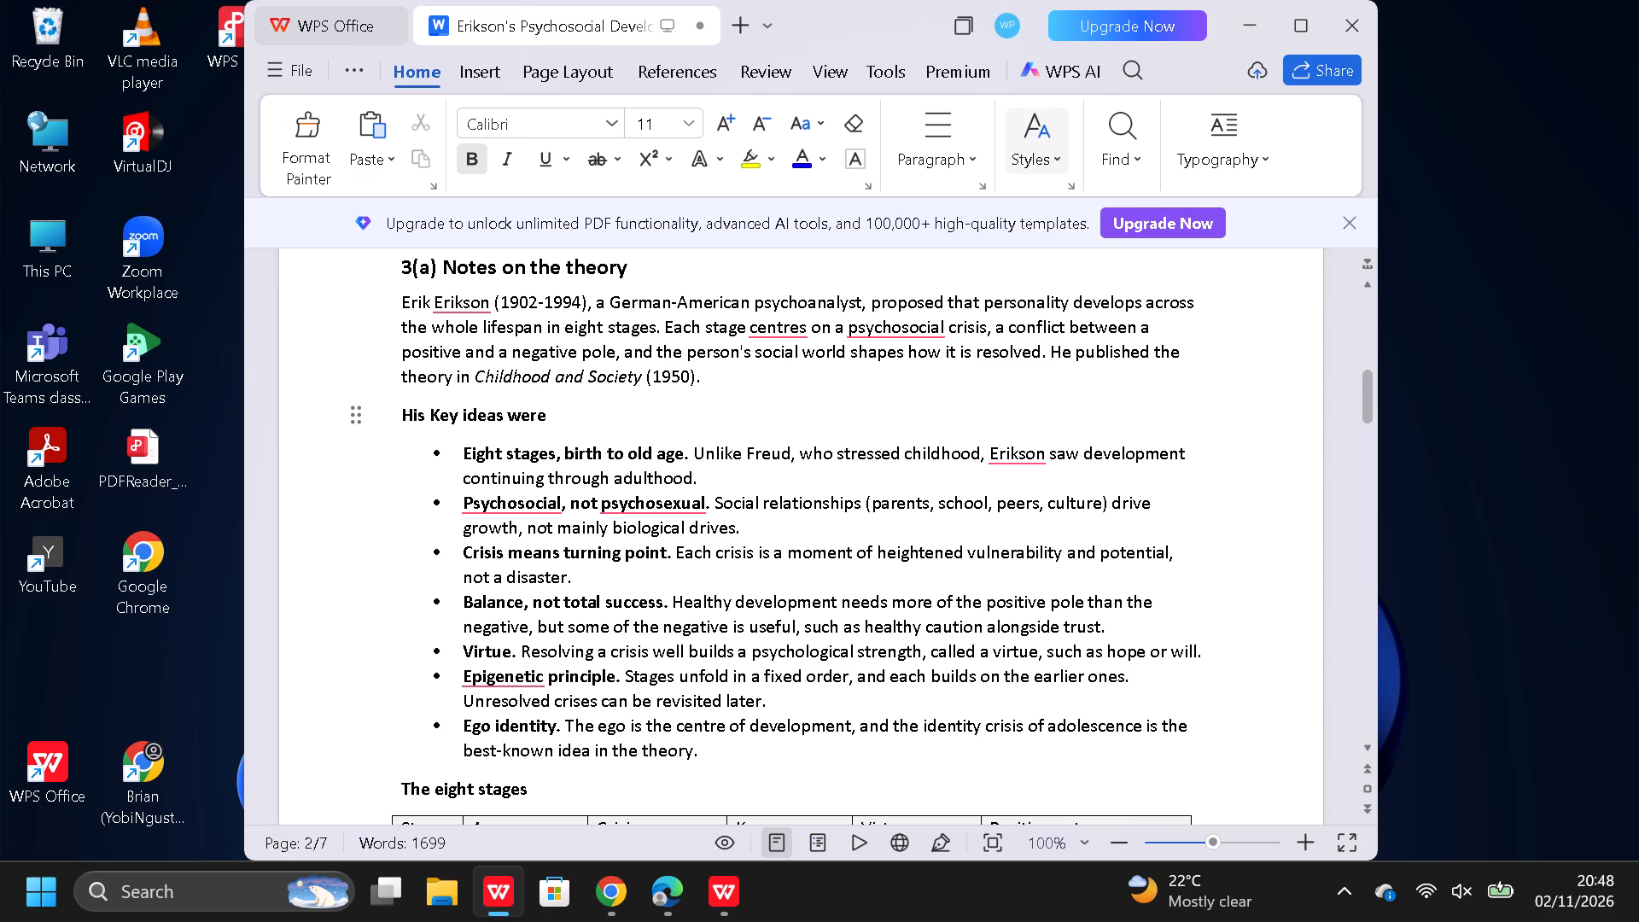
# Complete the partially entered admission number in row 8 of the members table.
pyautogui.scroll(9, 773, 476)
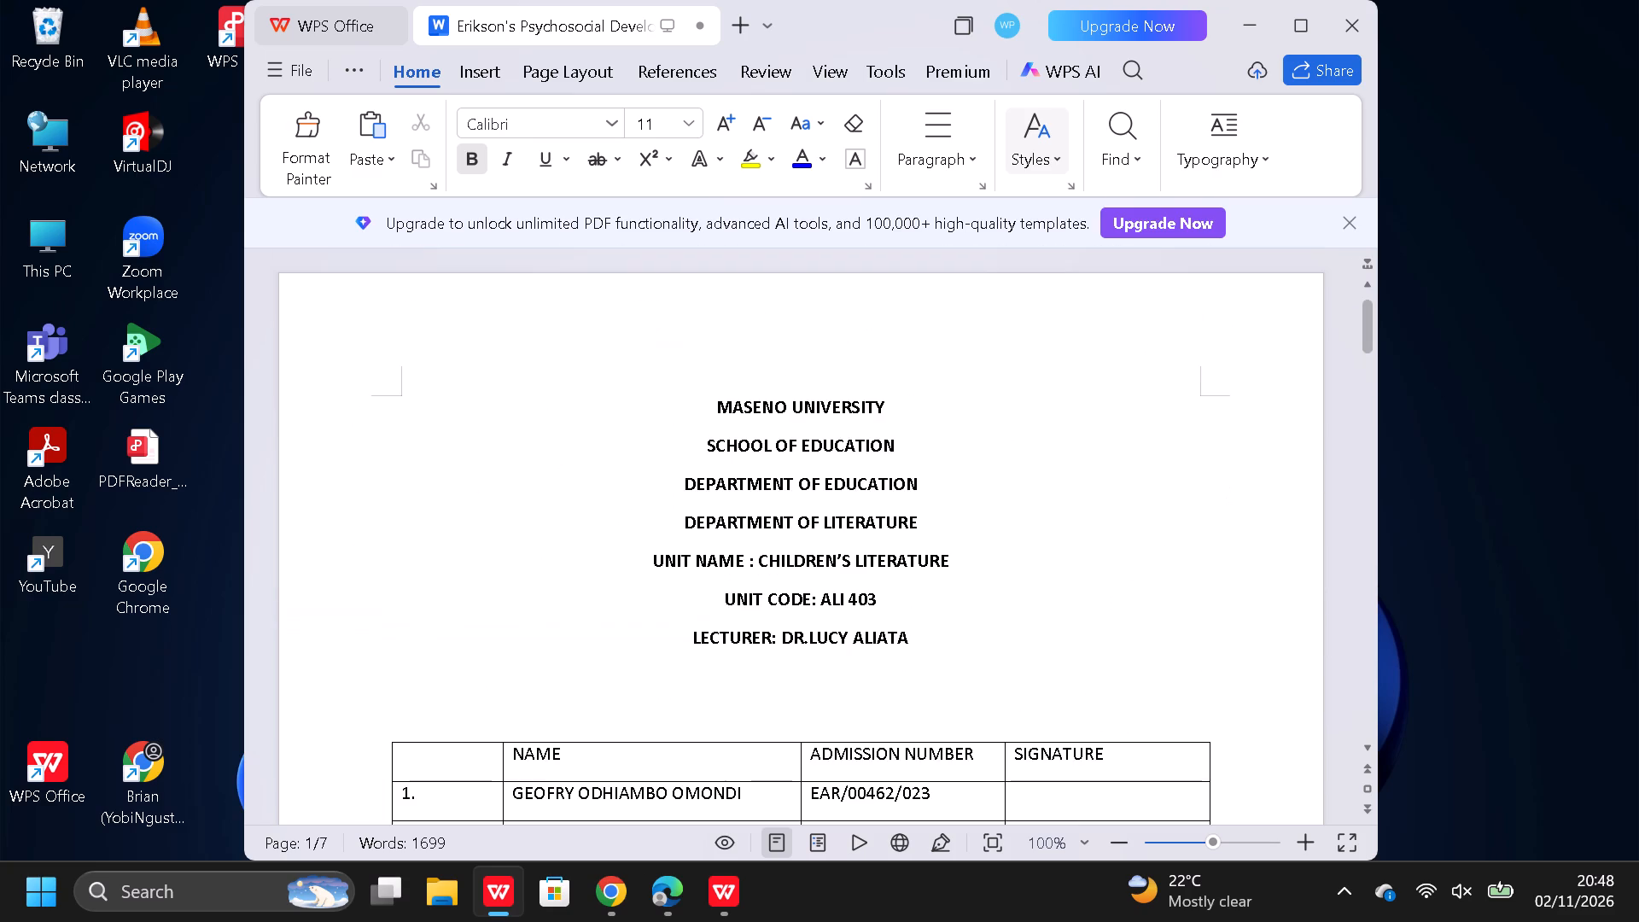
pyautogui.scroll(-4, 773, 476)
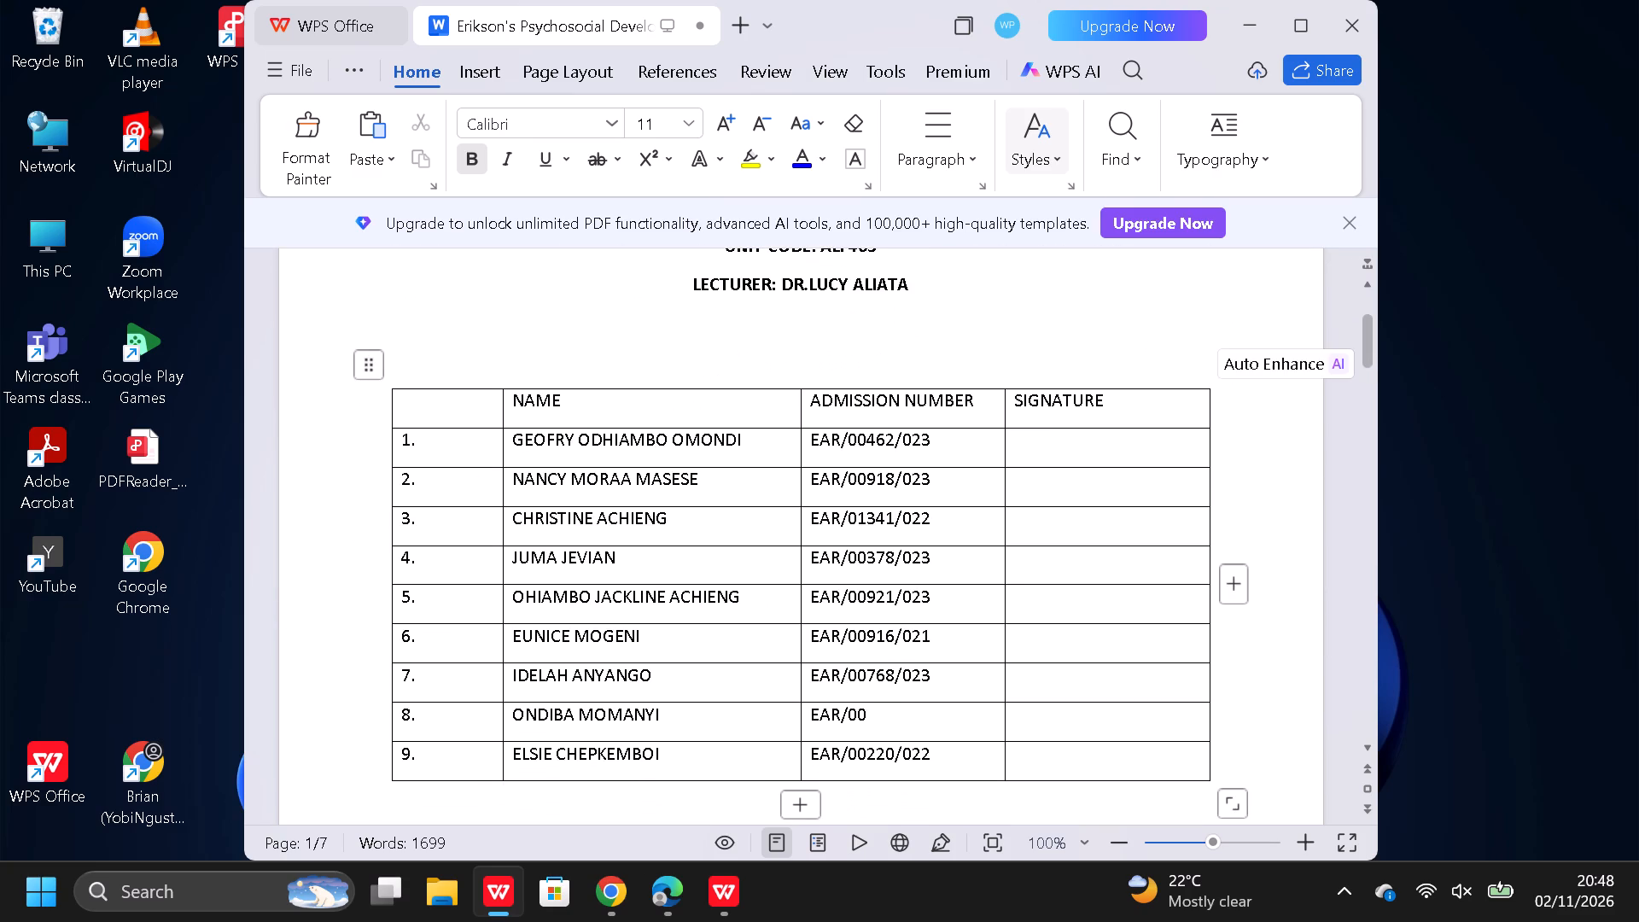
pyautogui.click(873, 714)
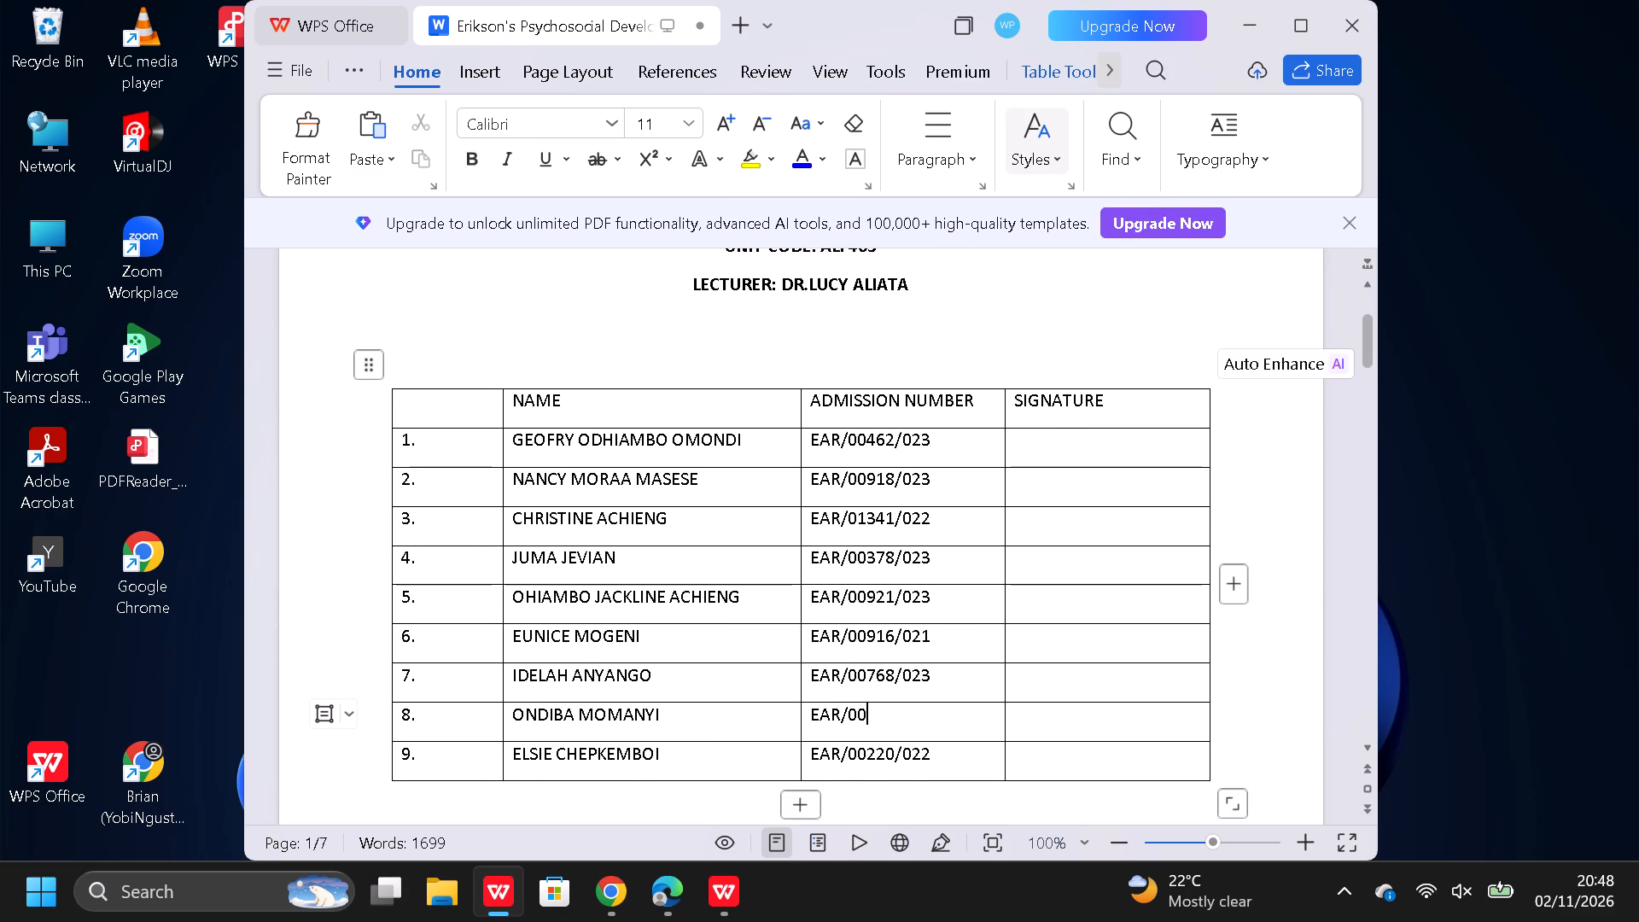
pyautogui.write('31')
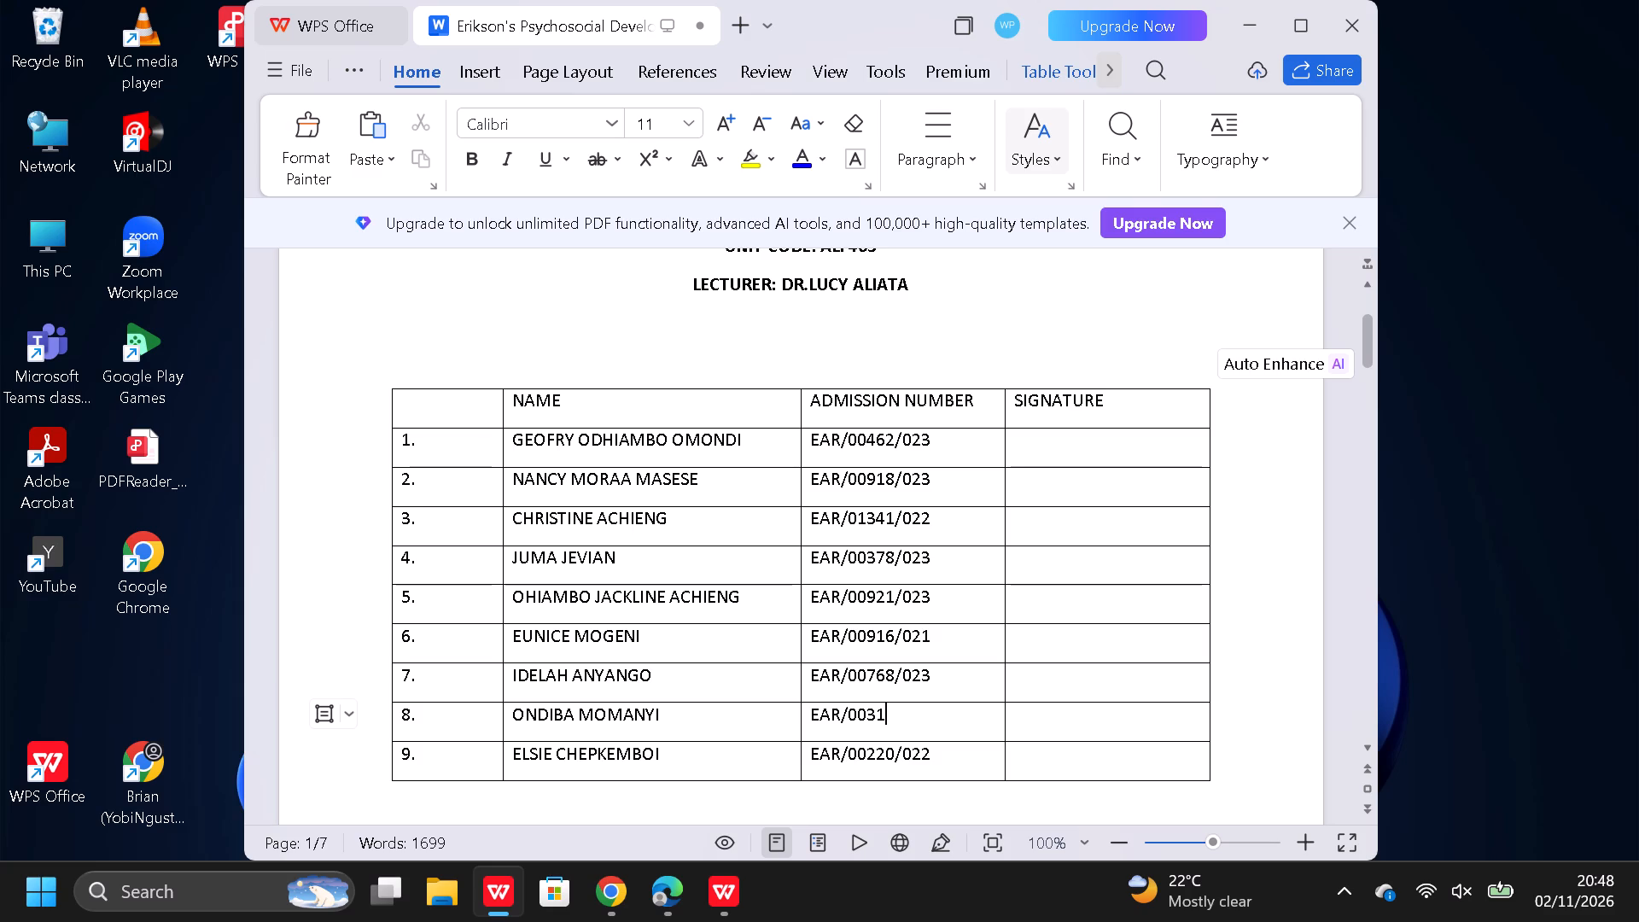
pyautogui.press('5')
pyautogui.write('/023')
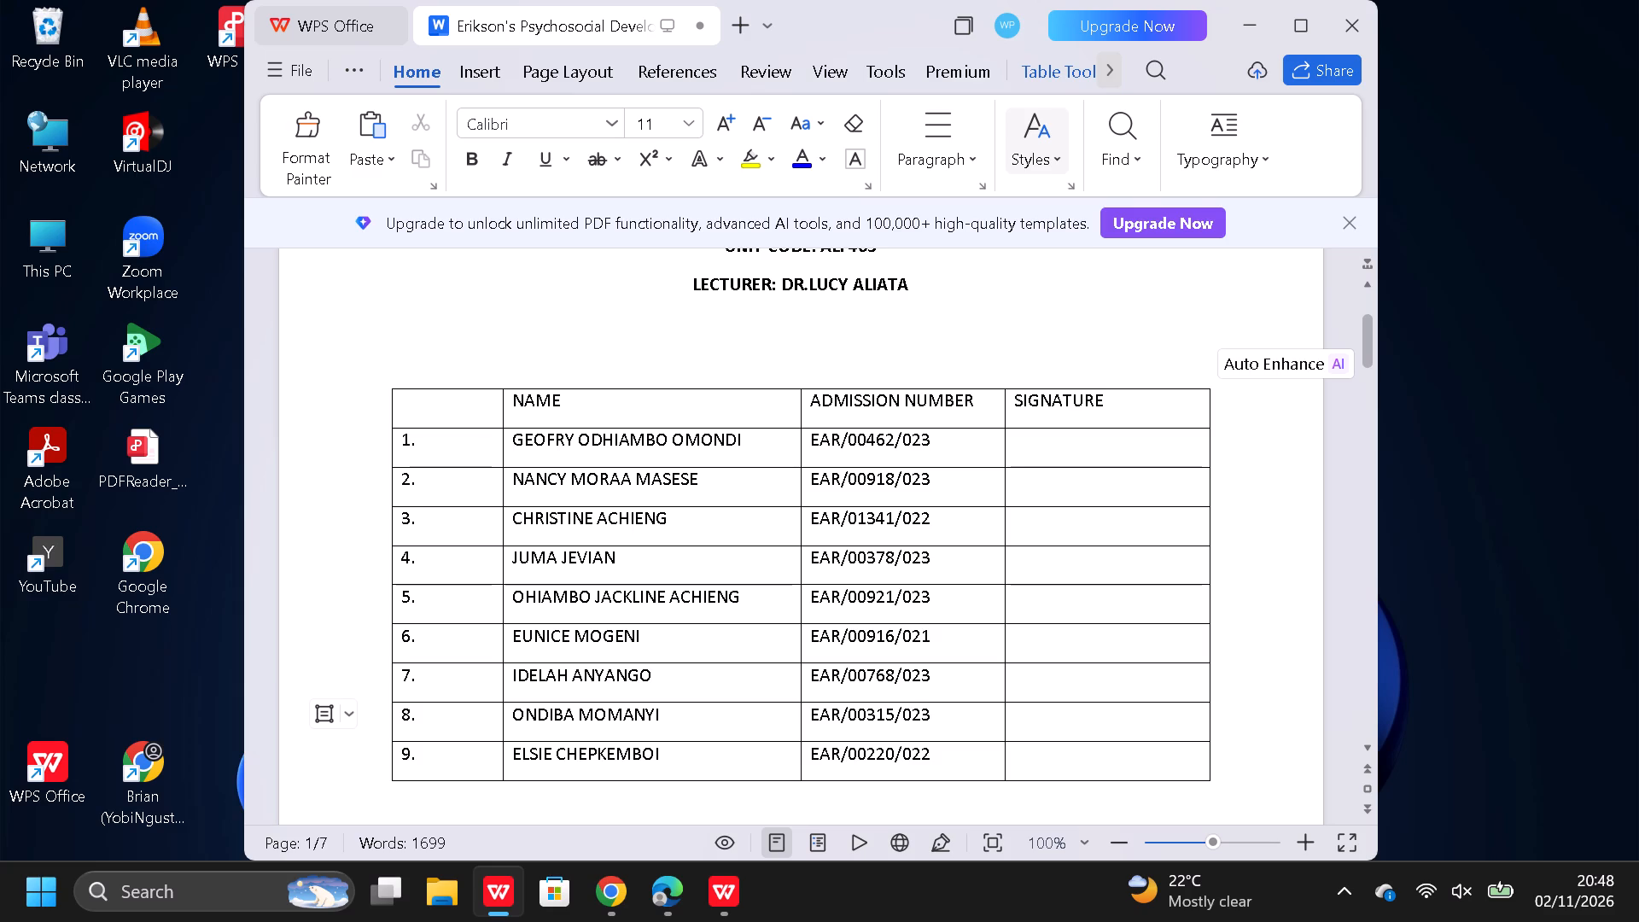
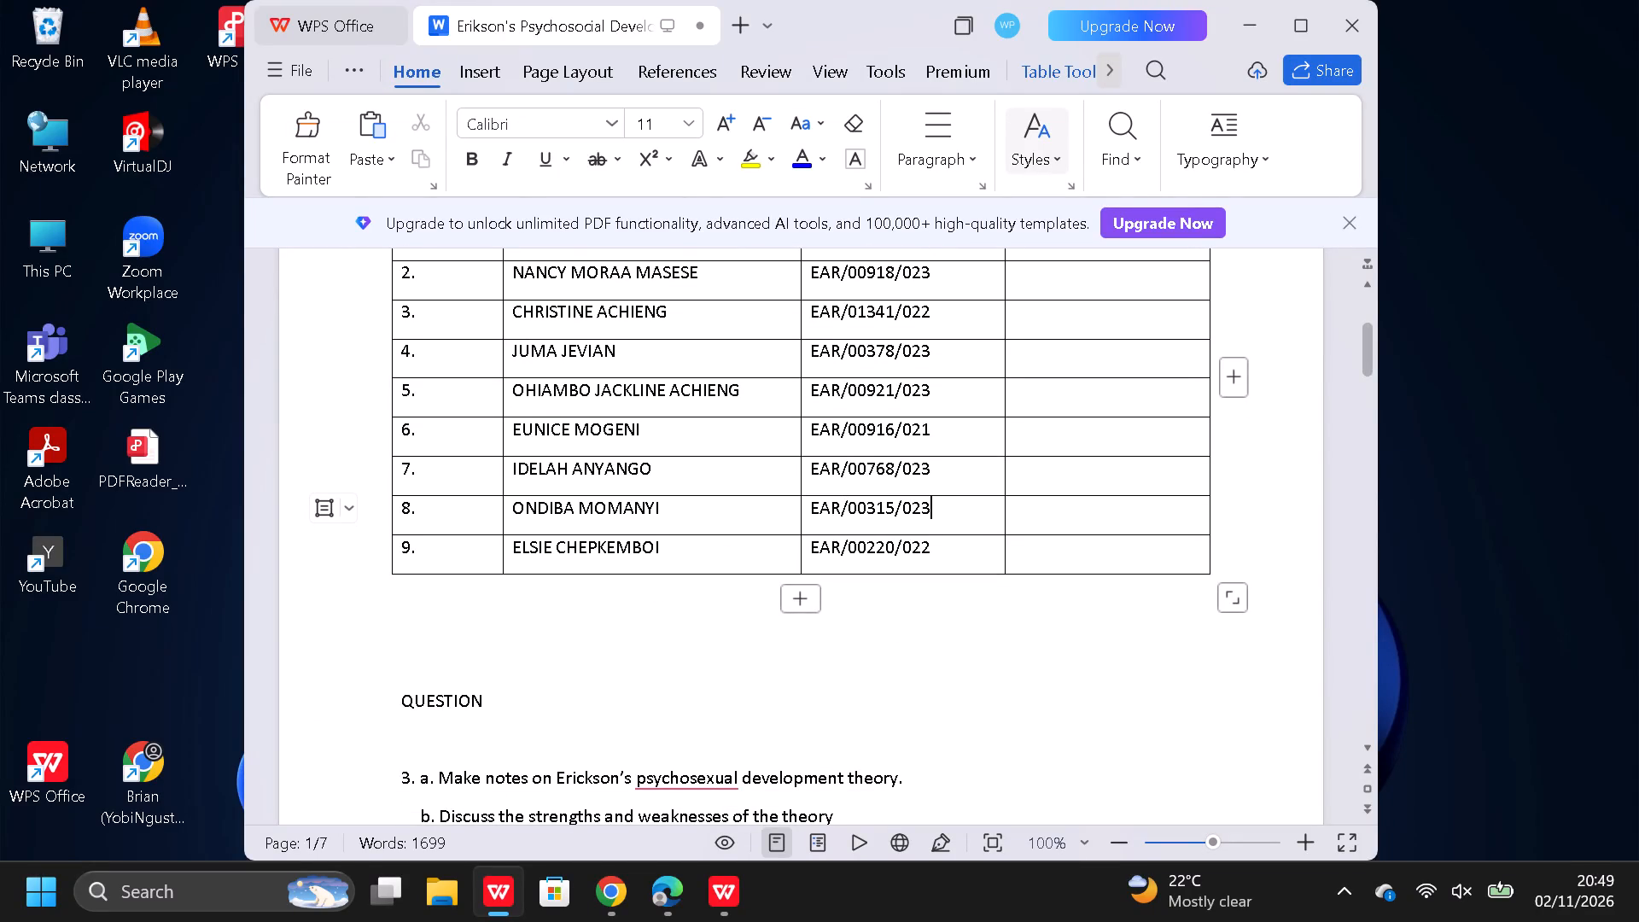
# Read through the document from the members table and questions, past sections 3(a) and 3(b), to the novel examples for each stage.
pyautogui.scroll(-4, 893, 734)
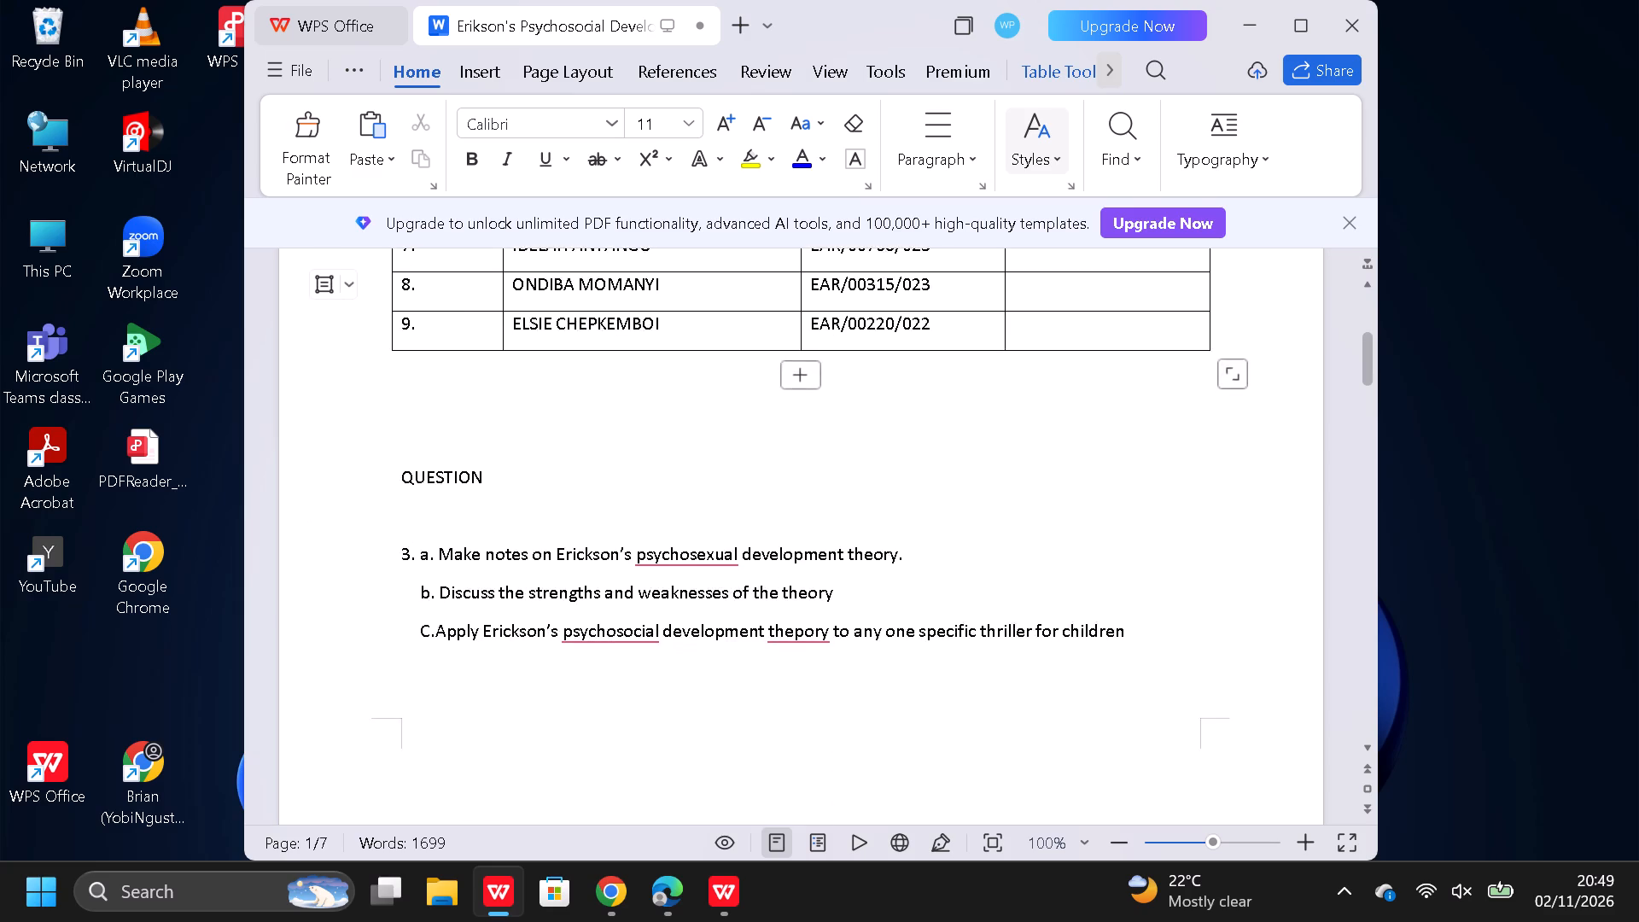
pyautogui.scroll(-8, 893, 734)
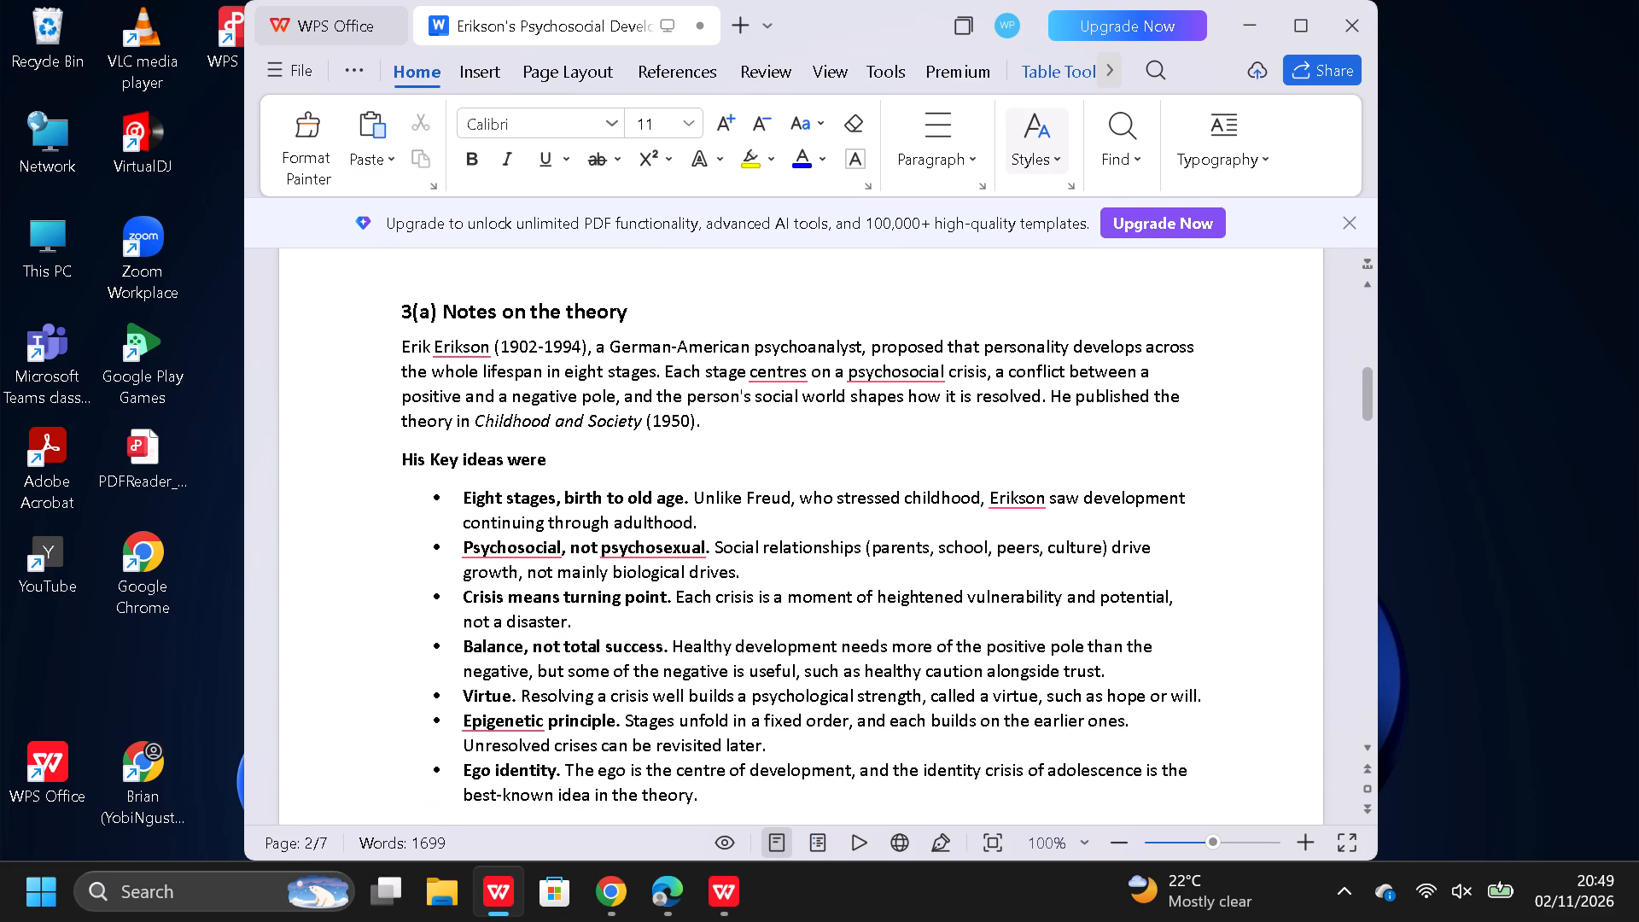
pyautogui.scroll(-4, 893, 734)
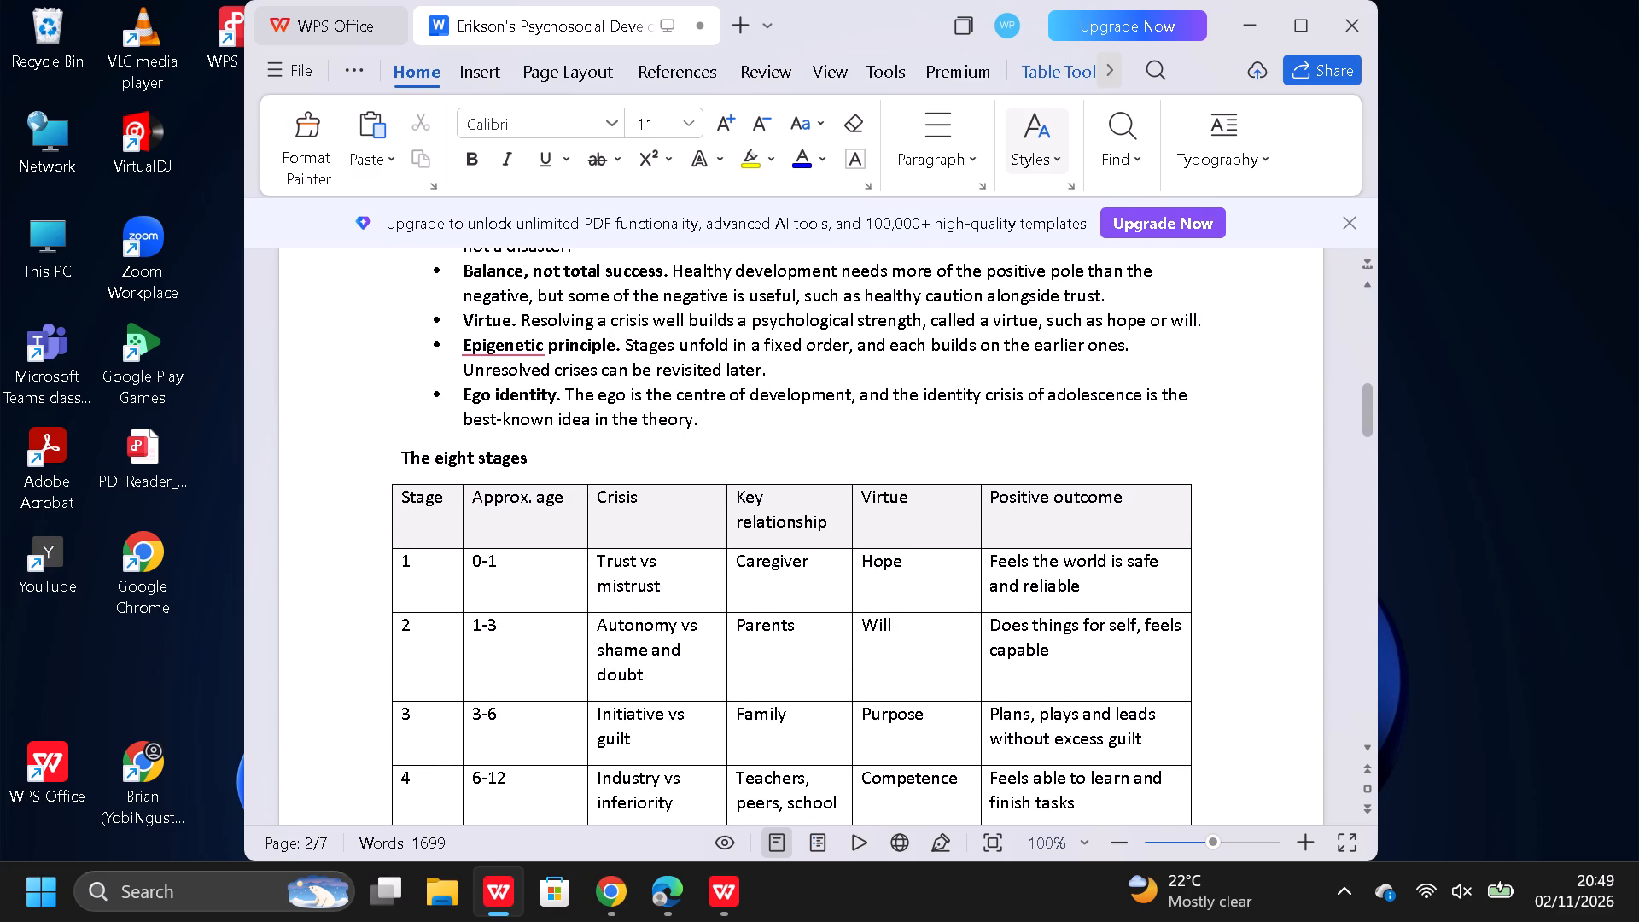
pyautogui.scroll(-7, 893, 734)
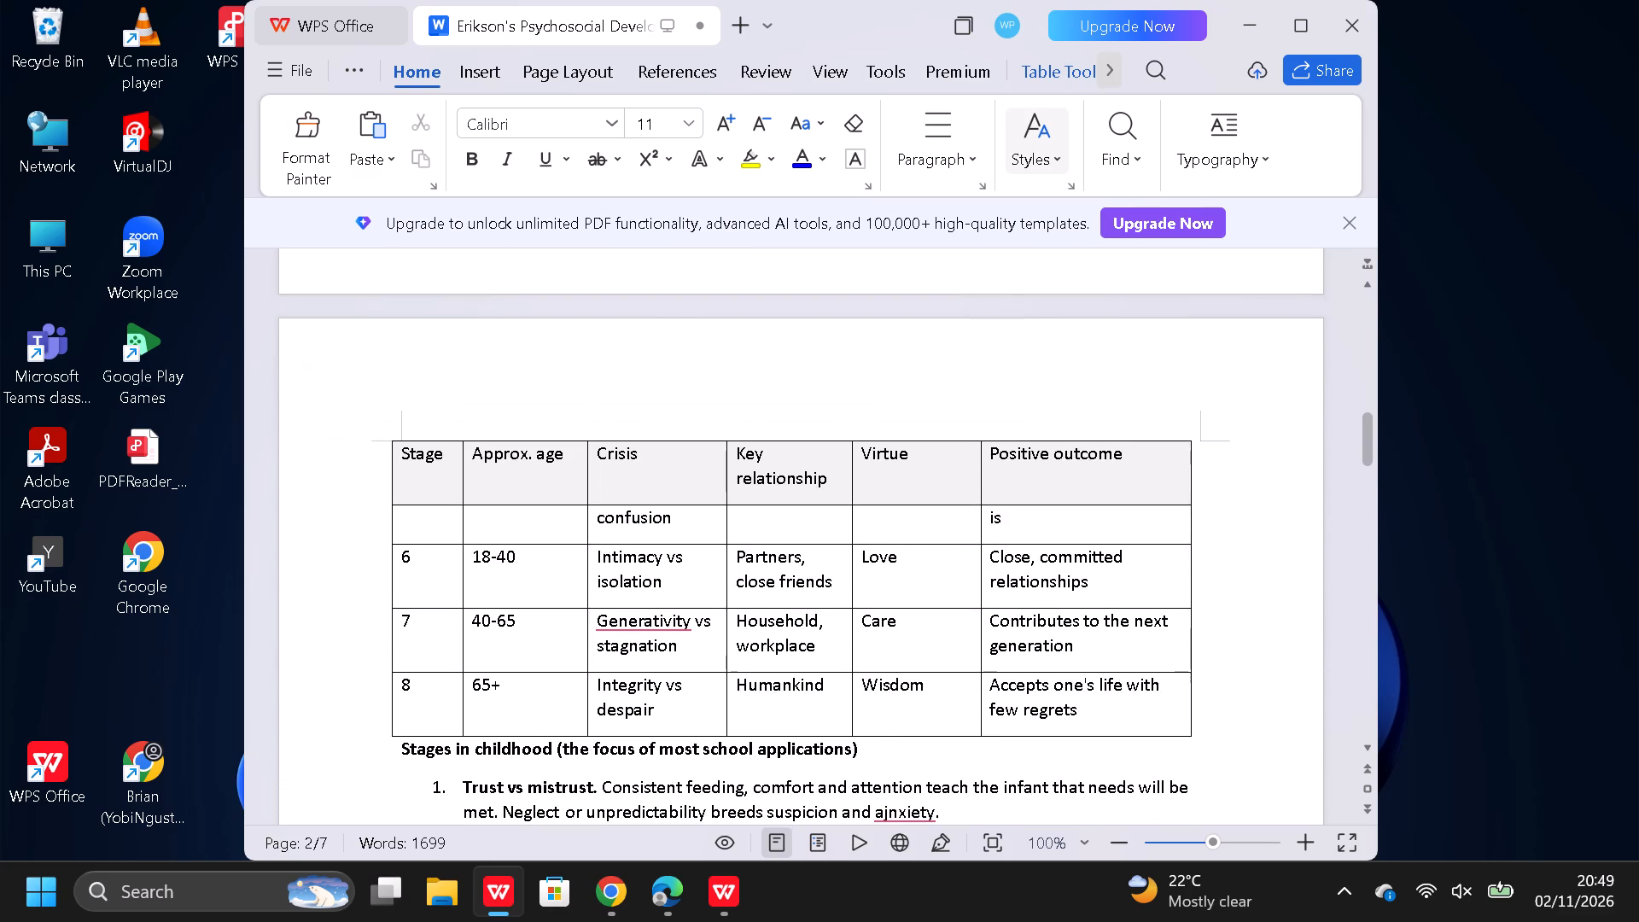
pyautogui.scroll(-2, 893, 734)
pyautogui.scroll(1, 893, 734)
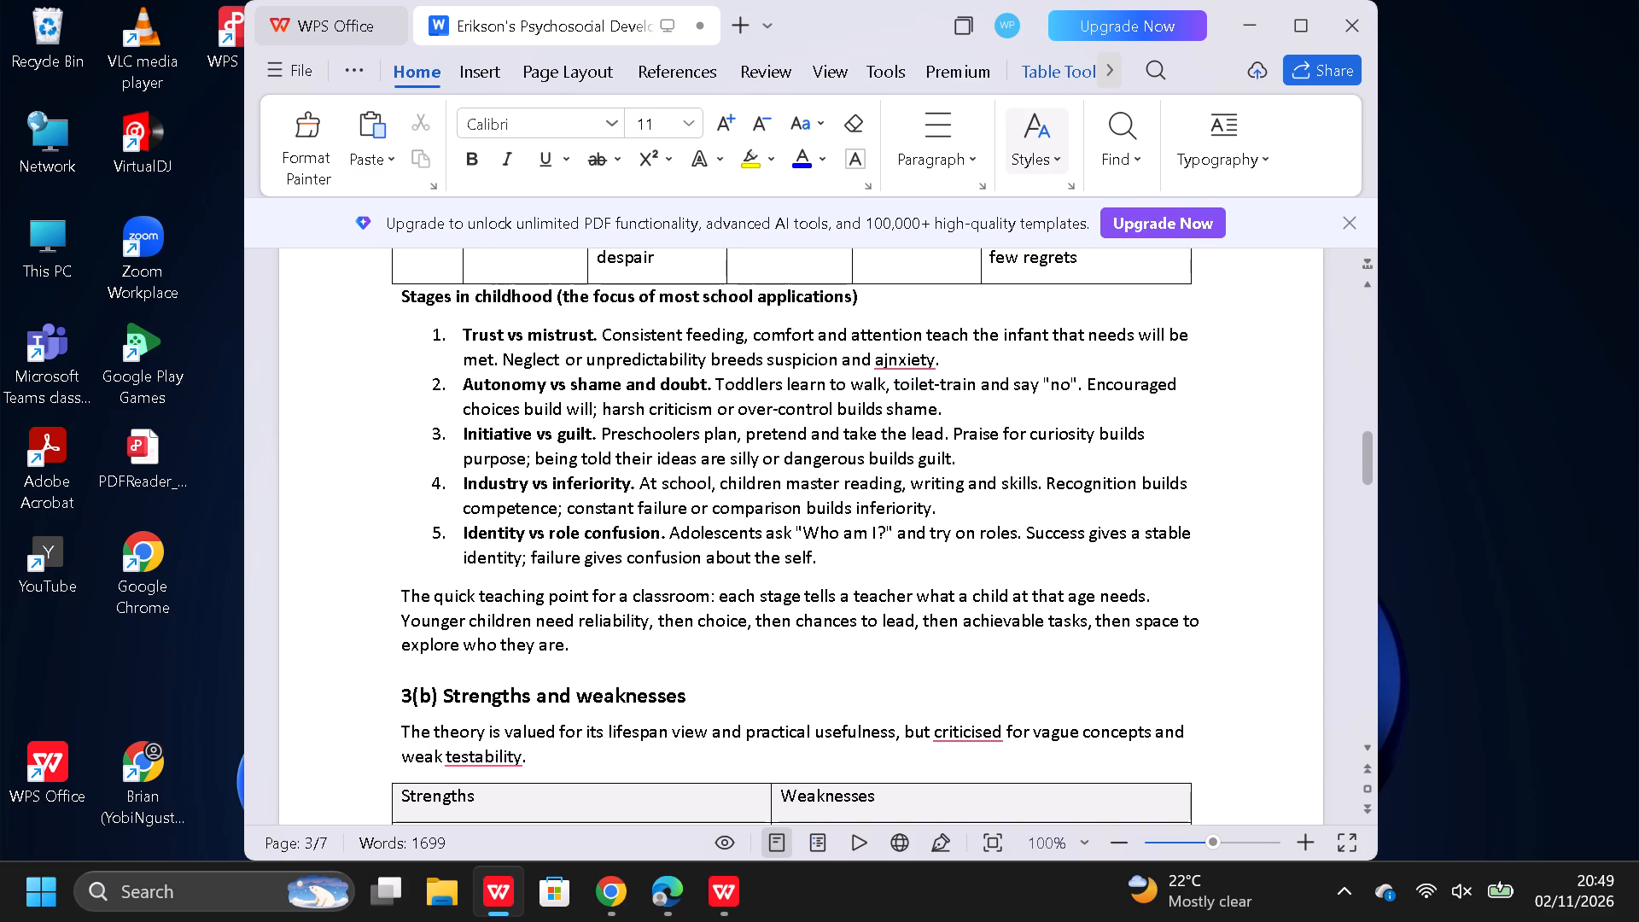
pyautogui.scroll(1, 893, 734)
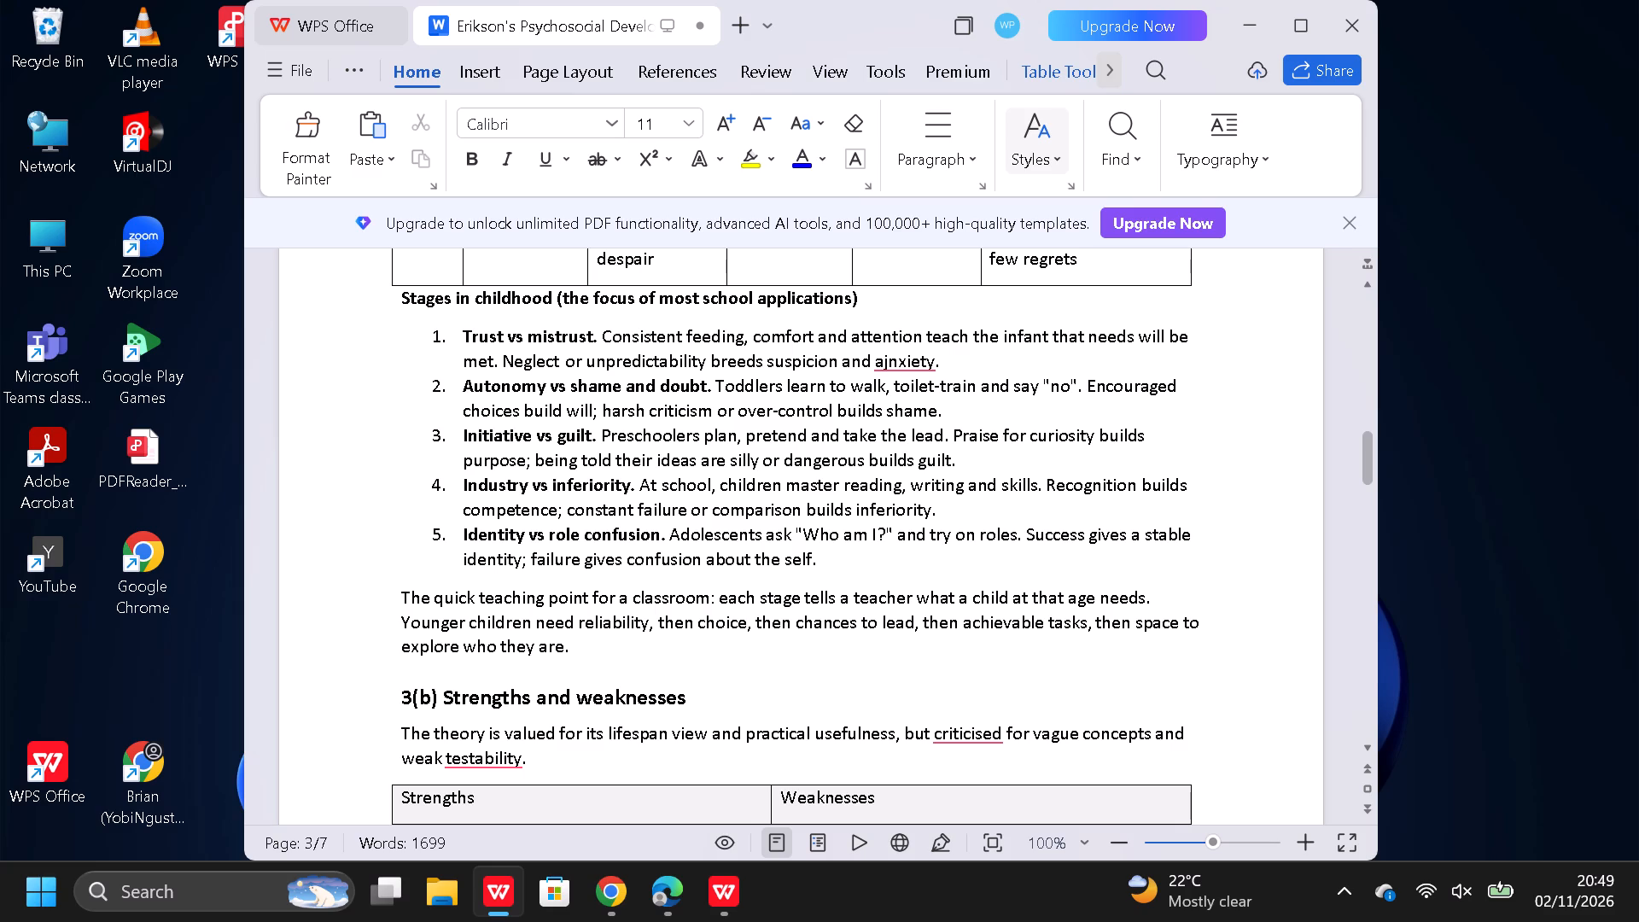
pyautogui.scroll(-2, 893, 734)
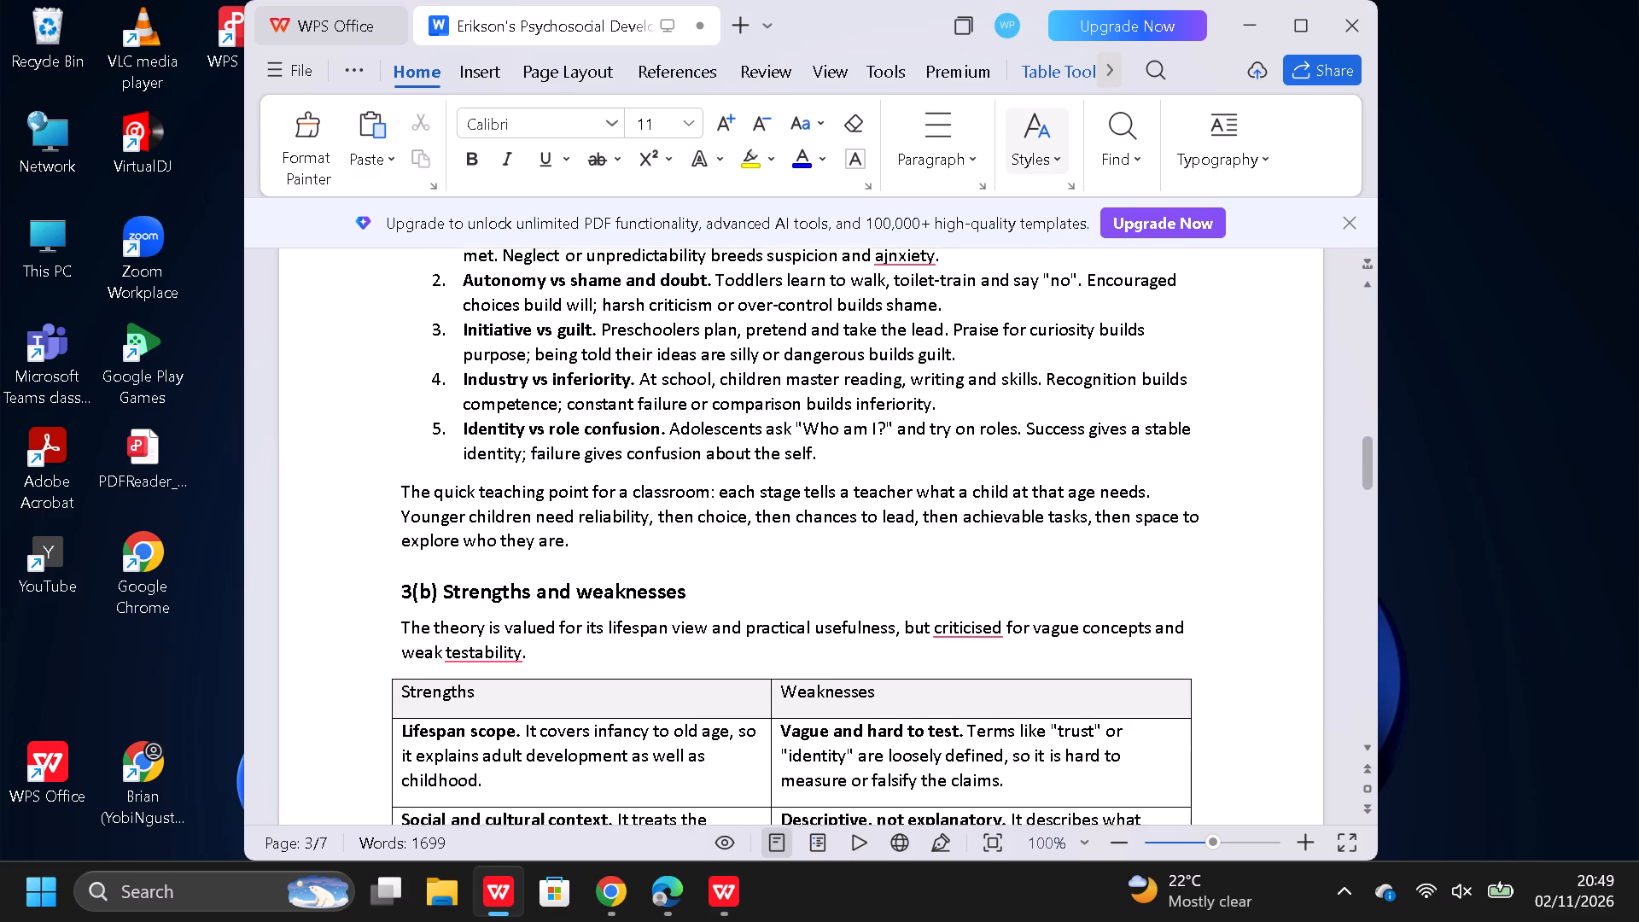
pyautogui.scroll(-13, 893, 734)
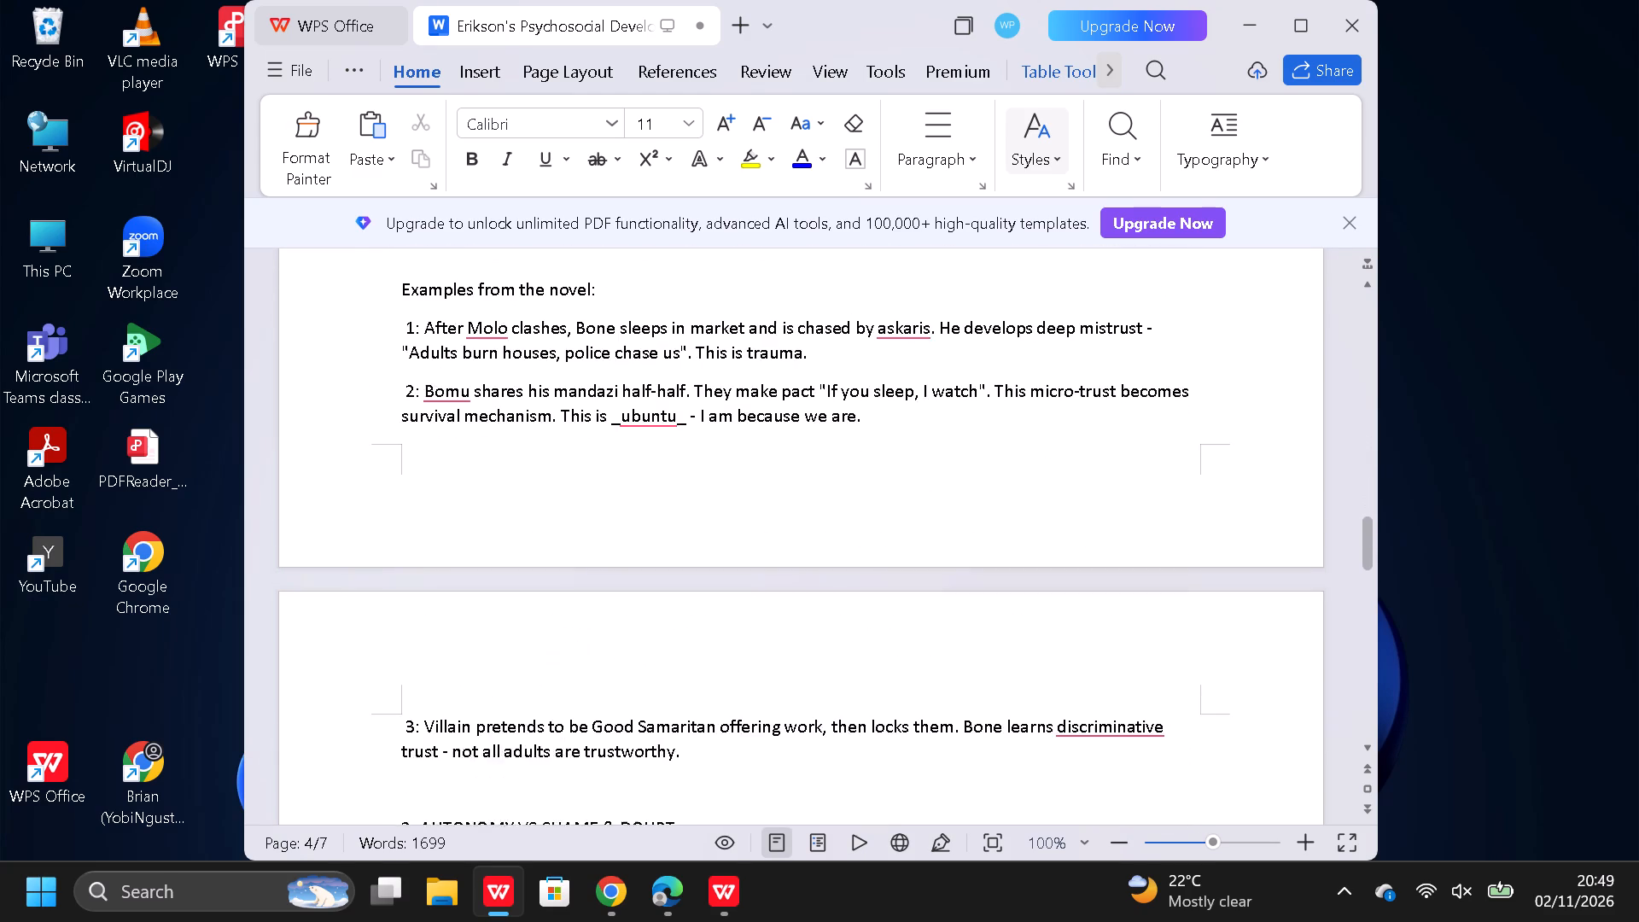
pyautogui.scroll(-3, 893, 734)
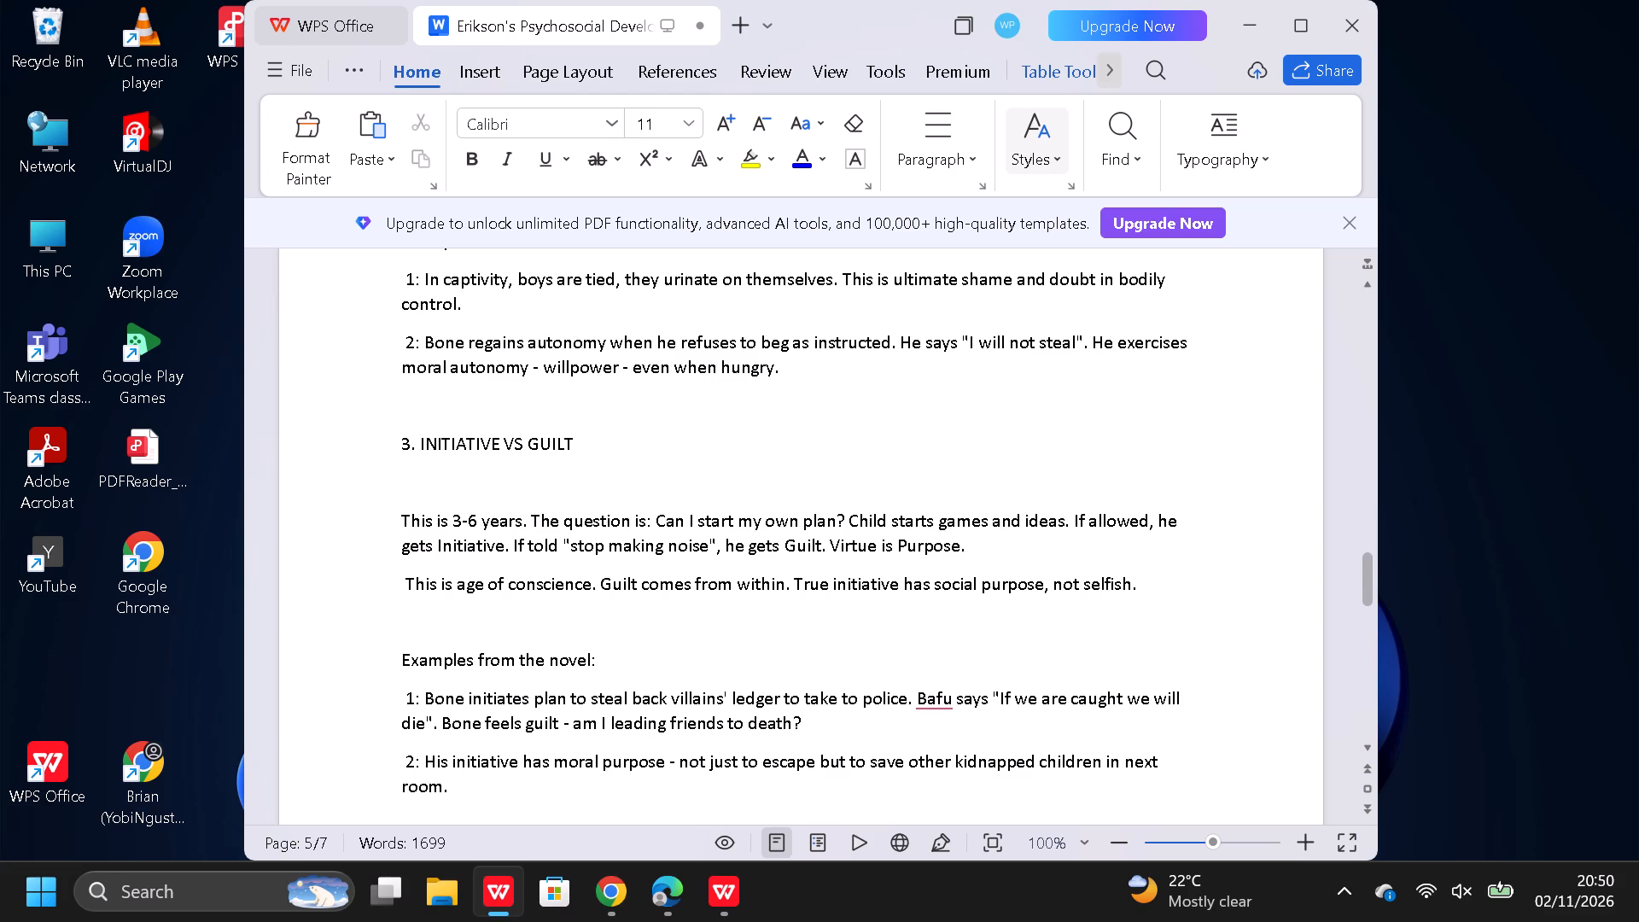
pyautogui.scroll(-3, 893, 734)
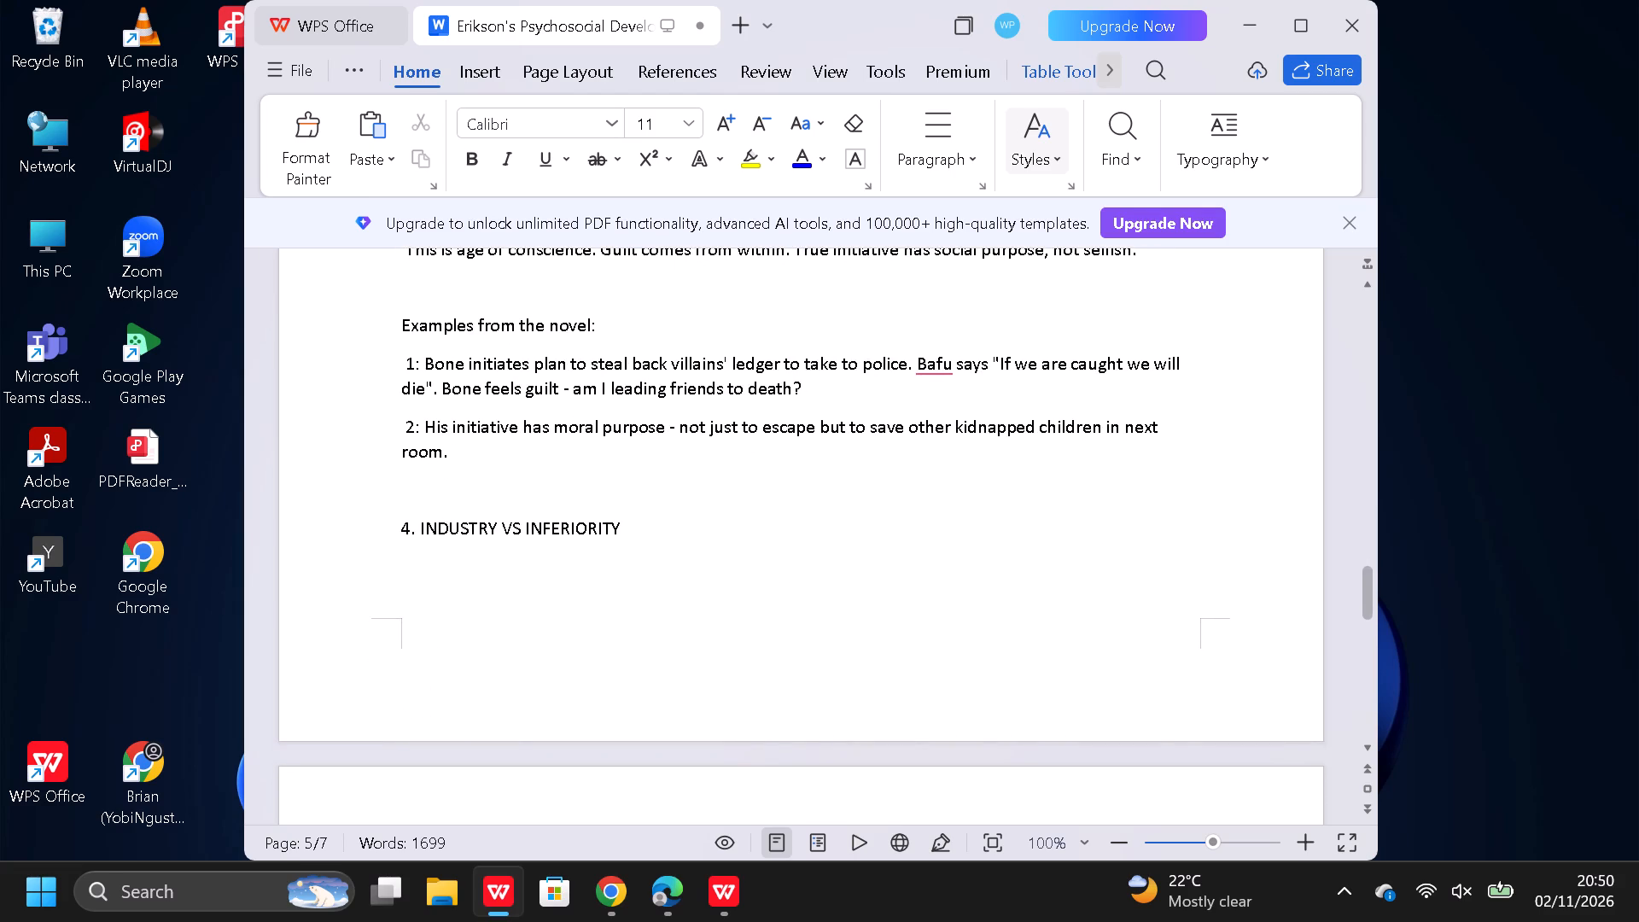
# Save the modified Erikson document and copy its .docx file for sharing through the Send File option.
pyautogui.click(1313, 71)
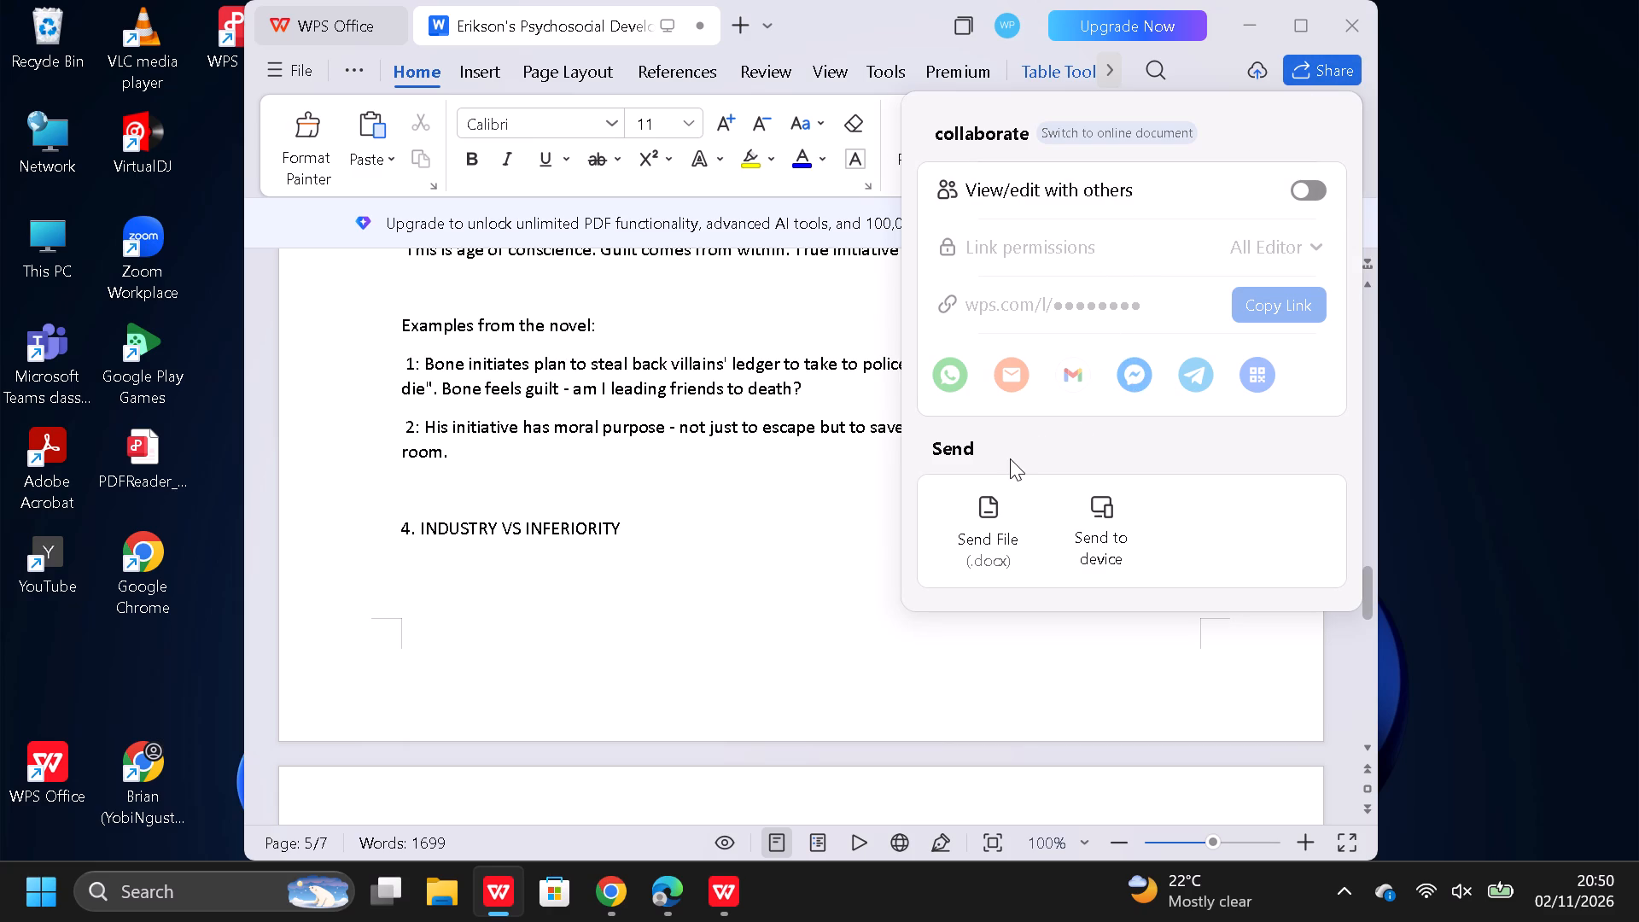
pyautogui.click(997, 518)
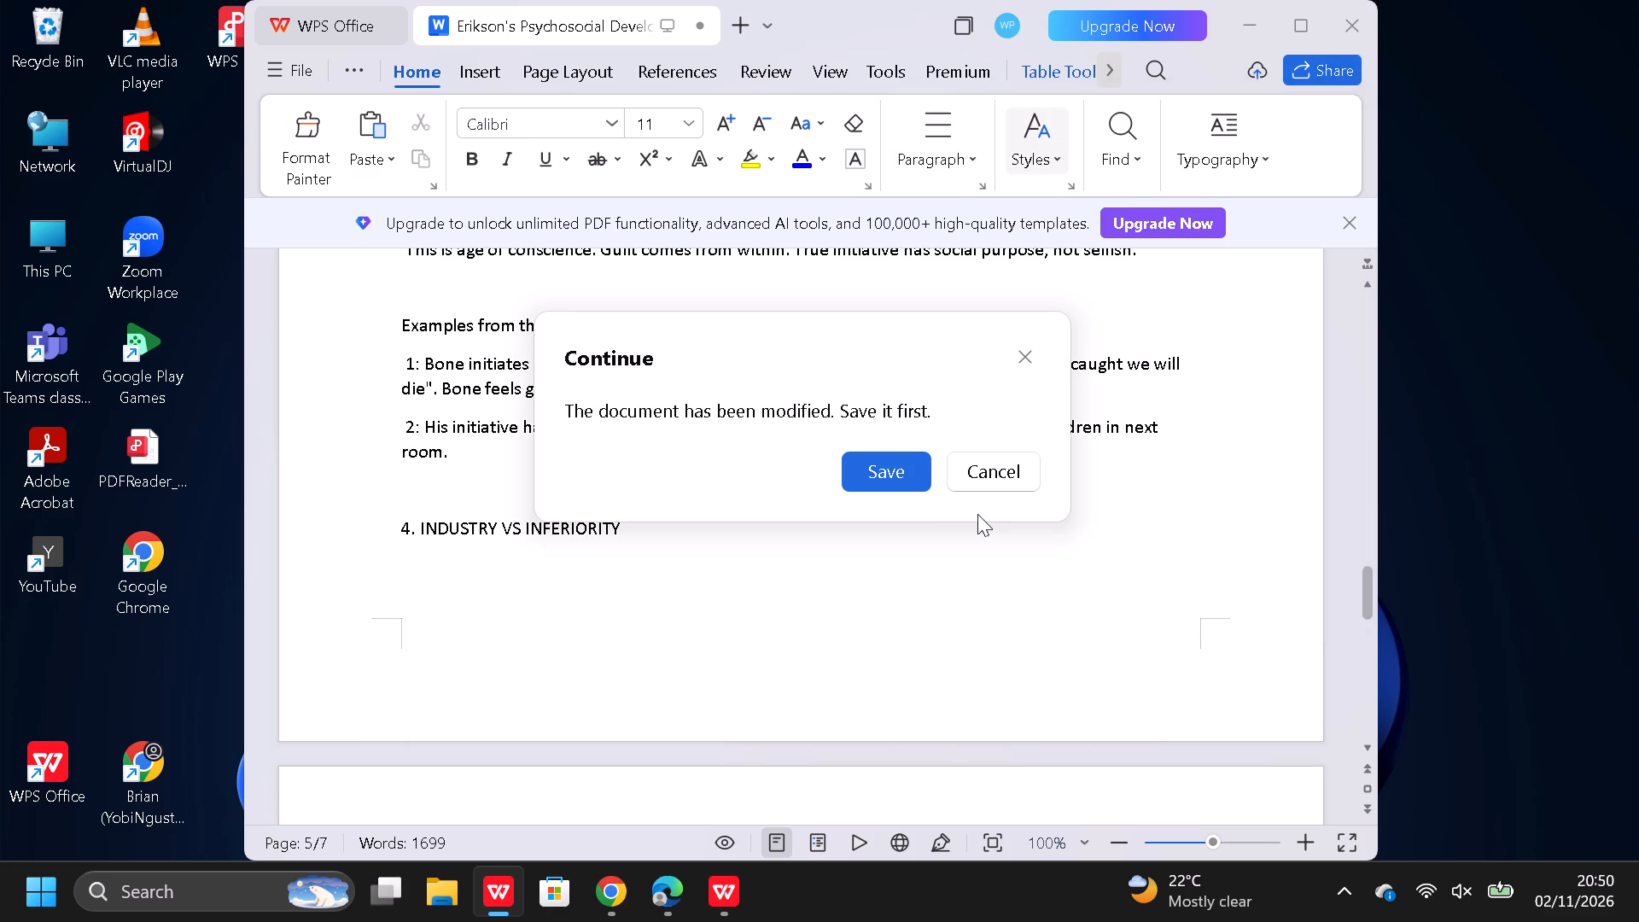
pyautogui.click(901, 476)
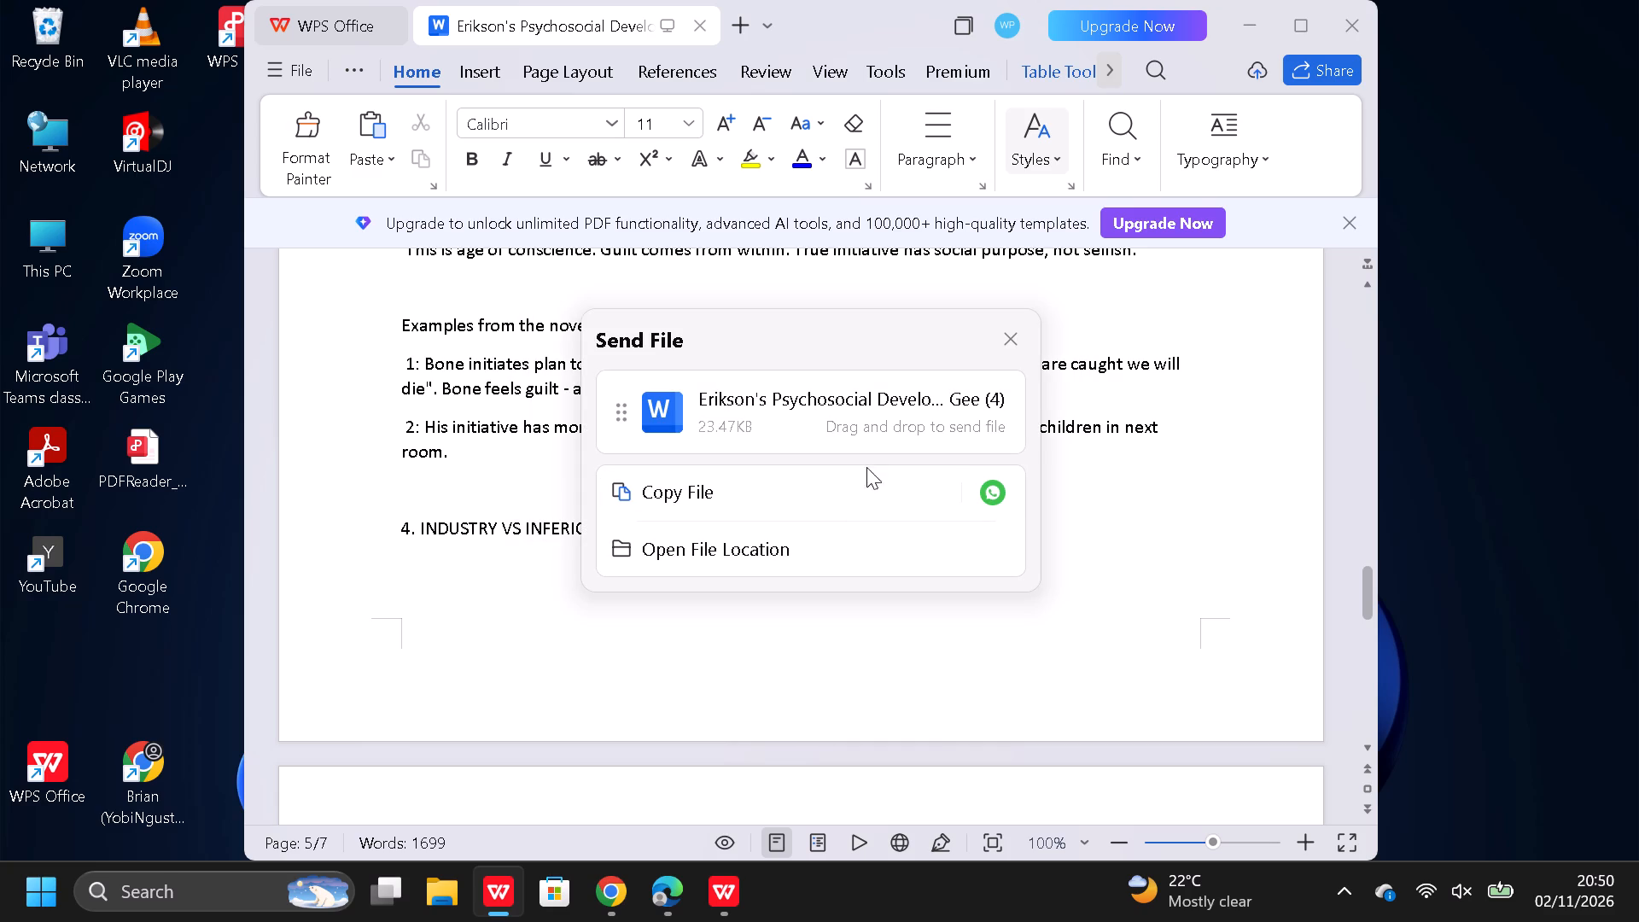
pyautogui.click(865, 495)
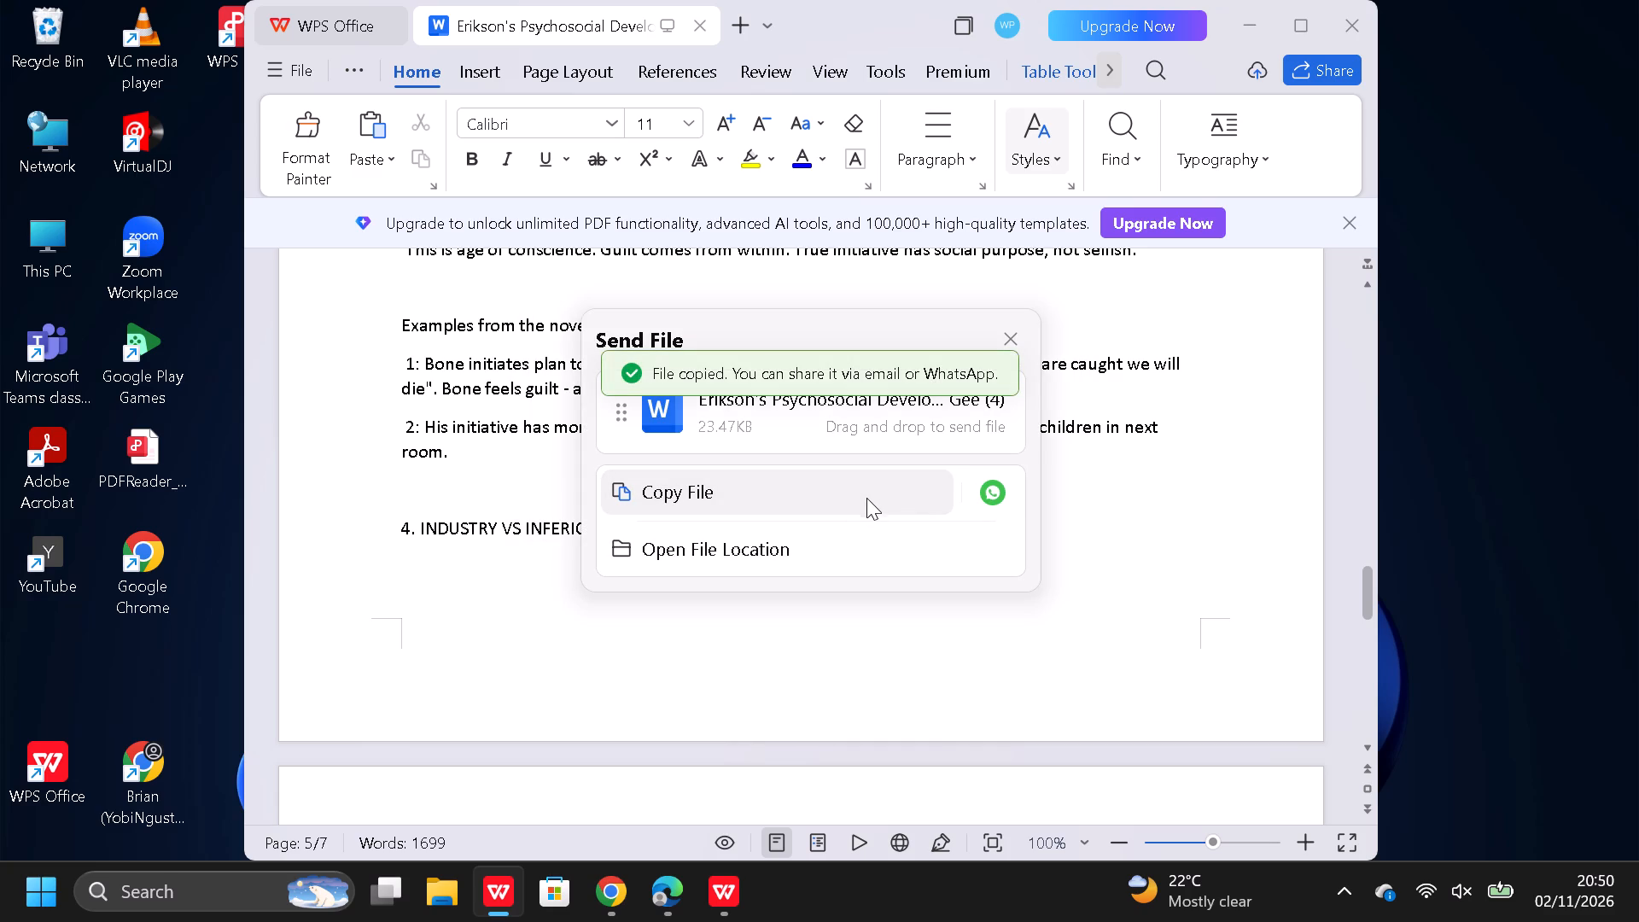
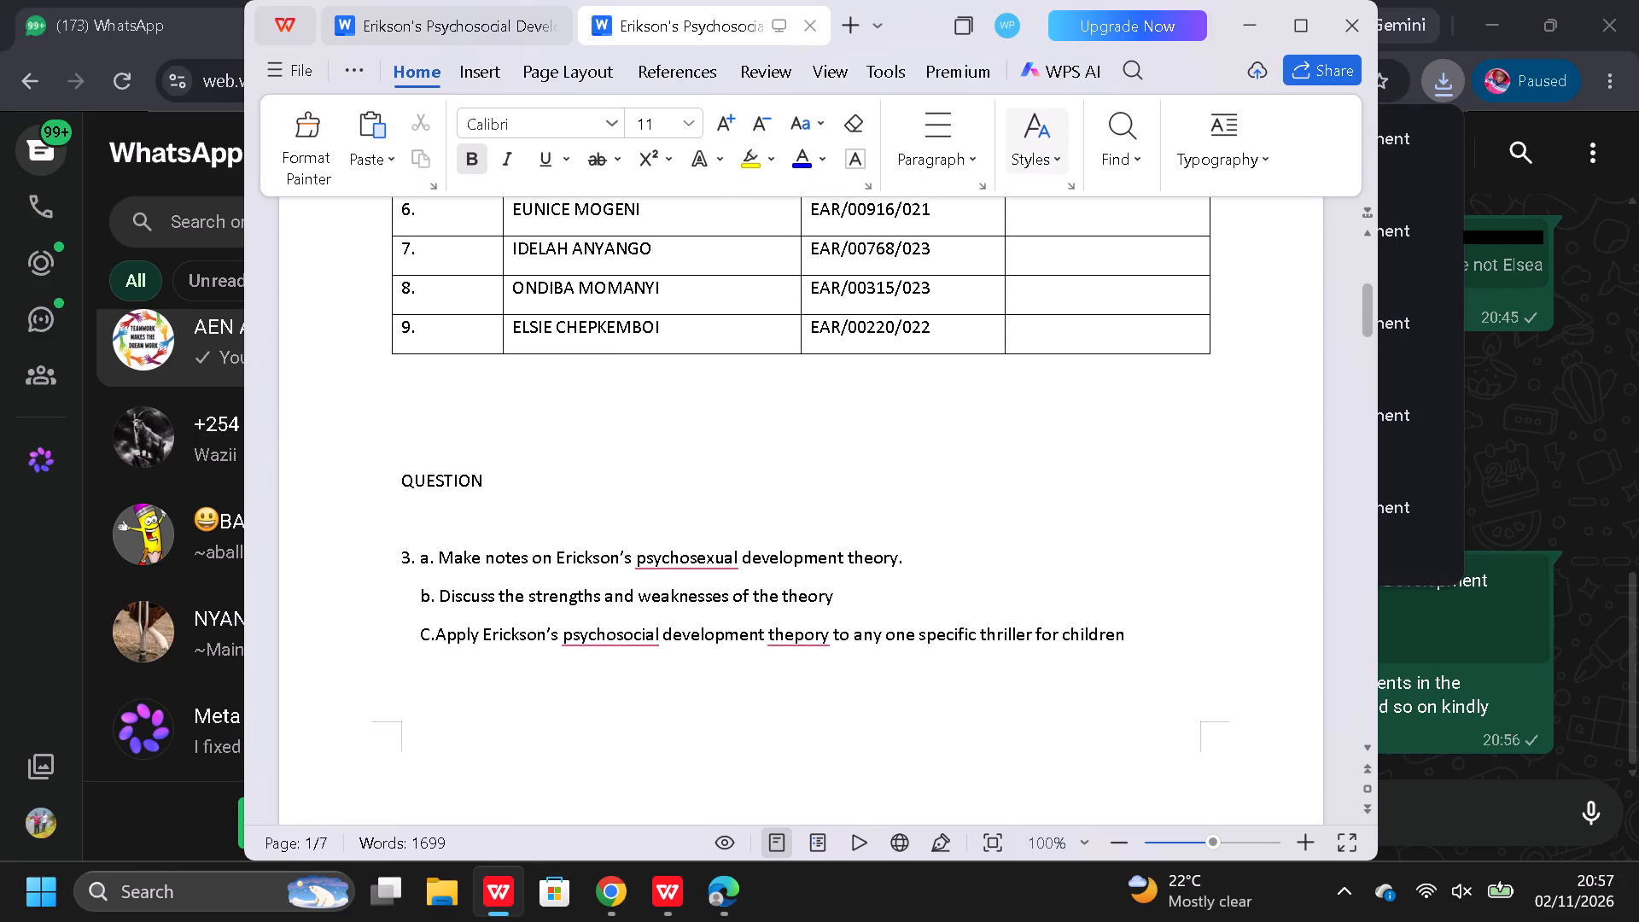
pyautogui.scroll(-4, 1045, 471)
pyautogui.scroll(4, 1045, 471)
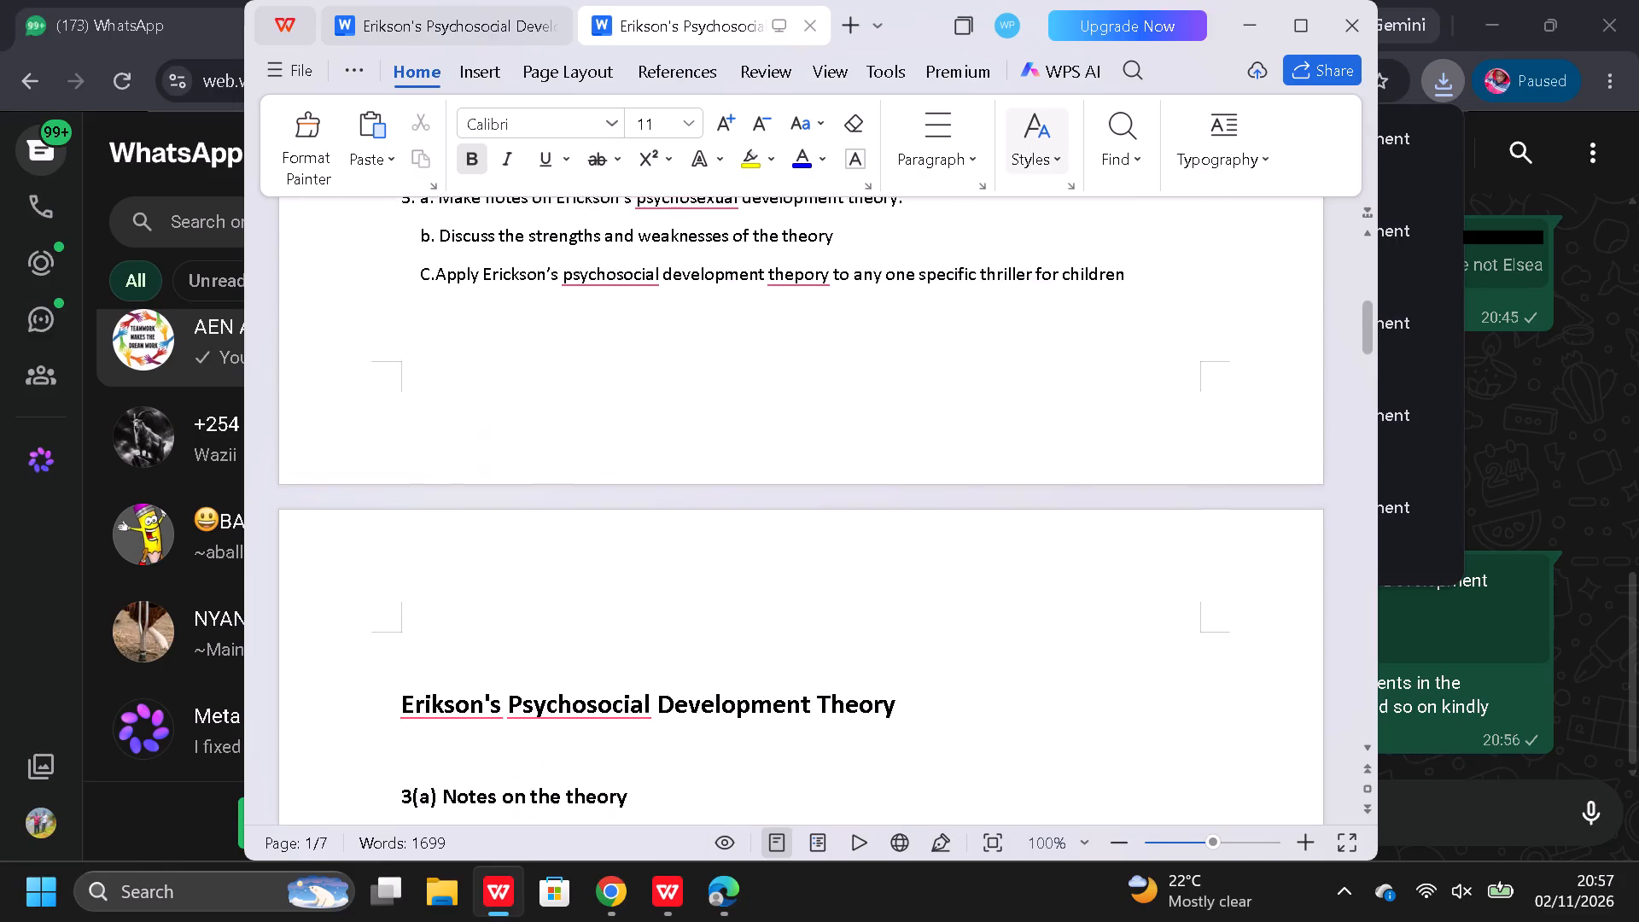
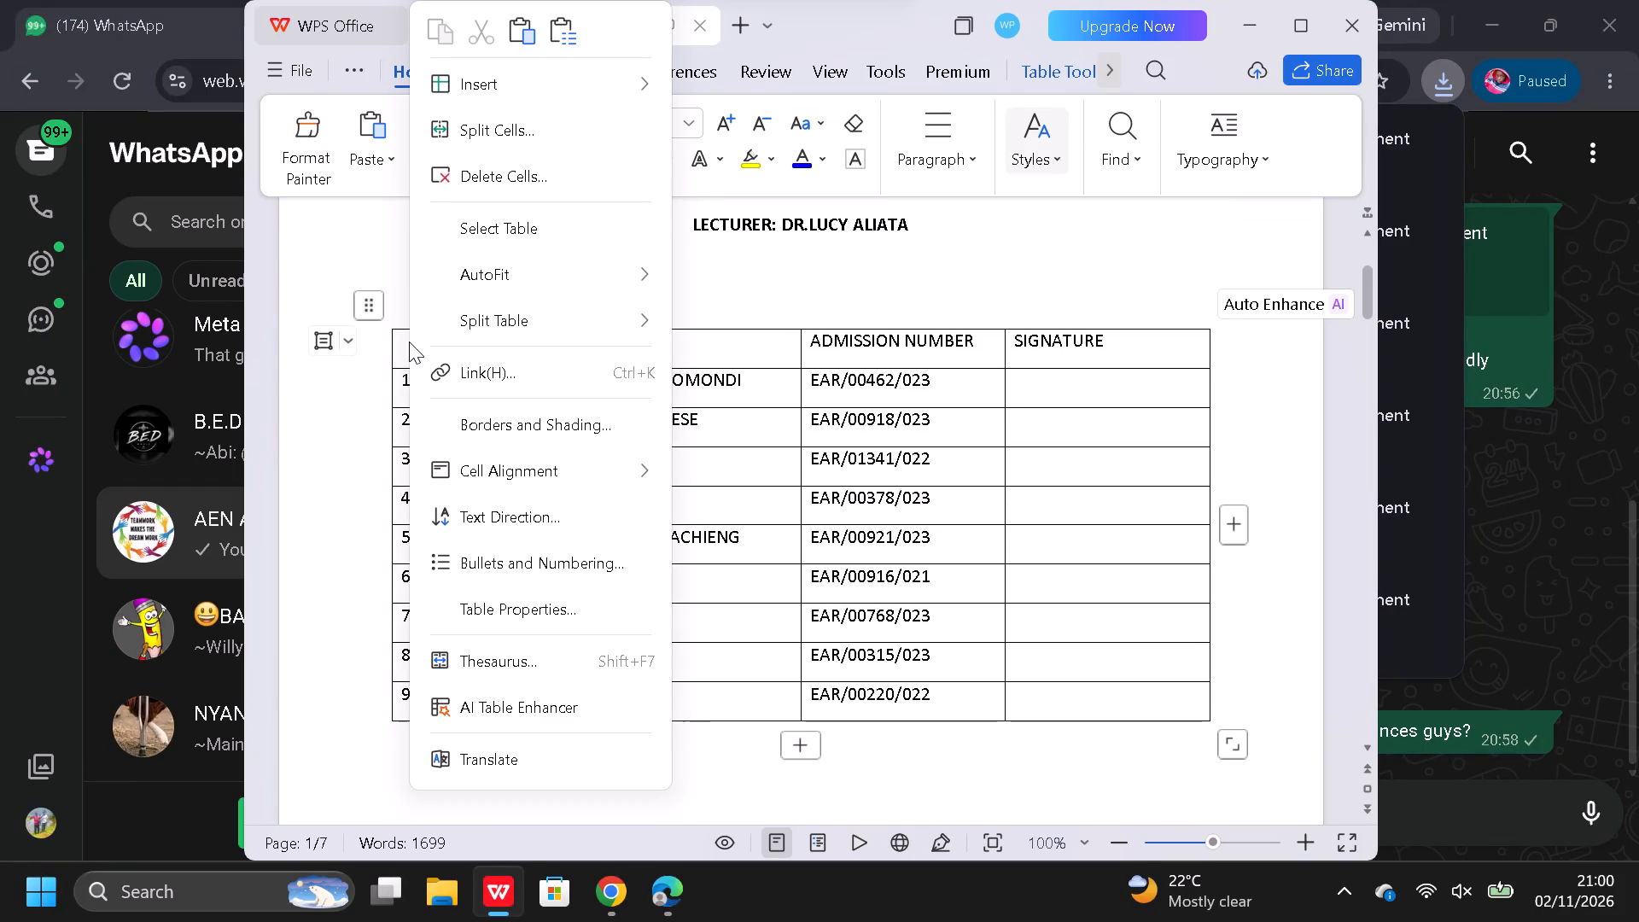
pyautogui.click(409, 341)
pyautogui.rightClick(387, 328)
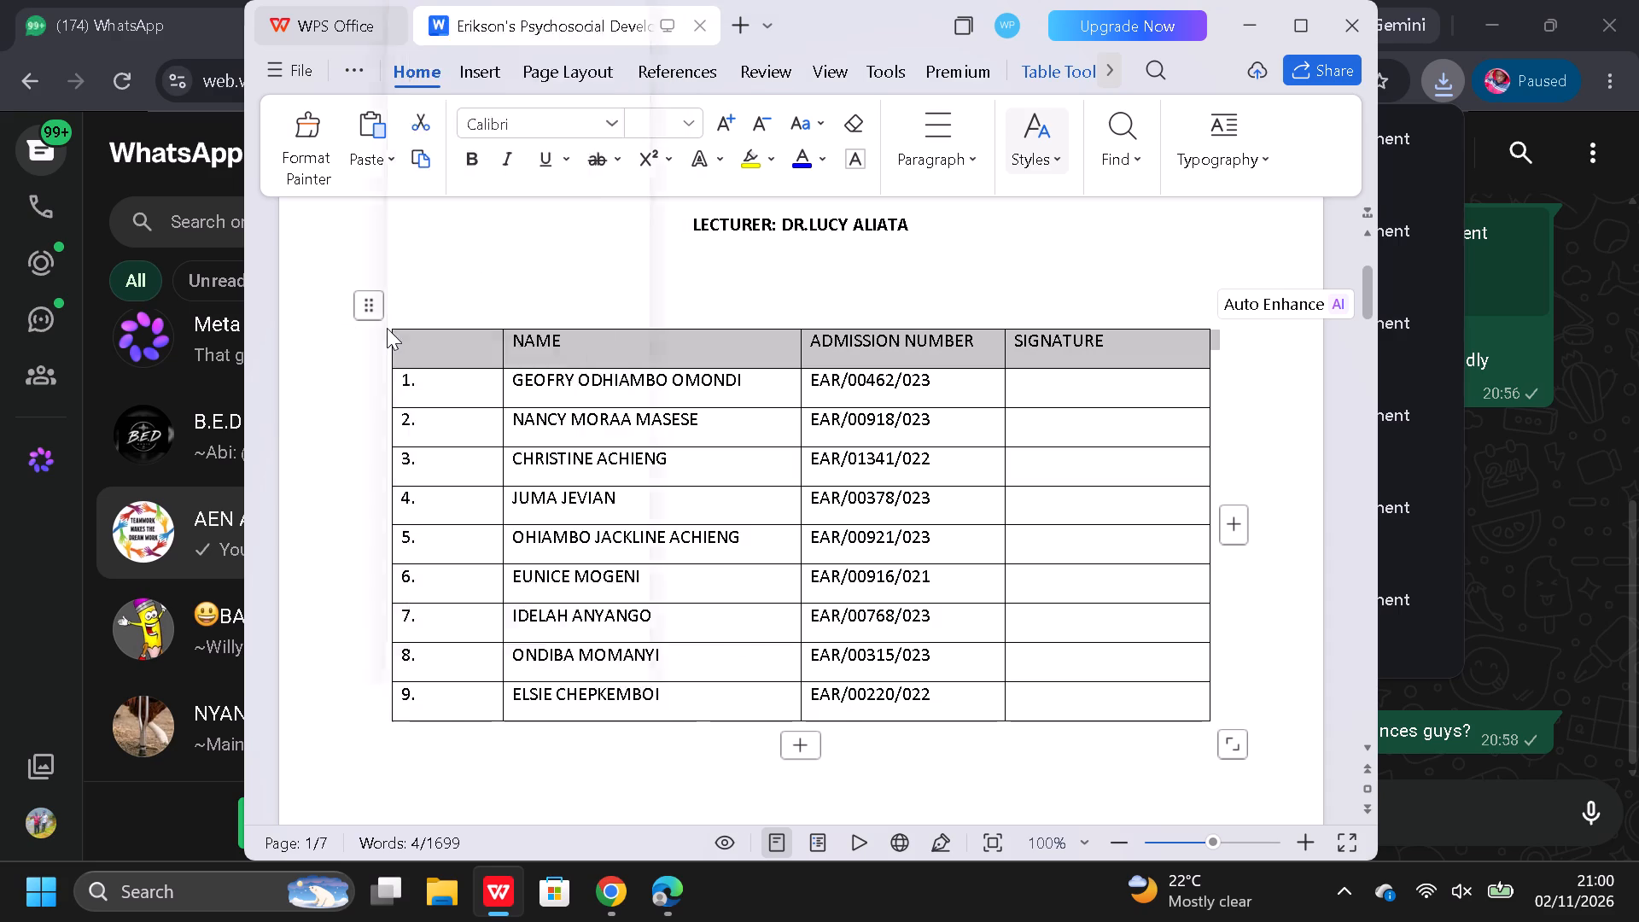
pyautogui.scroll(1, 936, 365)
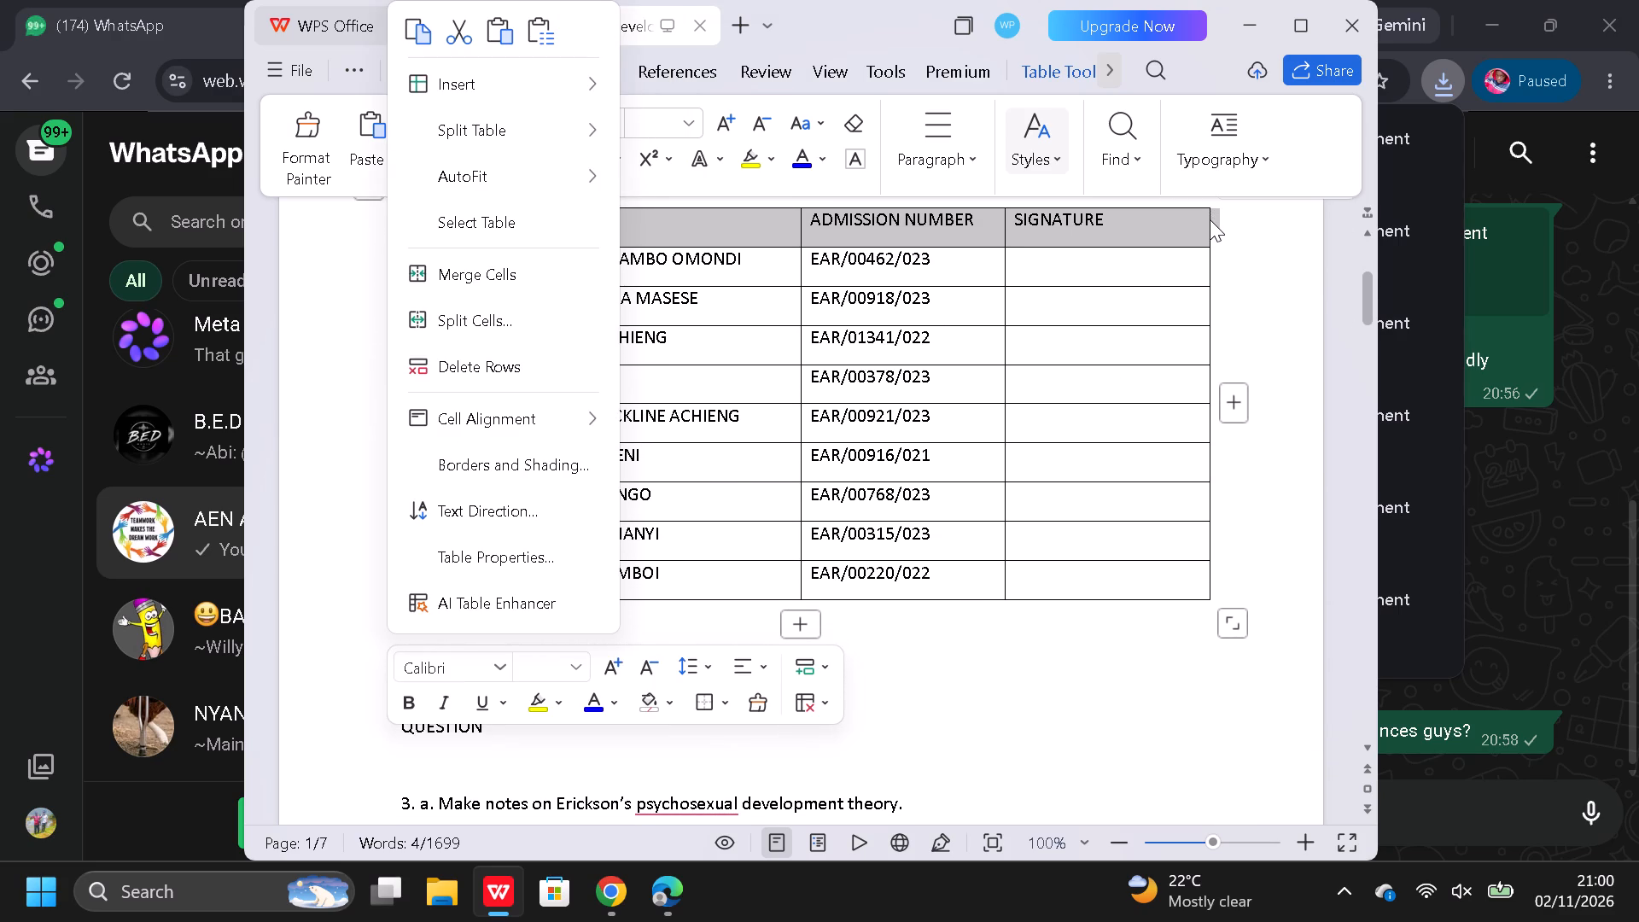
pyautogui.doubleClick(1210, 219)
# Select the members table from its header row through the row 2 member.
pyautogui.moveTo(1210, 219); pyautogui.dragTo(1041, 306)
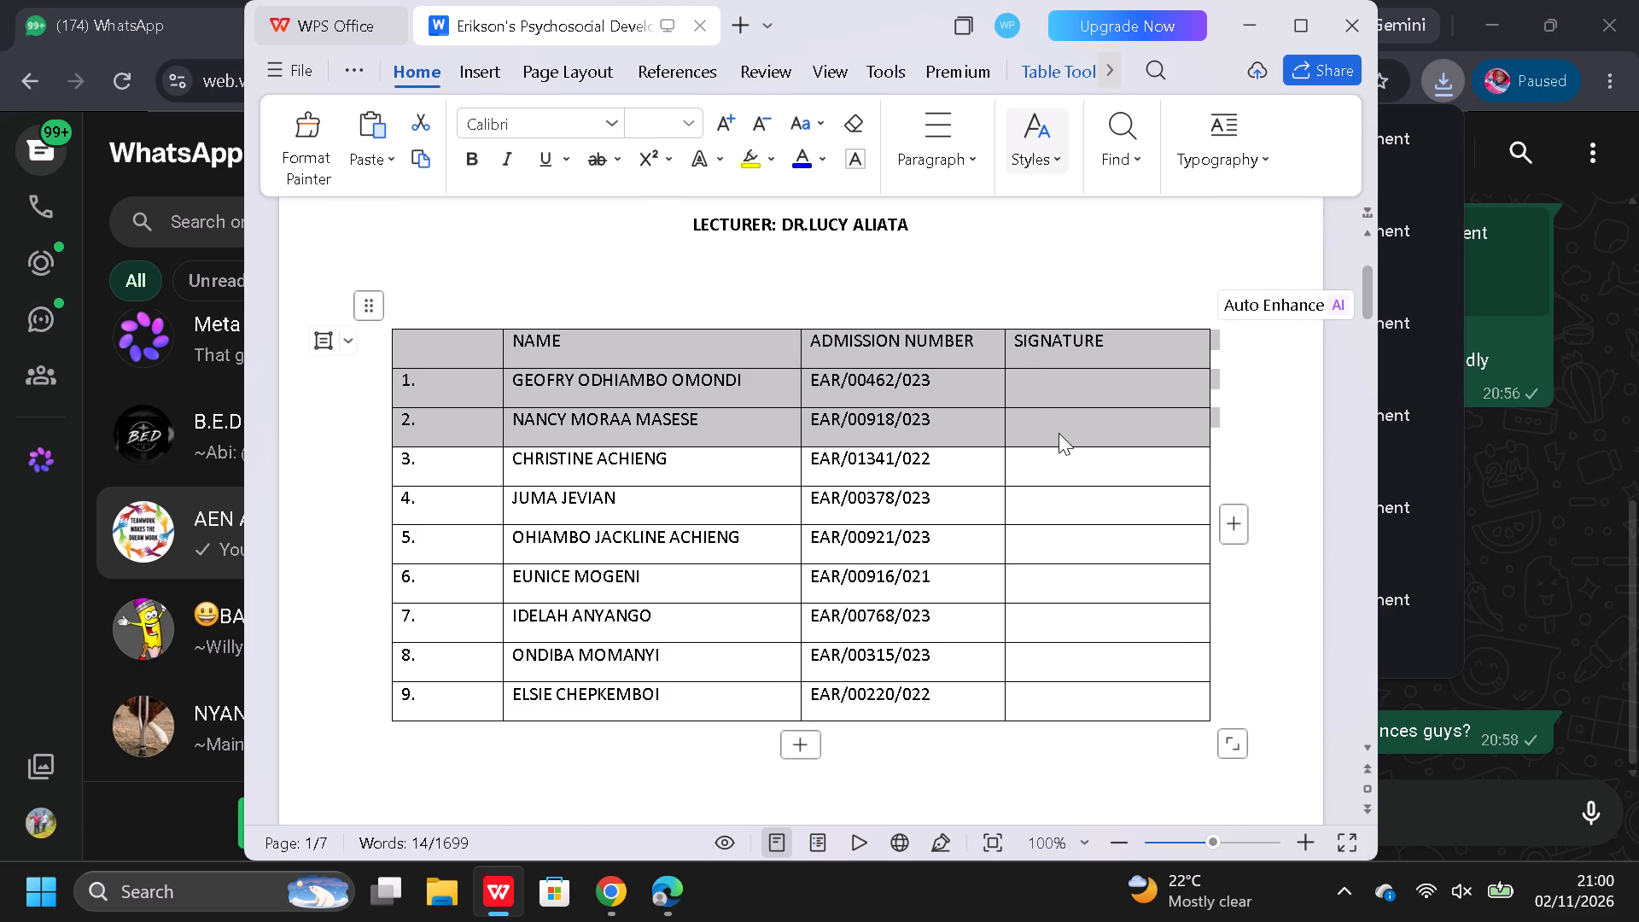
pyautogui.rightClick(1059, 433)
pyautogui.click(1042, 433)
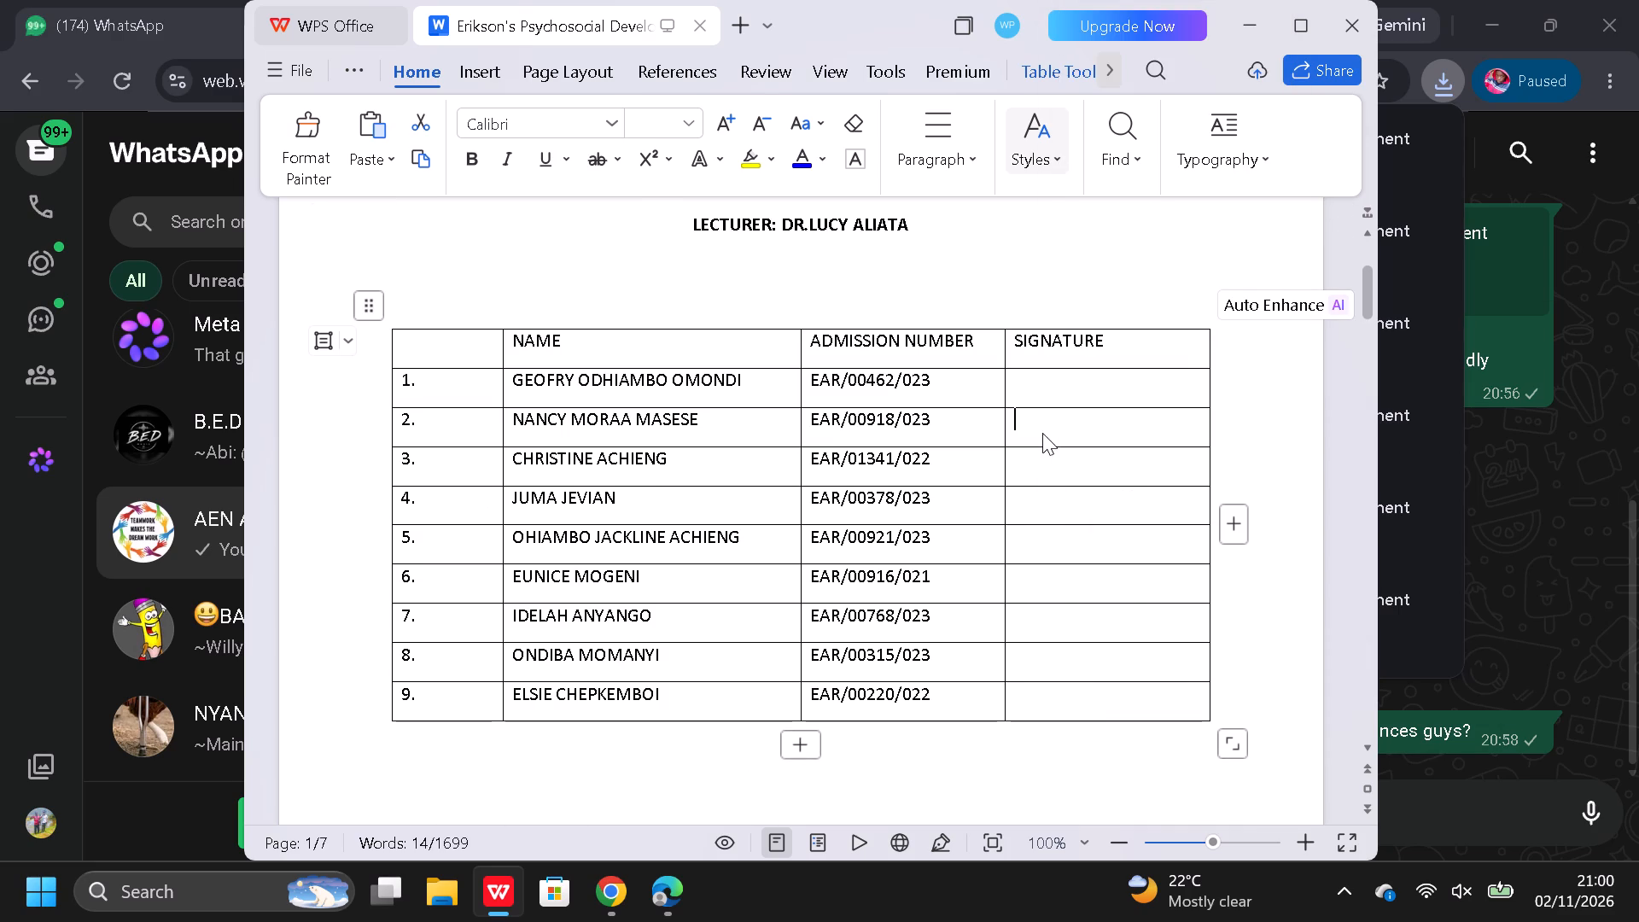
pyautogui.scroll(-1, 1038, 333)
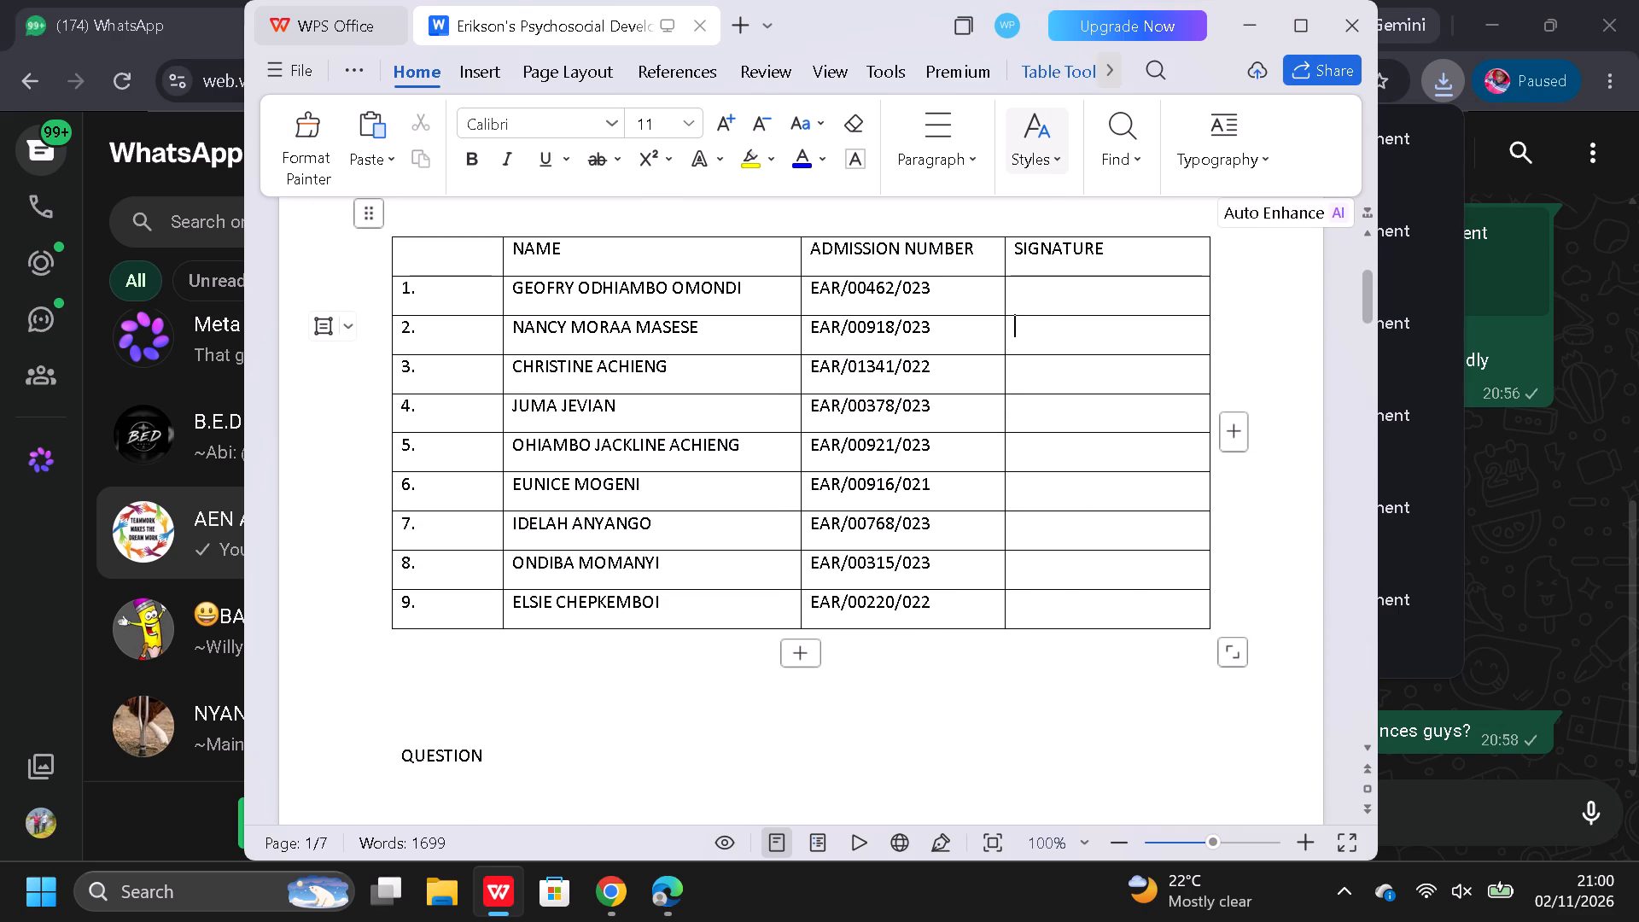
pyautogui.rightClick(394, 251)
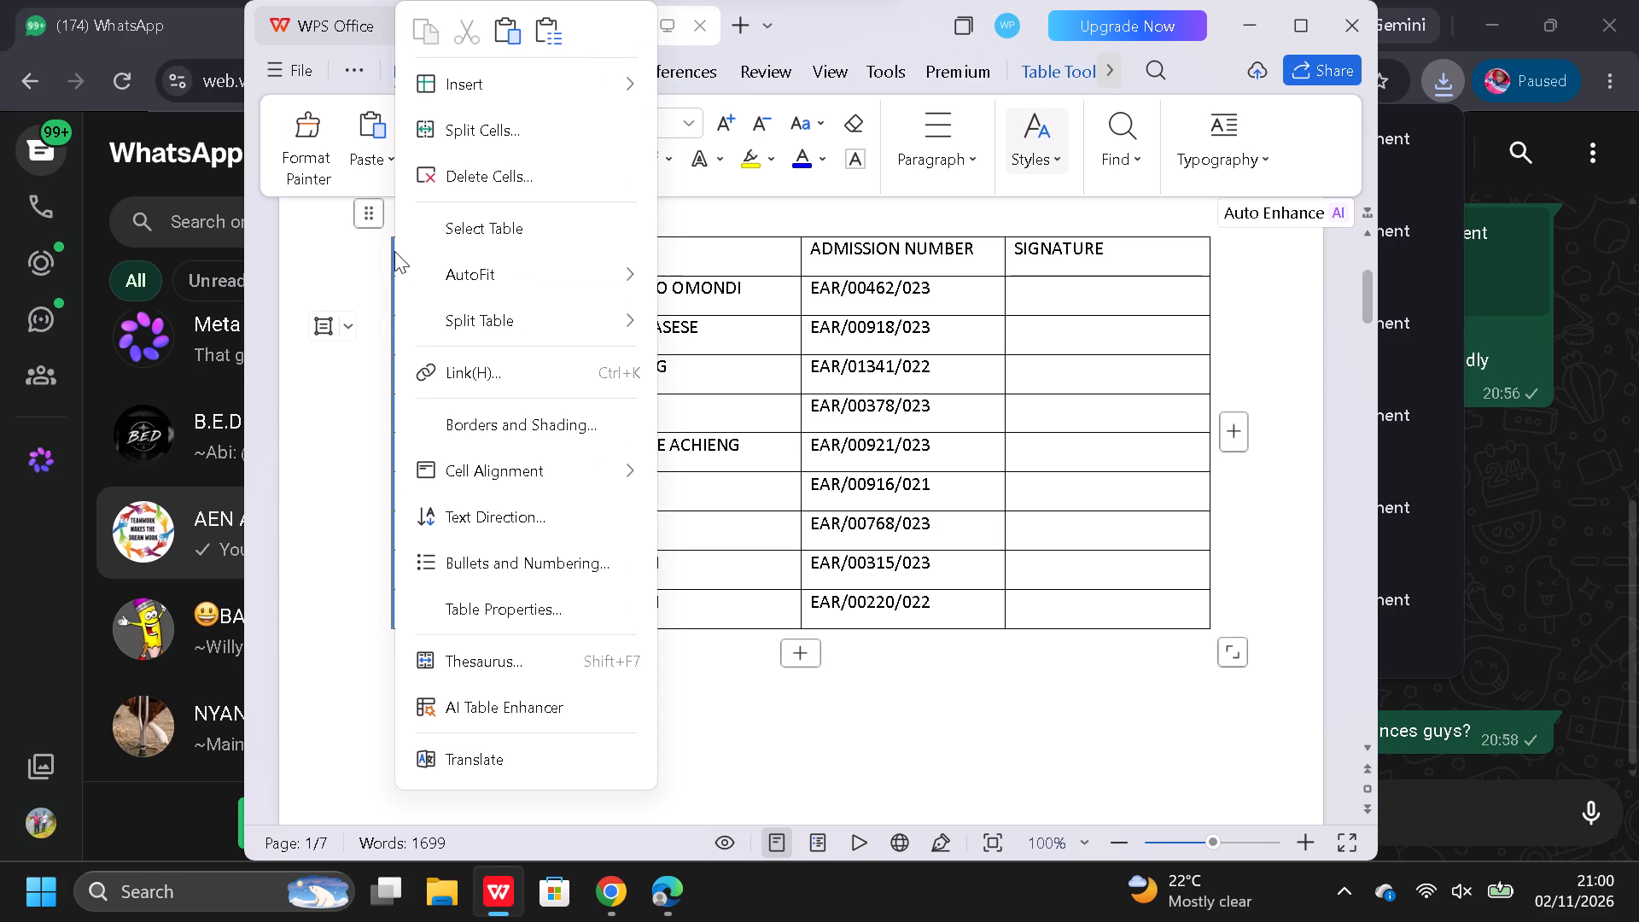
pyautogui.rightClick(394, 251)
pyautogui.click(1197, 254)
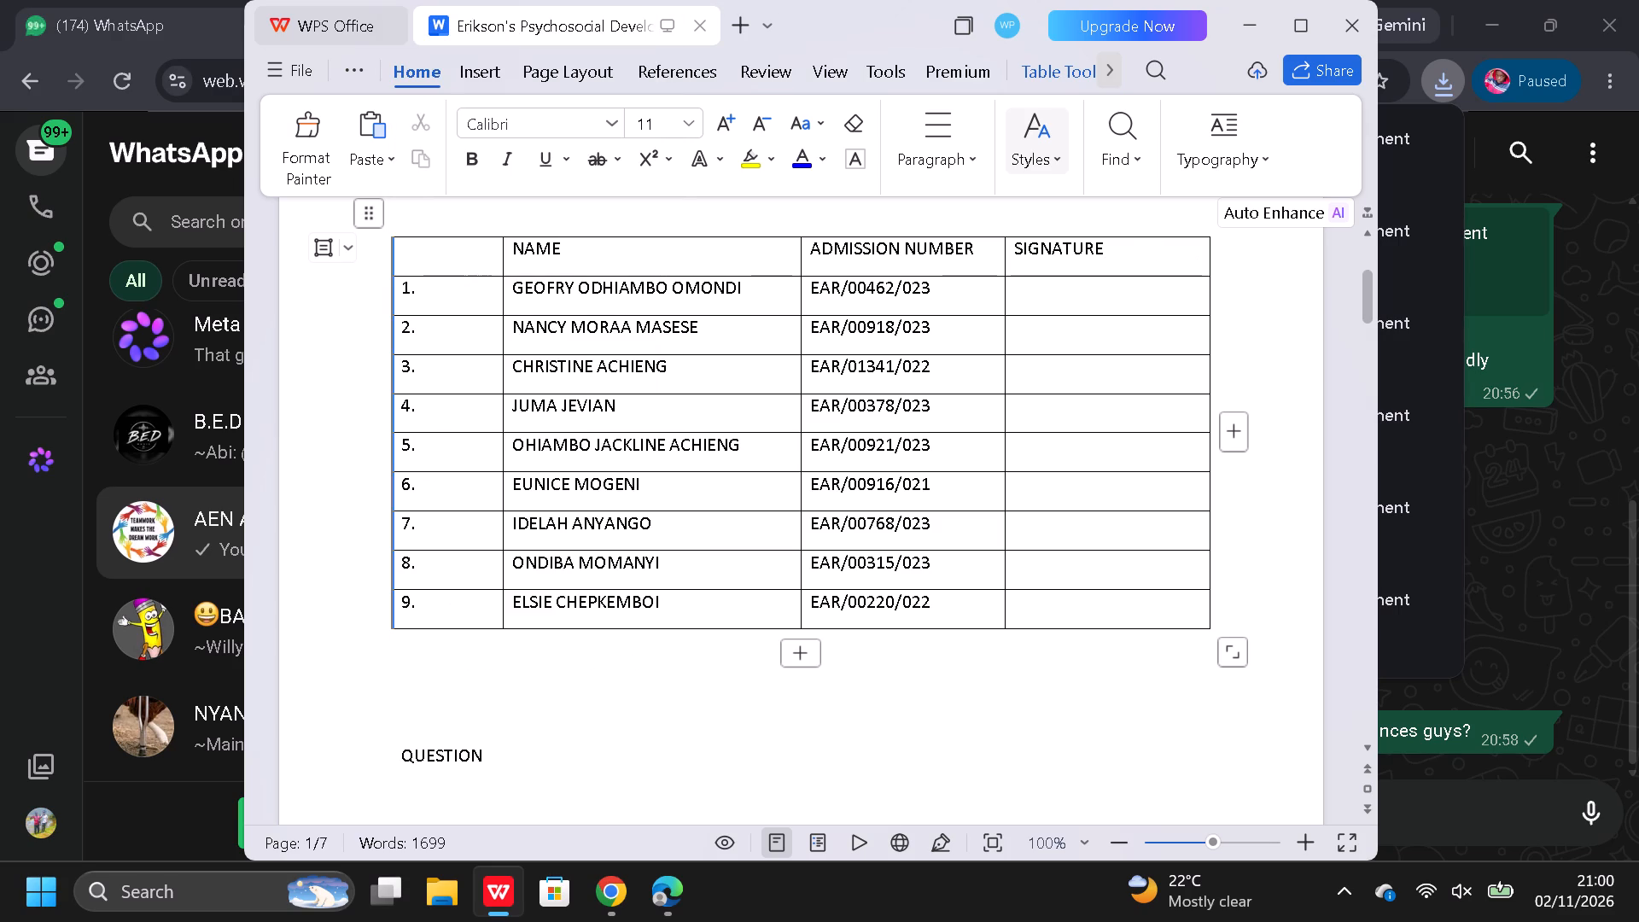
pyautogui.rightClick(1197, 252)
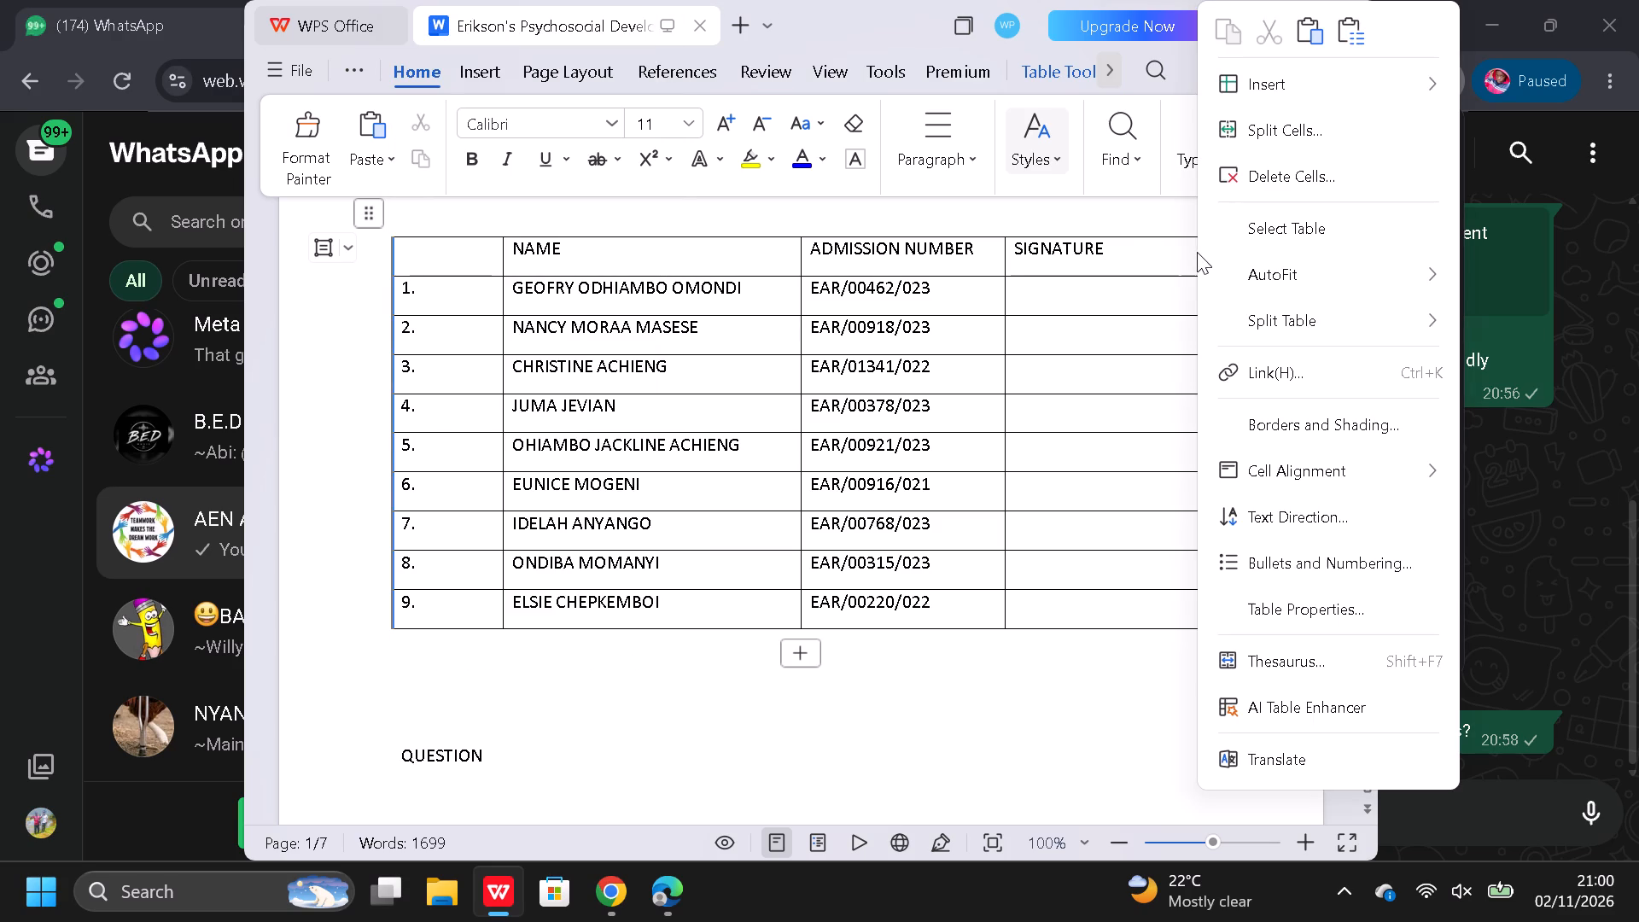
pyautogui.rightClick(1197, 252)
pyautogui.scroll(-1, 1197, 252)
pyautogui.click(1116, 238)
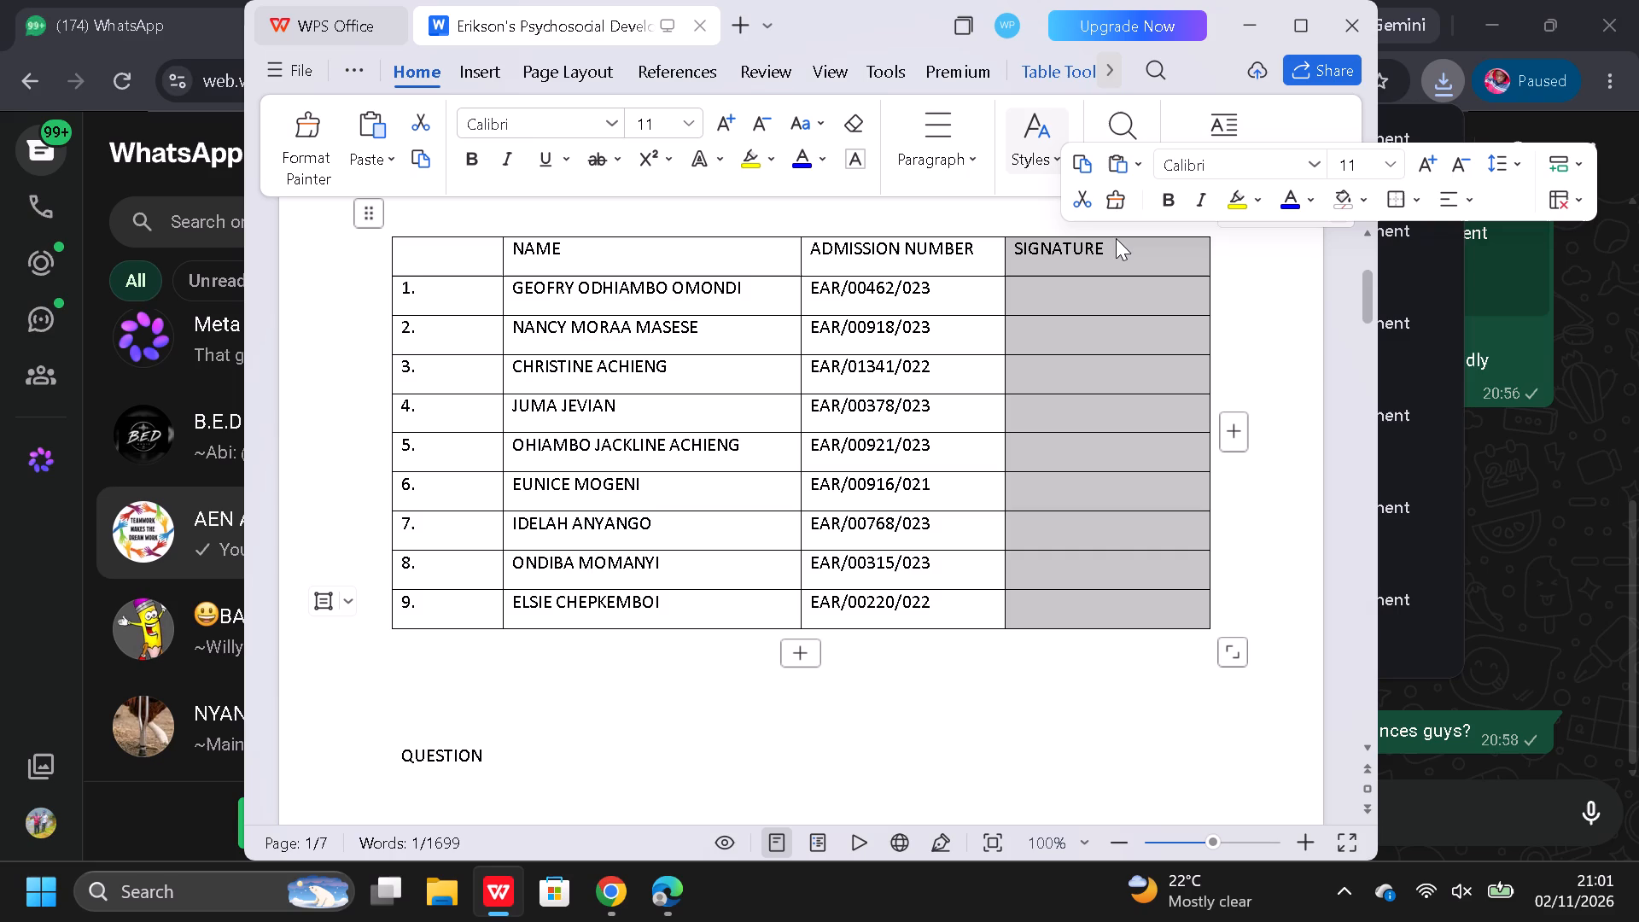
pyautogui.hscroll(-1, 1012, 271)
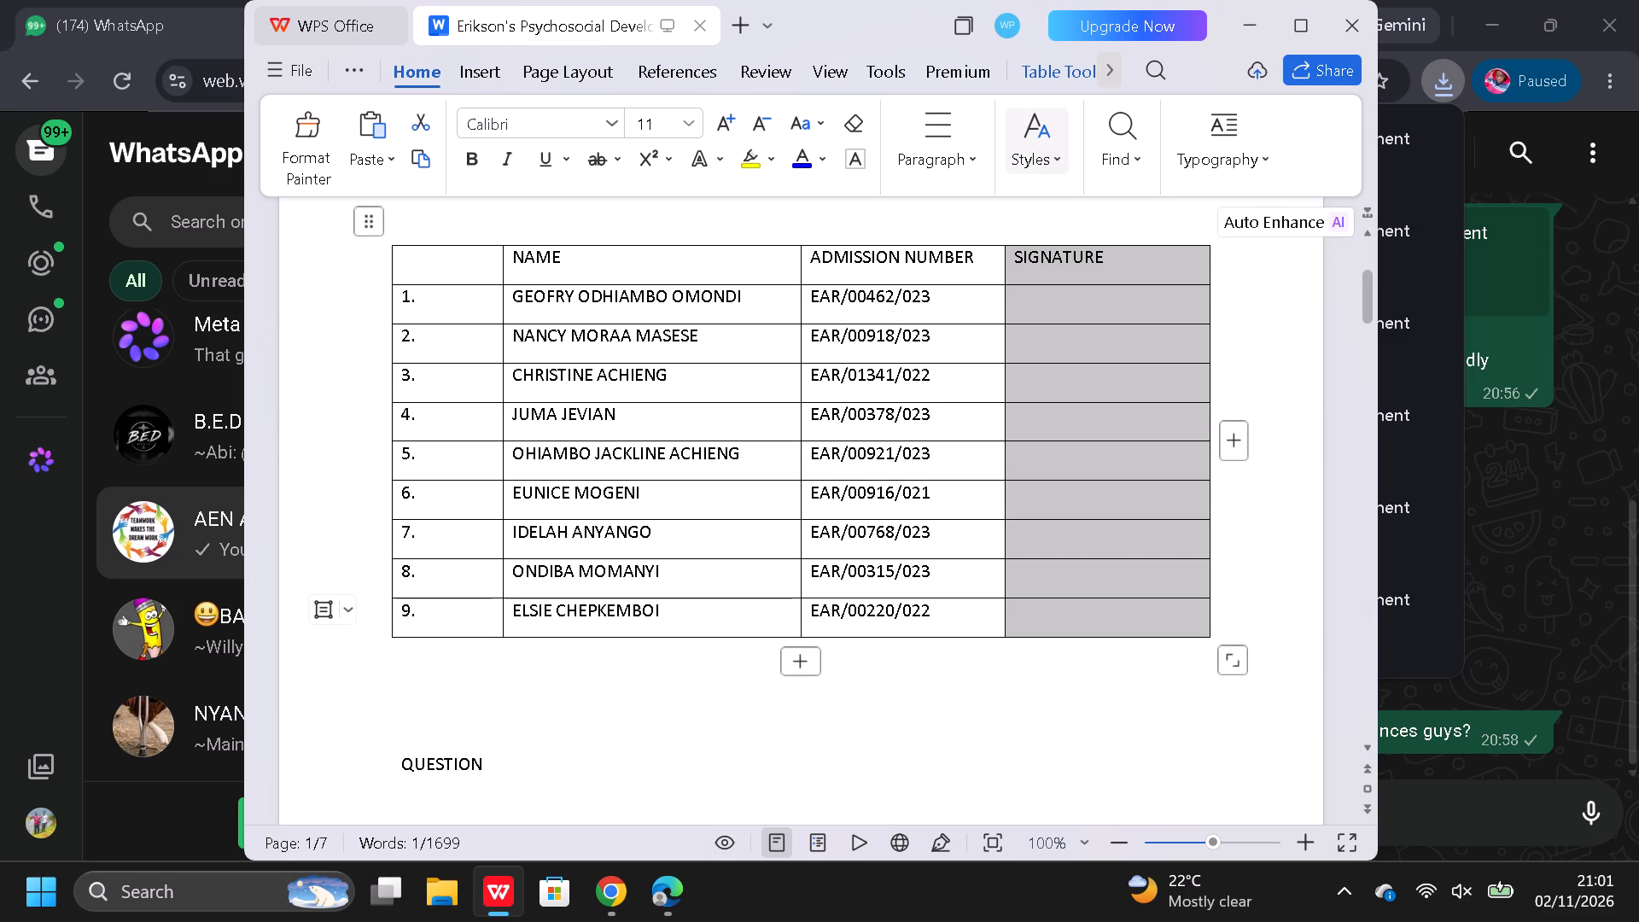
# Move the name, admission number and signature cells of the header and first two member rows onto rows 5 to 7.
pyautogui.moveTo(1012, 271); pyautogui.dragTo(679, 344)
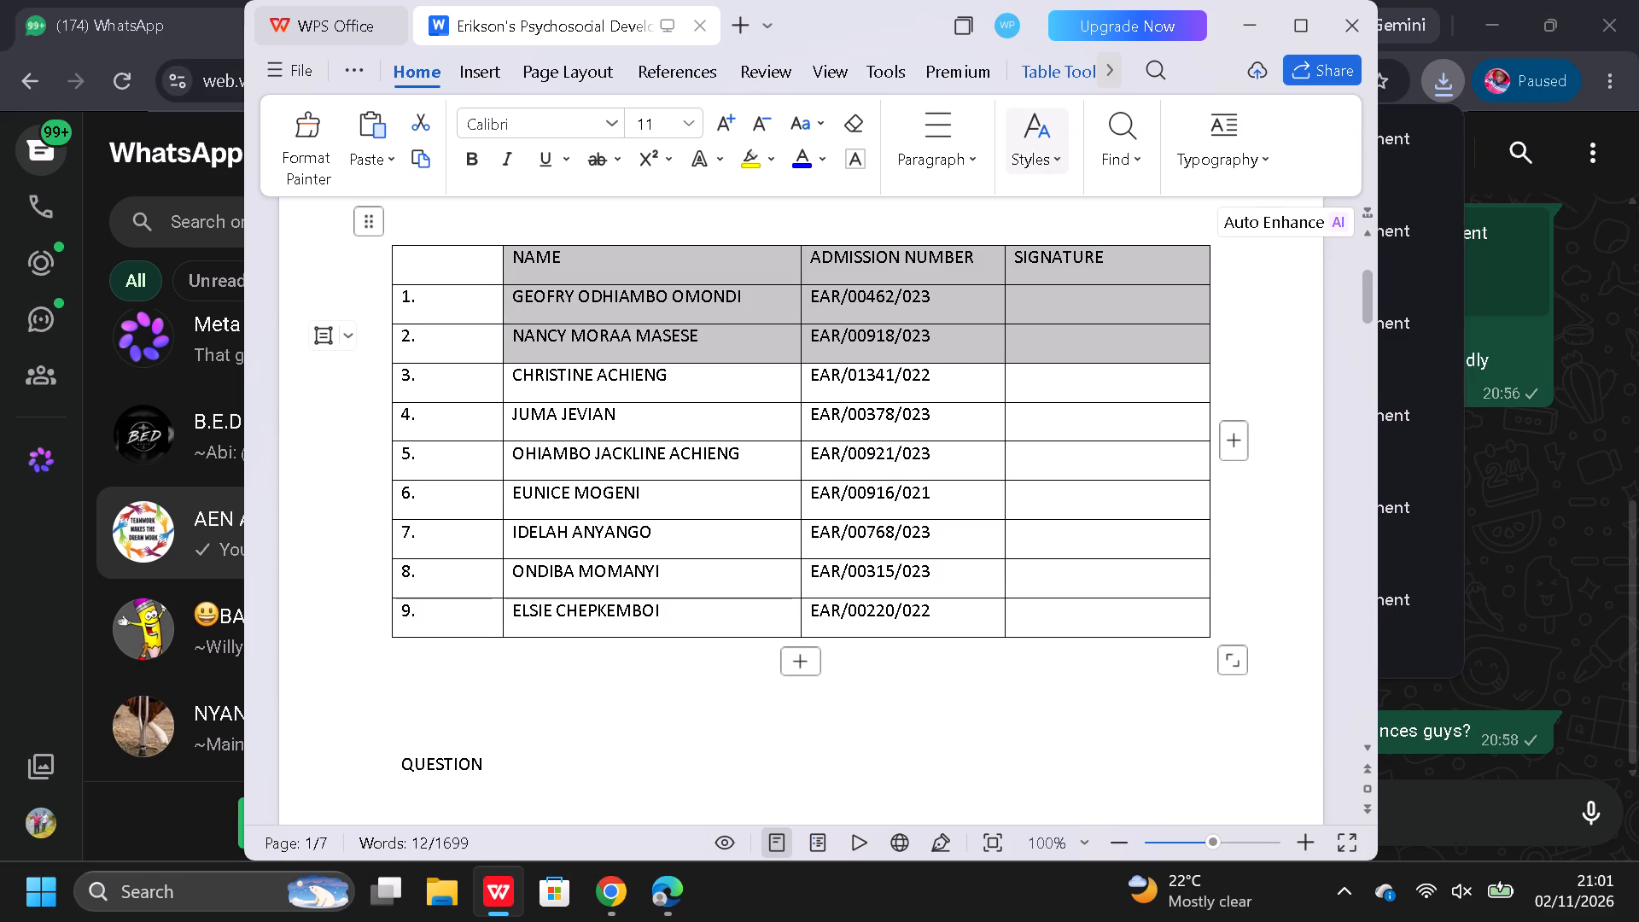
pyautogui.moveTo(679, 344); pyautogui.dragTo(650, 467)
pyautogui.scroll(-1, 650, 467)
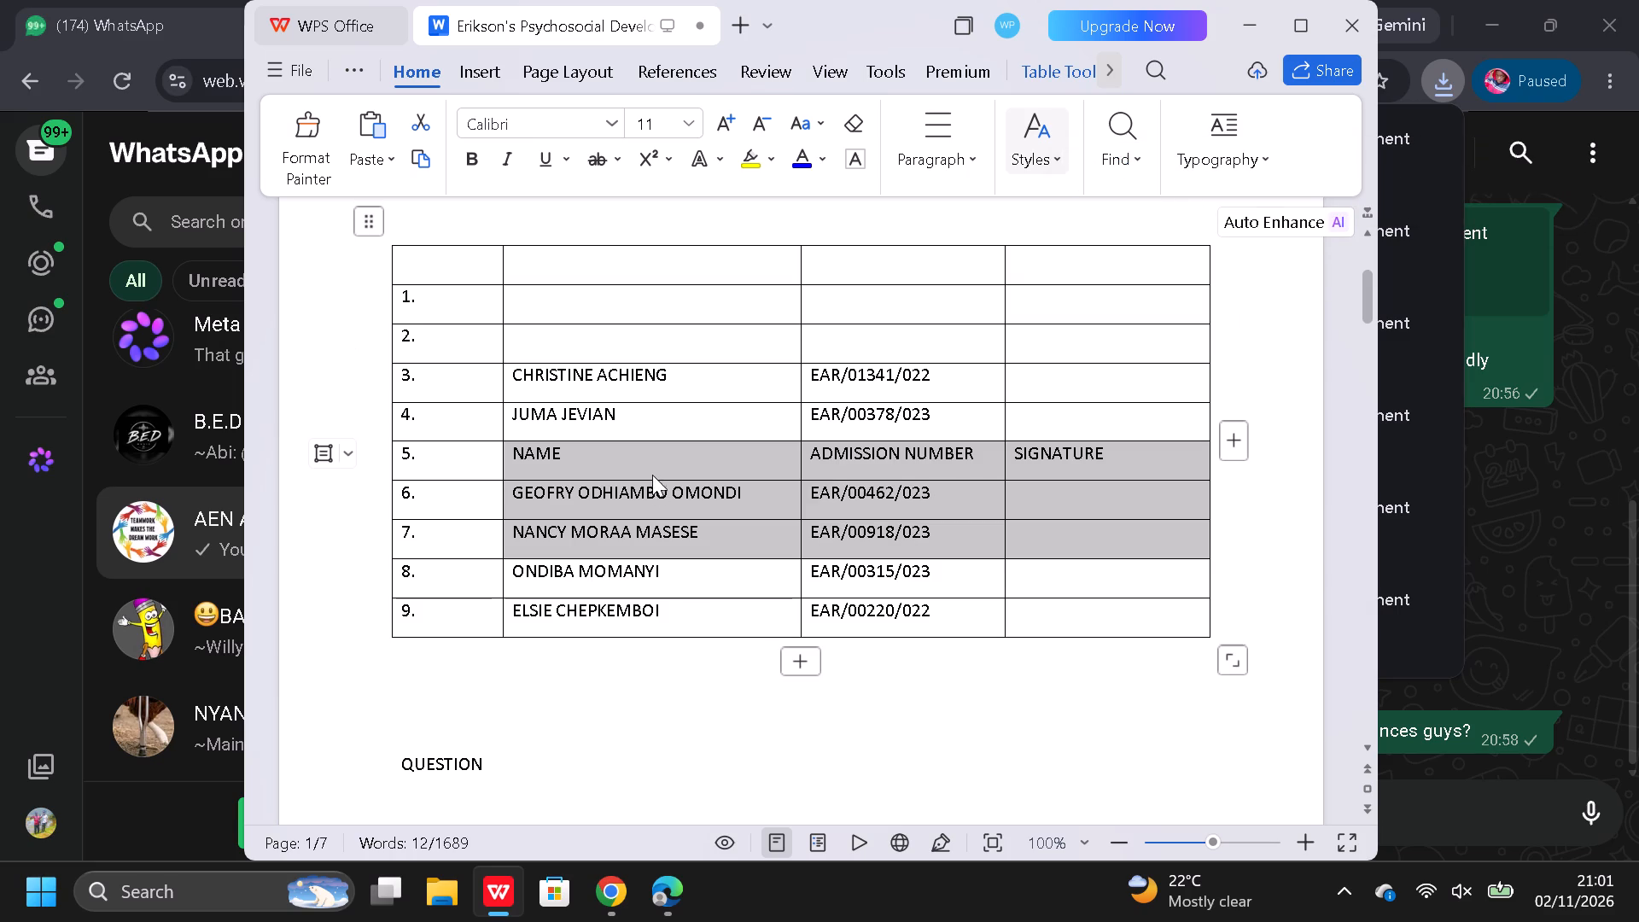
pyautogui.scroll(-1, 652, 475)
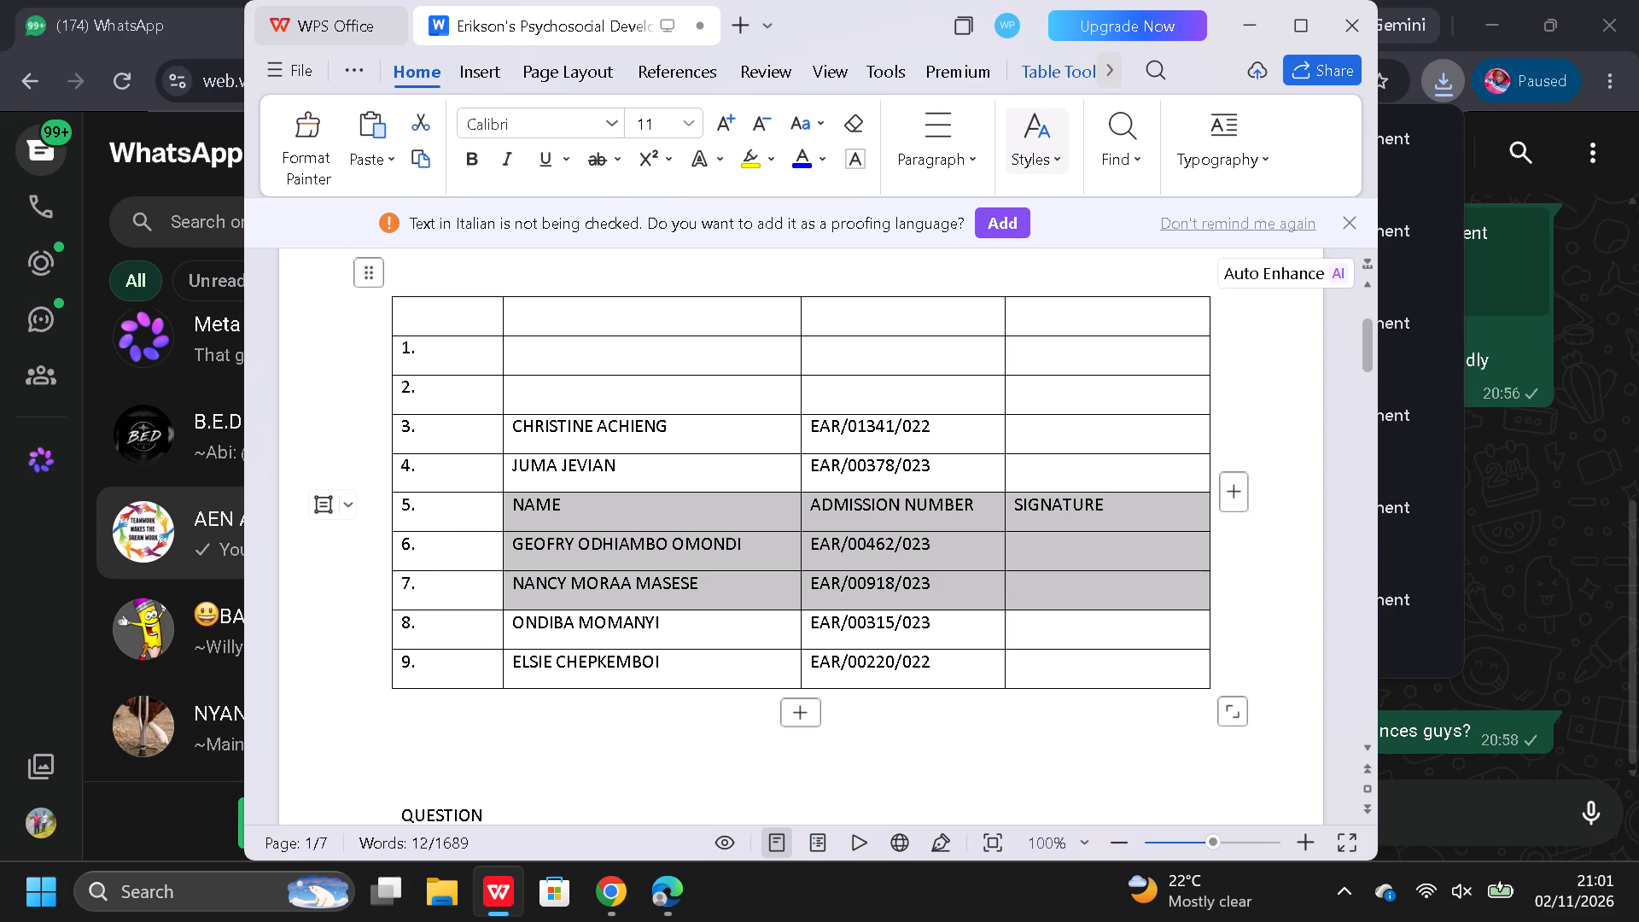
pyautogui.click(604, 369)
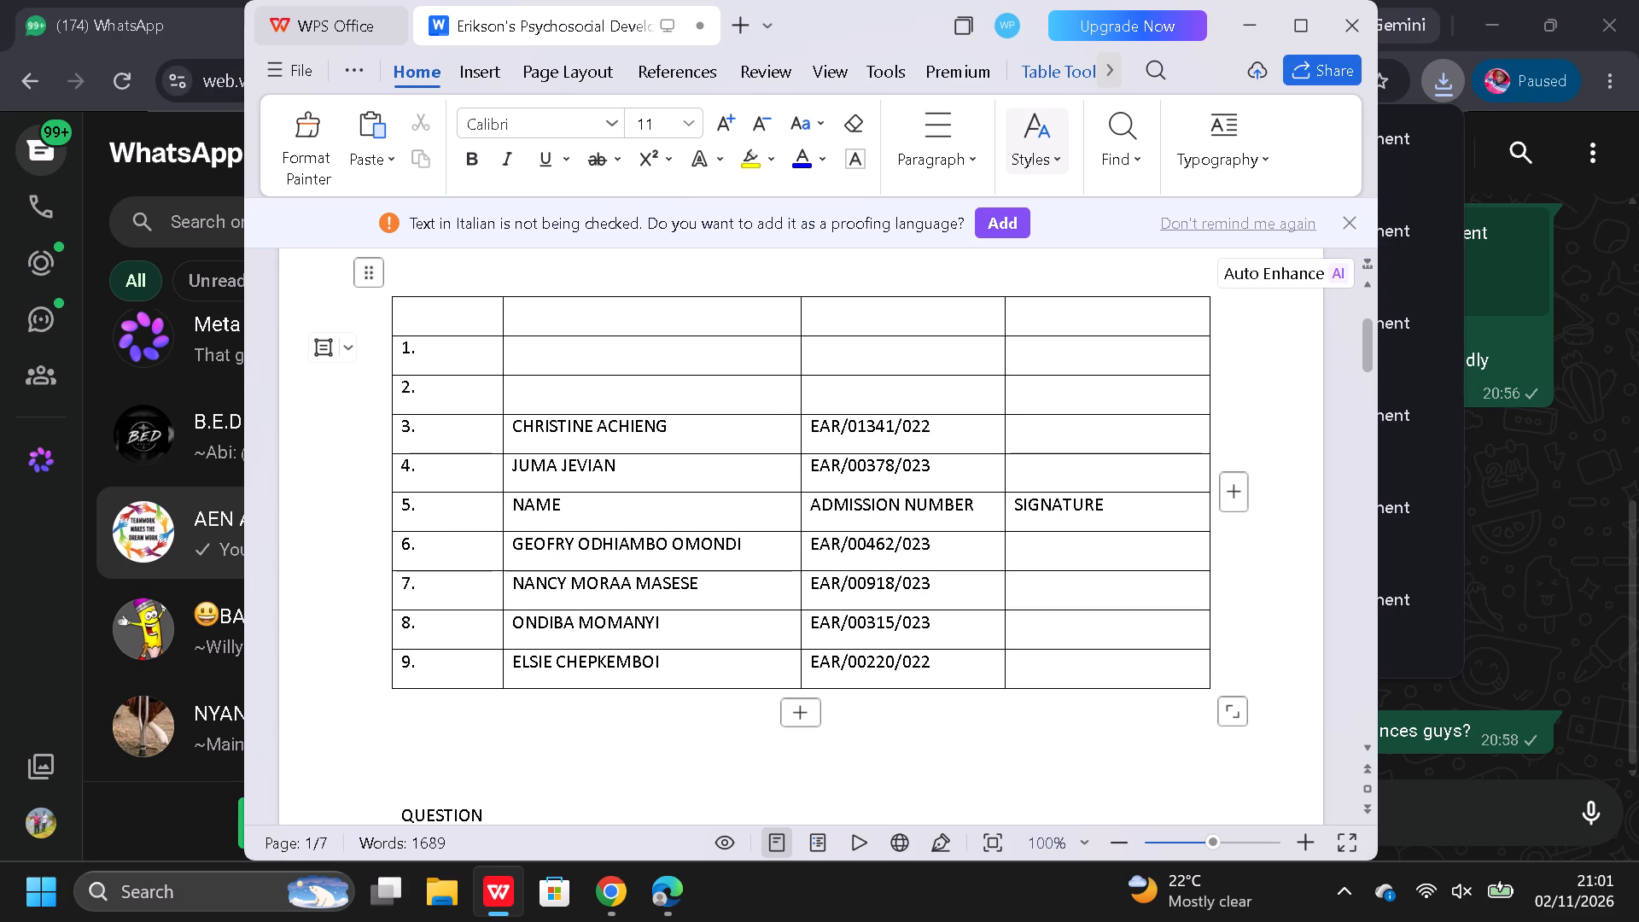
# Move the members table's numbering column between the name and admission number columns.
pyautogui.rightClick(430, 316)
pyautogui.rightClick(430, 316)
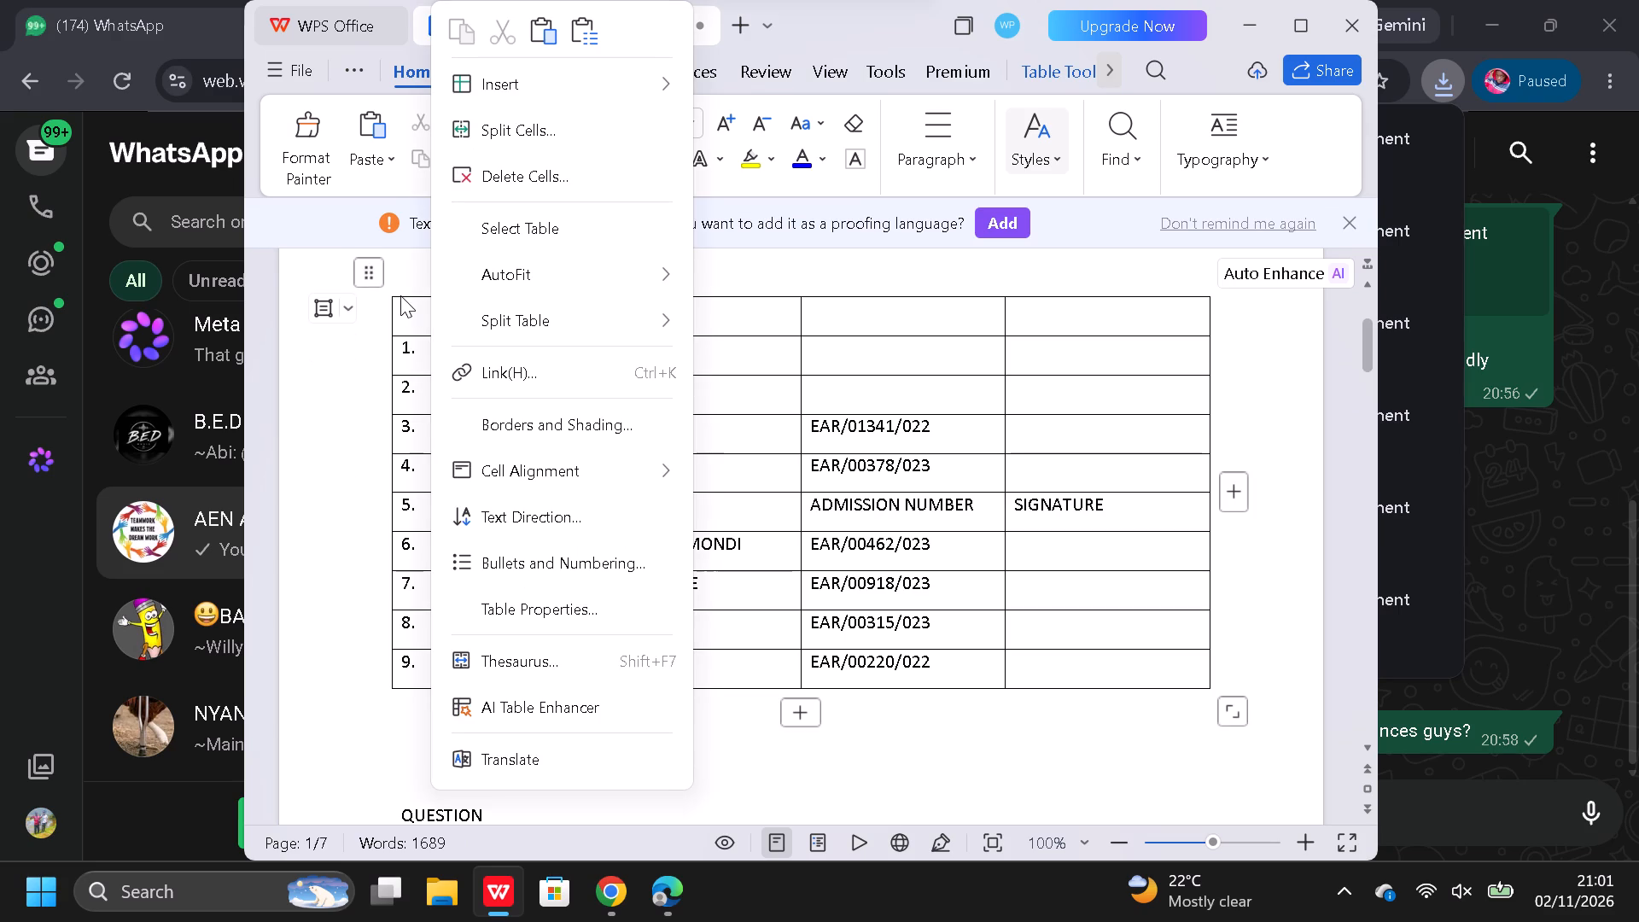
pyautogui.click(400, 295)
pyautogui.hscroll(1, 400, 295)
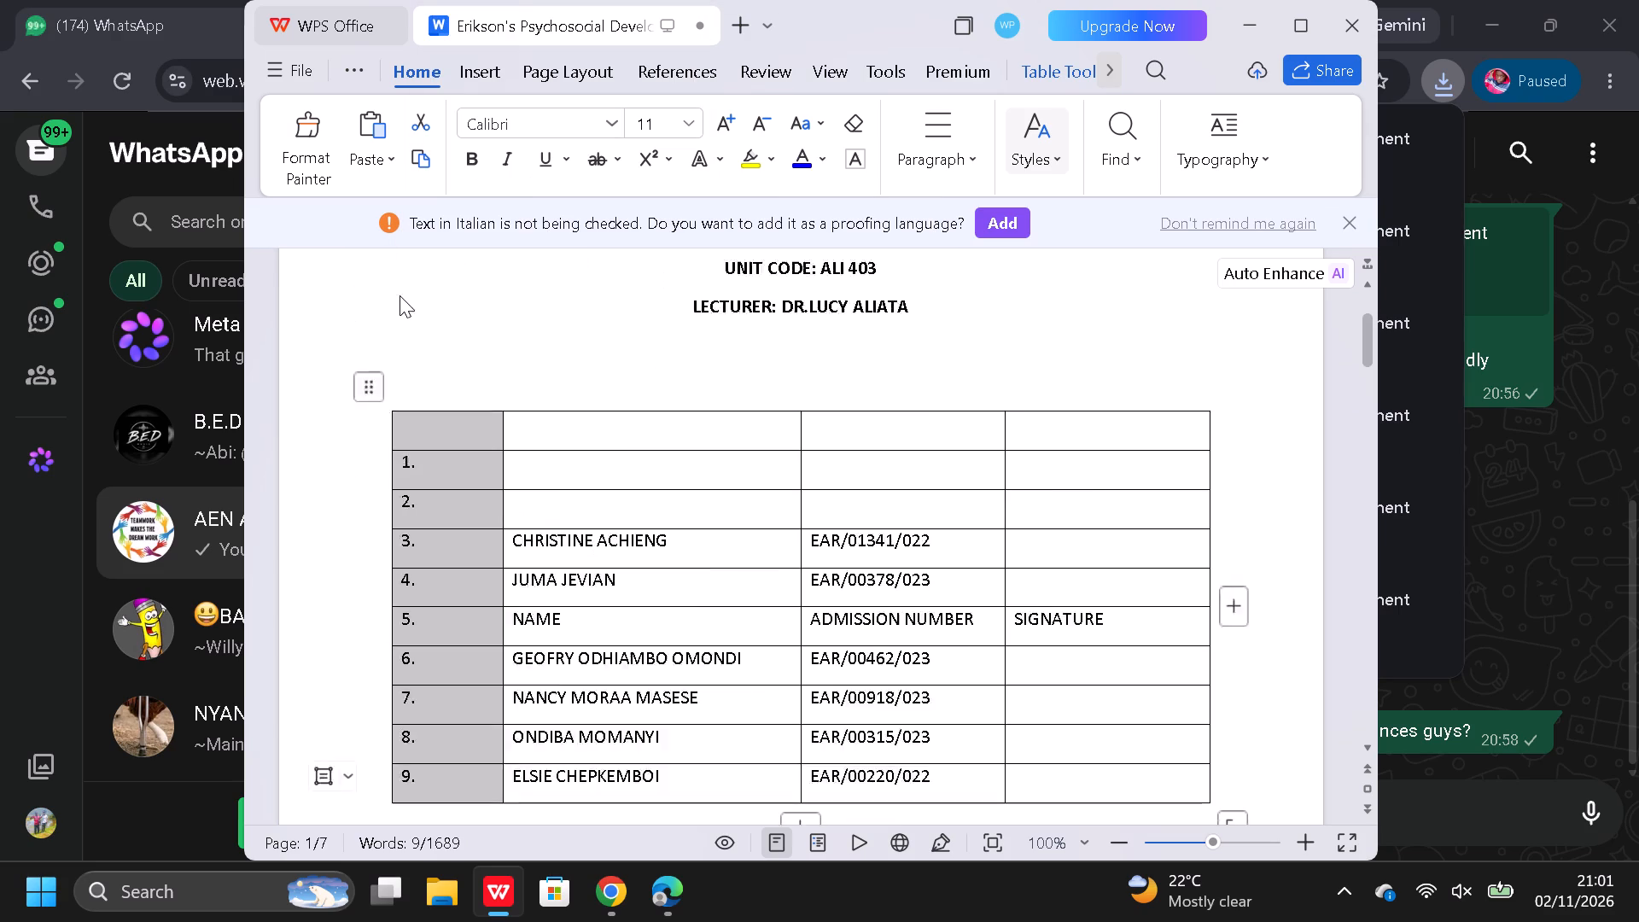
pyautogui.hscroll(1, 400, 295)
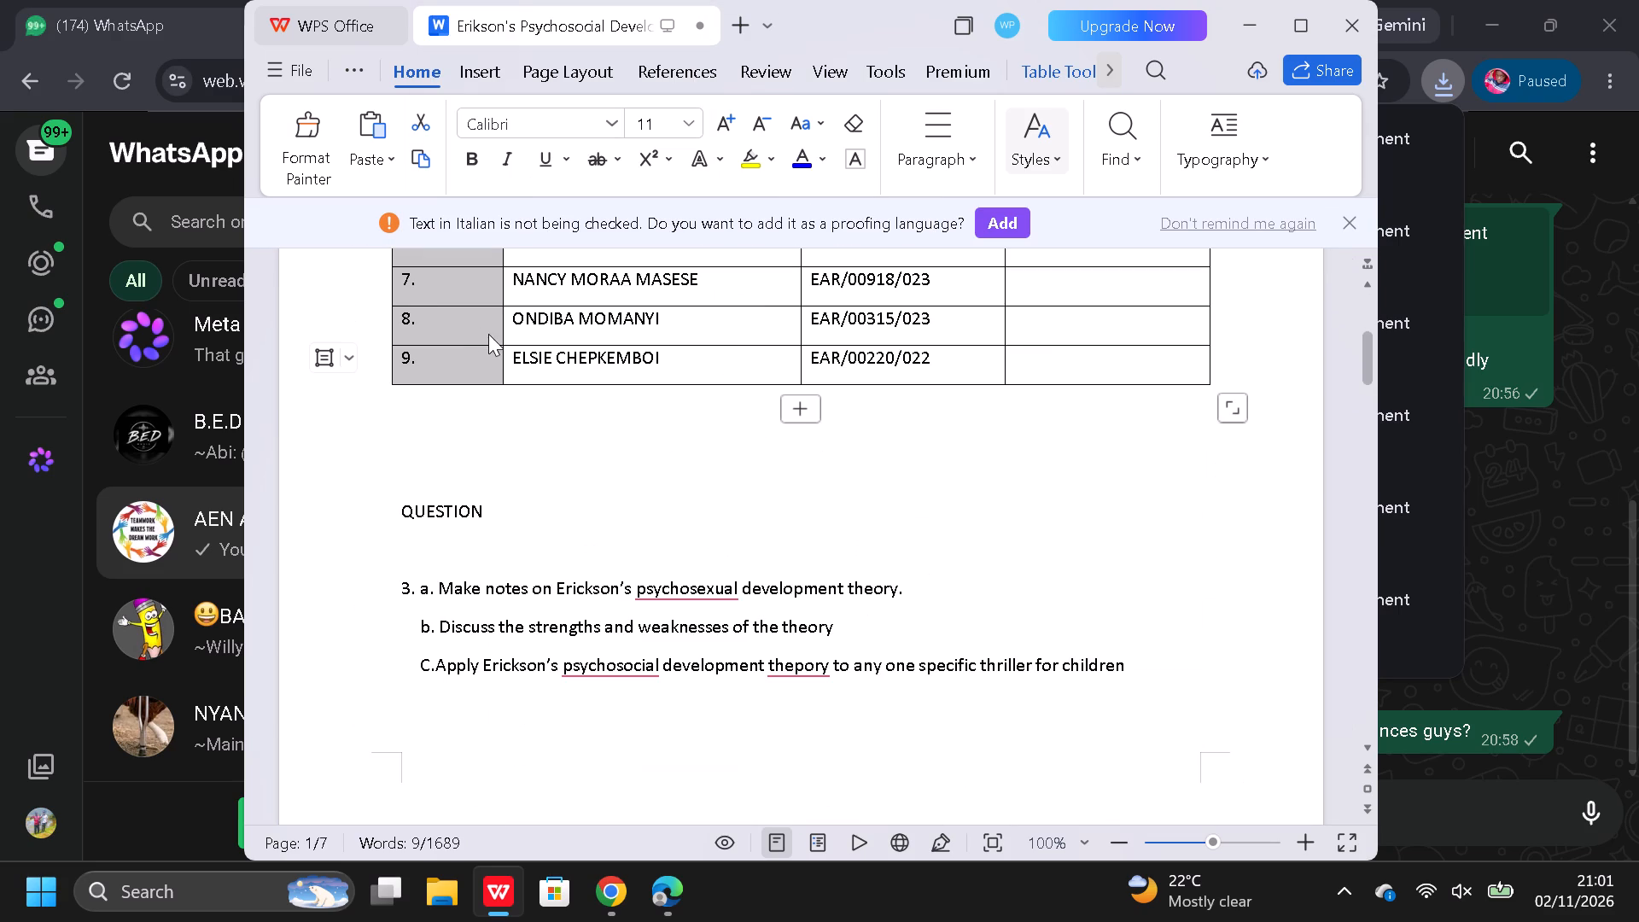
pyautogui.moveTo(488, 334); pyautogui.dragTo(626, 336)
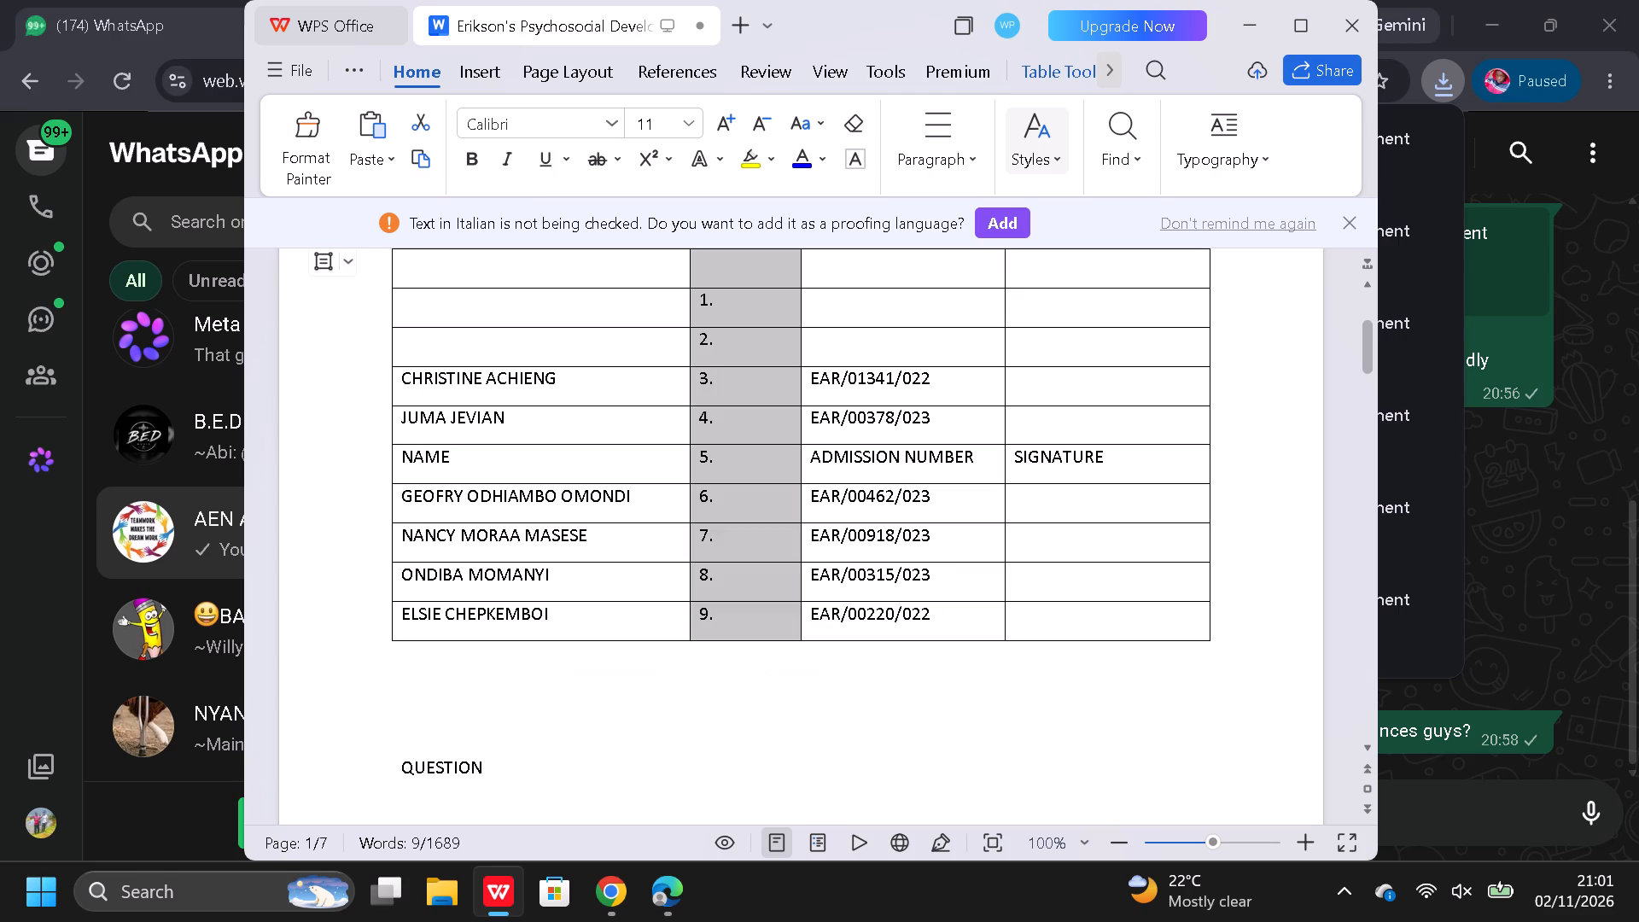
pyautogui.click(626, 336)
pyautogui.scroll(1, 626, 336)
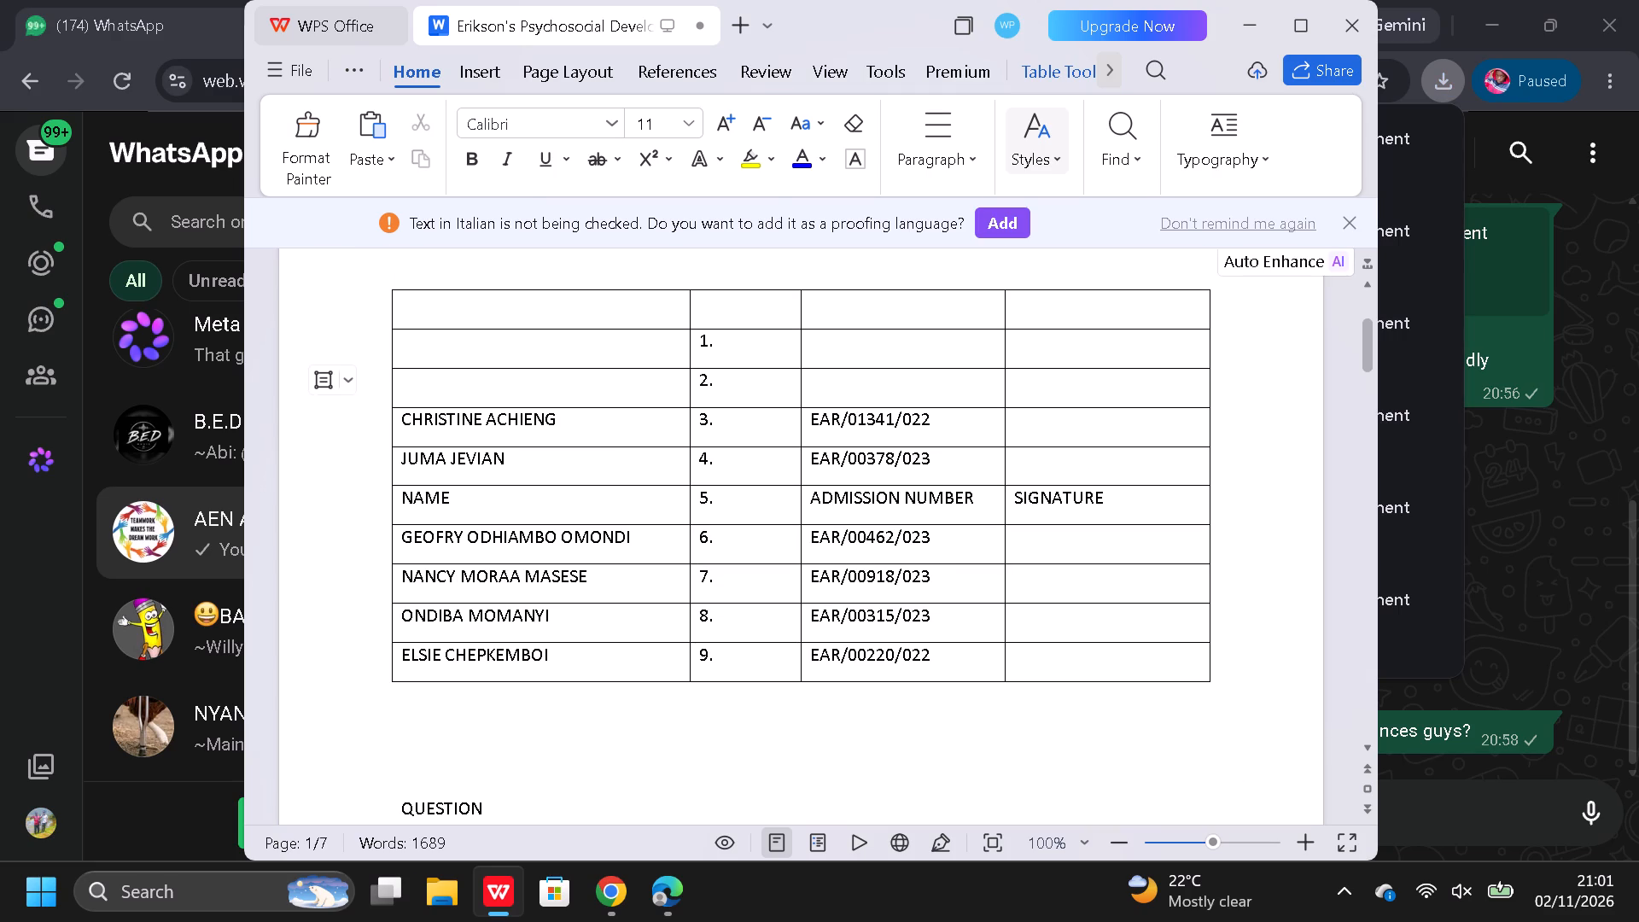
pyautogui.scroll(2, 626, 336)
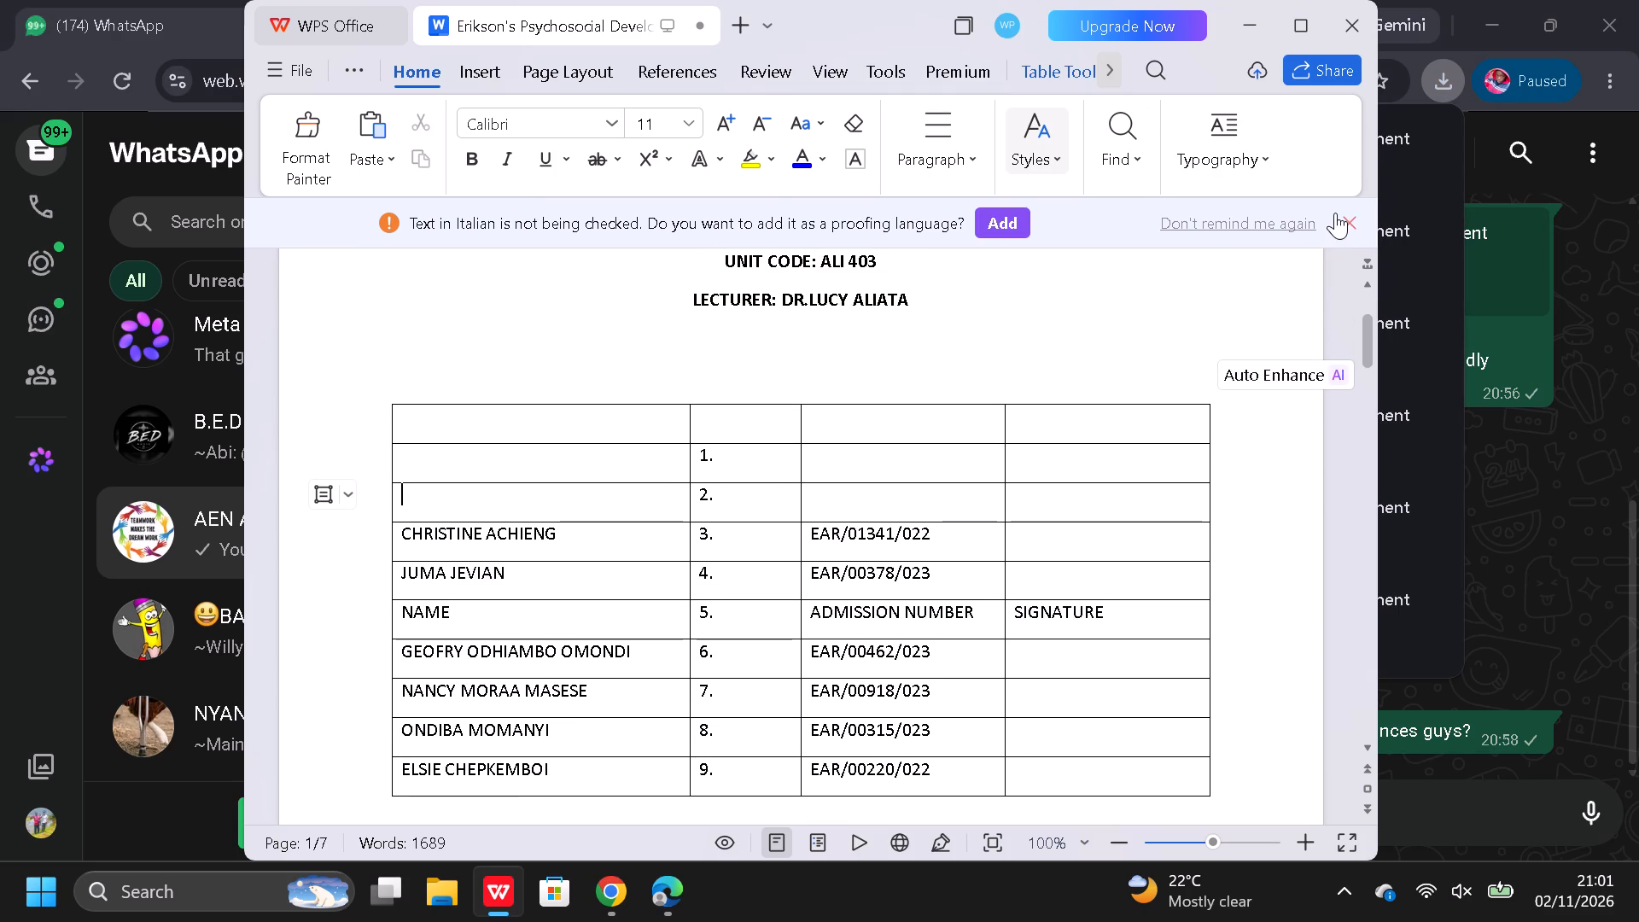
# Dismiss the Italian proofing-language notice and start closing the Erikson's Psychosocial Development Theory document.
pyautogui.click(1335, 213)
pyautogui.click(1333, 35)
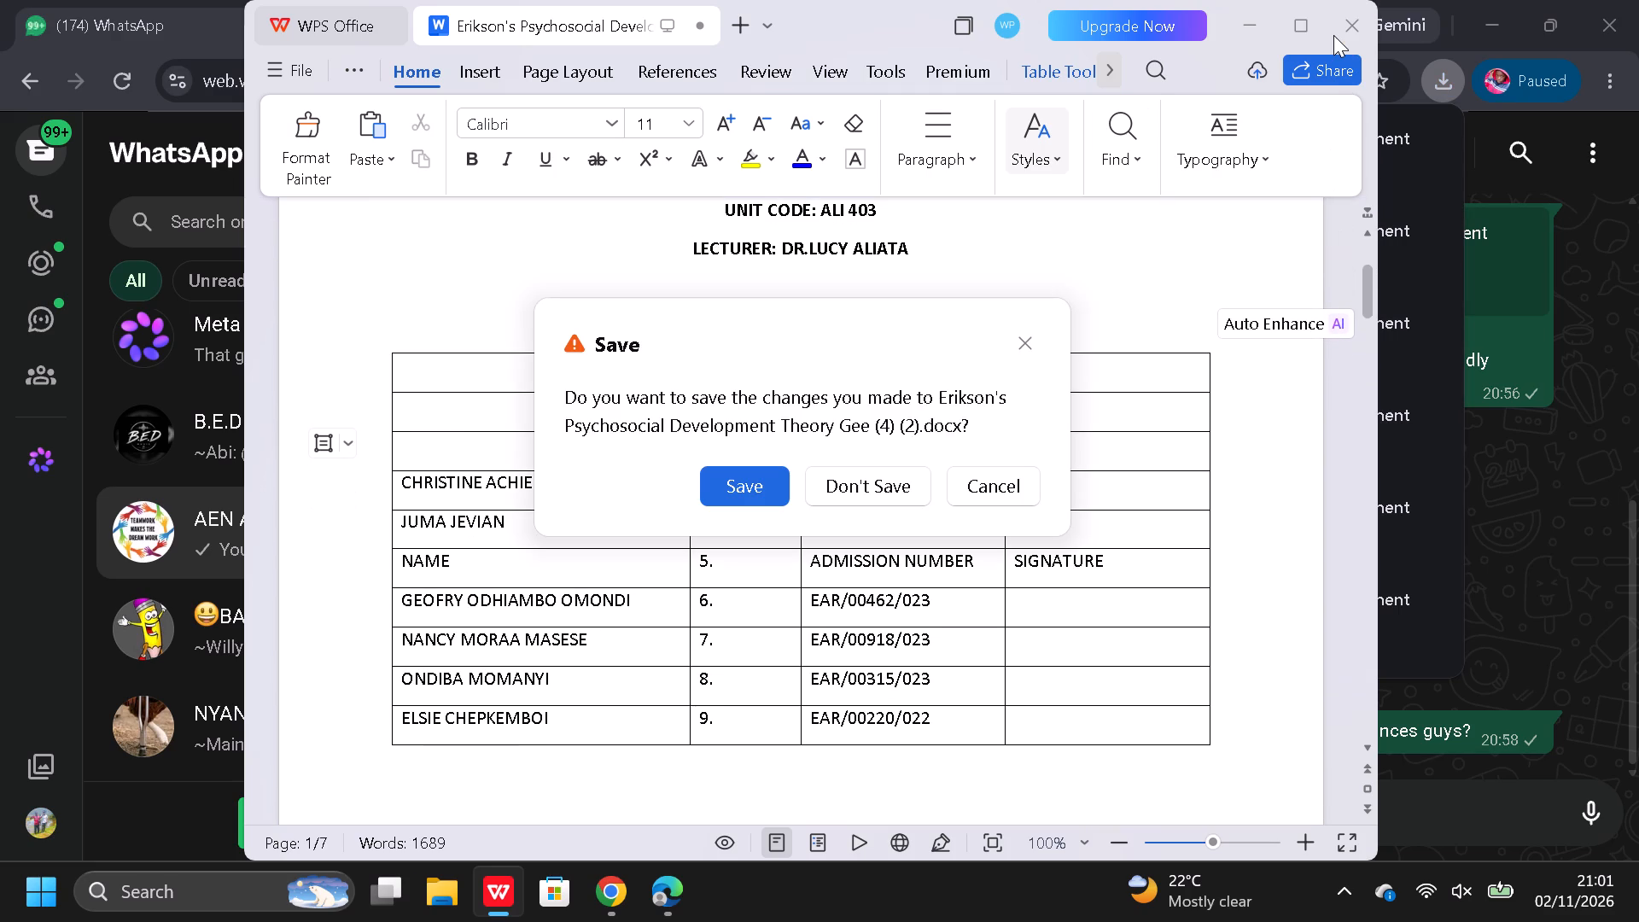
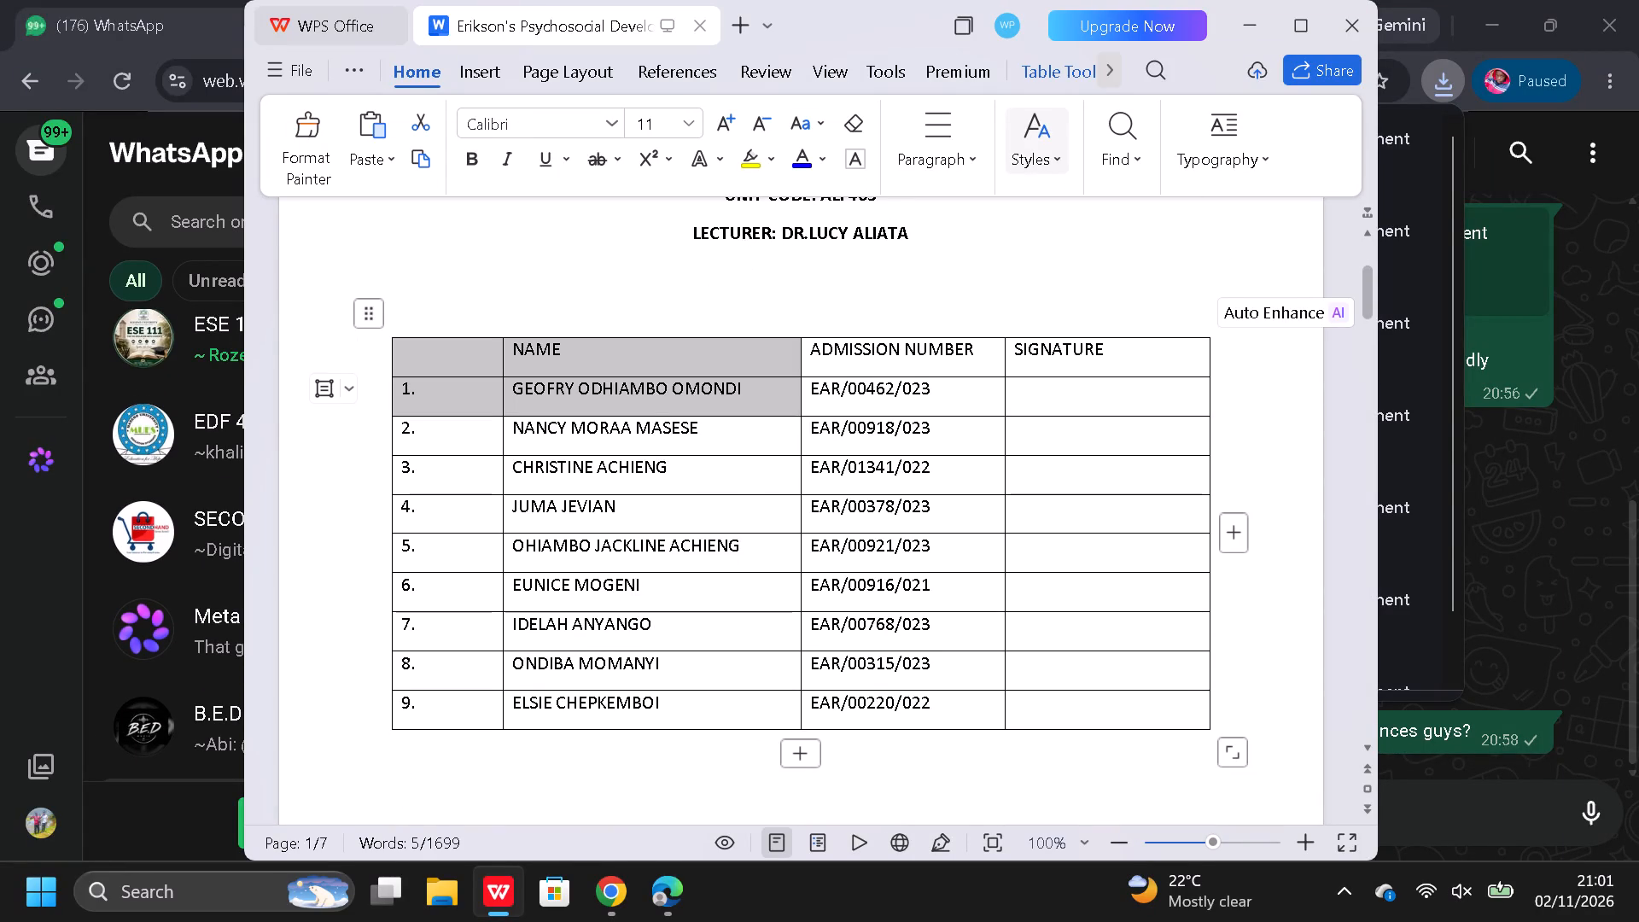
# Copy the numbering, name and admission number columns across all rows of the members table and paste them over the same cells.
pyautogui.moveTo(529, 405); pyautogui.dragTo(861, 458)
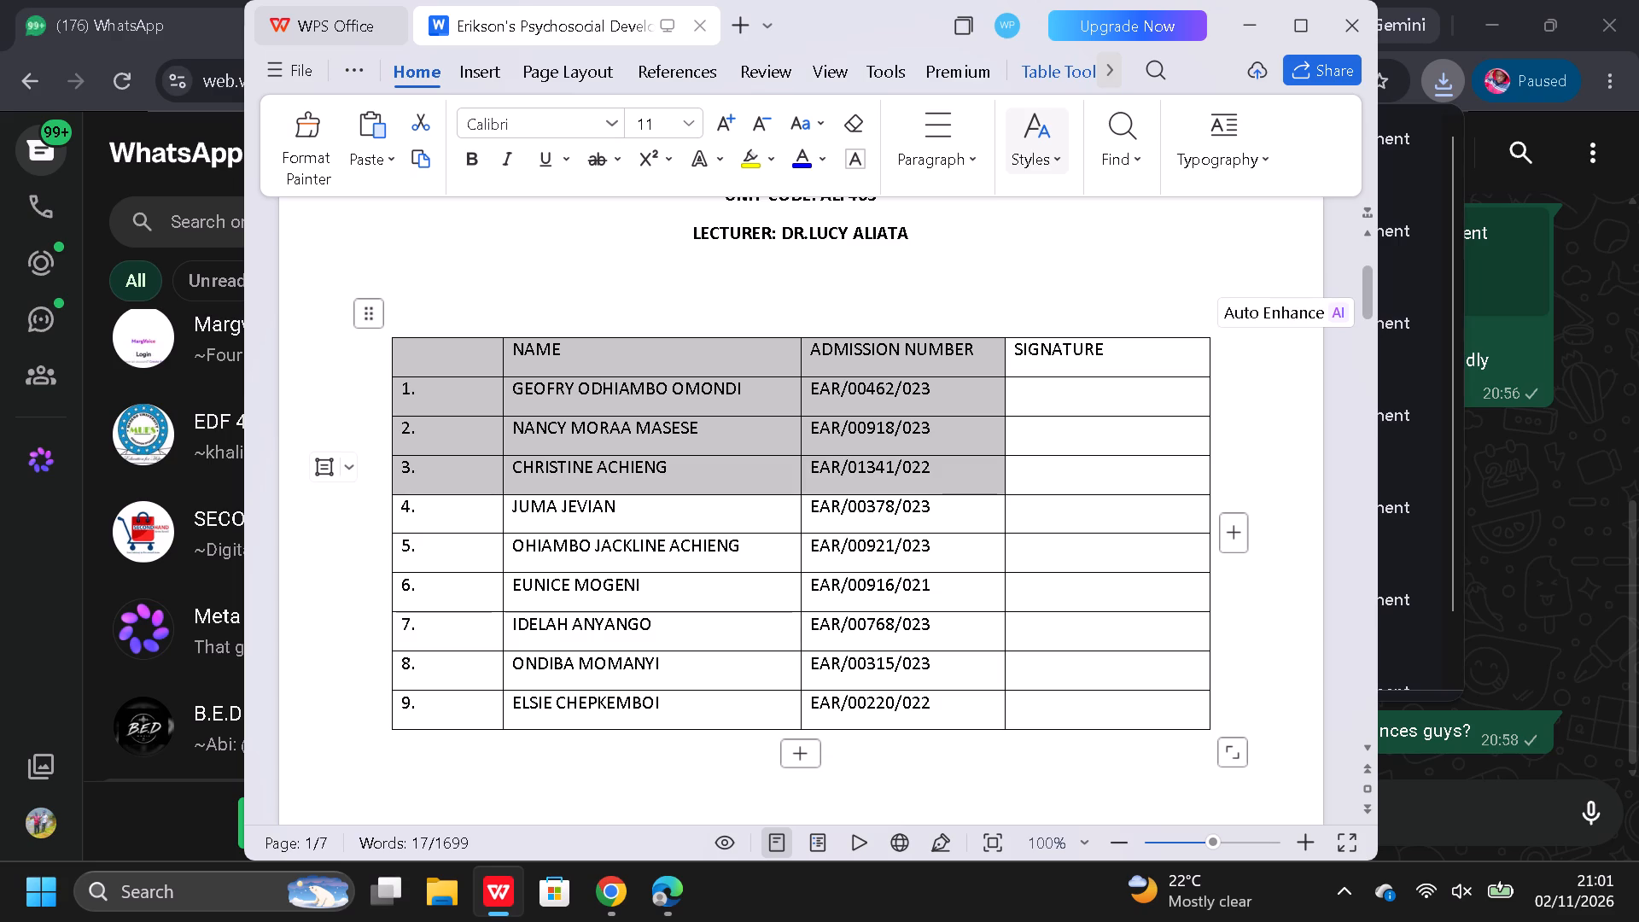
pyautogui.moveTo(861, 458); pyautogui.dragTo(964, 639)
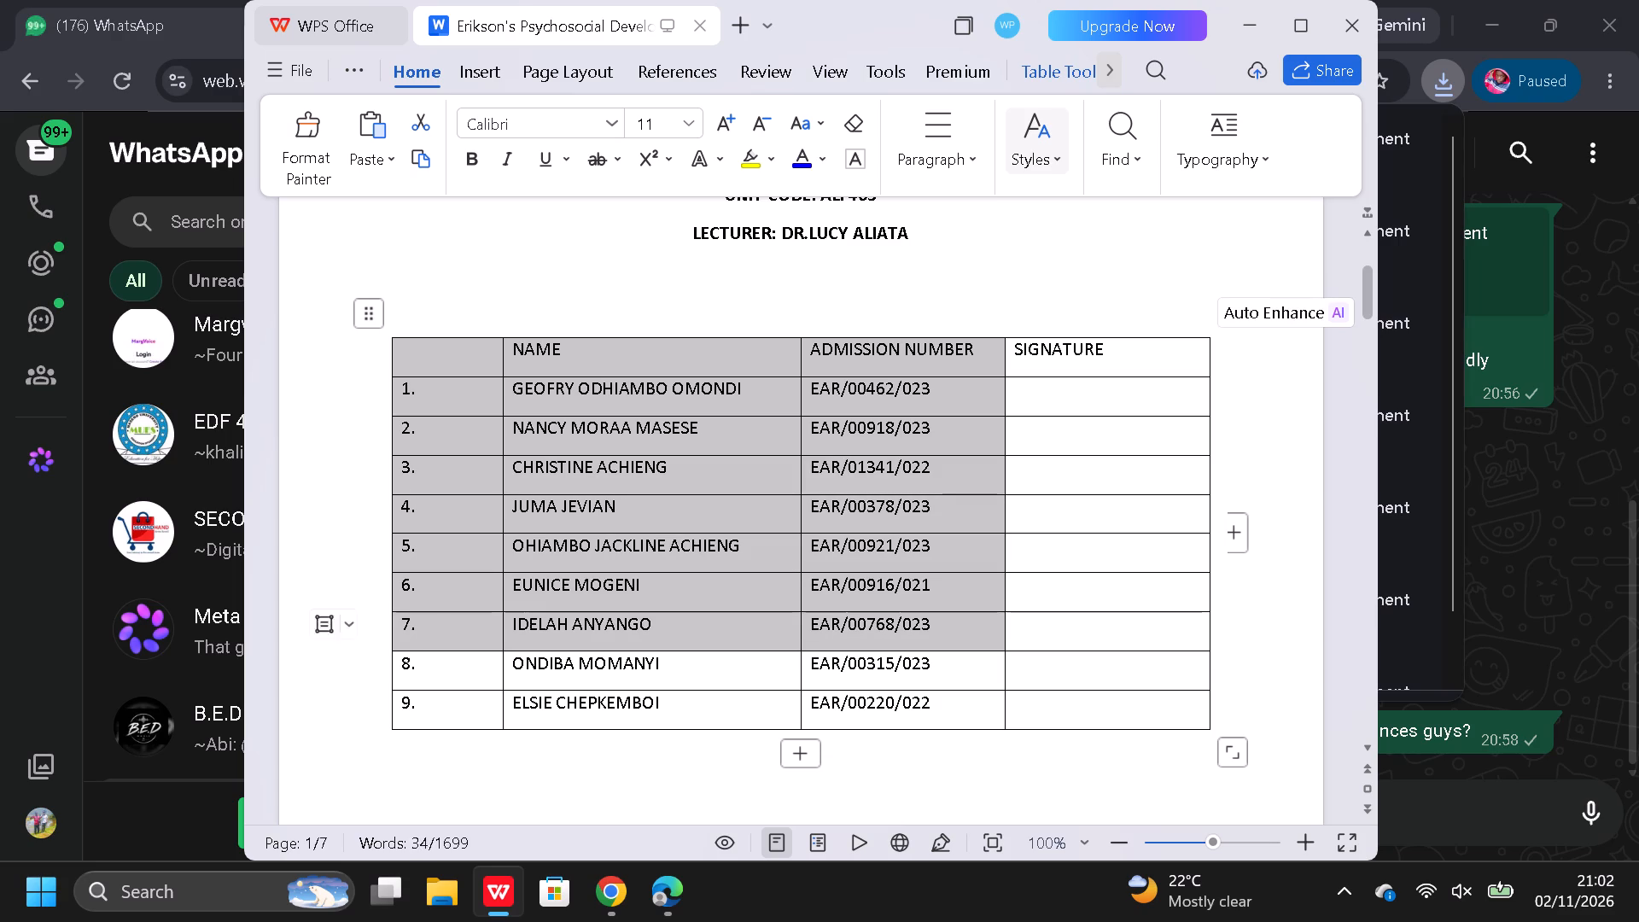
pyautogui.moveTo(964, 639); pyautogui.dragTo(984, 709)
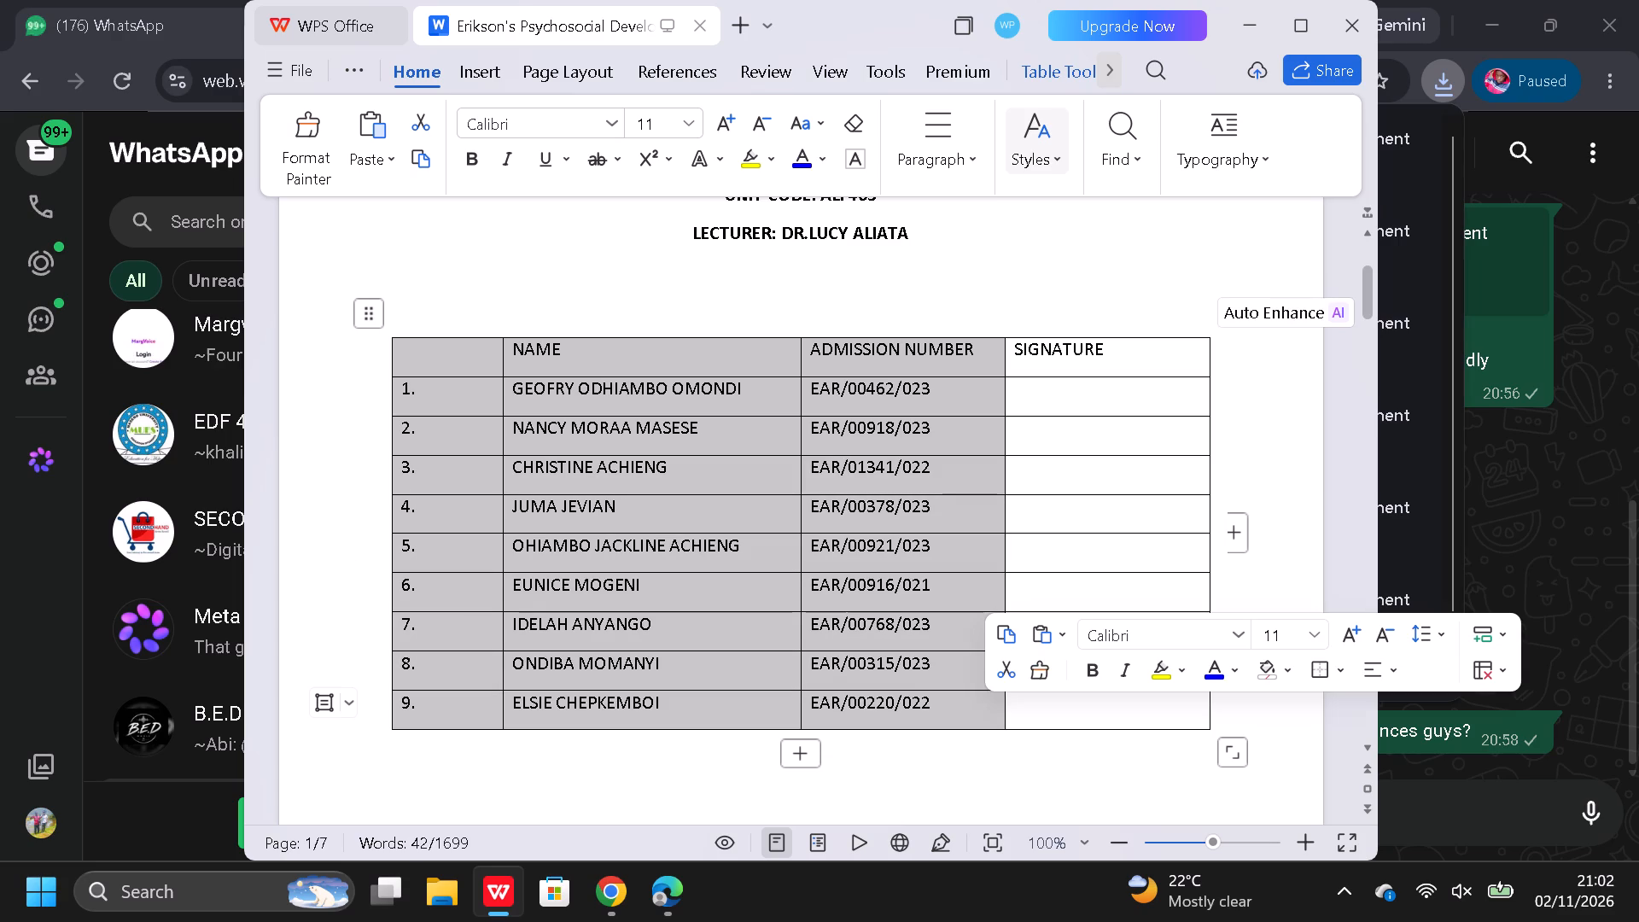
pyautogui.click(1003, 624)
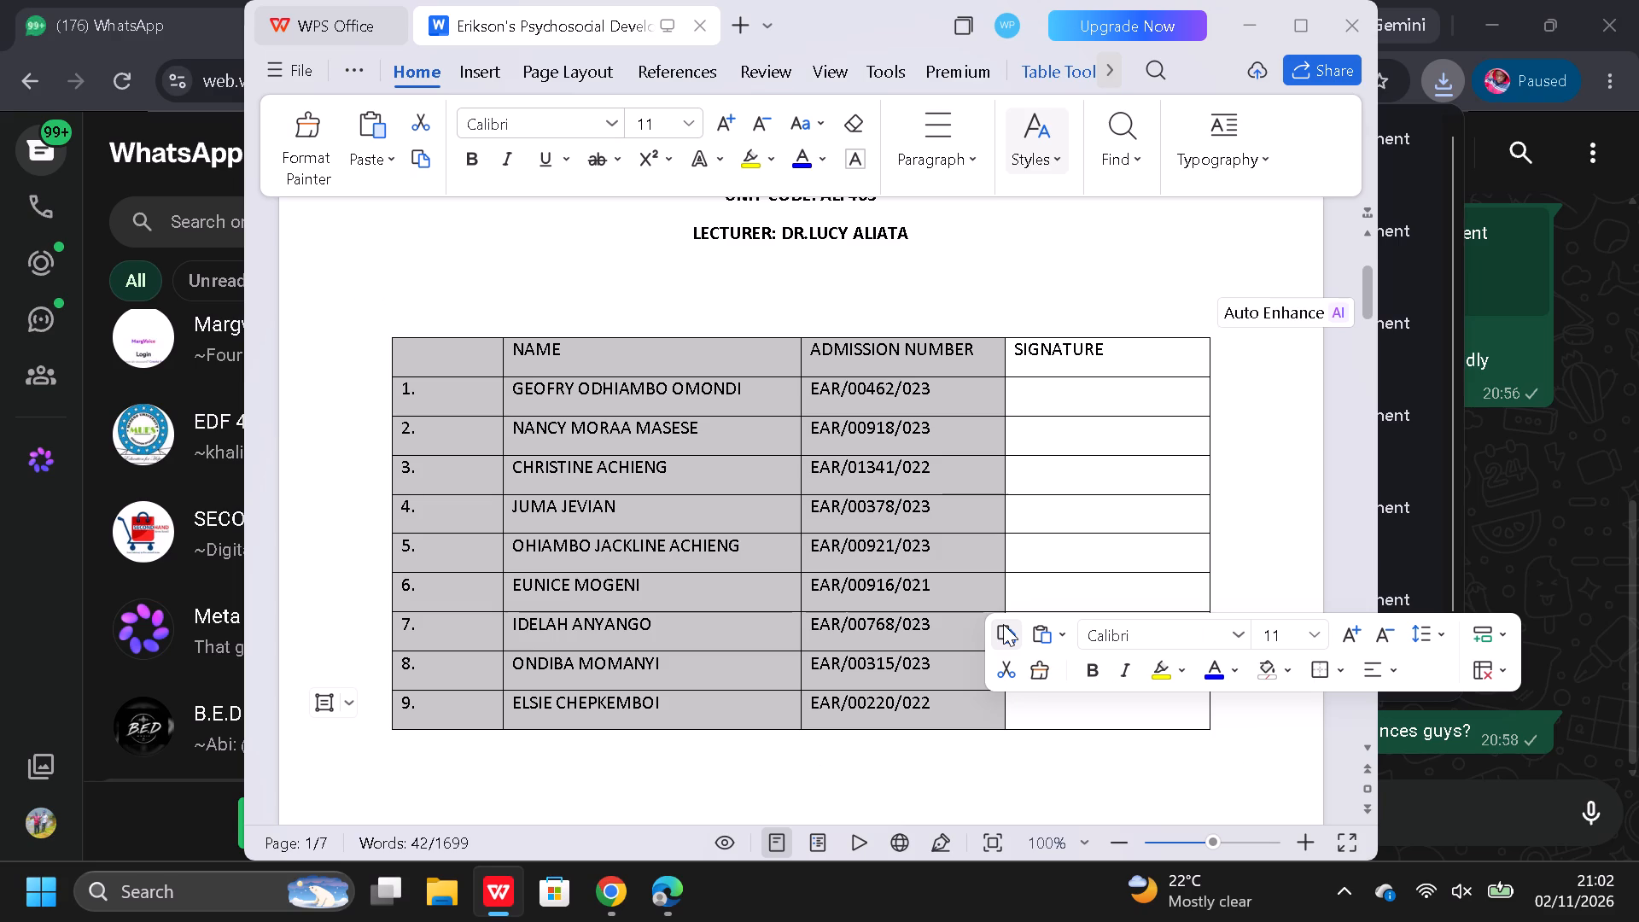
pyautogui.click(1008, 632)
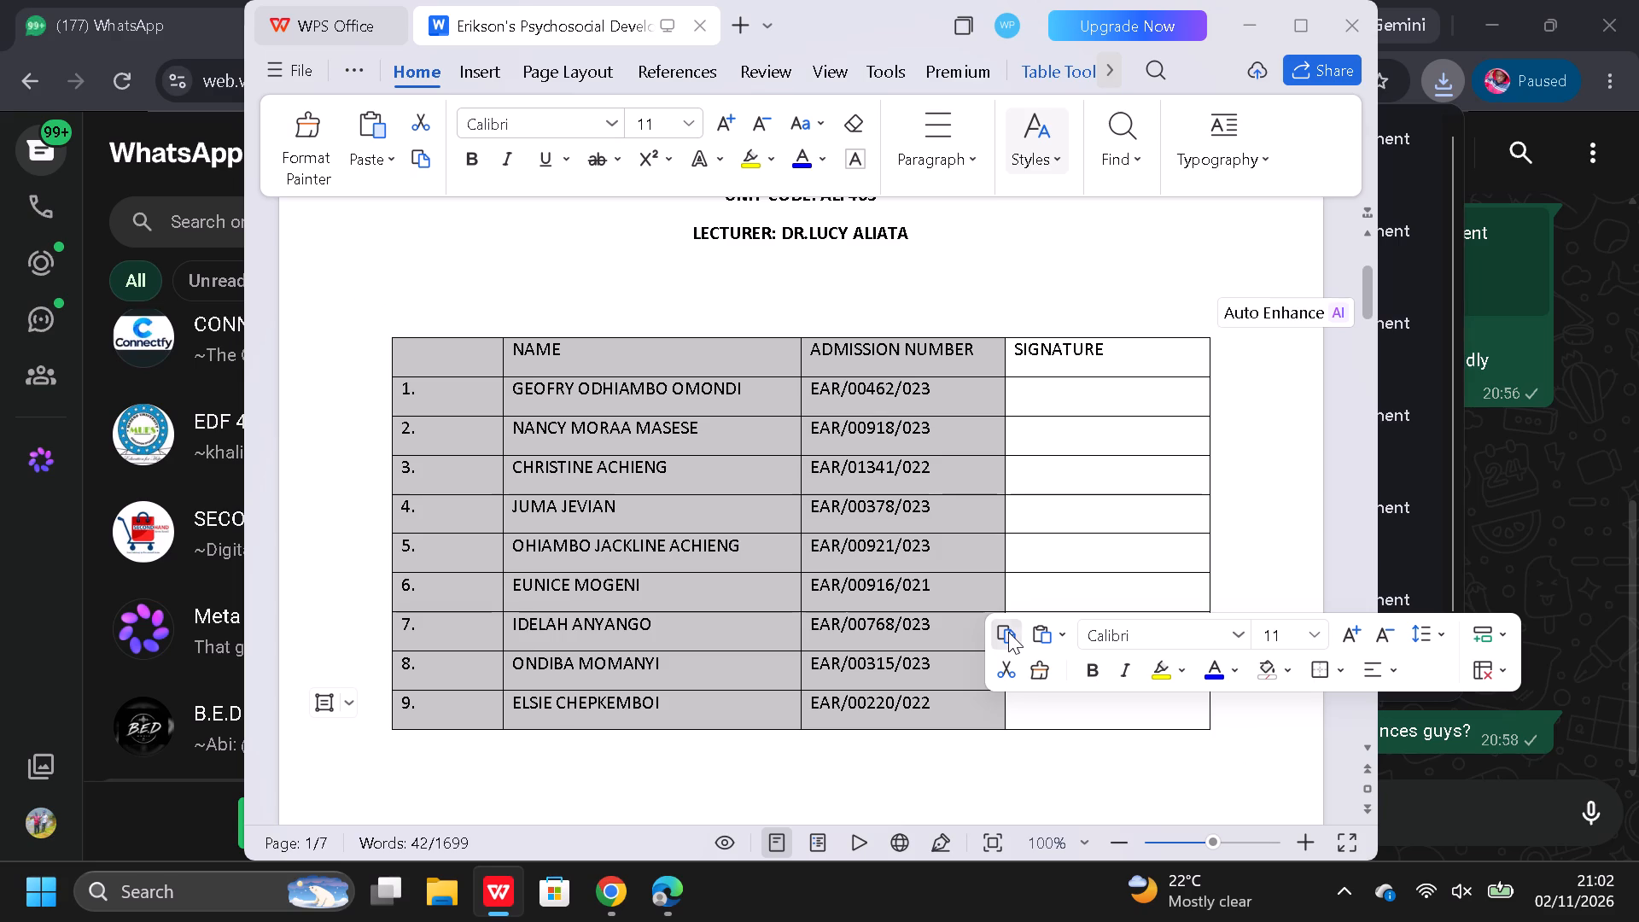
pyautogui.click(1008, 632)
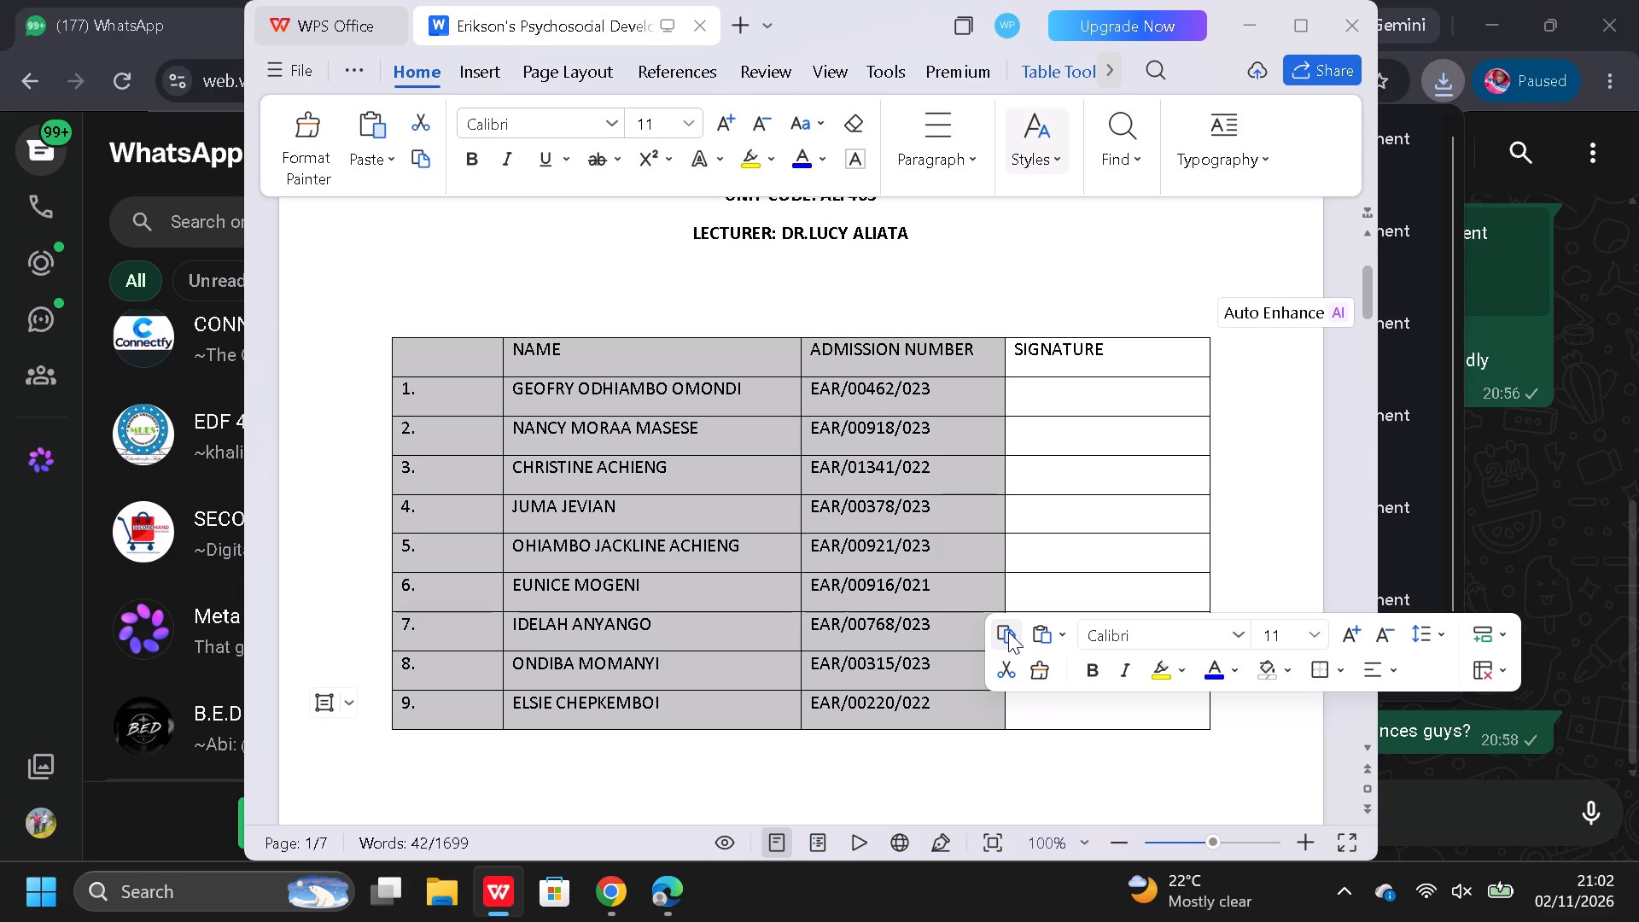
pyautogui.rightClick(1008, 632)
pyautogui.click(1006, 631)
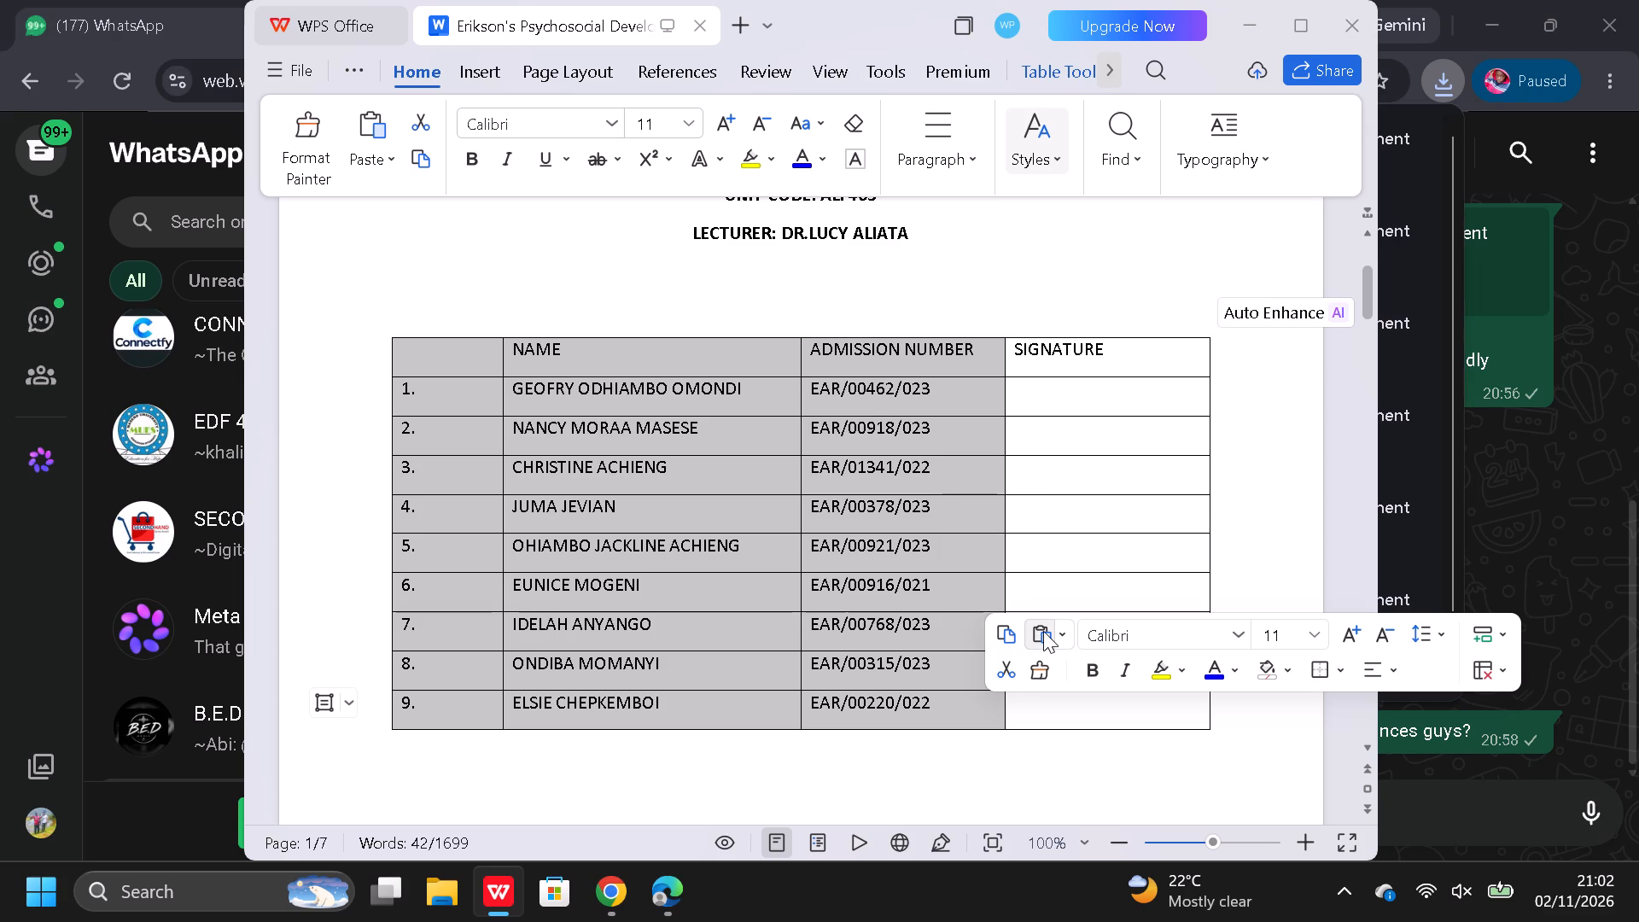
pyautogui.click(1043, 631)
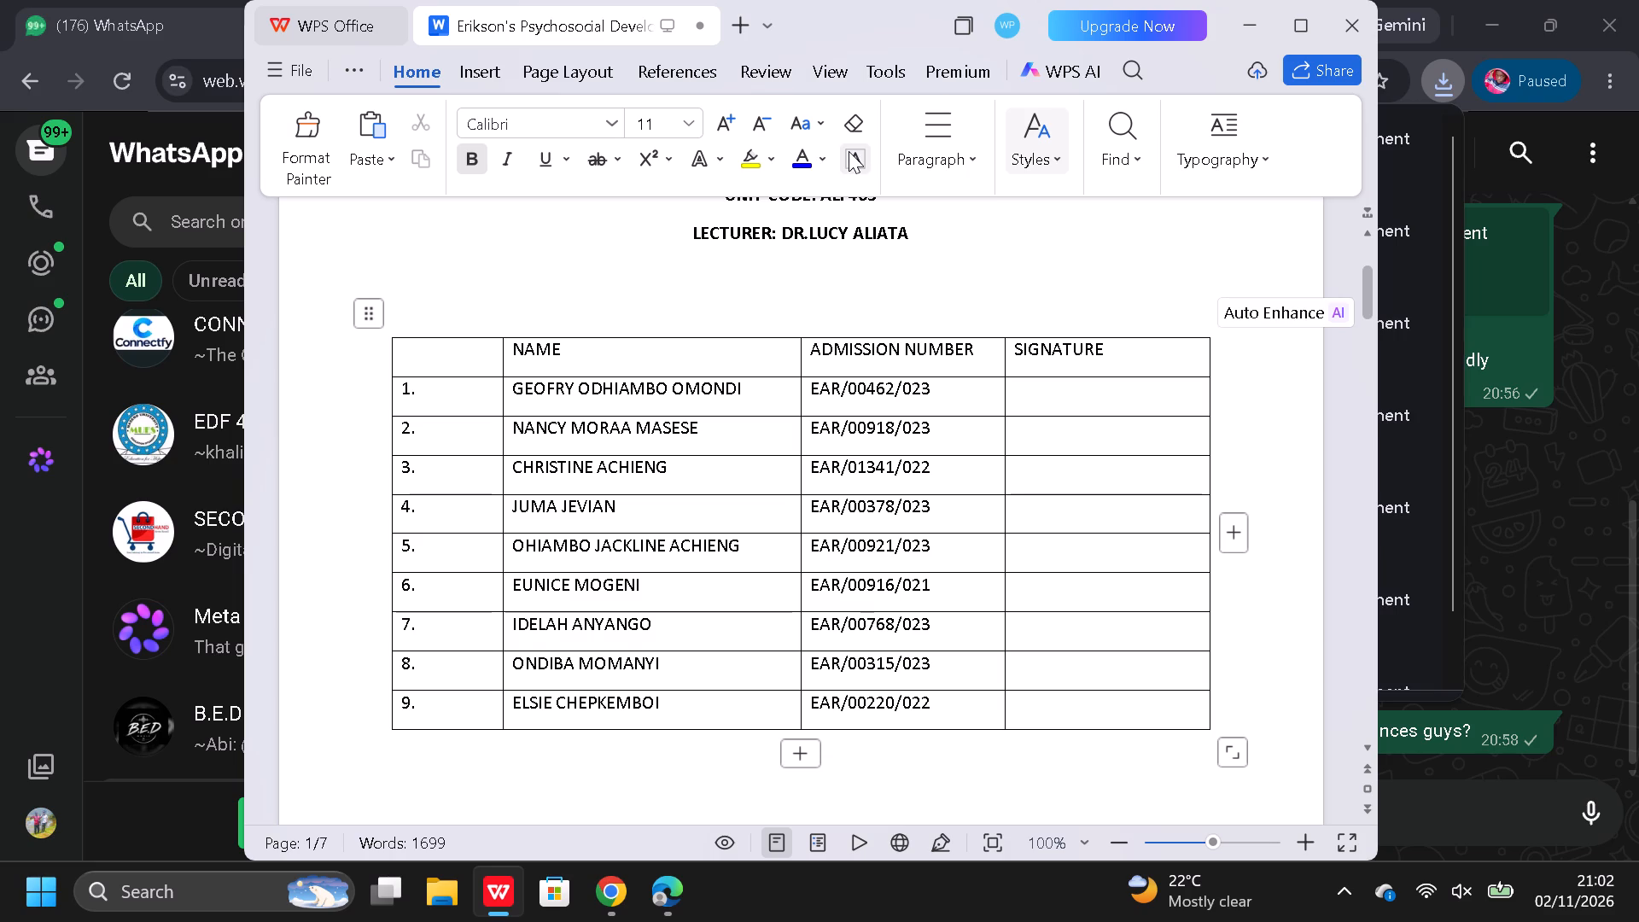
# Close the Erikson's Psychosocial Development Theory document without saving the changes.
pyautogui.click(1350, 30)
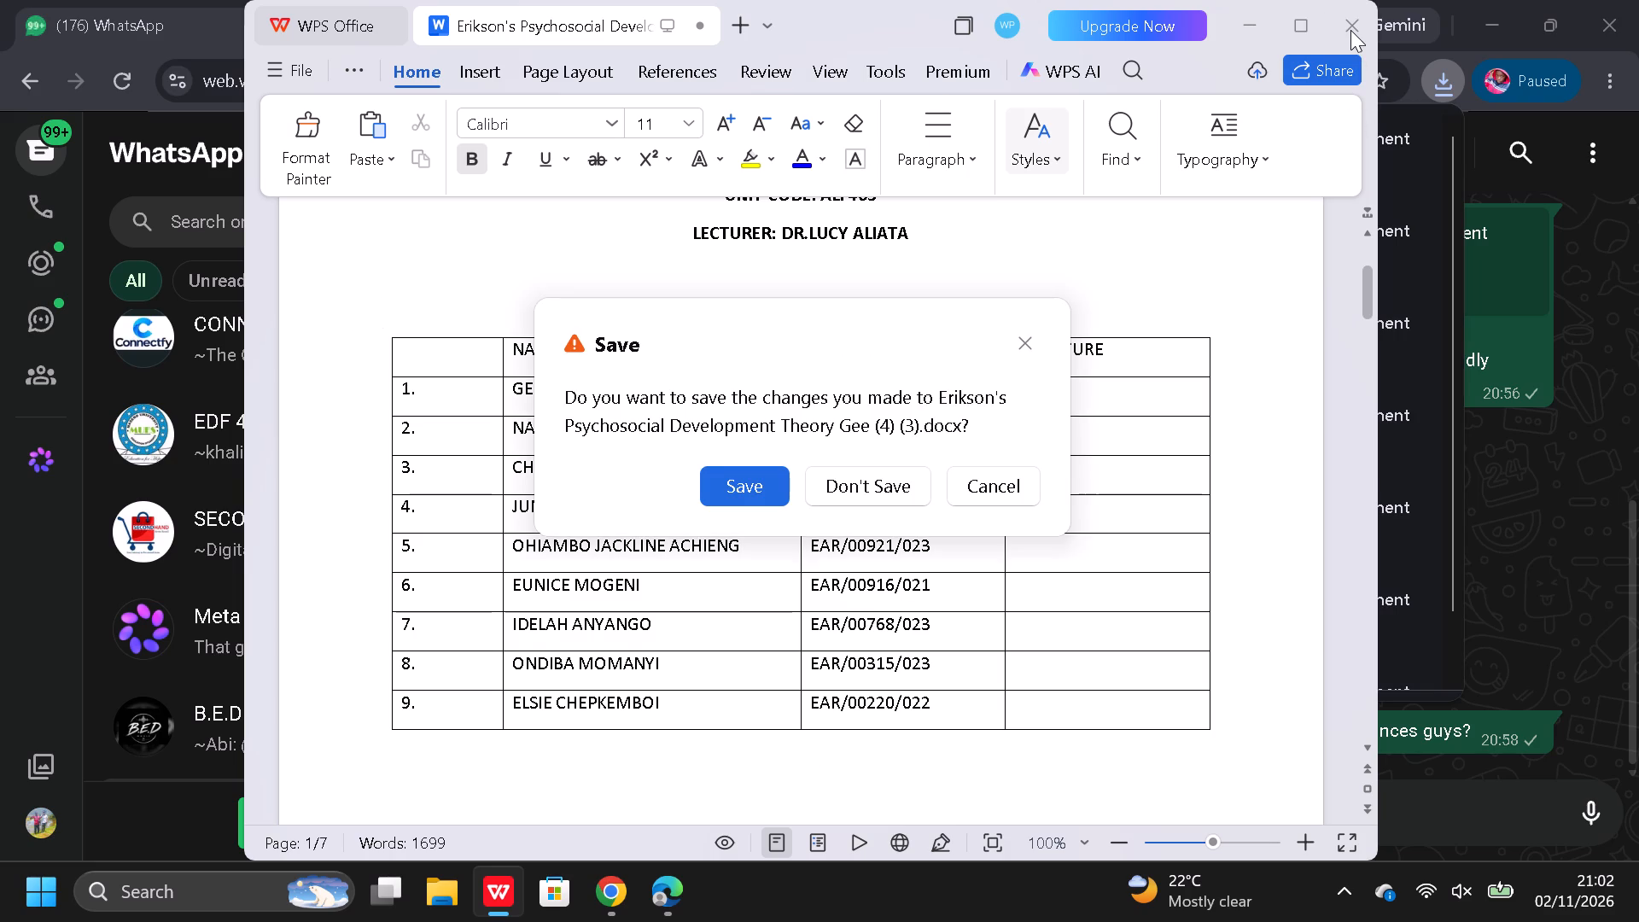
pyautogui.click(896, 487)
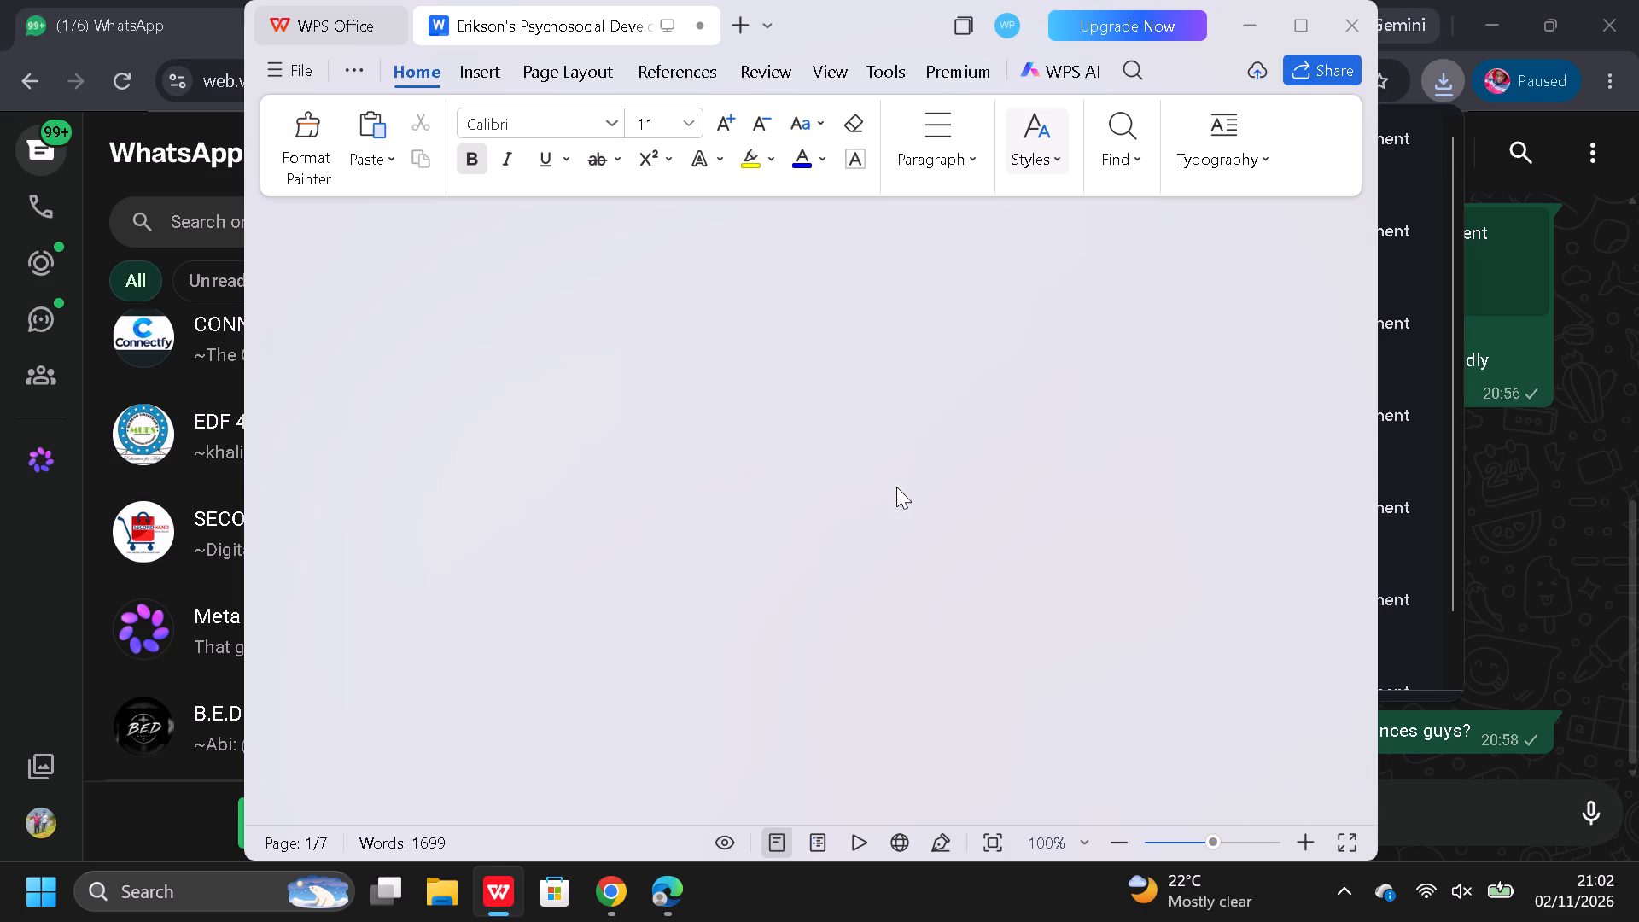